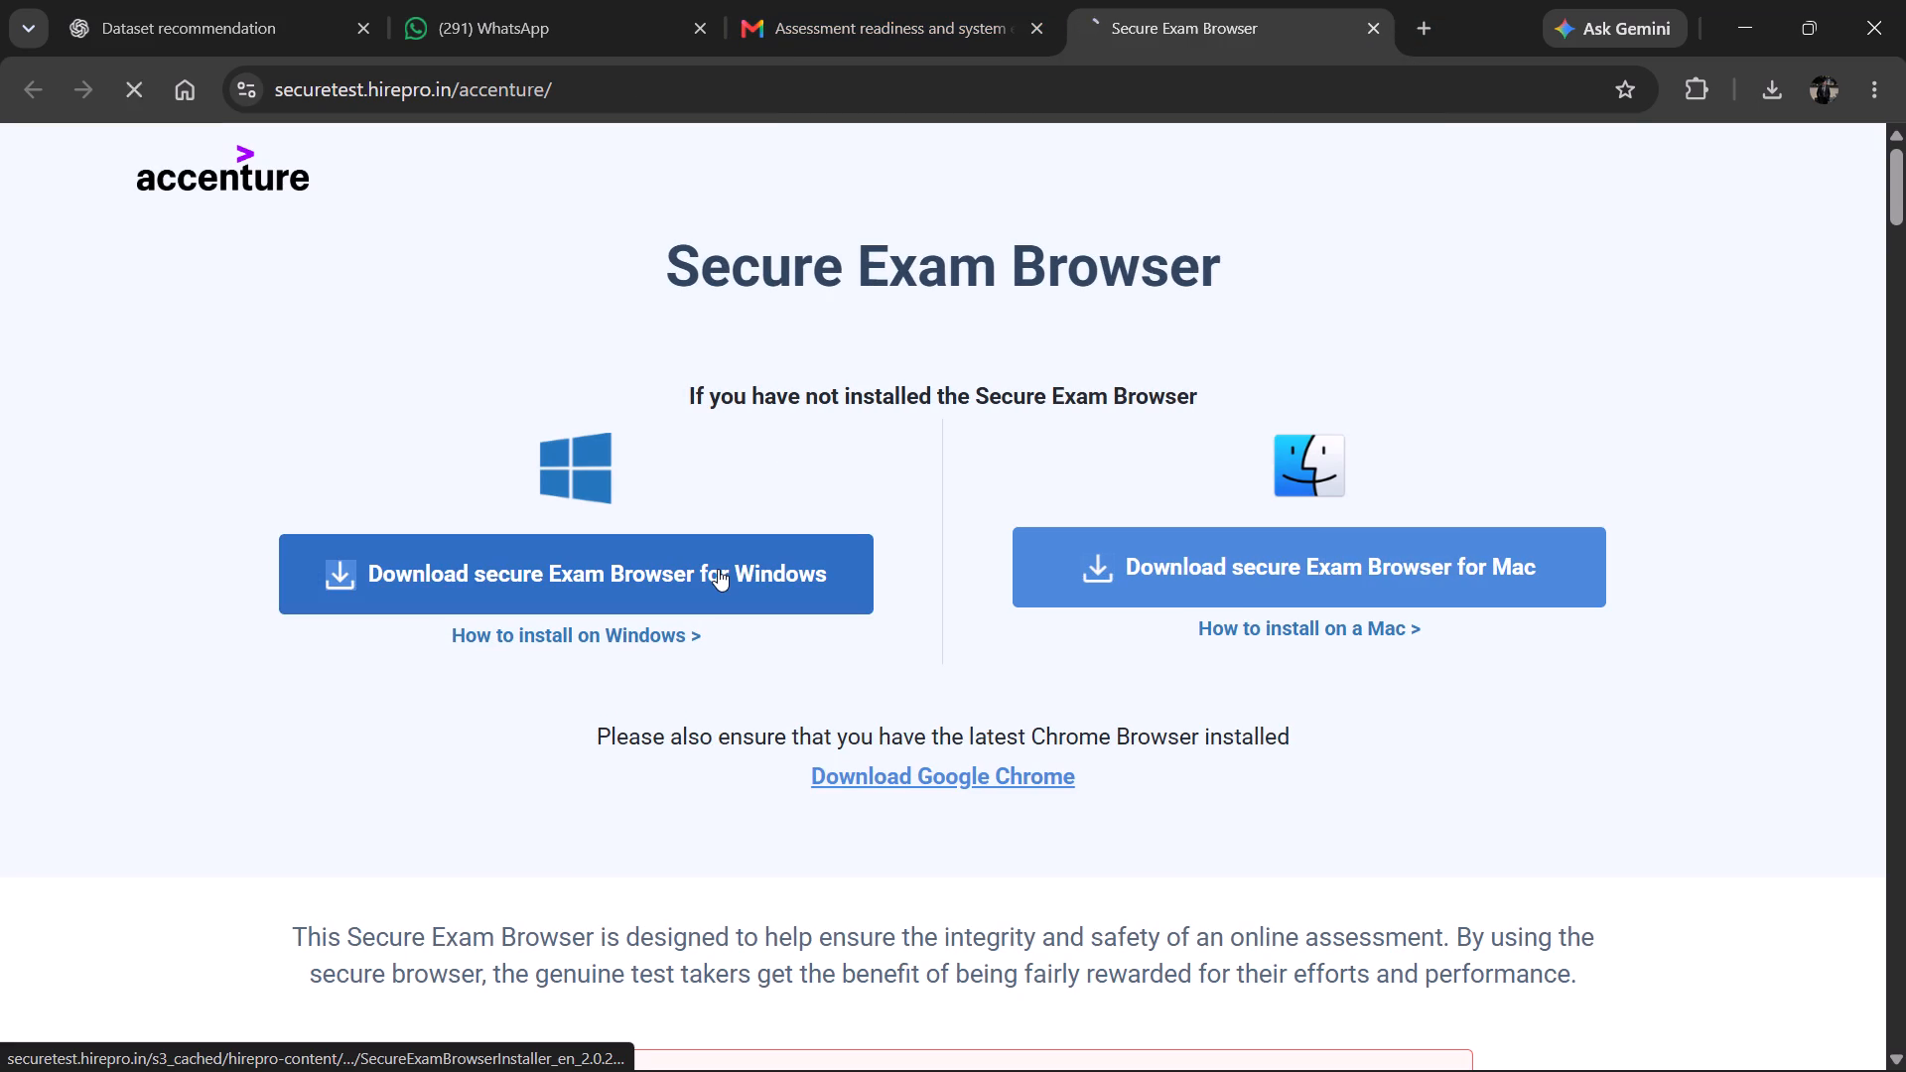
Check the progress of the Windows Secure Exam Browser installer in the recent download history.
click(1757, 113)
click(1762, 105)
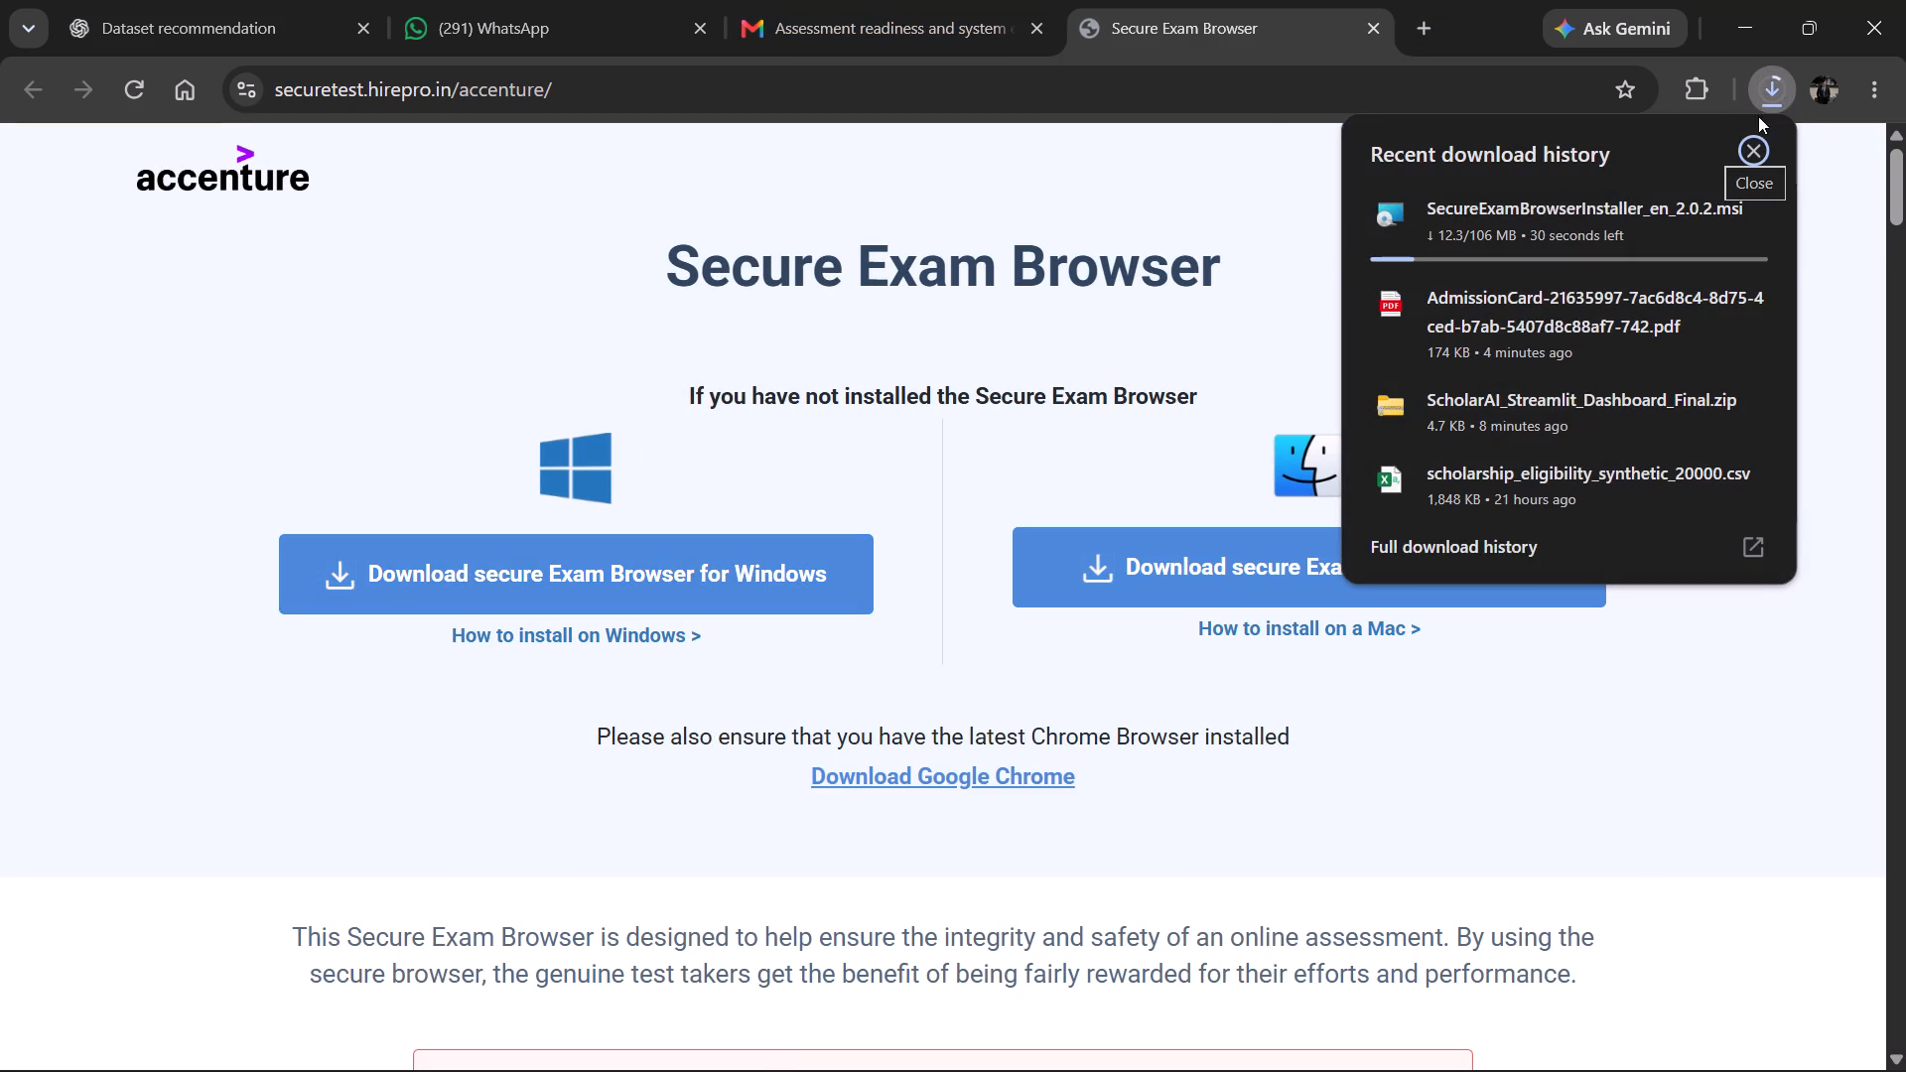
click(1143, 204)
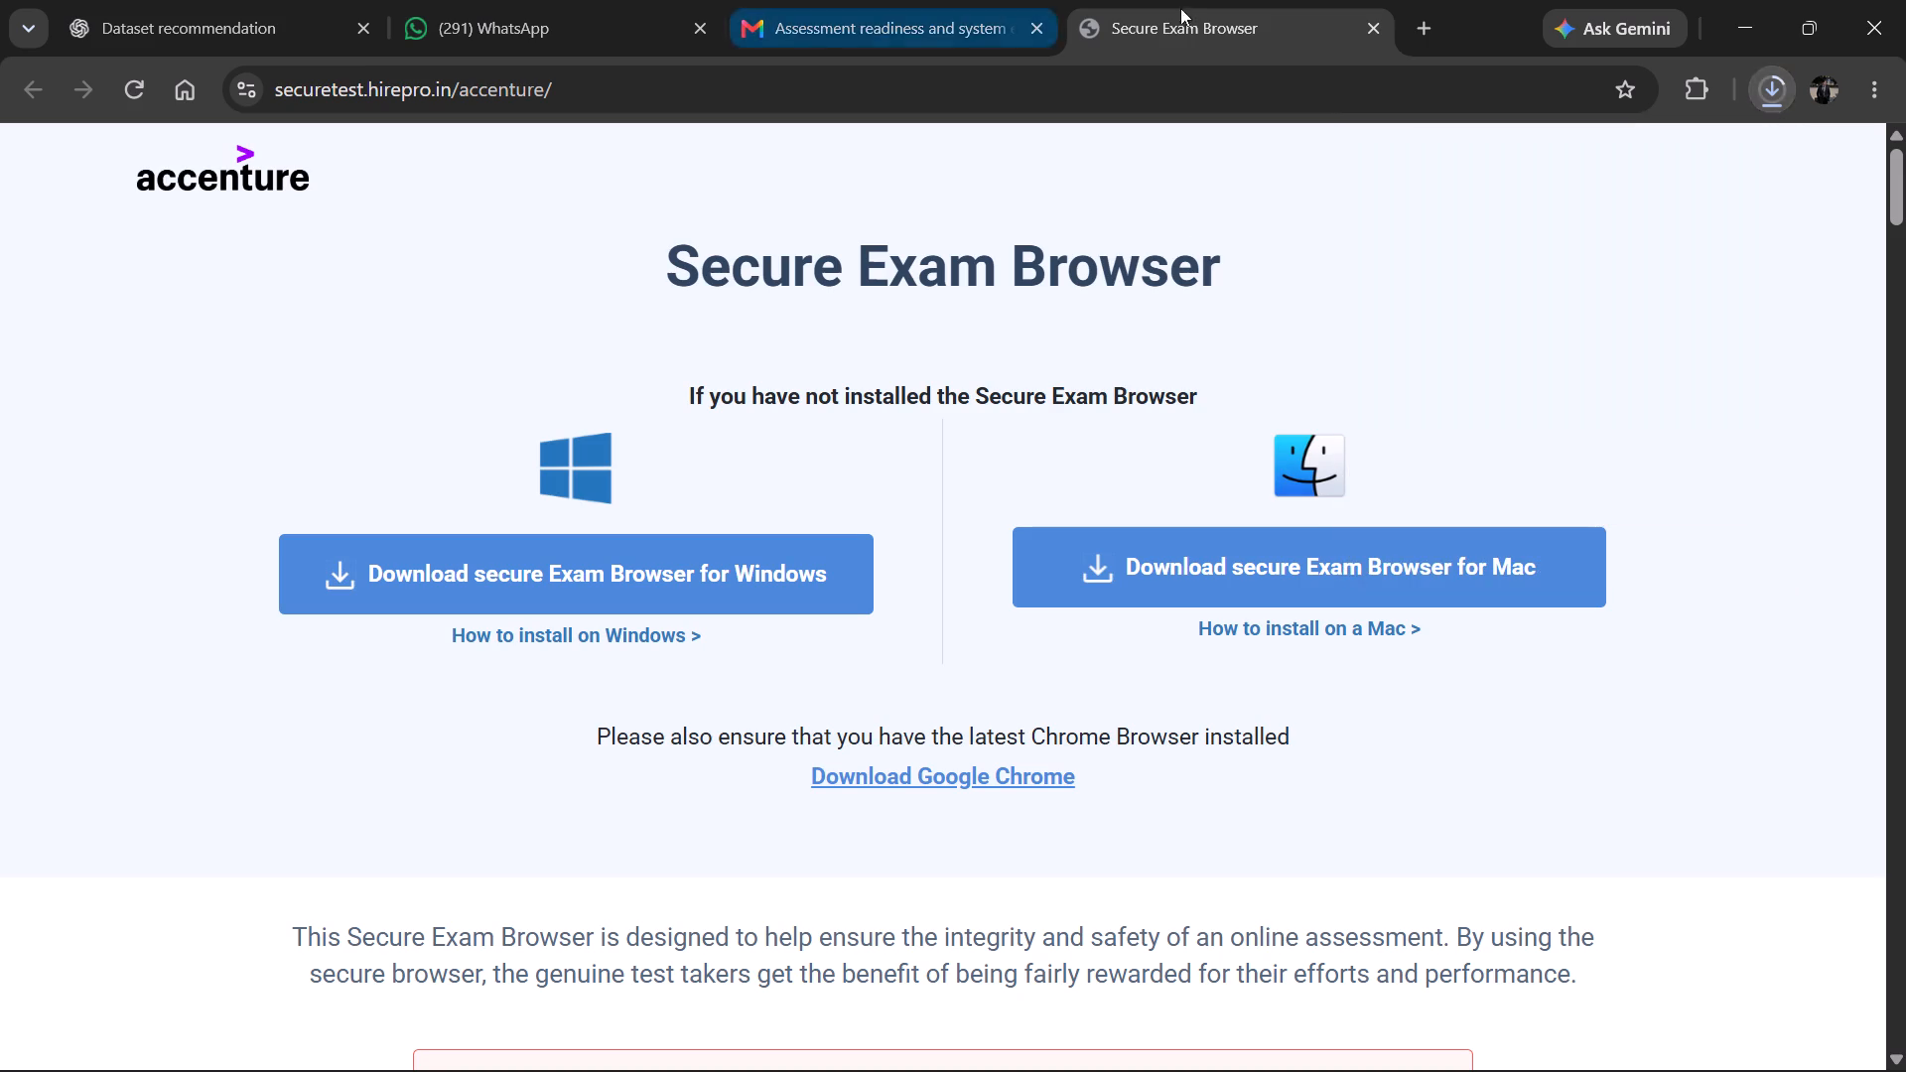
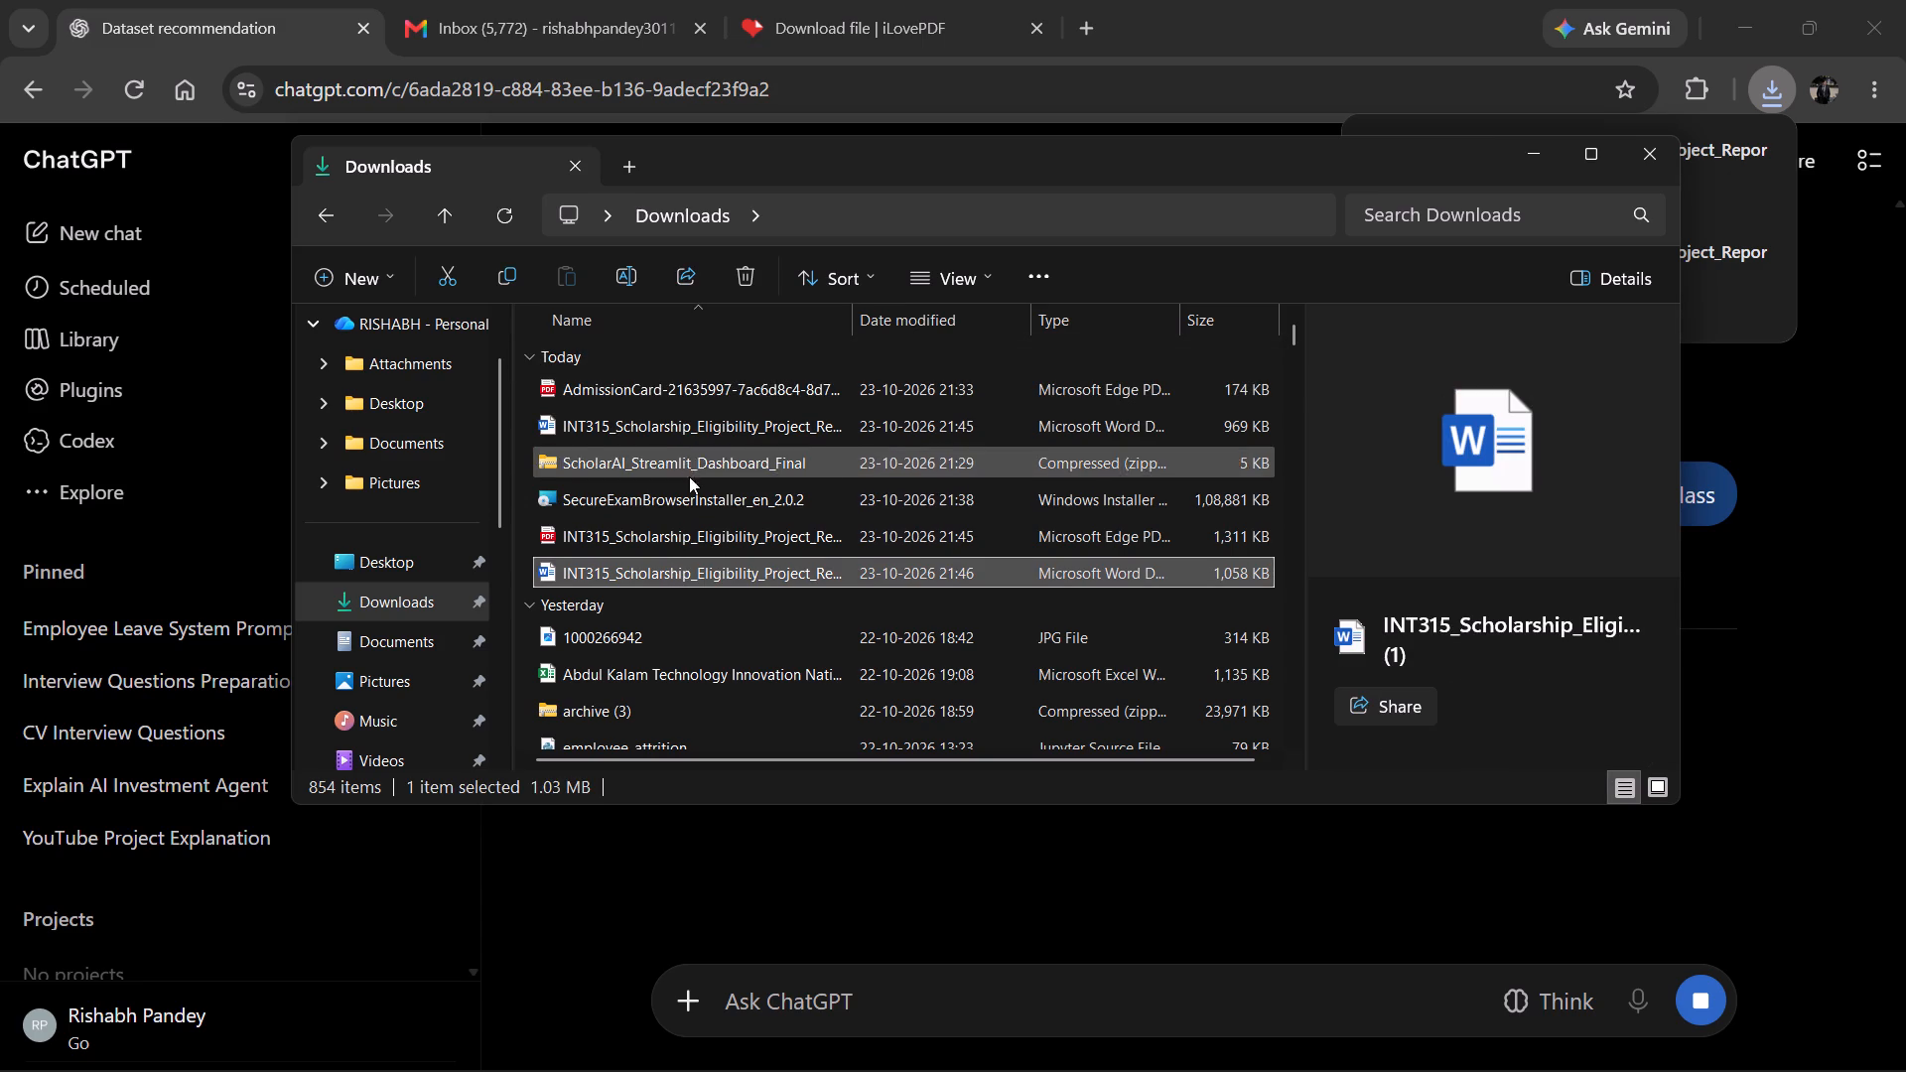
triple_click(730, 569)
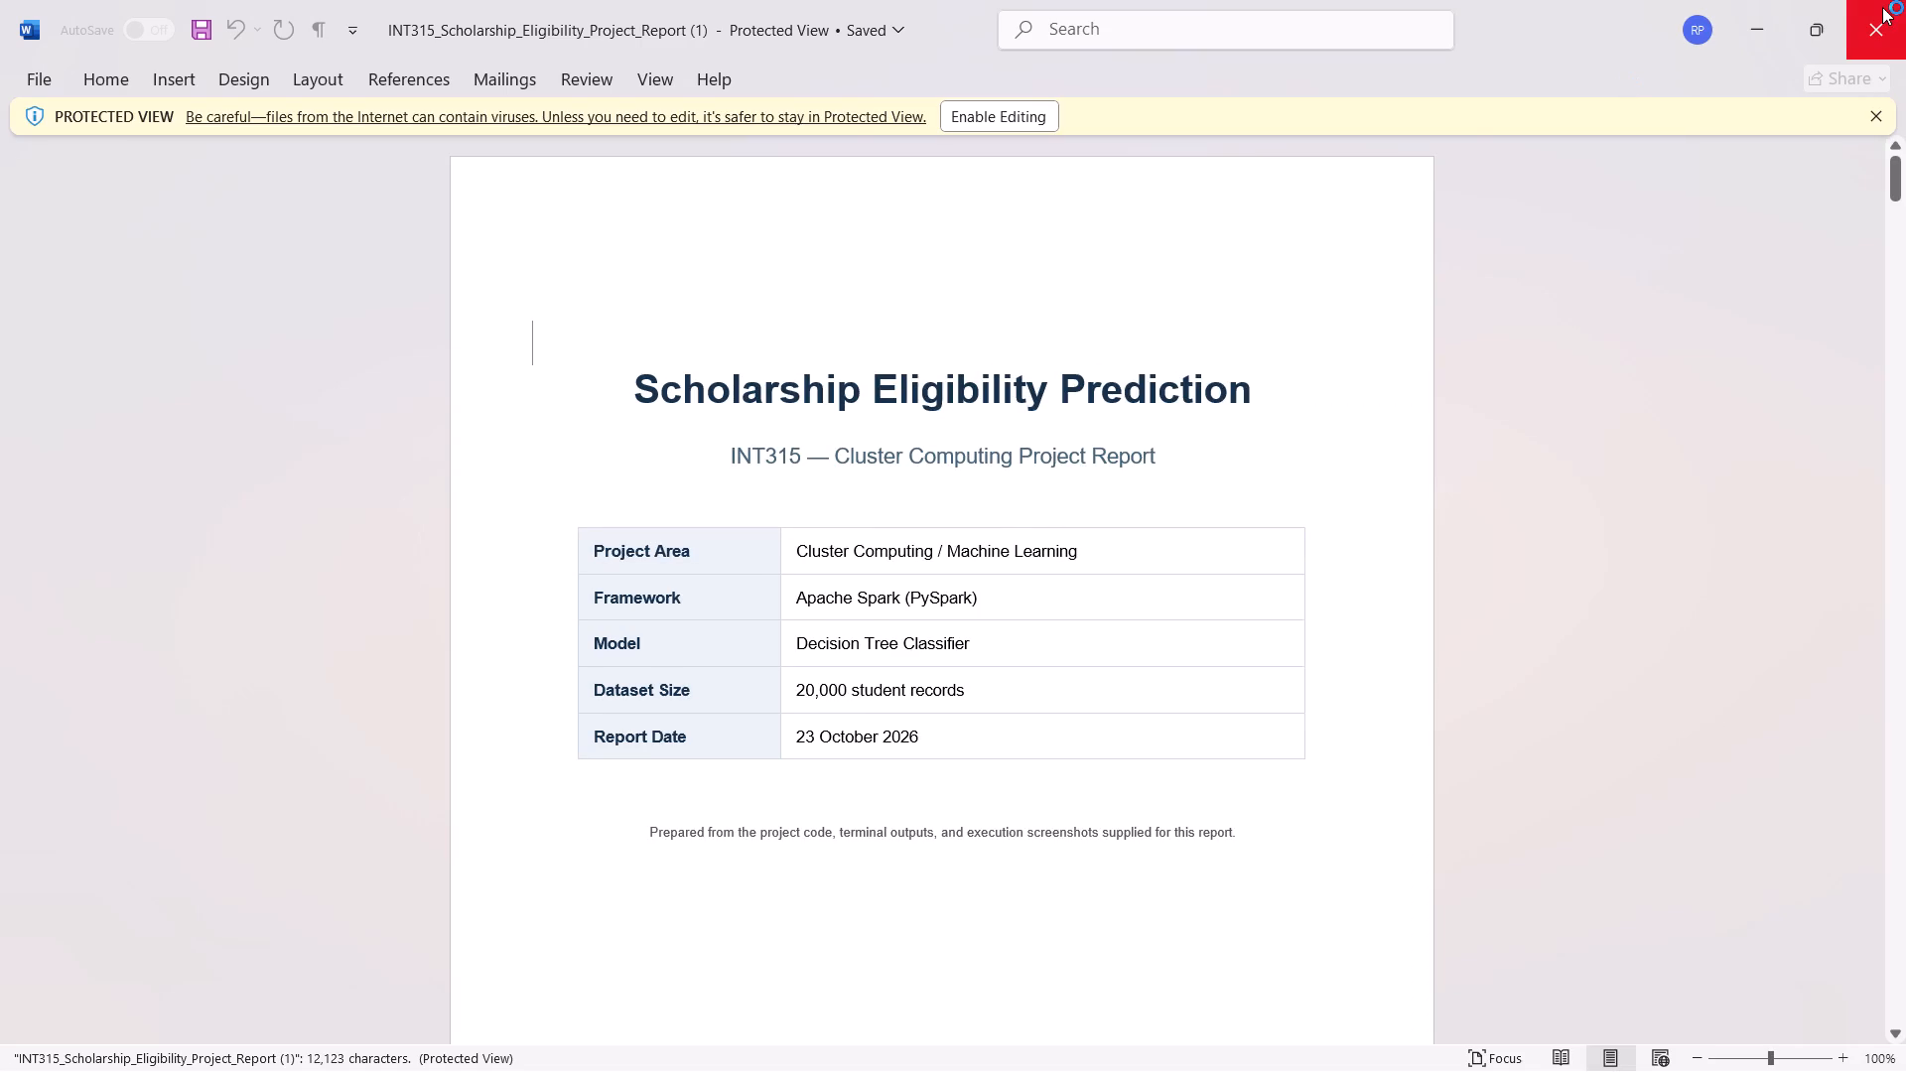
click(1765, 10)
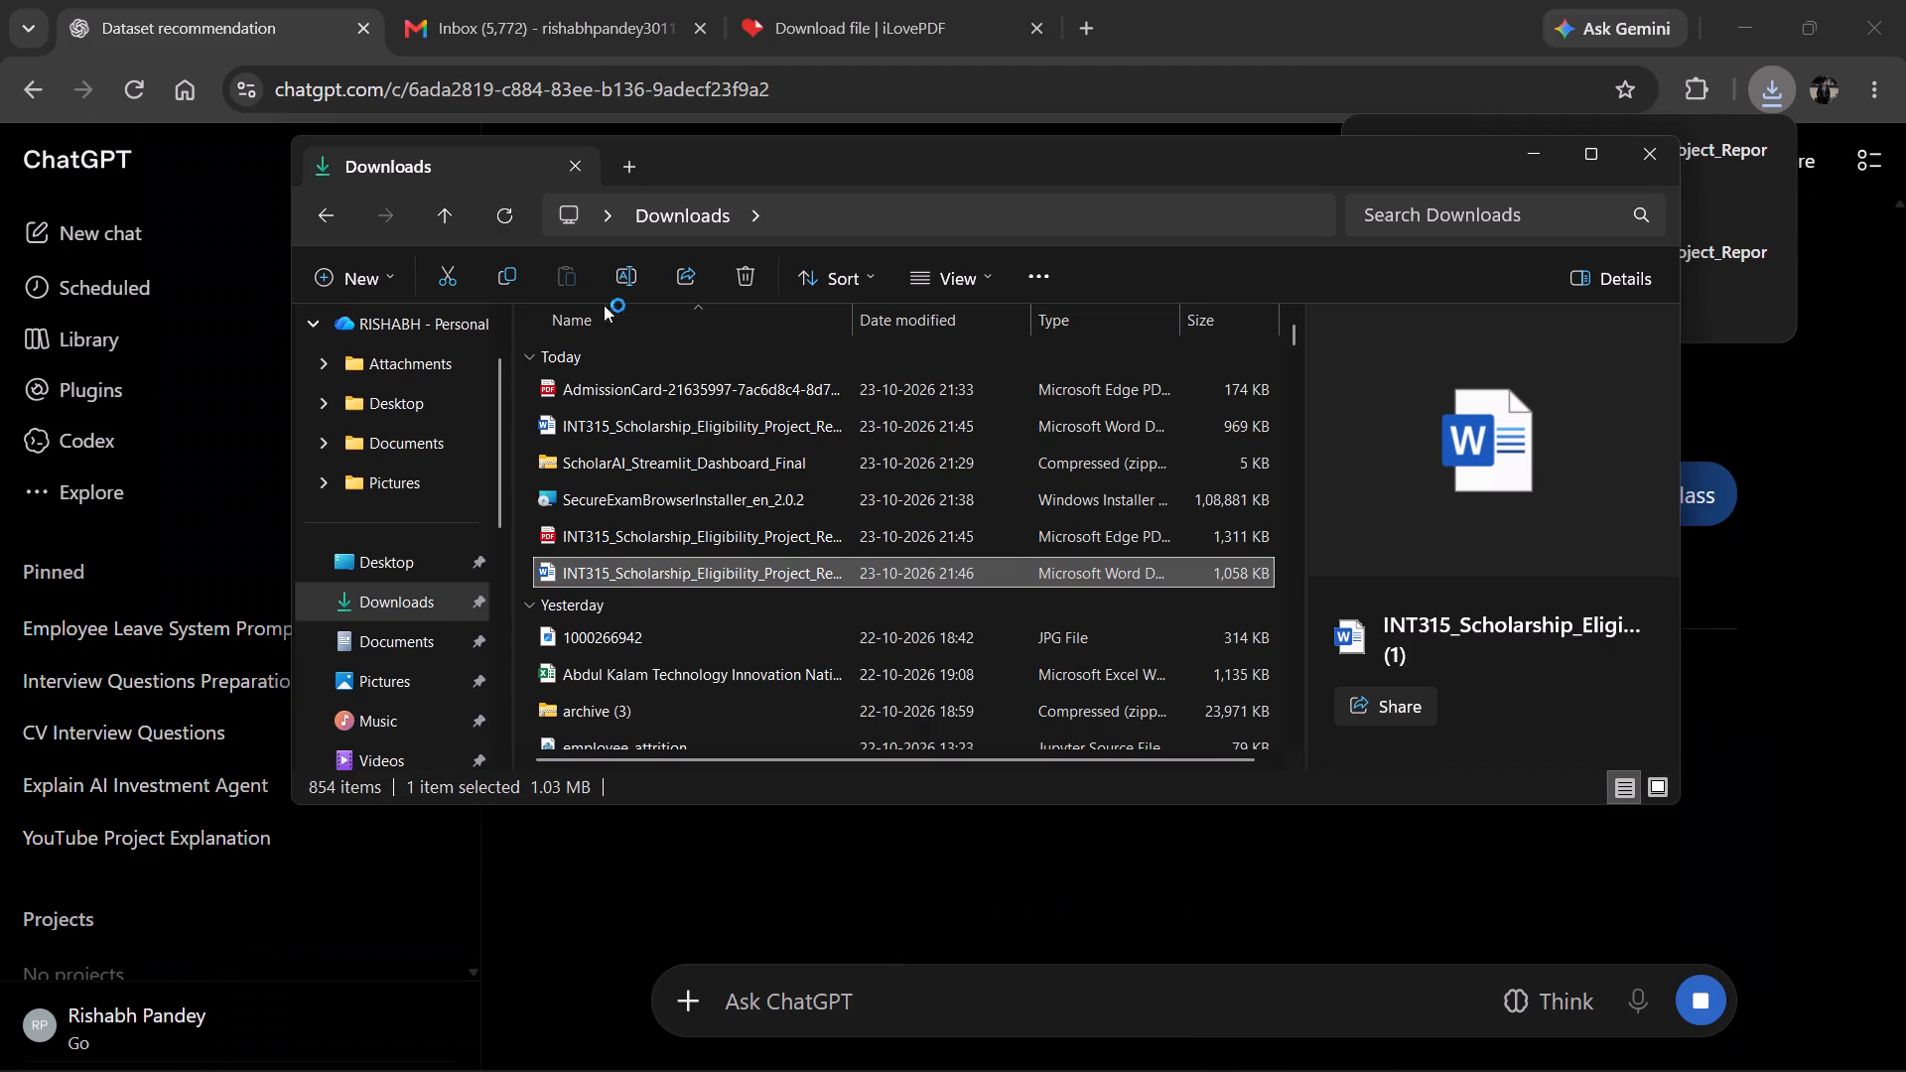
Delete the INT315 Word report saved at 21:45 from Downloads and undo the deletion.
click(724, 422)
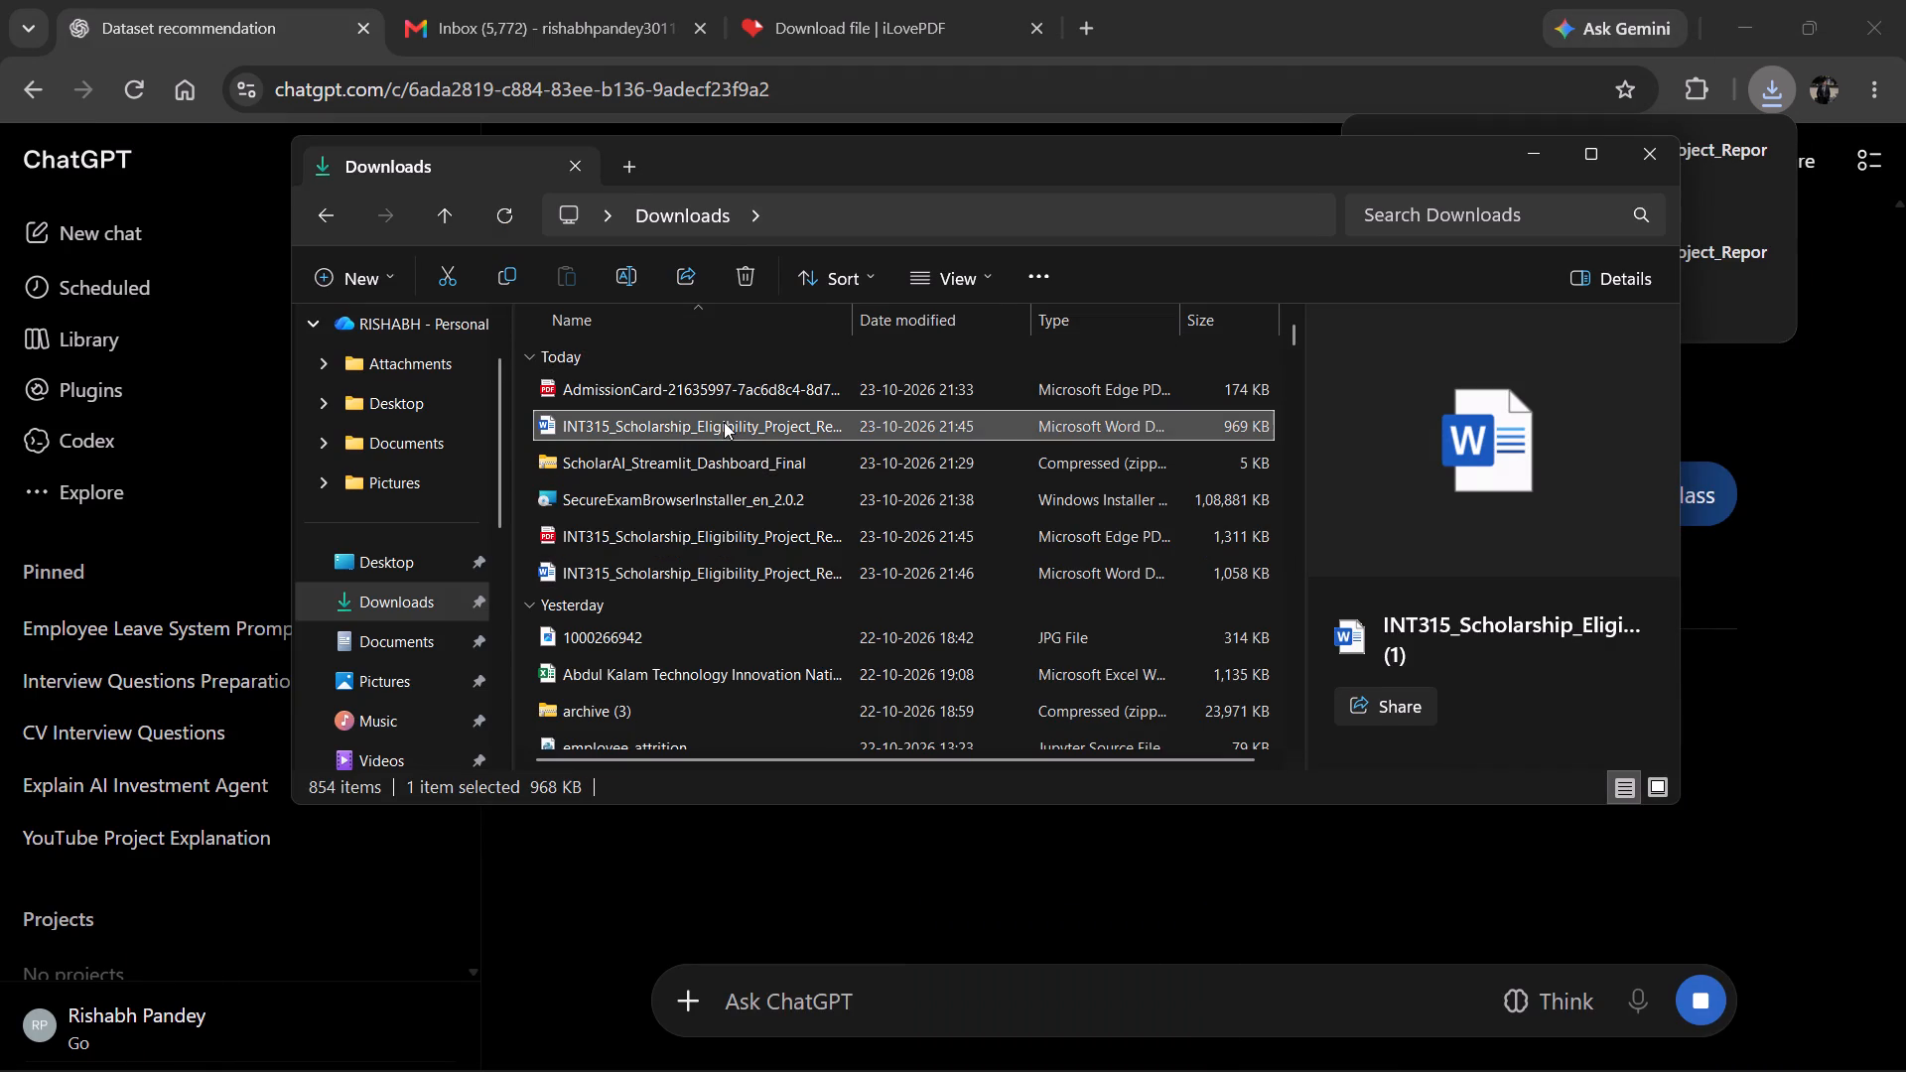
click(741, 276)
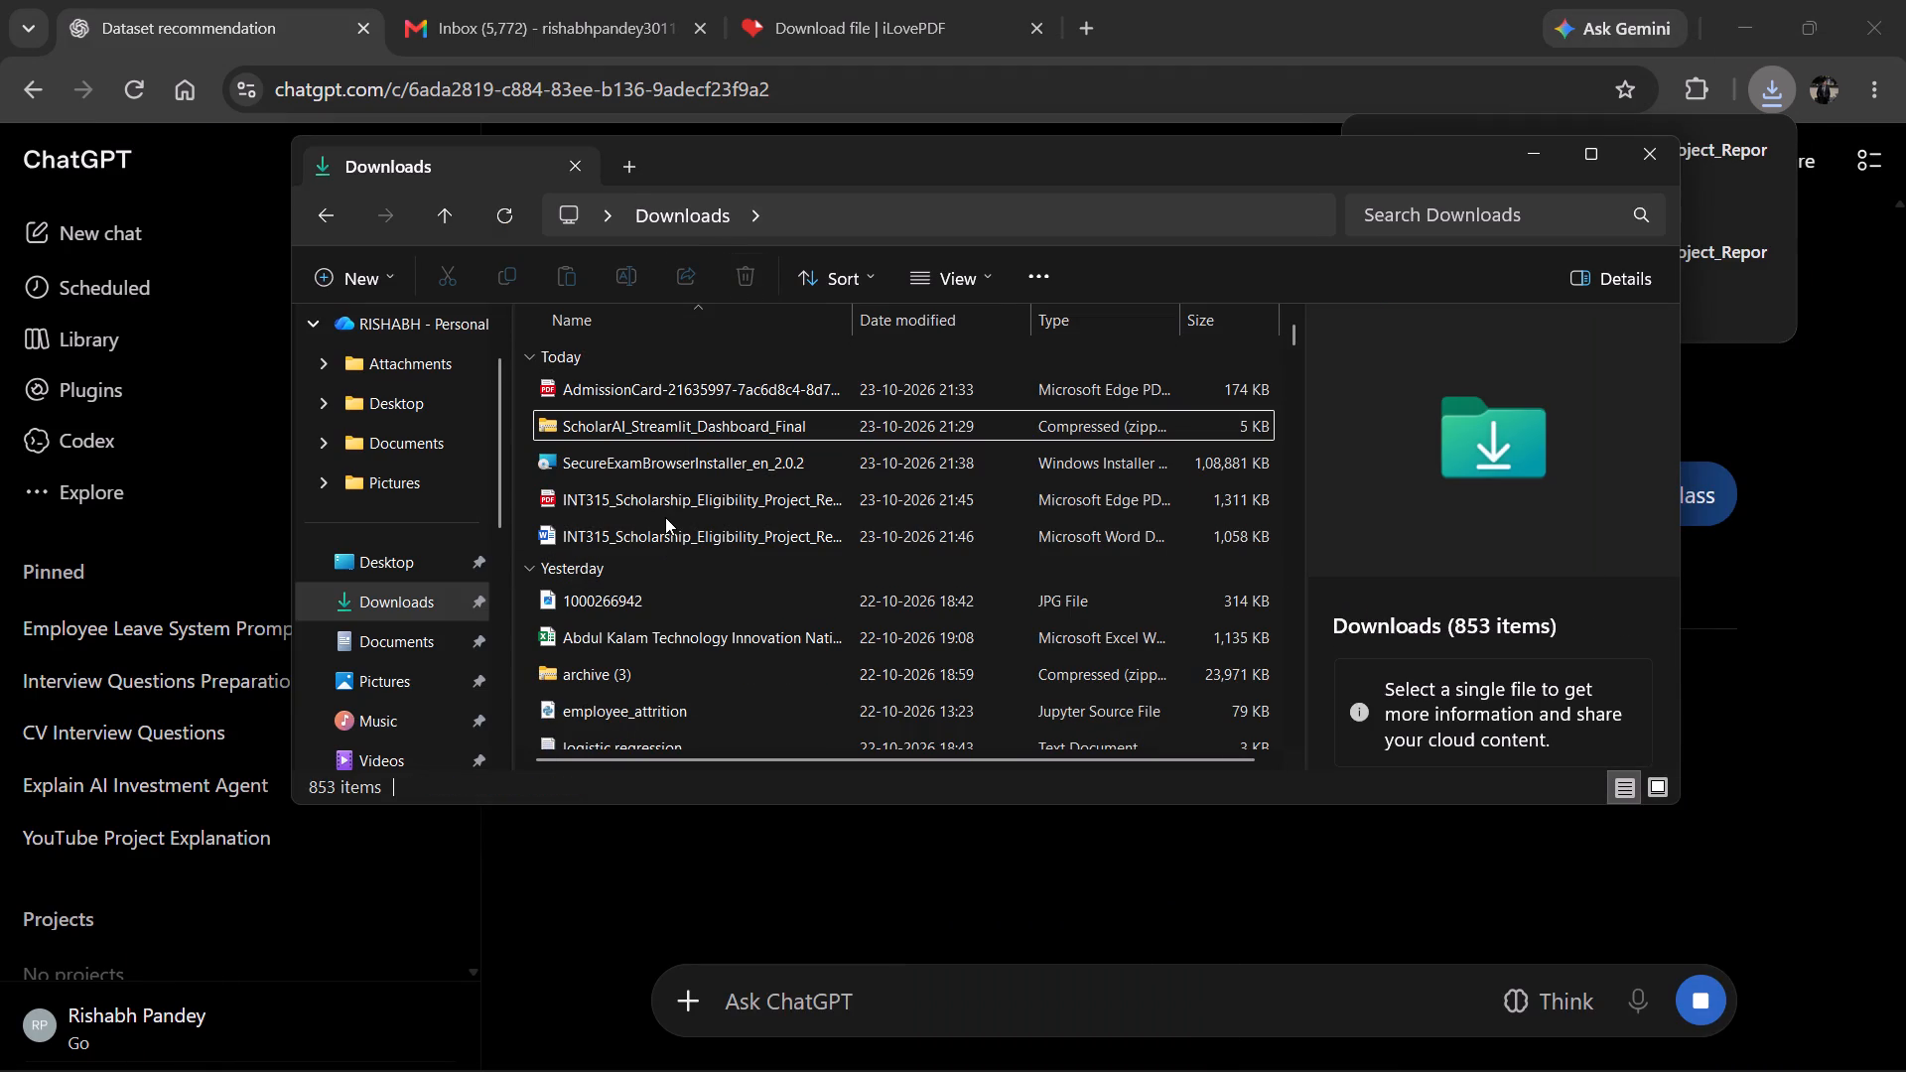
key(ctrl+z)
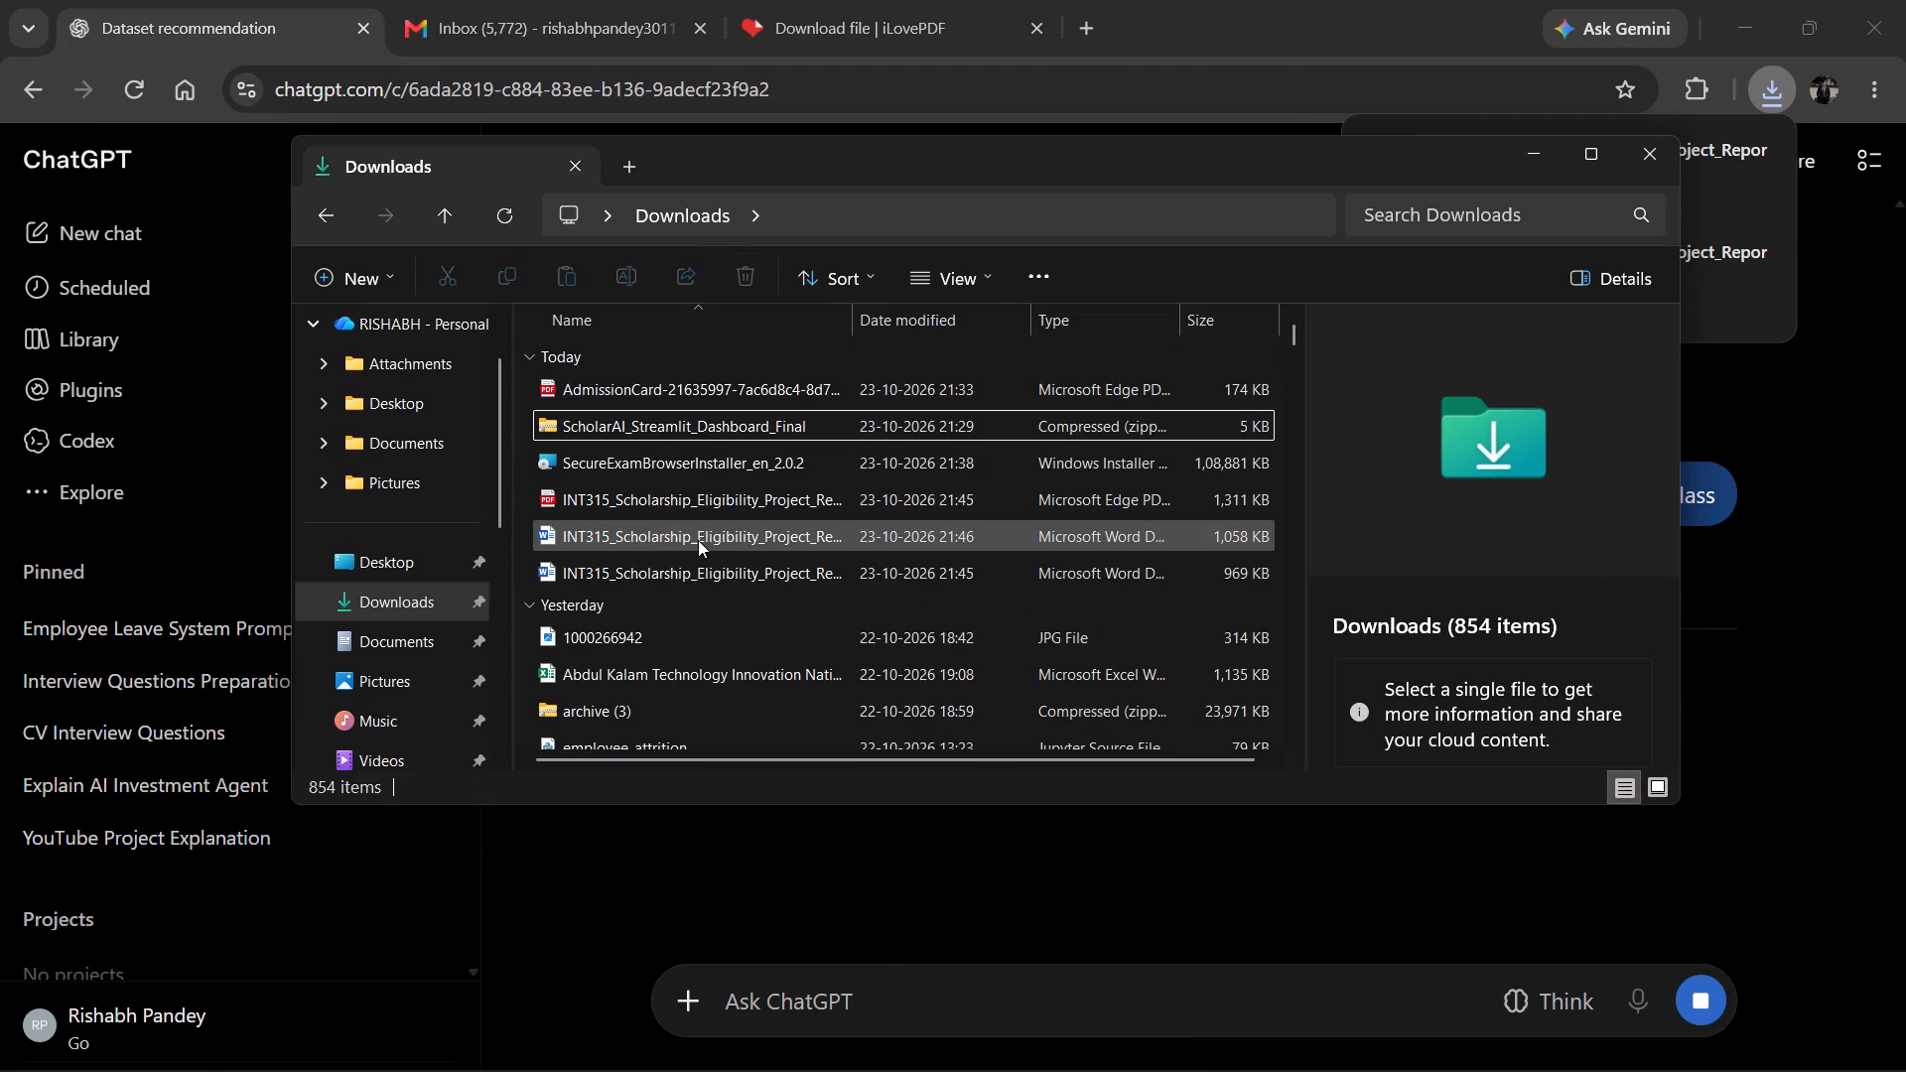
Reopen INT315_Scholarship_Eligibility_Project_Report (1) in Word and examine its dataset table, code layout and execution screenshots.
double_click(698, 540)
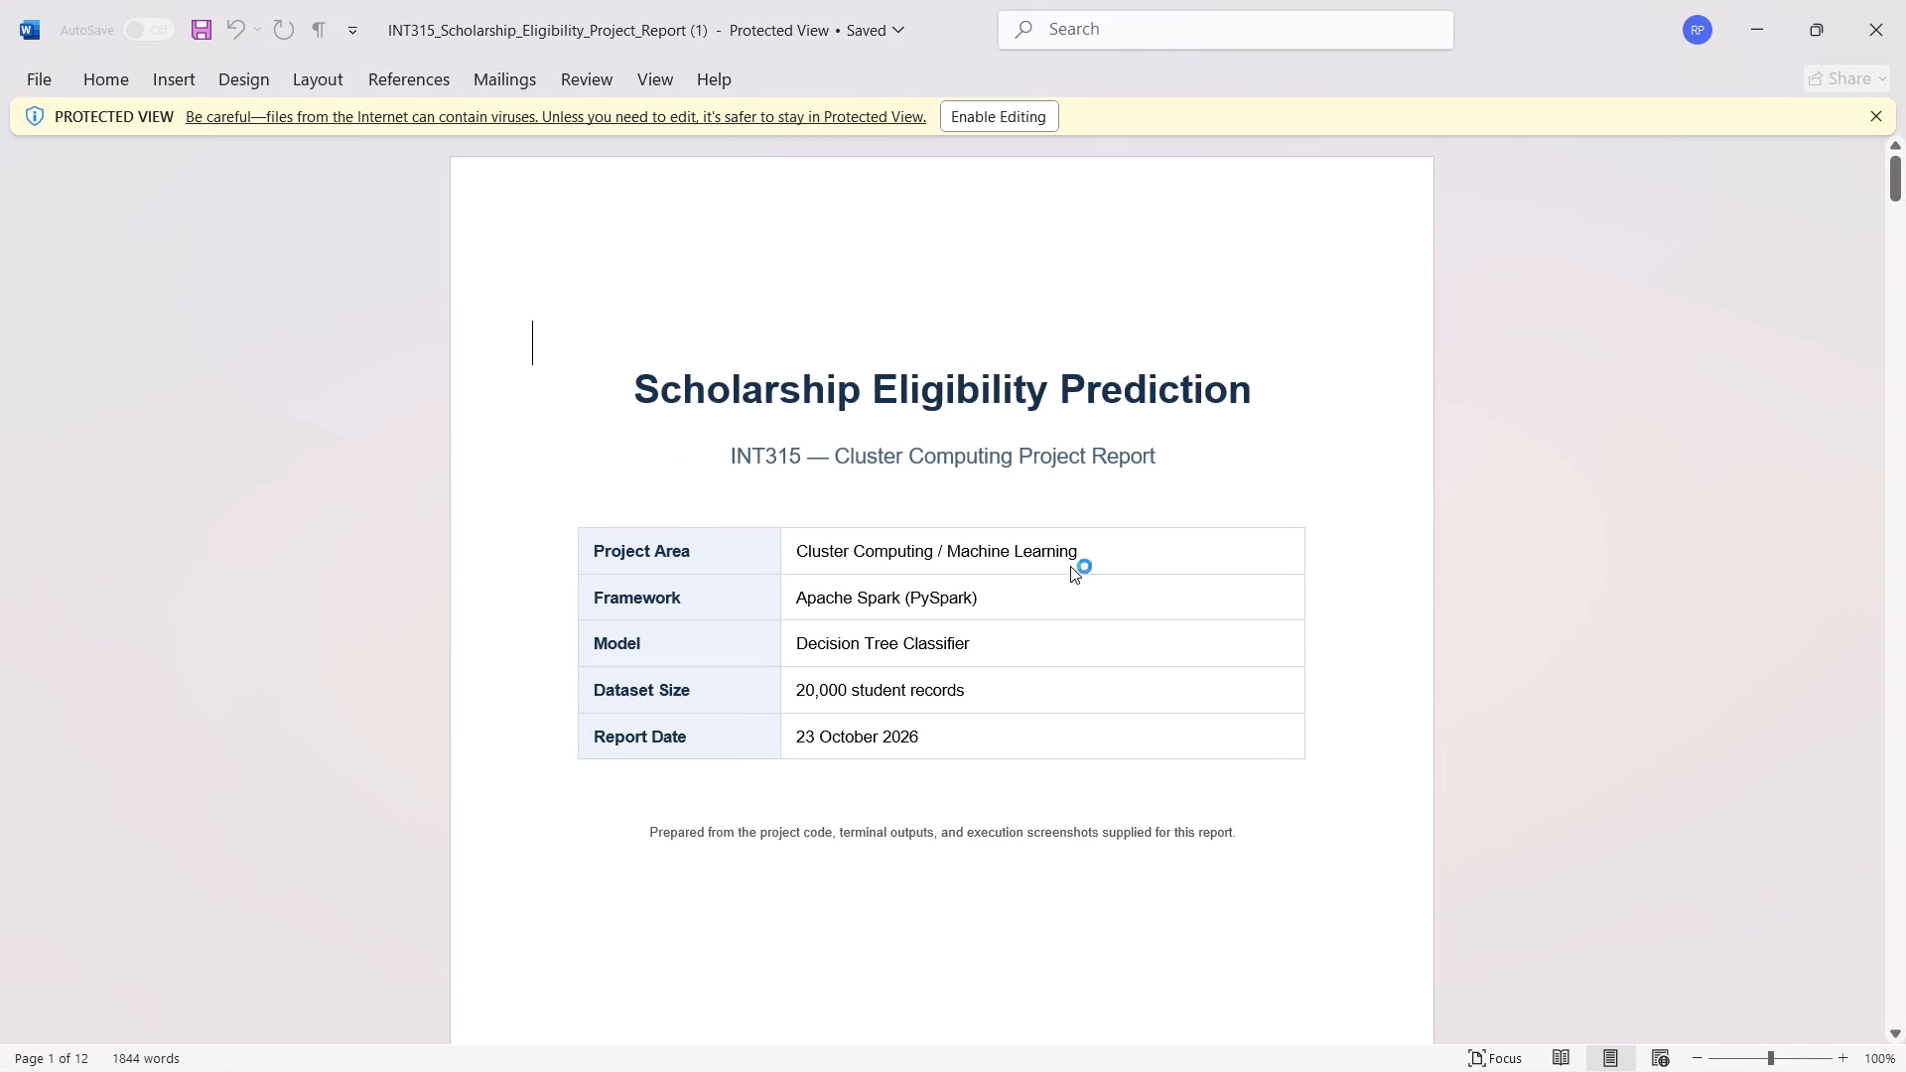
scroll(1231, 659, down, 6)
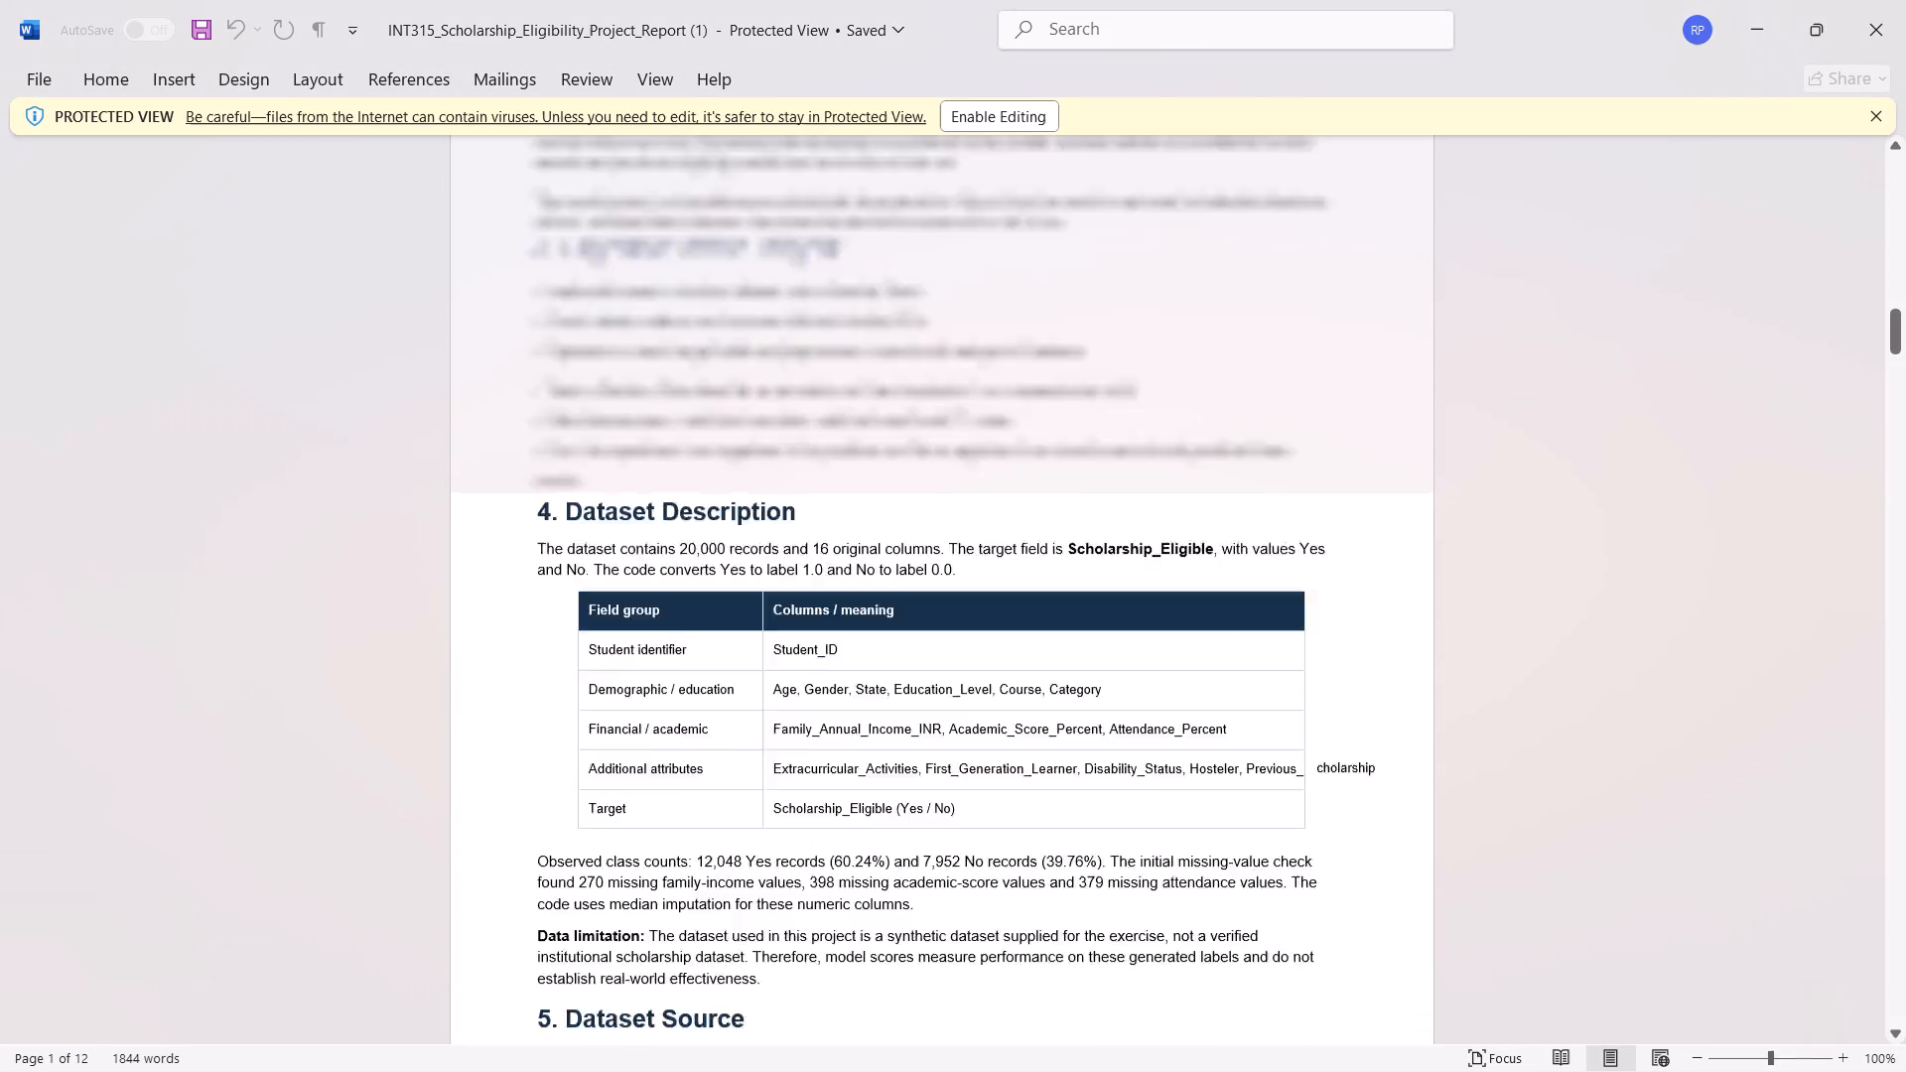
scroll(1231, 659, down, 4)
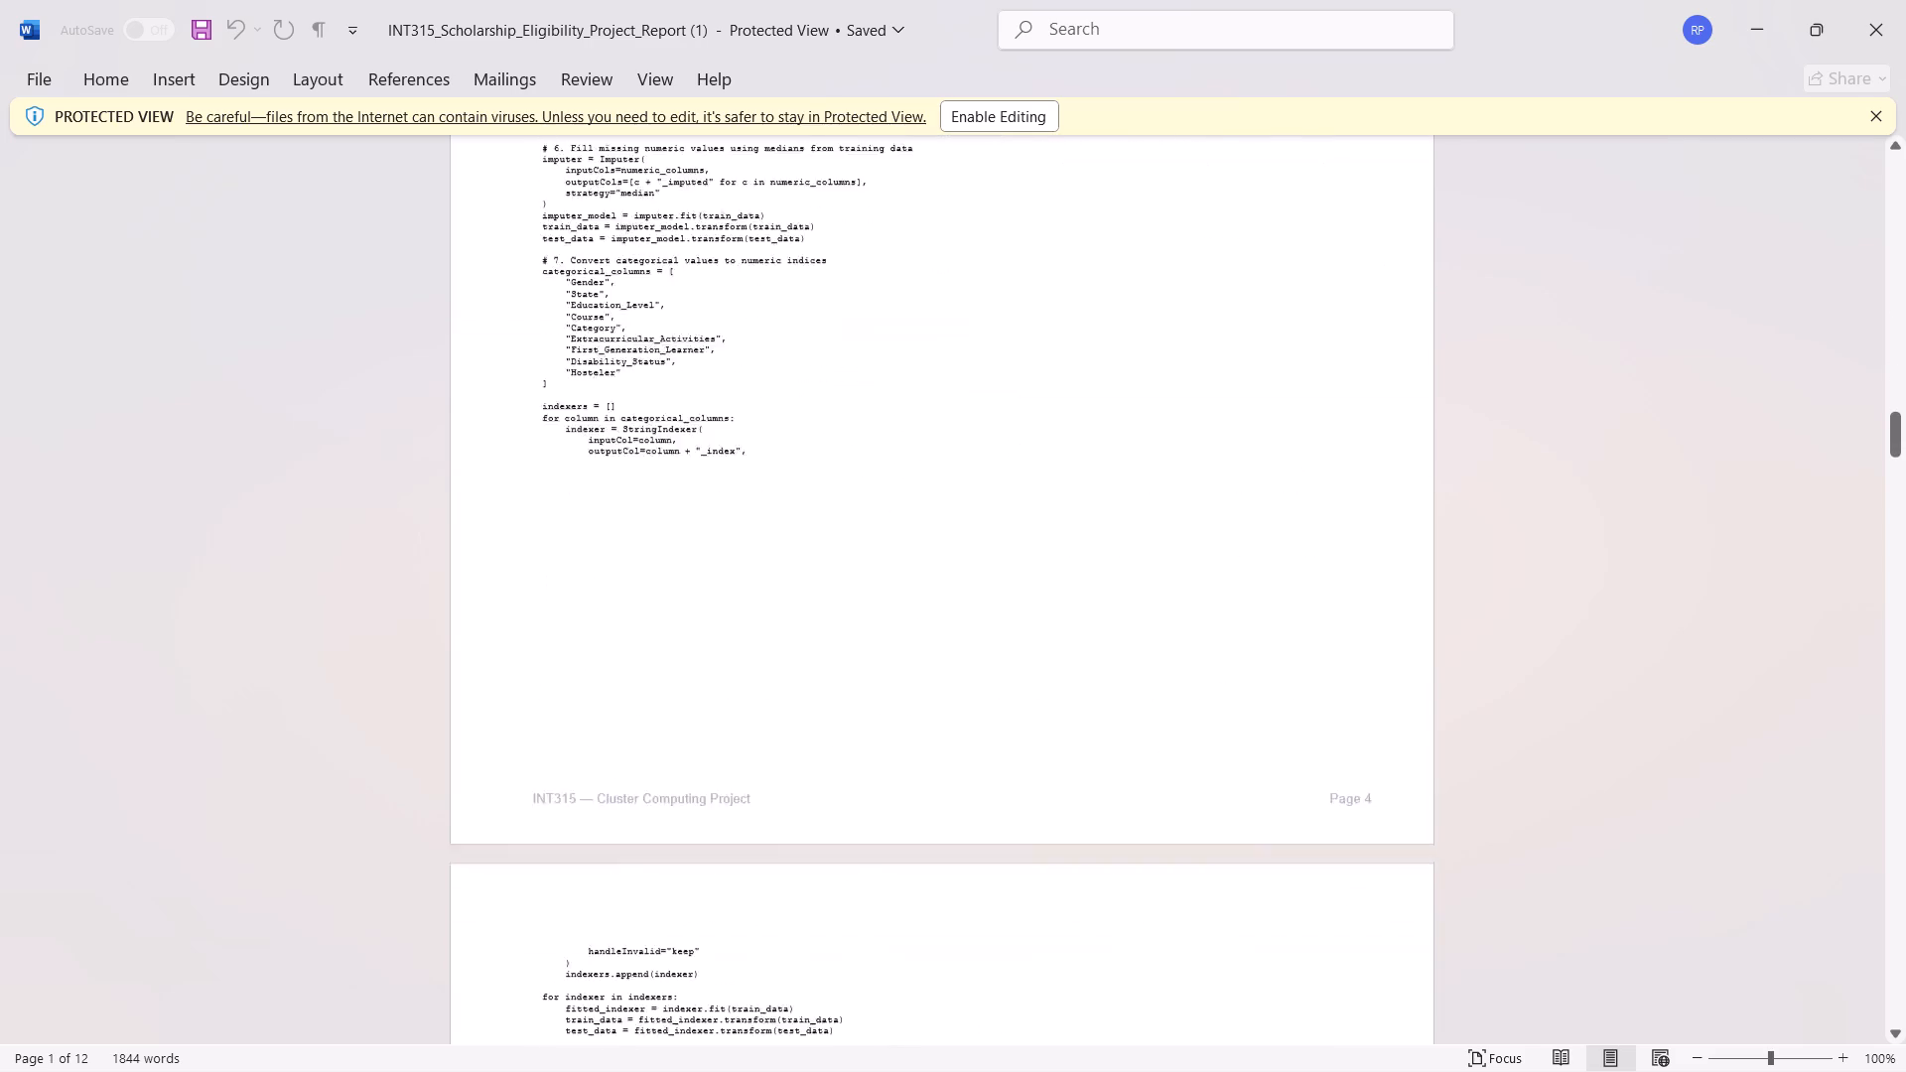
scroll(1231, 659, down, 1)
ctrl+scroll(653, 470, up, 3)
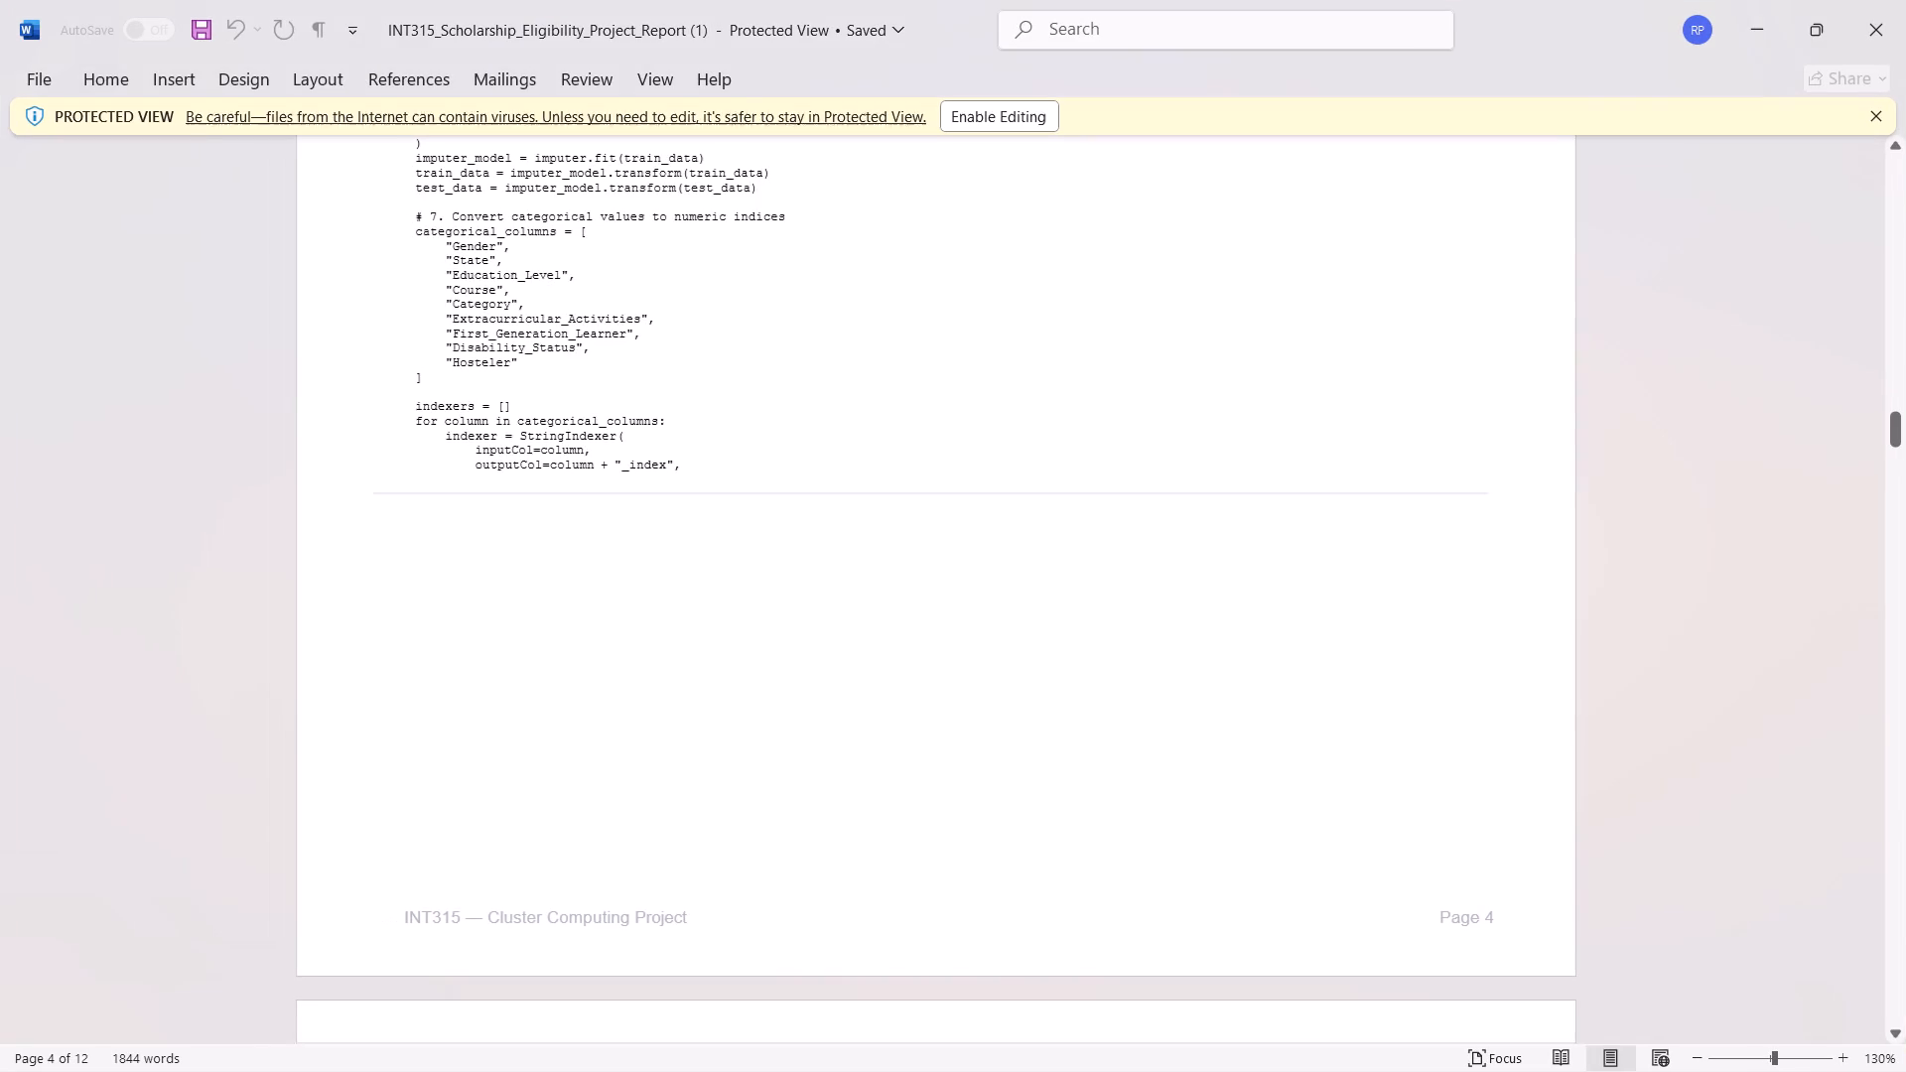
scroll(753, 593, up, 4)
ctrl+scroll(753, 593, down, 1)
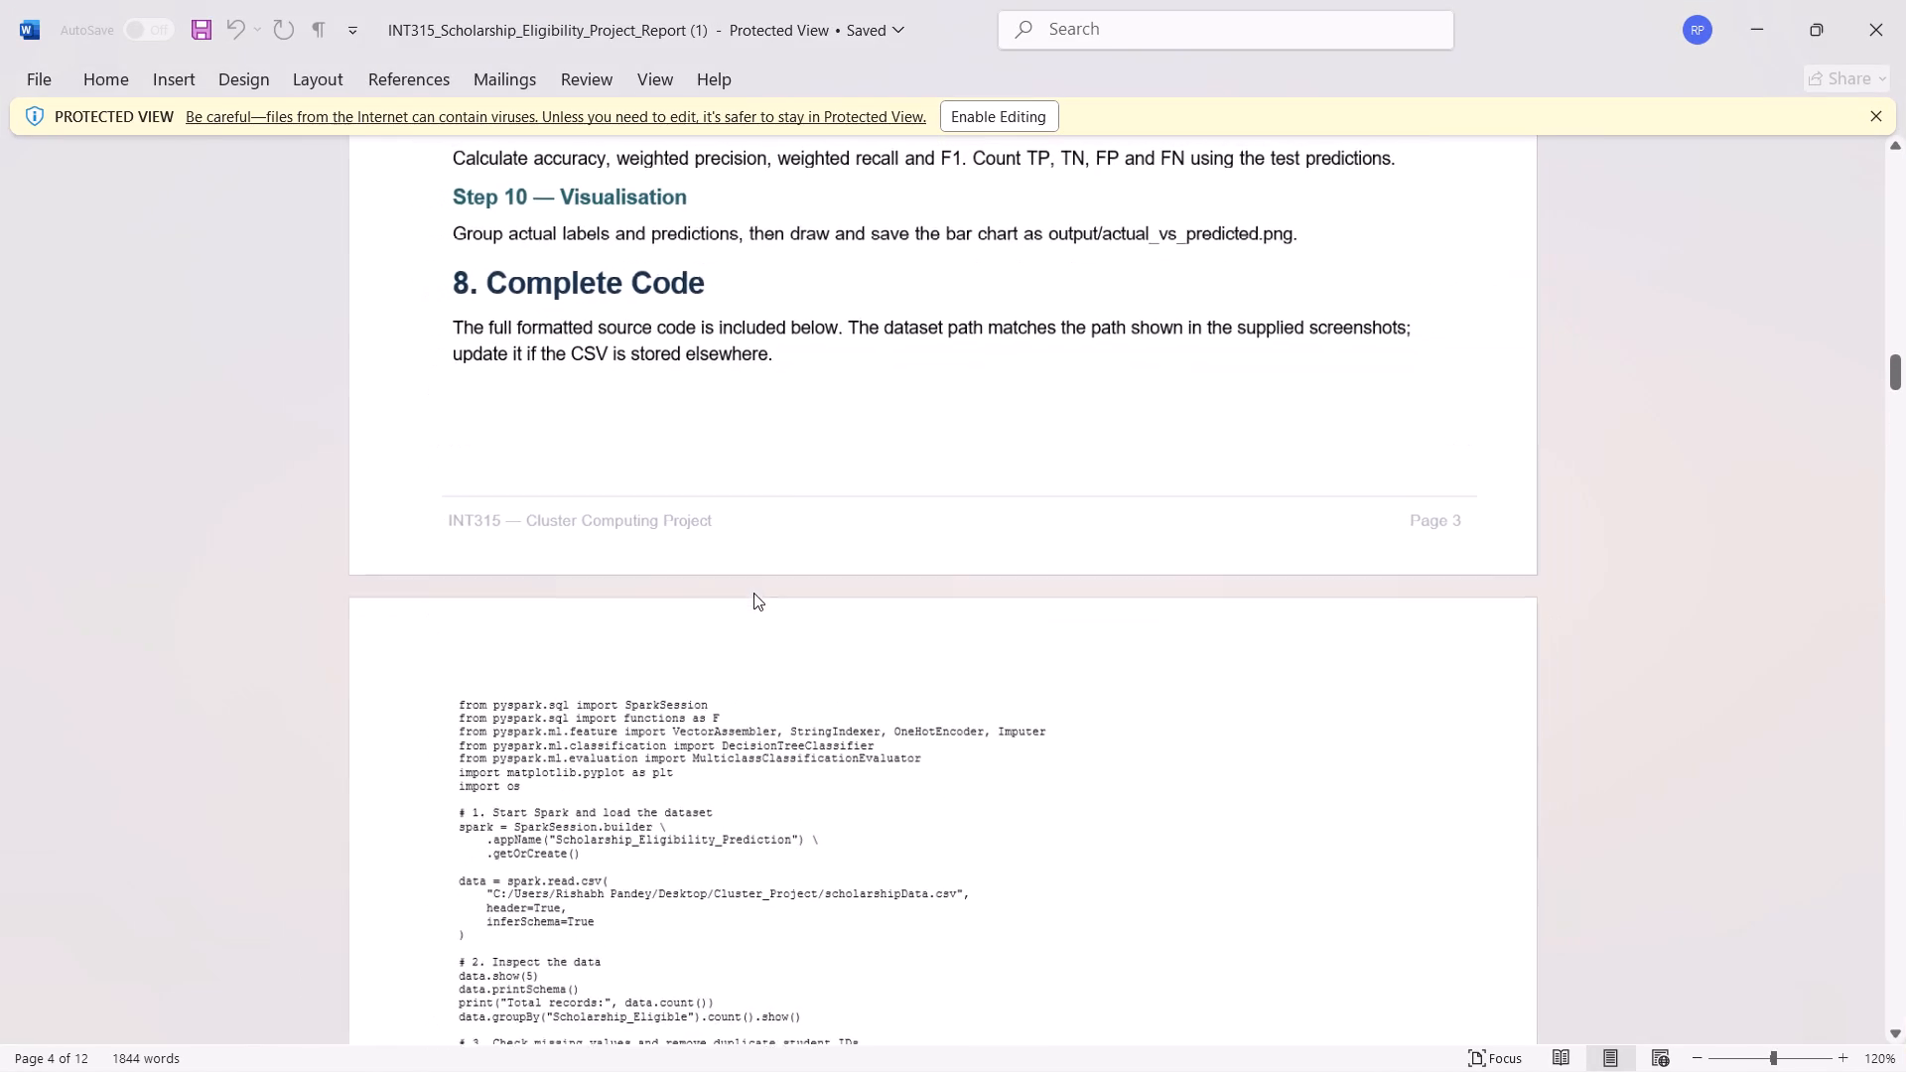
scroll(753, 593, up, 1)
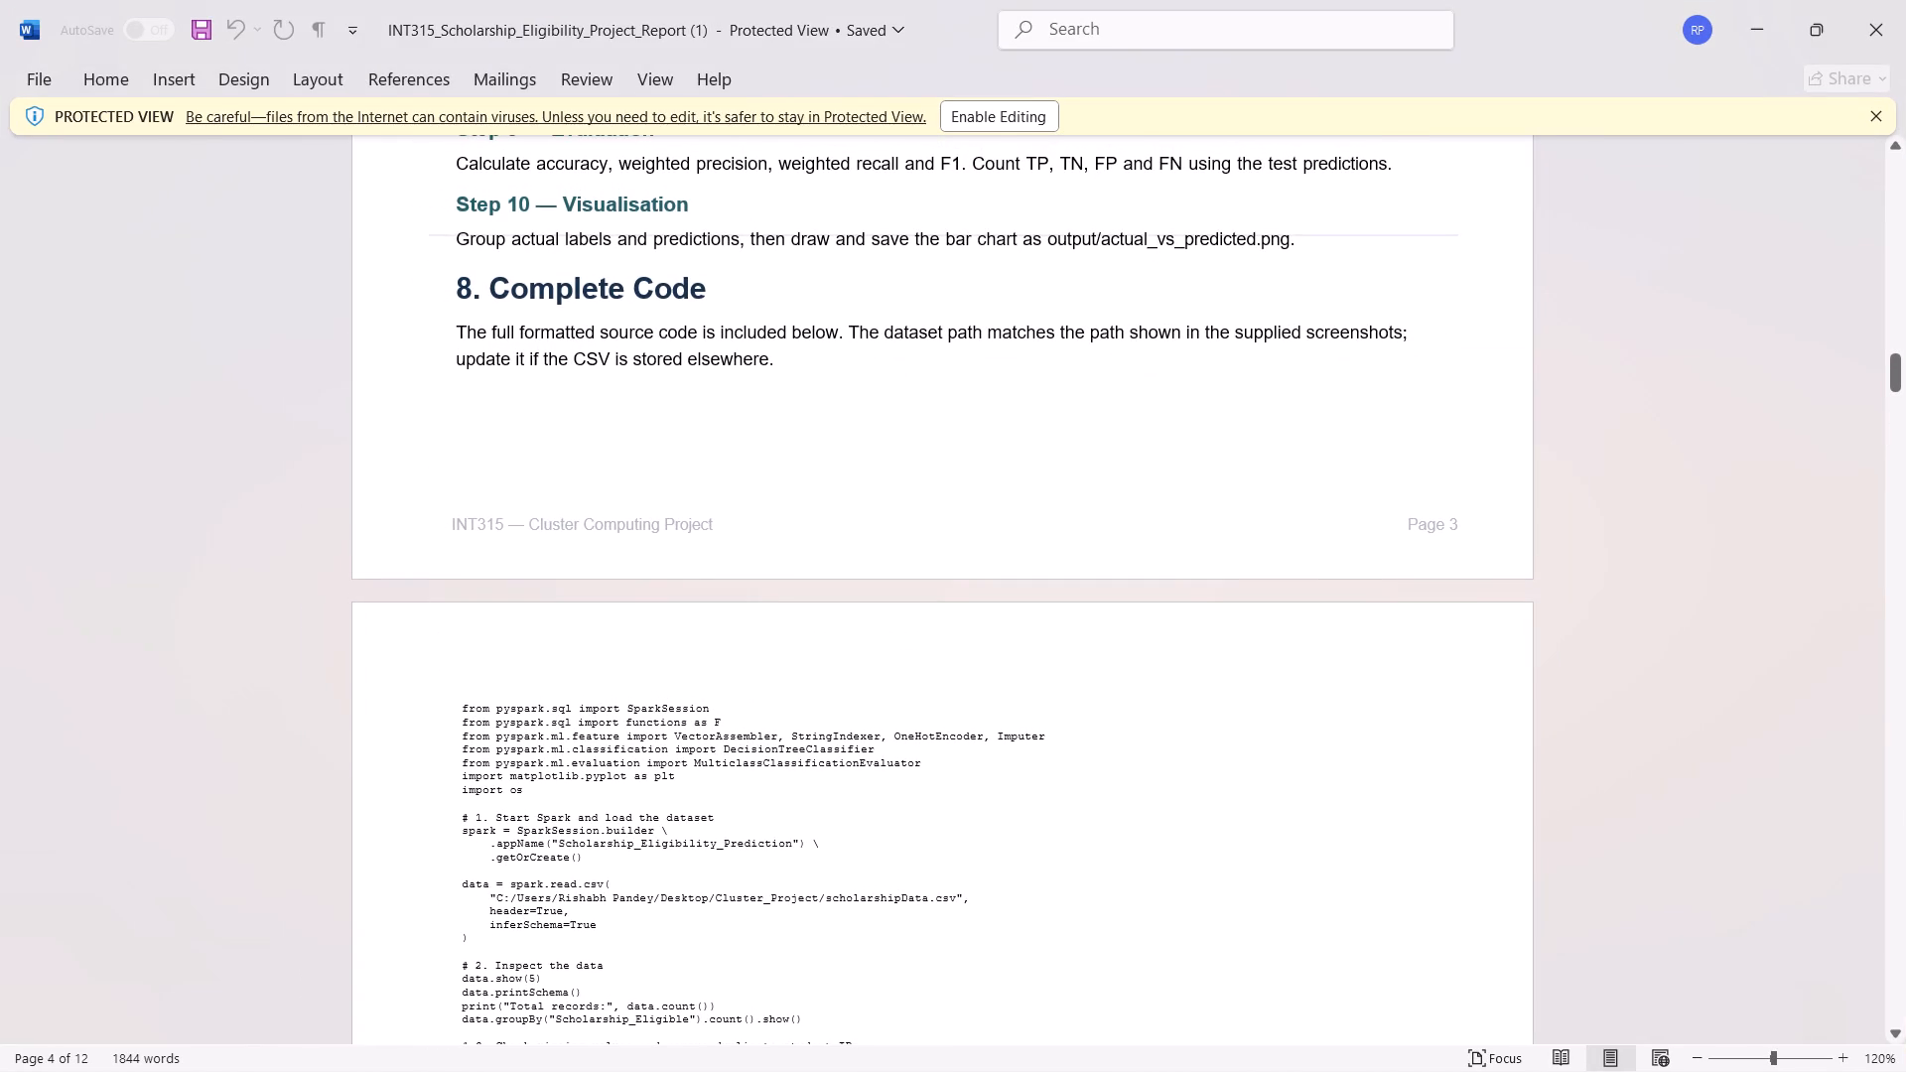
scroll(1042, 533, down, 3)
scroll(1042, 533, up, 1)
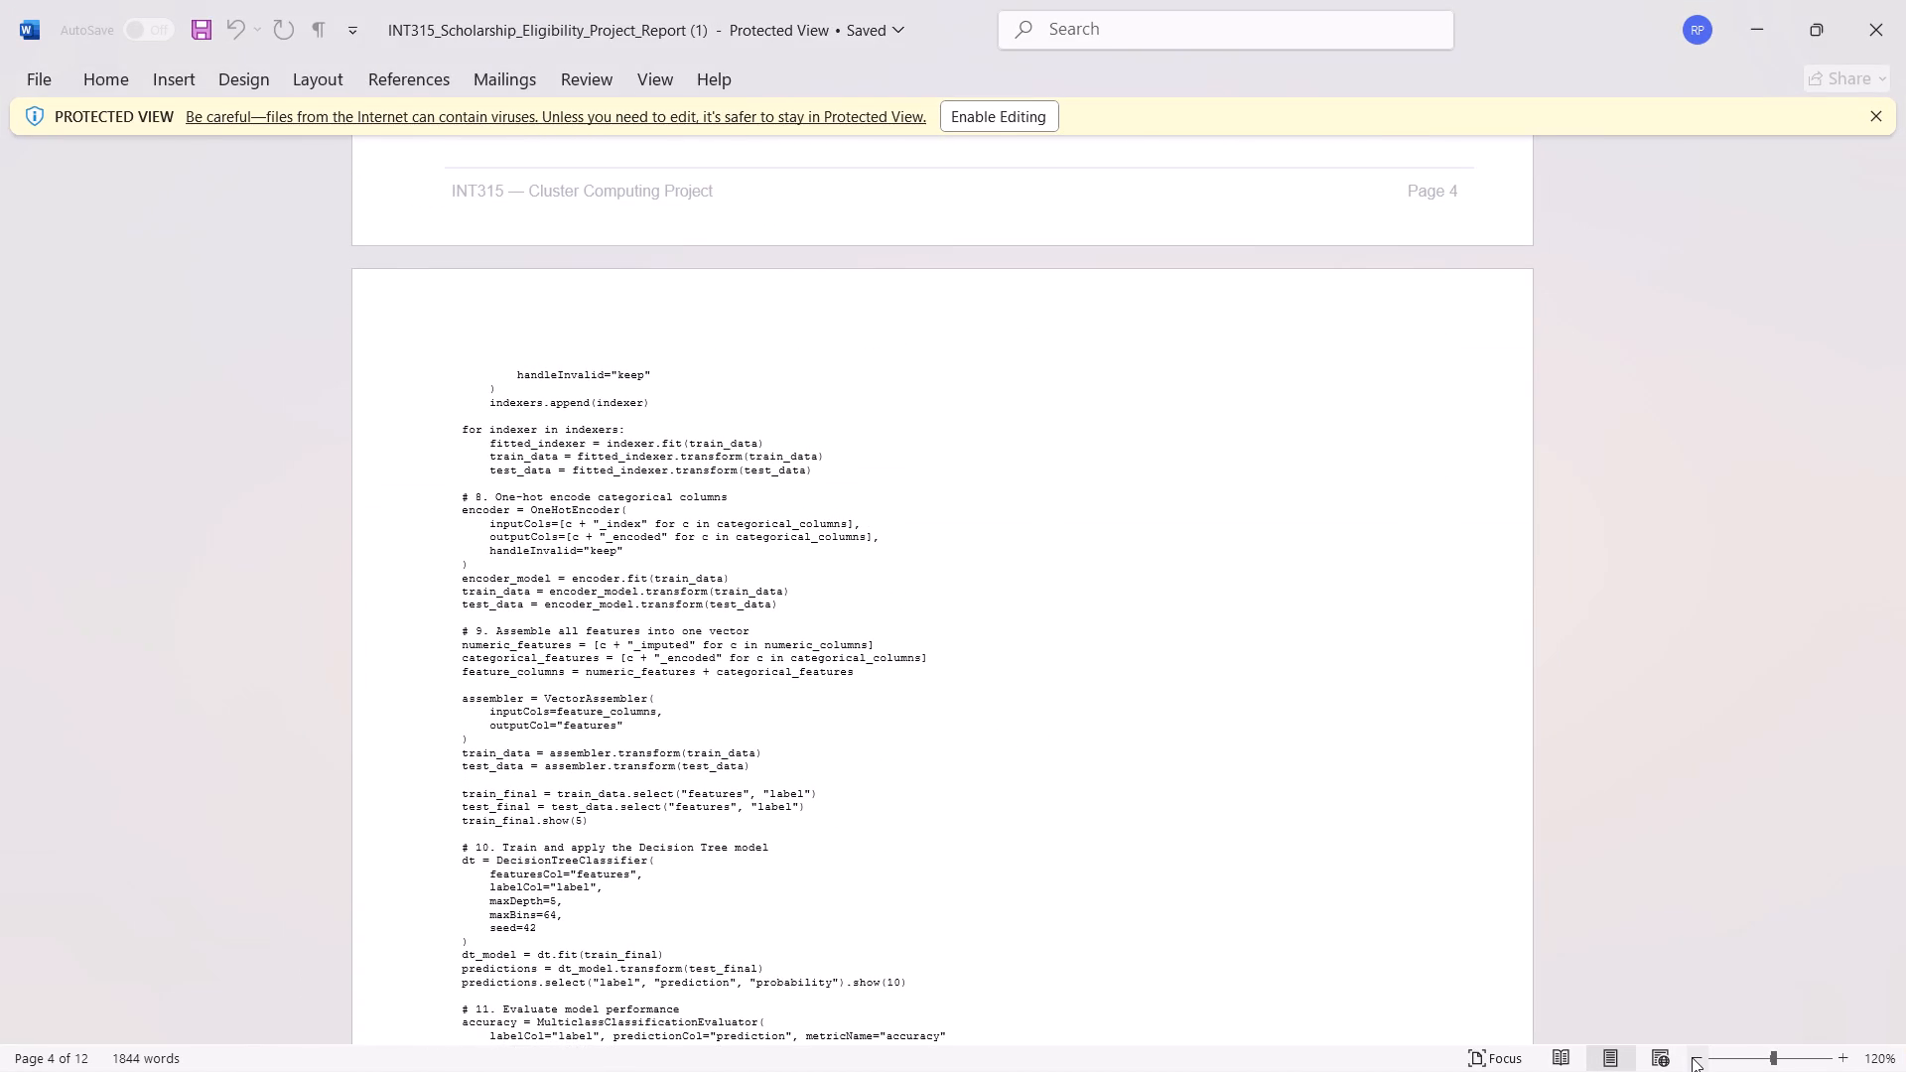
click(1692, 1057)
scroll(1249, 829, down, 4)
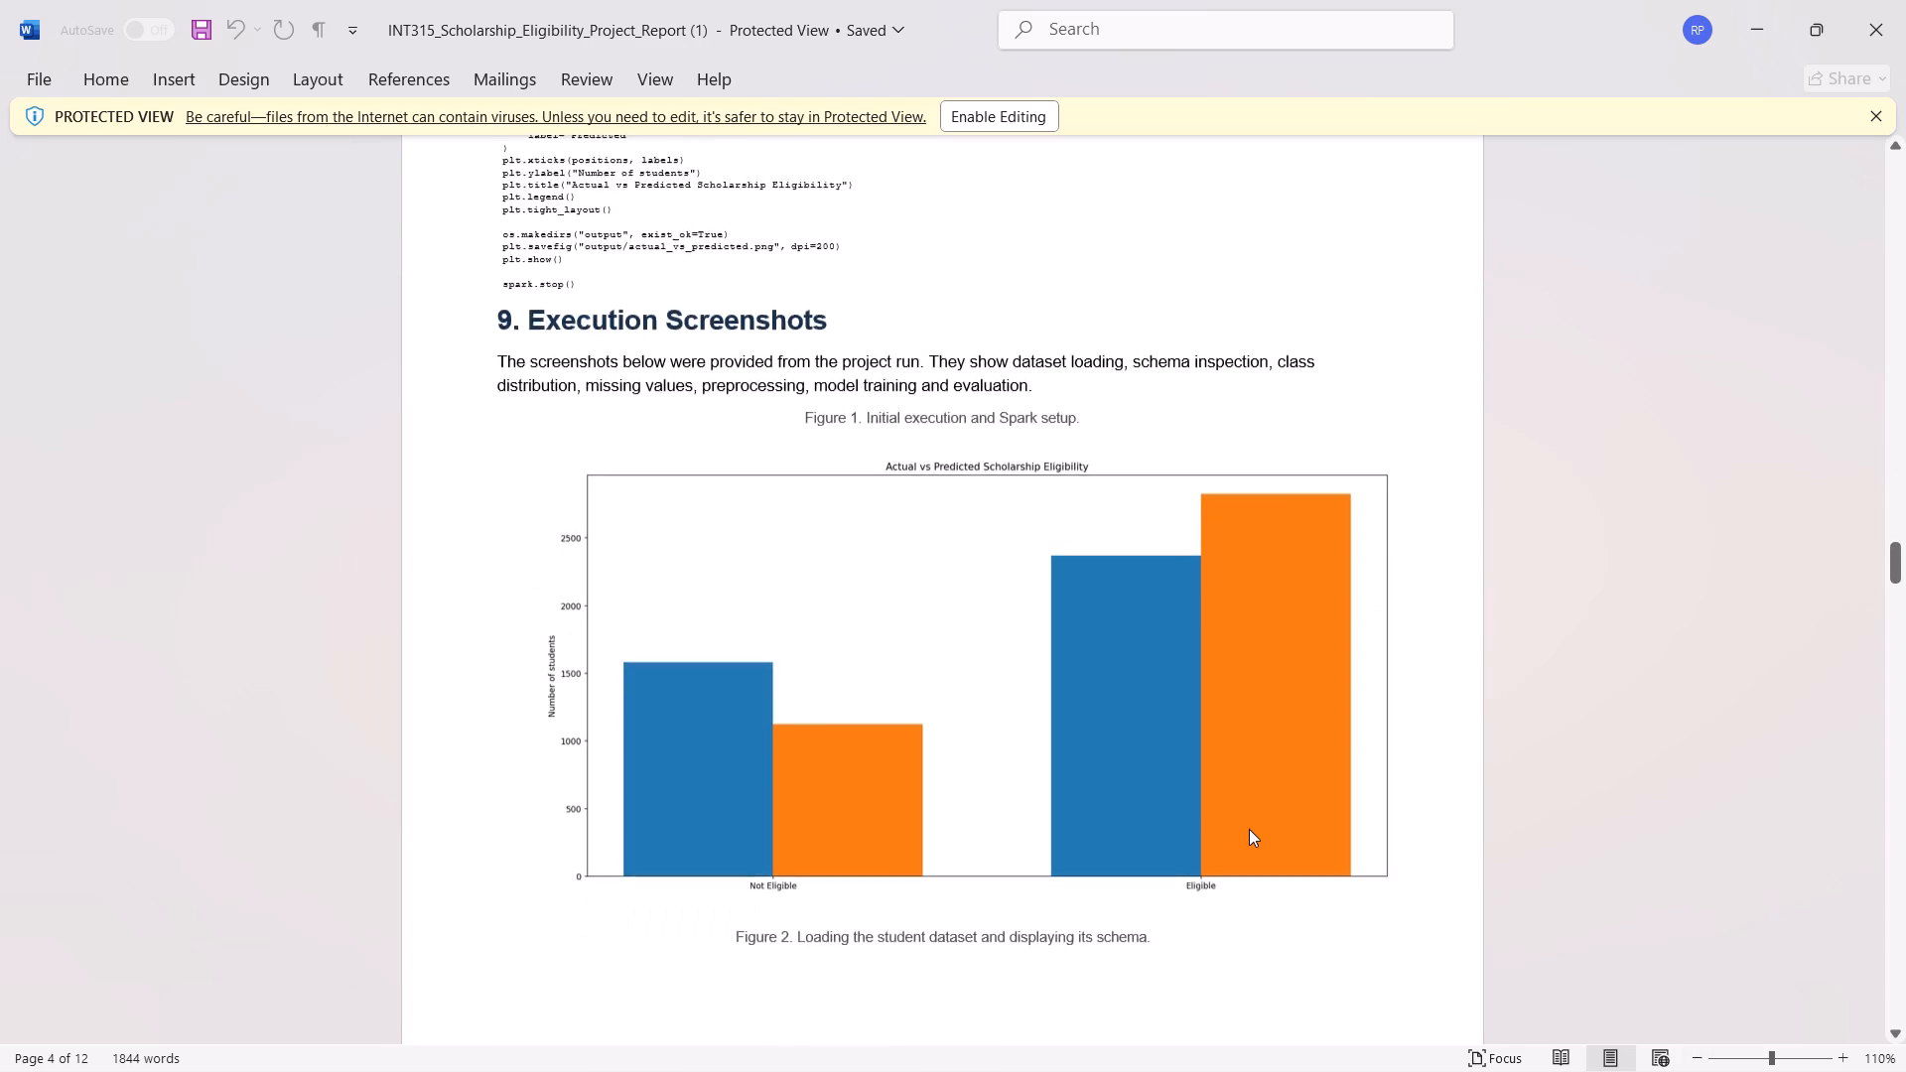
scroll(1249, 829, down, 3)
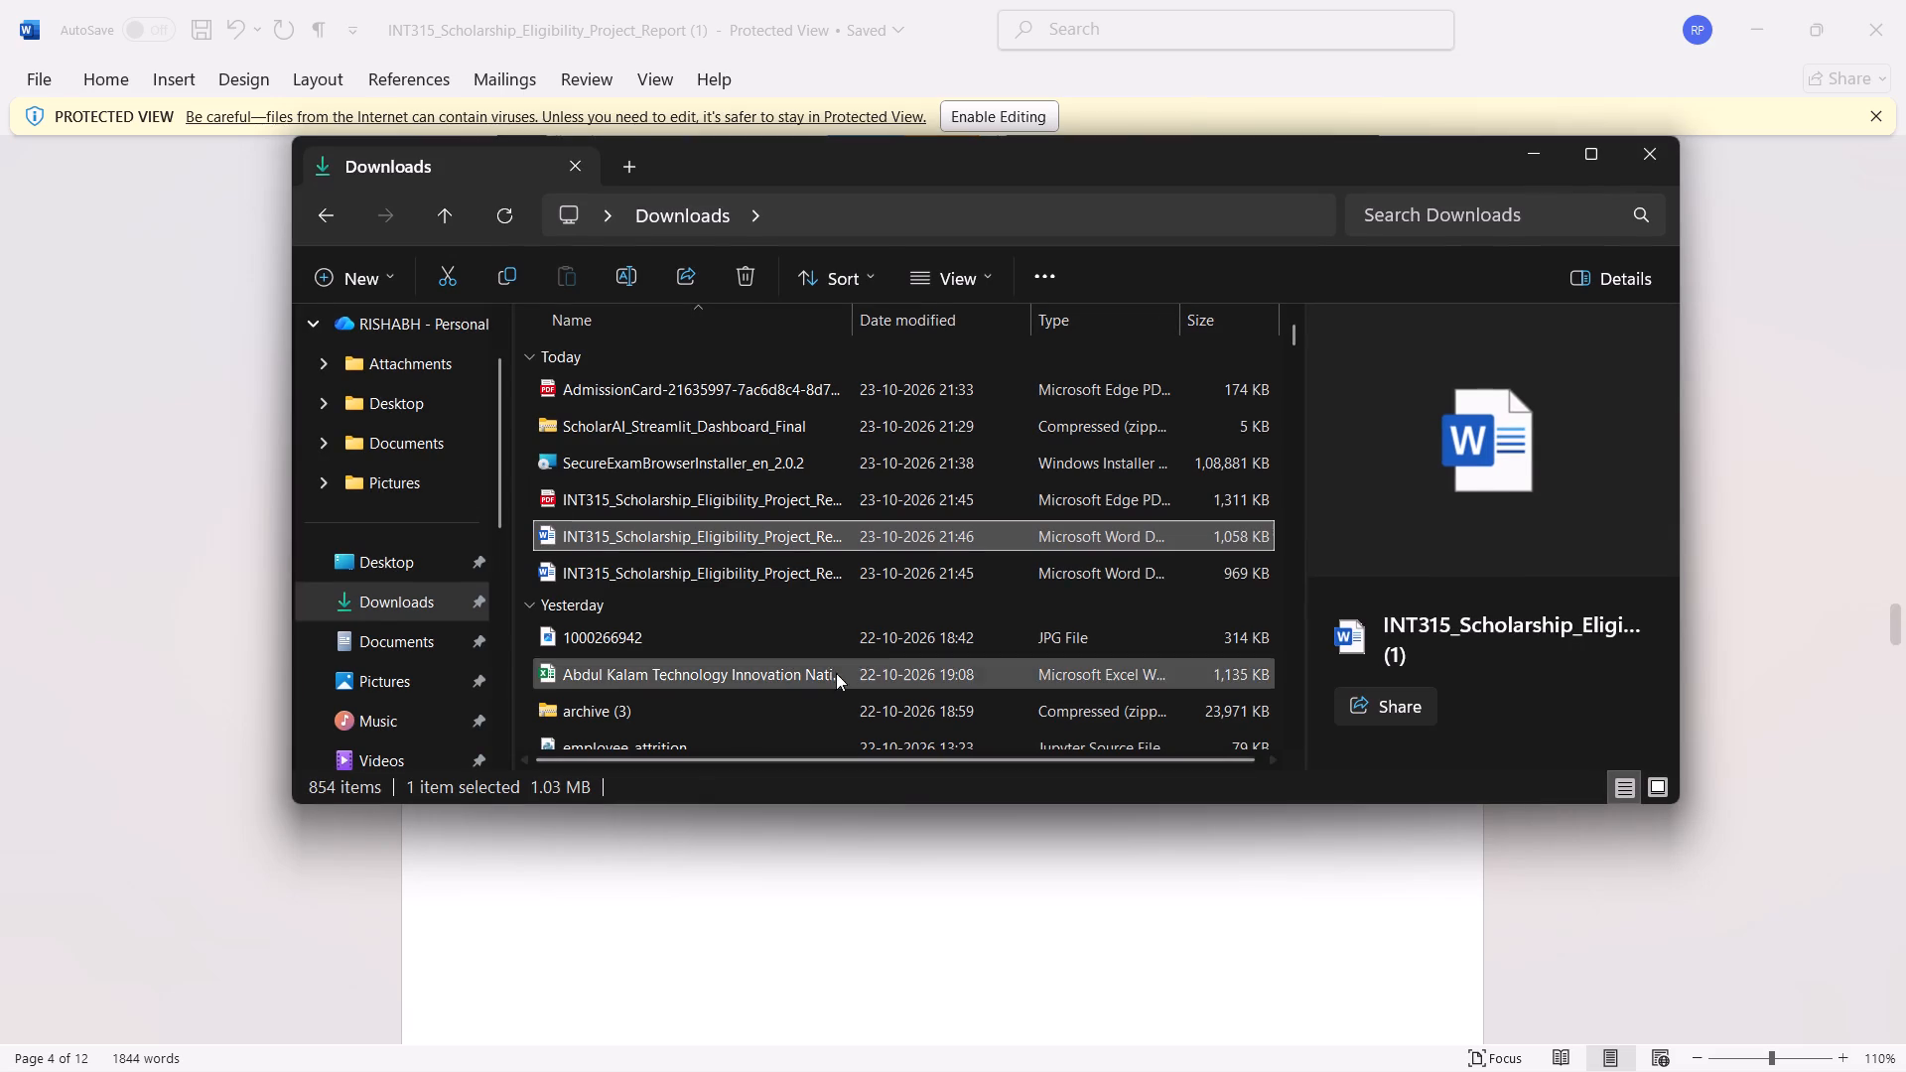
Open the INT315 Word report saved at 21:45 from Downloads and examine its dataset, tools and methodology sections.
double_click(629, 579)
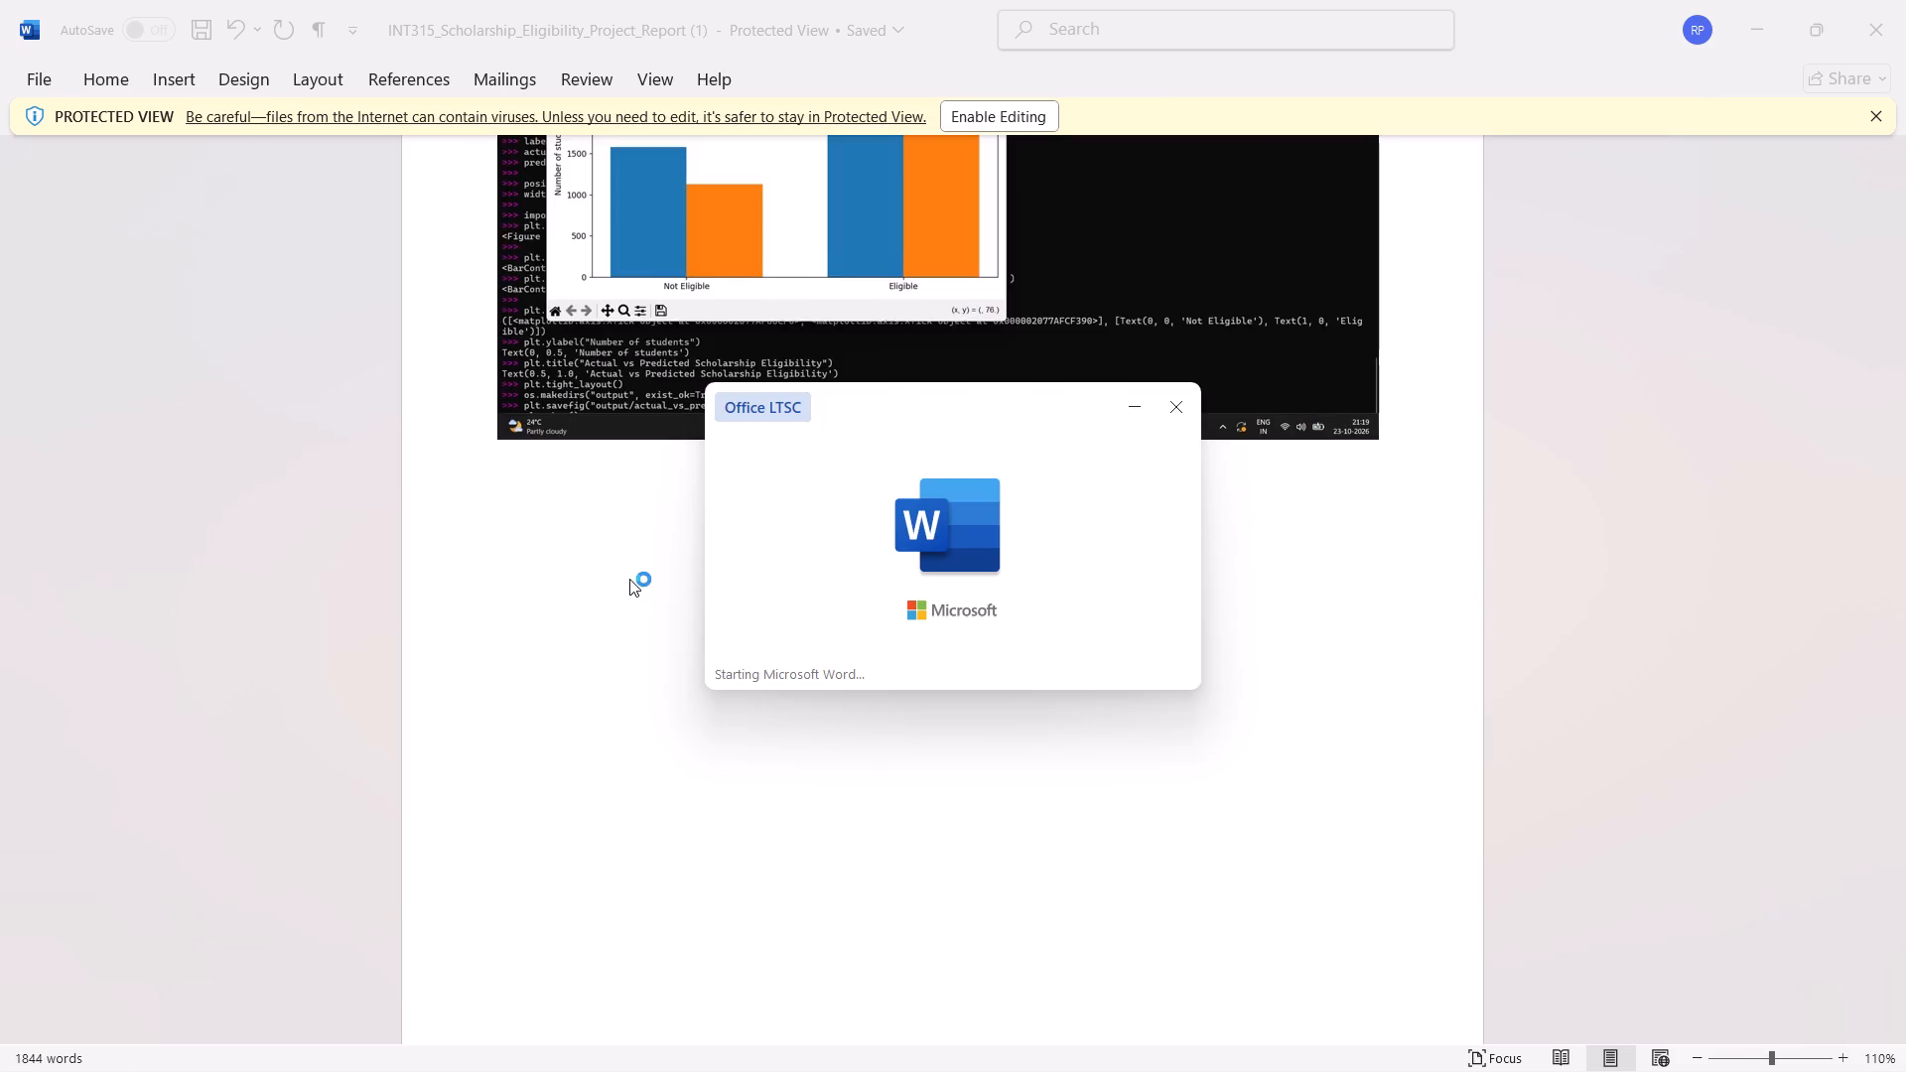
scroll(629, 579, down, 5)
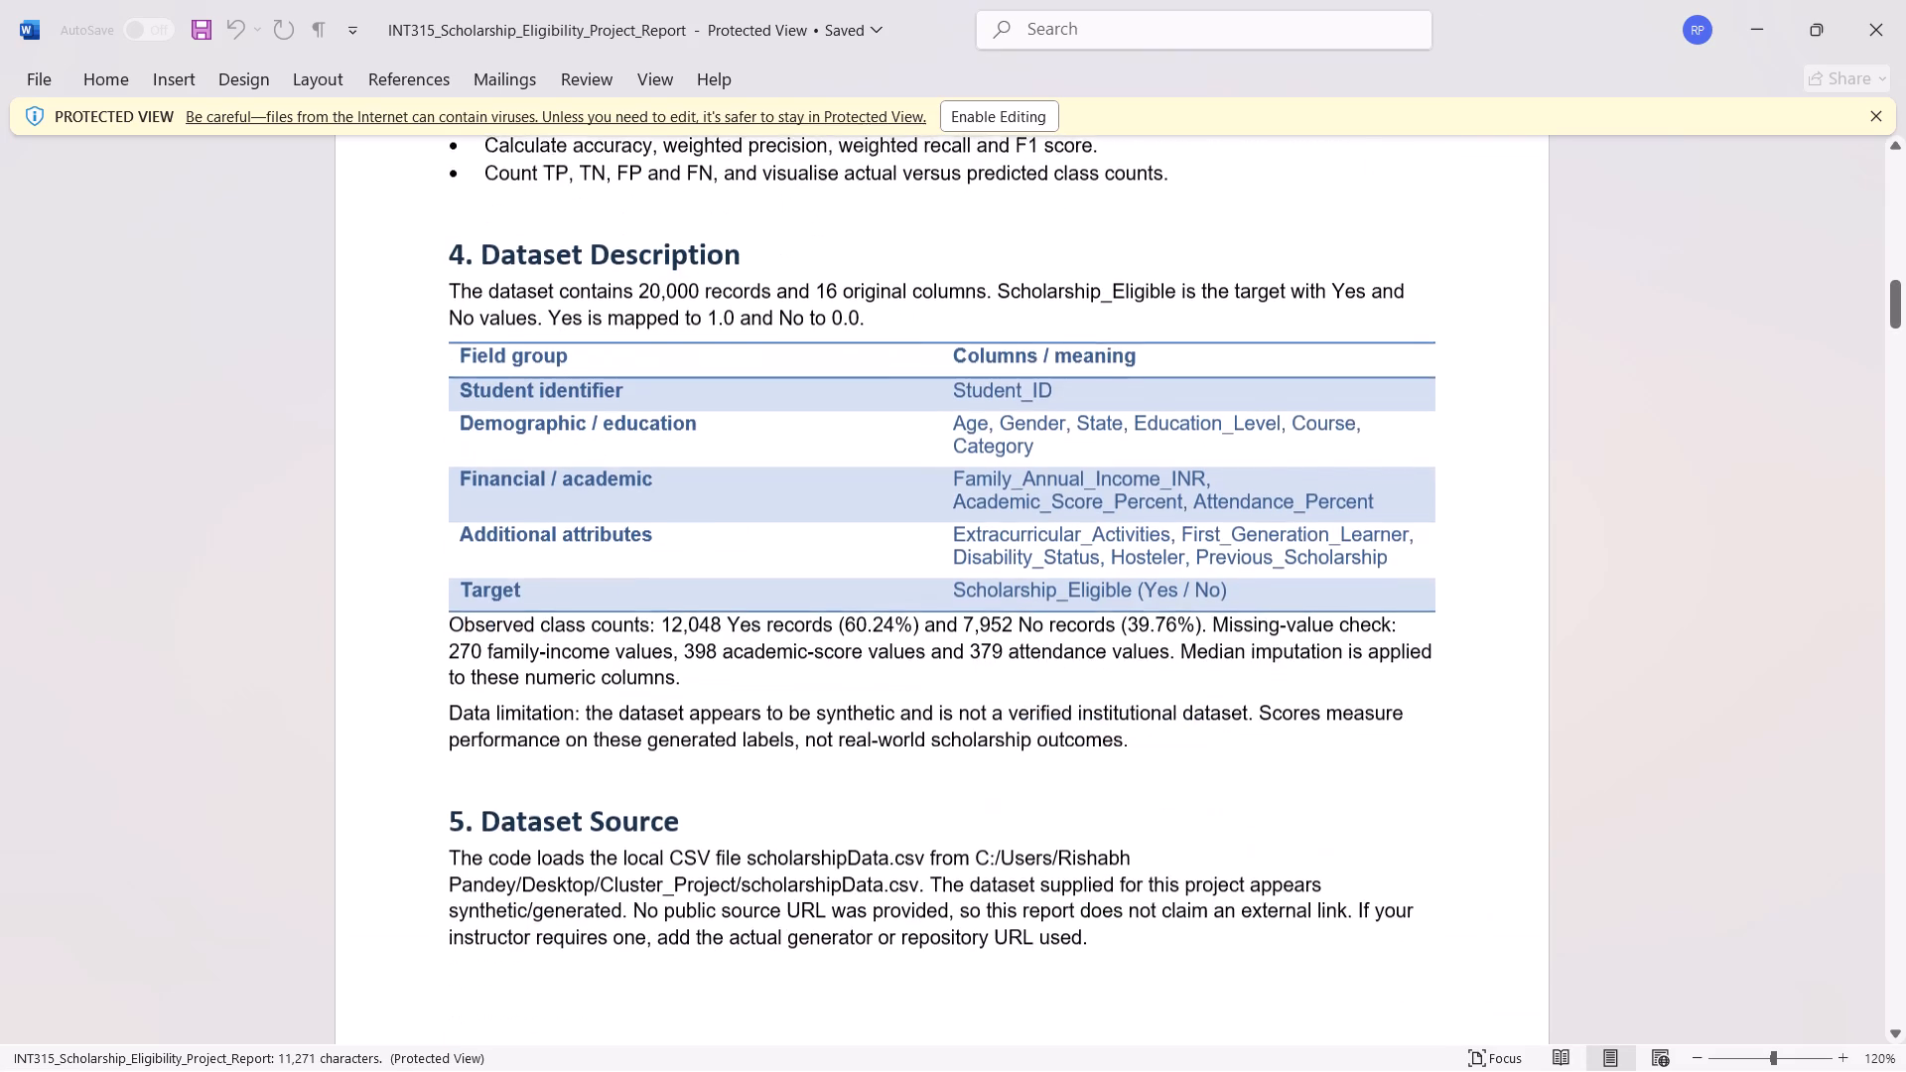
scroll(629, 579, up, 2)
scroll(629, 579, down, 1)
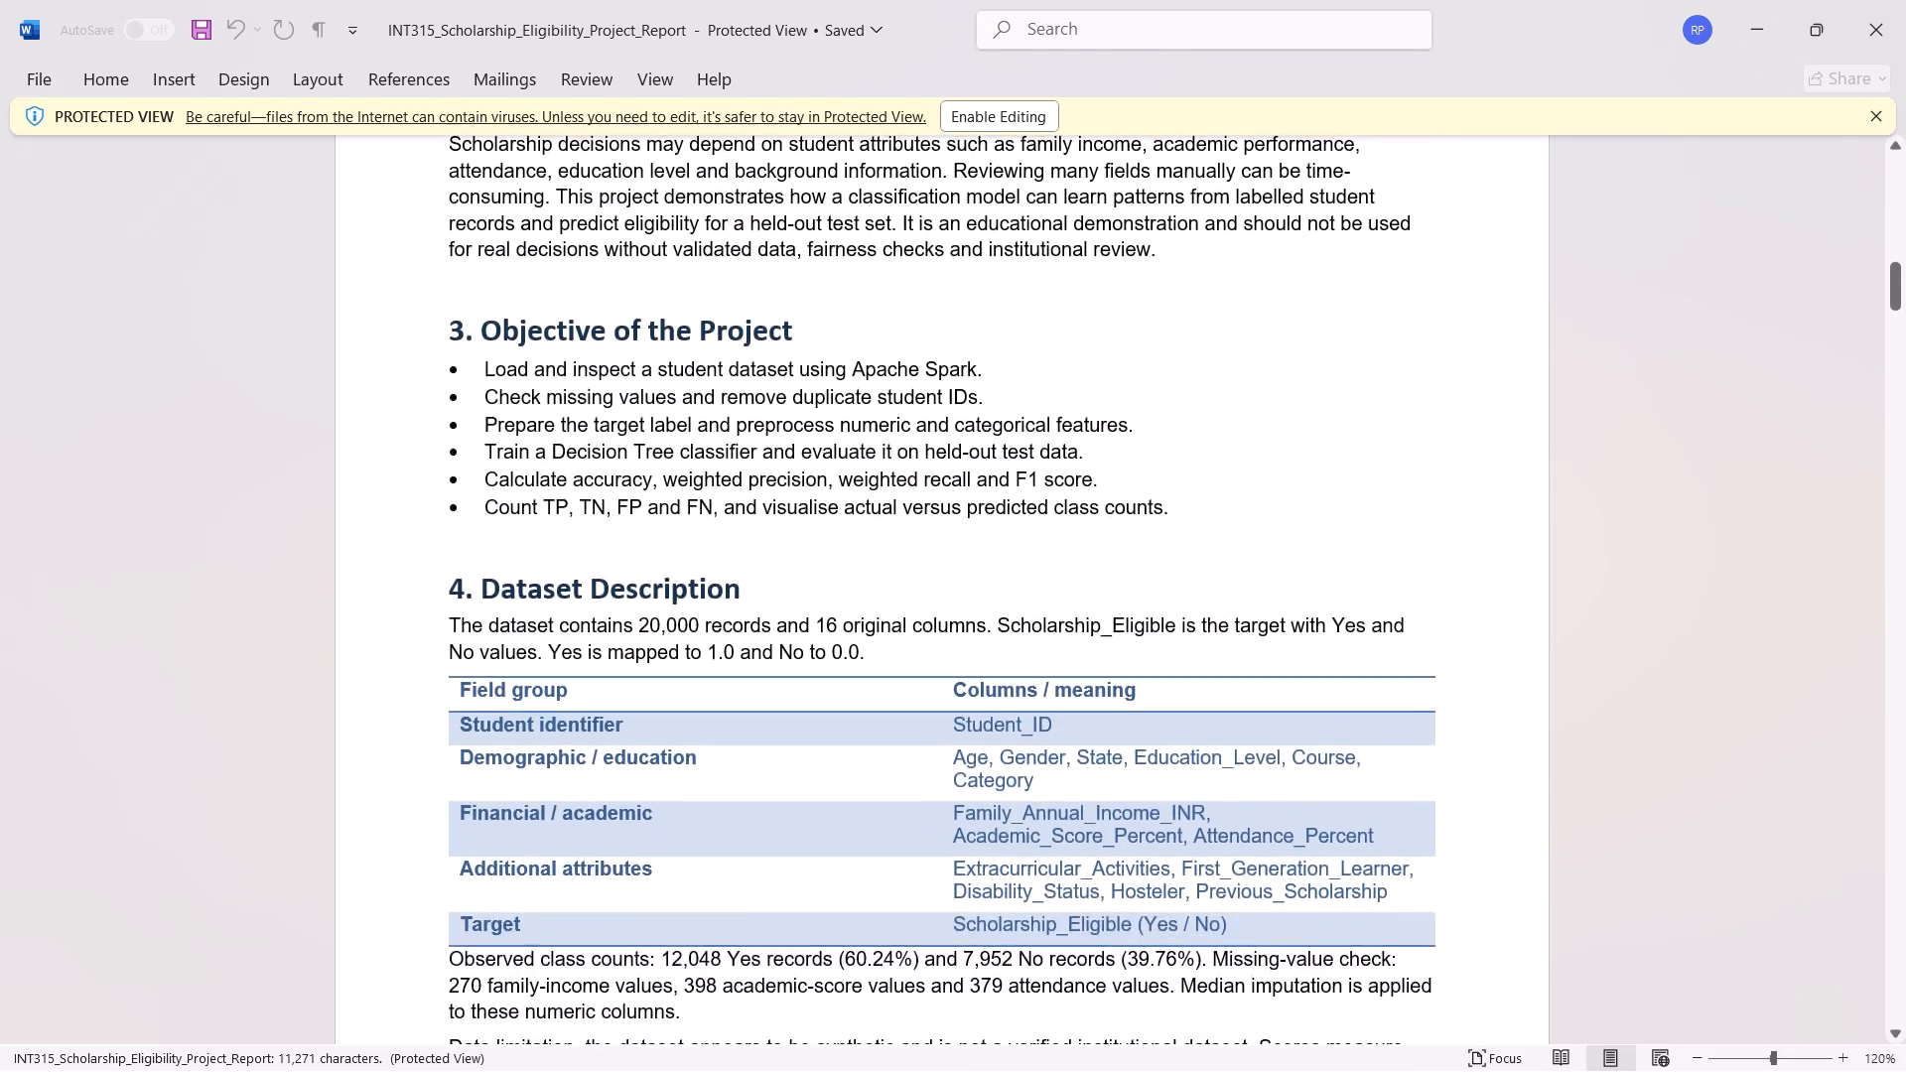
scroll(629, 579, down, 2)
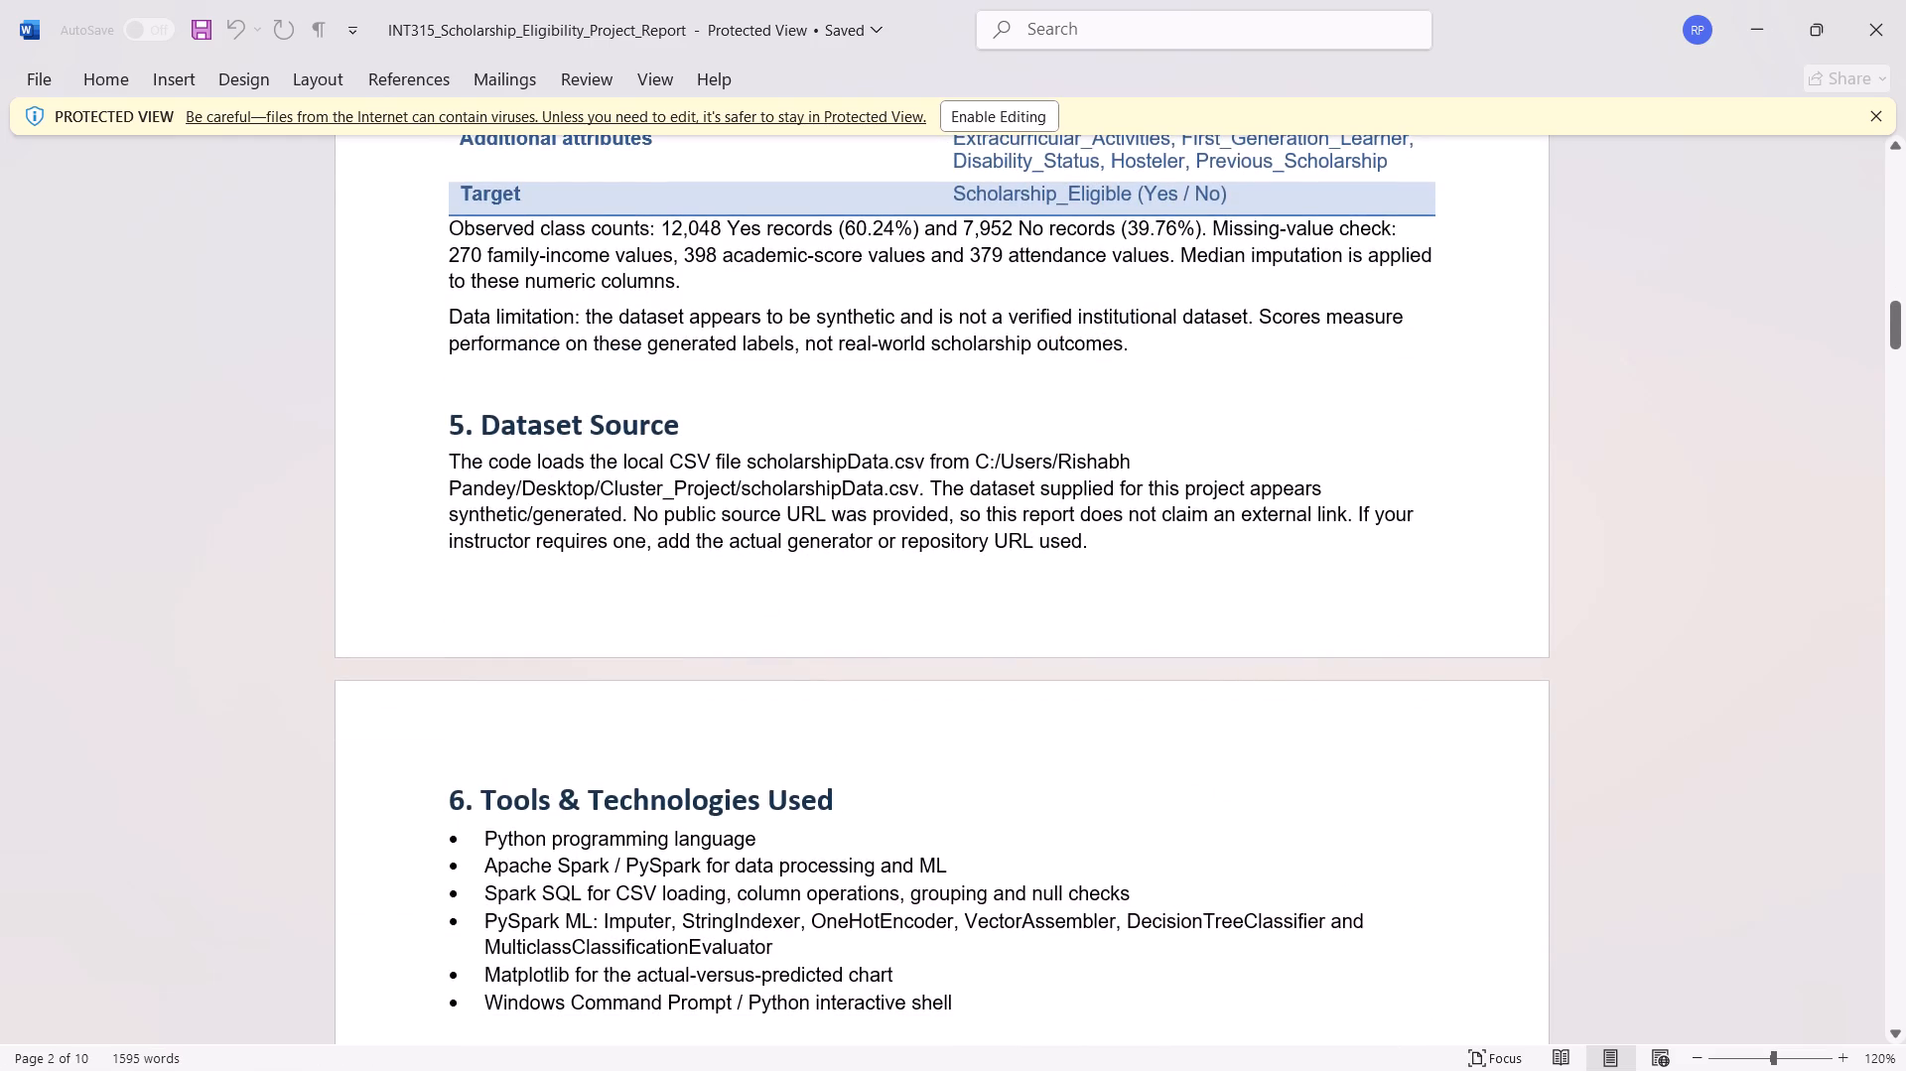
scroll(629, 579, down, 2)
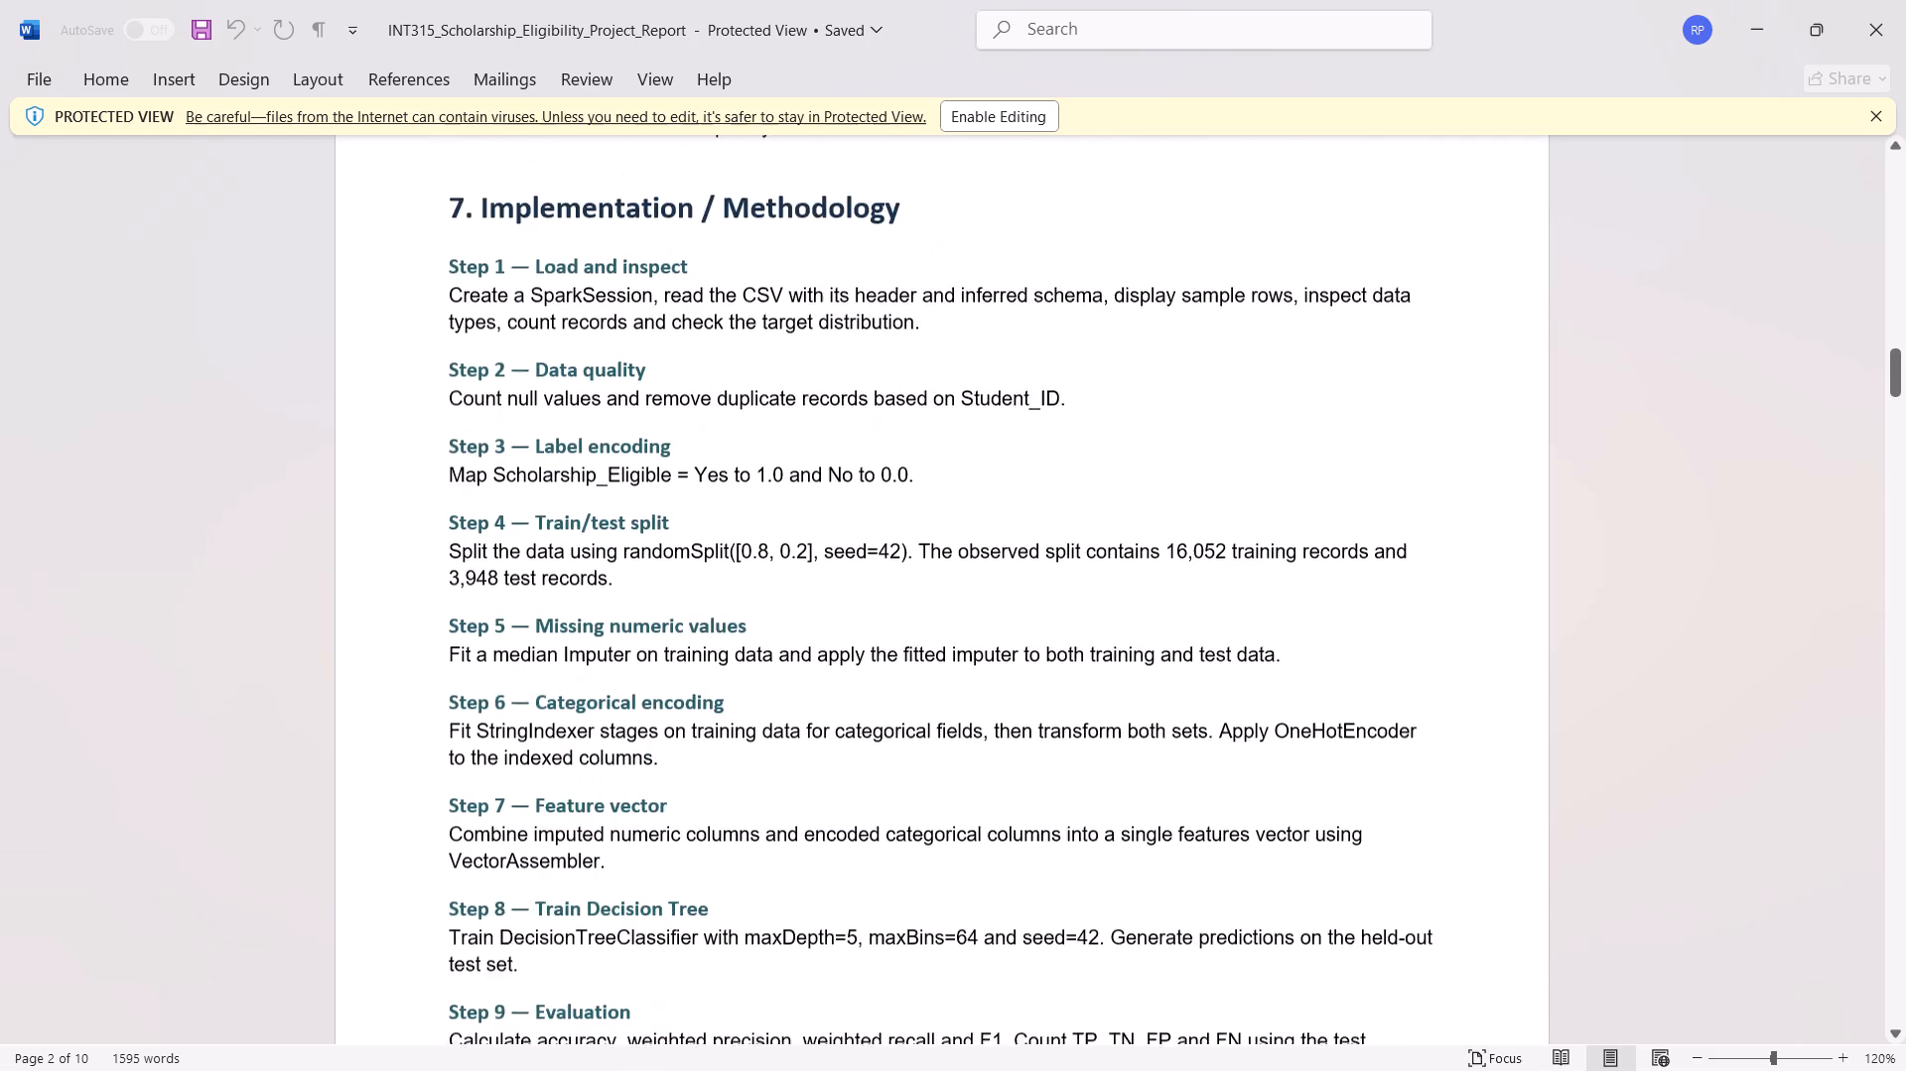
scroll(629, 579, down, 1)
Examine the complete code, execution screenshots, result analysis and conclusion of INT315_Scholarship_Eligibility_Project_Report.
scroll(629, 579, down, 2)
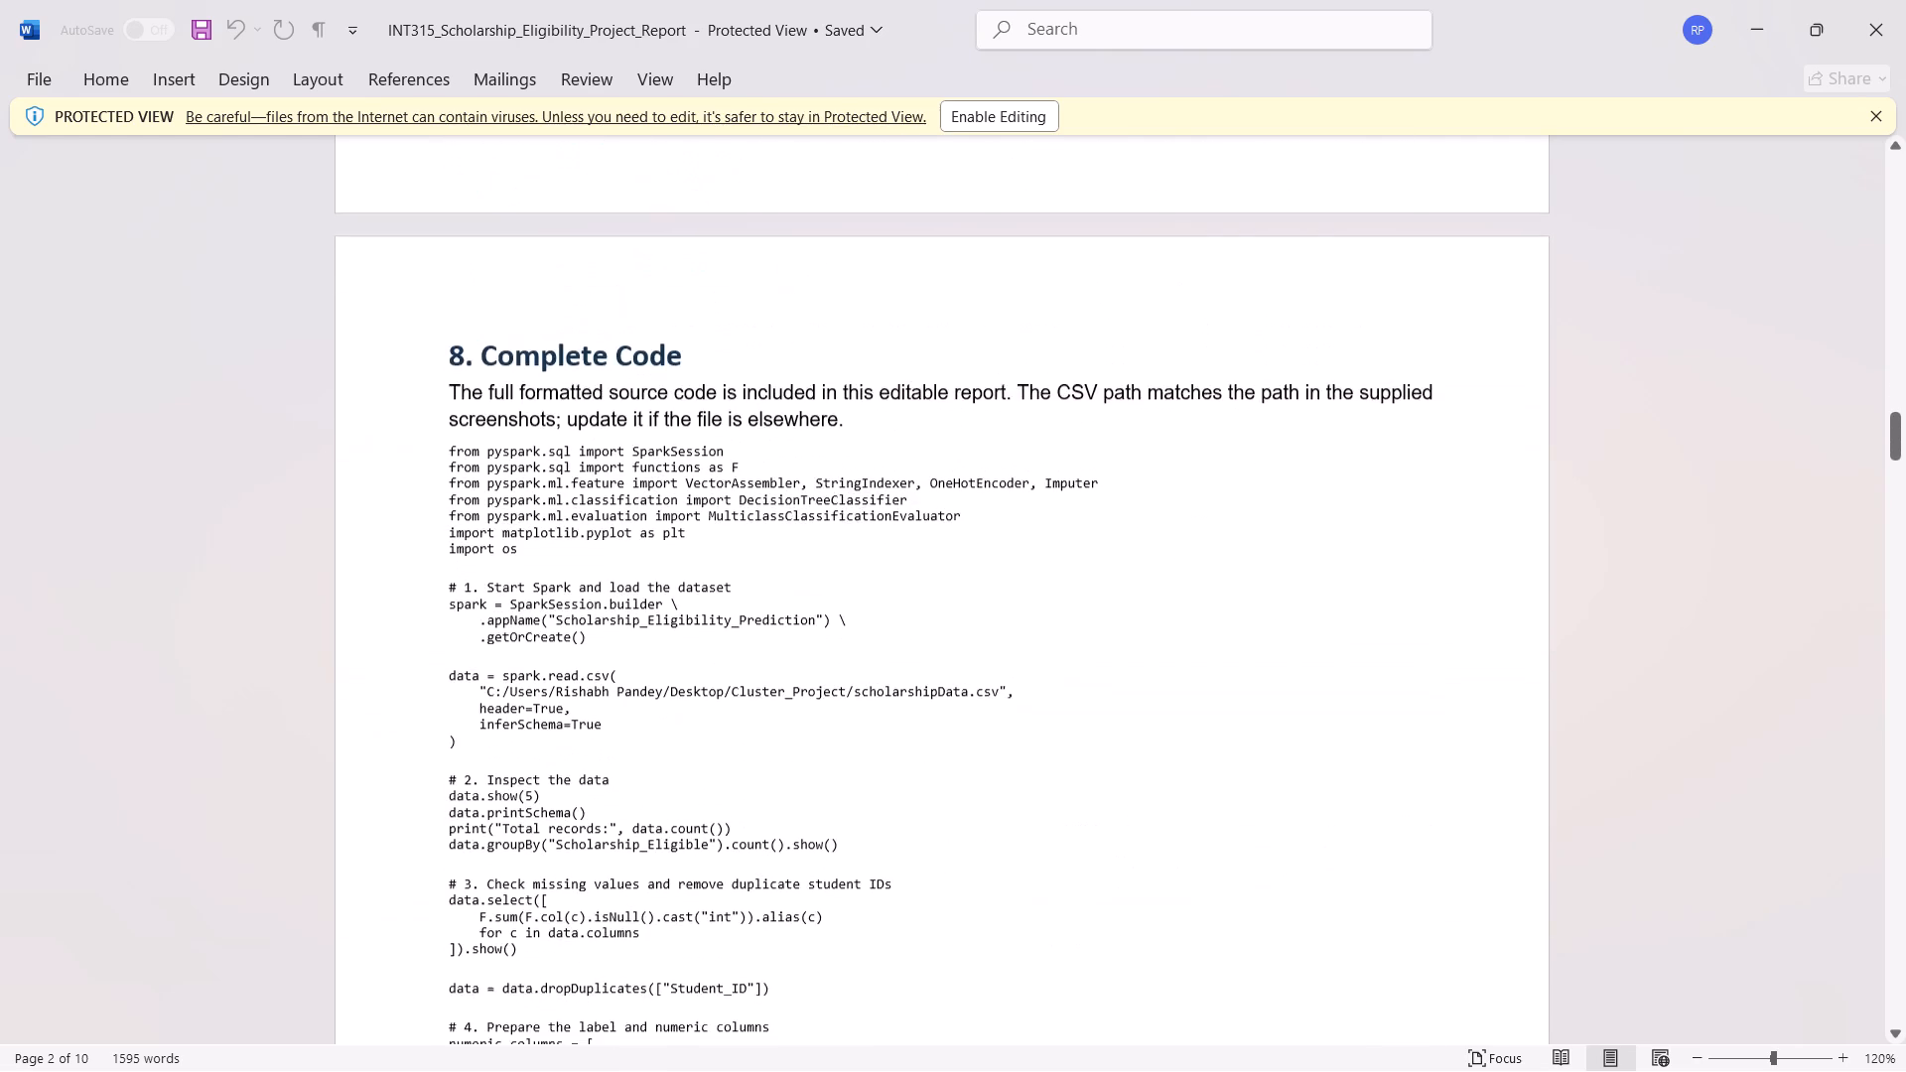
scroll(629, 579, down, 4)
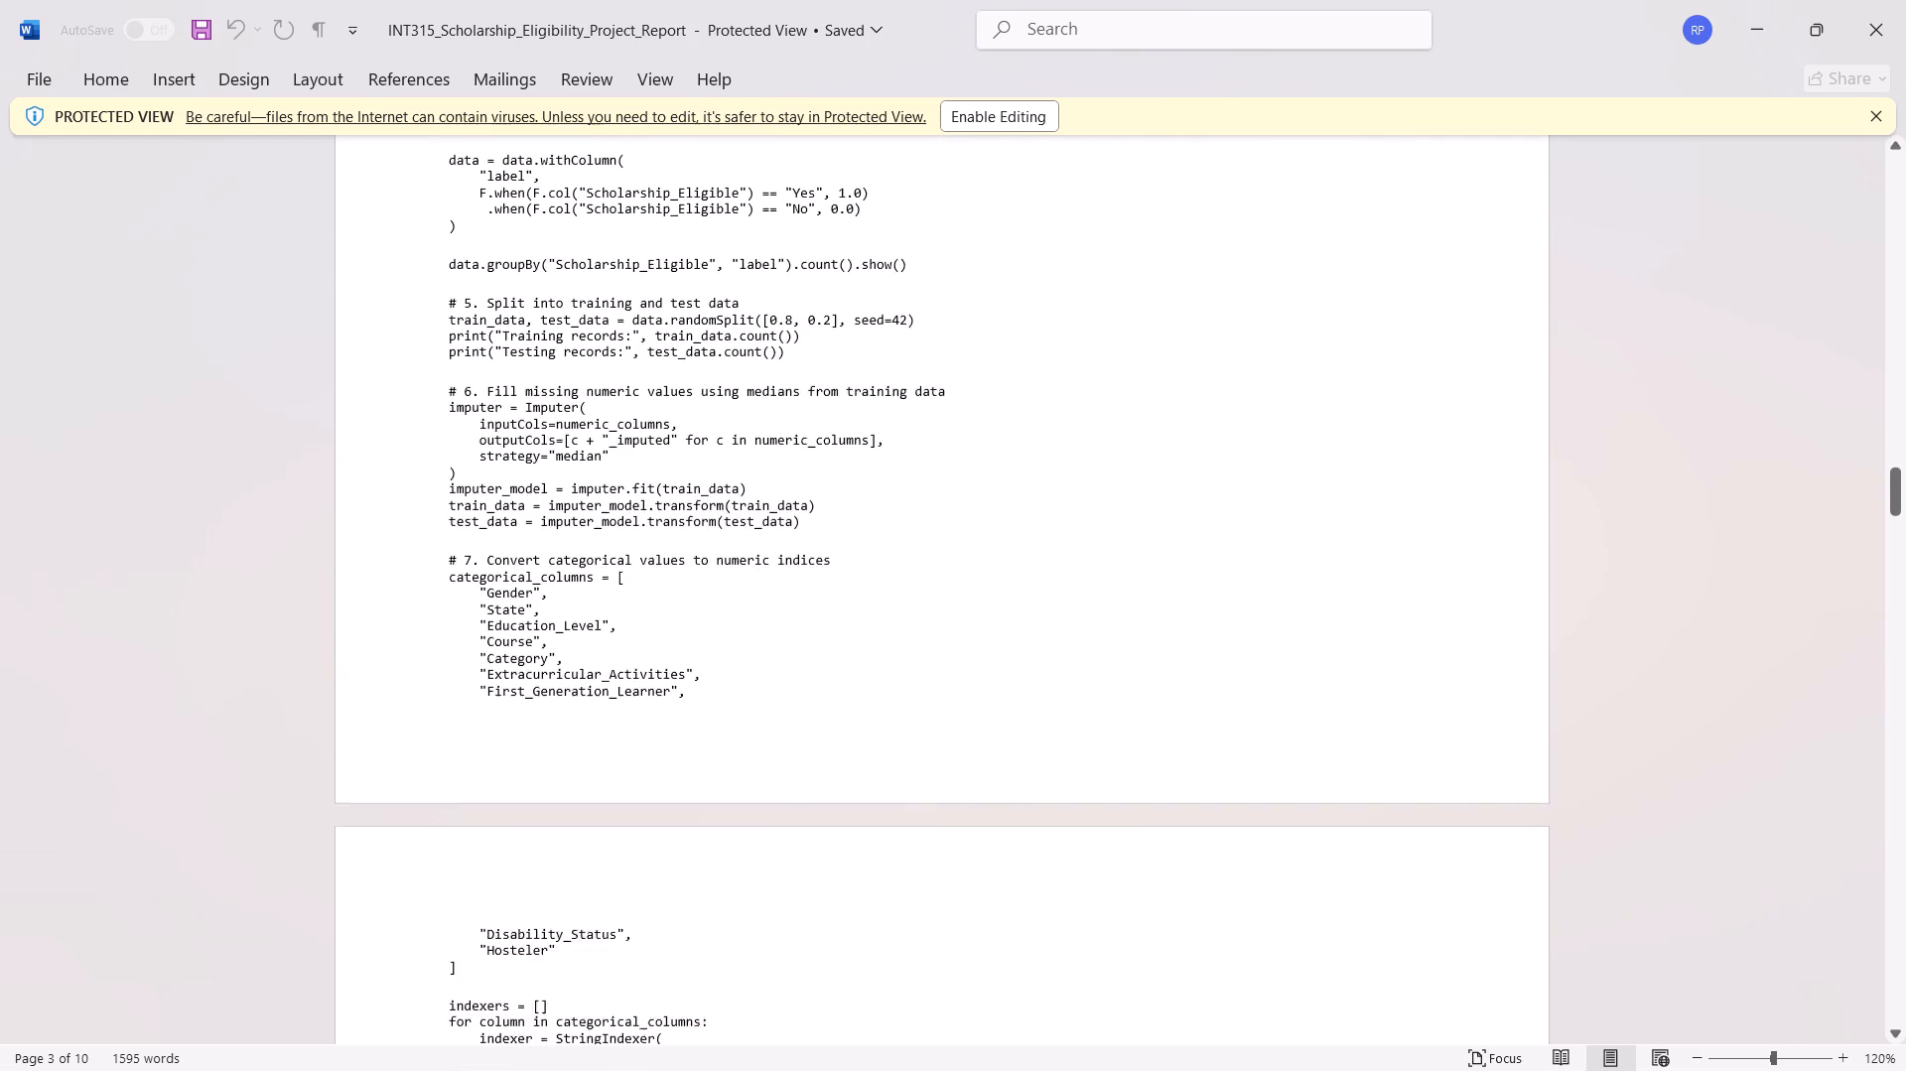
scroll(629, 579, down, 4)
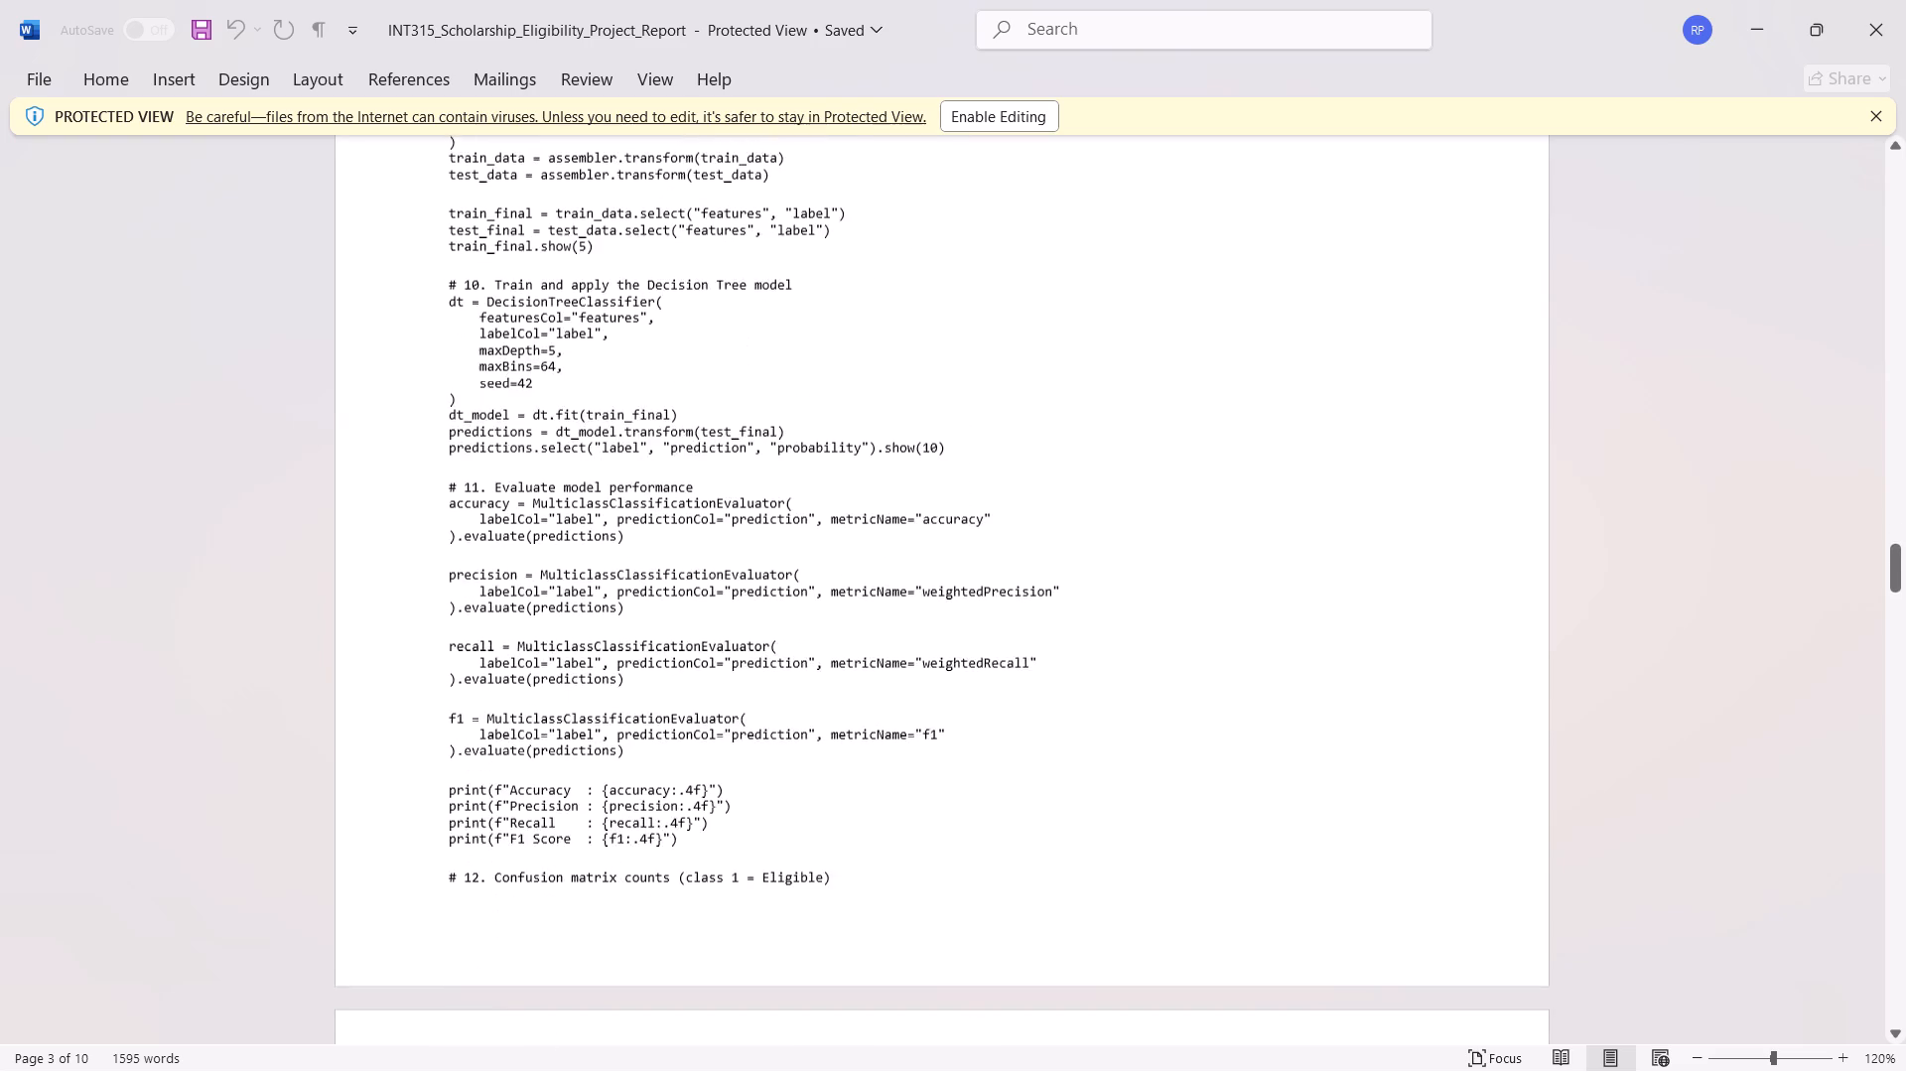
scroll(629, 579, down, 3)
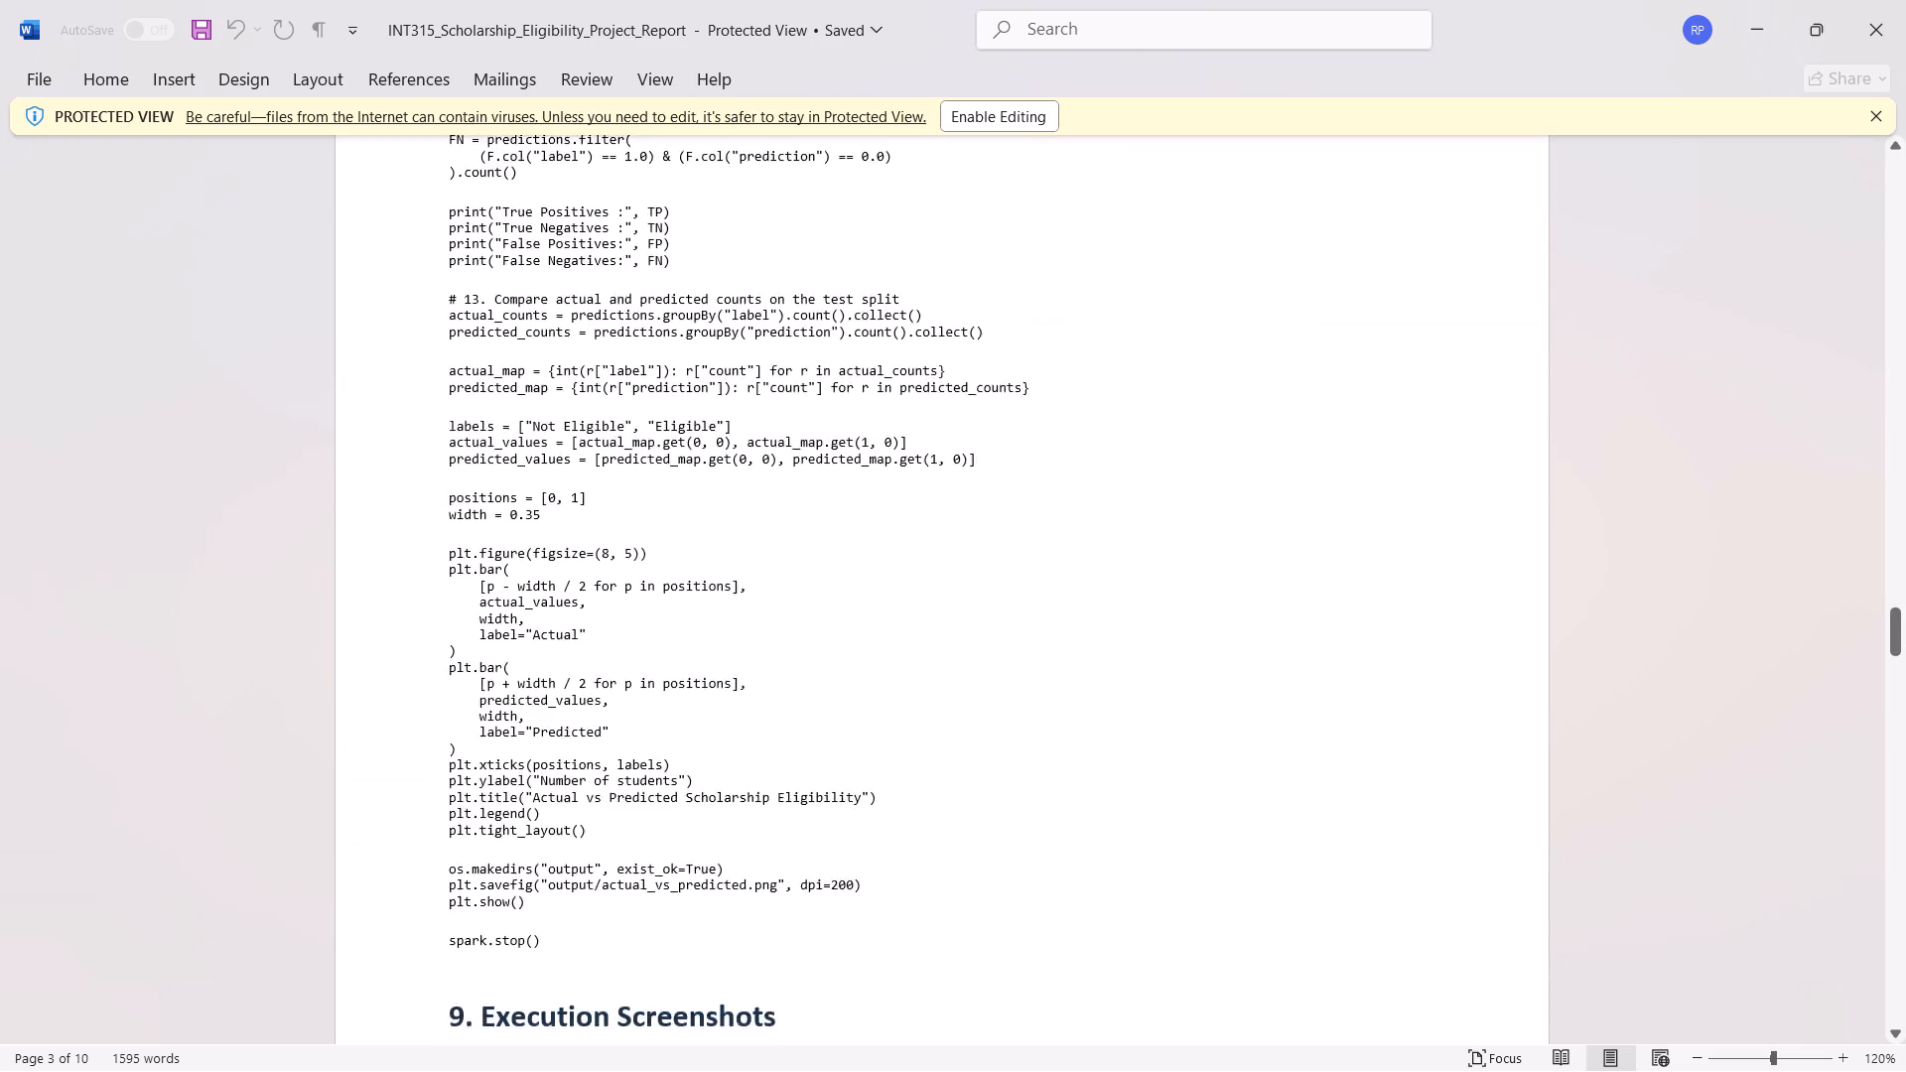
scroll(629, 579, down, 3)
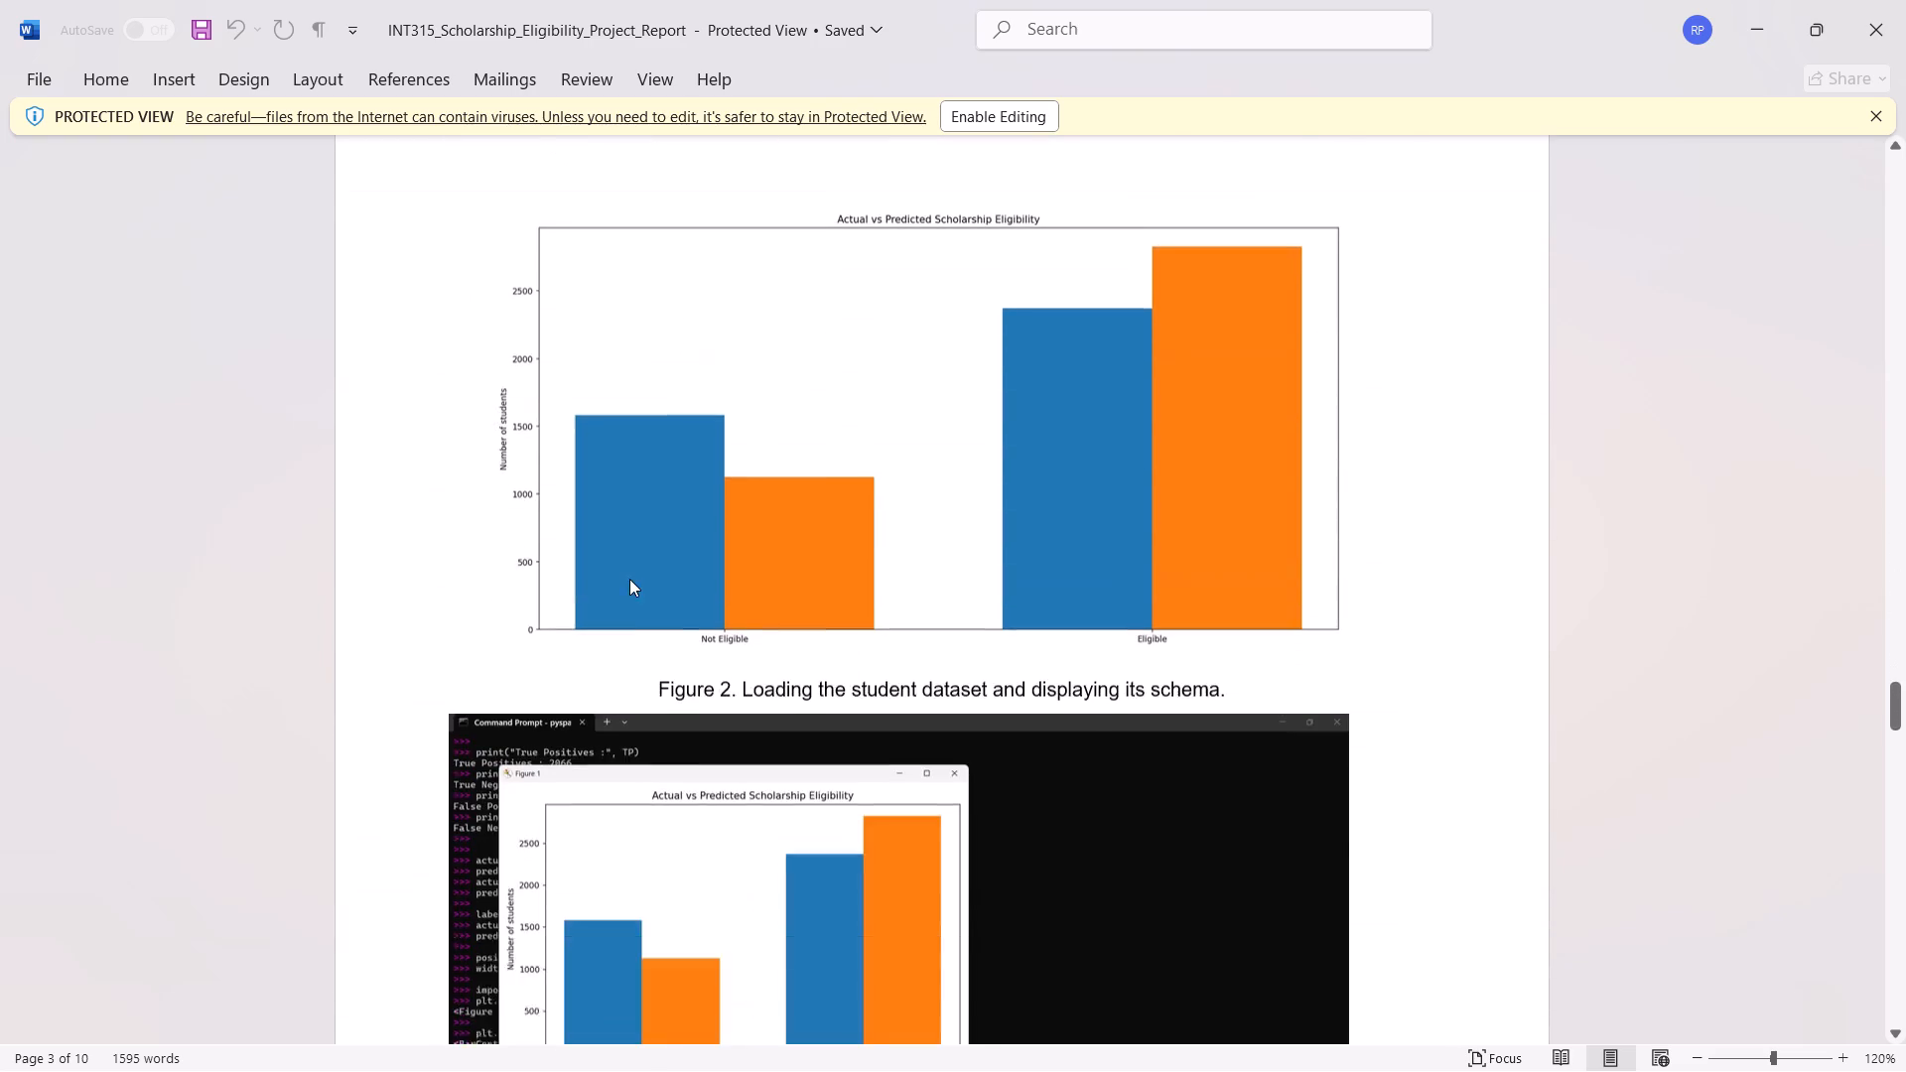
scroll(629, 579, down, 3)
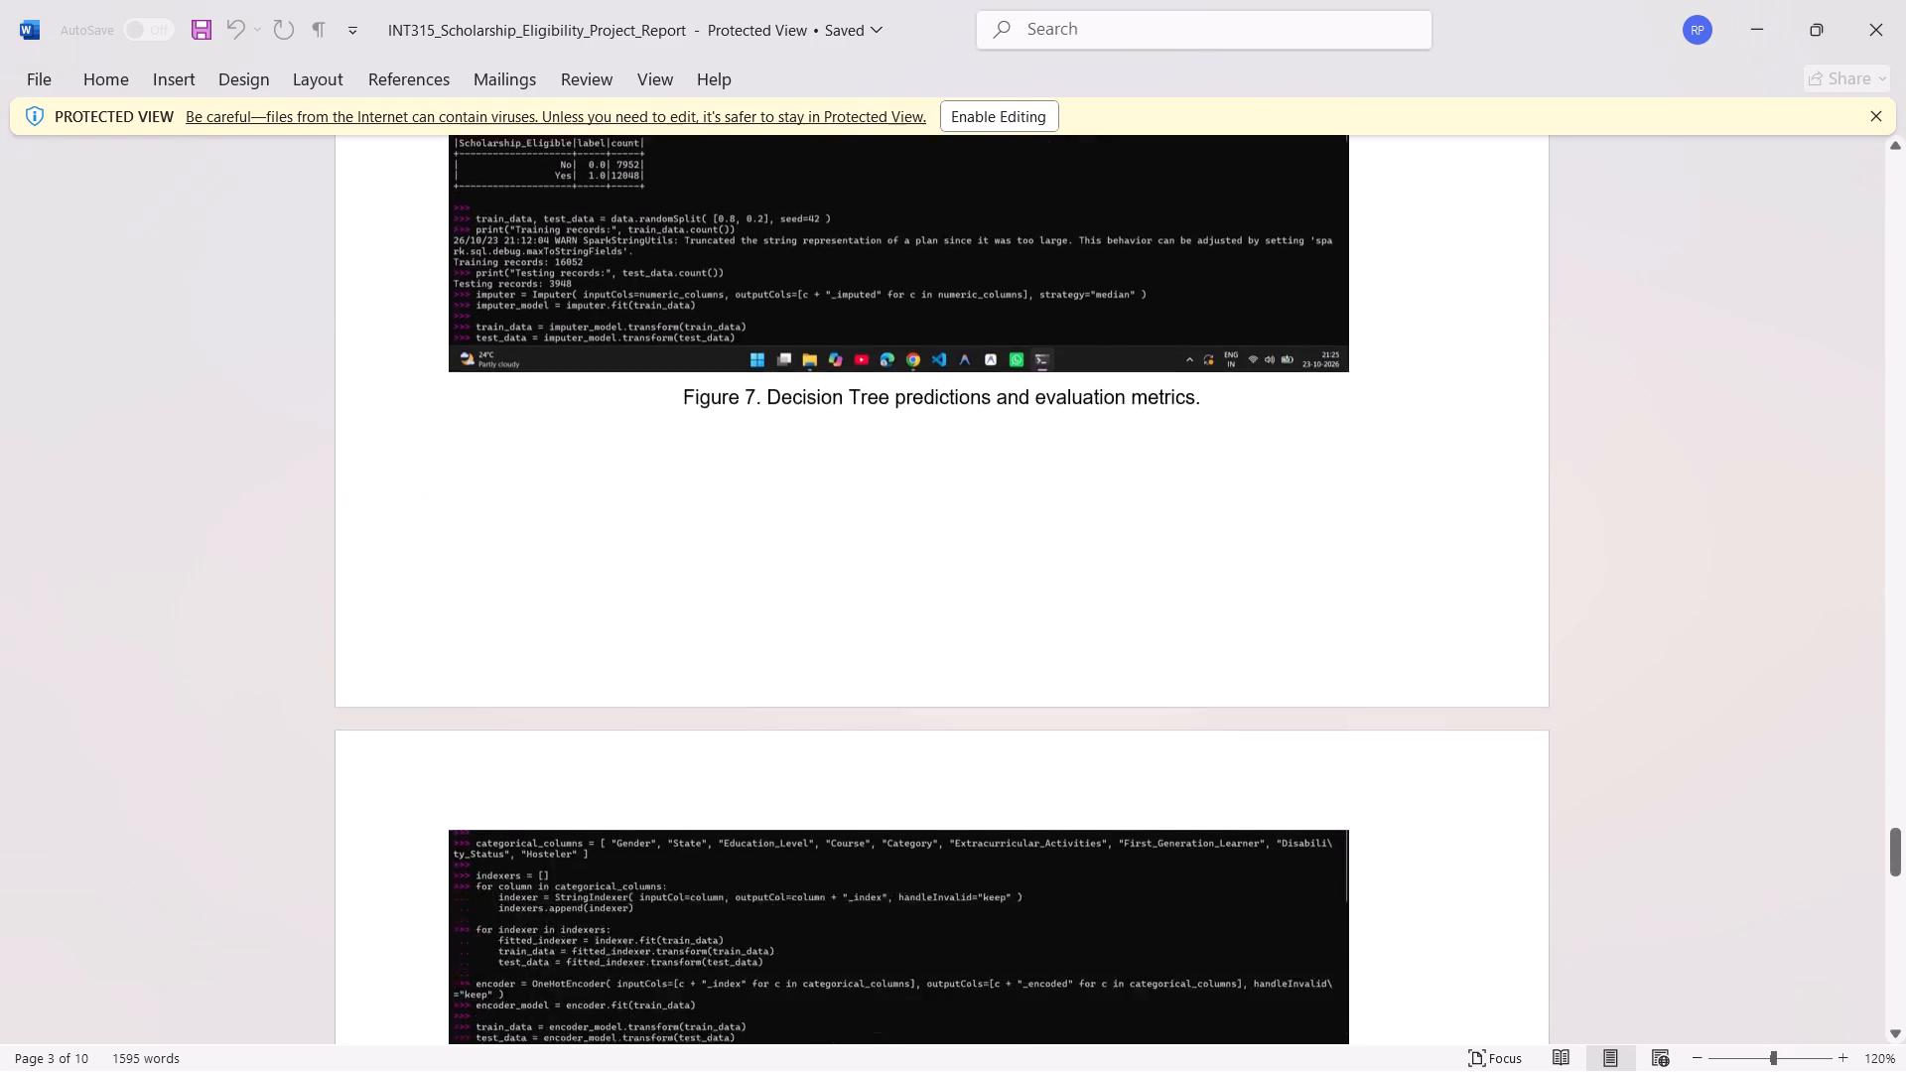
scroll(629, 579, down, 2)
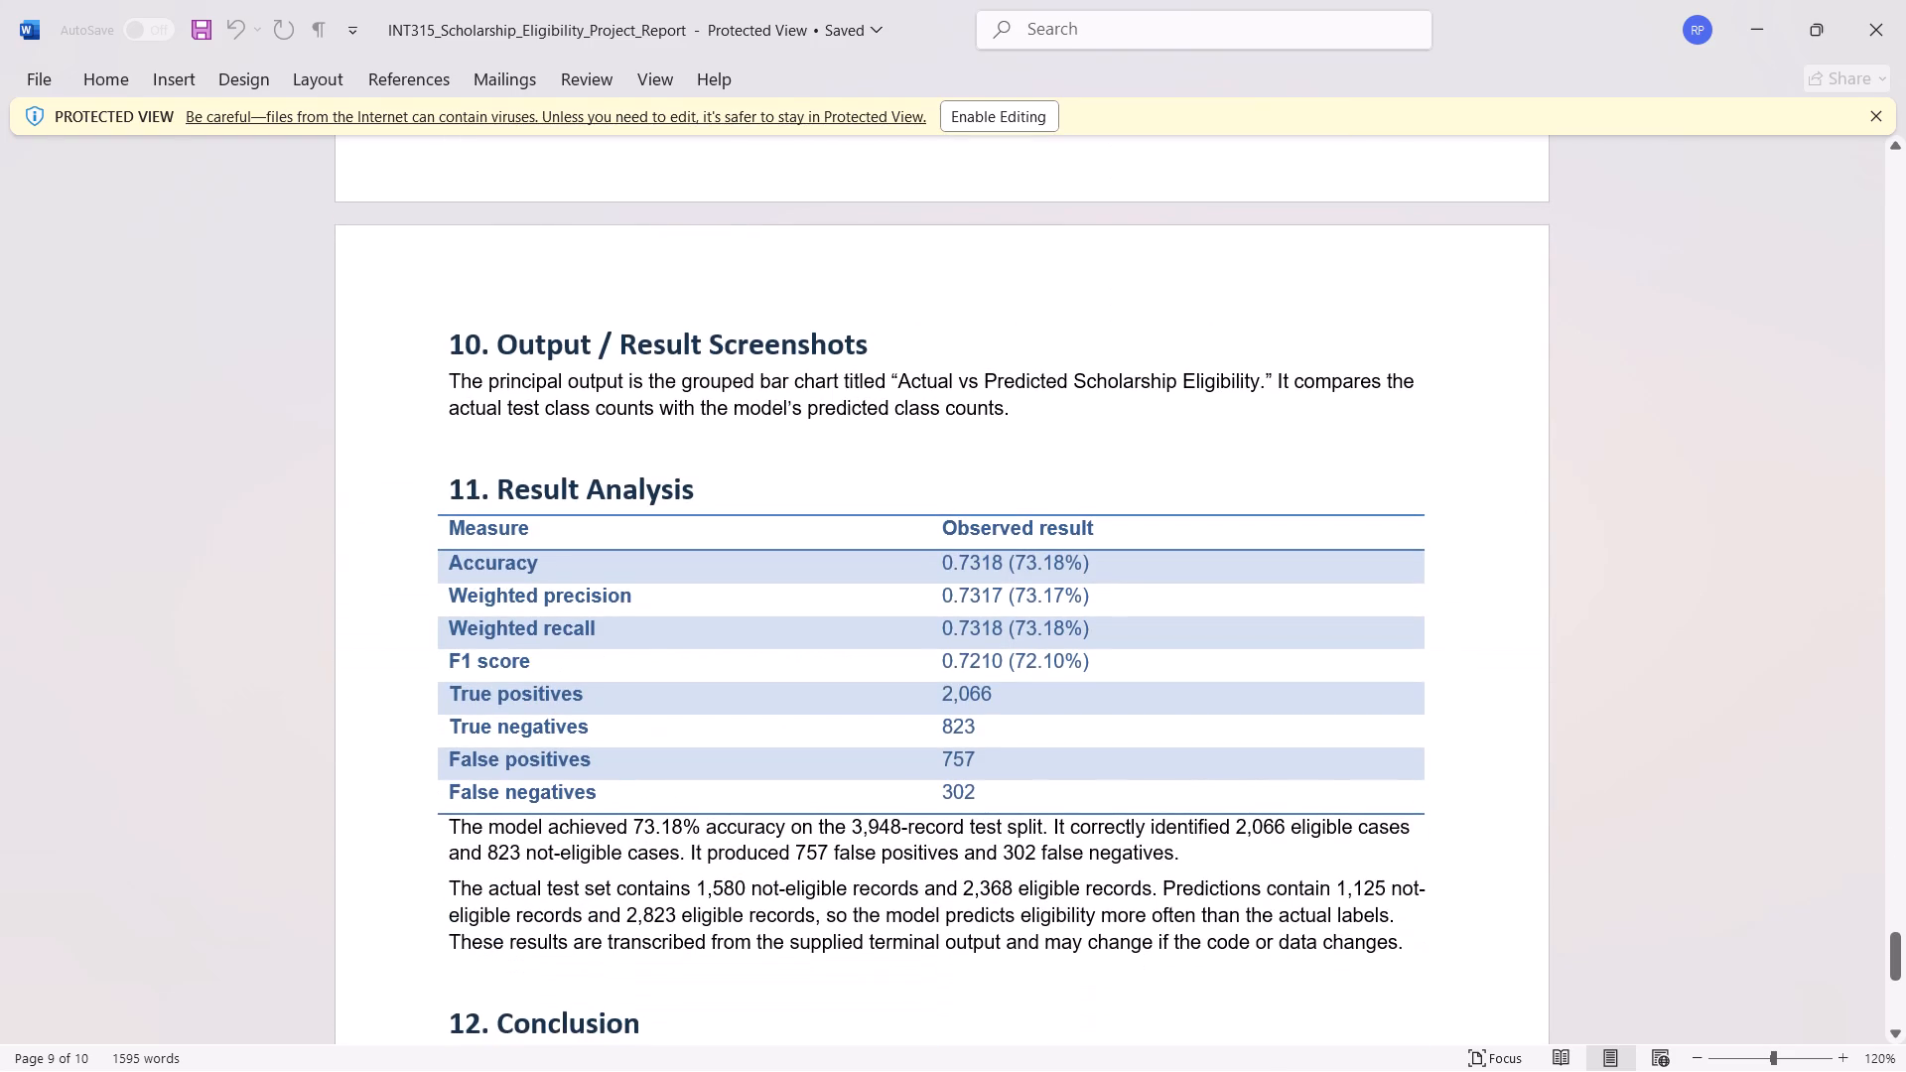
scroll(629, 579, down, 1)
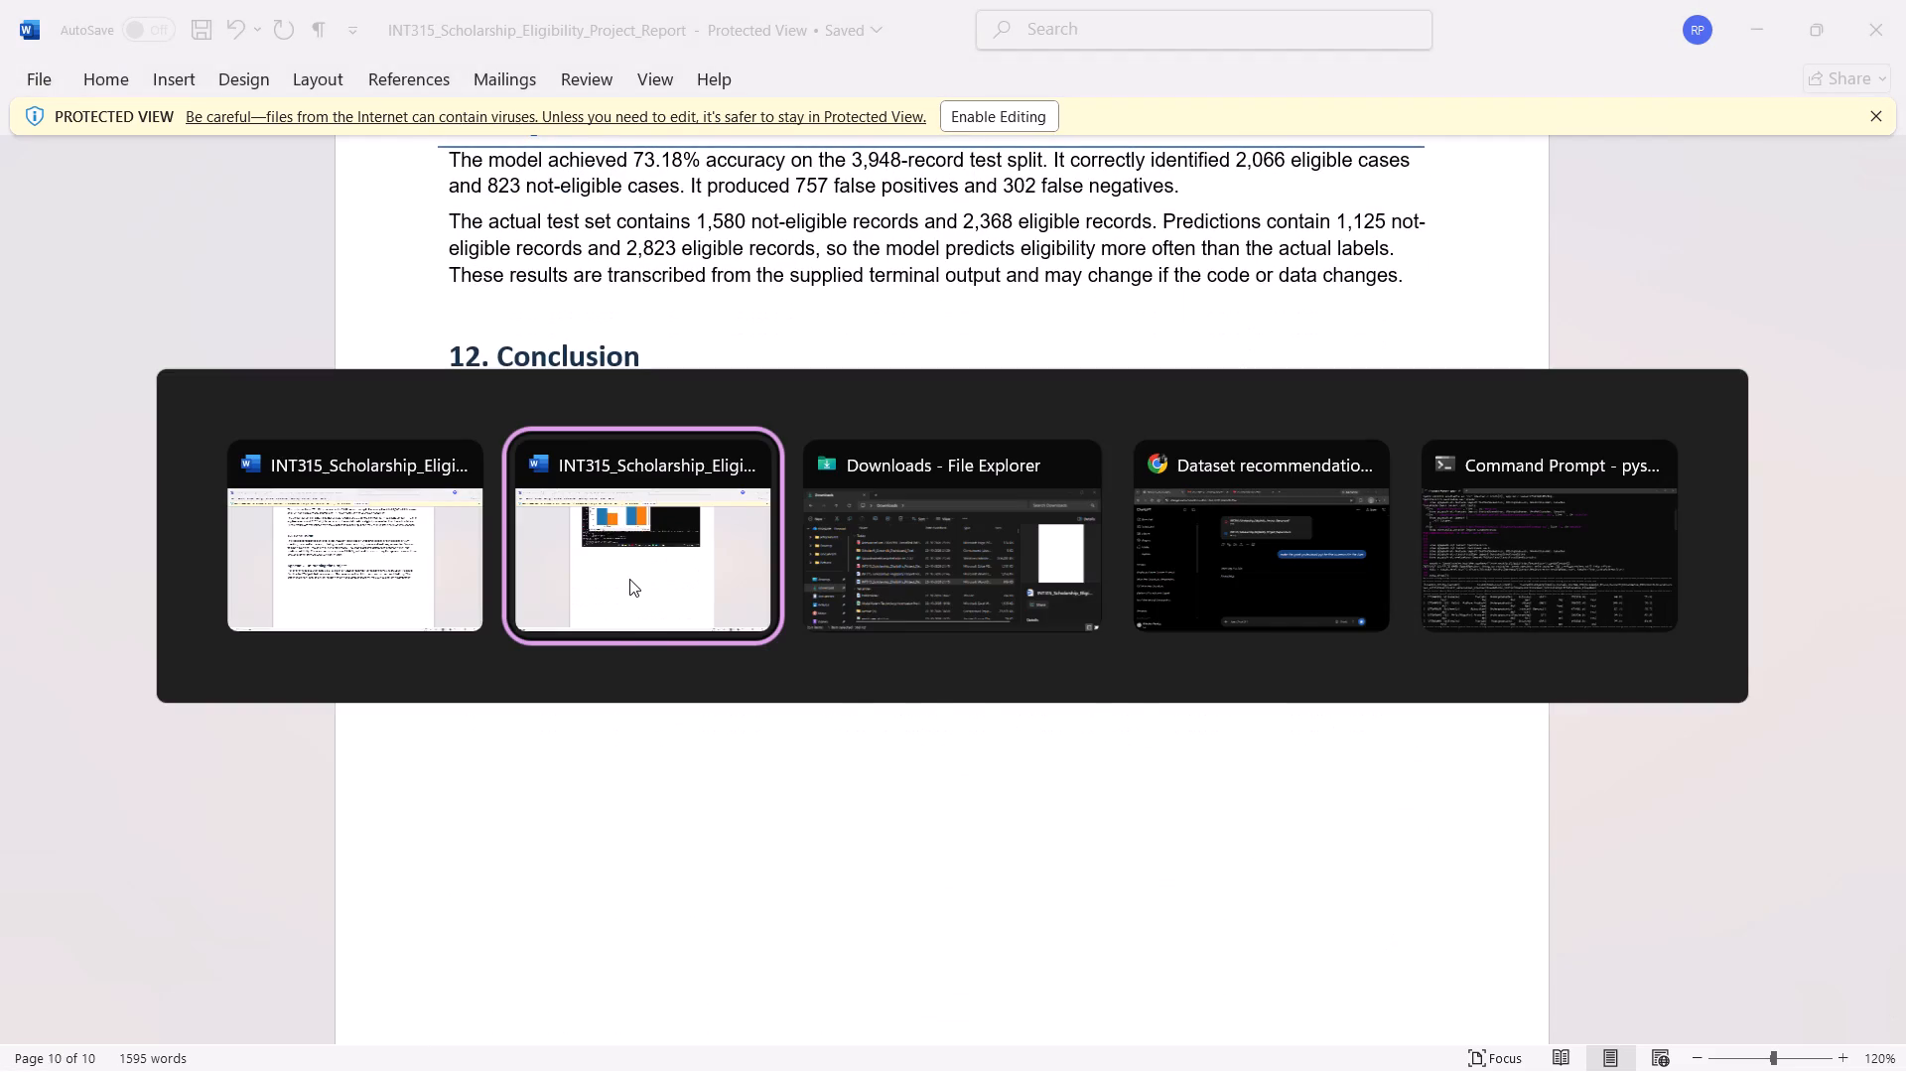
Switch to INT315_Scholarship_Eligibility_Project_Report (1) and examine its execution screenshots, result analysis, conclusion and appendix.
scroll(806, 712, down, 3)
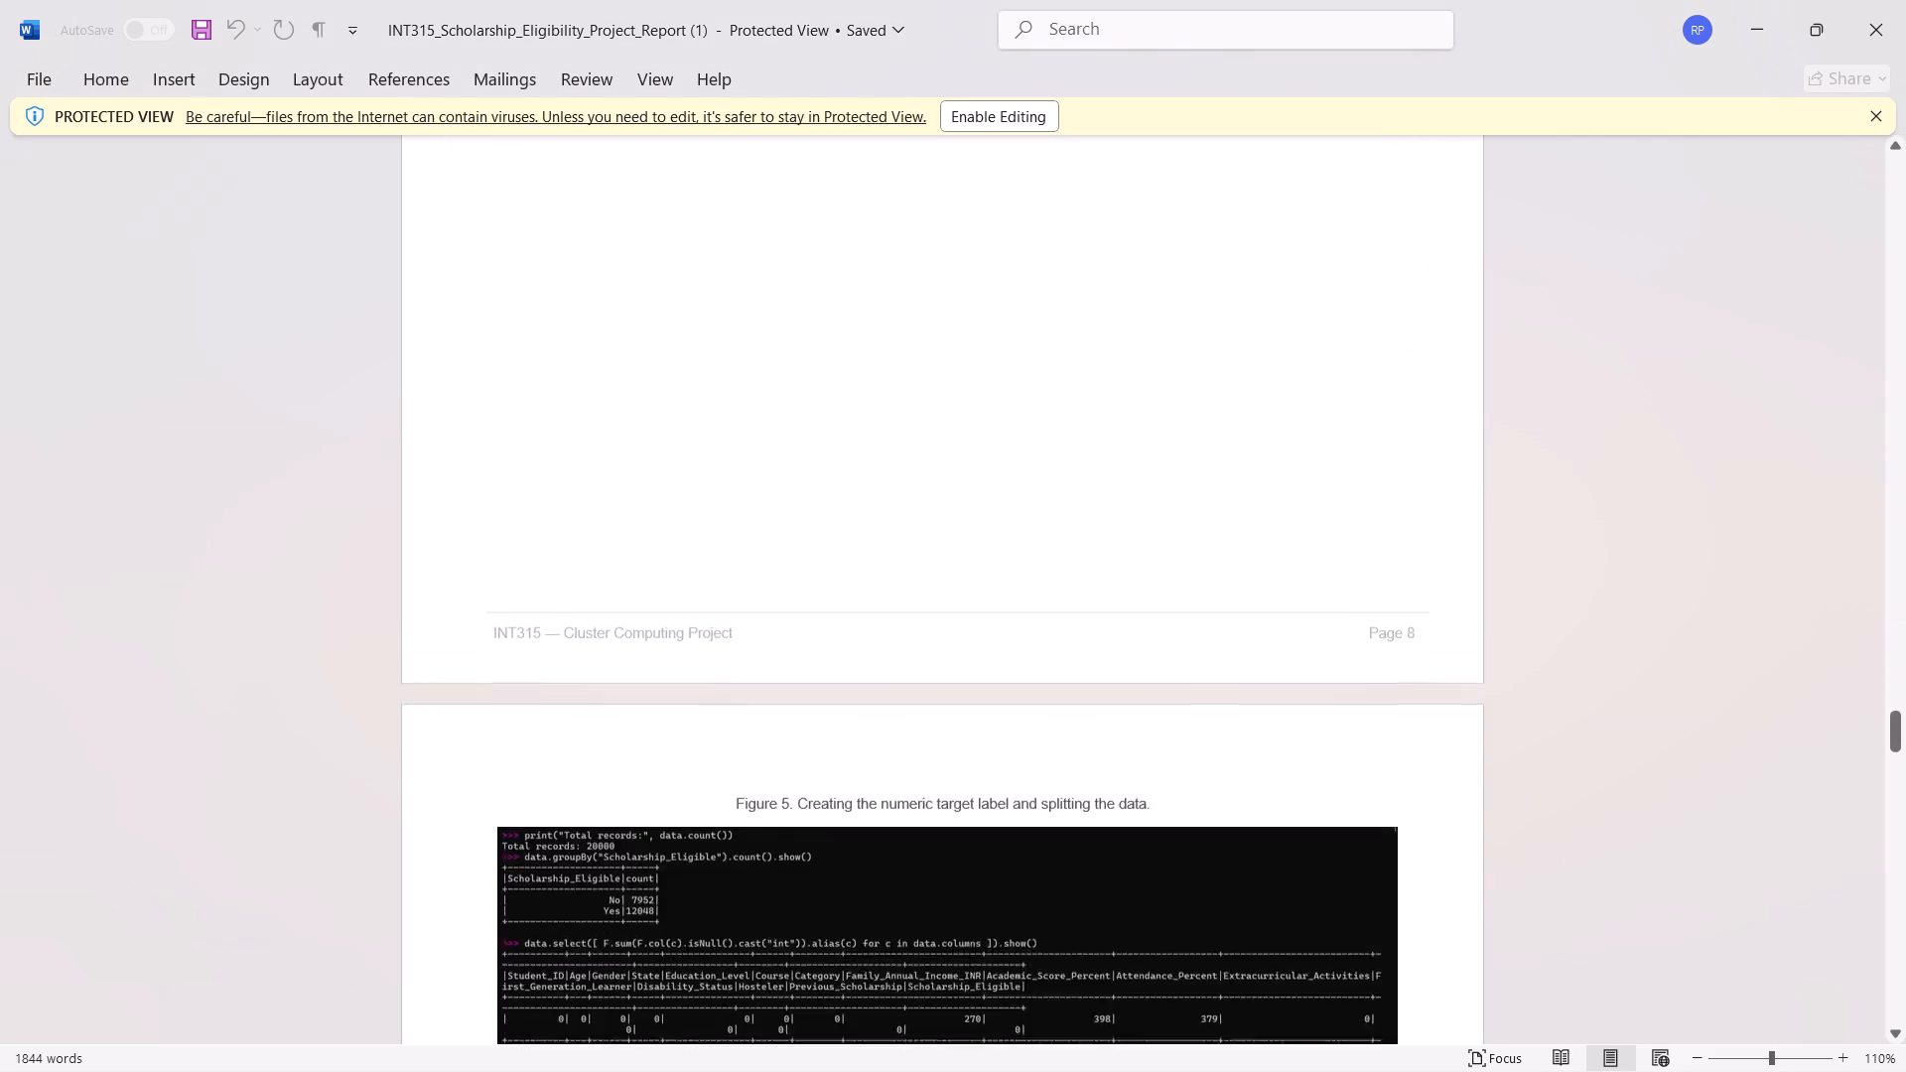
scroll(806, 712, down, 6)
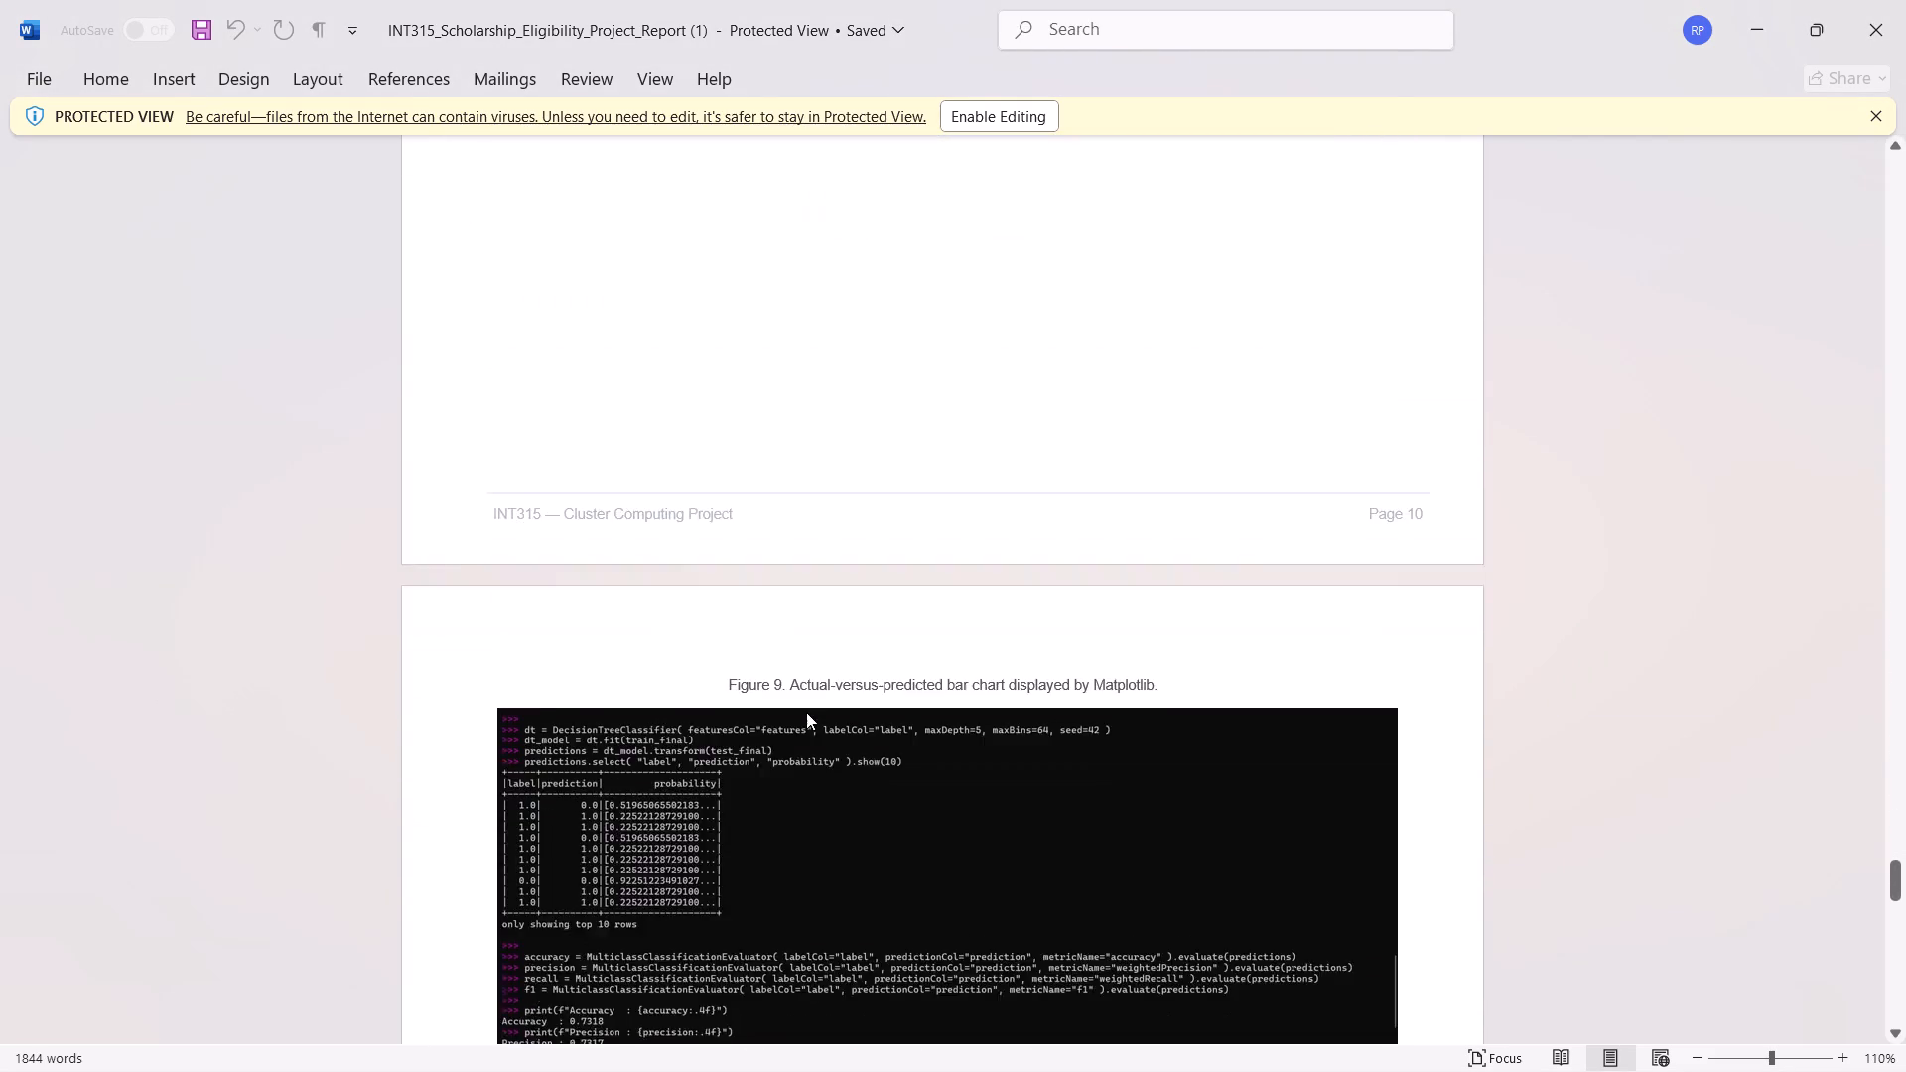
scroll(806, 712, down, 5)
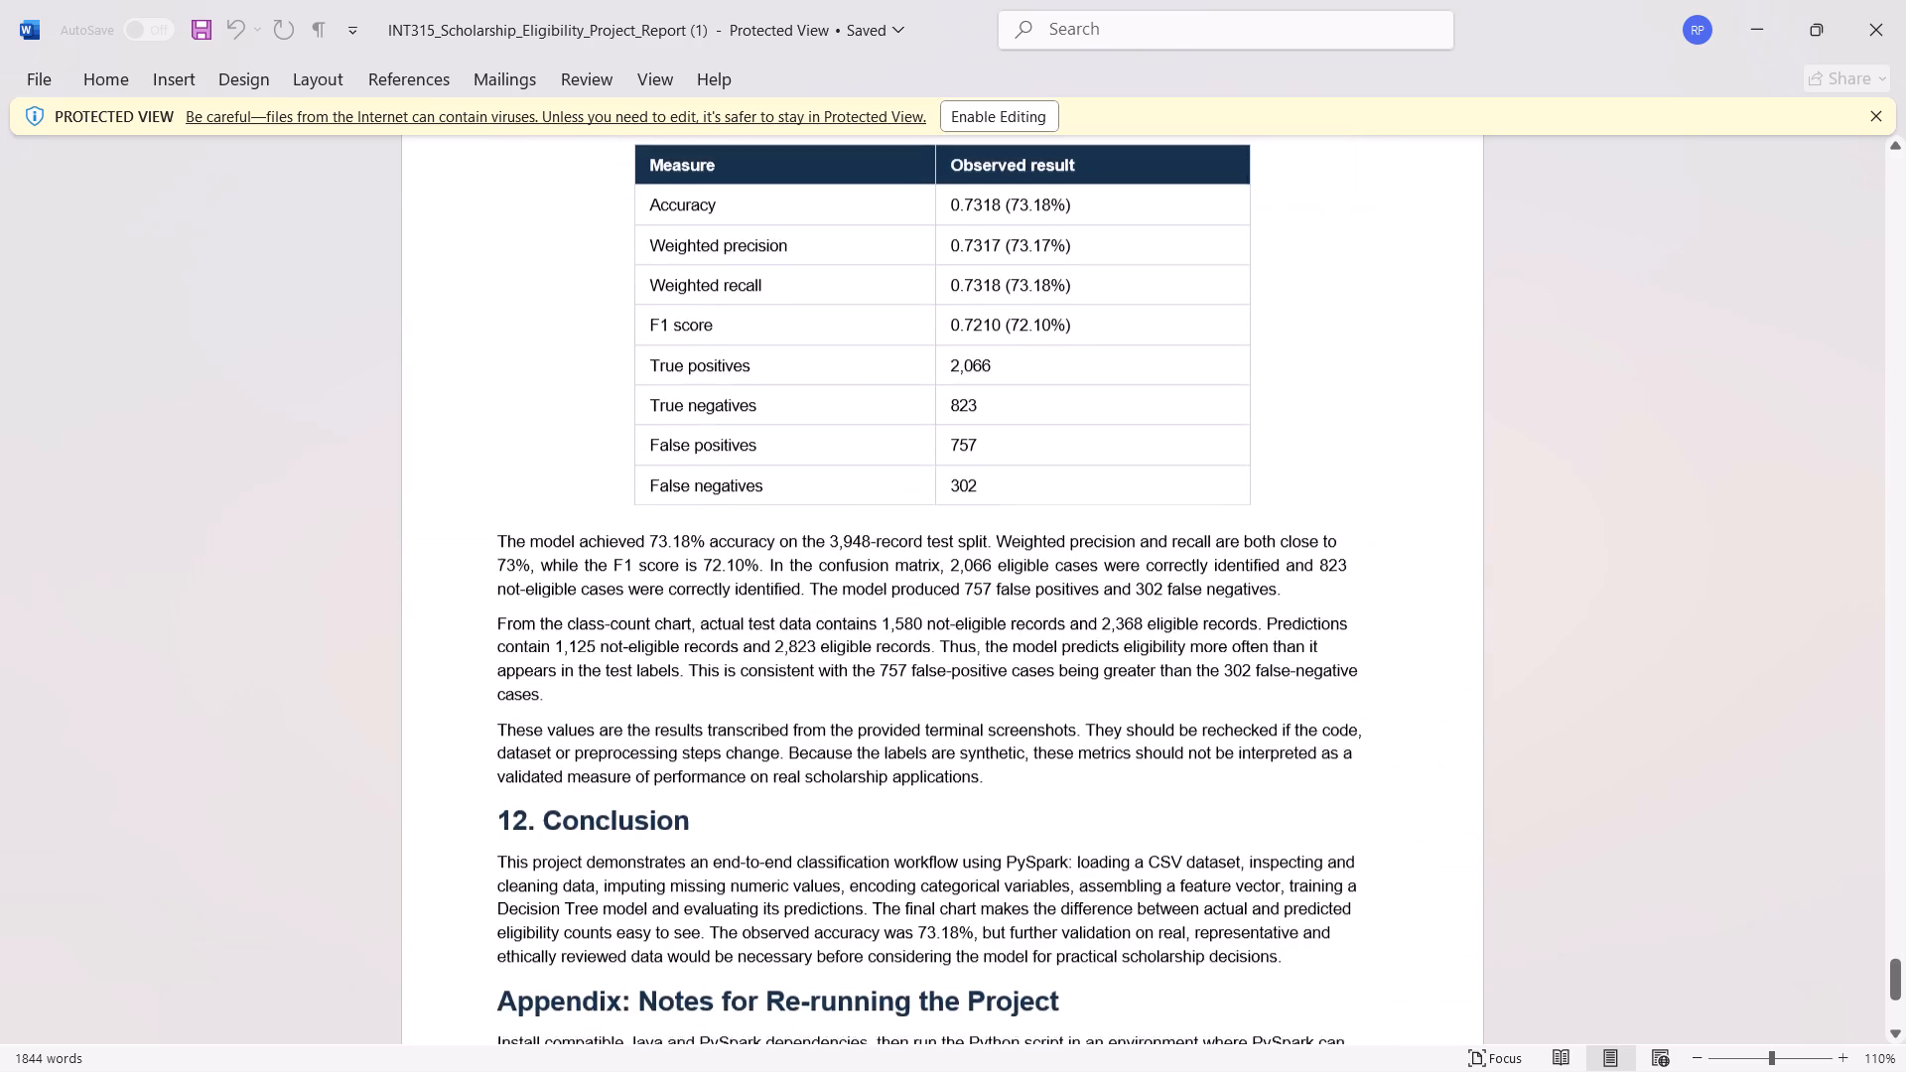
scroll(806, 712, down, 3)
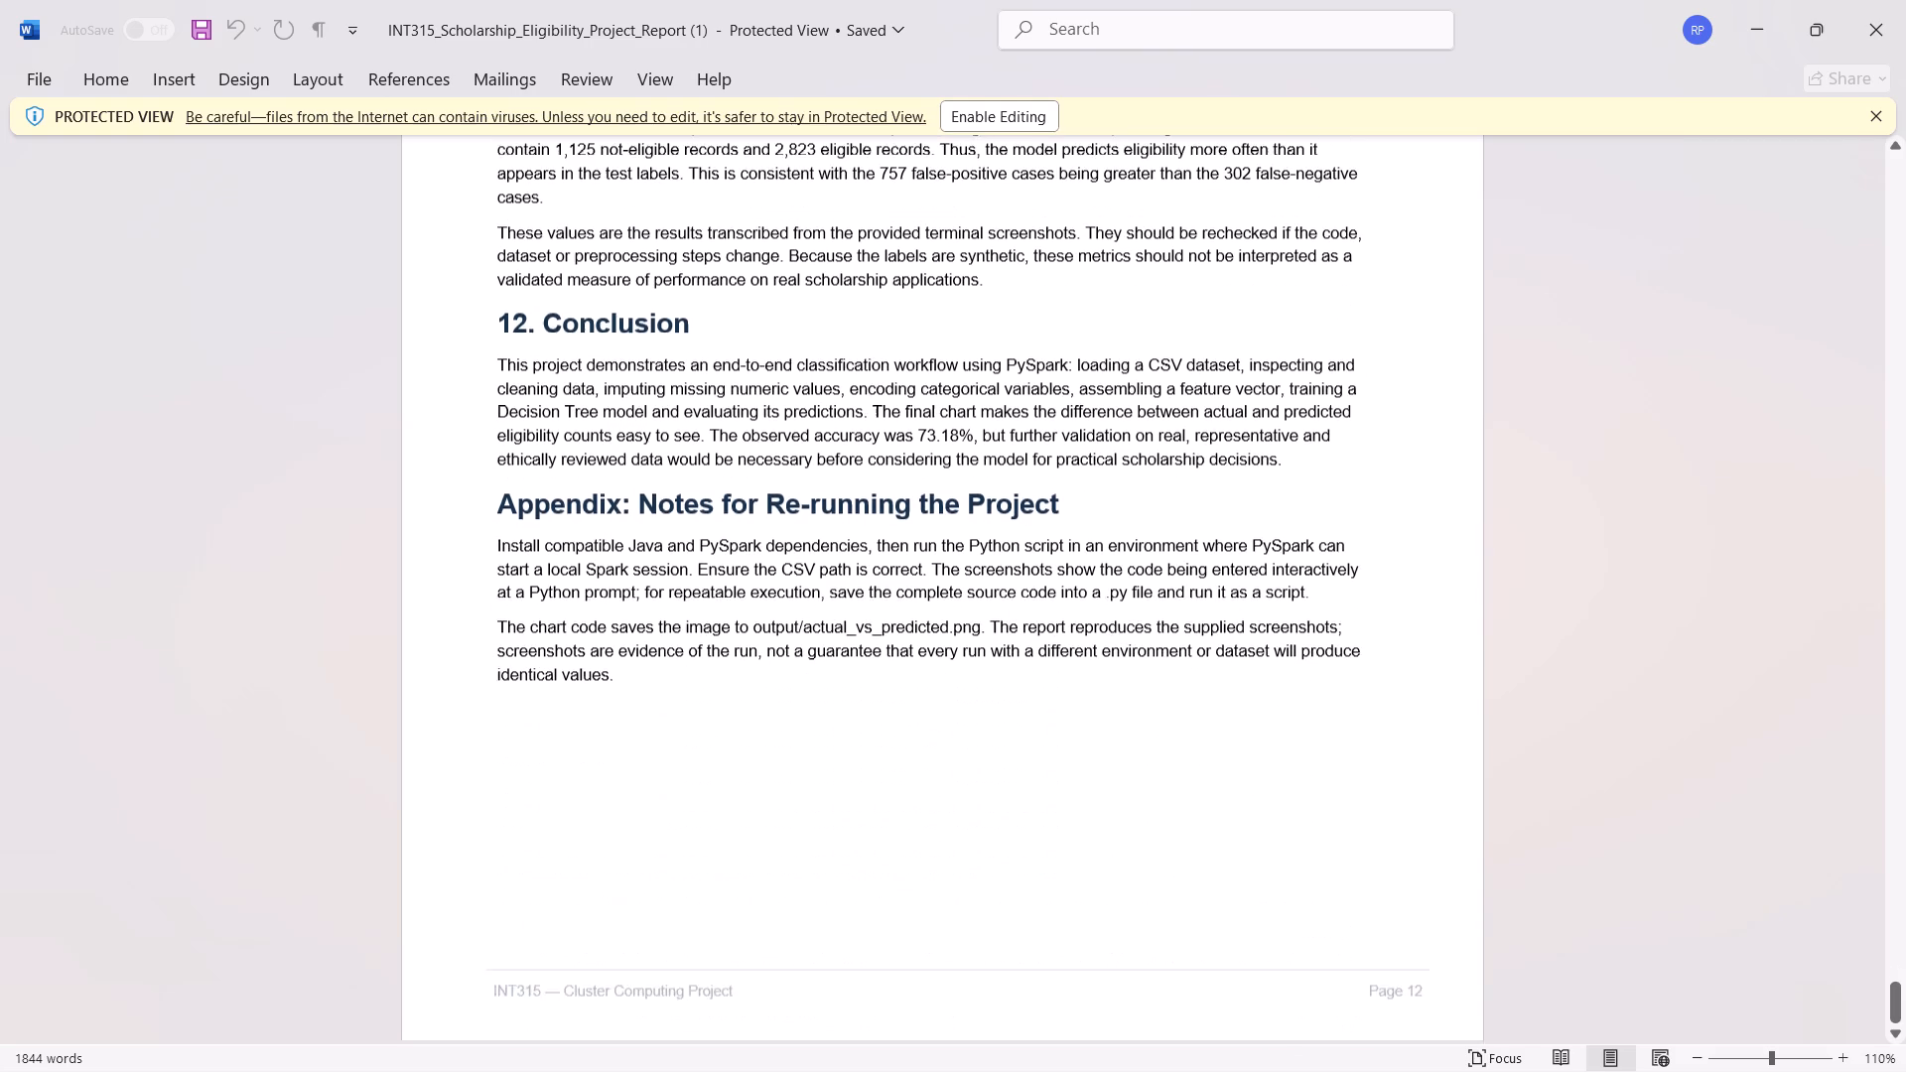
scroll(806, 712, up, 1)
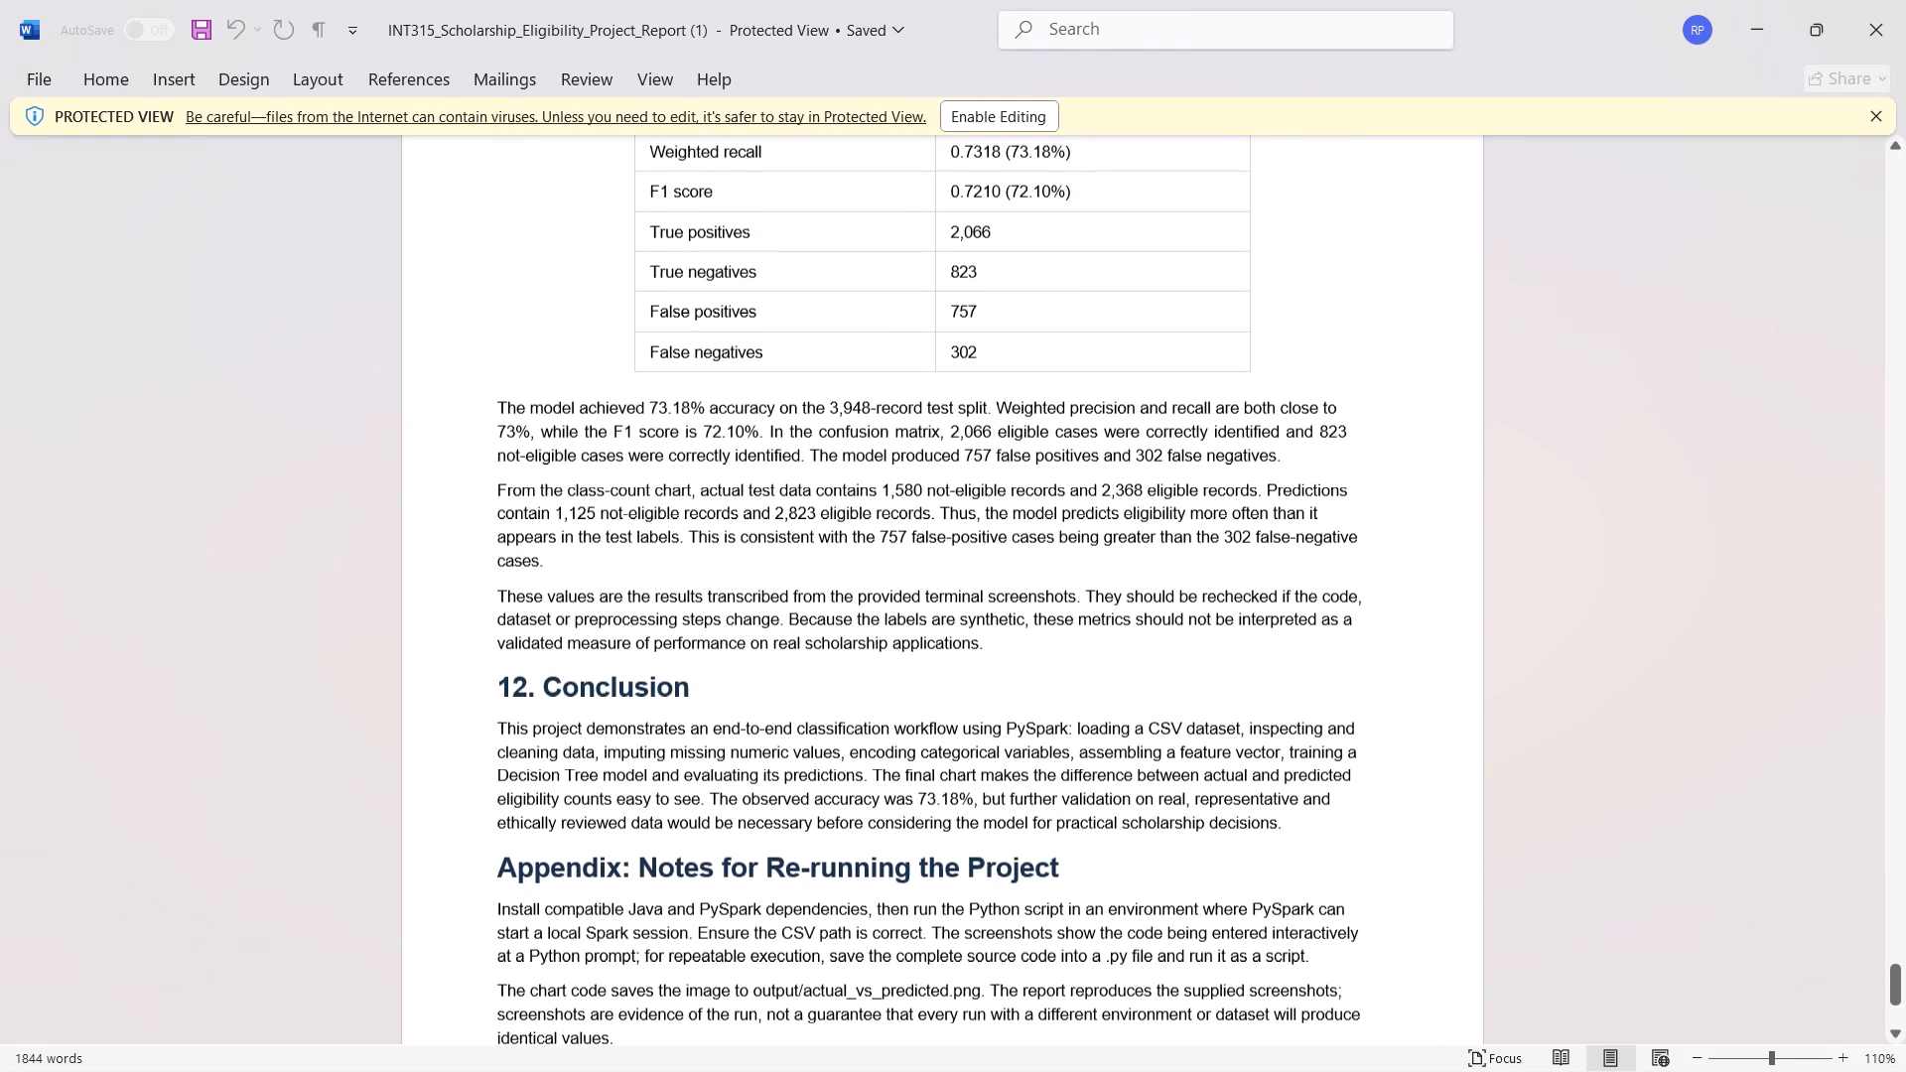
scroll(806, 712, up, 3)
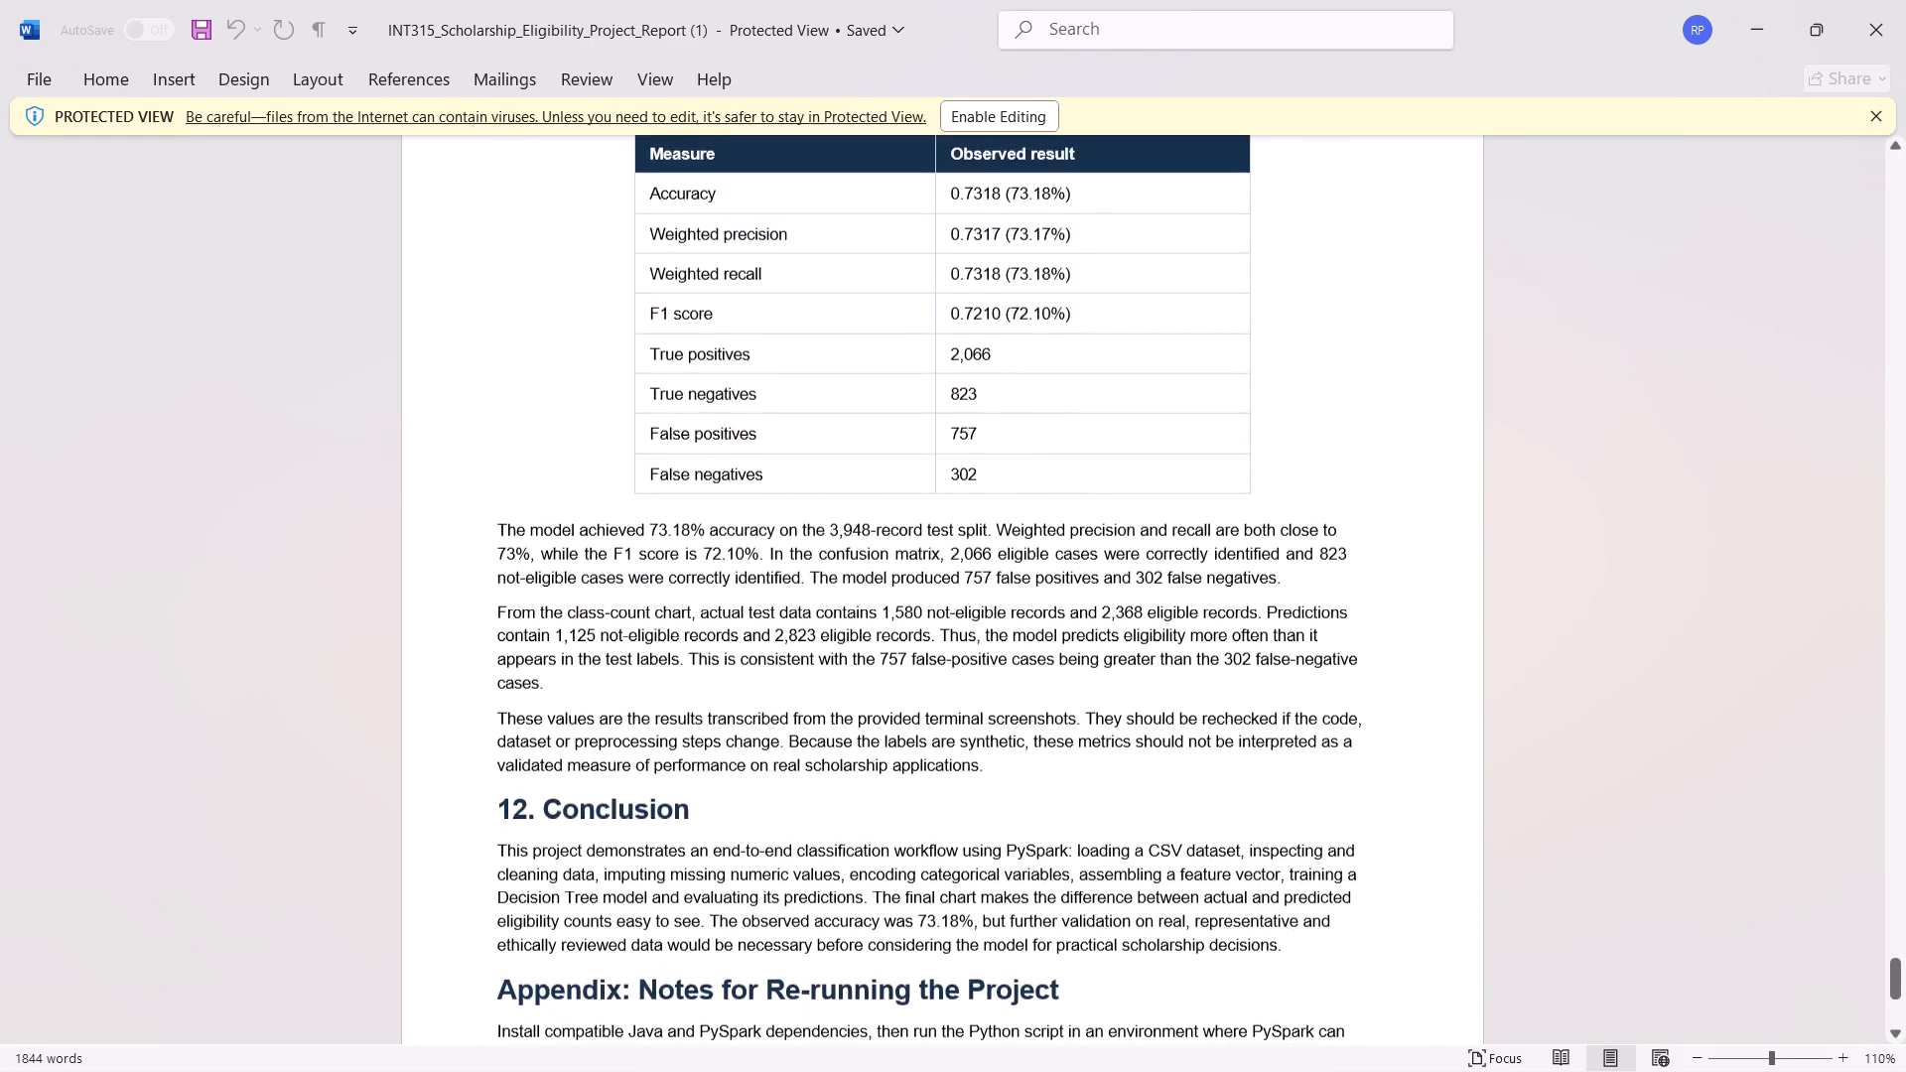
scroll(806, 712, up, 1)
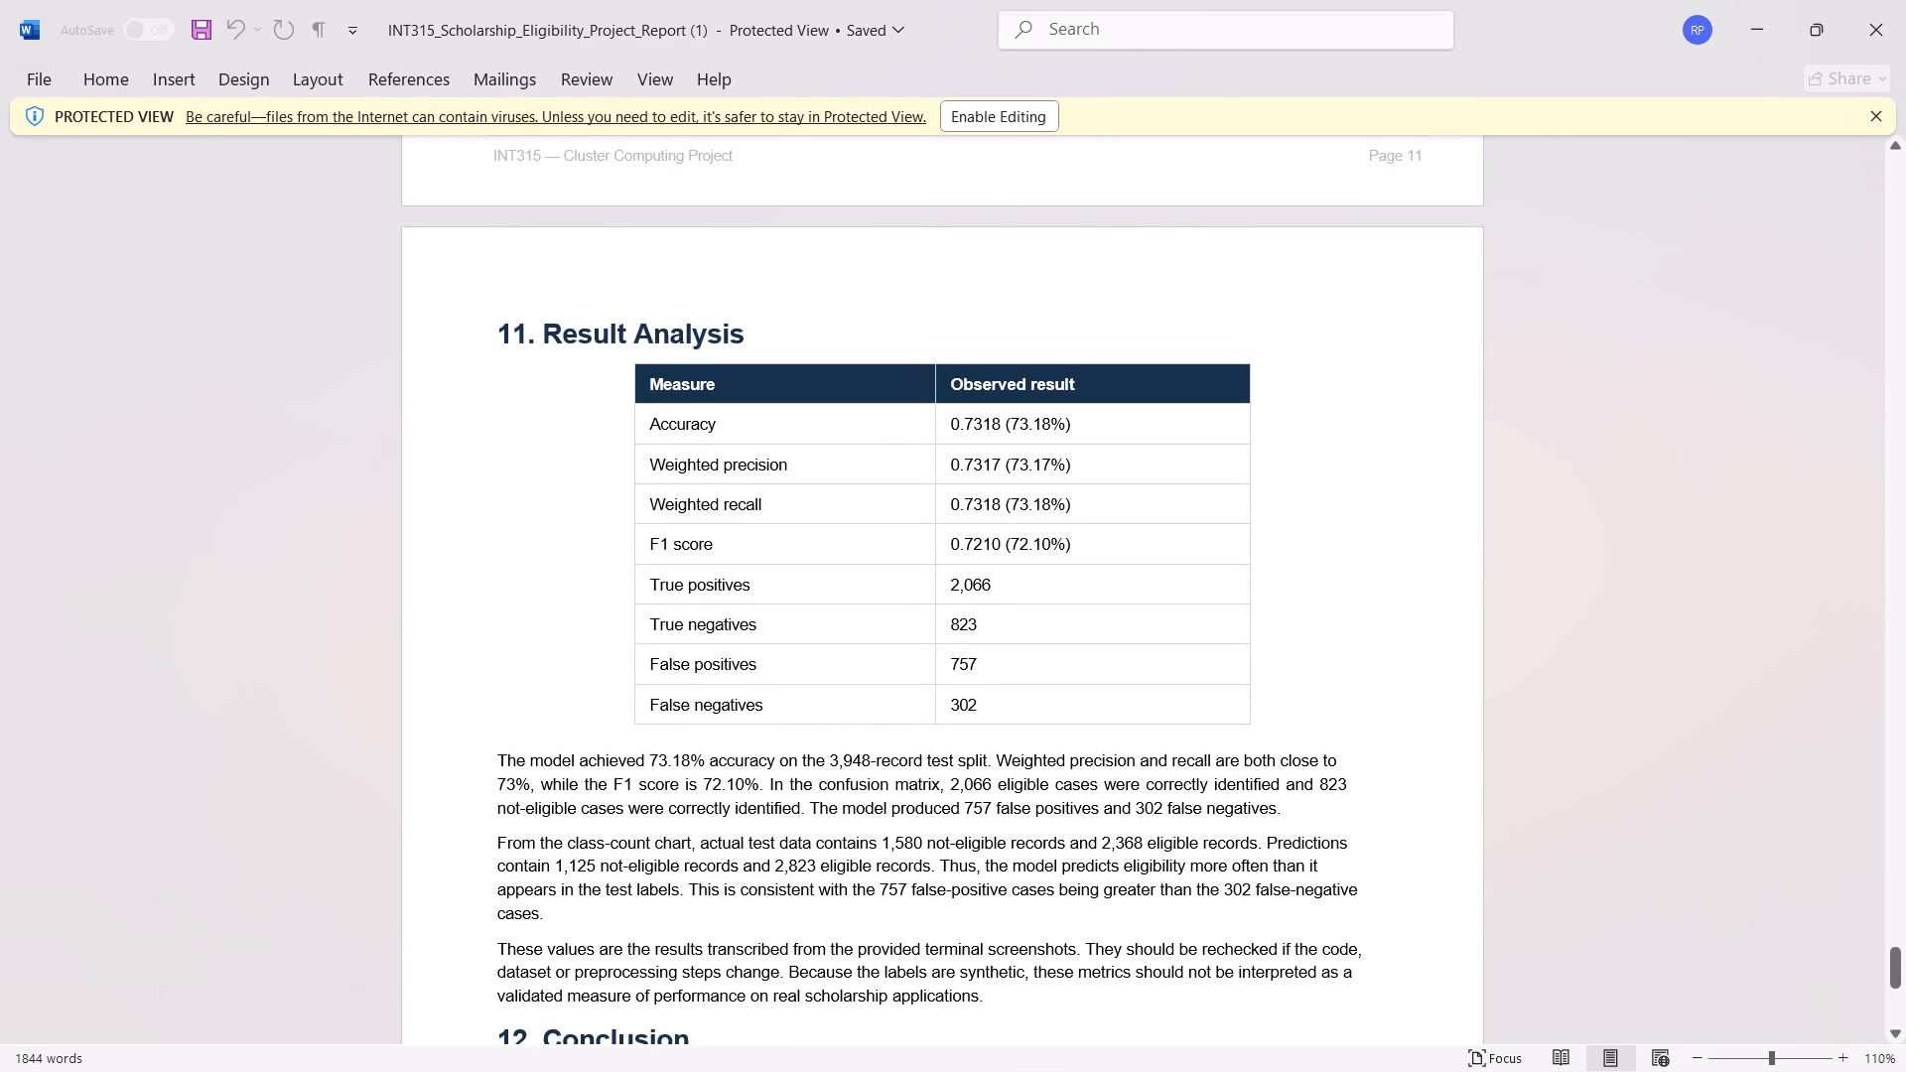
Return to the result analysis in INT315_Scholarship_Eligibility_Project_Report and enable editing for the document.
scroll(765, 422, up, 1)
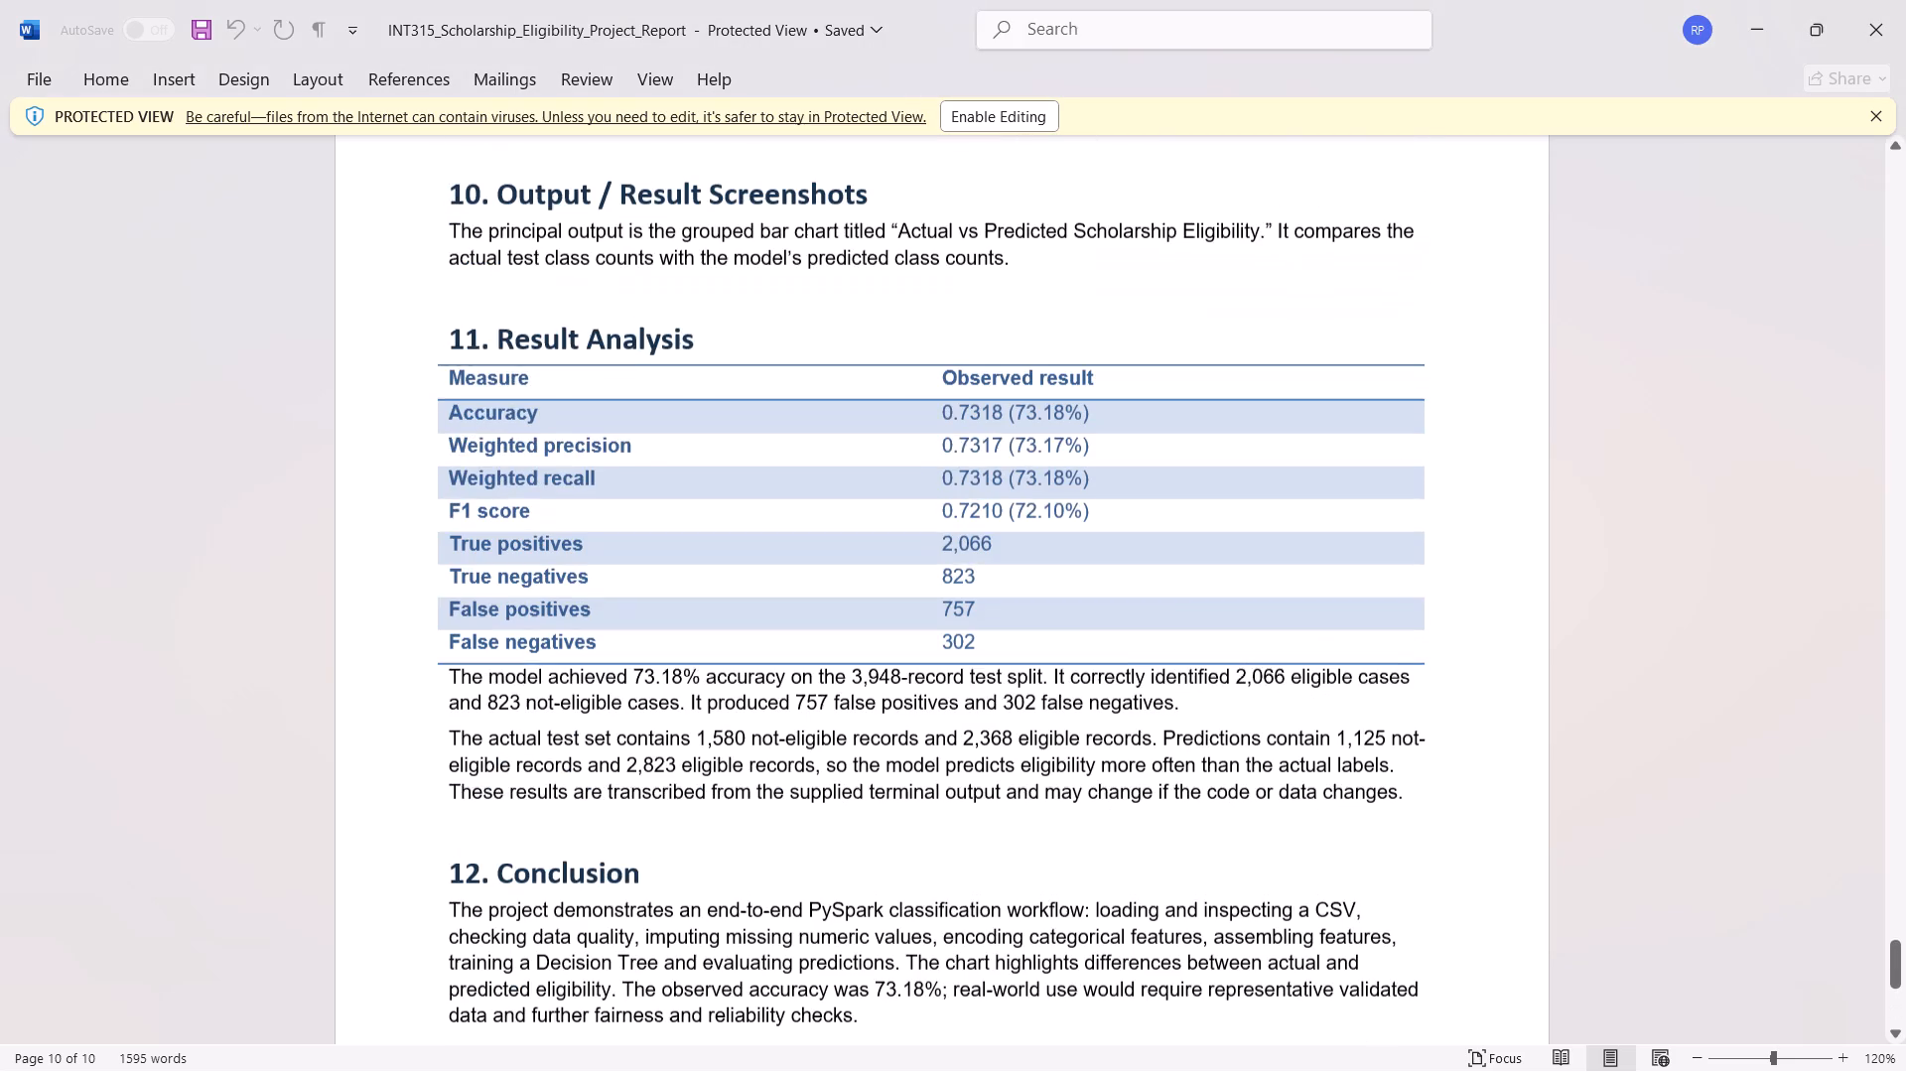
click(994, 109)
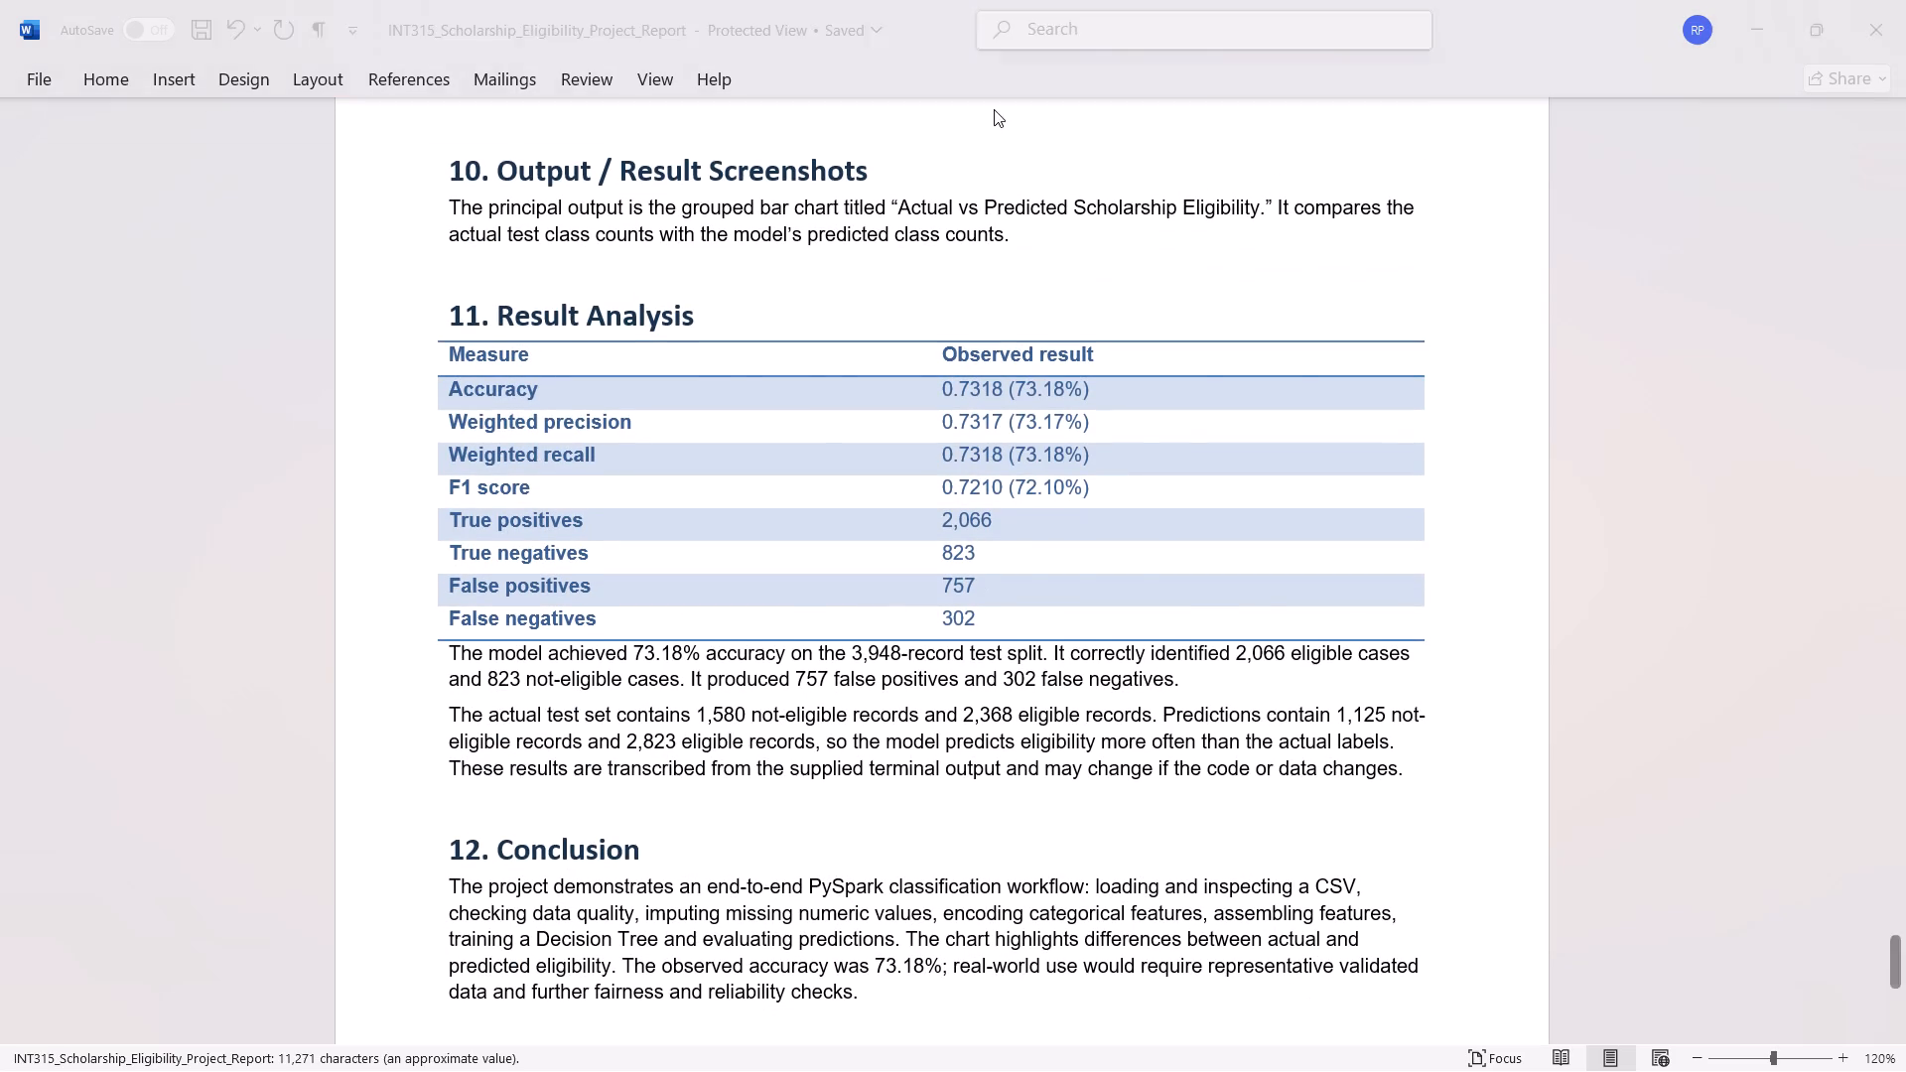
Review the editable INT315_Scholarship_Eligibility_Project_Report from its opening pages through the code and execution screenshots to the conclusion and appendix.
scroll(908, 405, up, 4)
scroll(833, 767, down, 3)
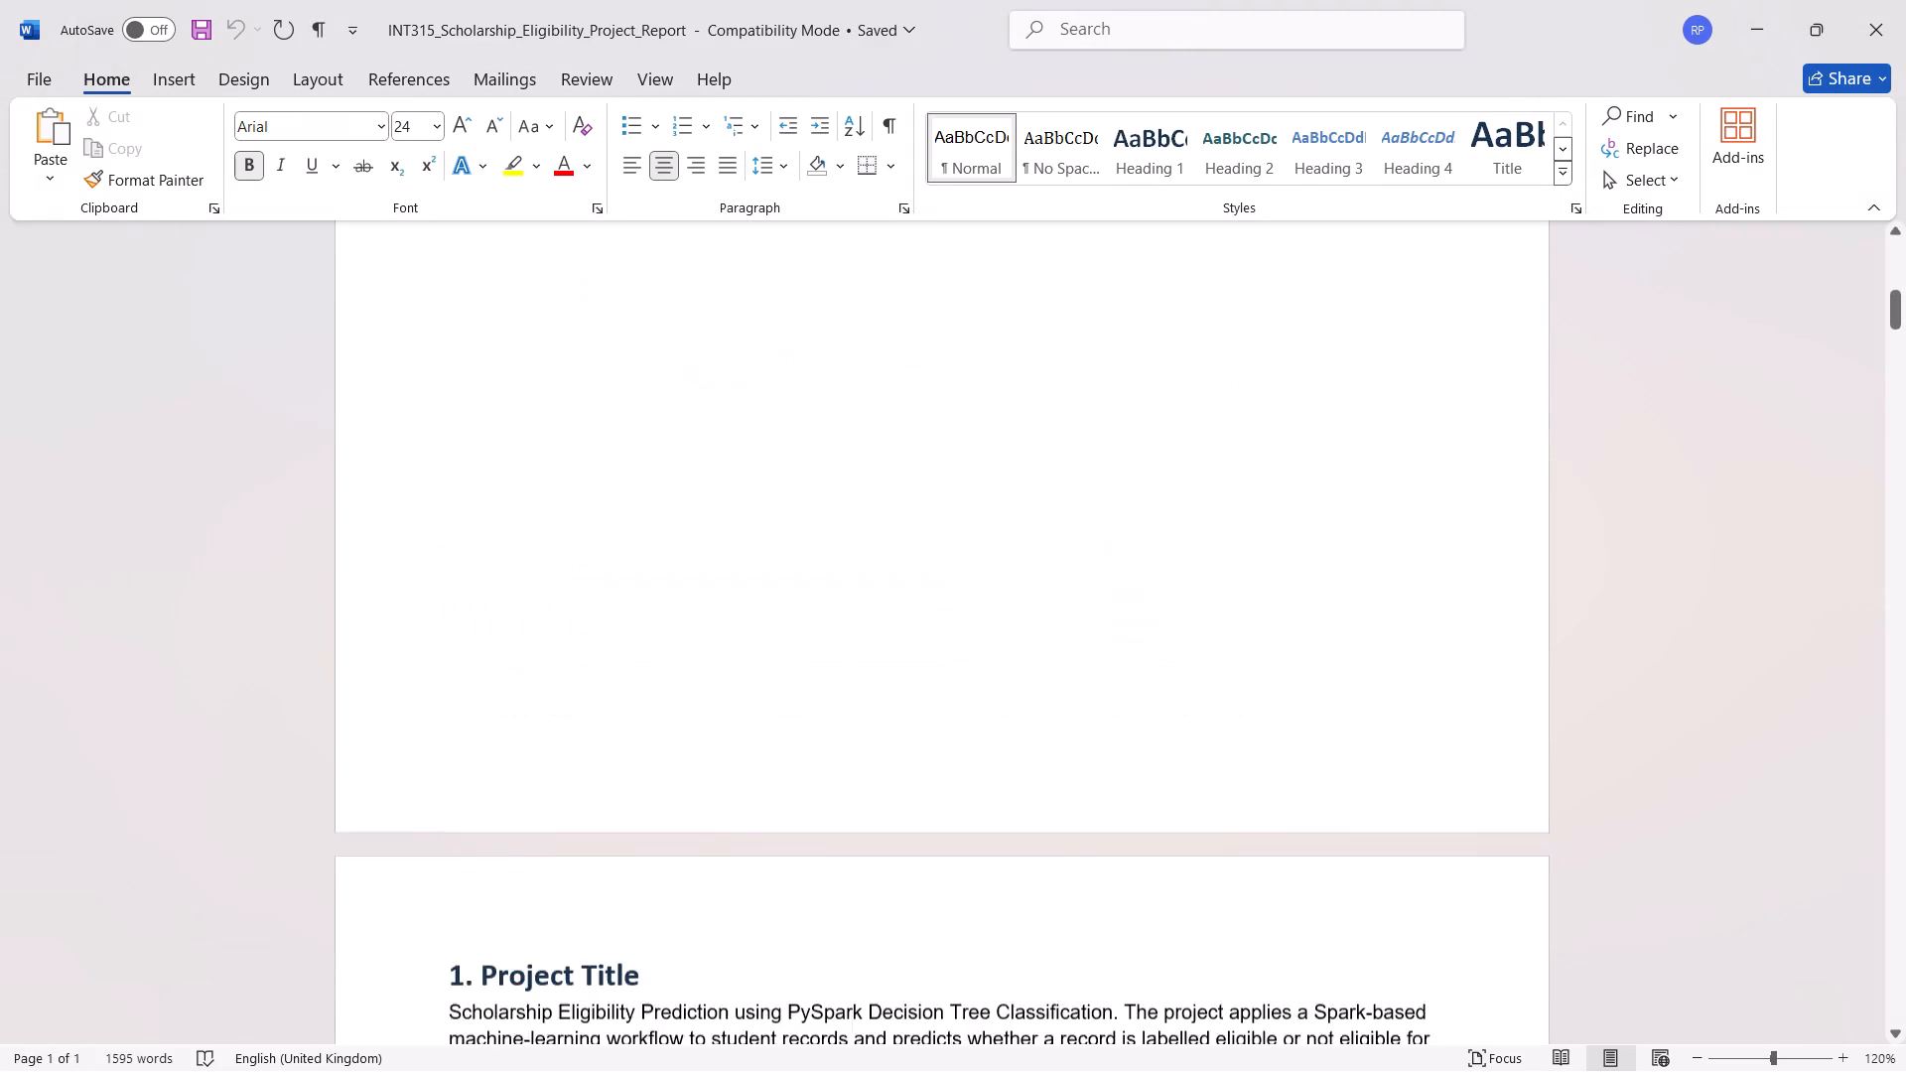
scroll(833, 767, down, 3)
scroll(833, 767, up, 1)
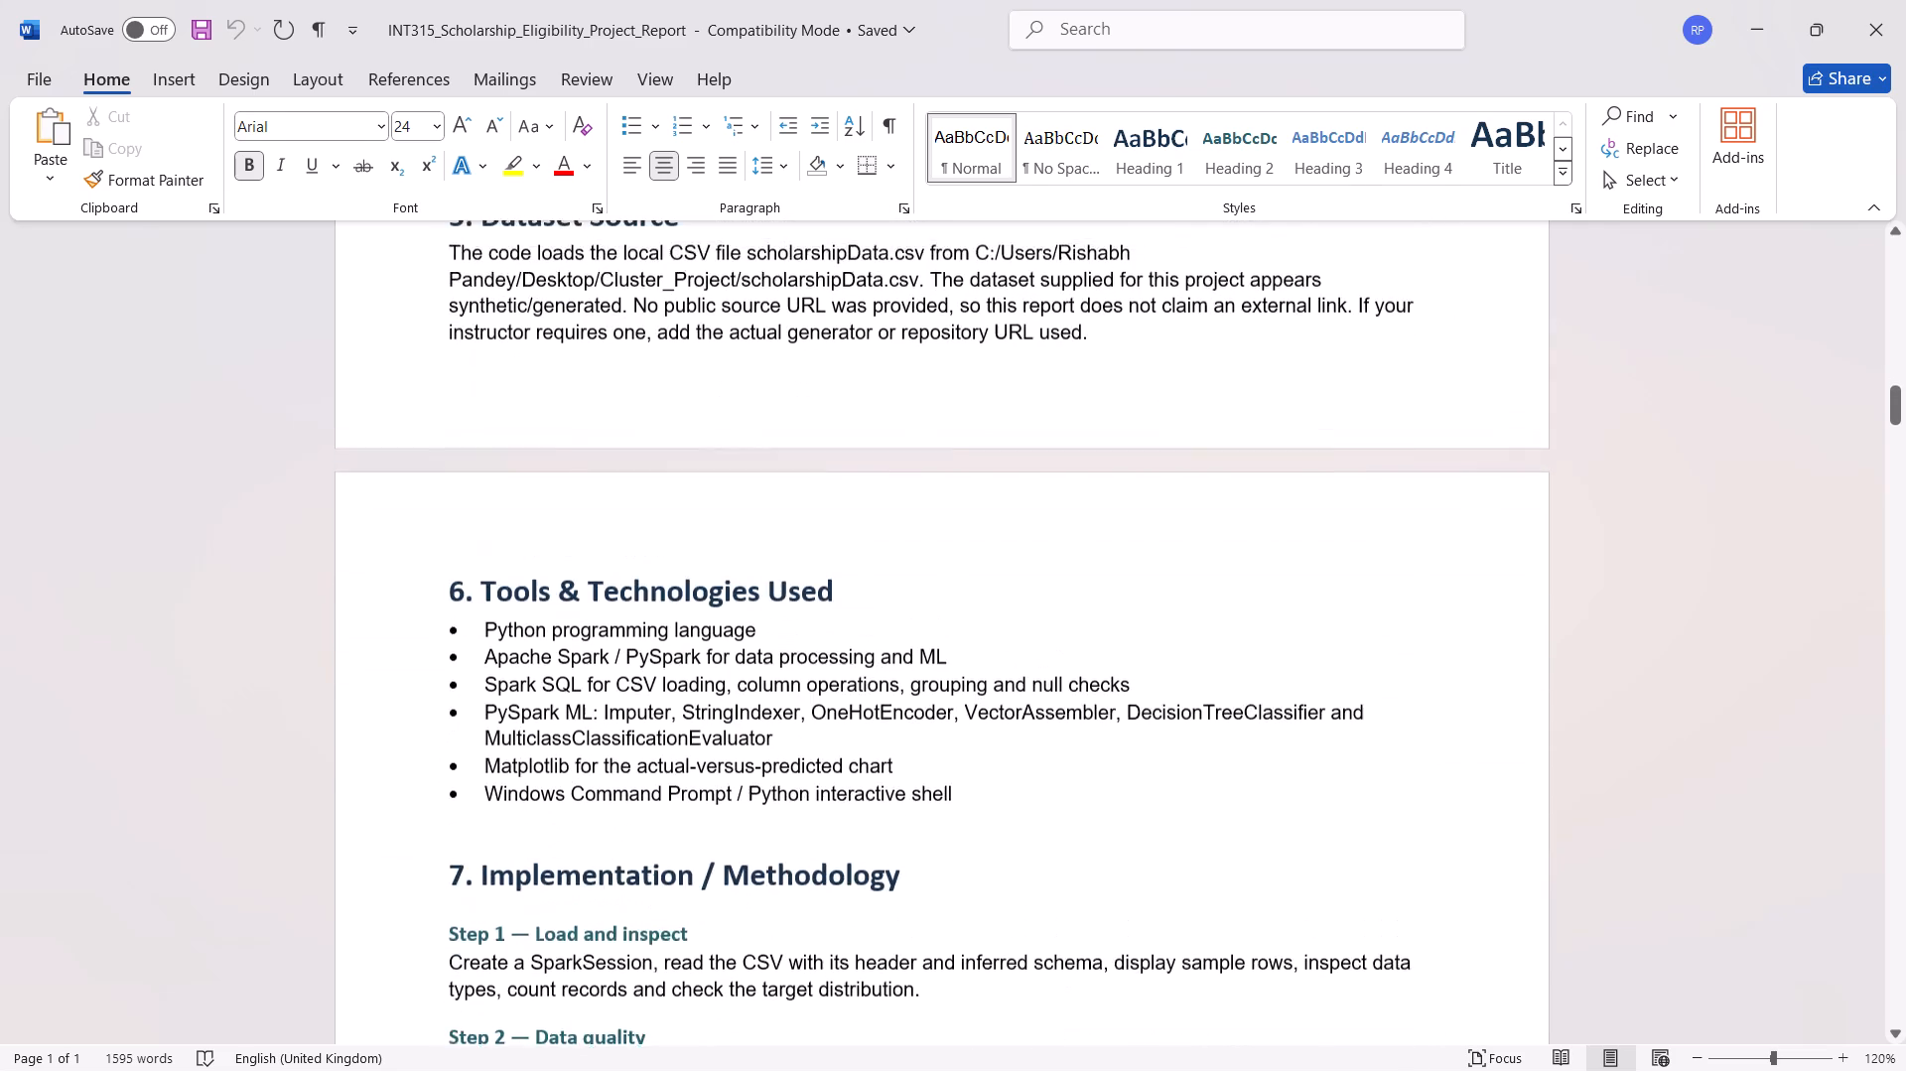
scroll(833, 767, up, 1)
scroll(833, 767, down, 5)
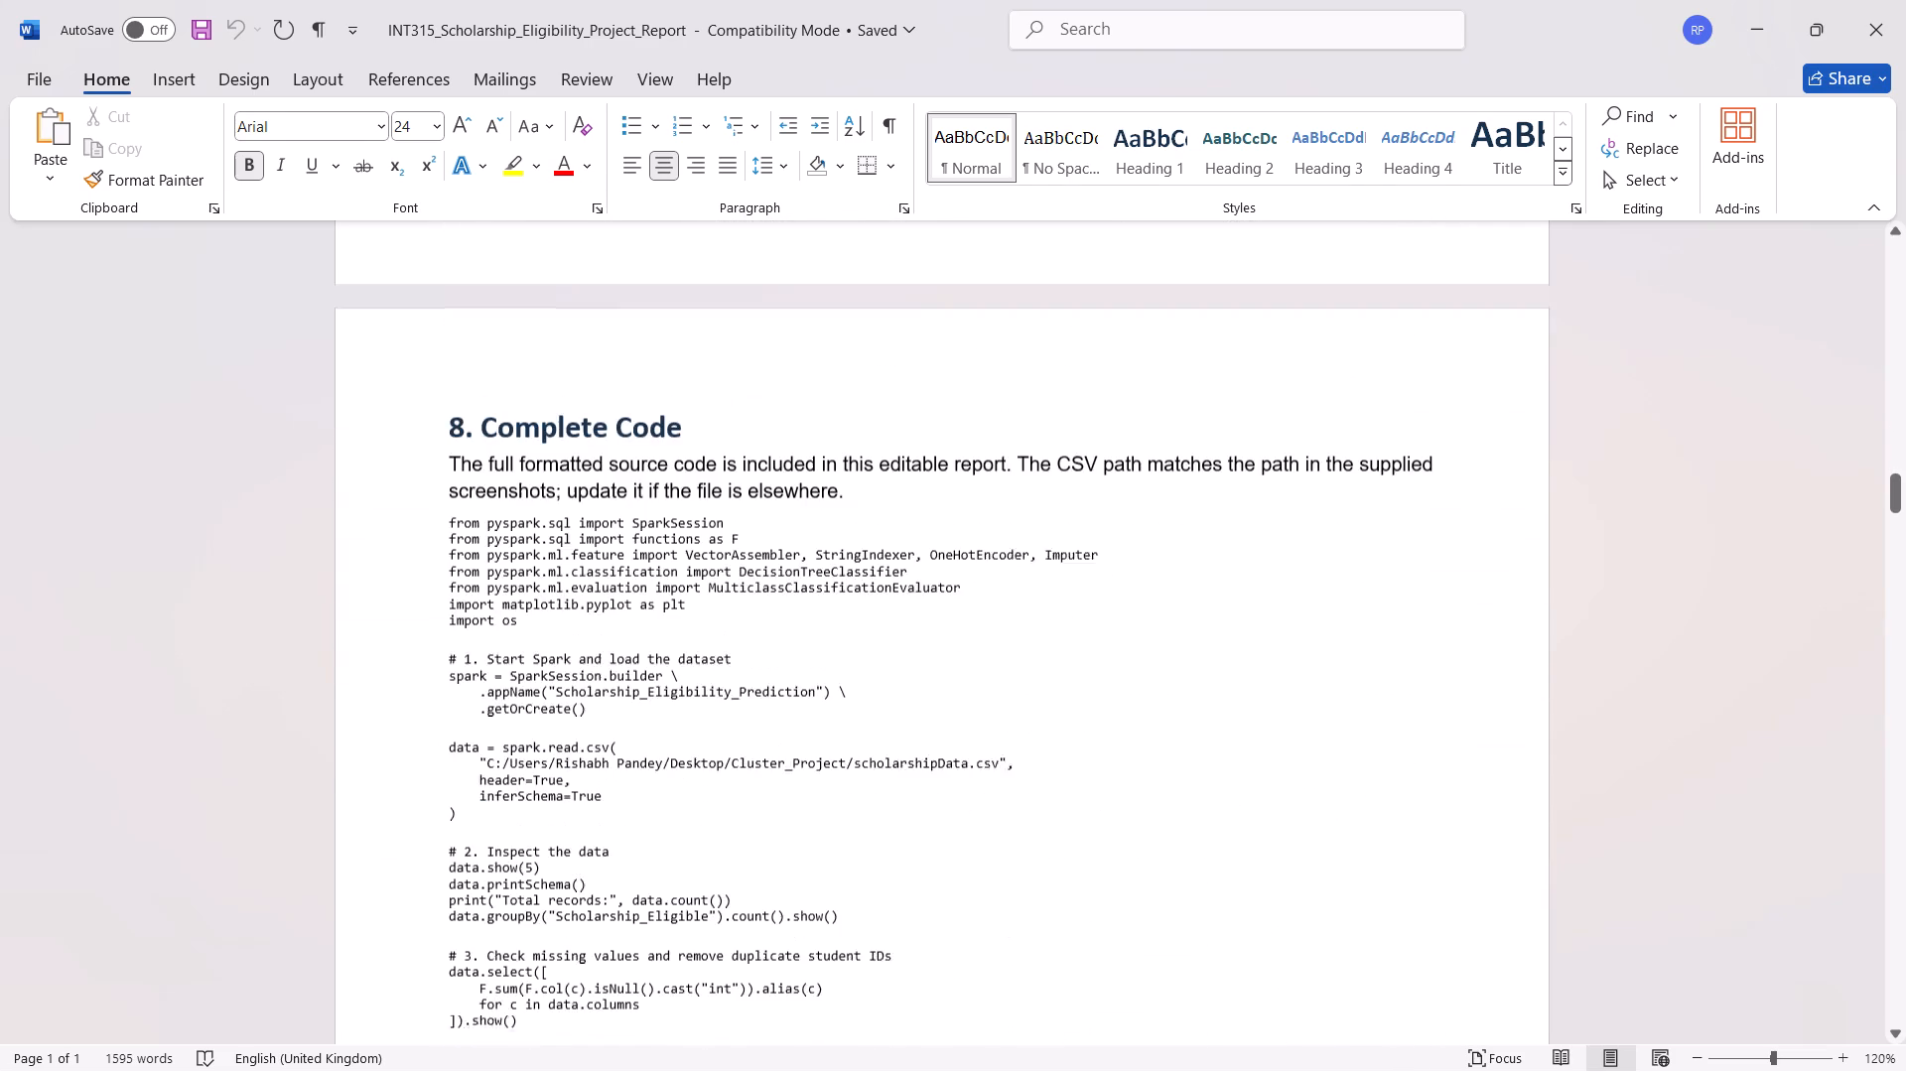
scroll(833, 767, down, 8)
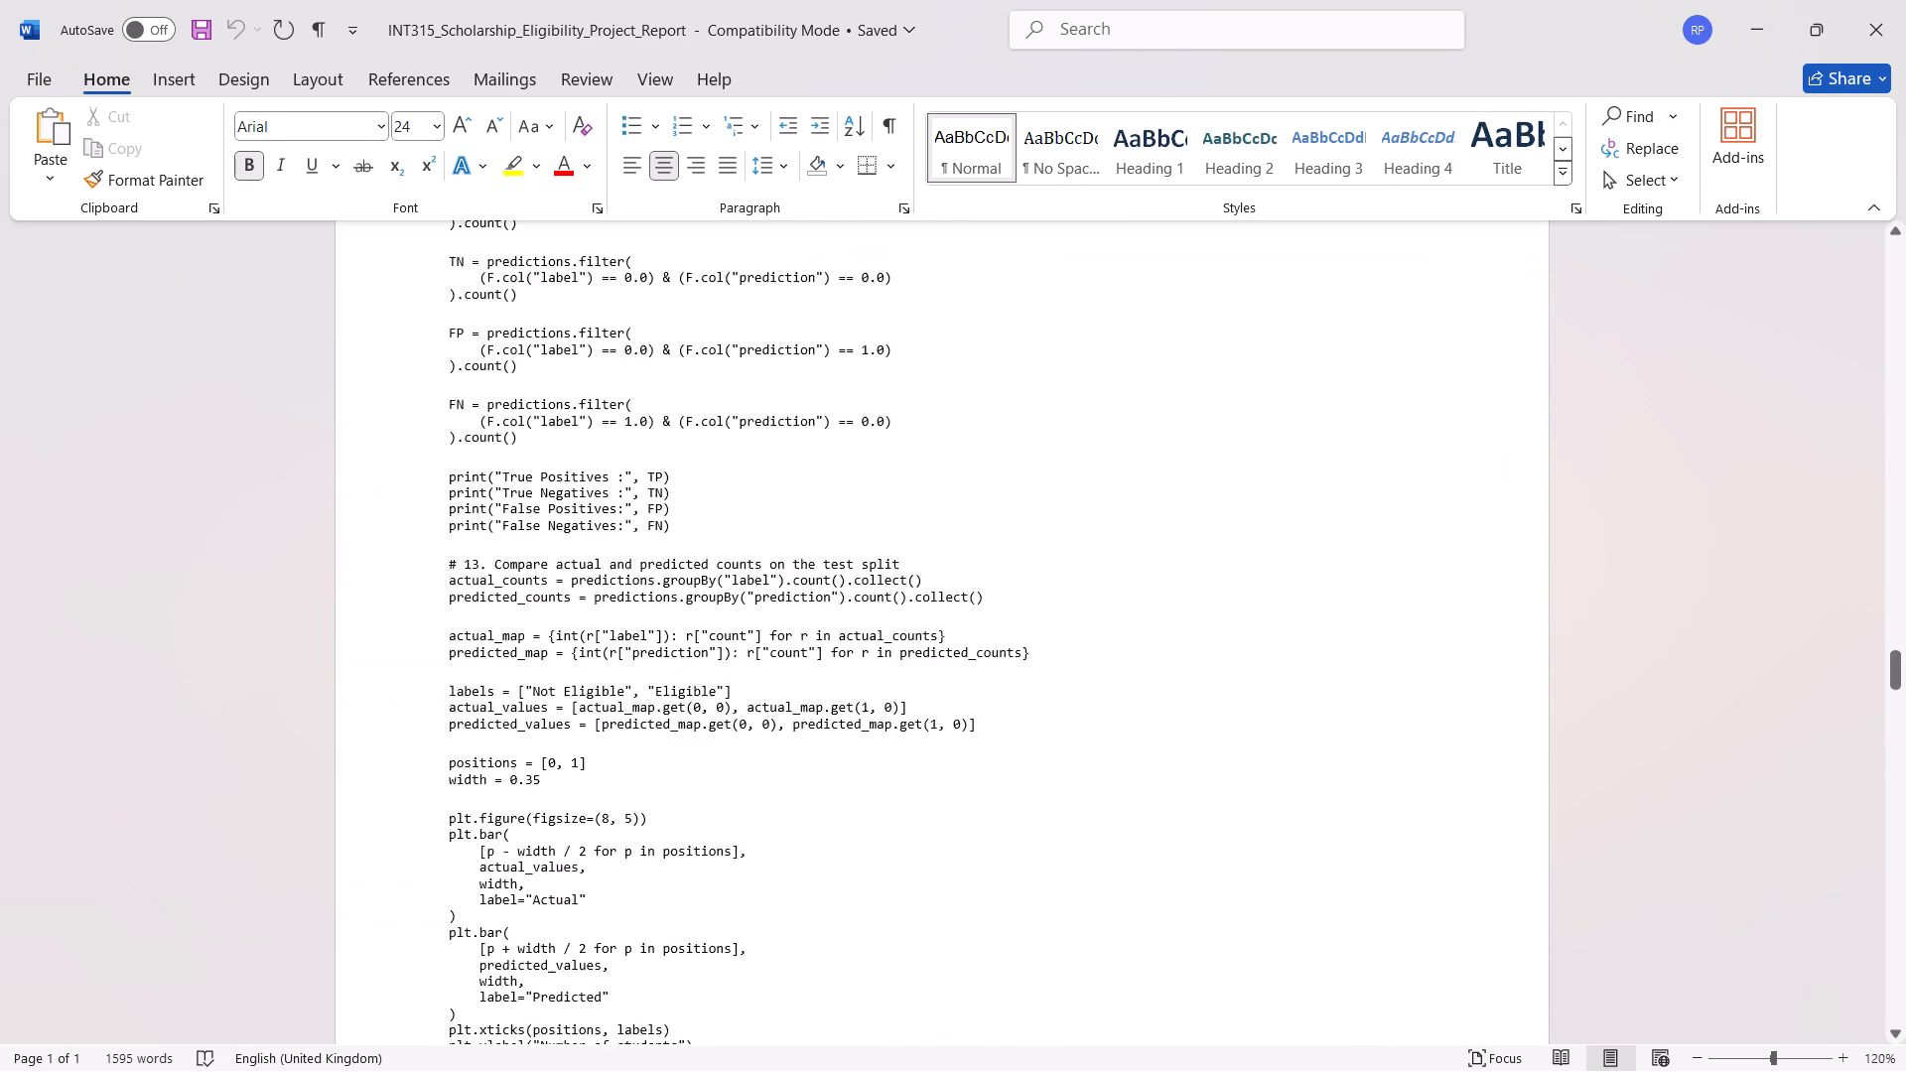
scroll(833, 767, down, 7)
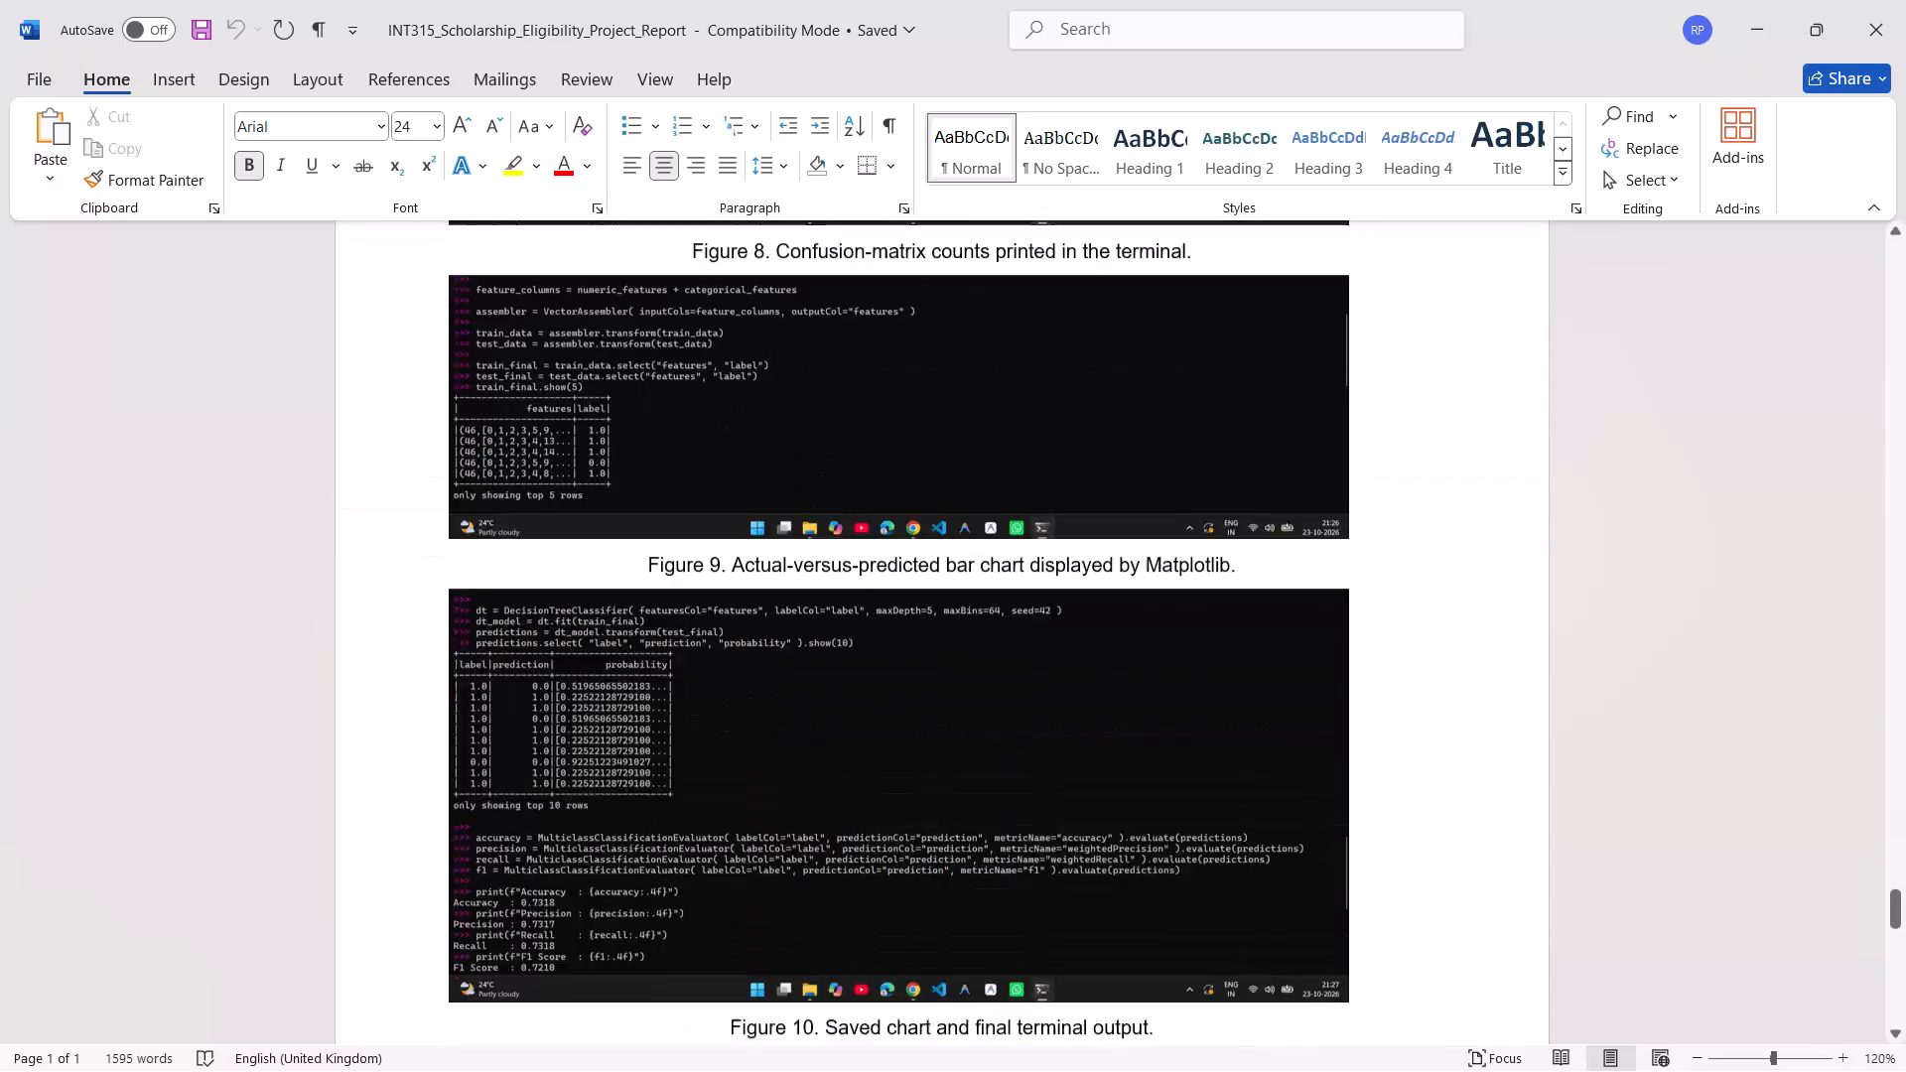
scroll(833, 767, down, 4)
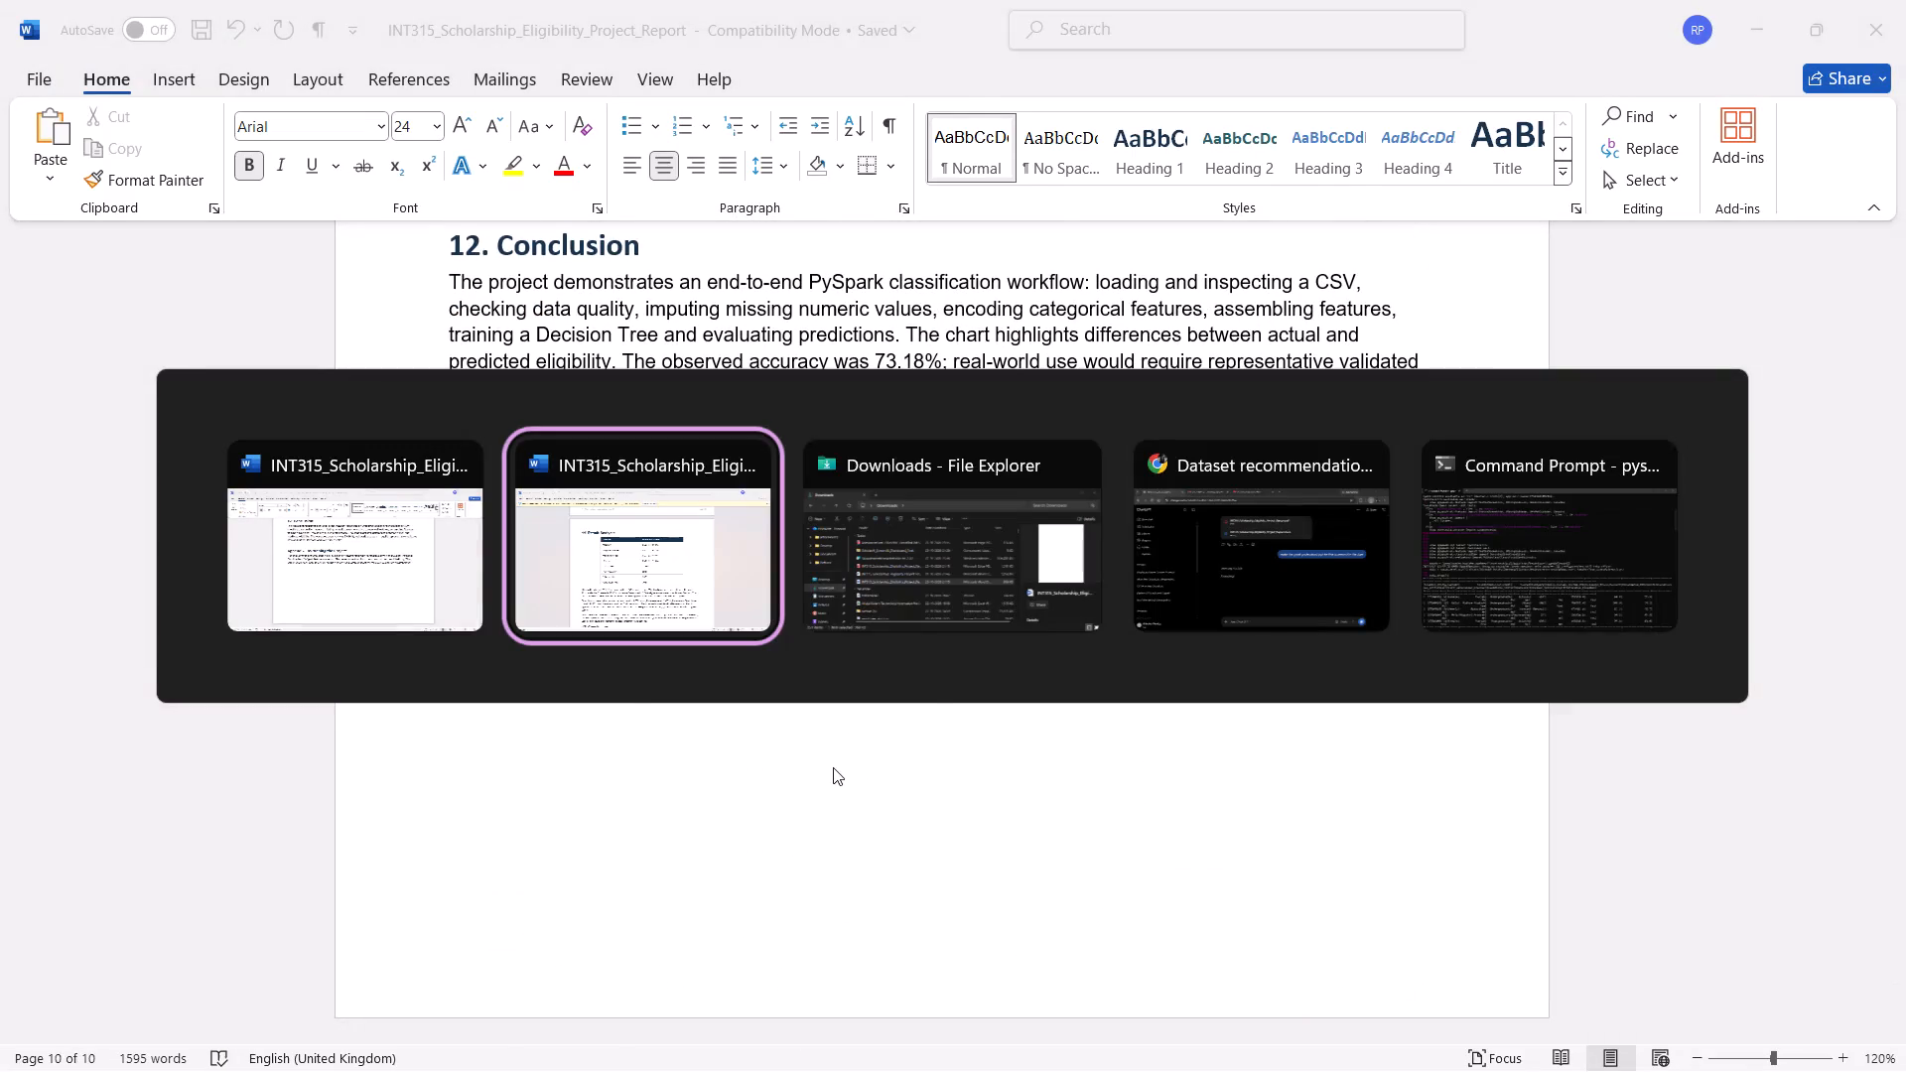
Compare the opening pages of both INT315 Word reports, alternating between their project title, problem statement, objective and dataset description sections.
scroll(703, 586, up, 11)
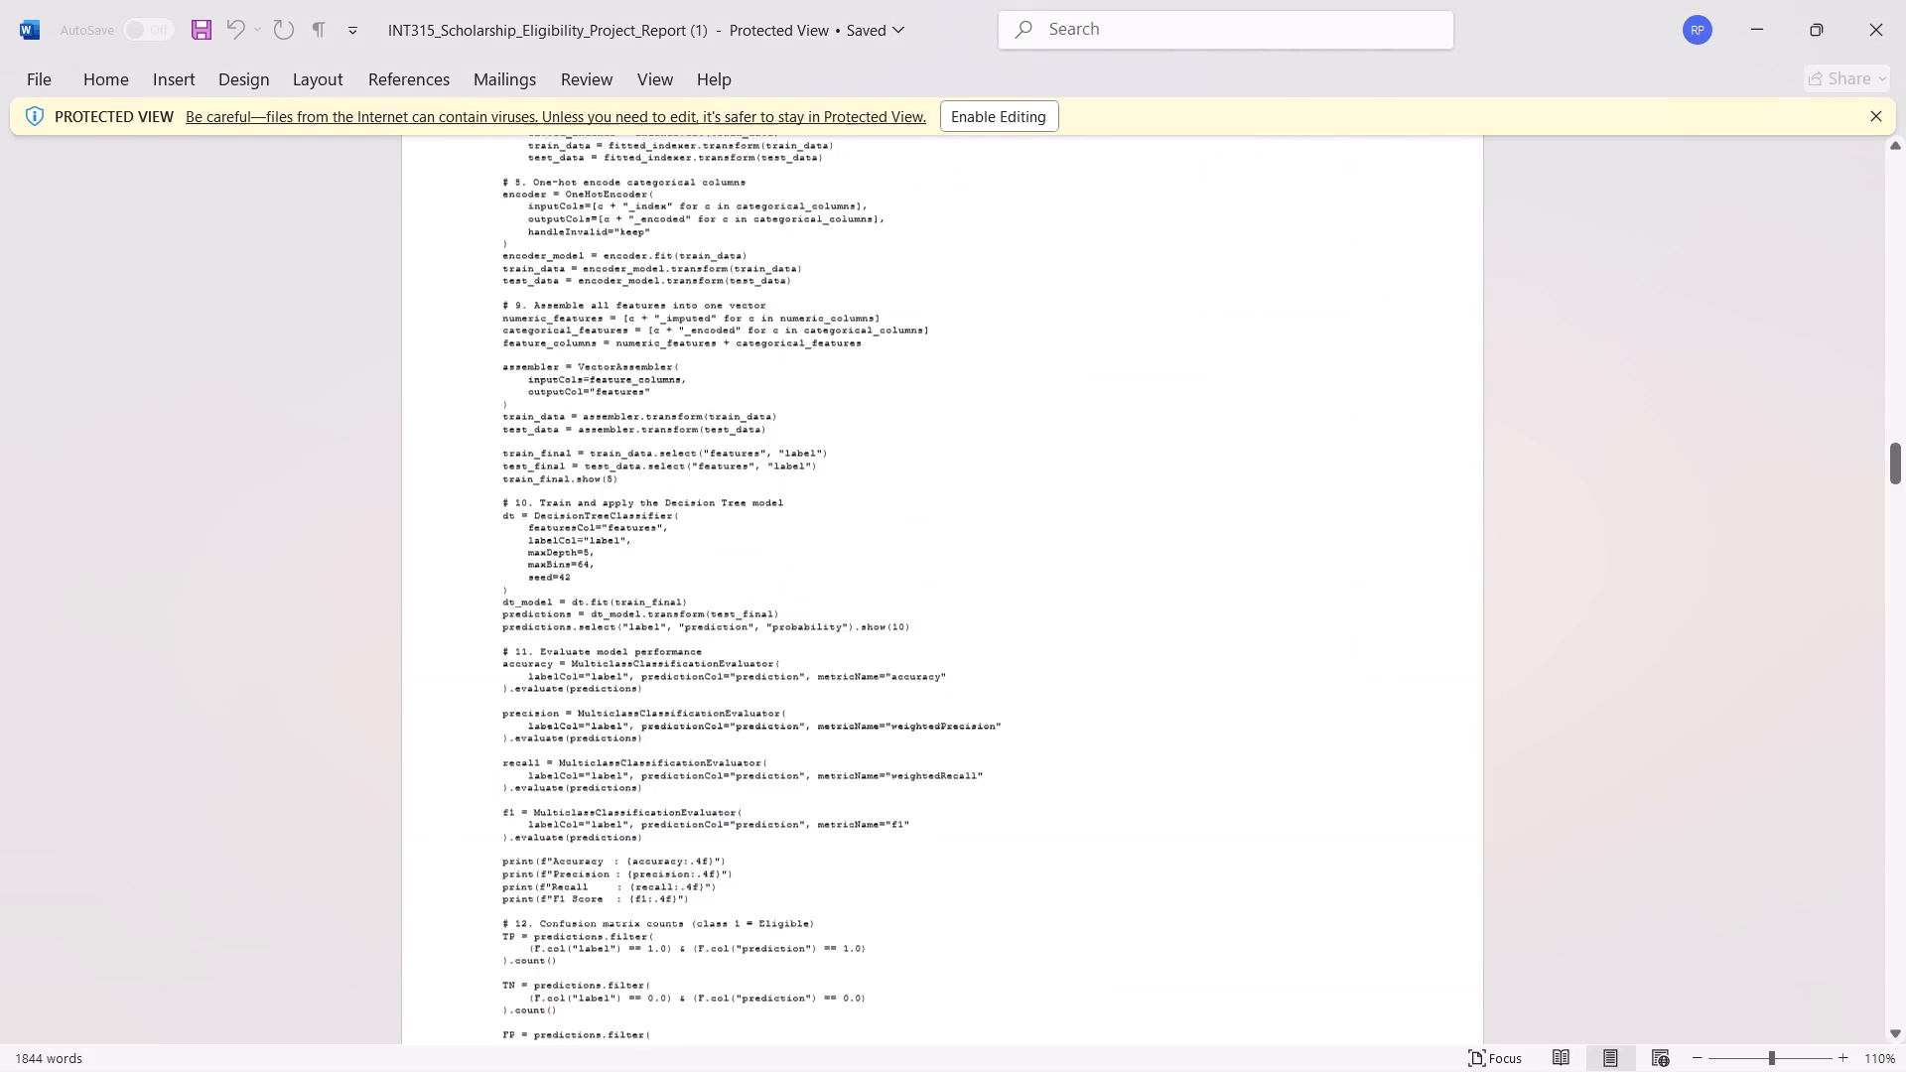
scroll(703, 586, up, 2)
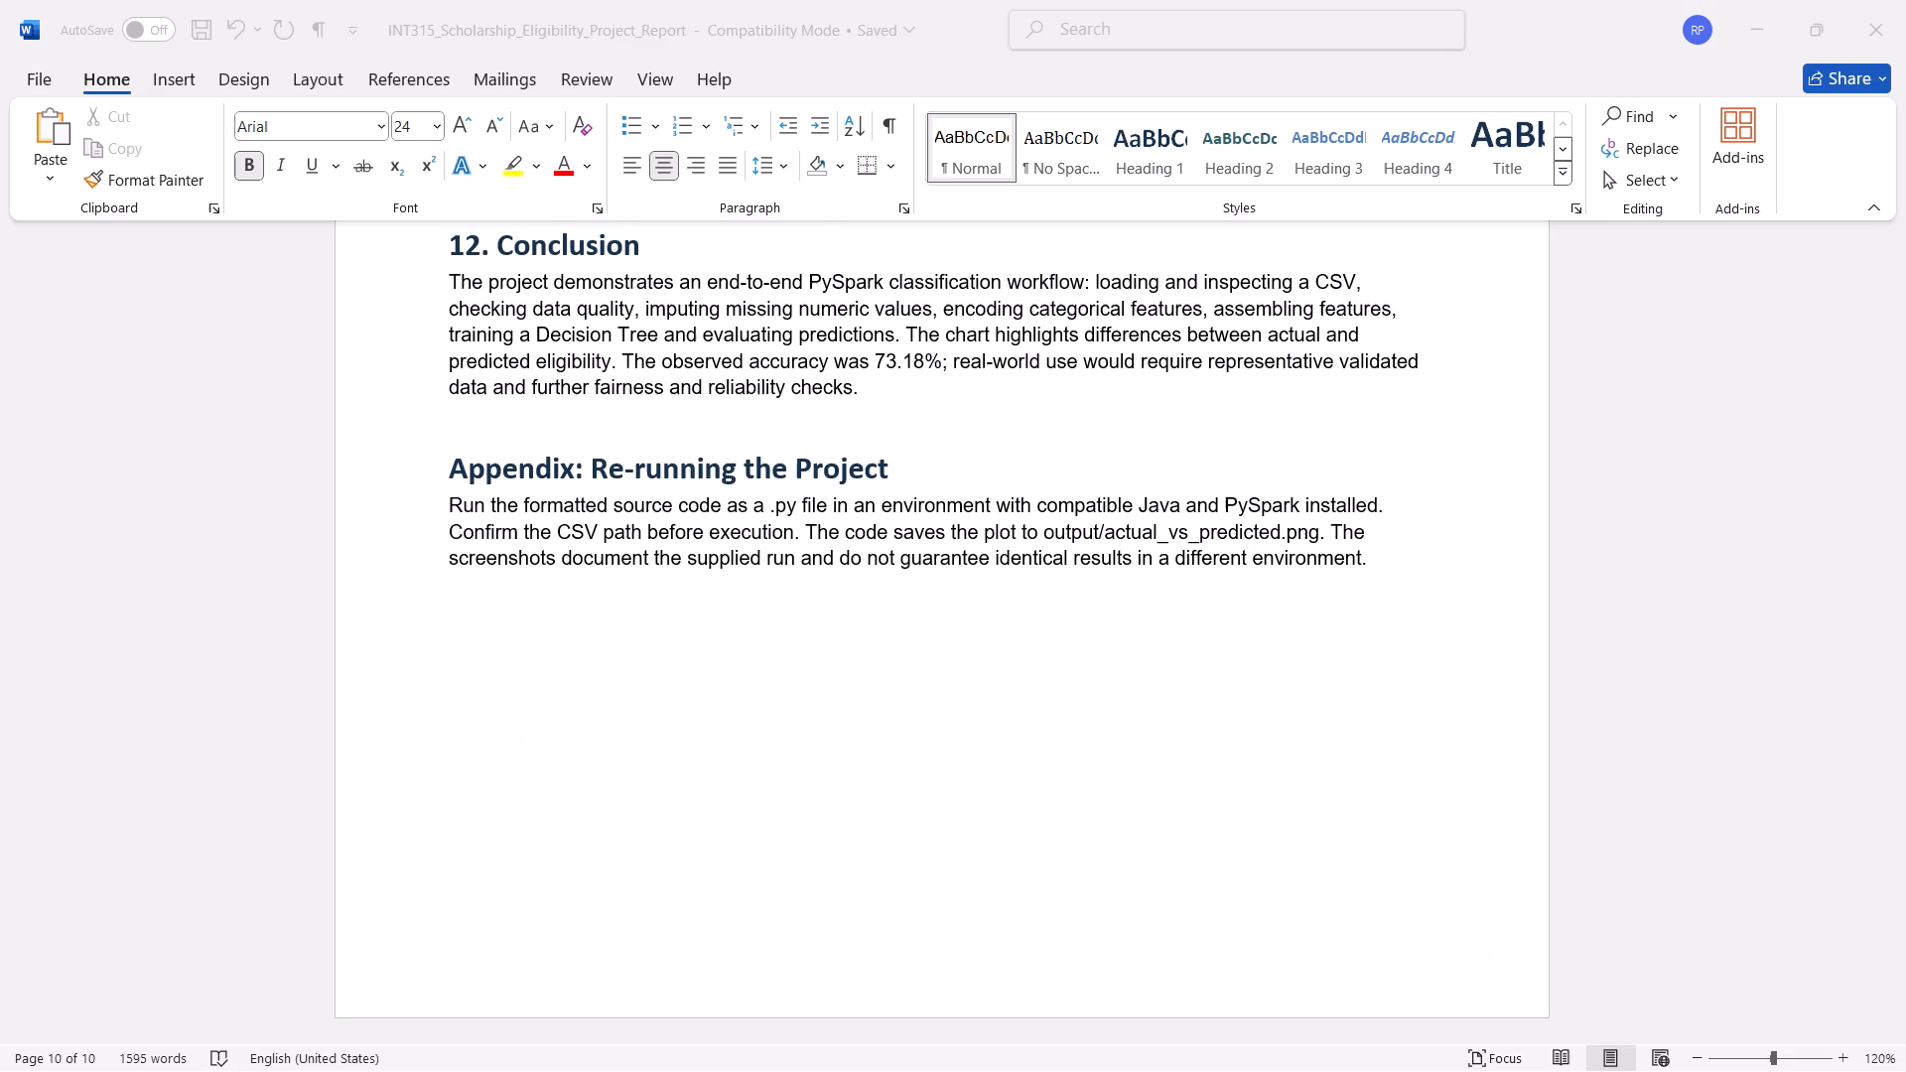
scroll(573, 889, up, 18)
scroll(573, 889, down, 2)
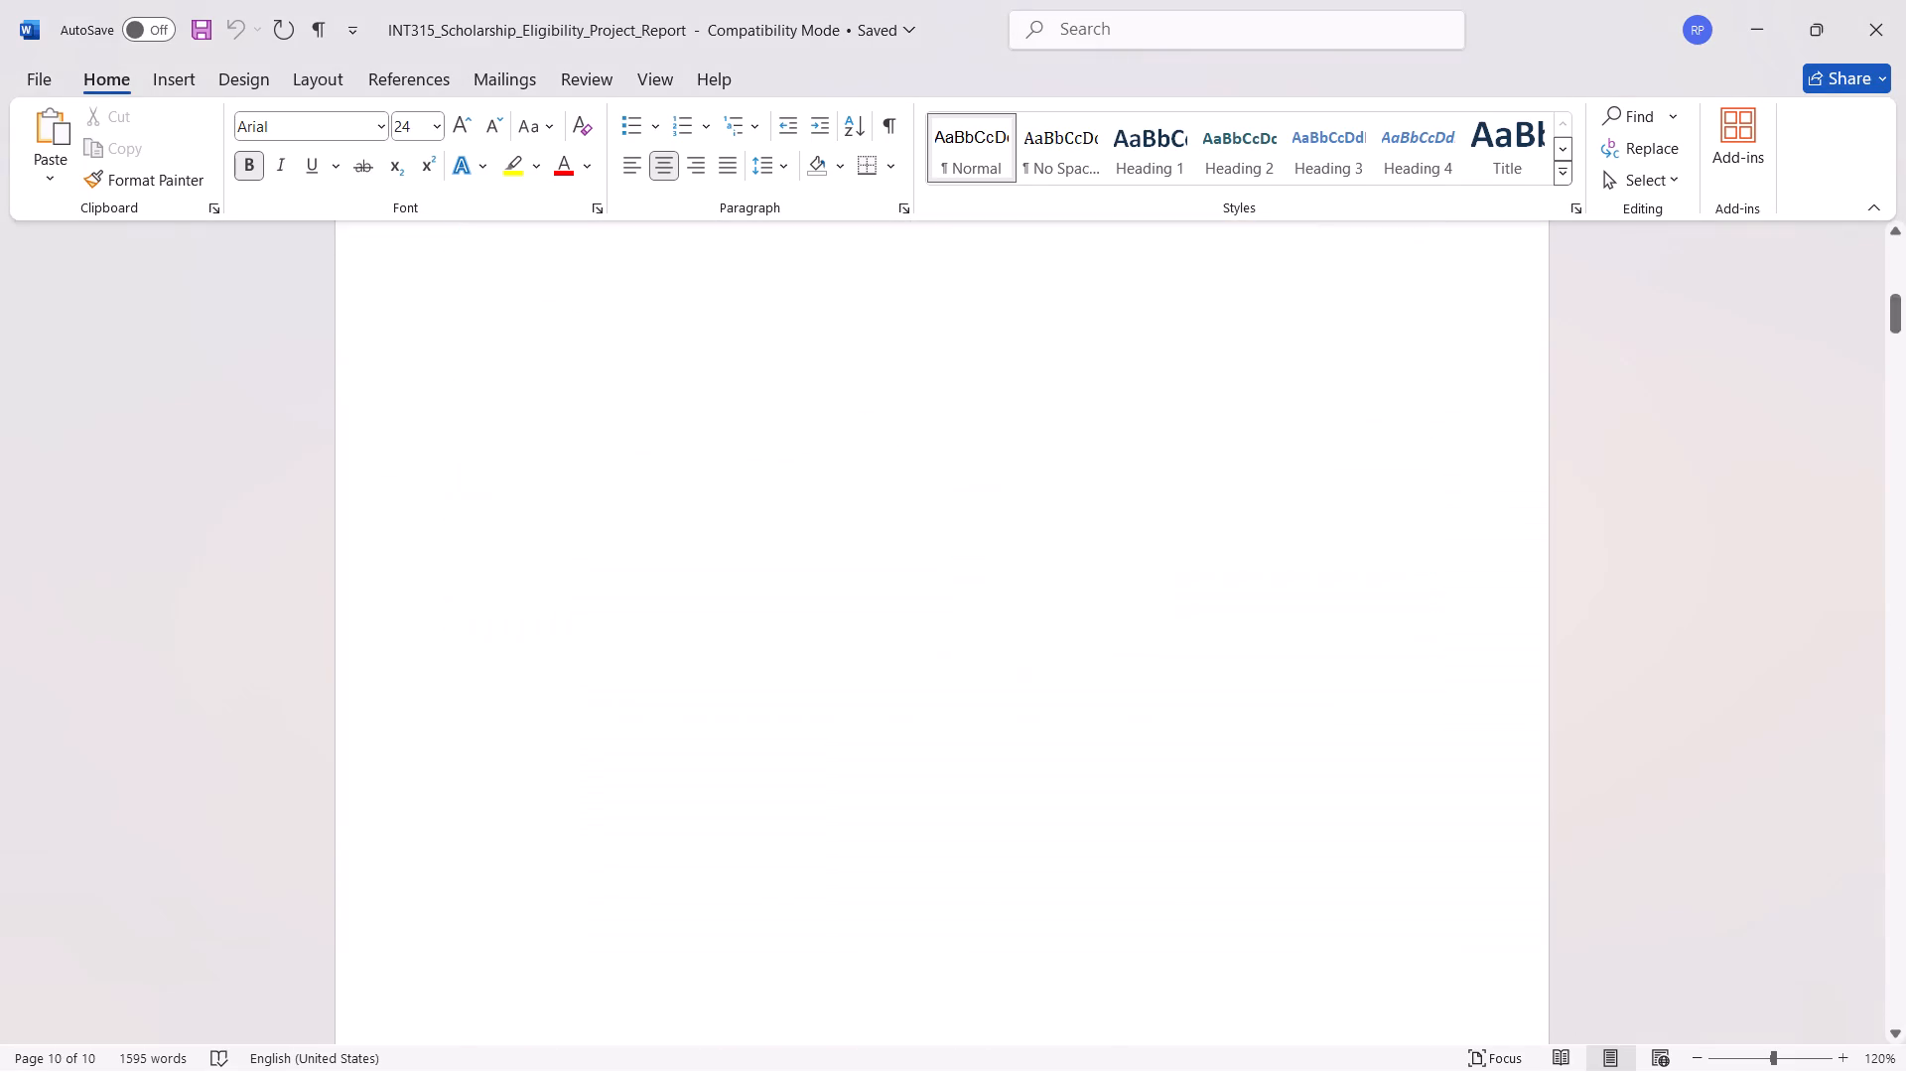
scroll(573, 889, down, 2)
scroll(573, 889, up, 1)
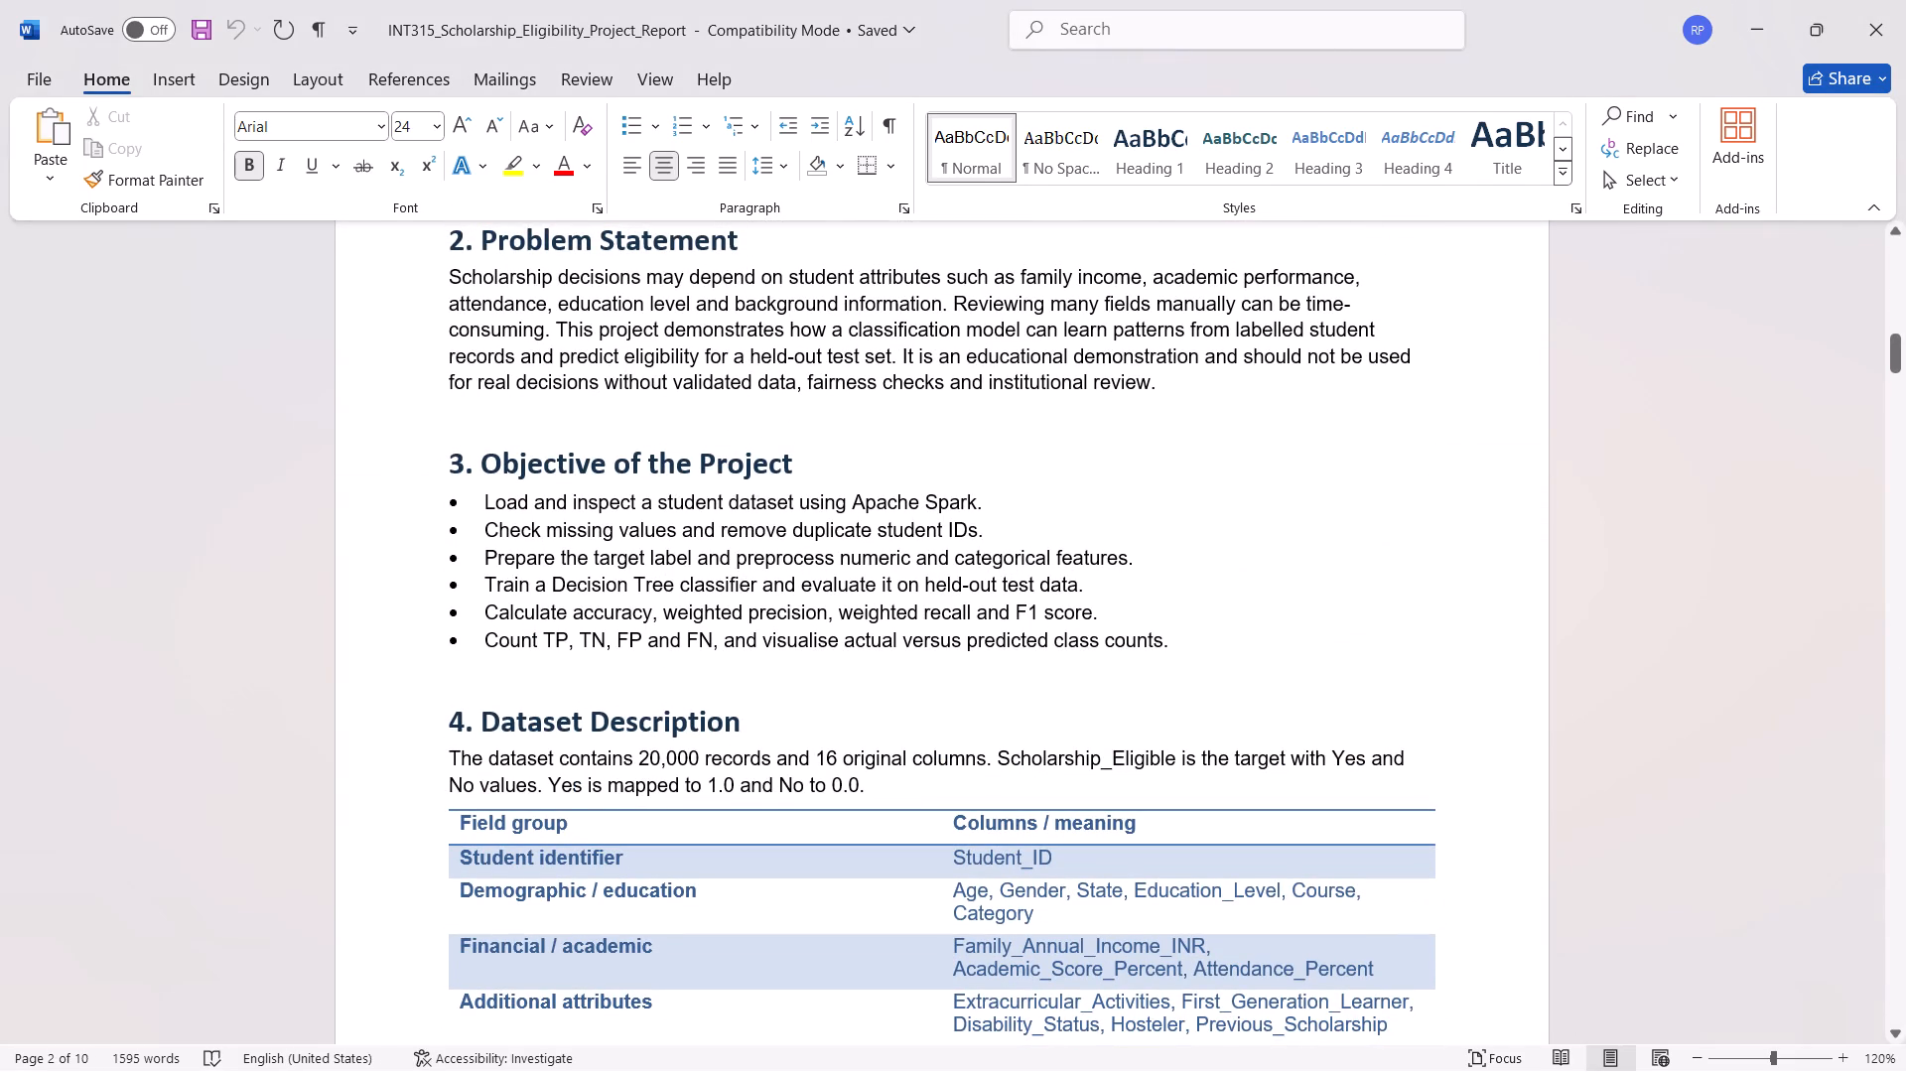
scroll(727, 518, up, 1)
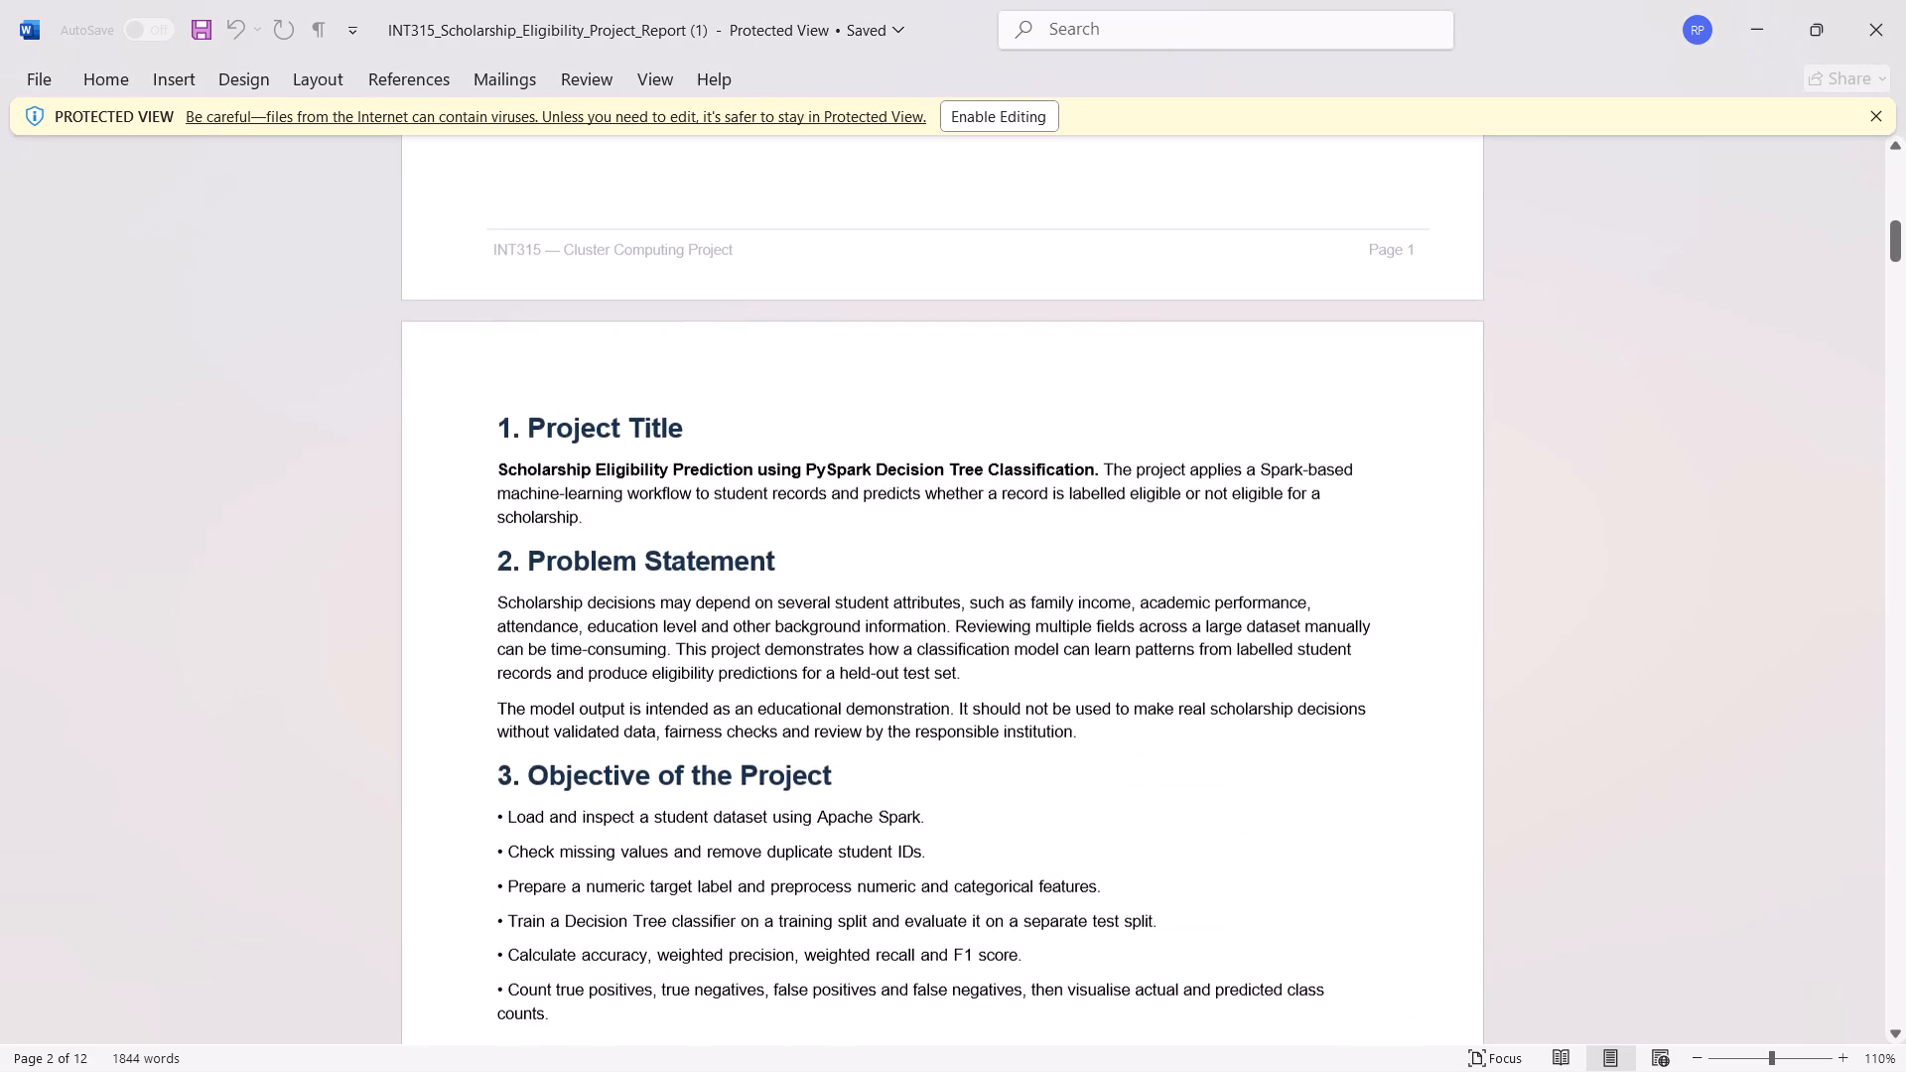
scroll(727, 518, up, 1)
scroll(727, 518, down, 1)
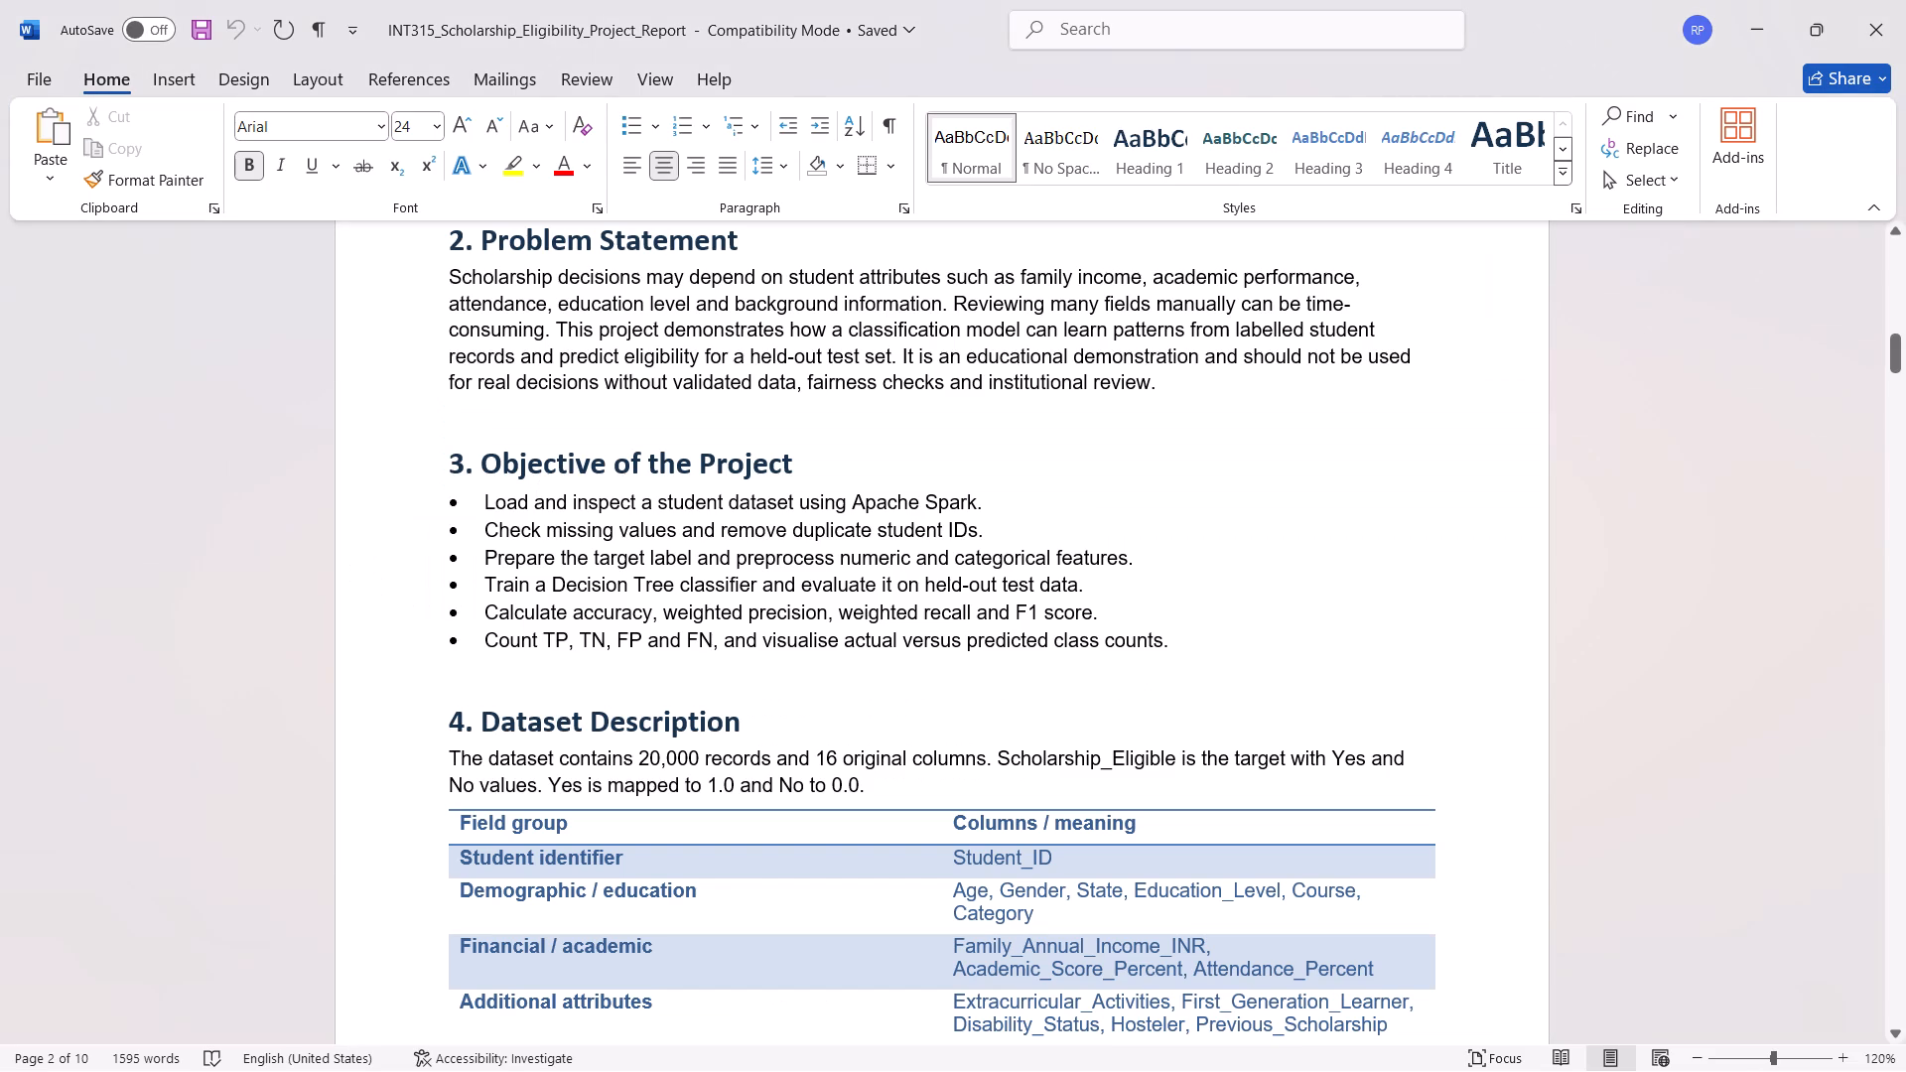
scroll(755, 523, down, 1)
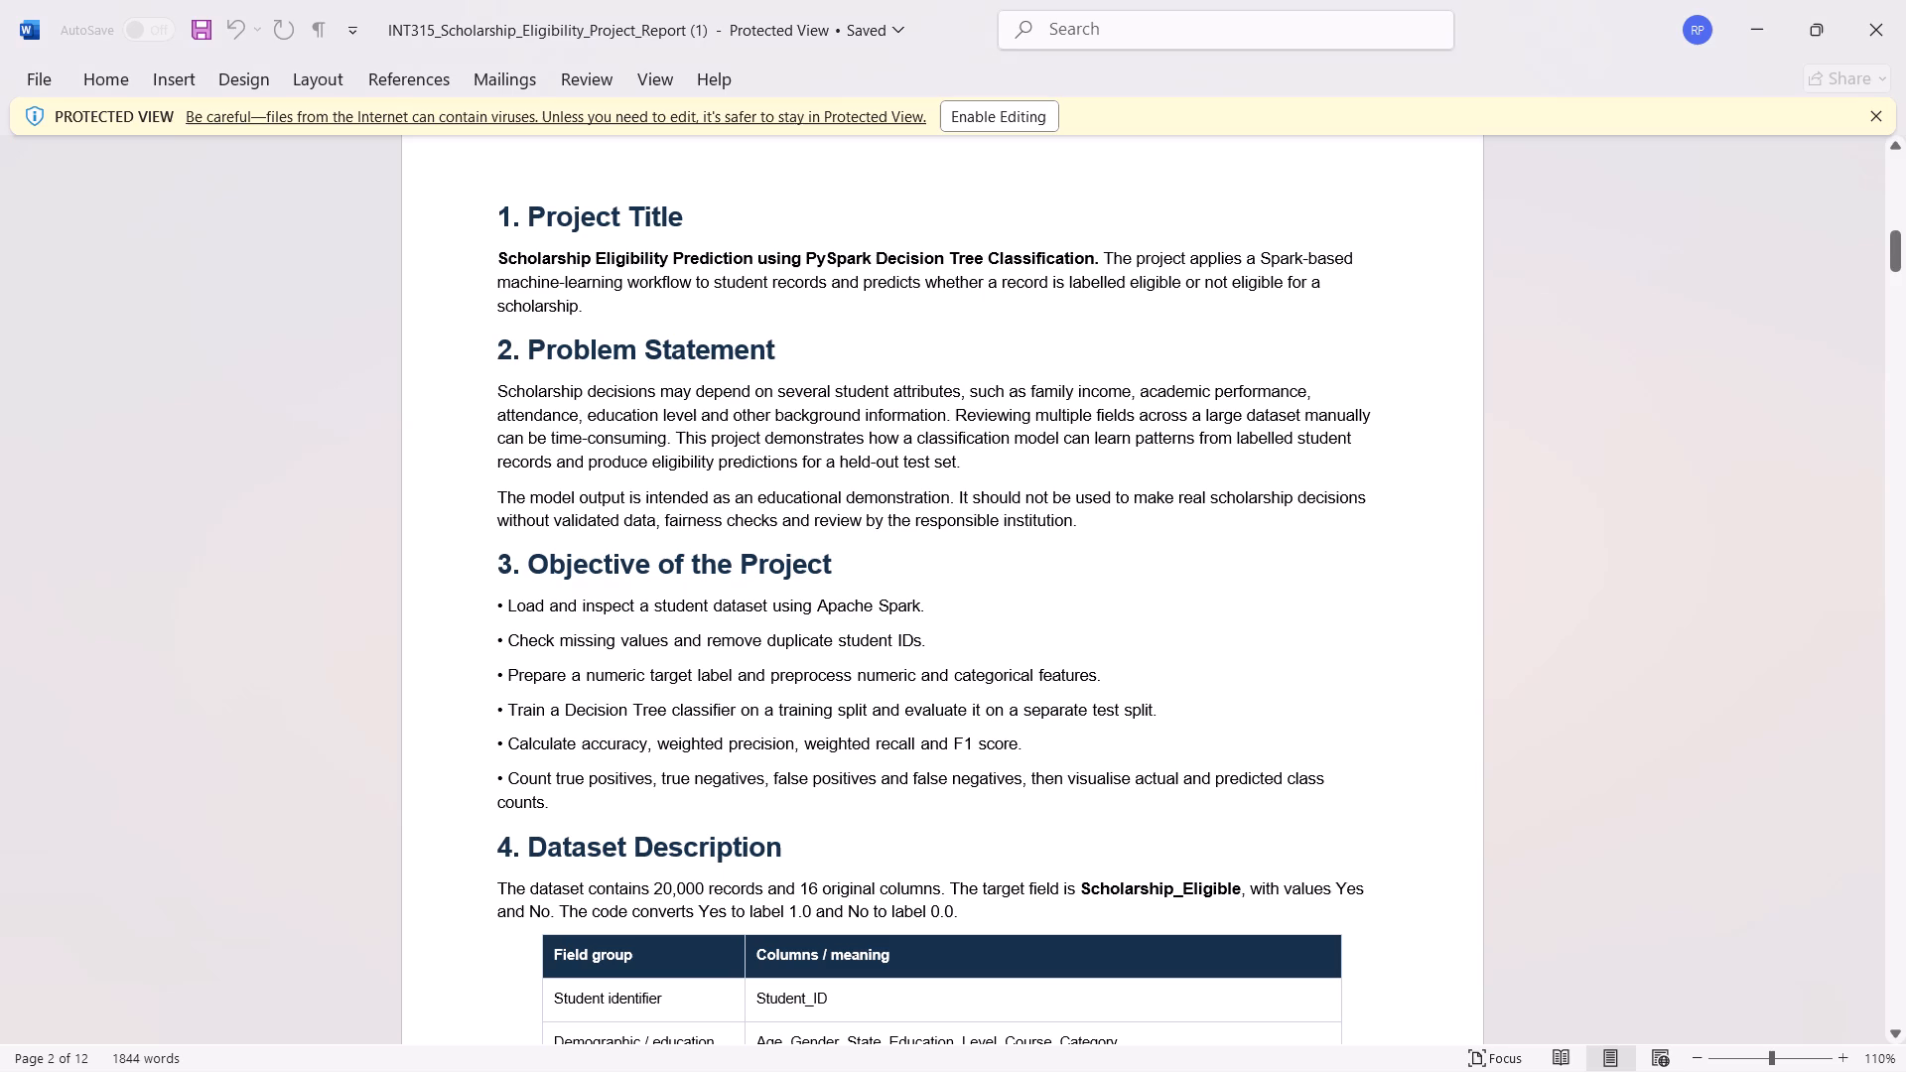
Go to the dataset description table in INT315_Scholarship_Eligibility_Project_Report (1) and enable editing for the document.
scroll(770, 614, down, 1)
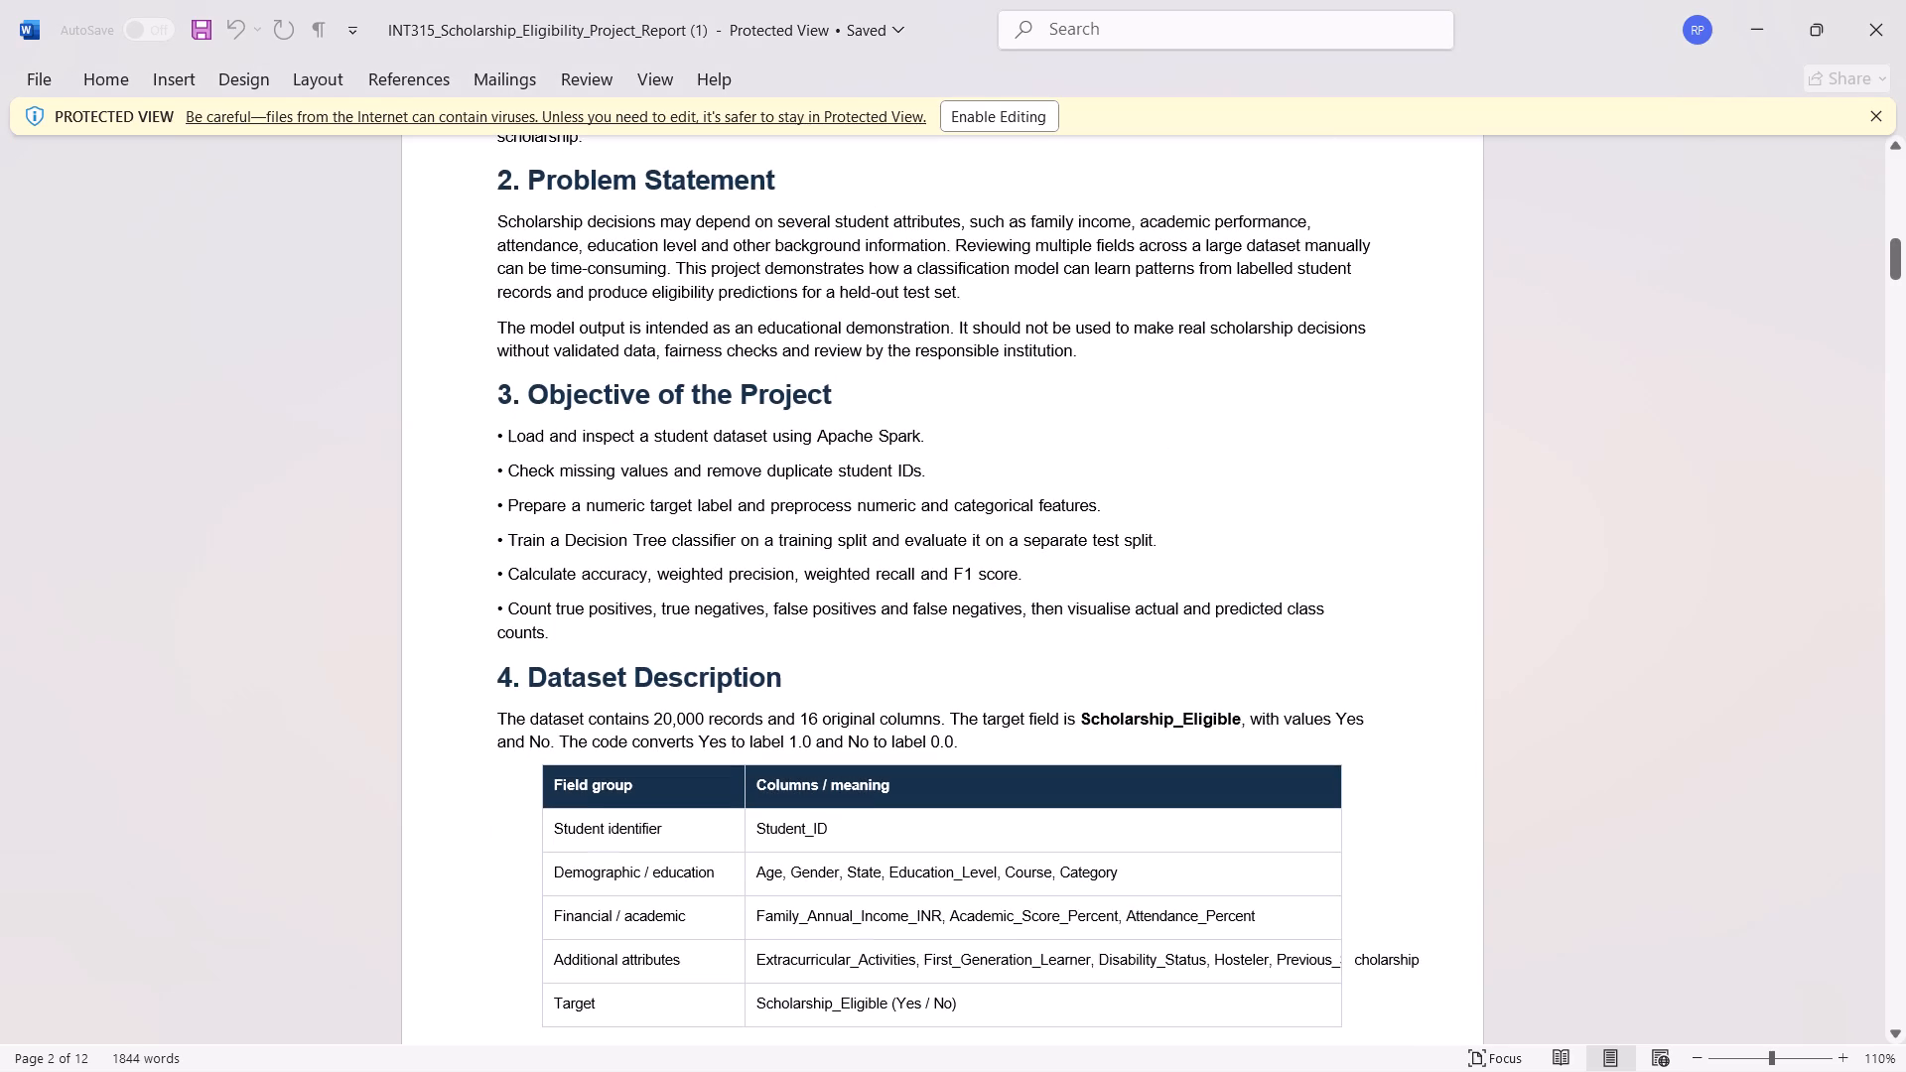
scroll(900, 754, down, 1)
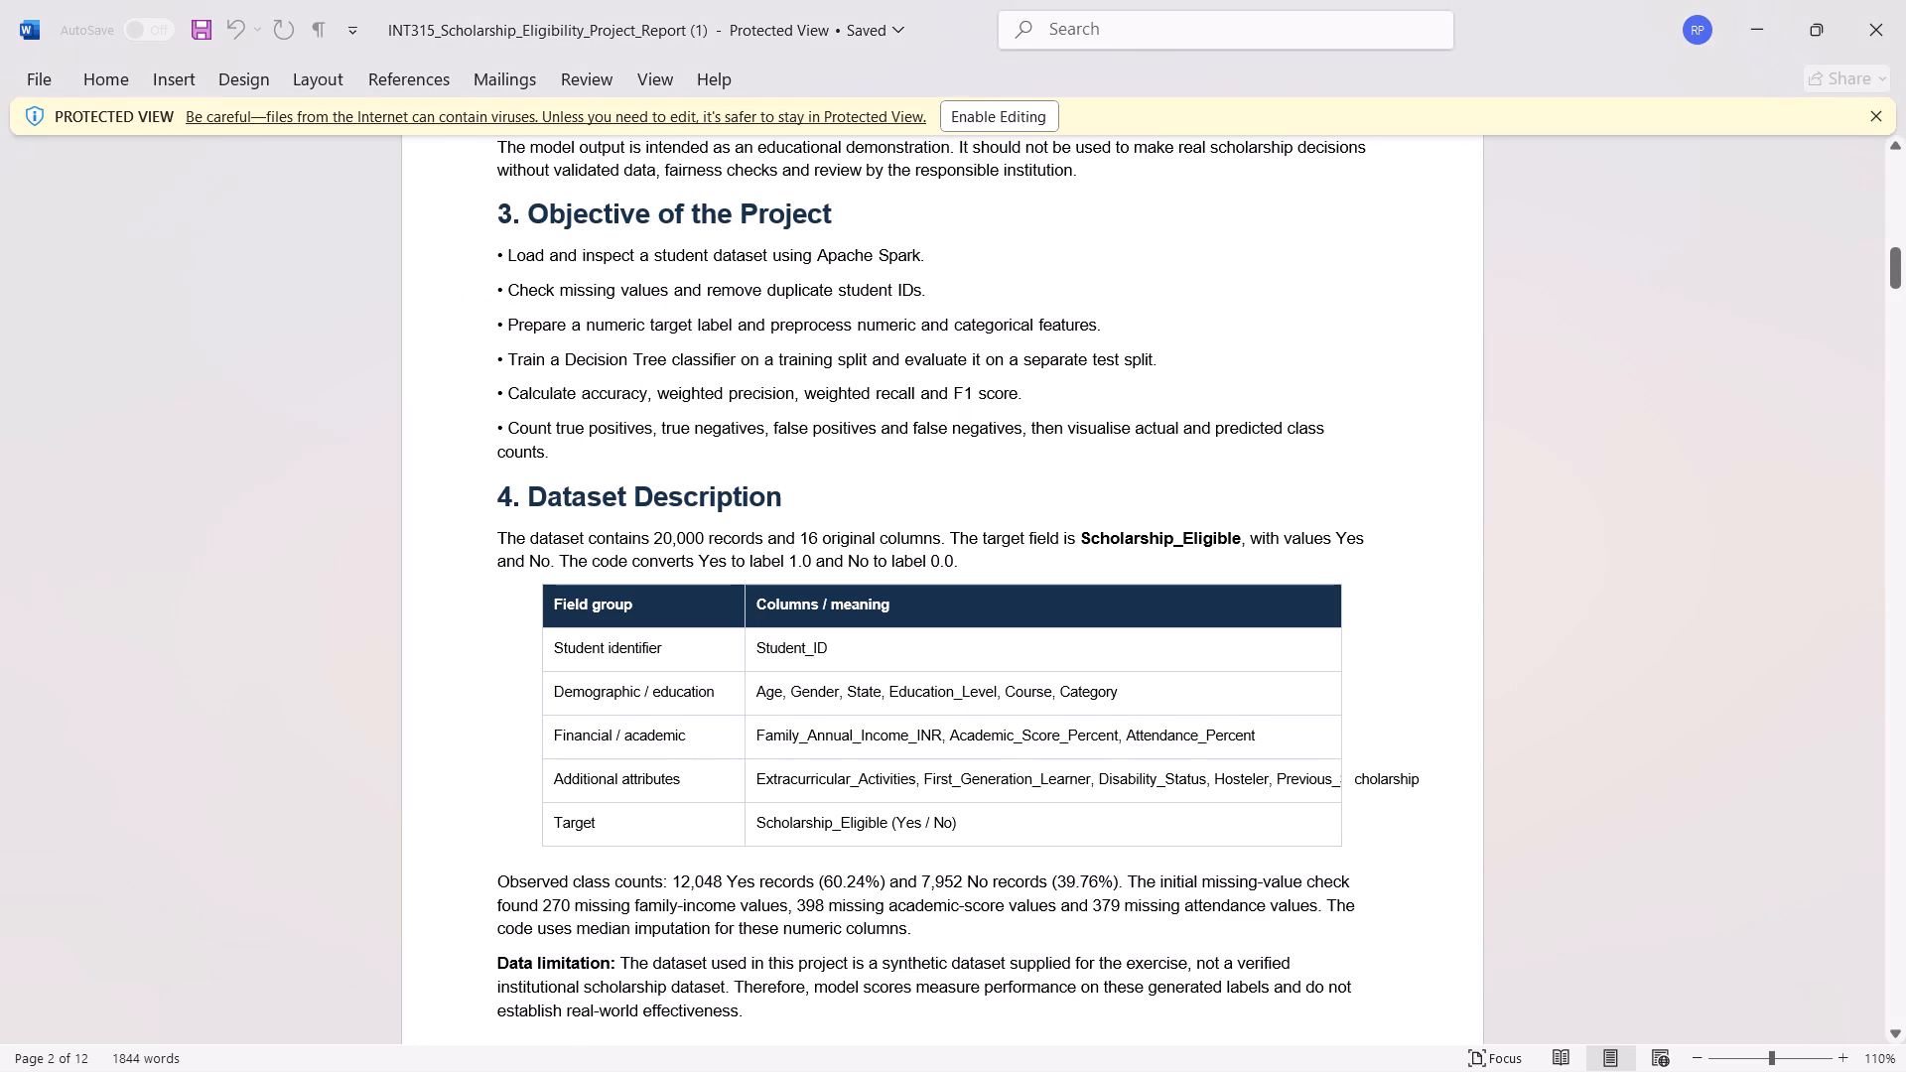
drag(540, 596, 1351, 835)
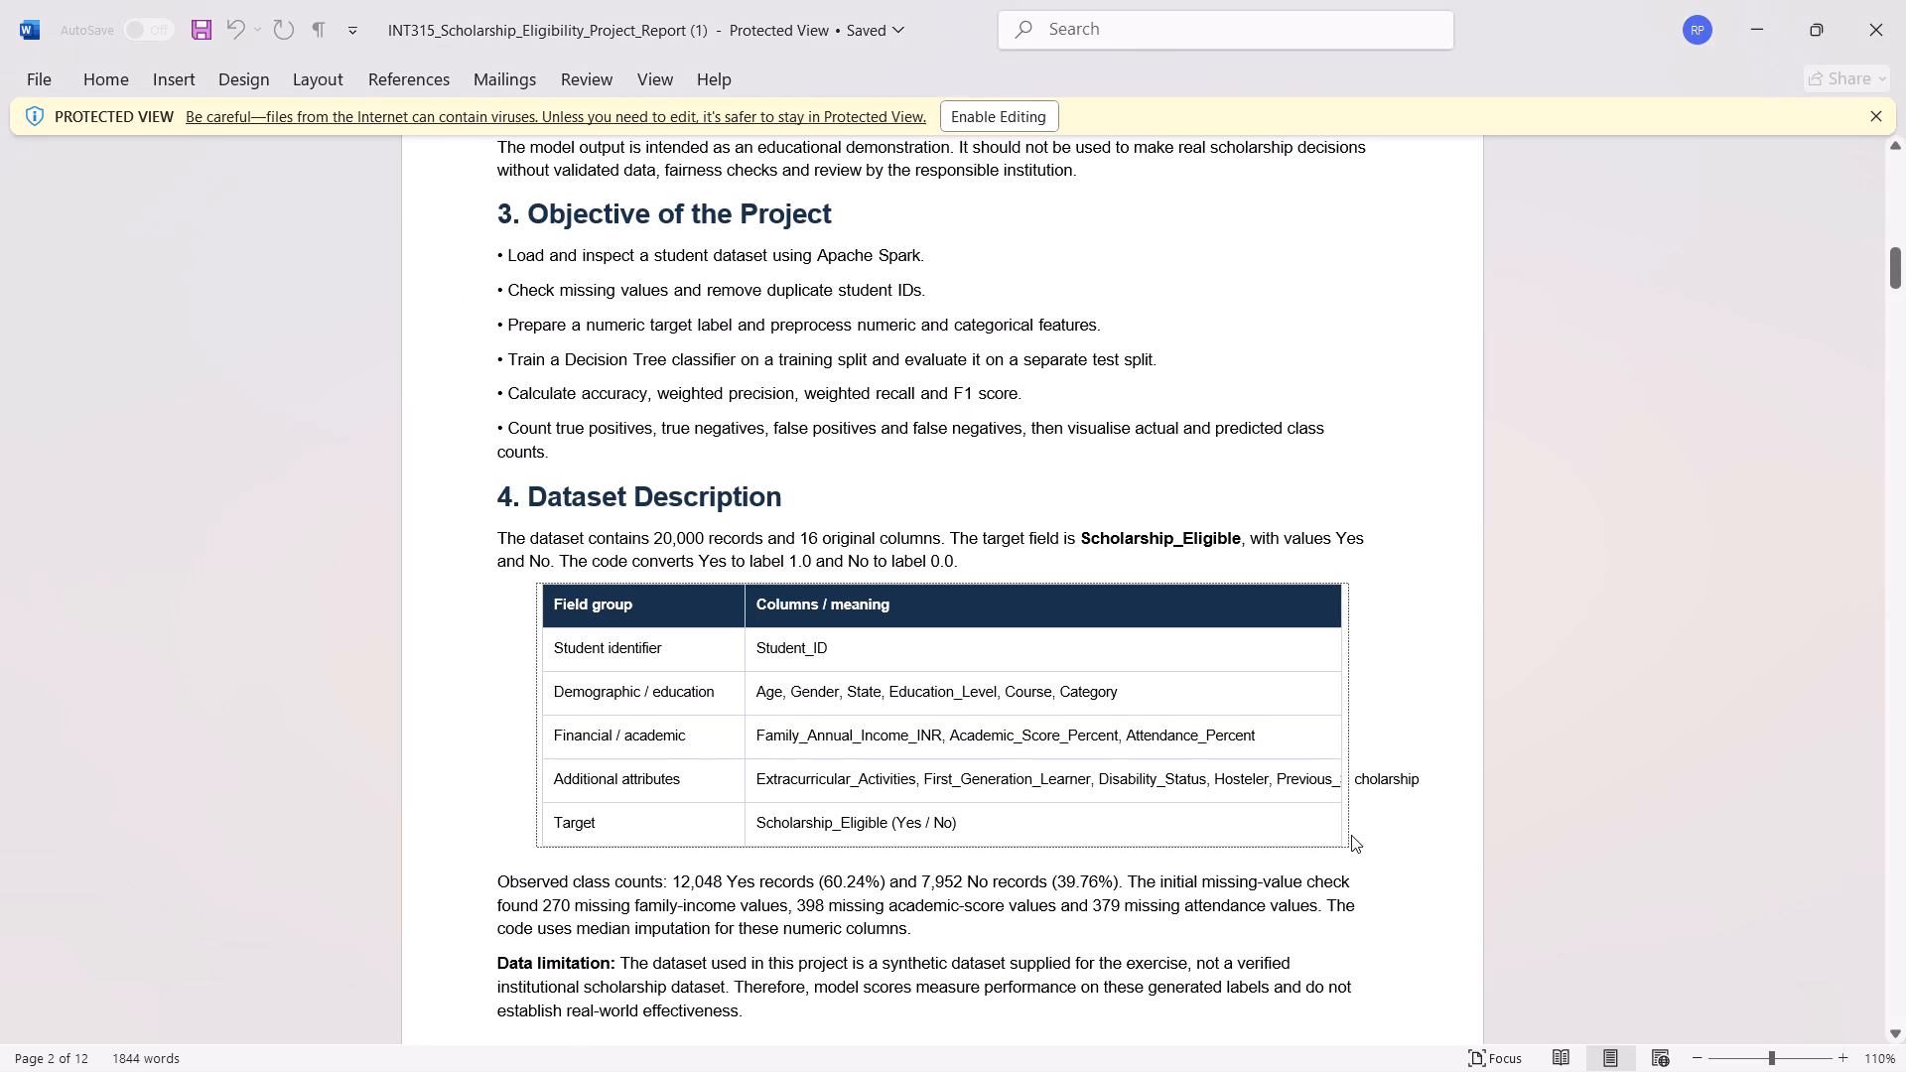
drag(1351, 835, 926, 681)
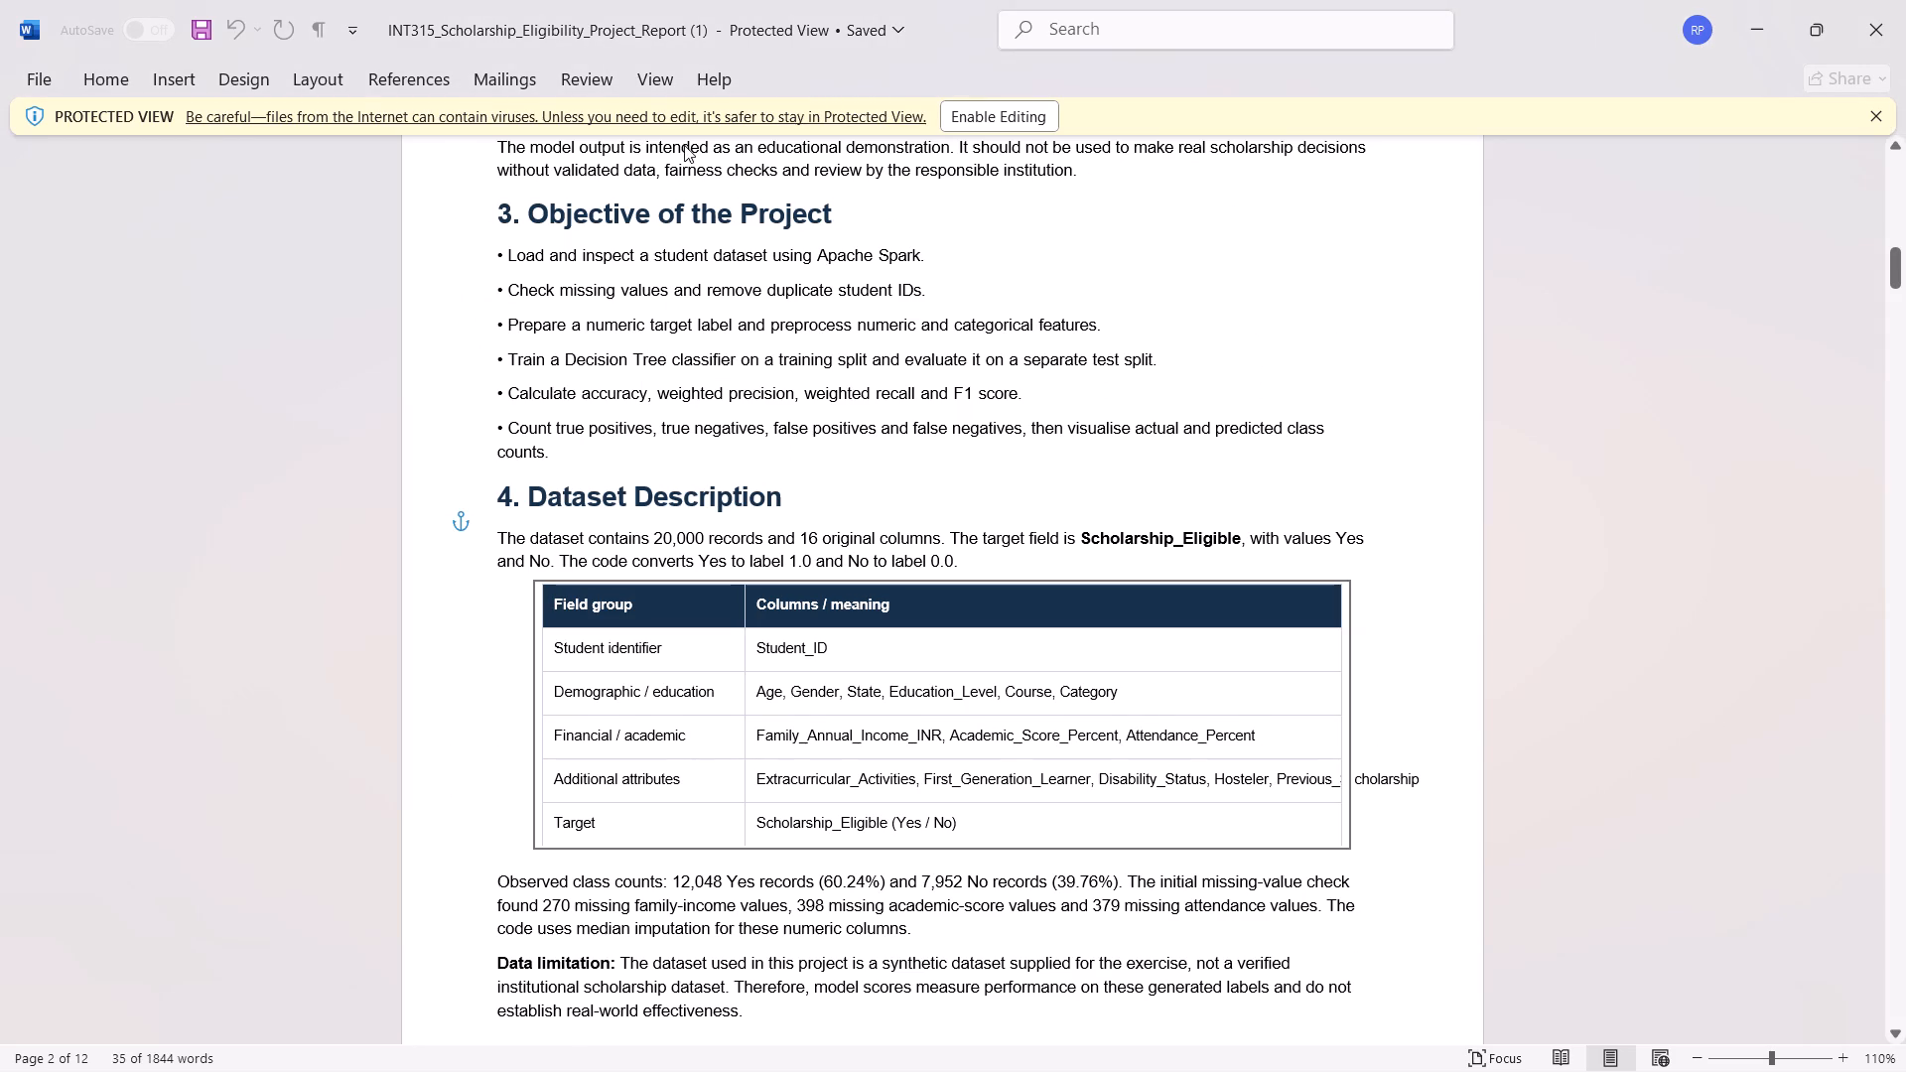
click(1012, 117)
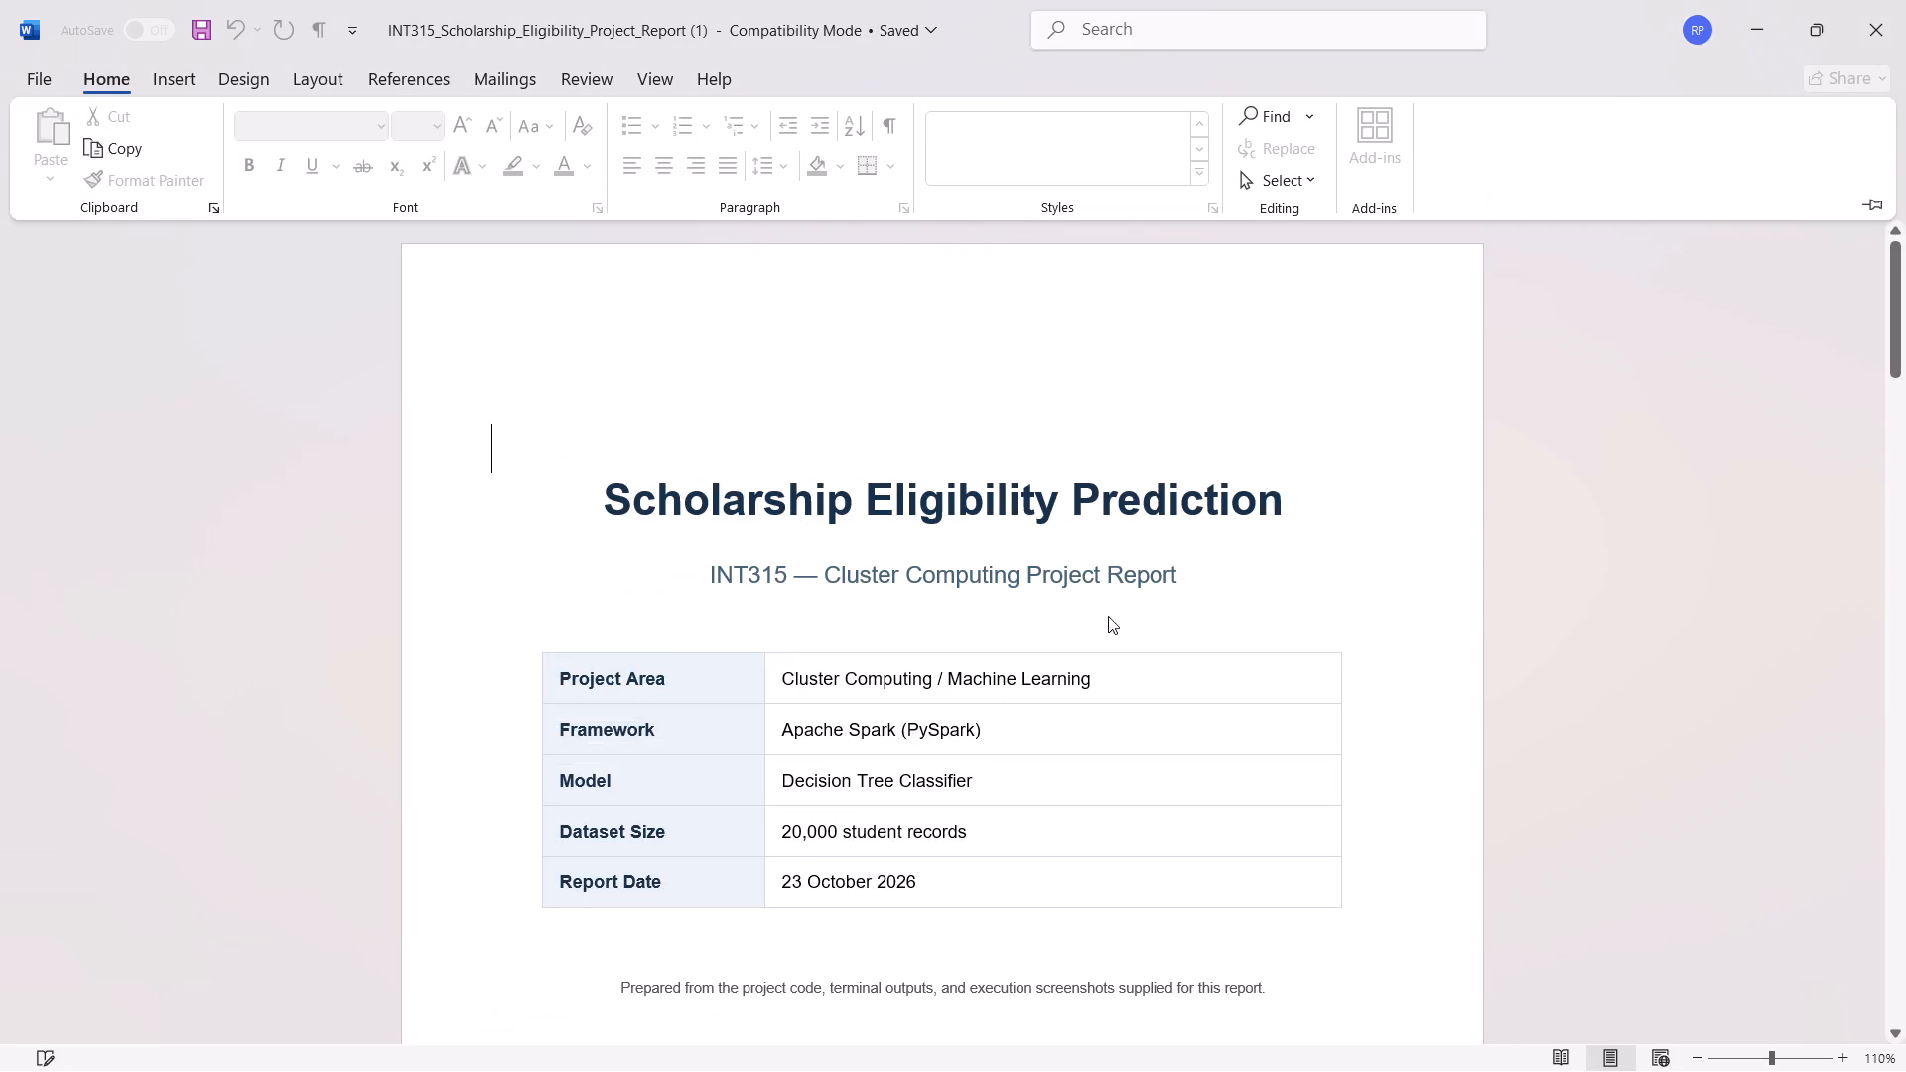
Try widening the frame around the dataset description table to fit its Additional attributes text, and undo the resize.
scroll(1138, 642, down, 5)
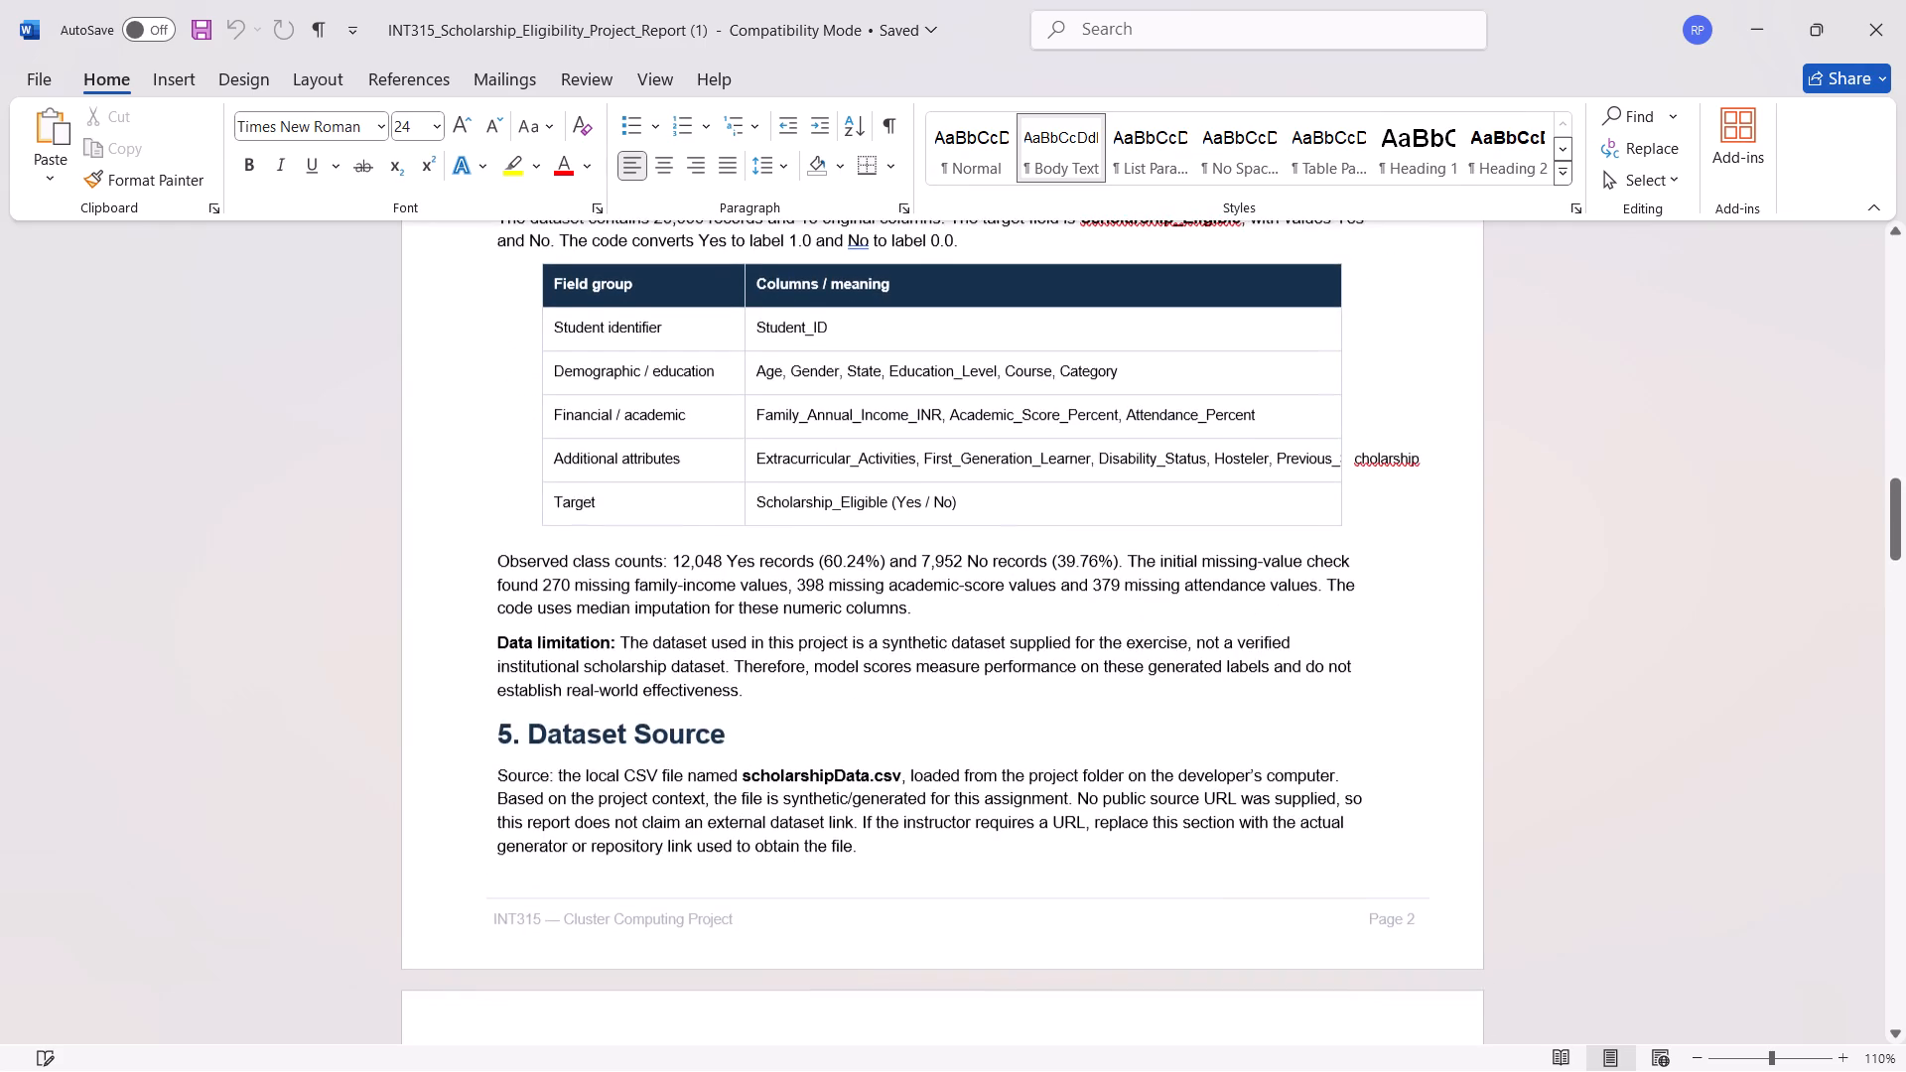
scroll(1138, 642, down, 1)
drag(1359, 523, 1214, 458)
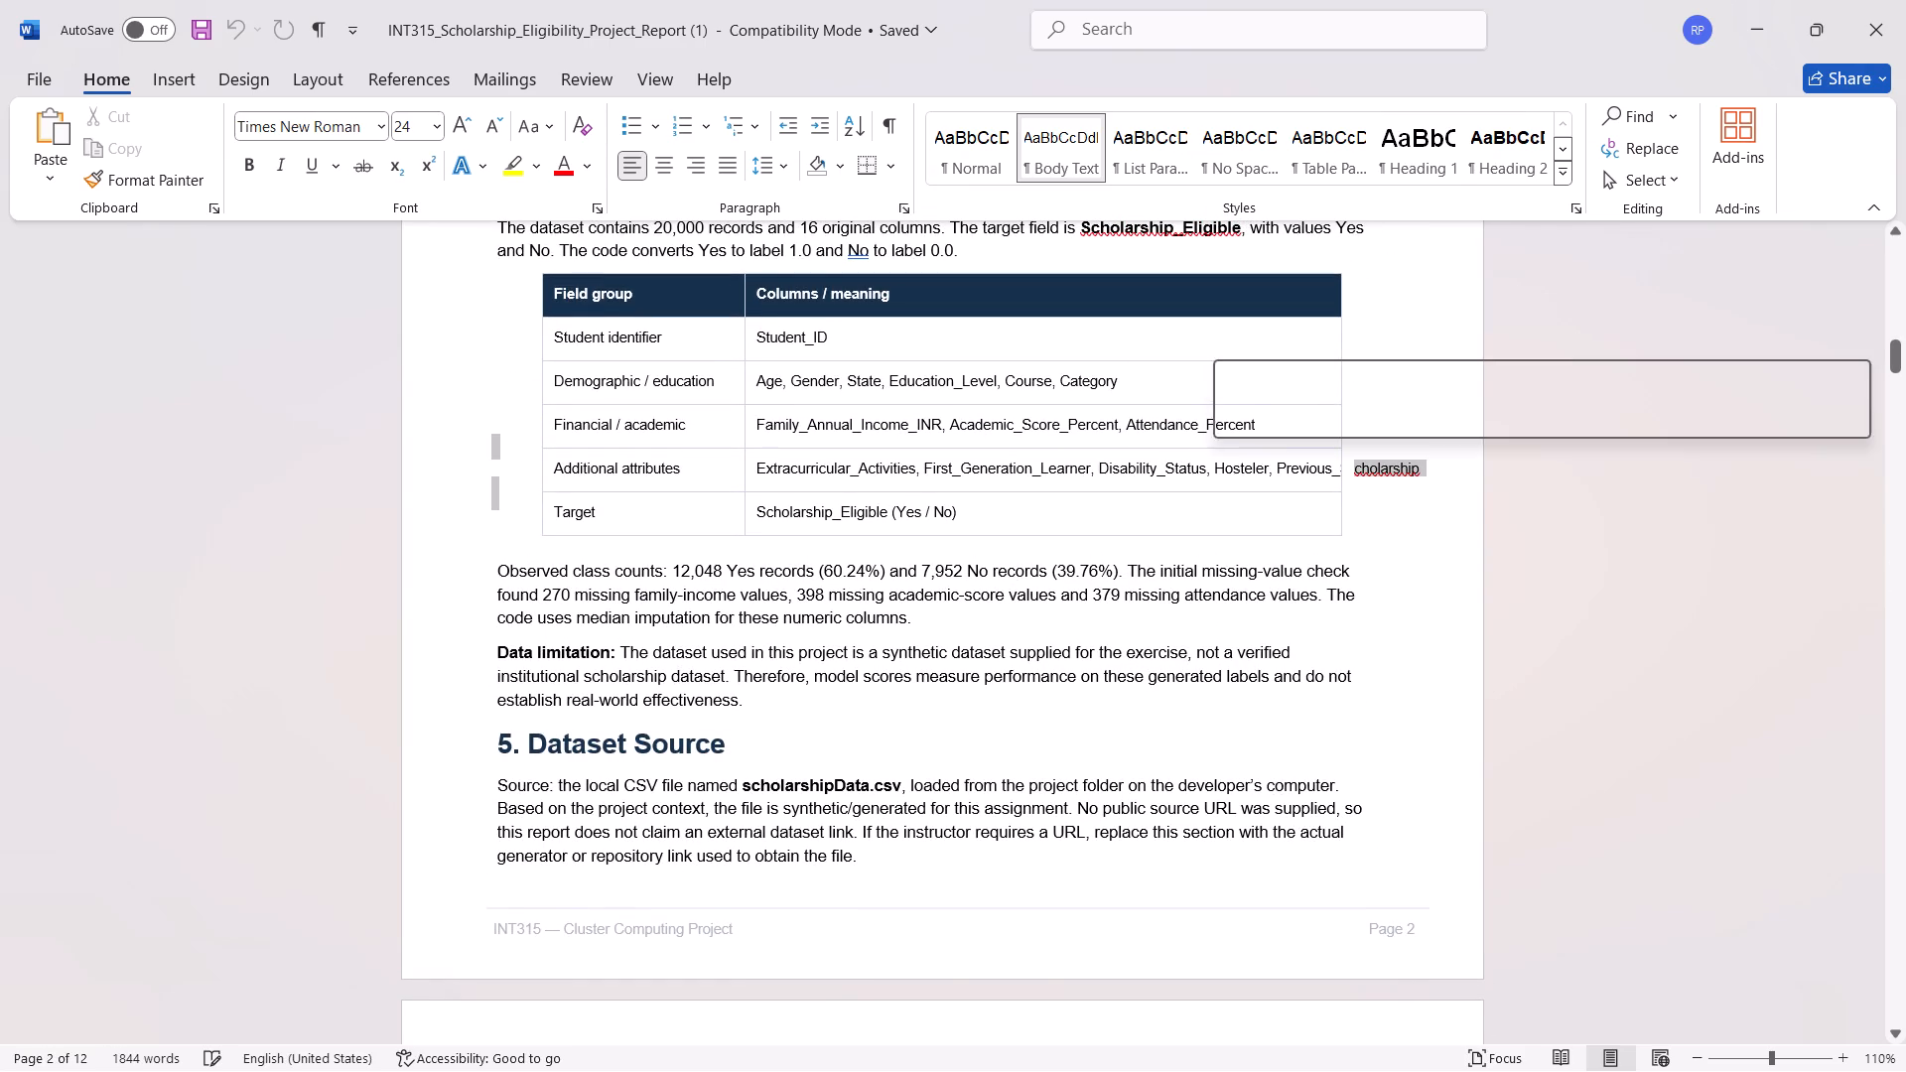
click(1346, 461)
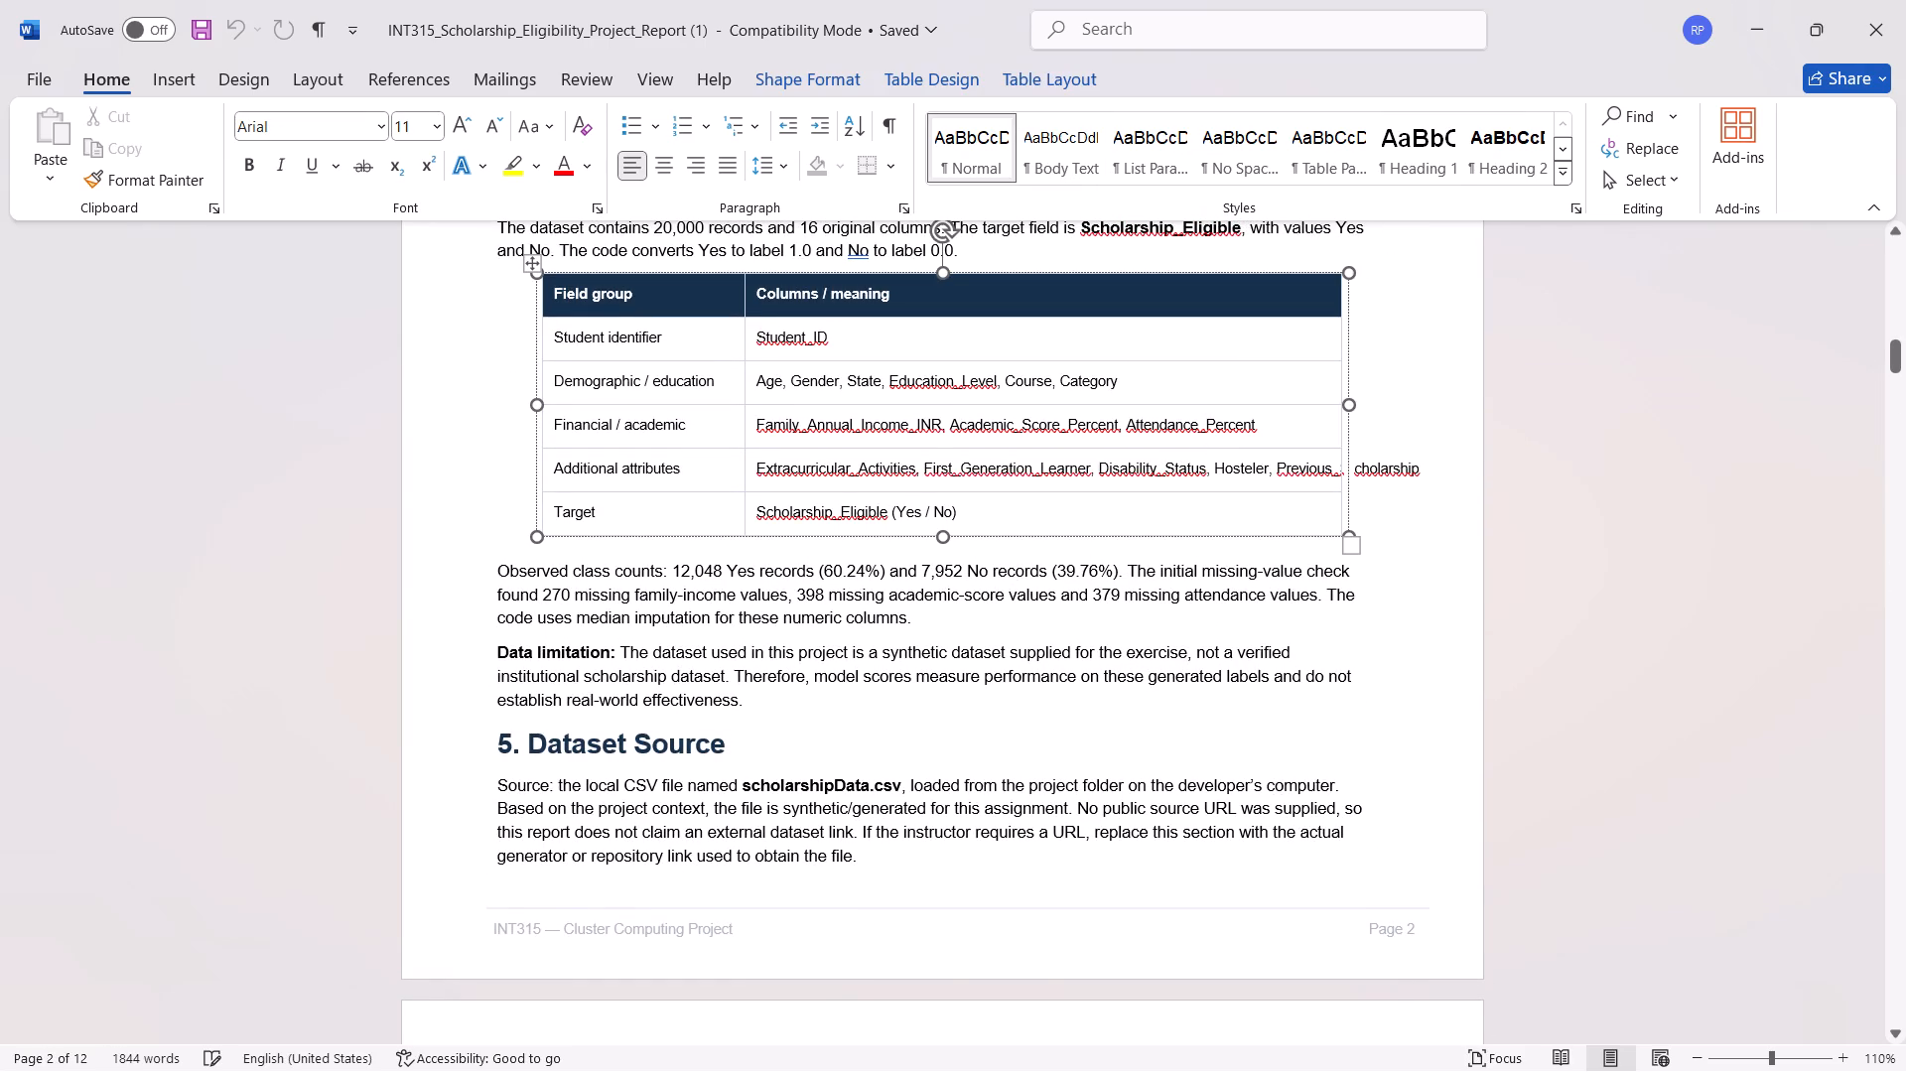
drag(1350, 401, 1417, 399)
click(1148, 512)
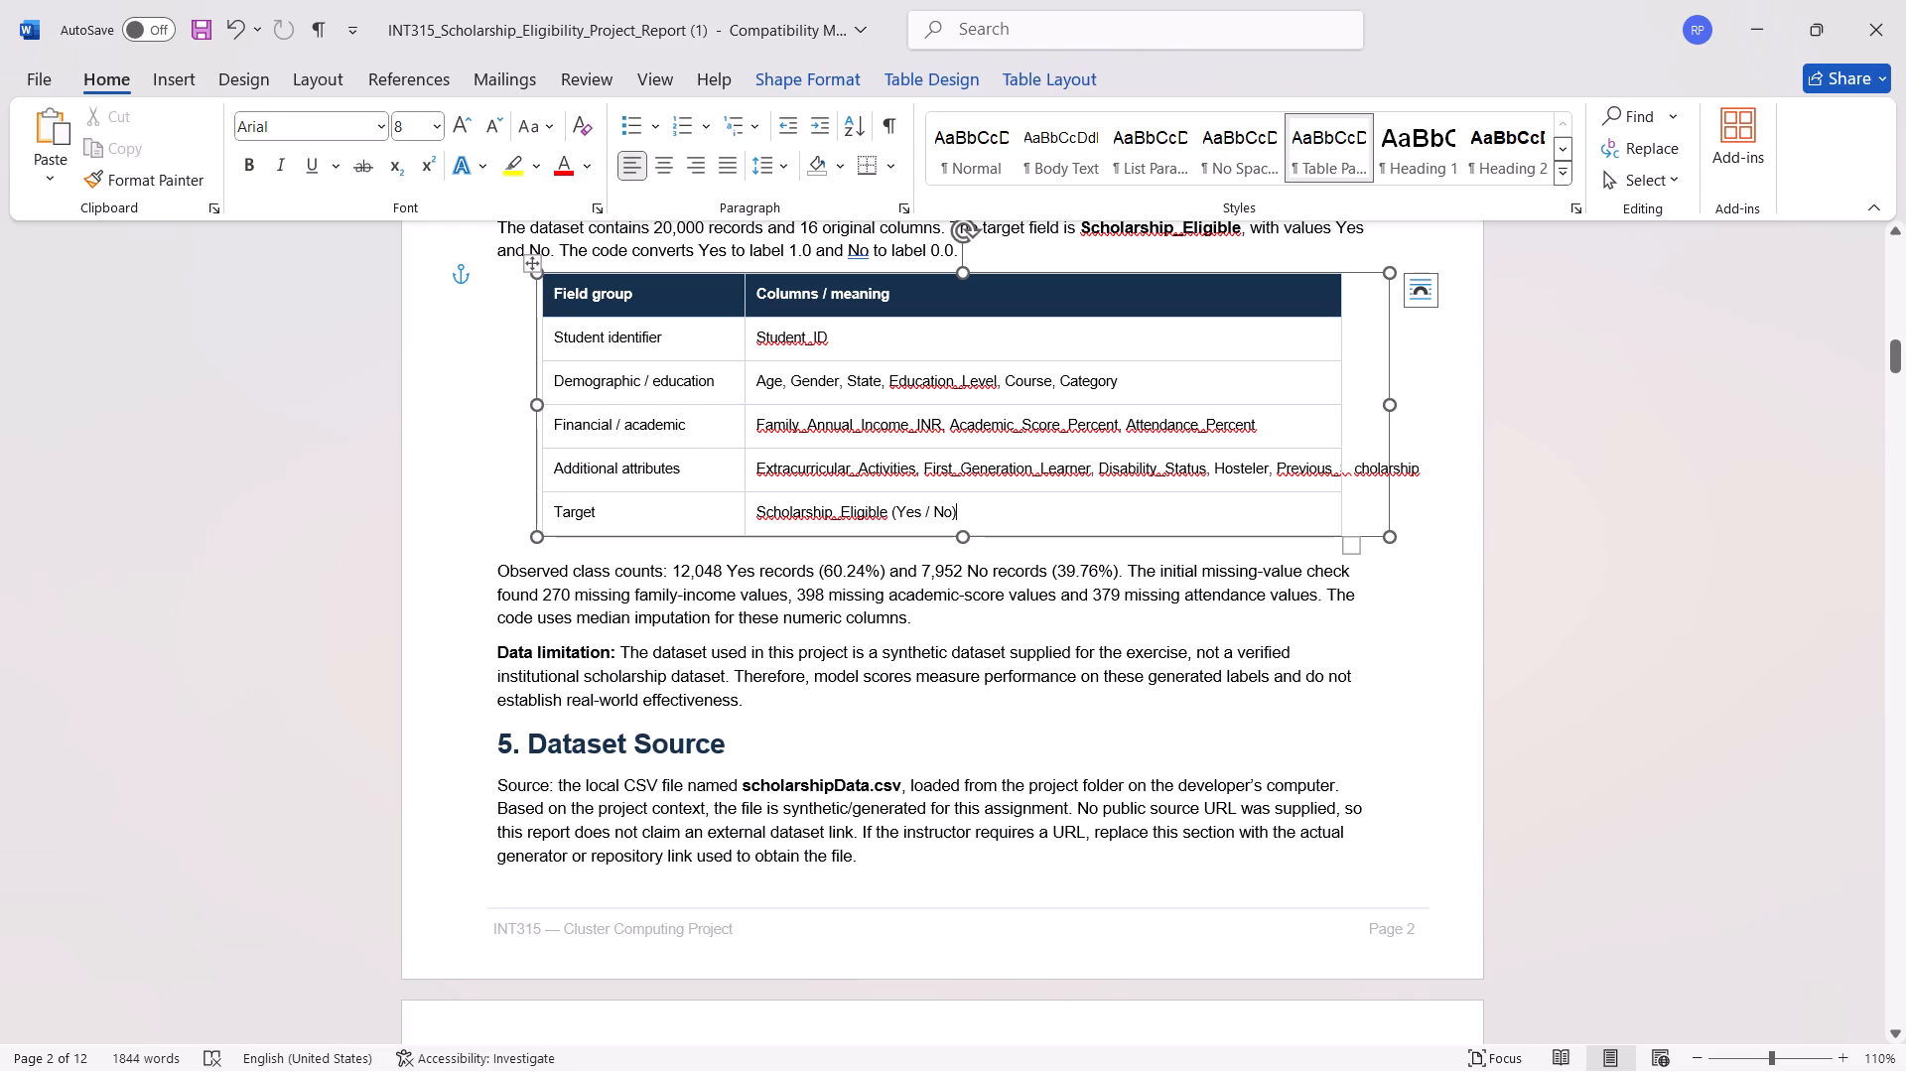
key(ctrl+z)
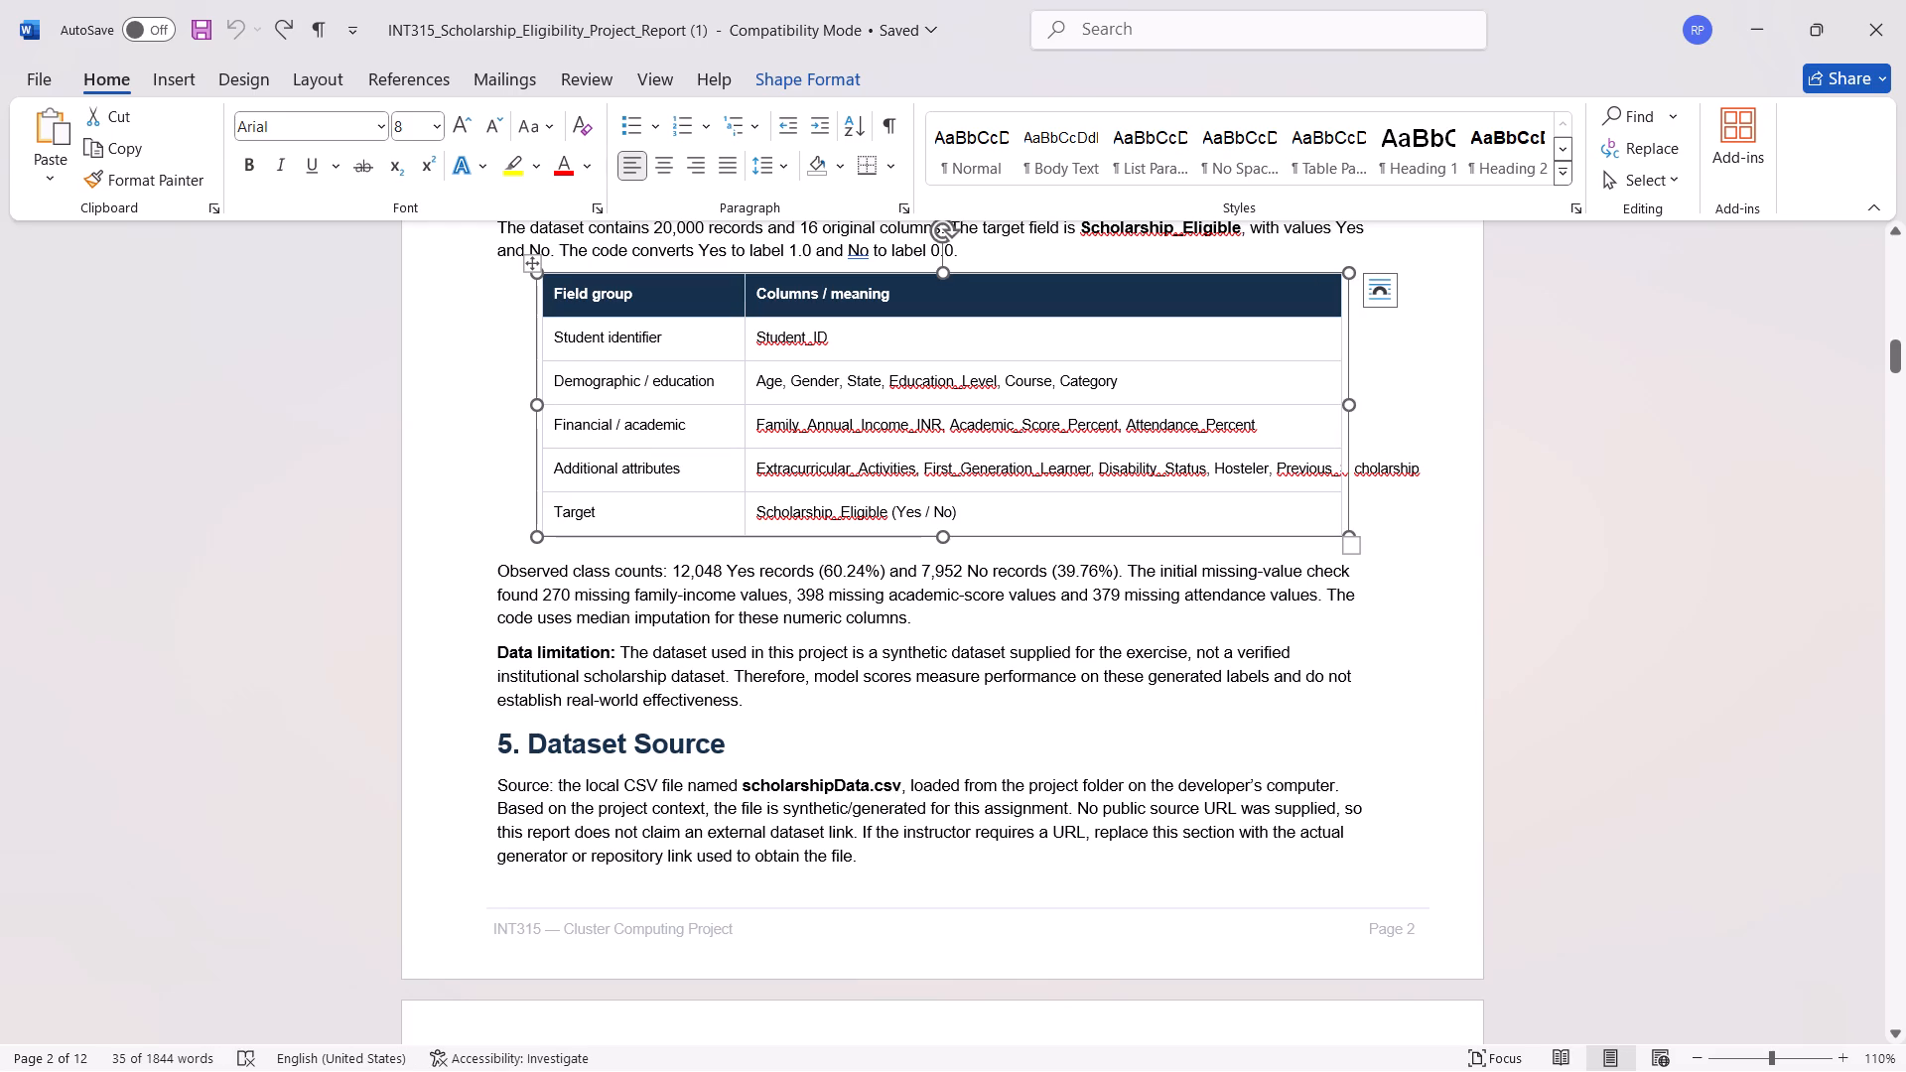
Copy the whole dataset description table and switch to INT315_Scholarship_Eligibility_Project_Report.
drag(502, 297, 784, 393)
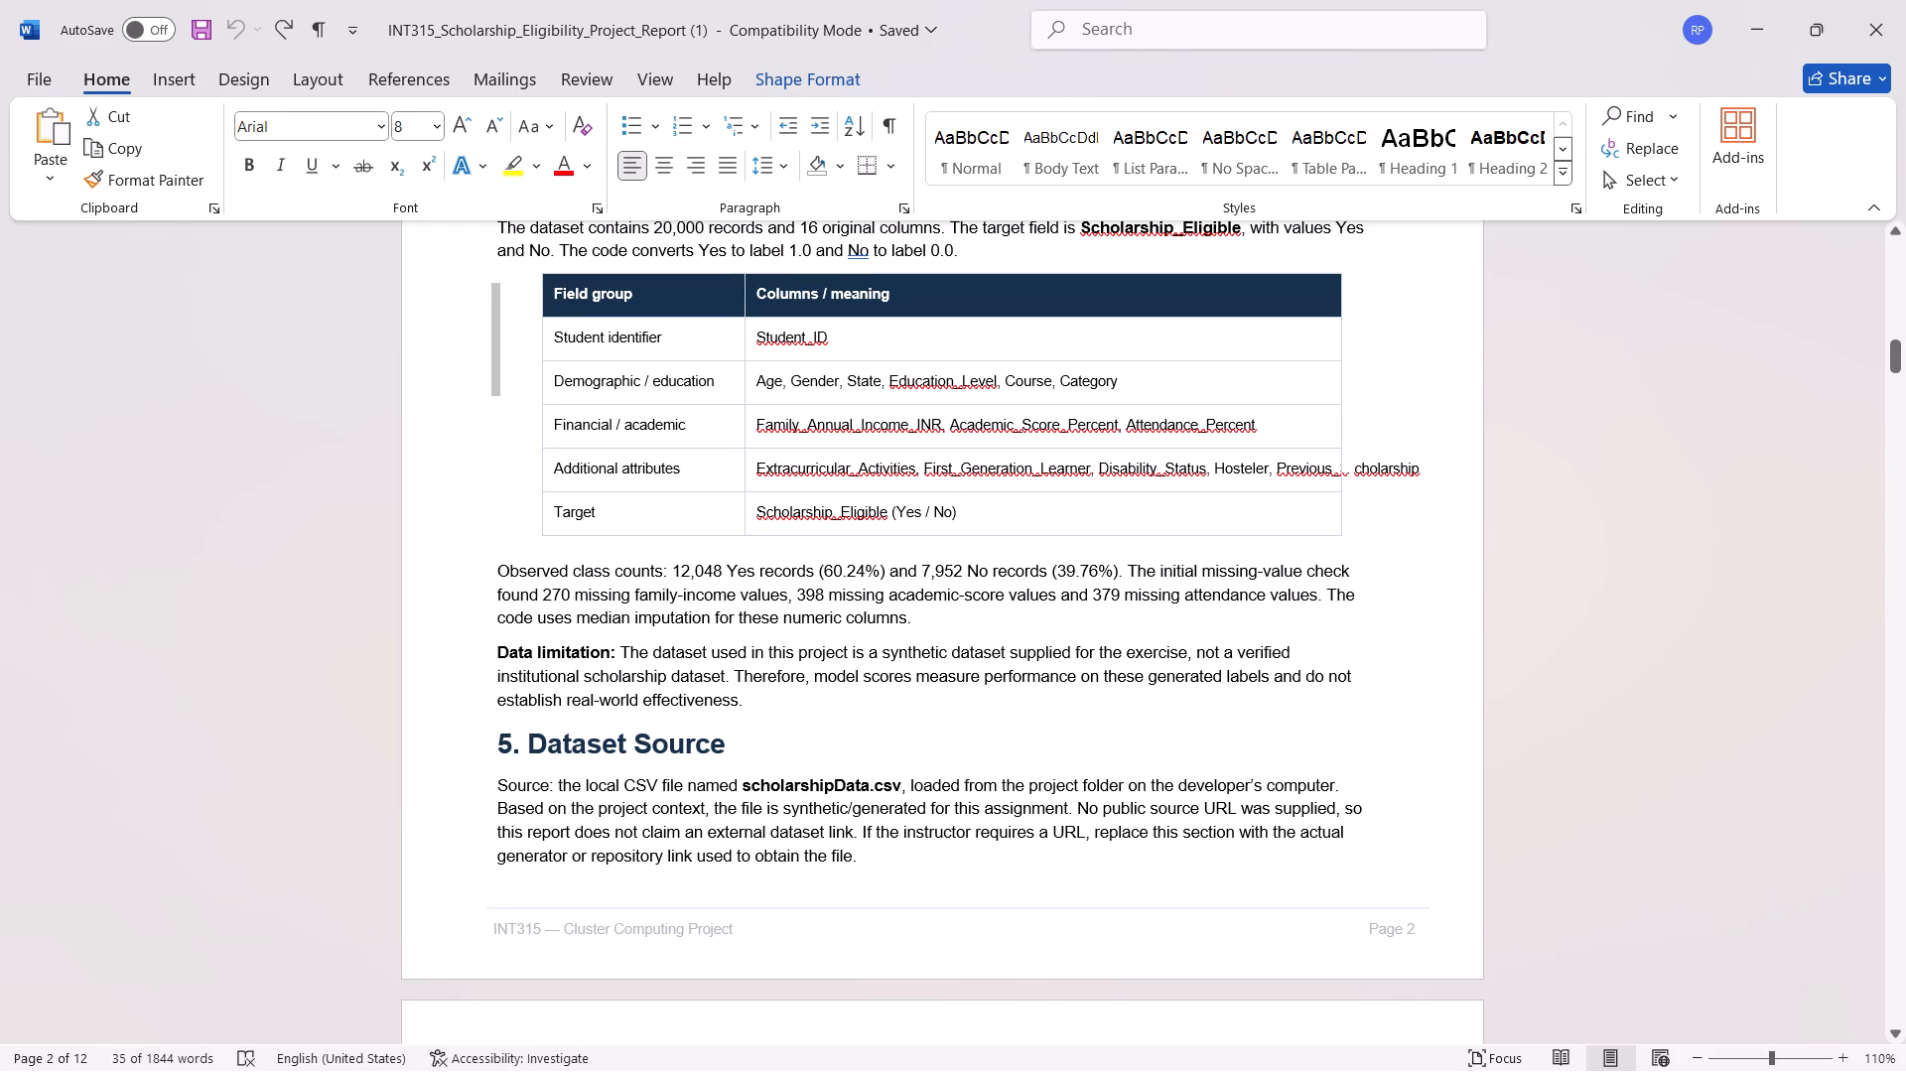
drag(784, 393, 1147, 469)
click(1112, 480)
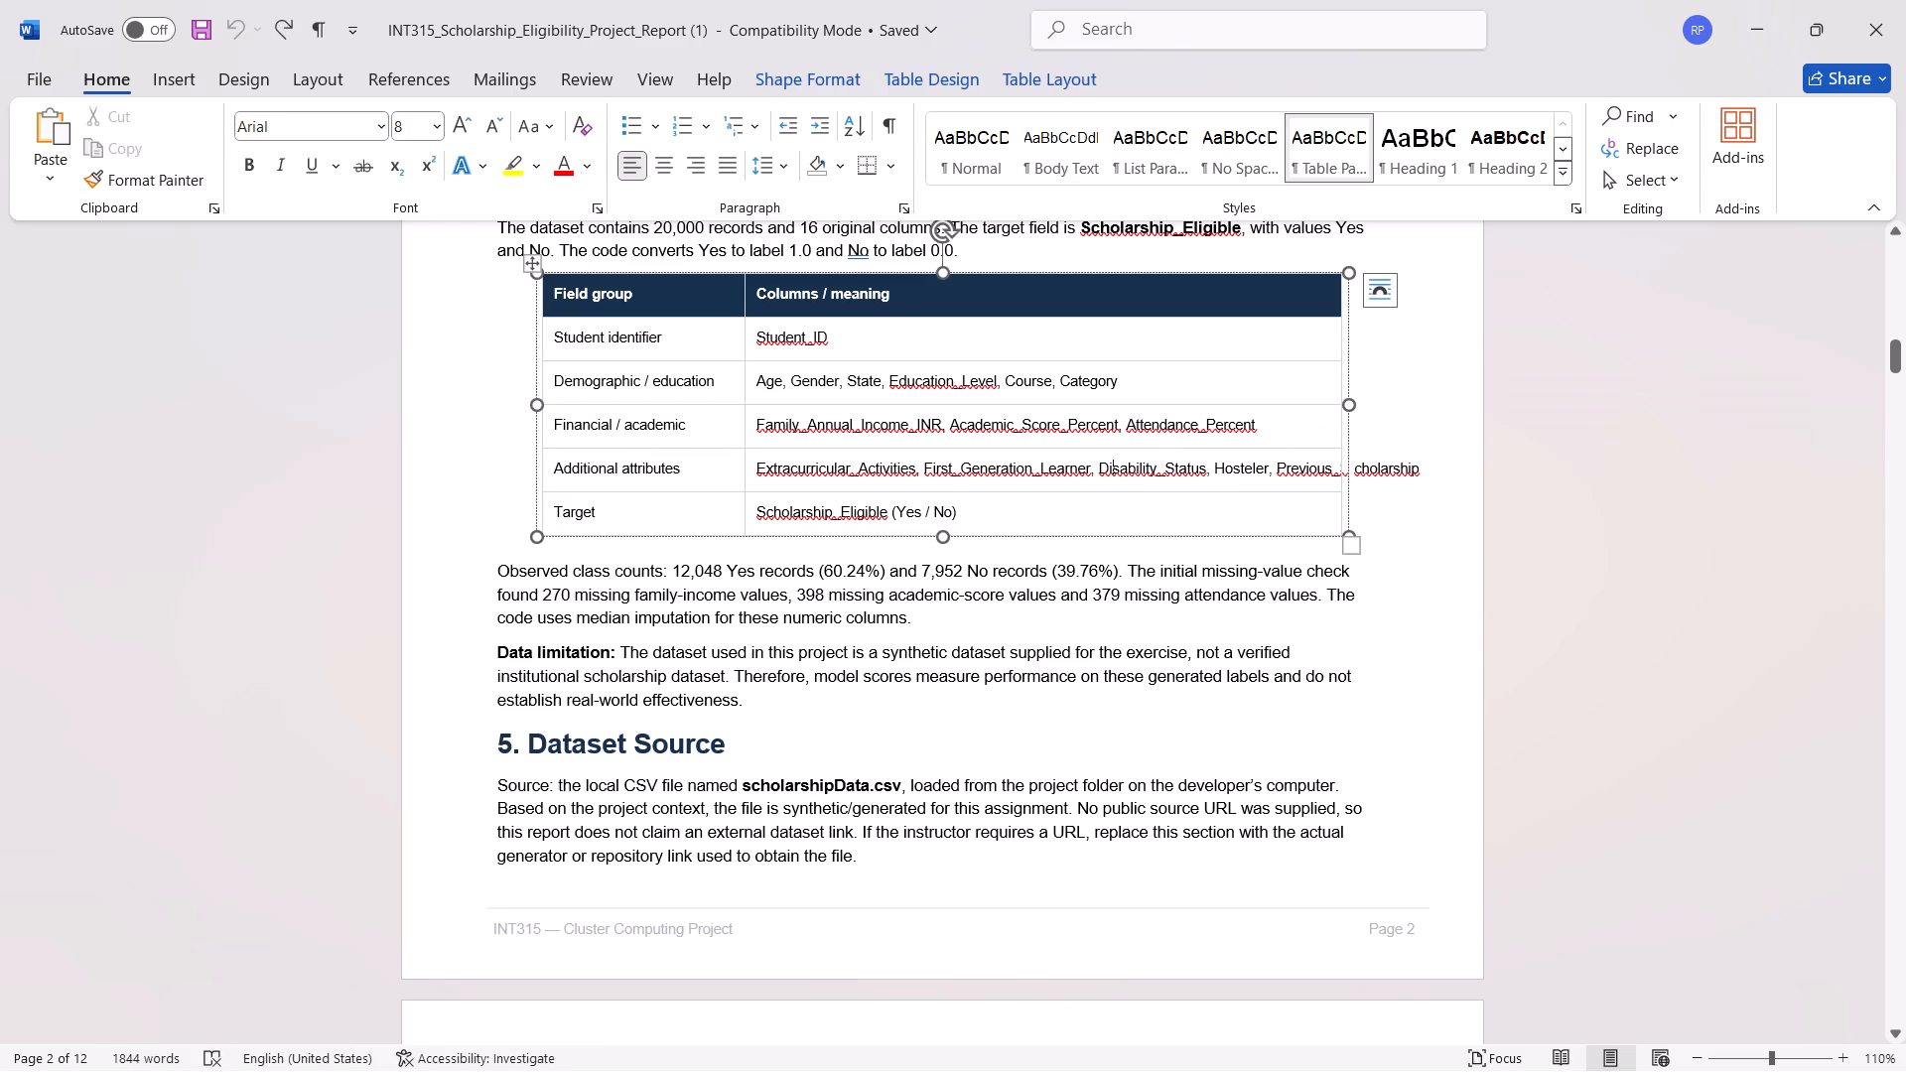
key(ctrl+a)
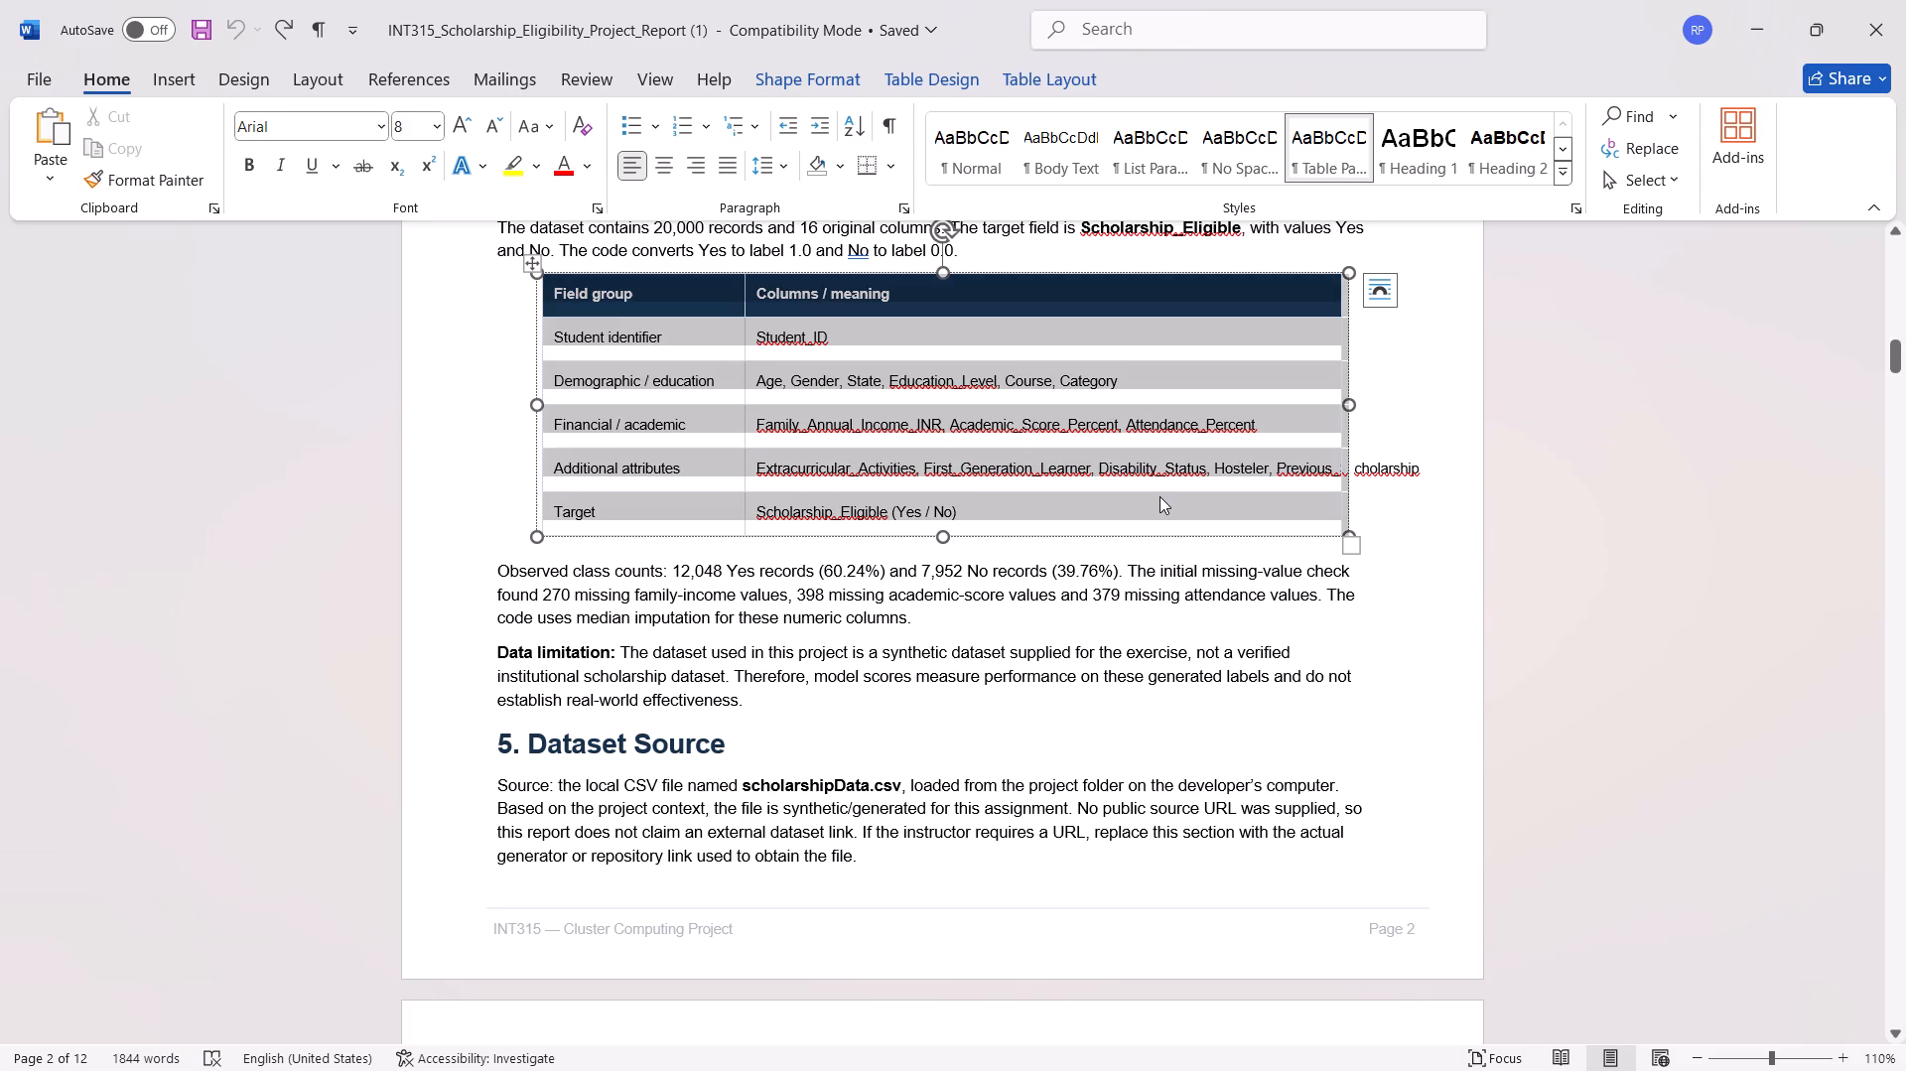
key(ctrl+c)
key(alt+Tab)
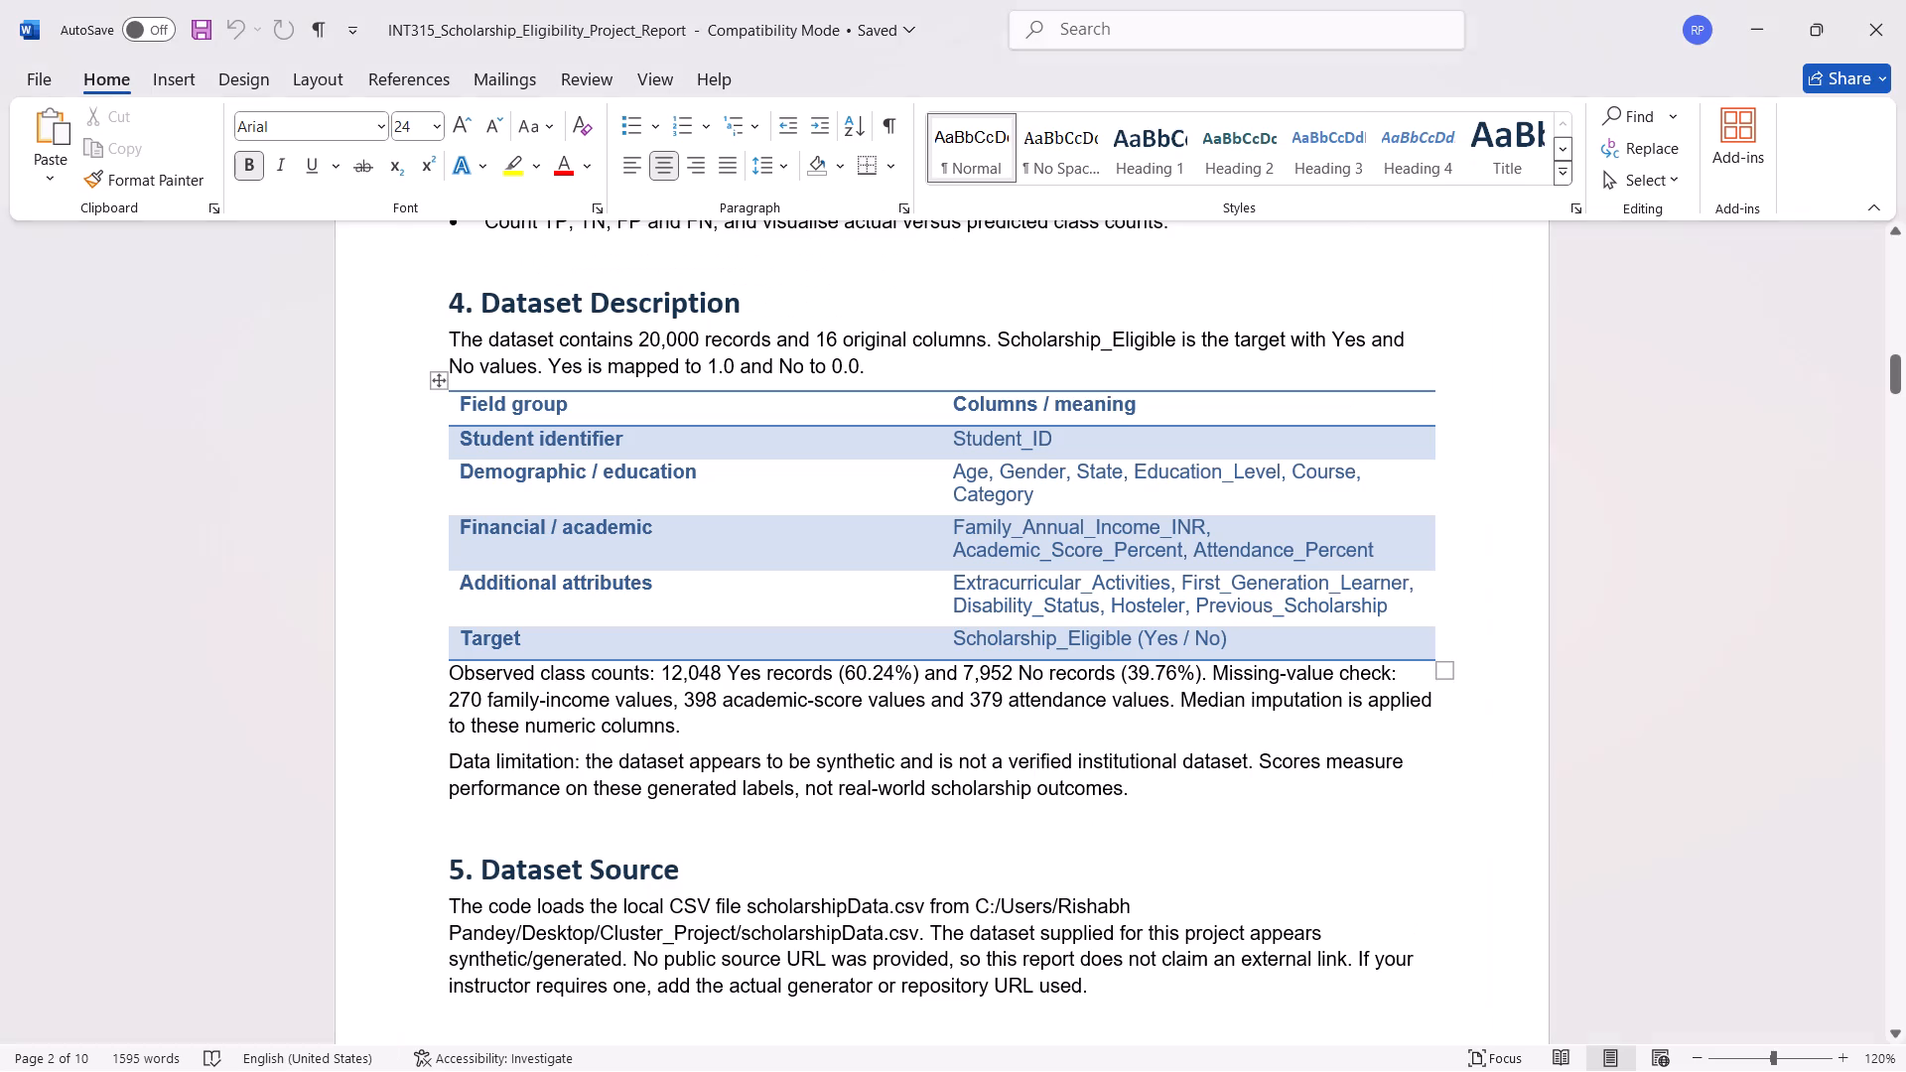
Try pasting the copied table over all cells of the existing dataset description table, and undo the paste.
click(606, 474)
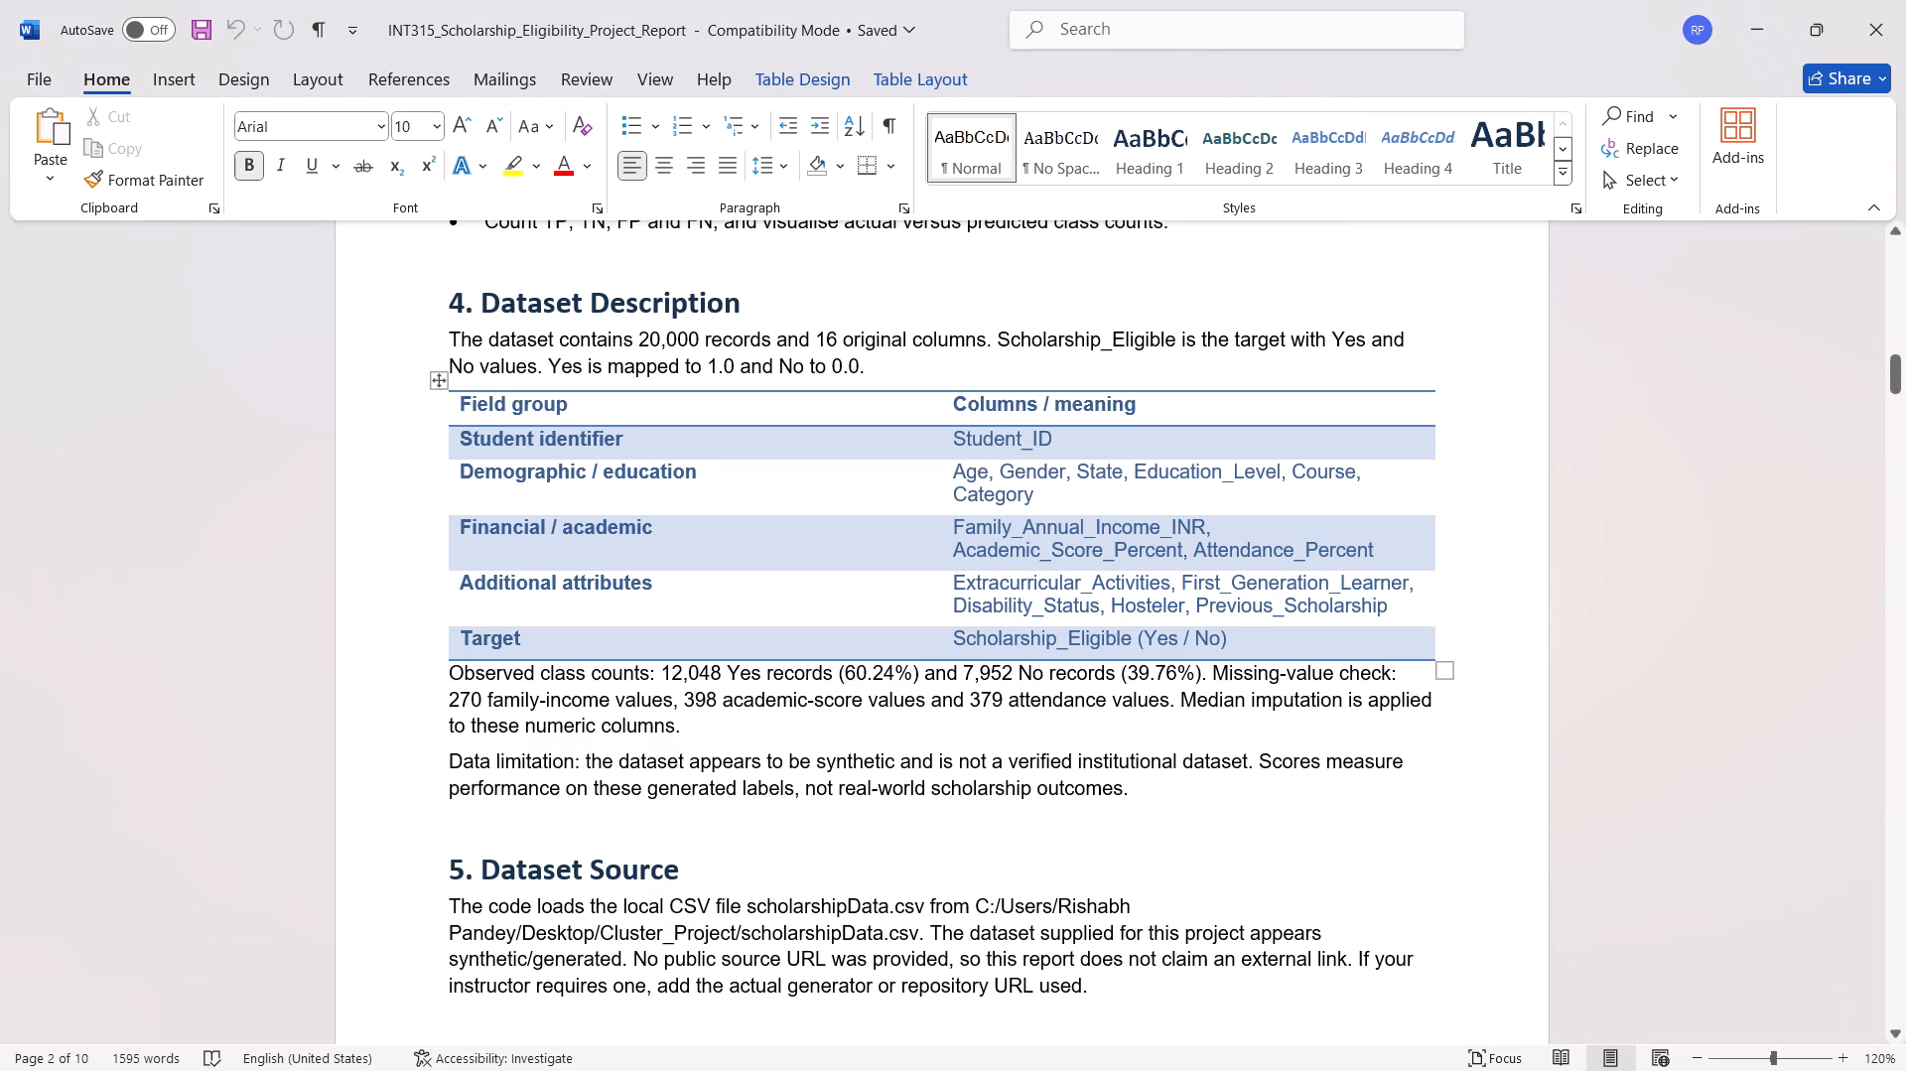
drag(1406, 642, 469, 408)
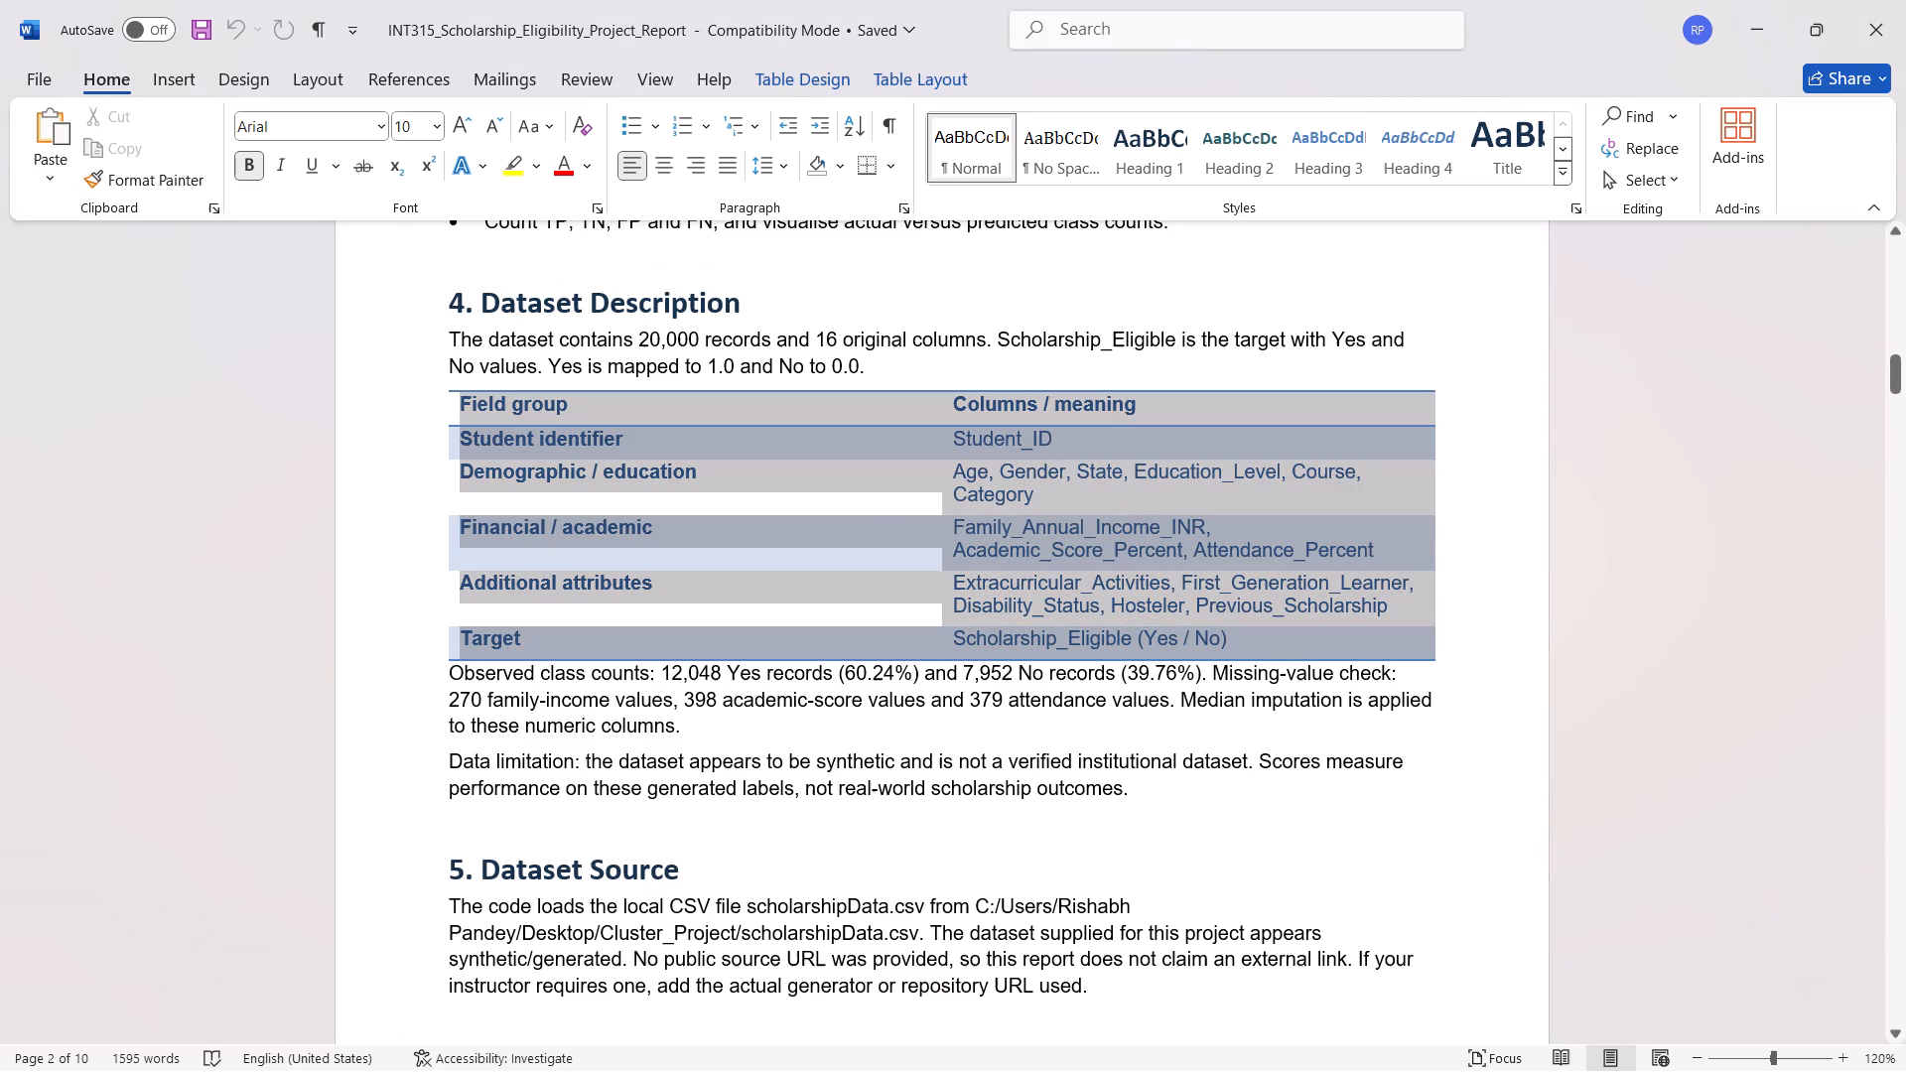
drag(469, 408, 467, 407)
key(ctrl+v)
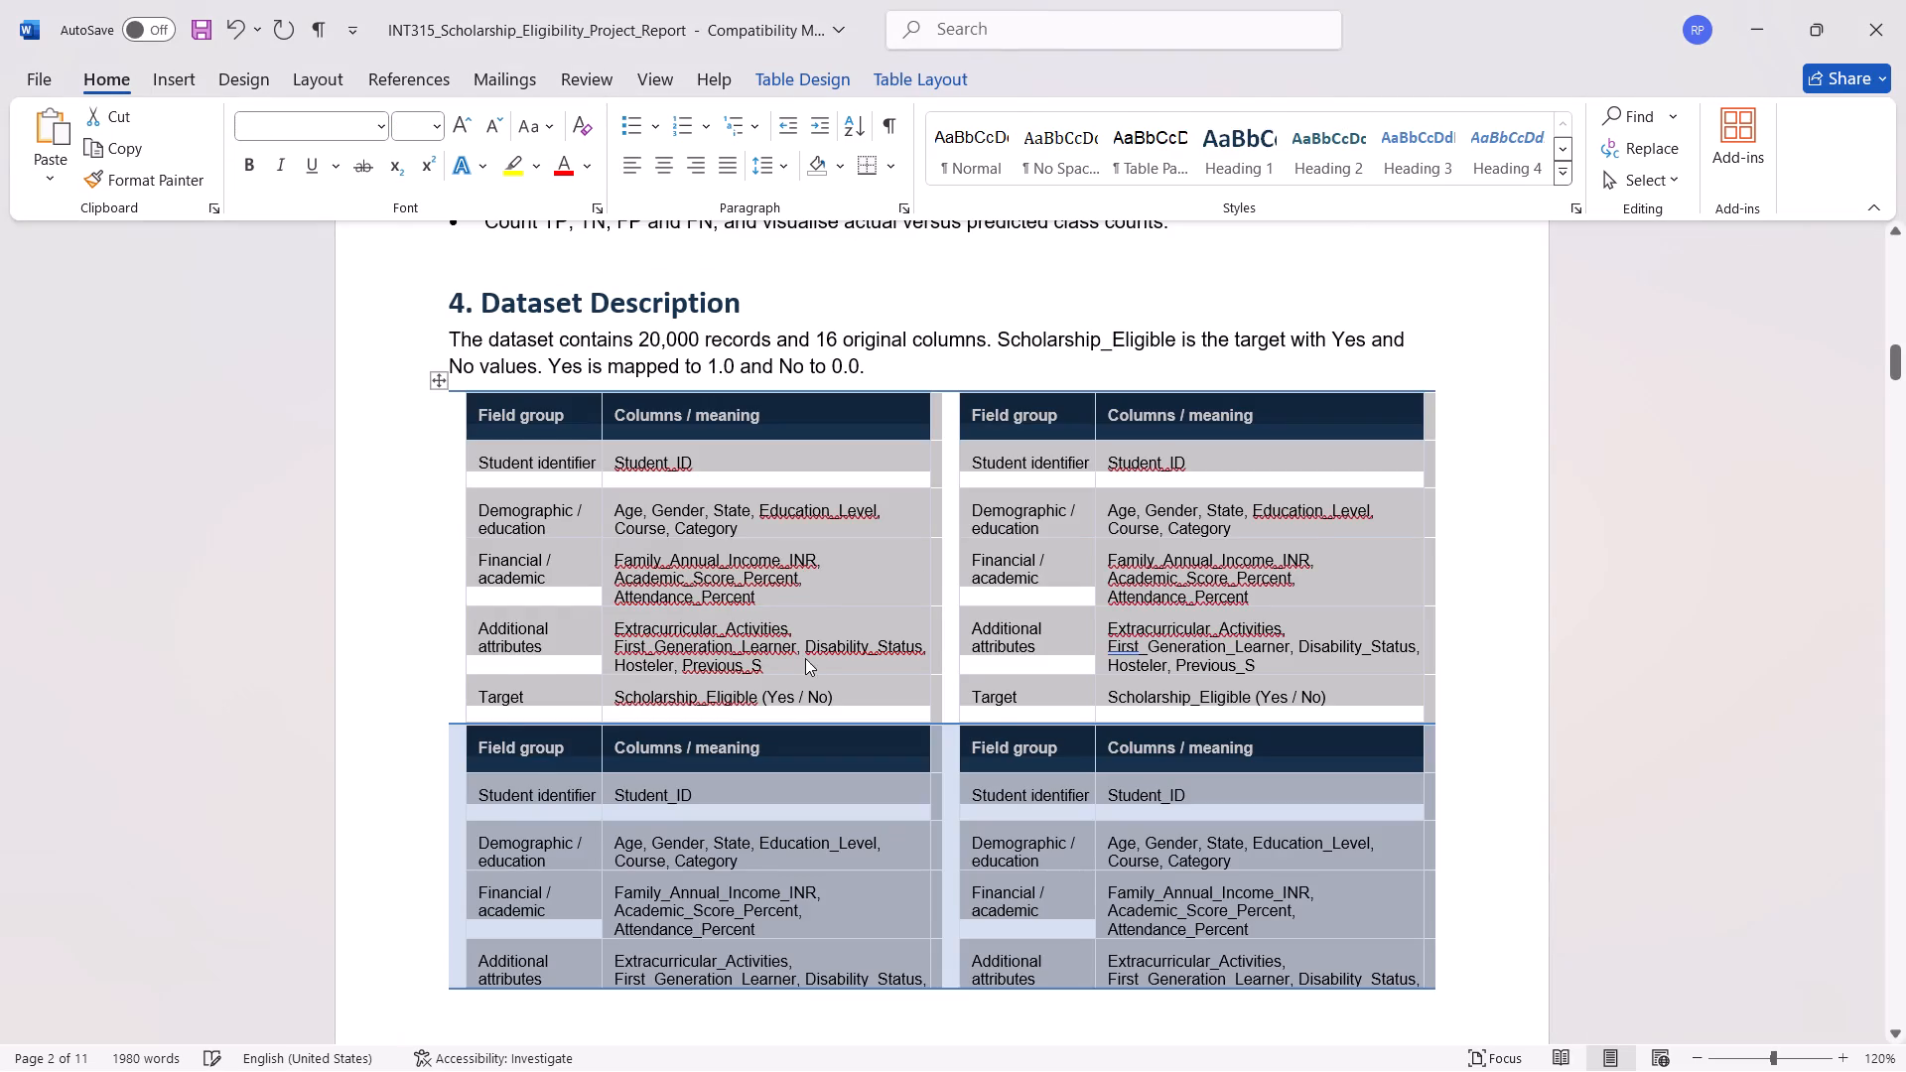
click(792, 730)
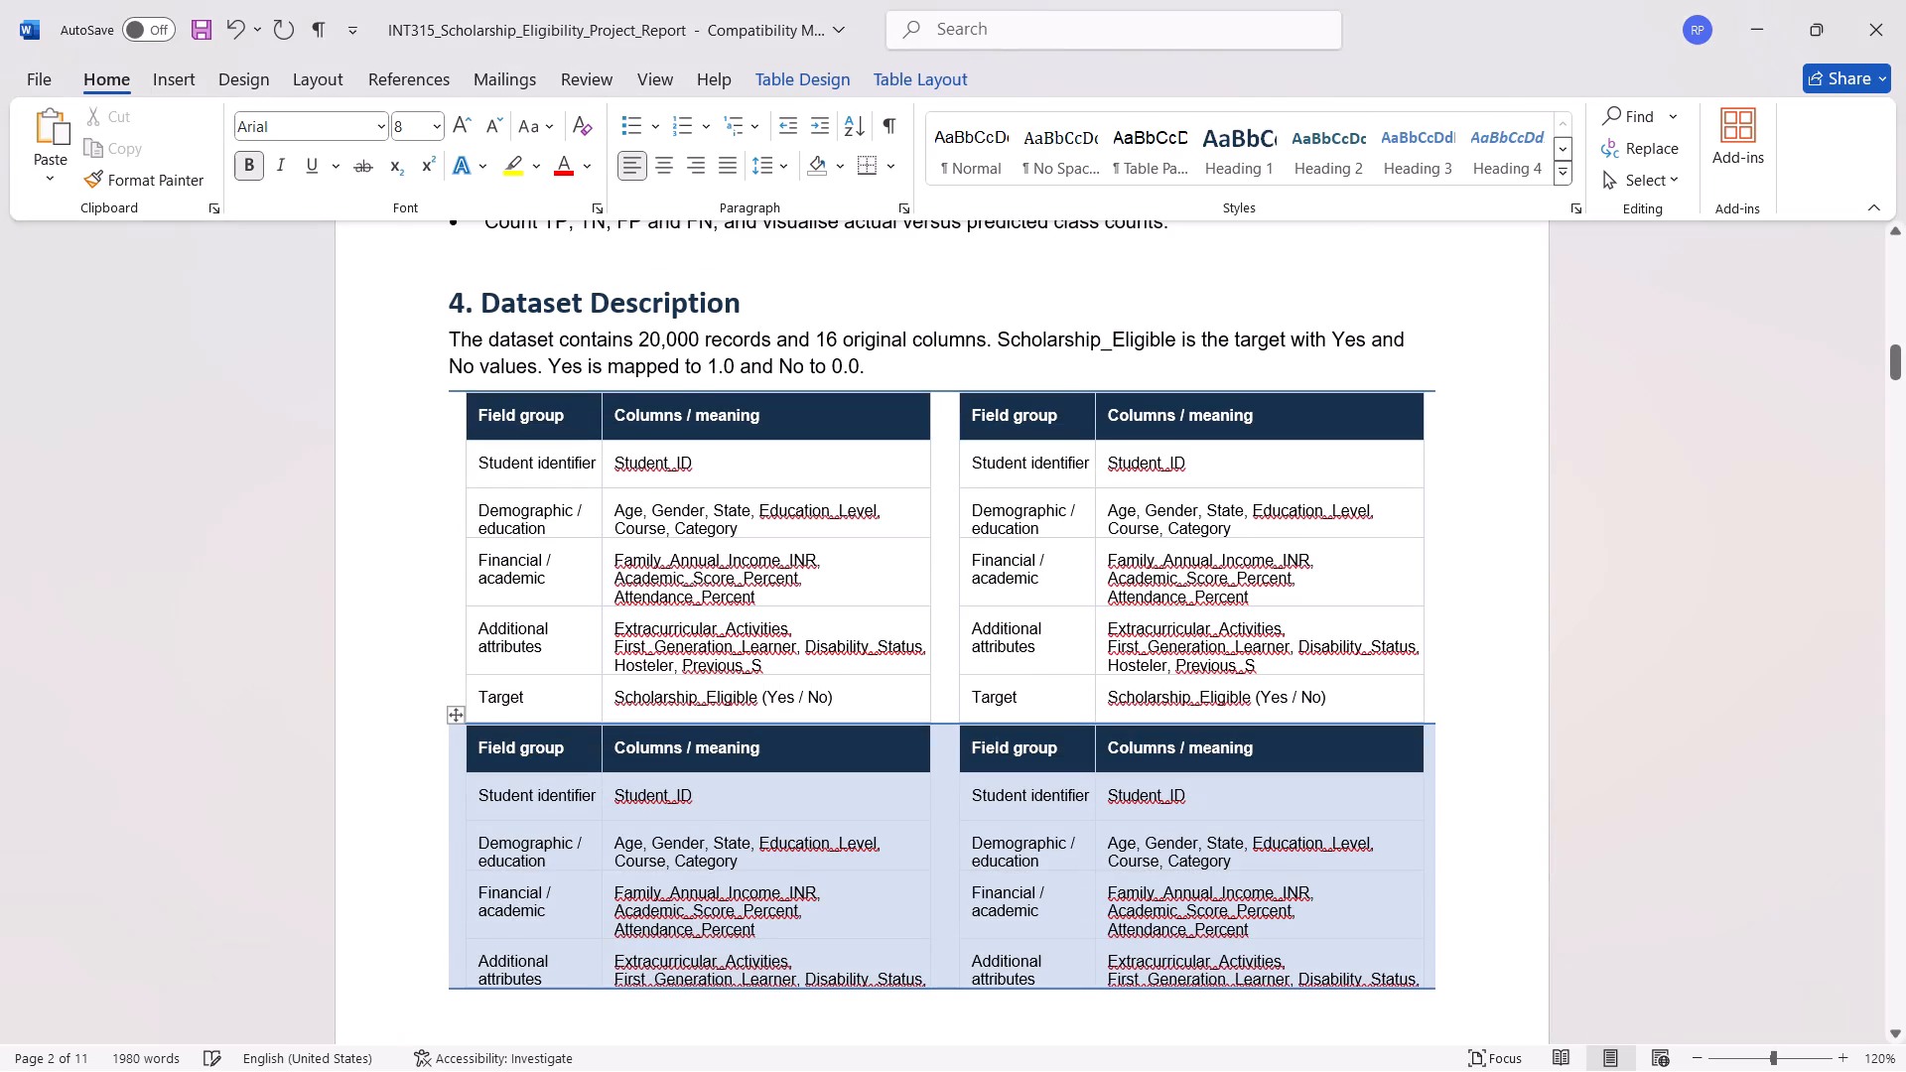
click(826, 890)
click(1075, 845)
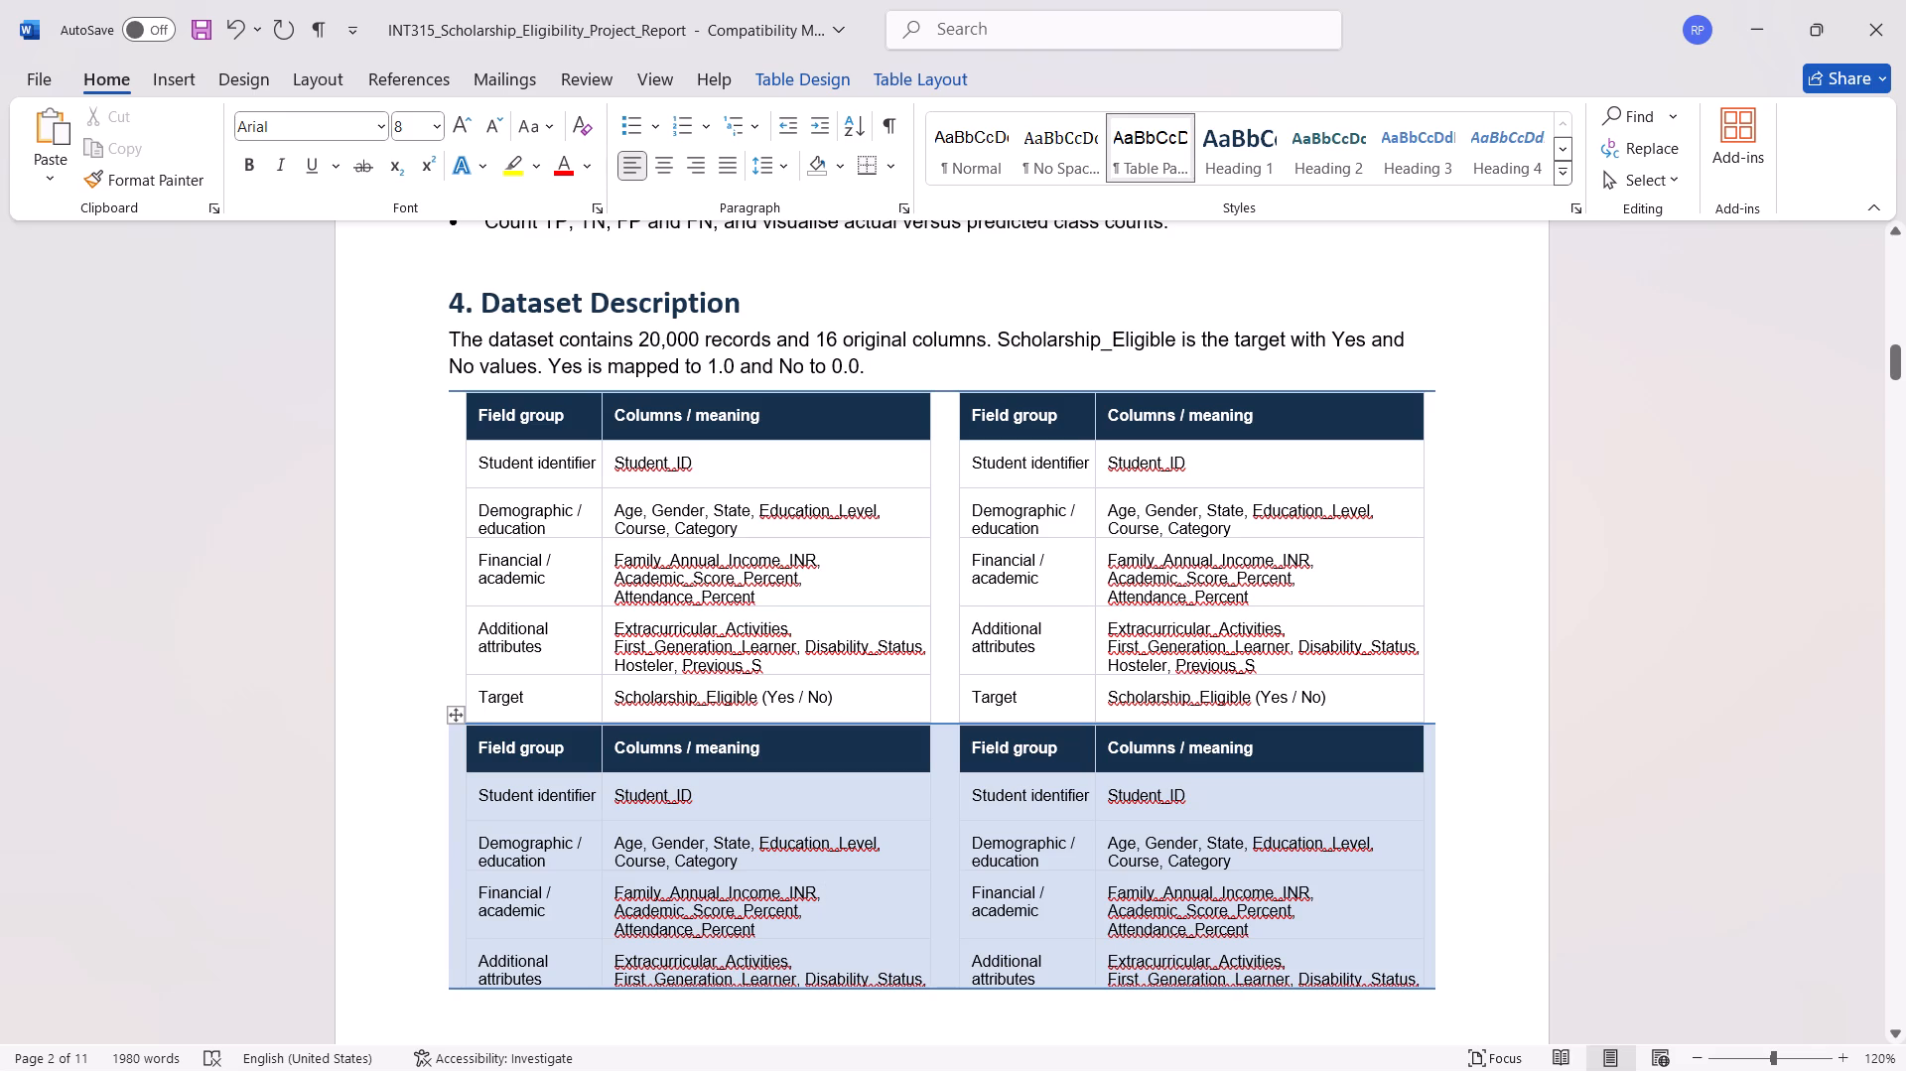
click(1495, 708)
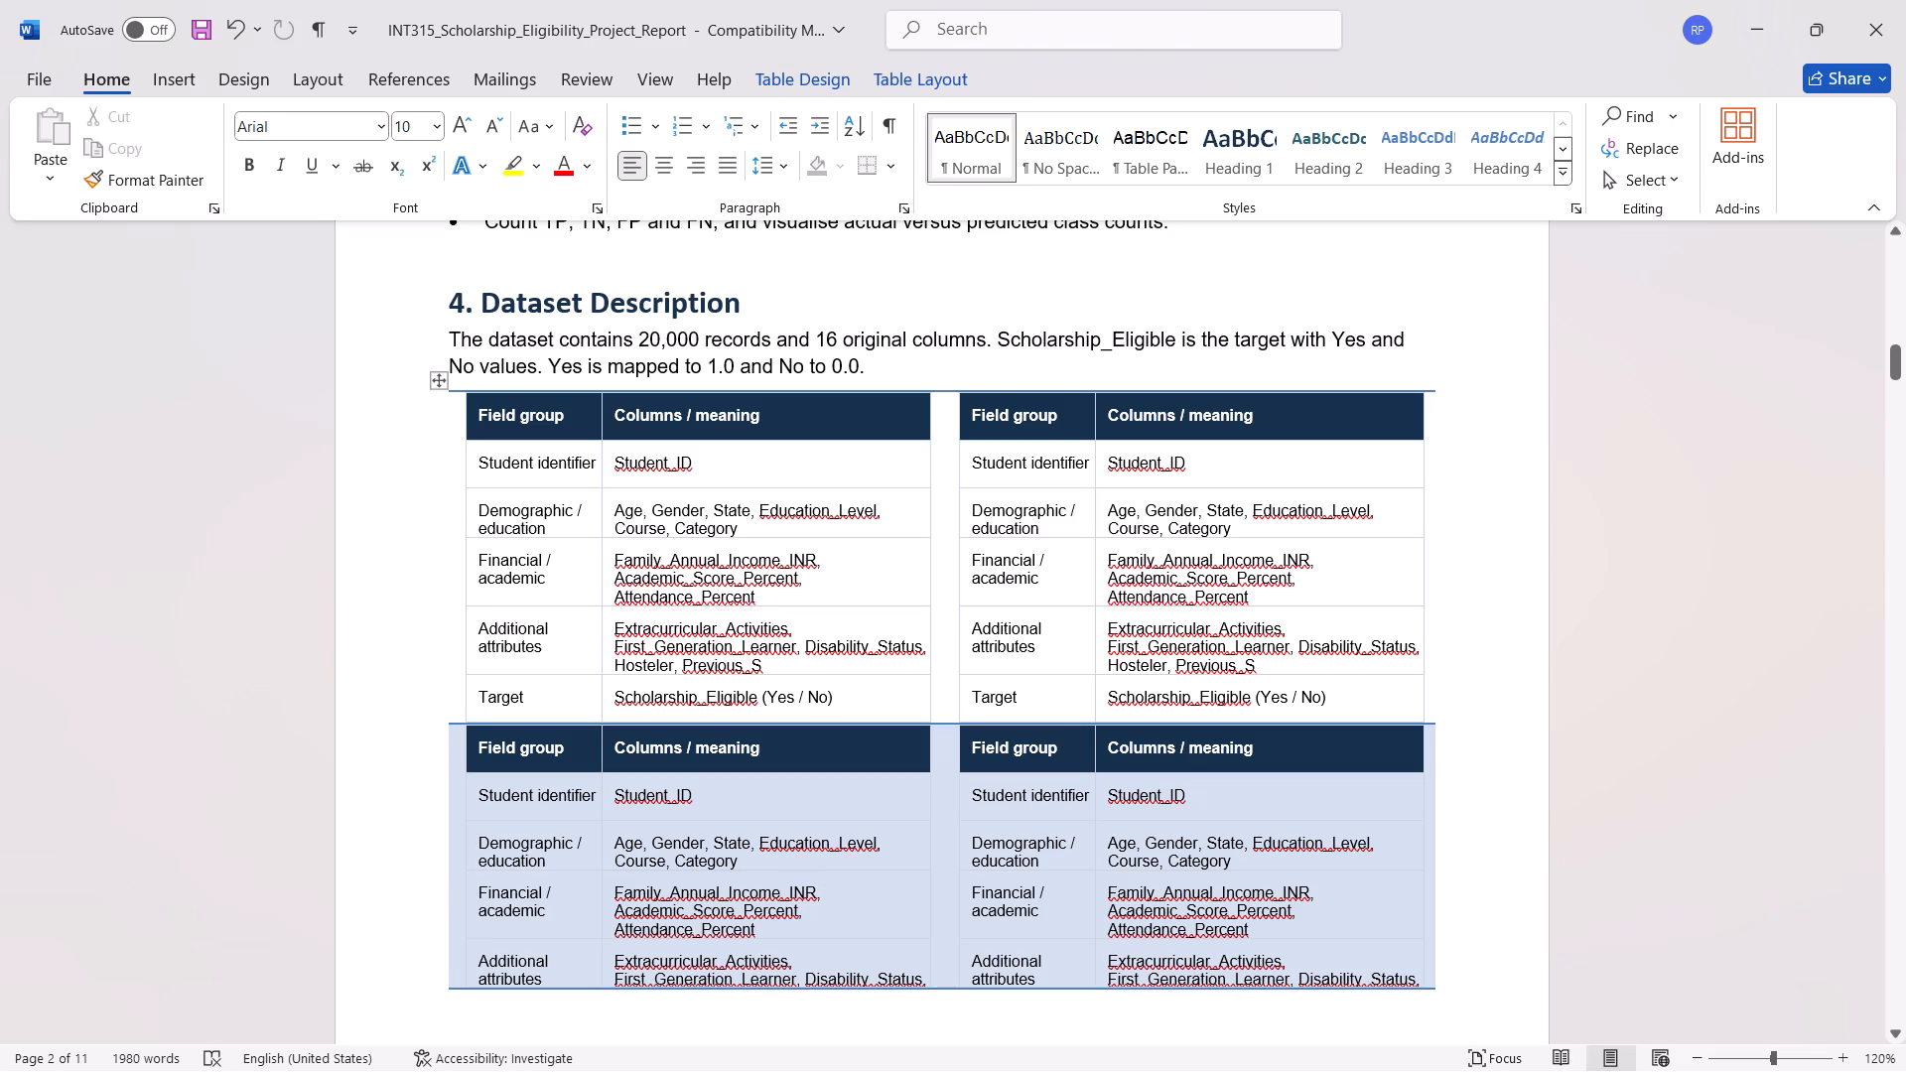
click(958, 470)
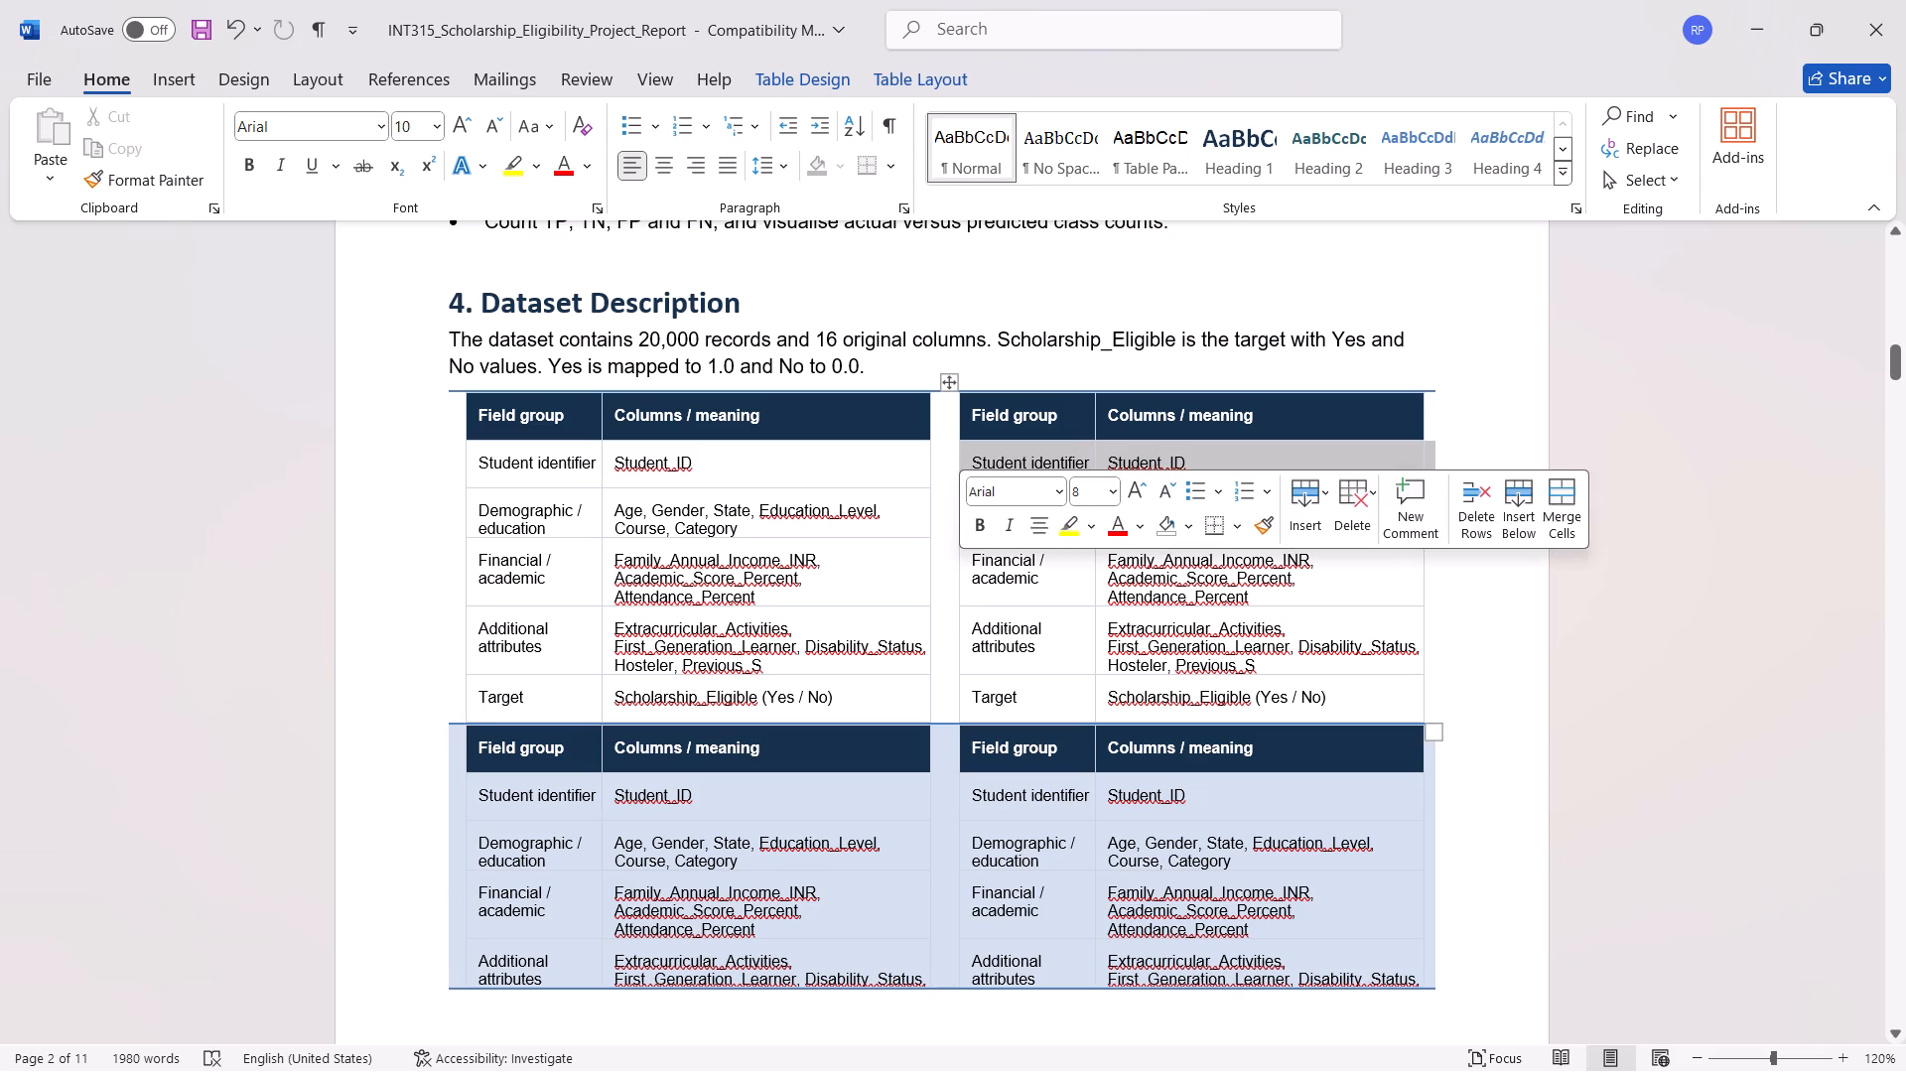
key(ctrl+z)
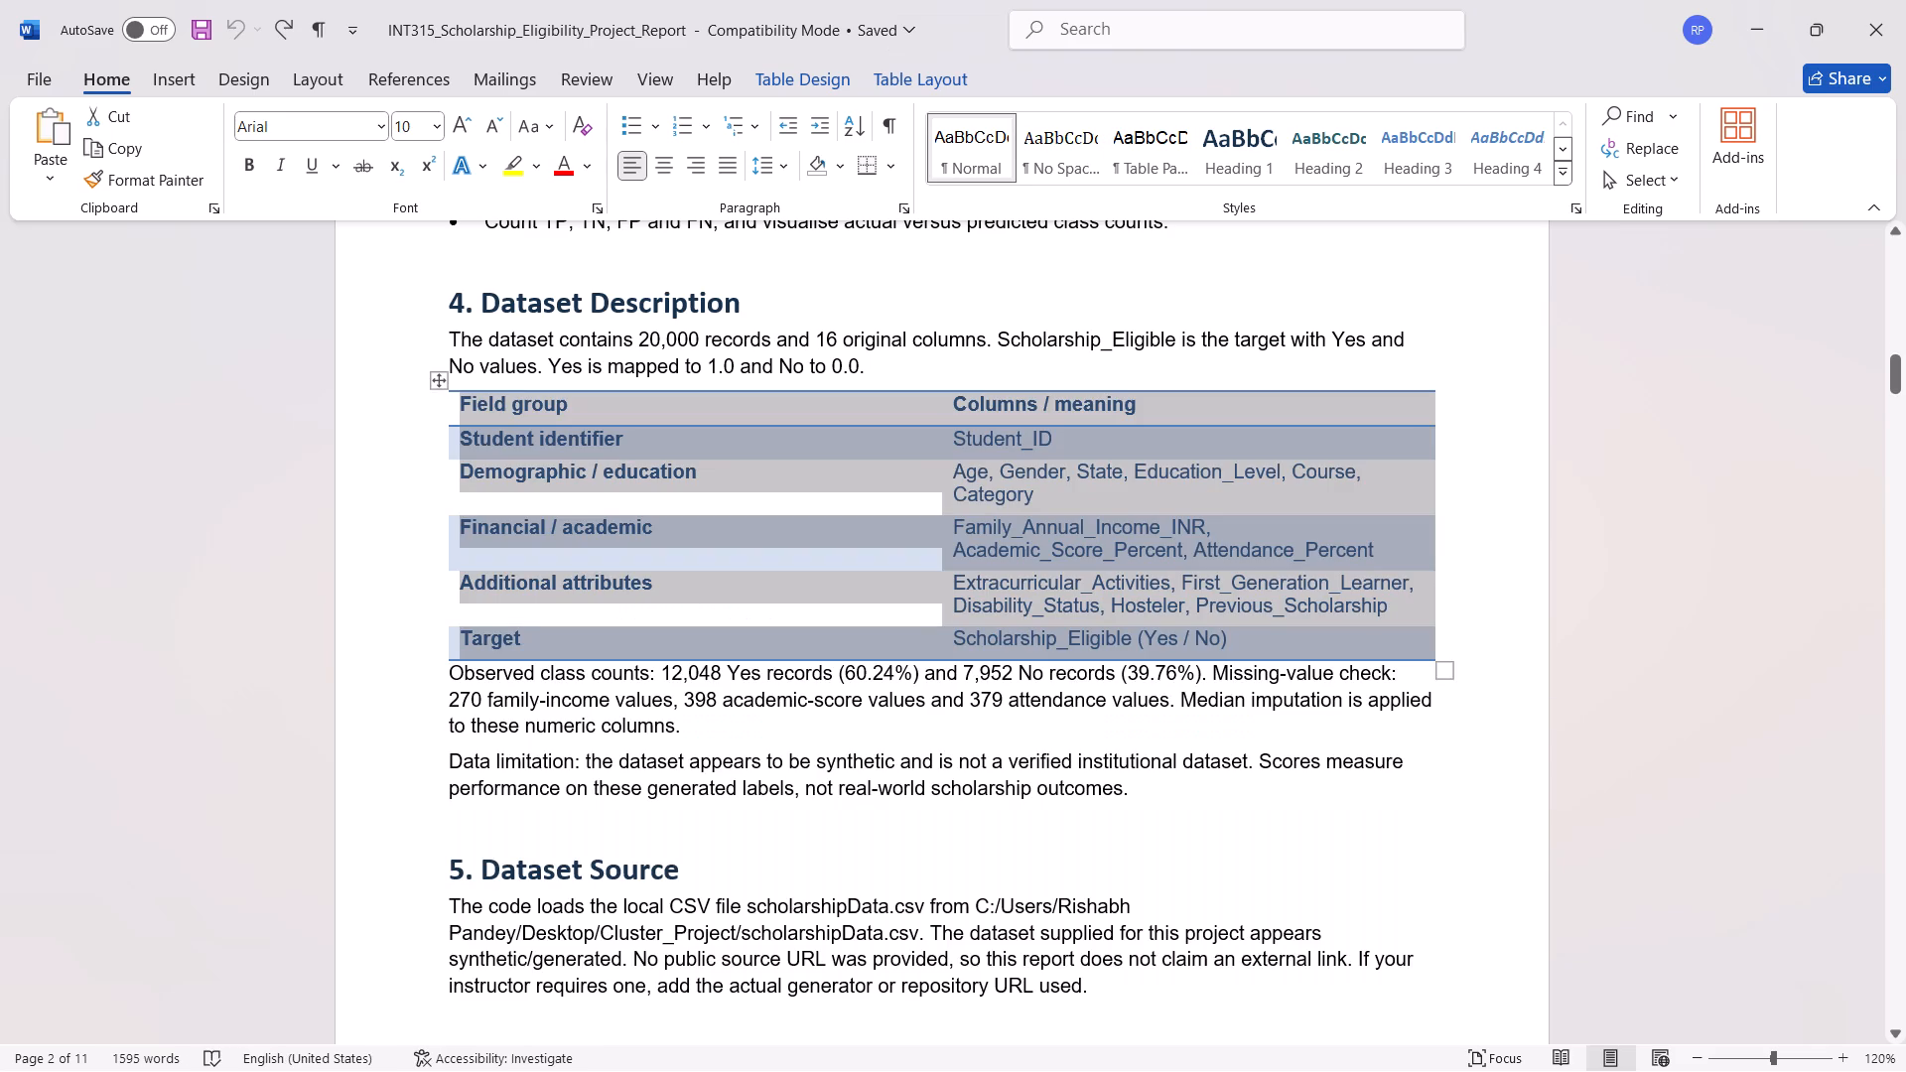
Delete the existing dataset description table and paste the copied one in its place, above the observed class counts paragraph.
key(BackSpace)
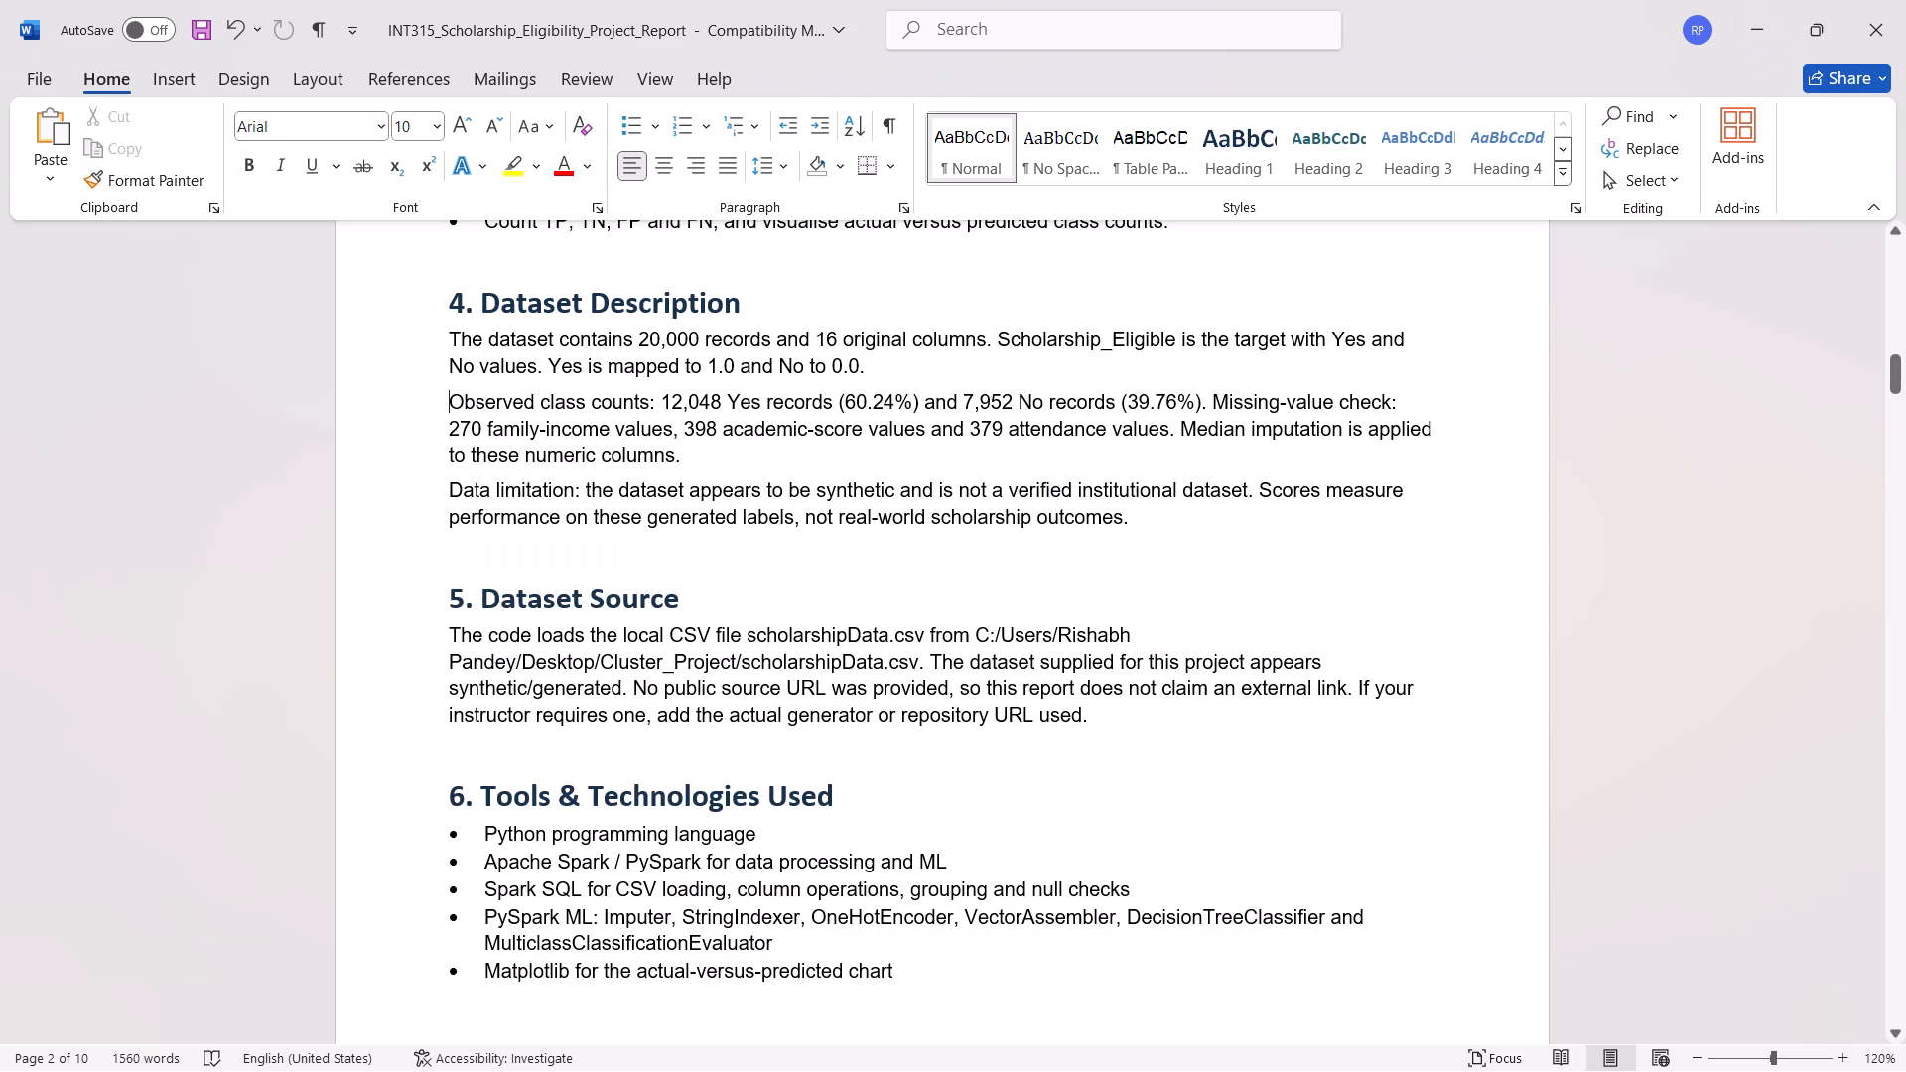
key(Return)
key(Up)
key(ctrl+v)
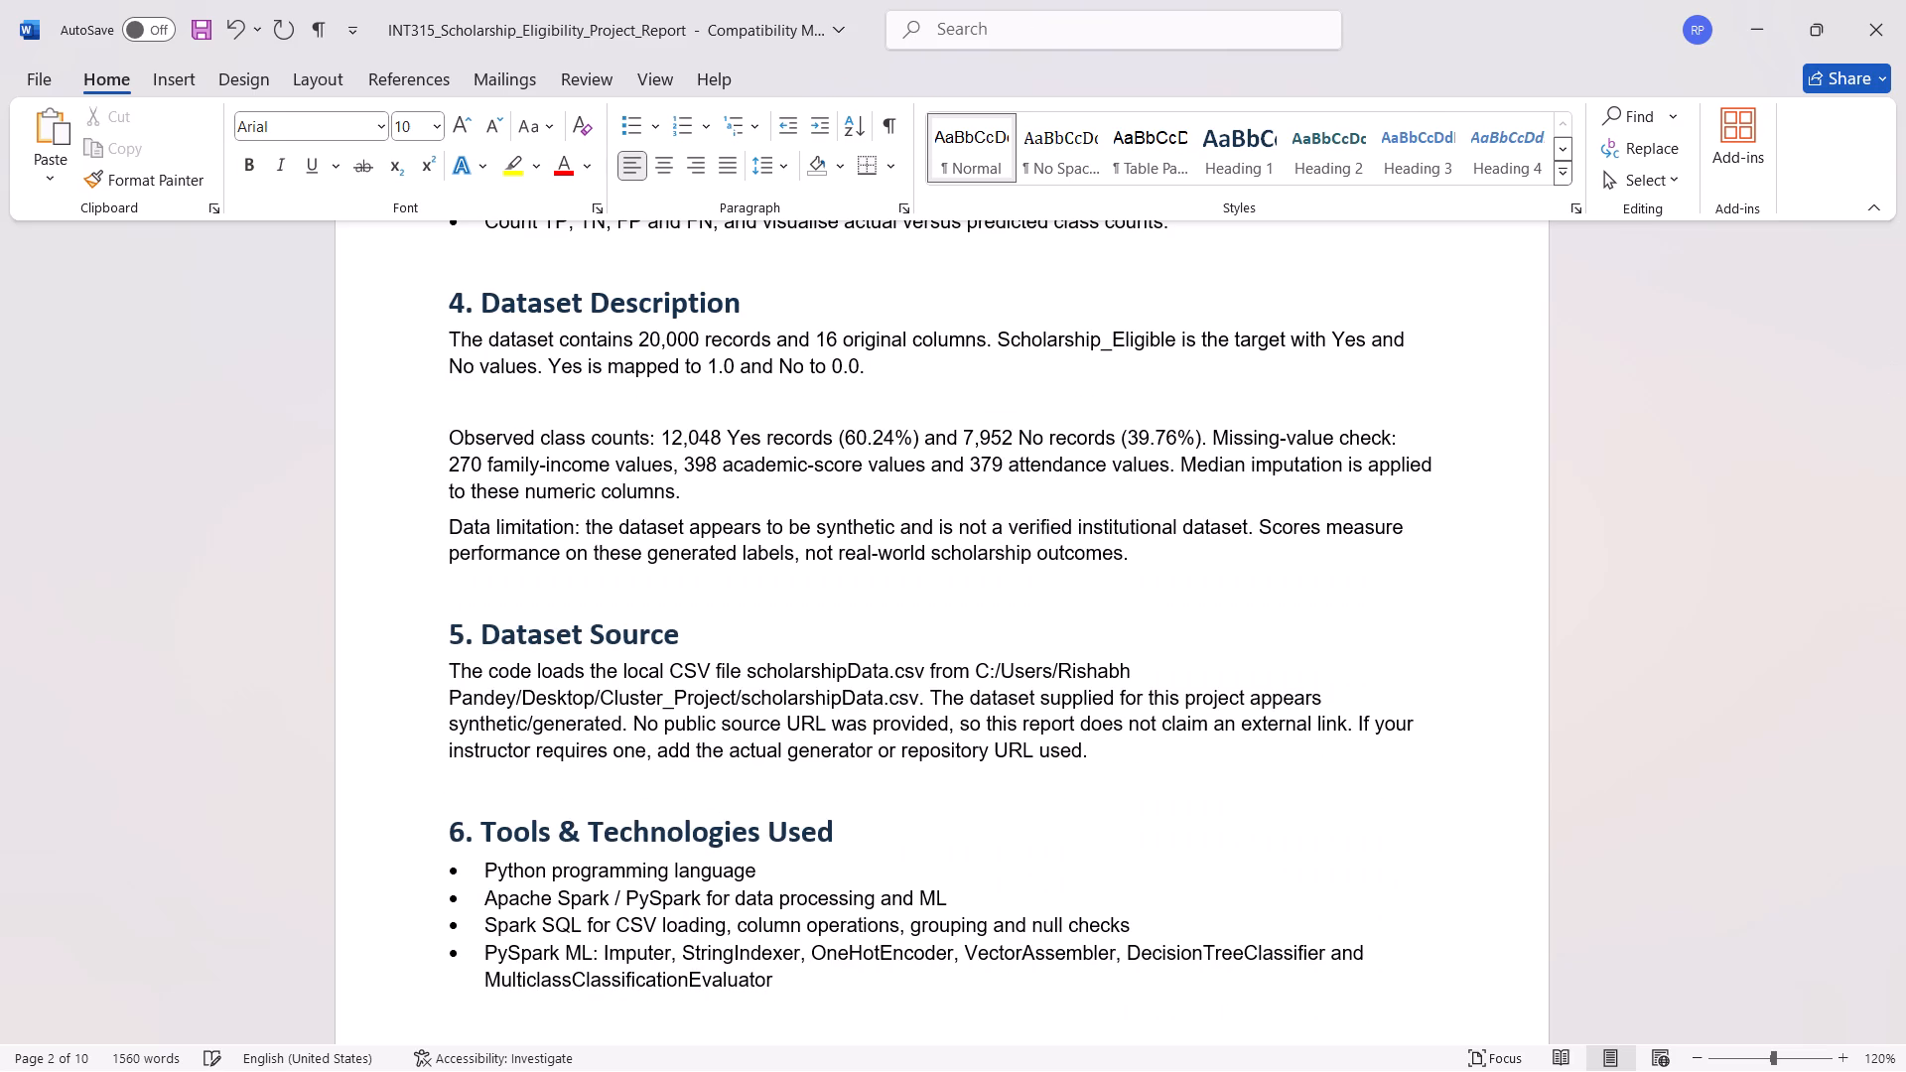
key(BackSpace)
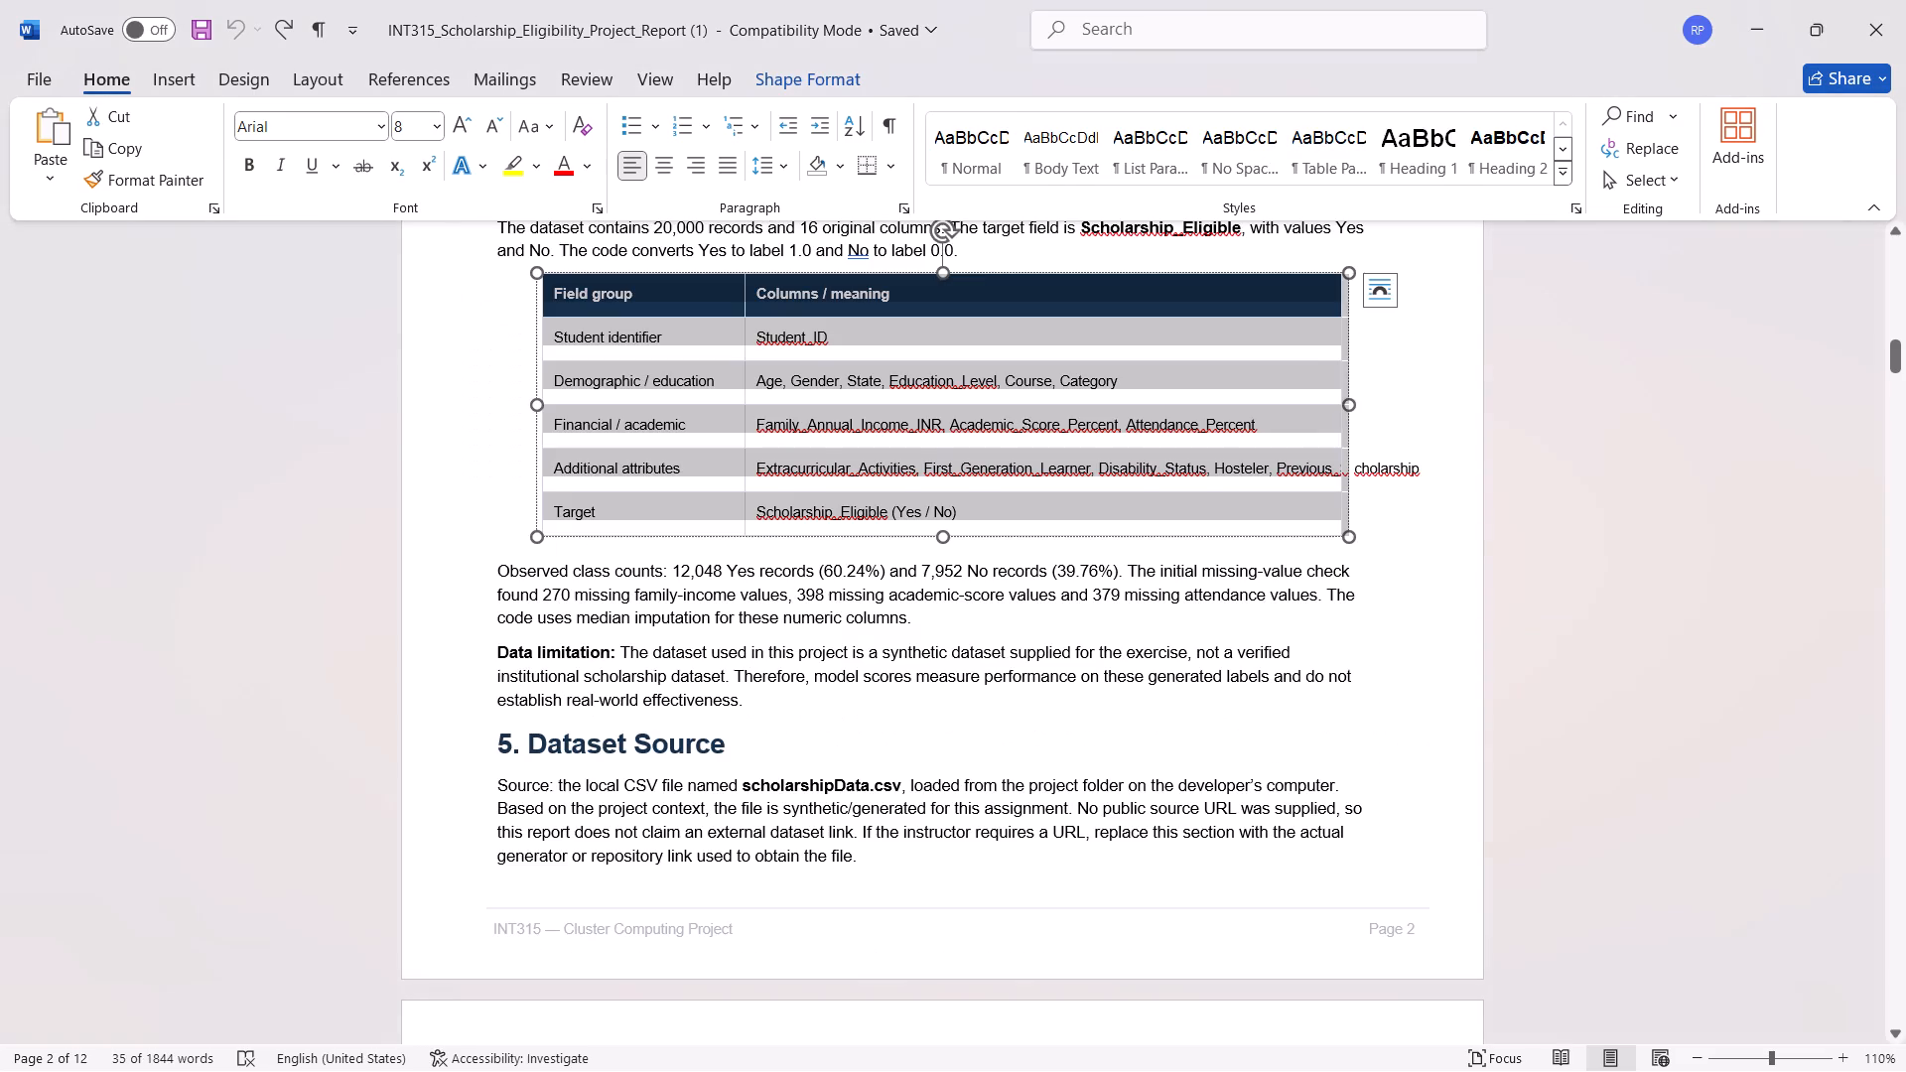
Compare the Dataset Description and Dataset Source sections between the two versions of the scholarship eligibility report.
scroll(848, 813, down, 1)
click(875, 763)
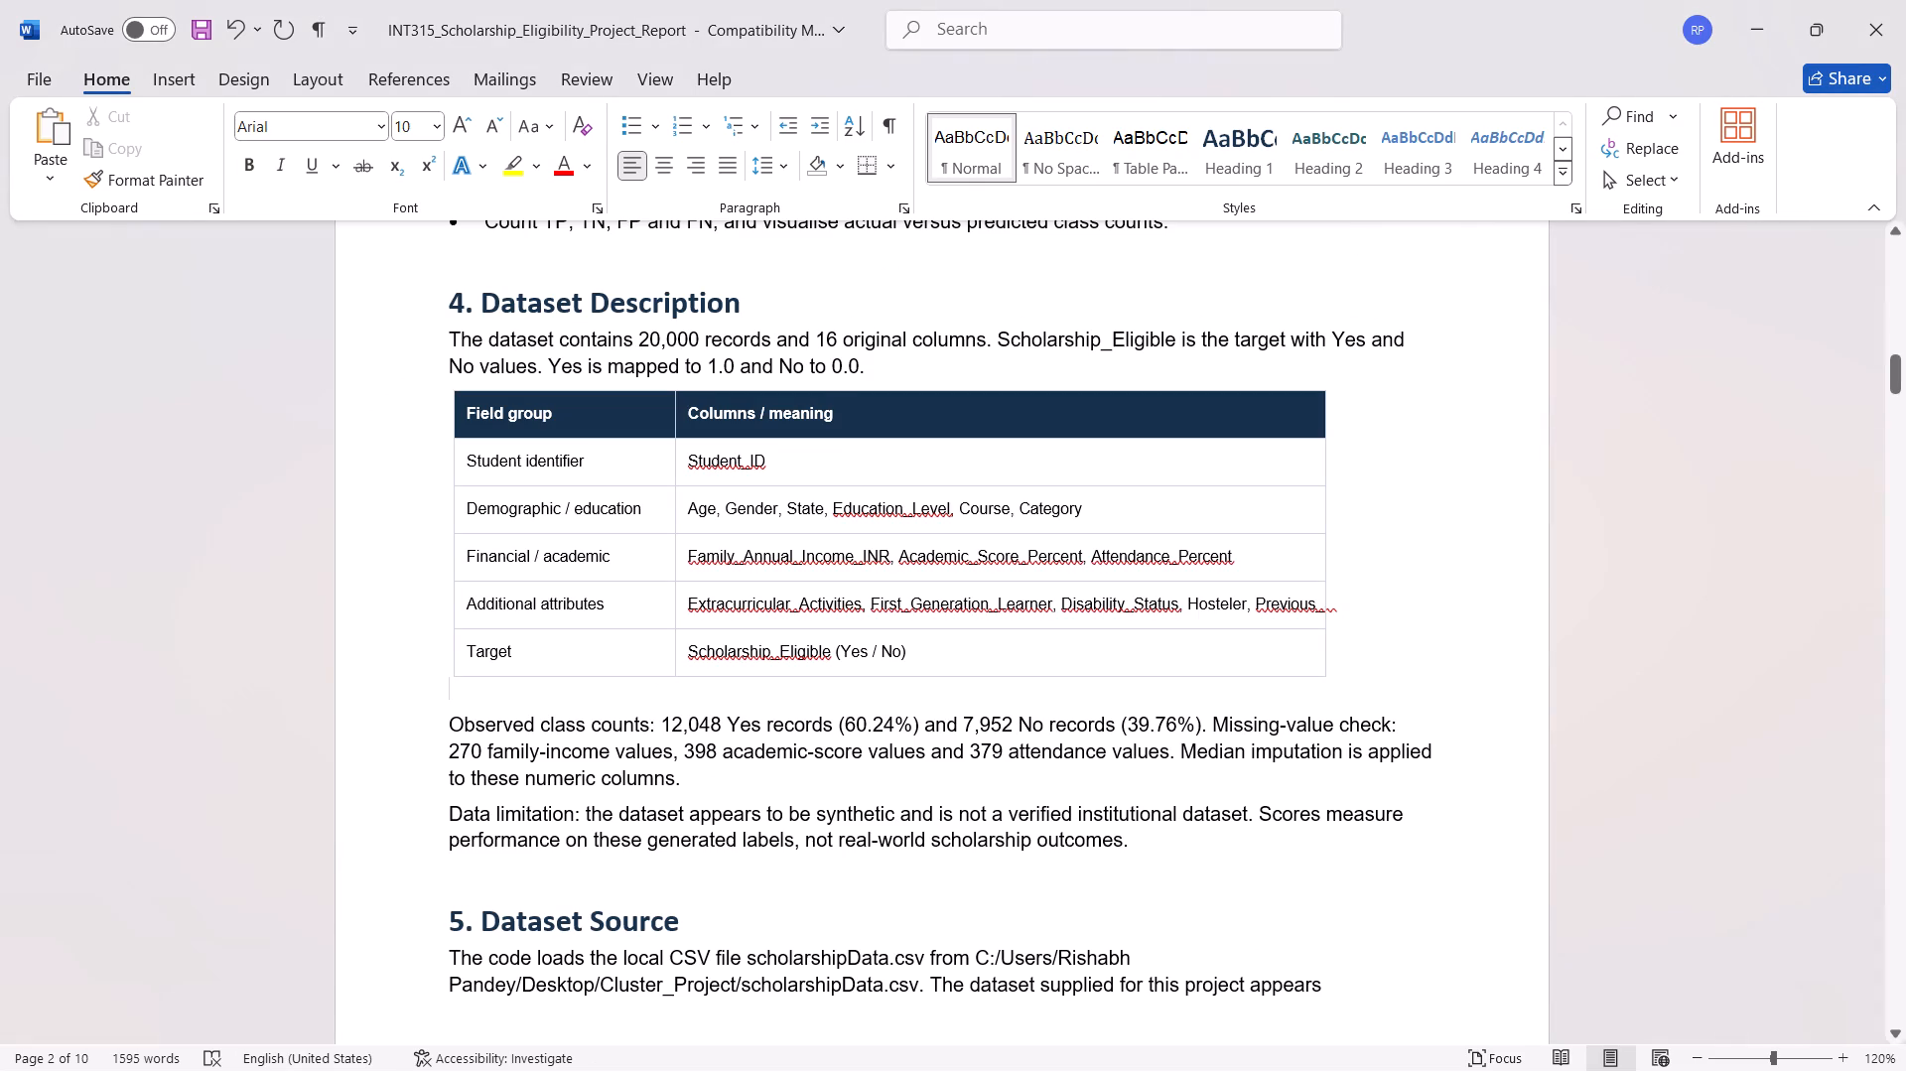
scroll(1053, 750, down, 1)
scroll(882, 714, up, 1)
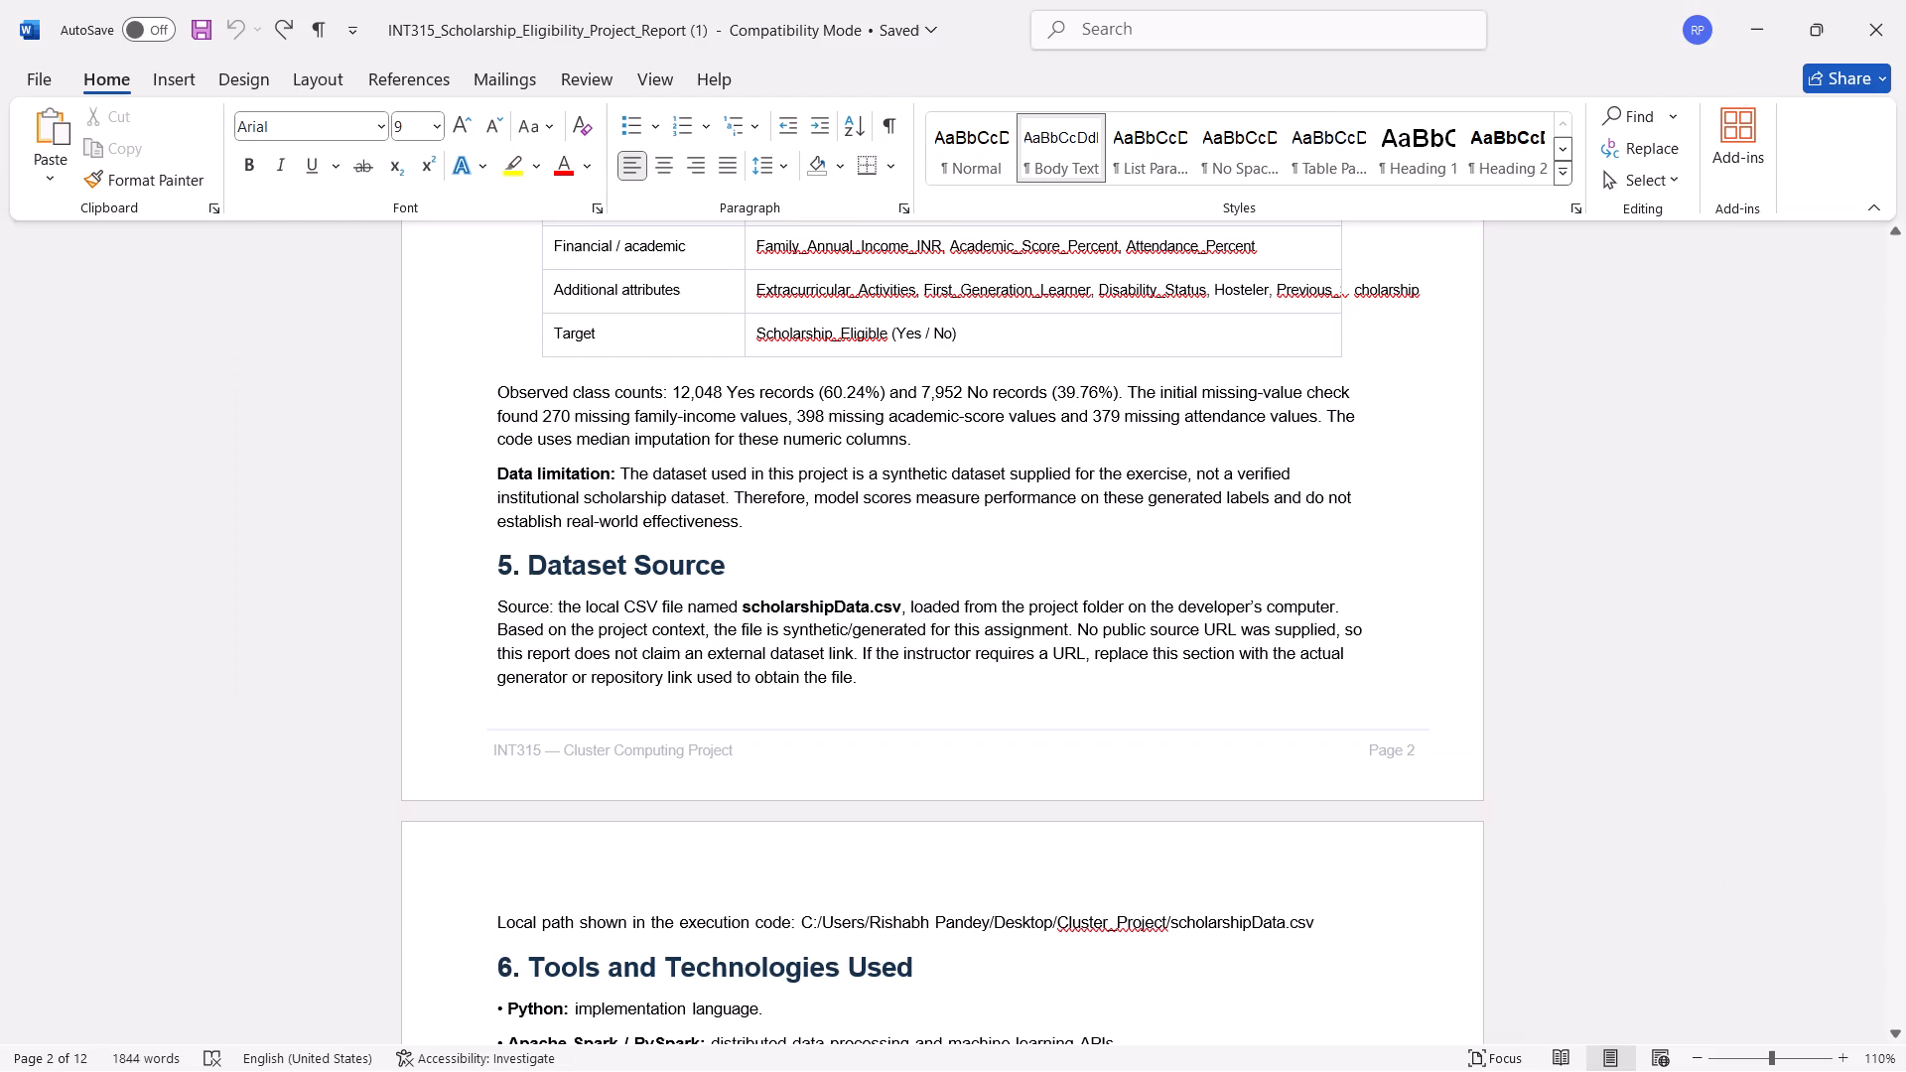
scroll(873, 621, down, 1)
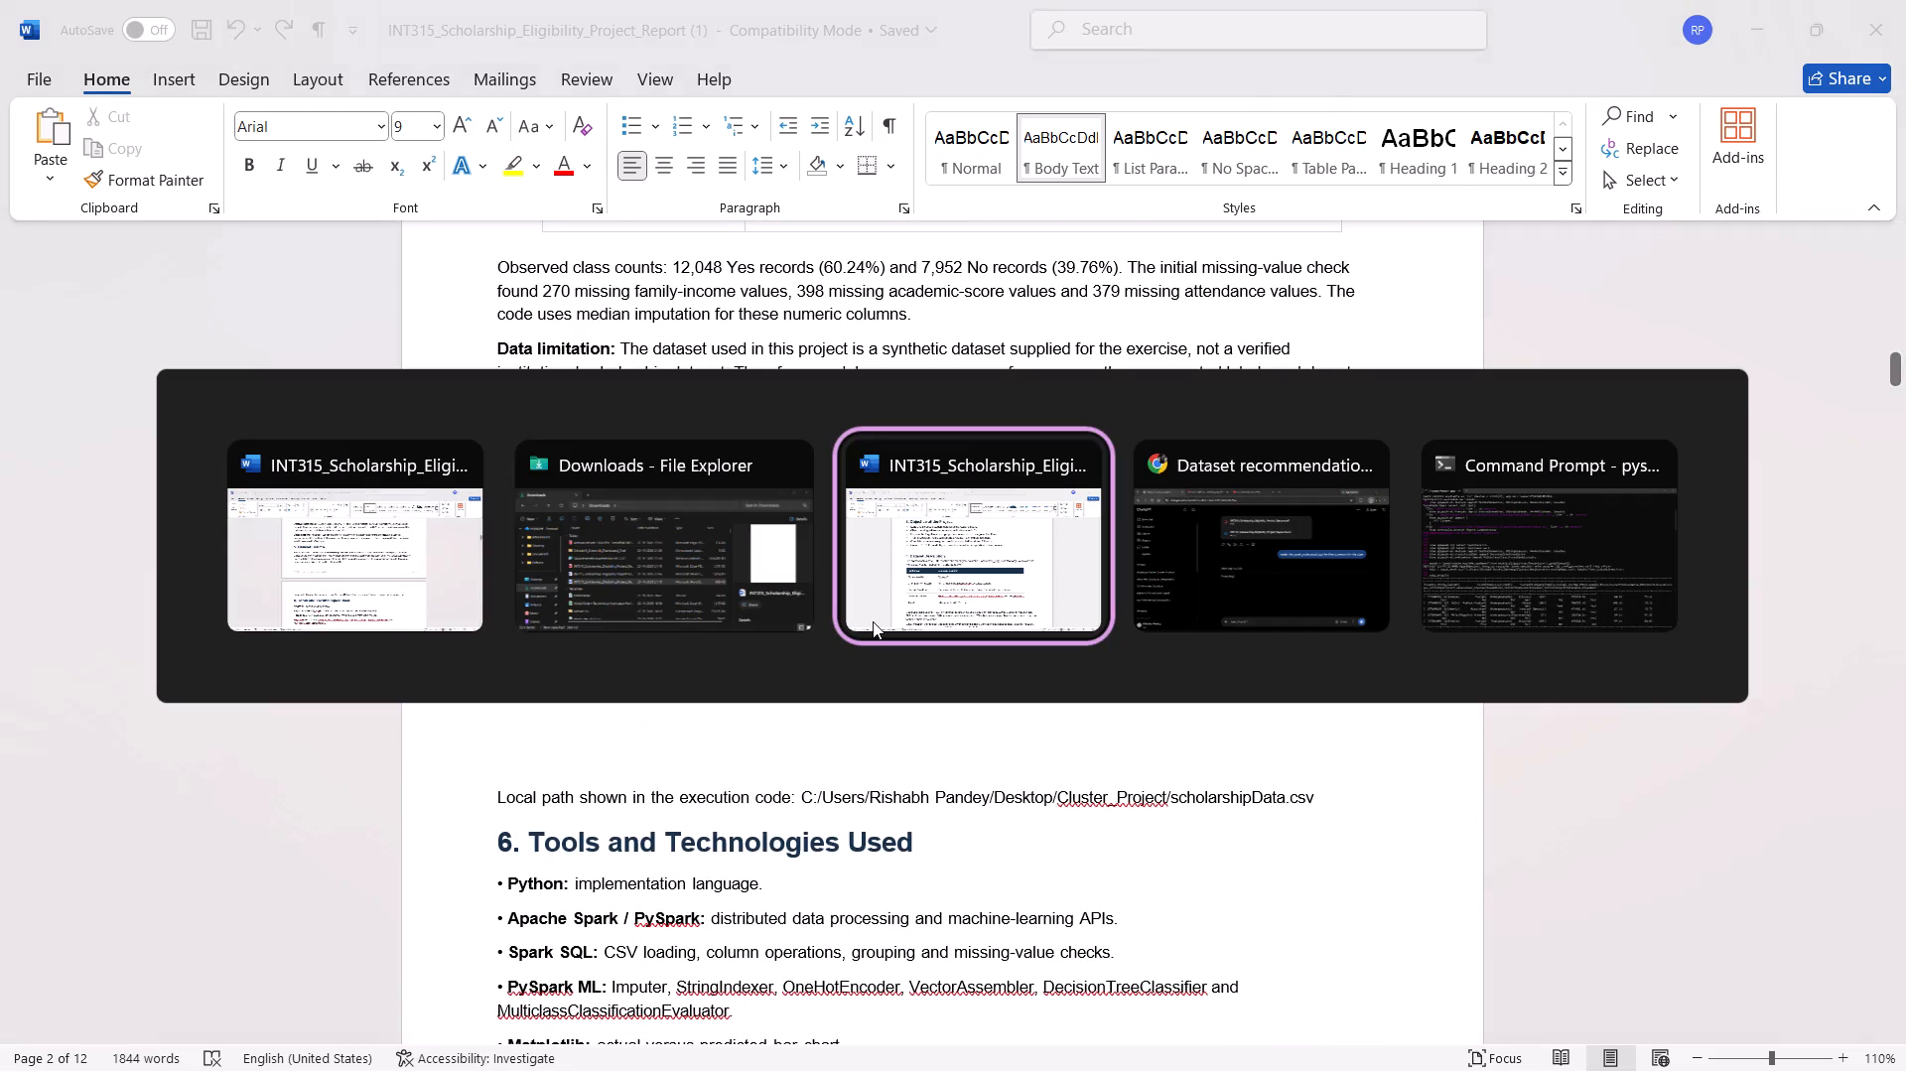
scroll(814, 715, down, 1)
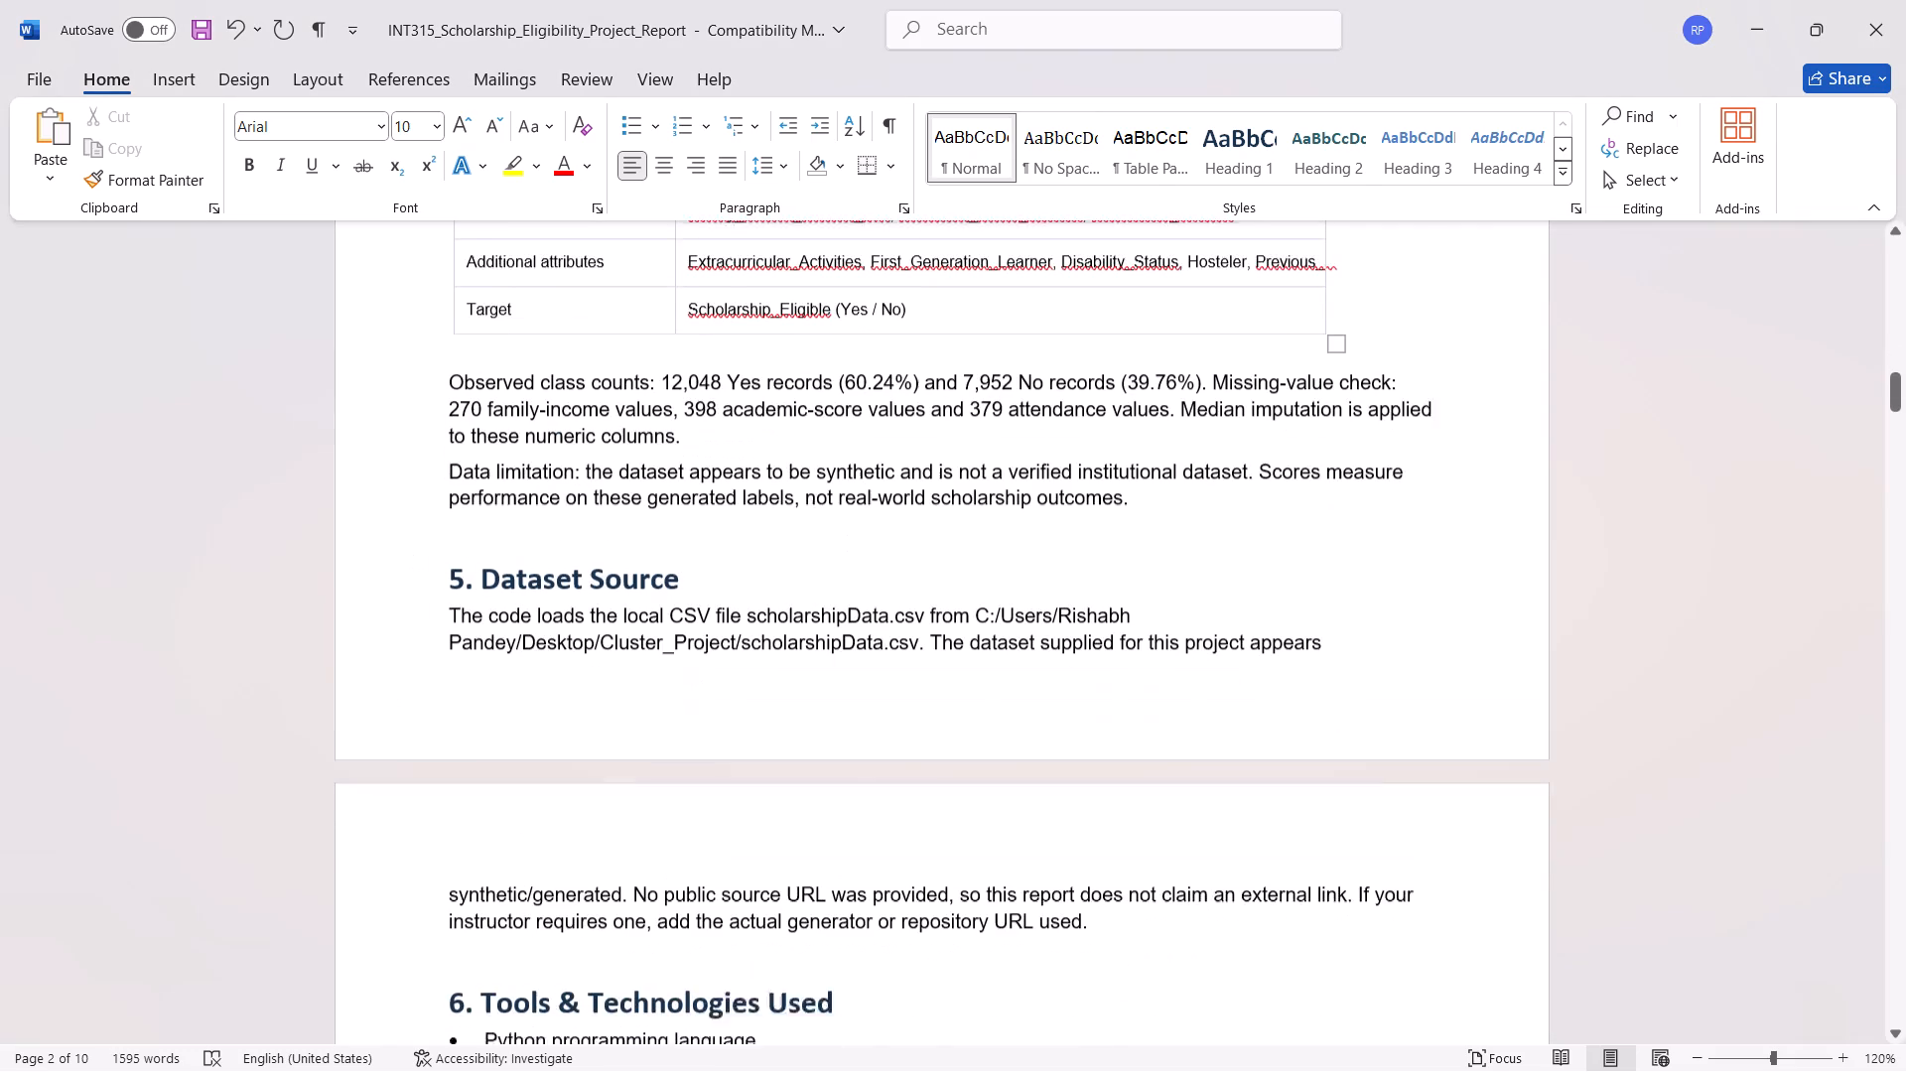
scroll(698, 755, down, 1)
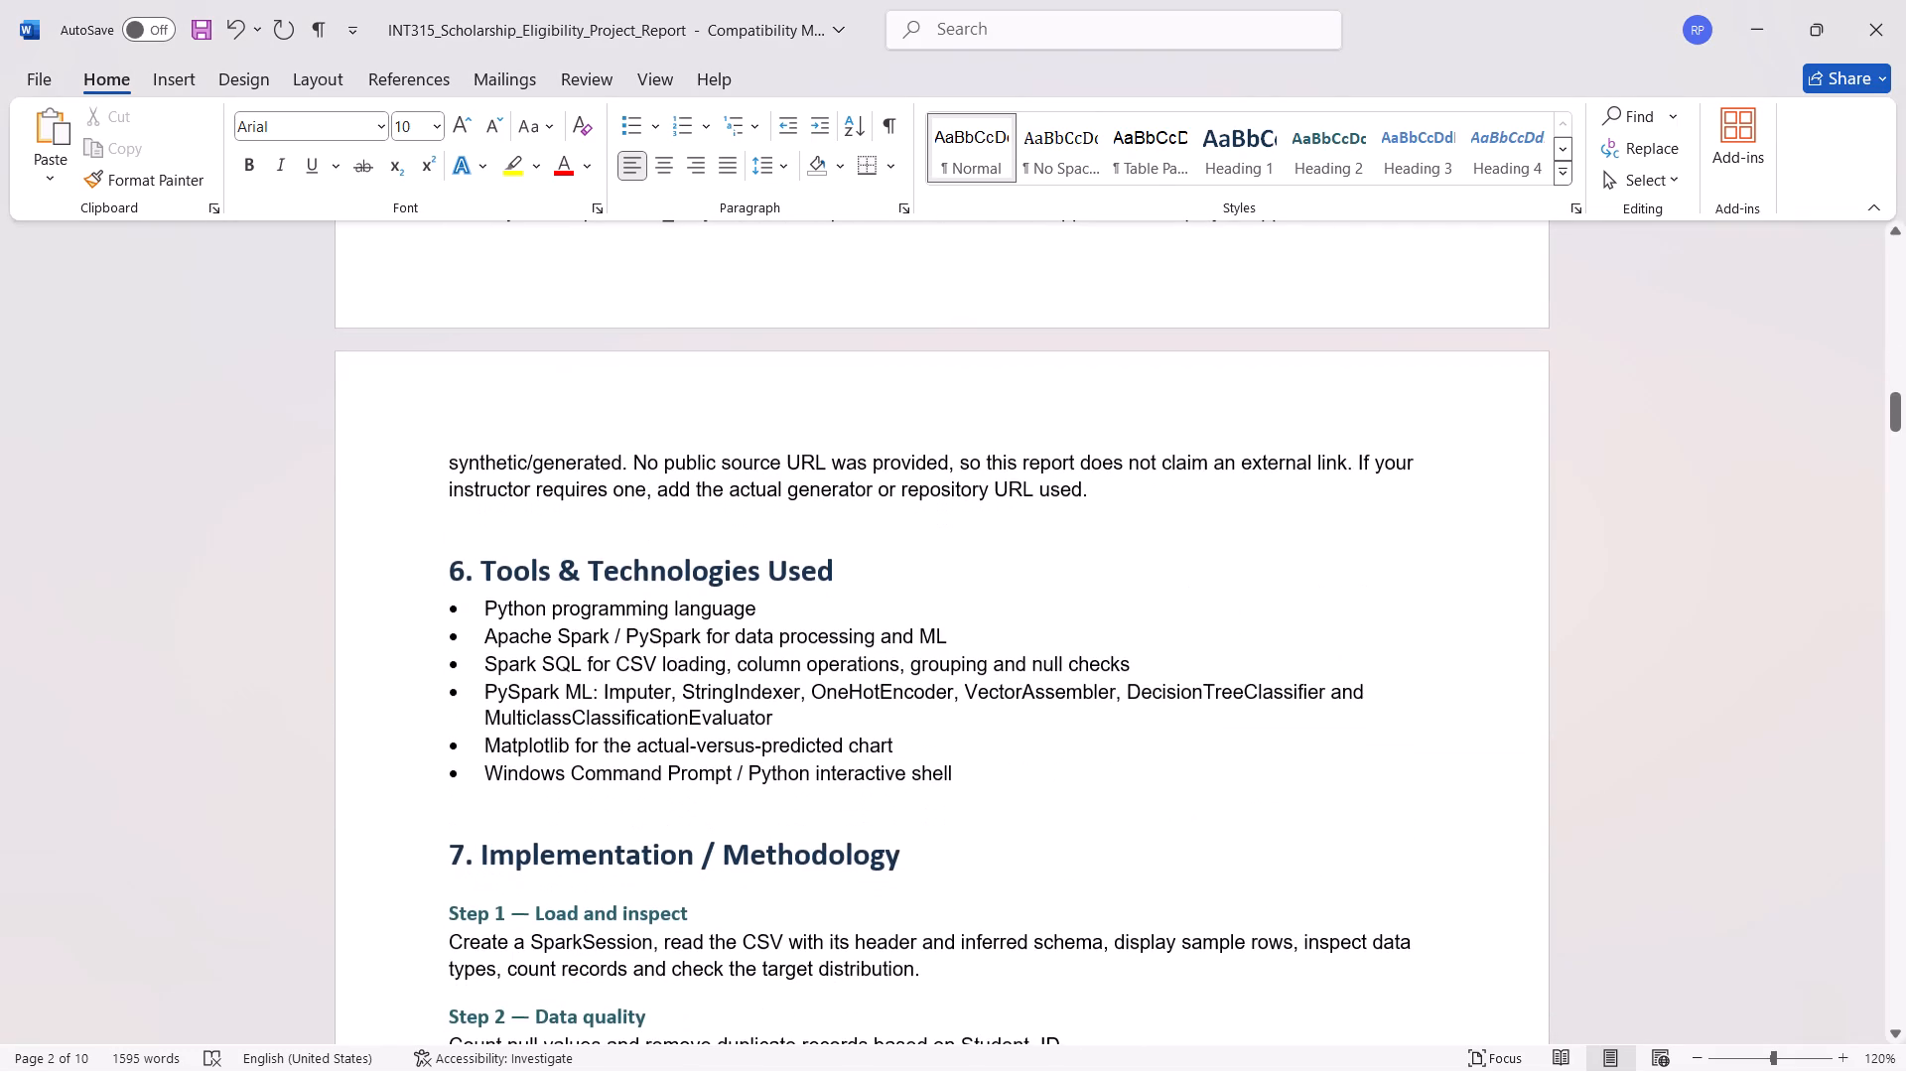
scroll(742, 731, down, 1)
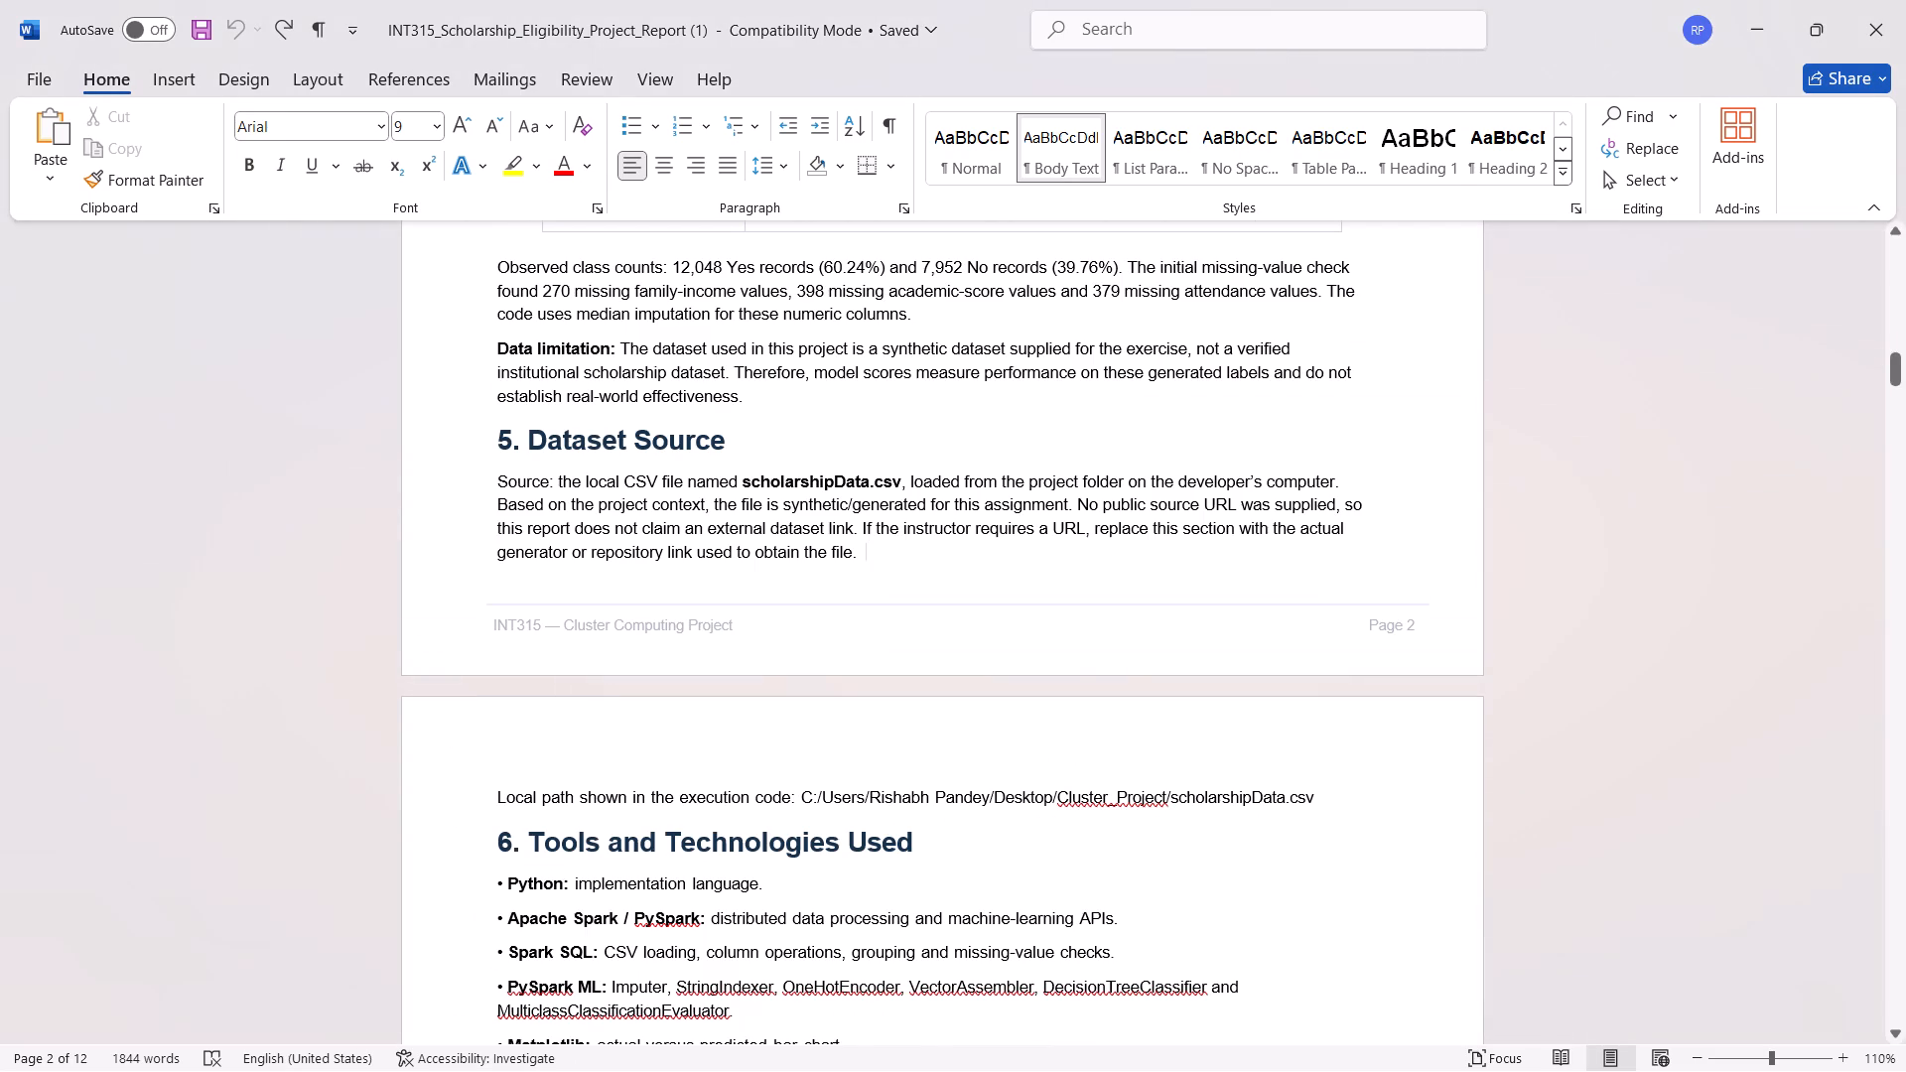
scroll(742, 731, down, 1)
scroll(742, 731, right, 1)
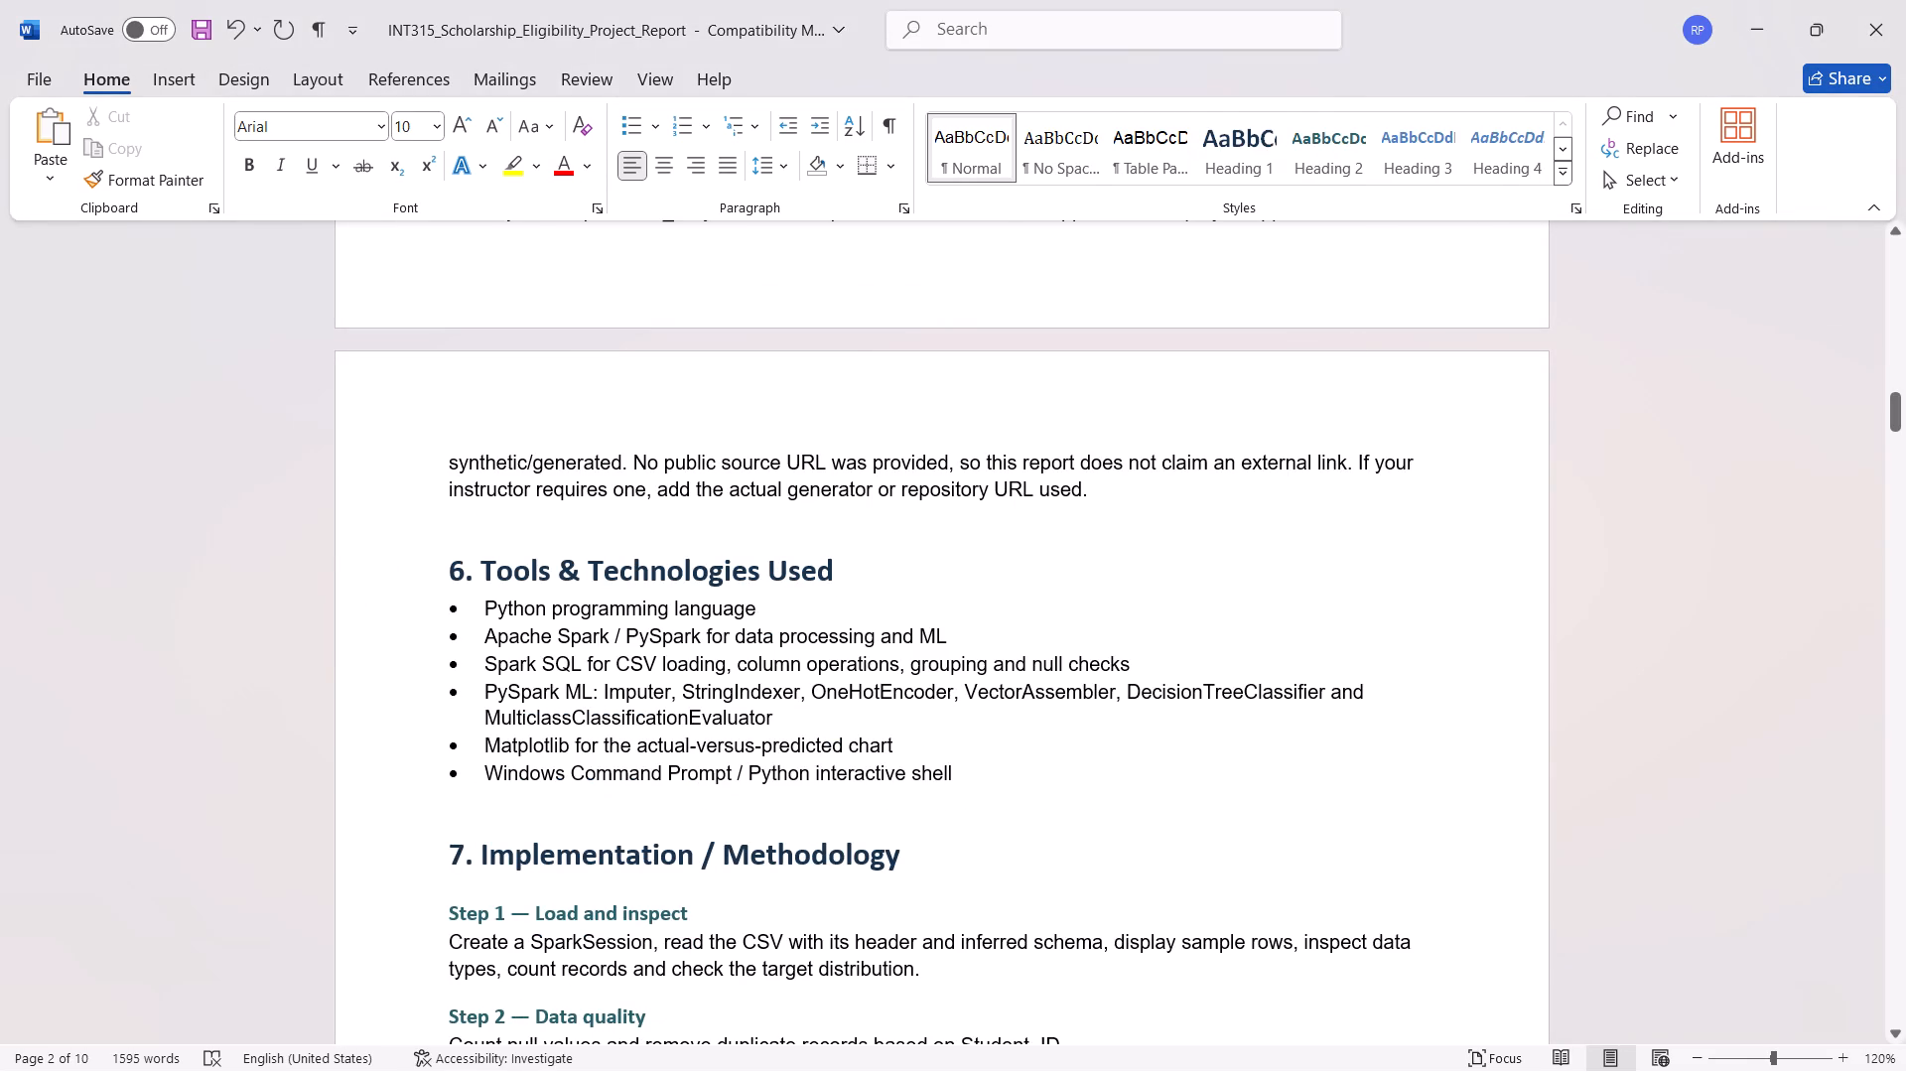
Compare the Tools and Technologies, Implementation / Methodology and Complete Code sections between the two report versions.
scroll(744, 678, down, 1)
scroll(623, 673, down, 1)
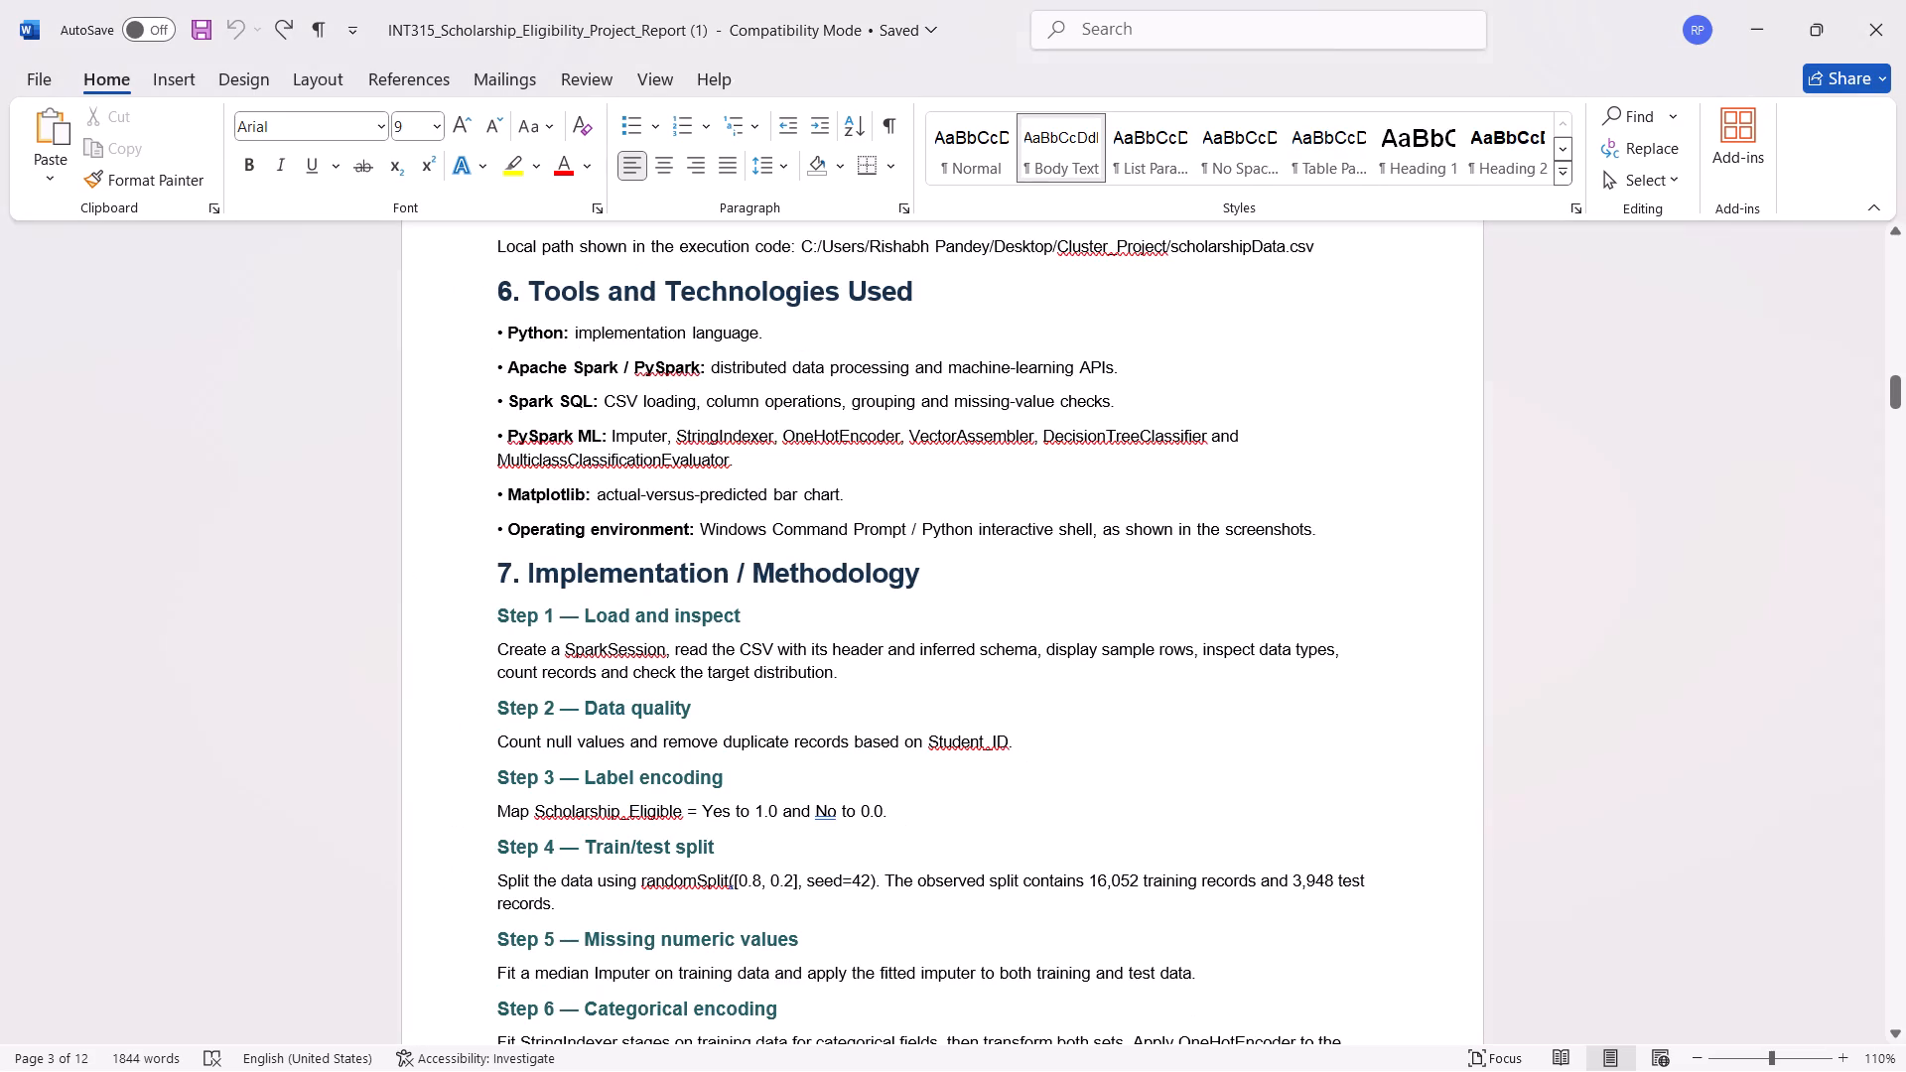
scroll(695, 655, down, 1)
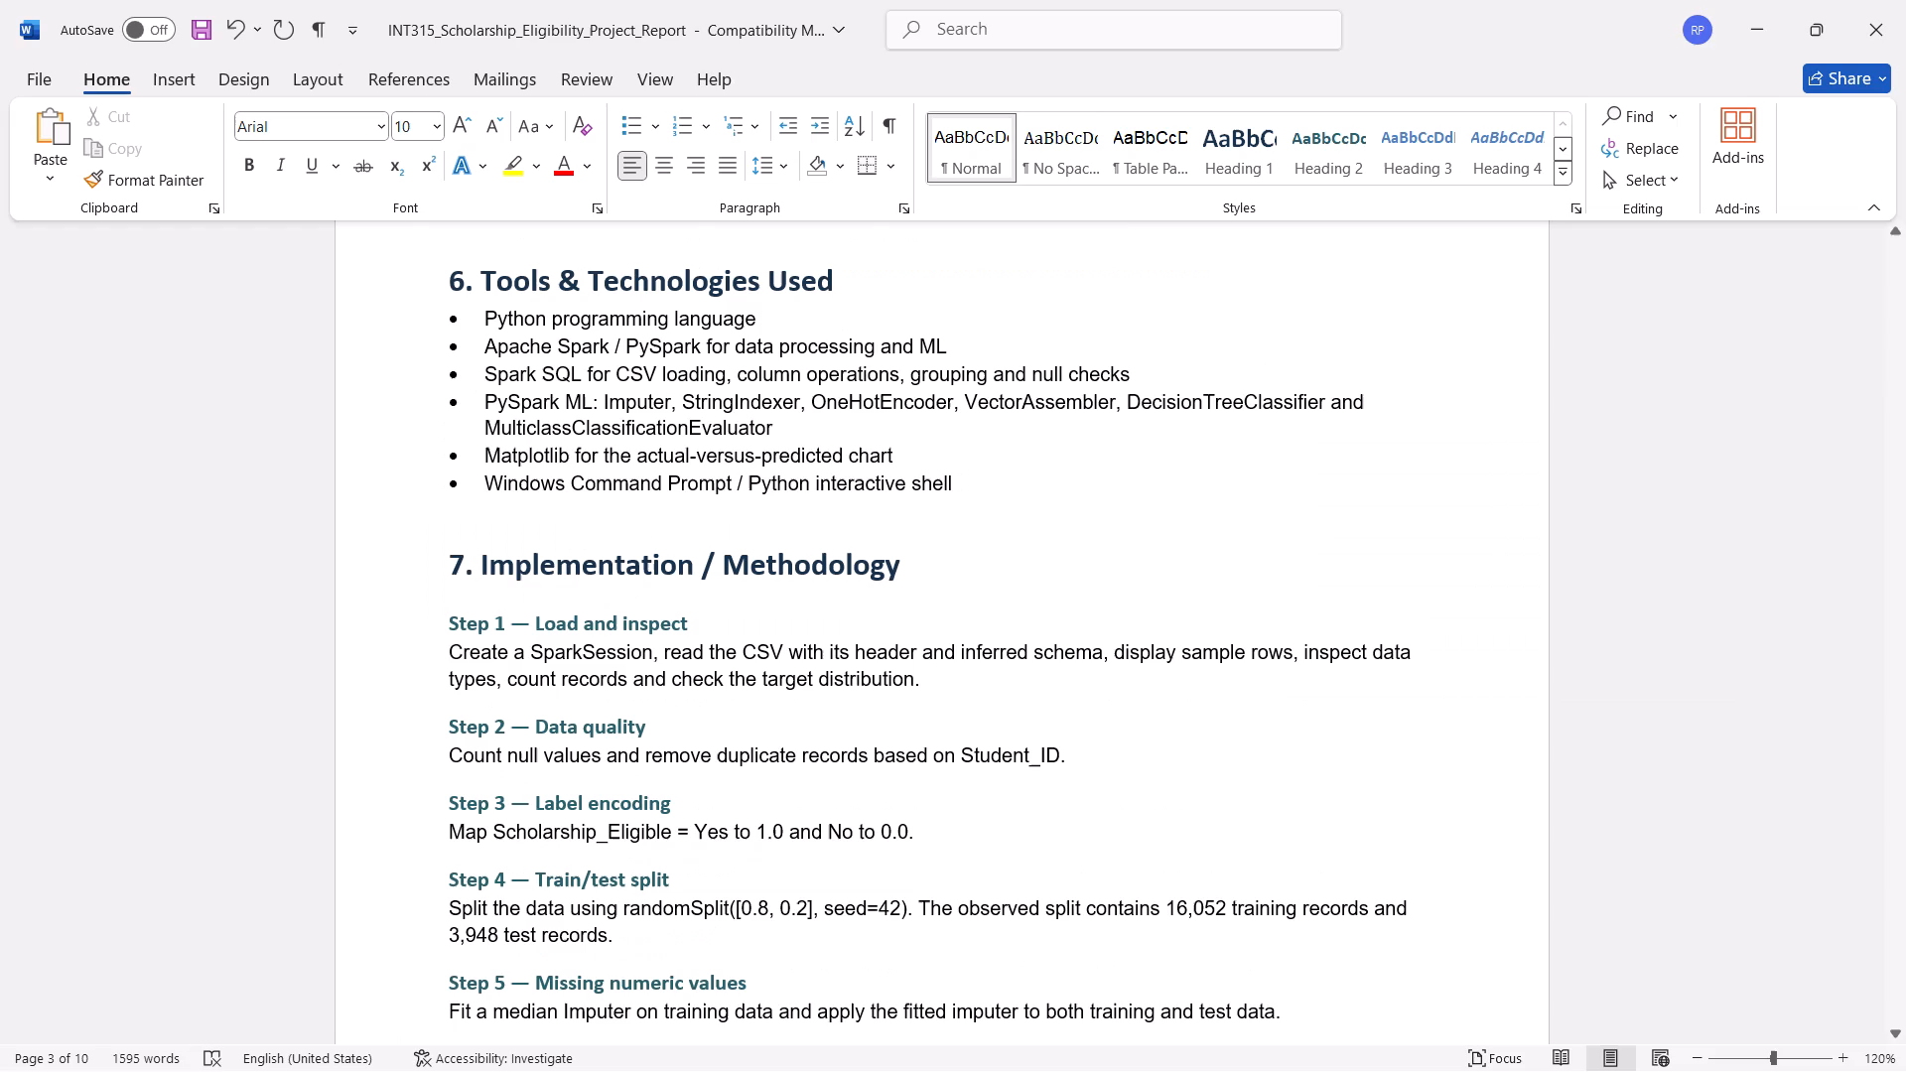
scroll(730, 670, down, 1)
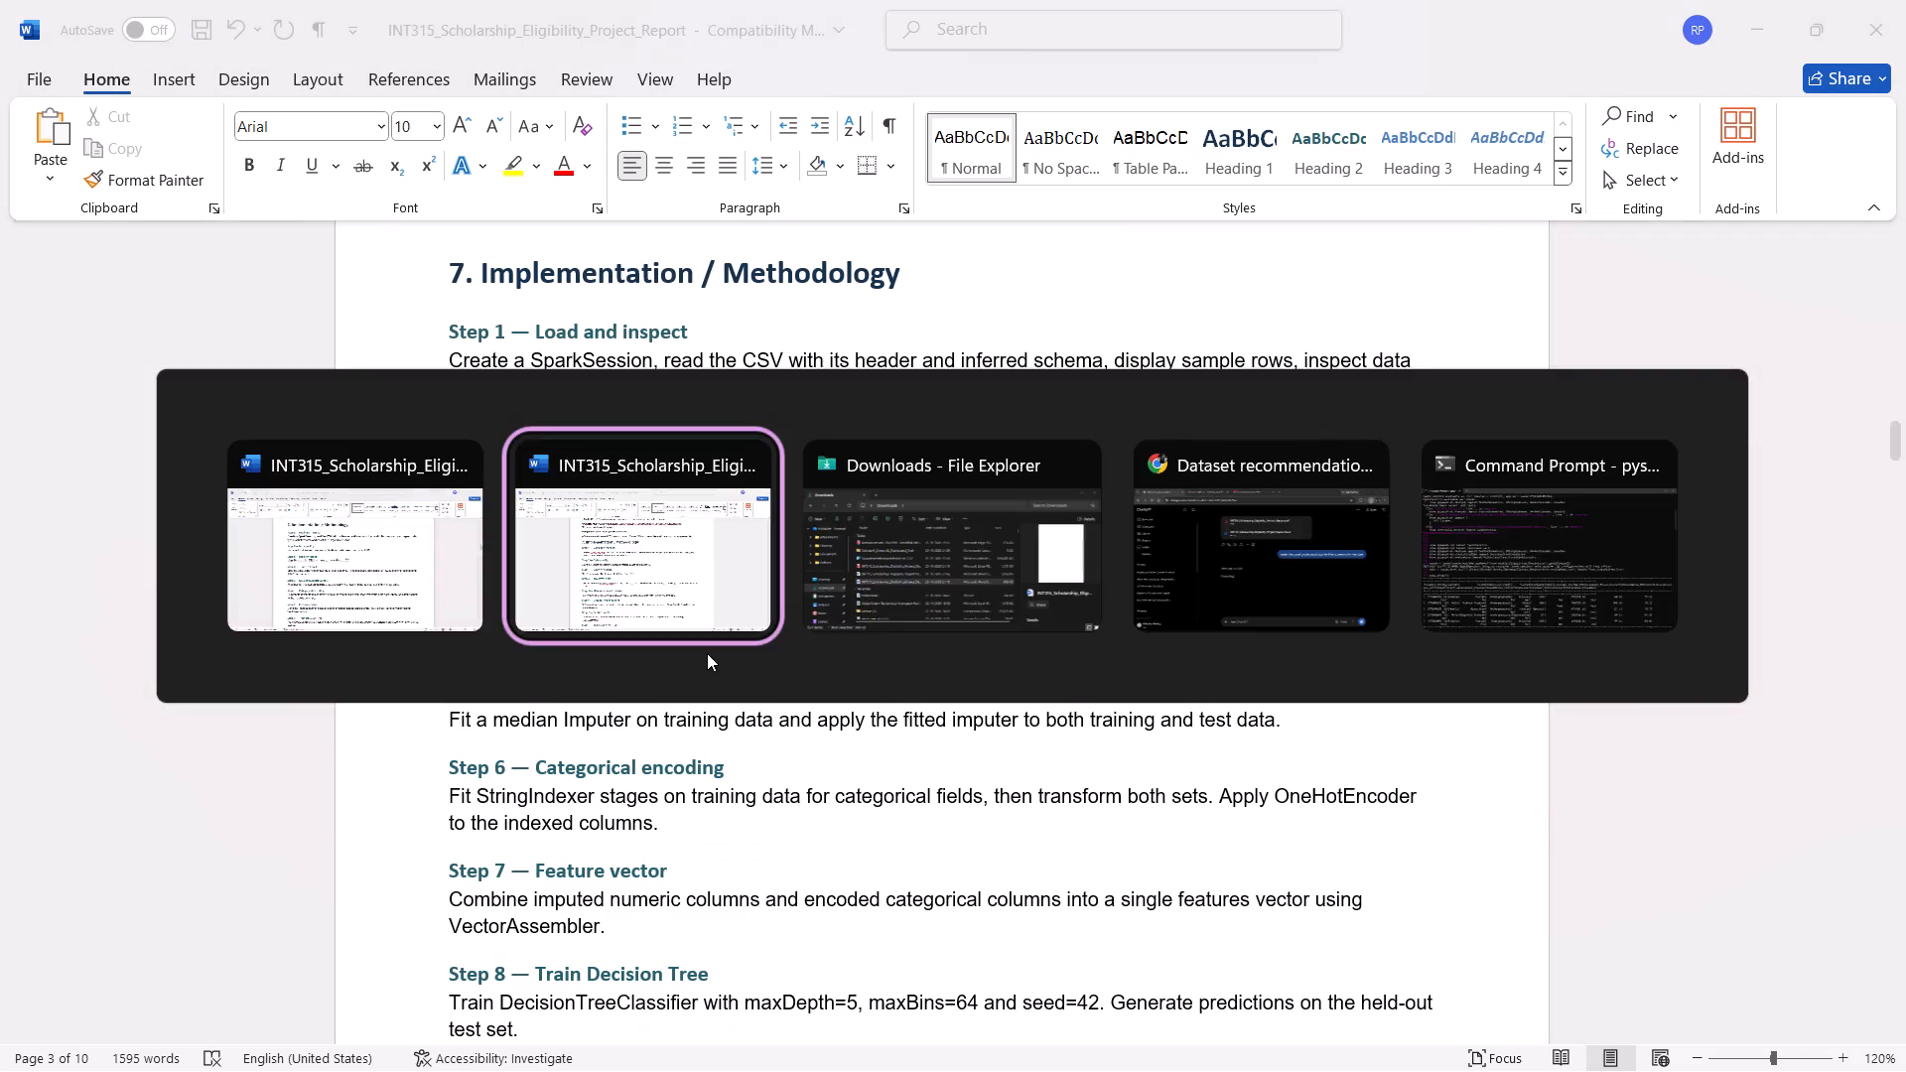
scroll(703, 761, down, 1)
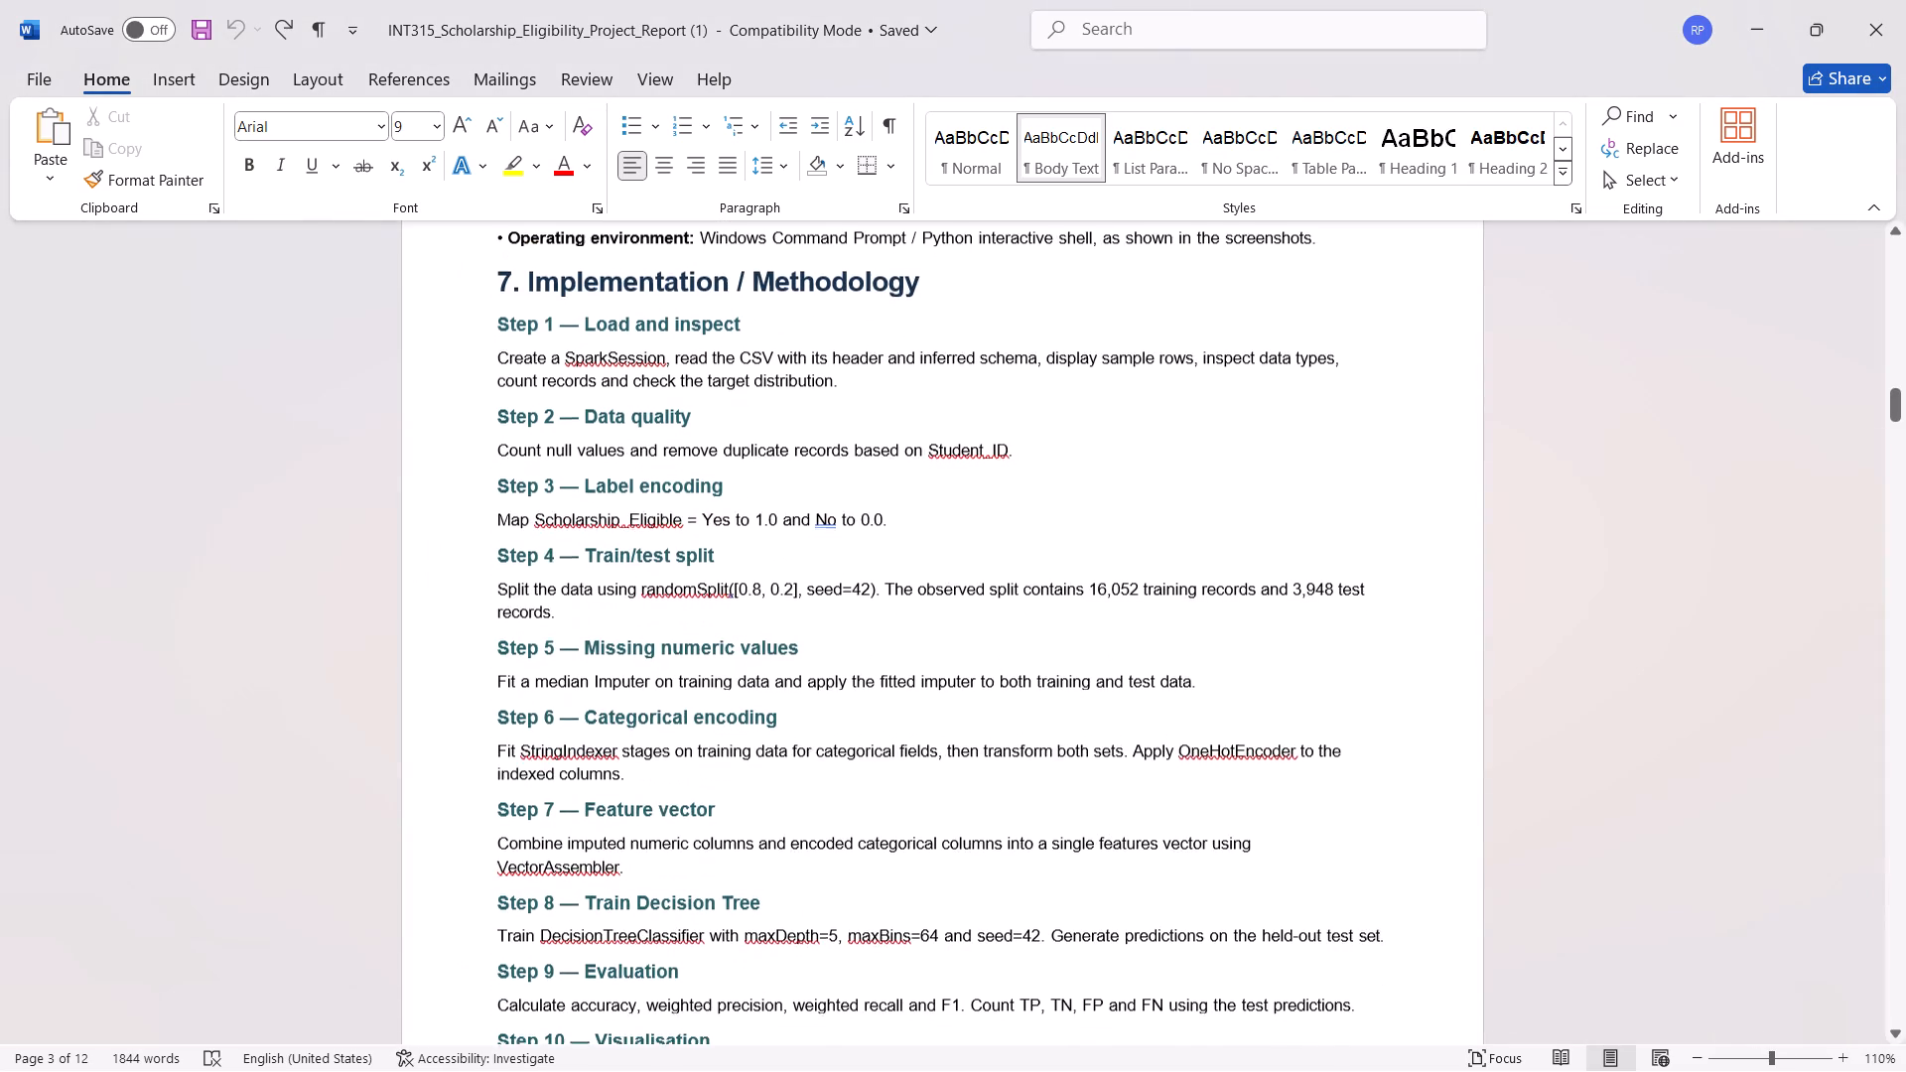
scroll(703, 761, down, 1)
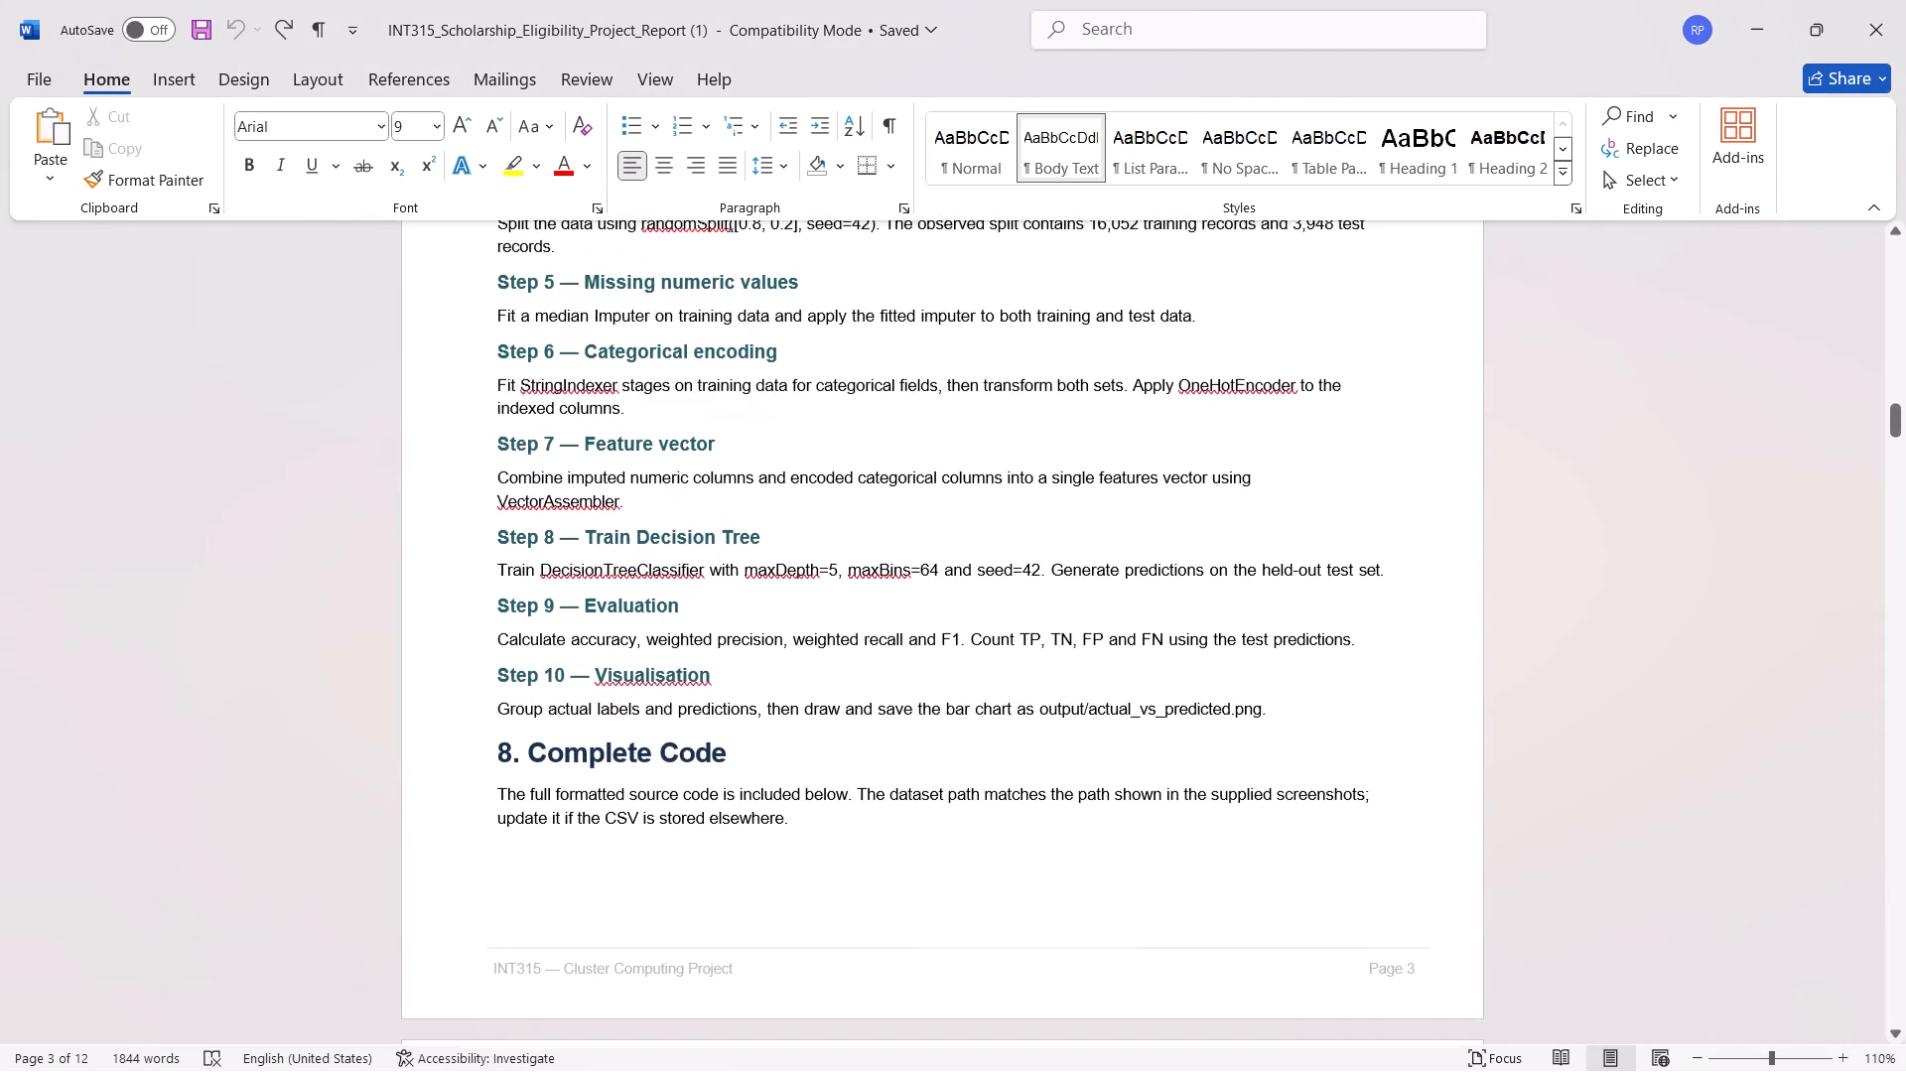
scroll(784, 693, down, 1)
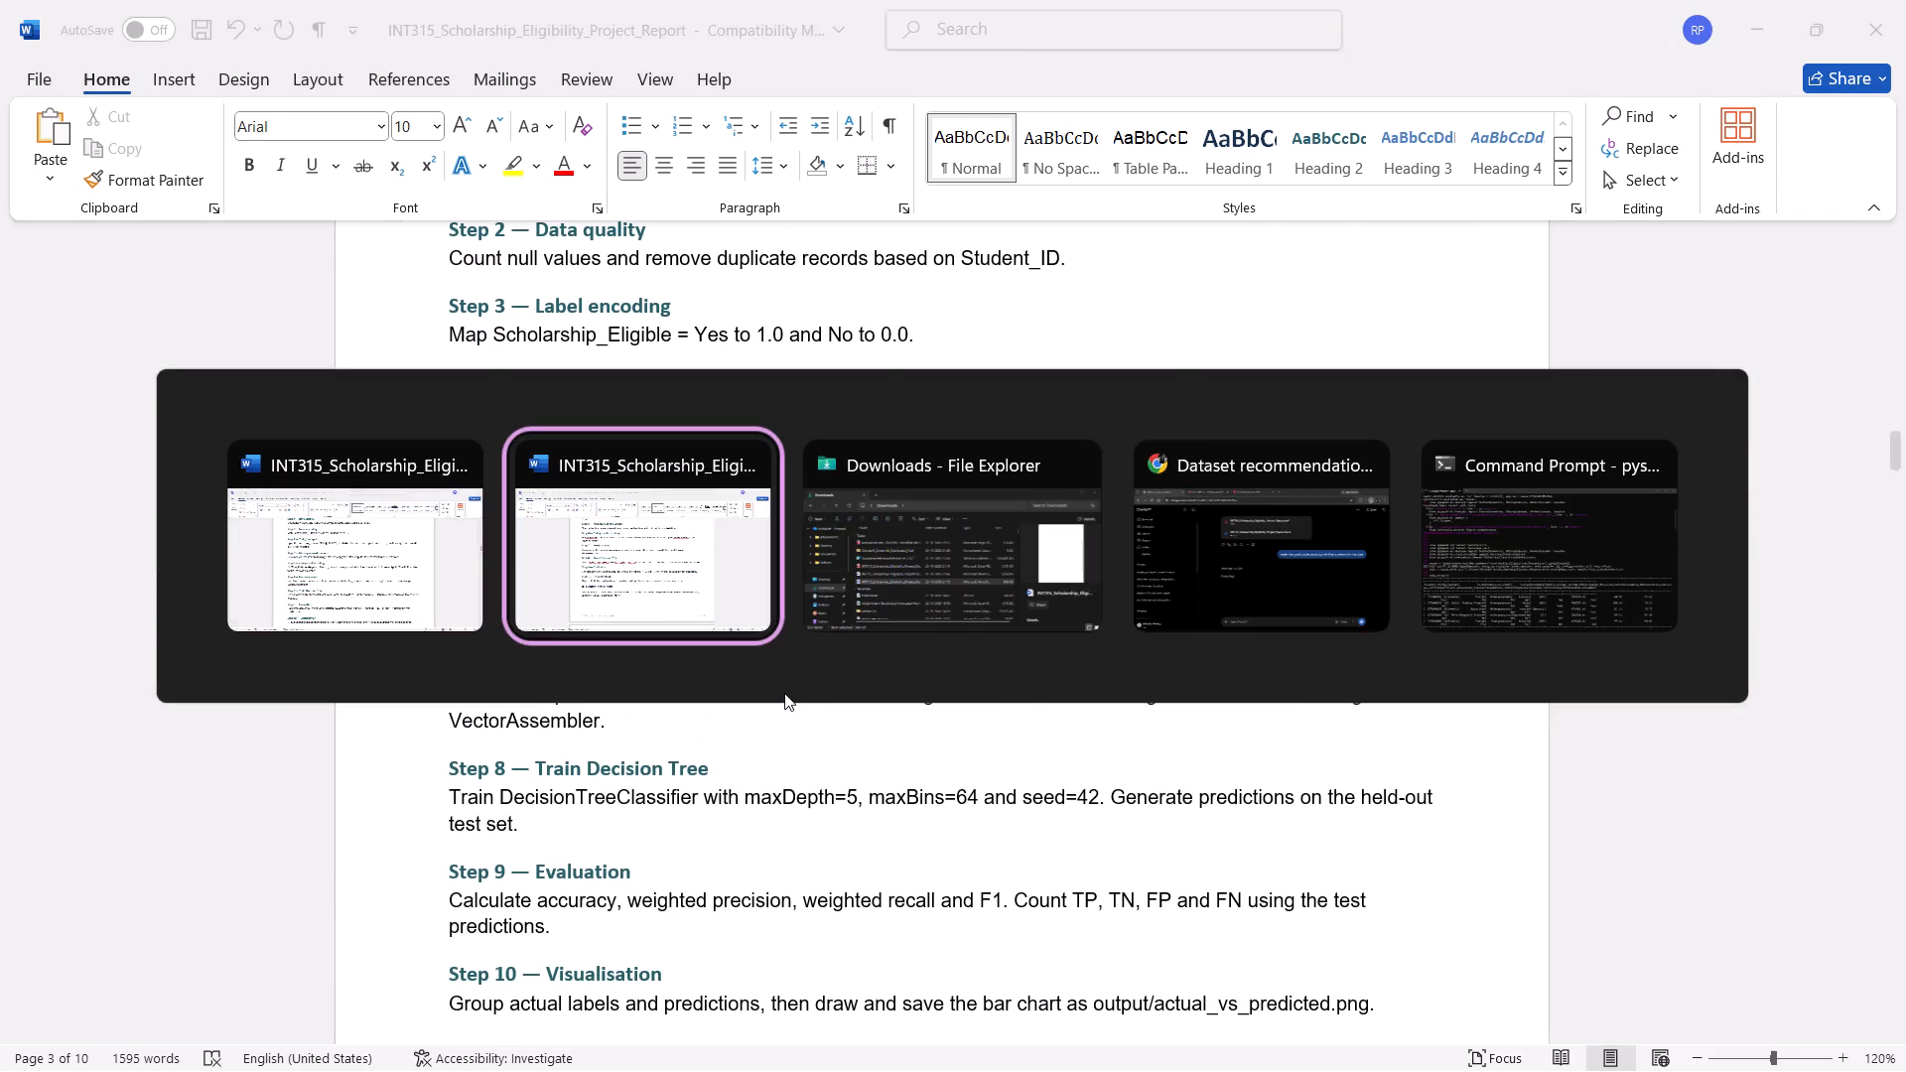
scroll(829, 685, down, 1)
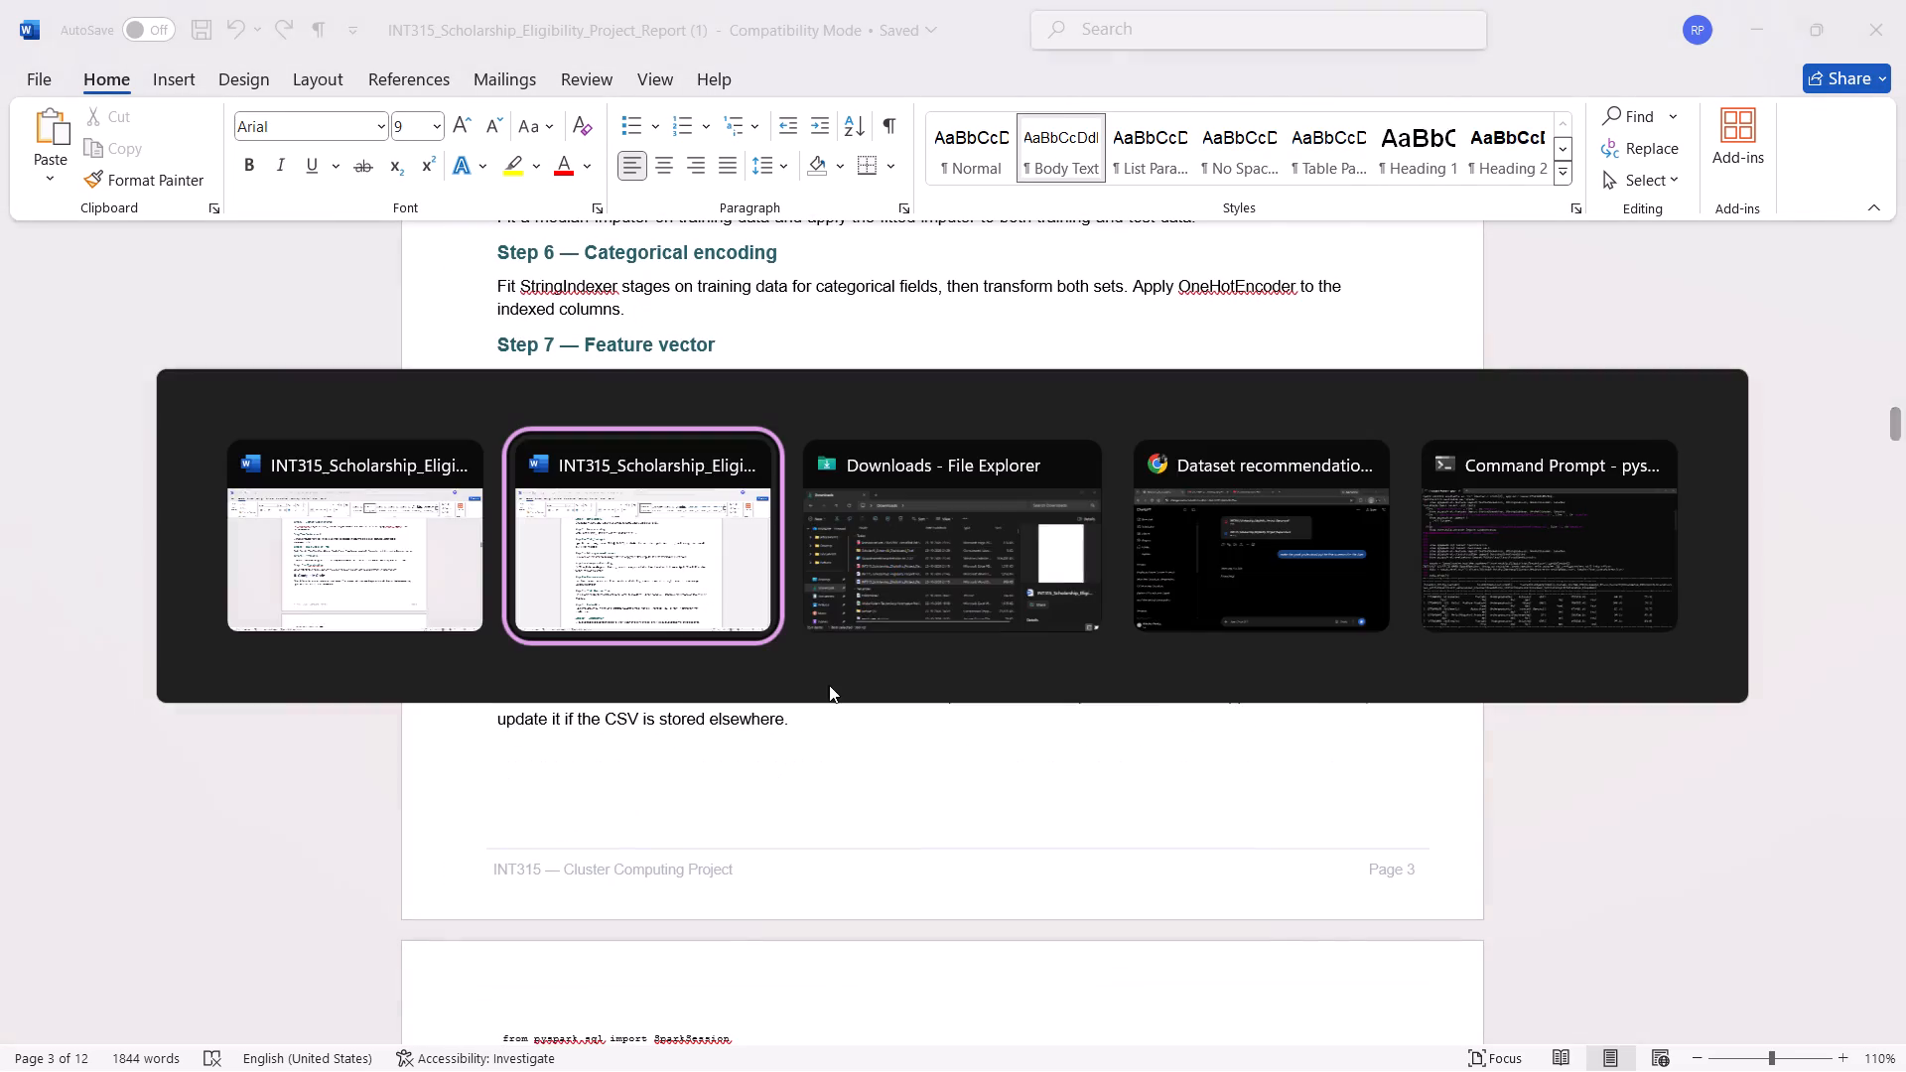
scroll(844, 614, down, 1)
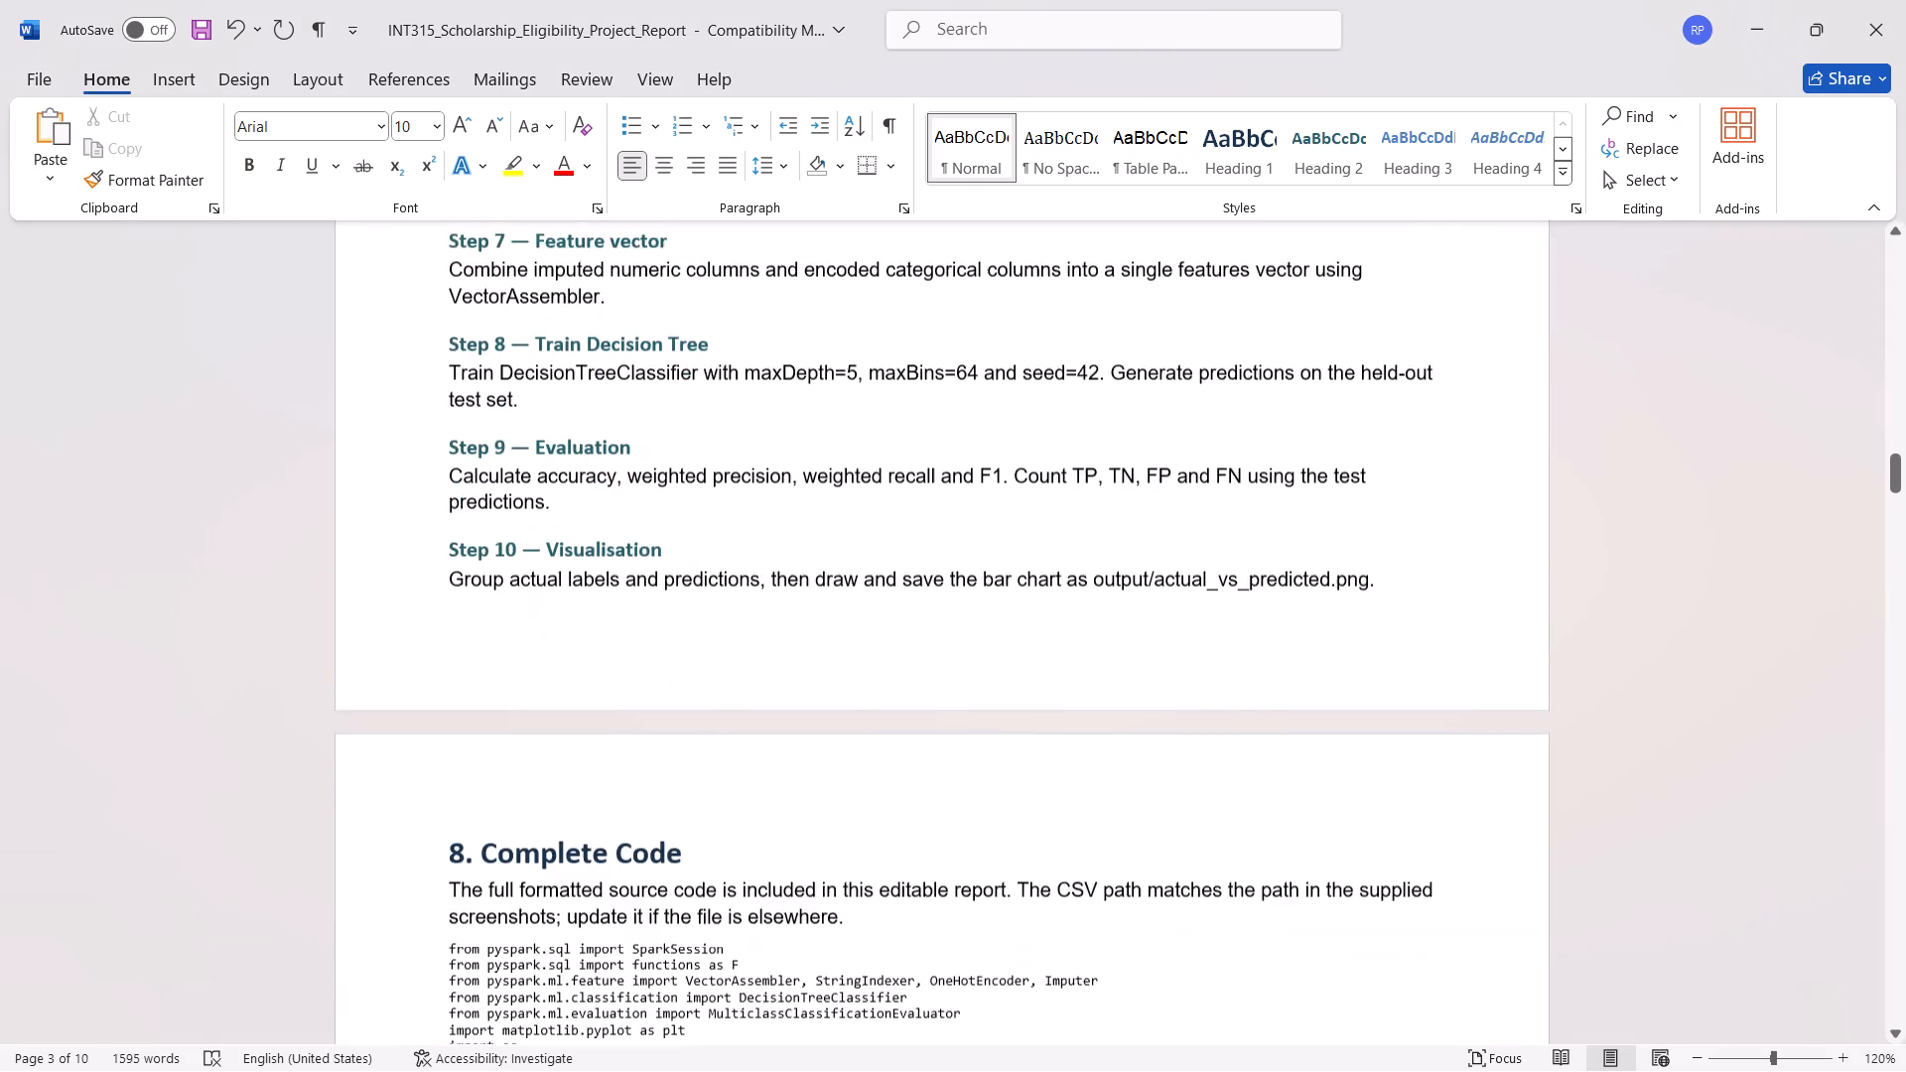
scroll(844, 614, down, 2)
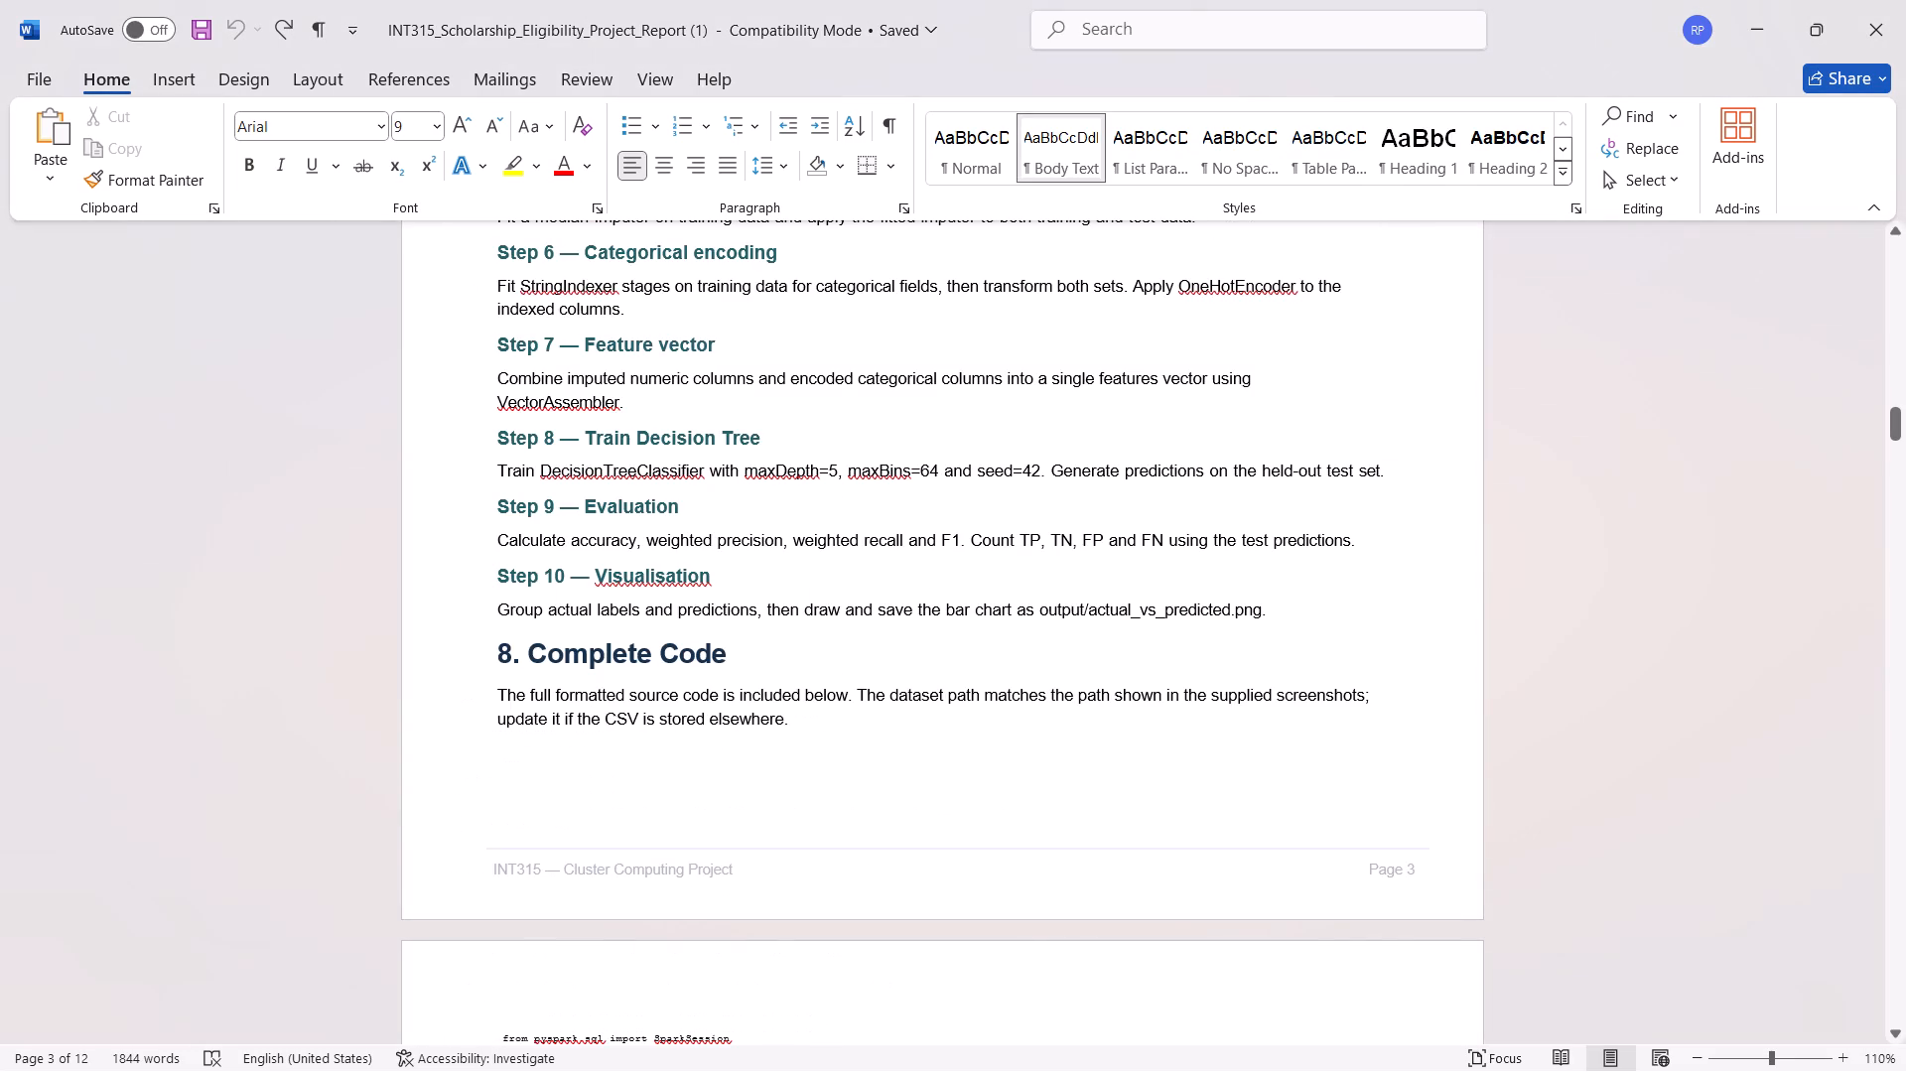
scroll(844, 614, down, 2)
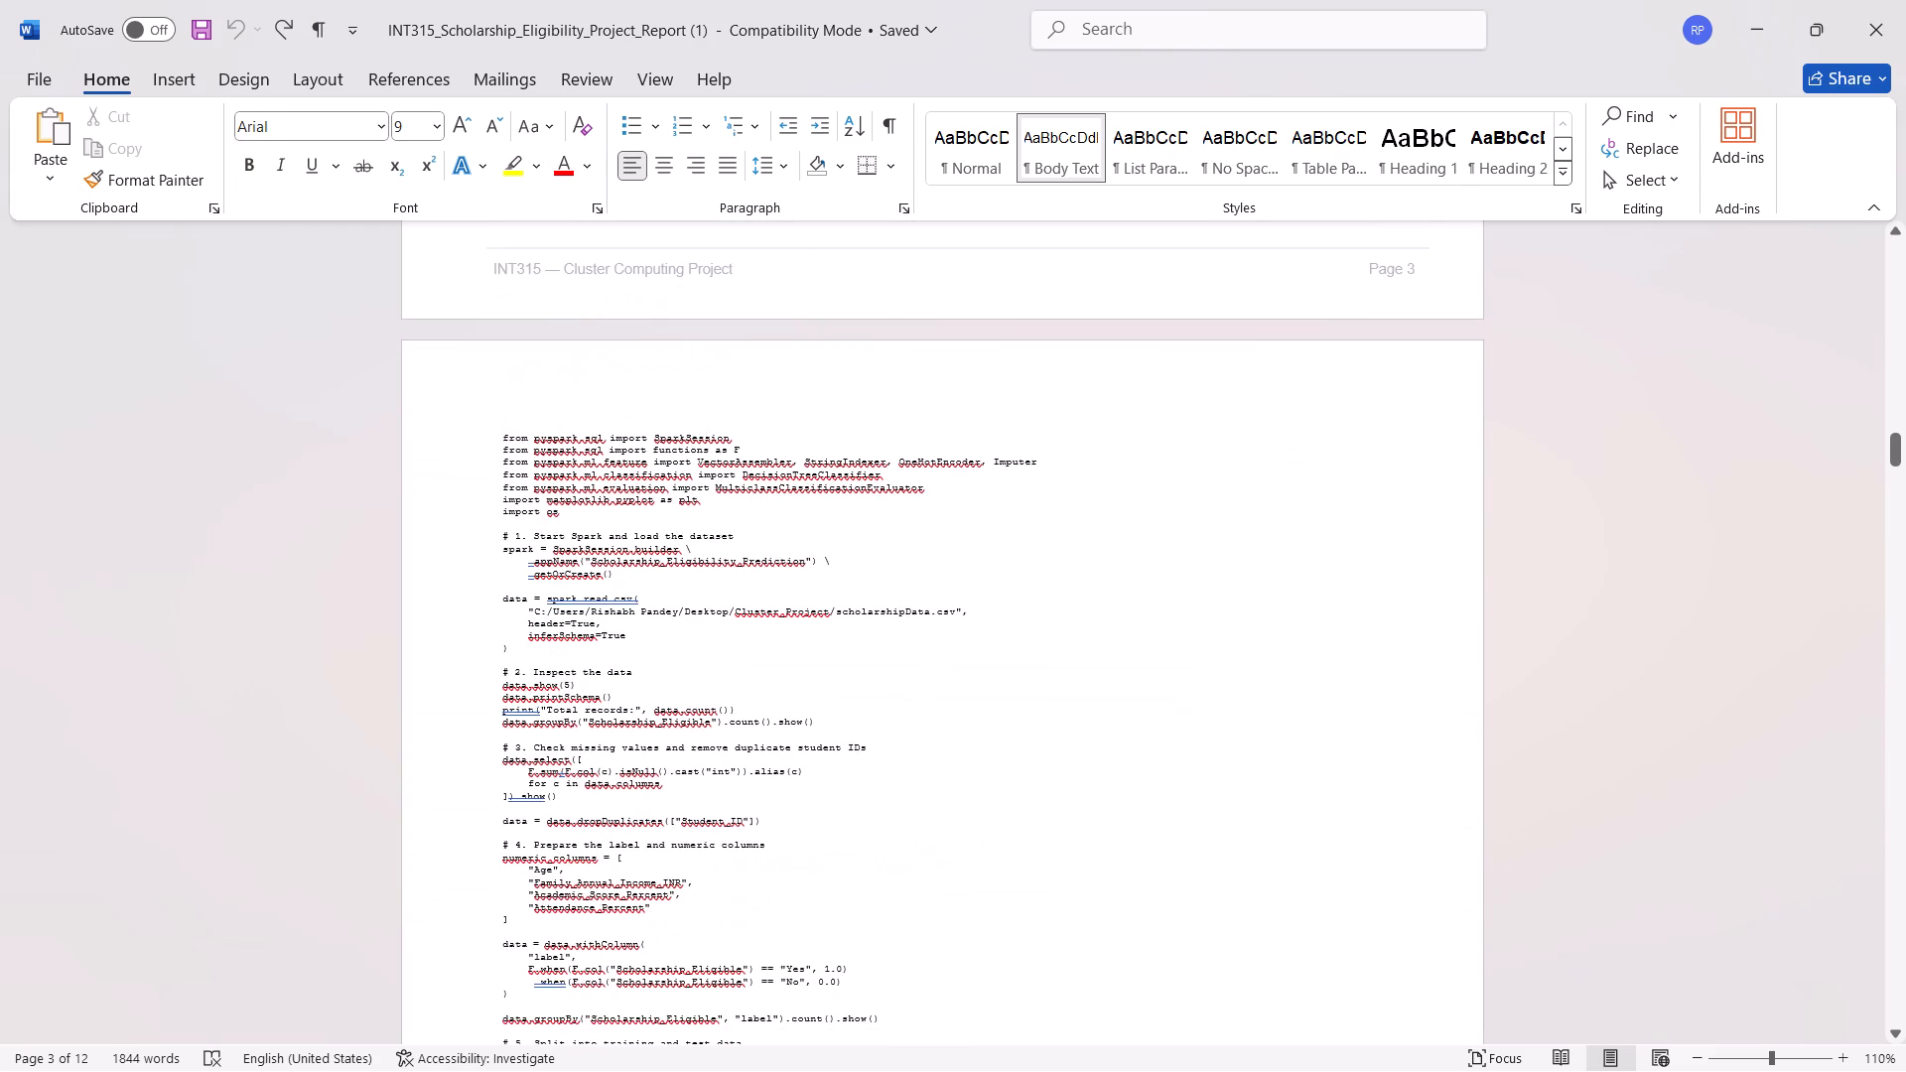
scroll(844, 614, down, 1)
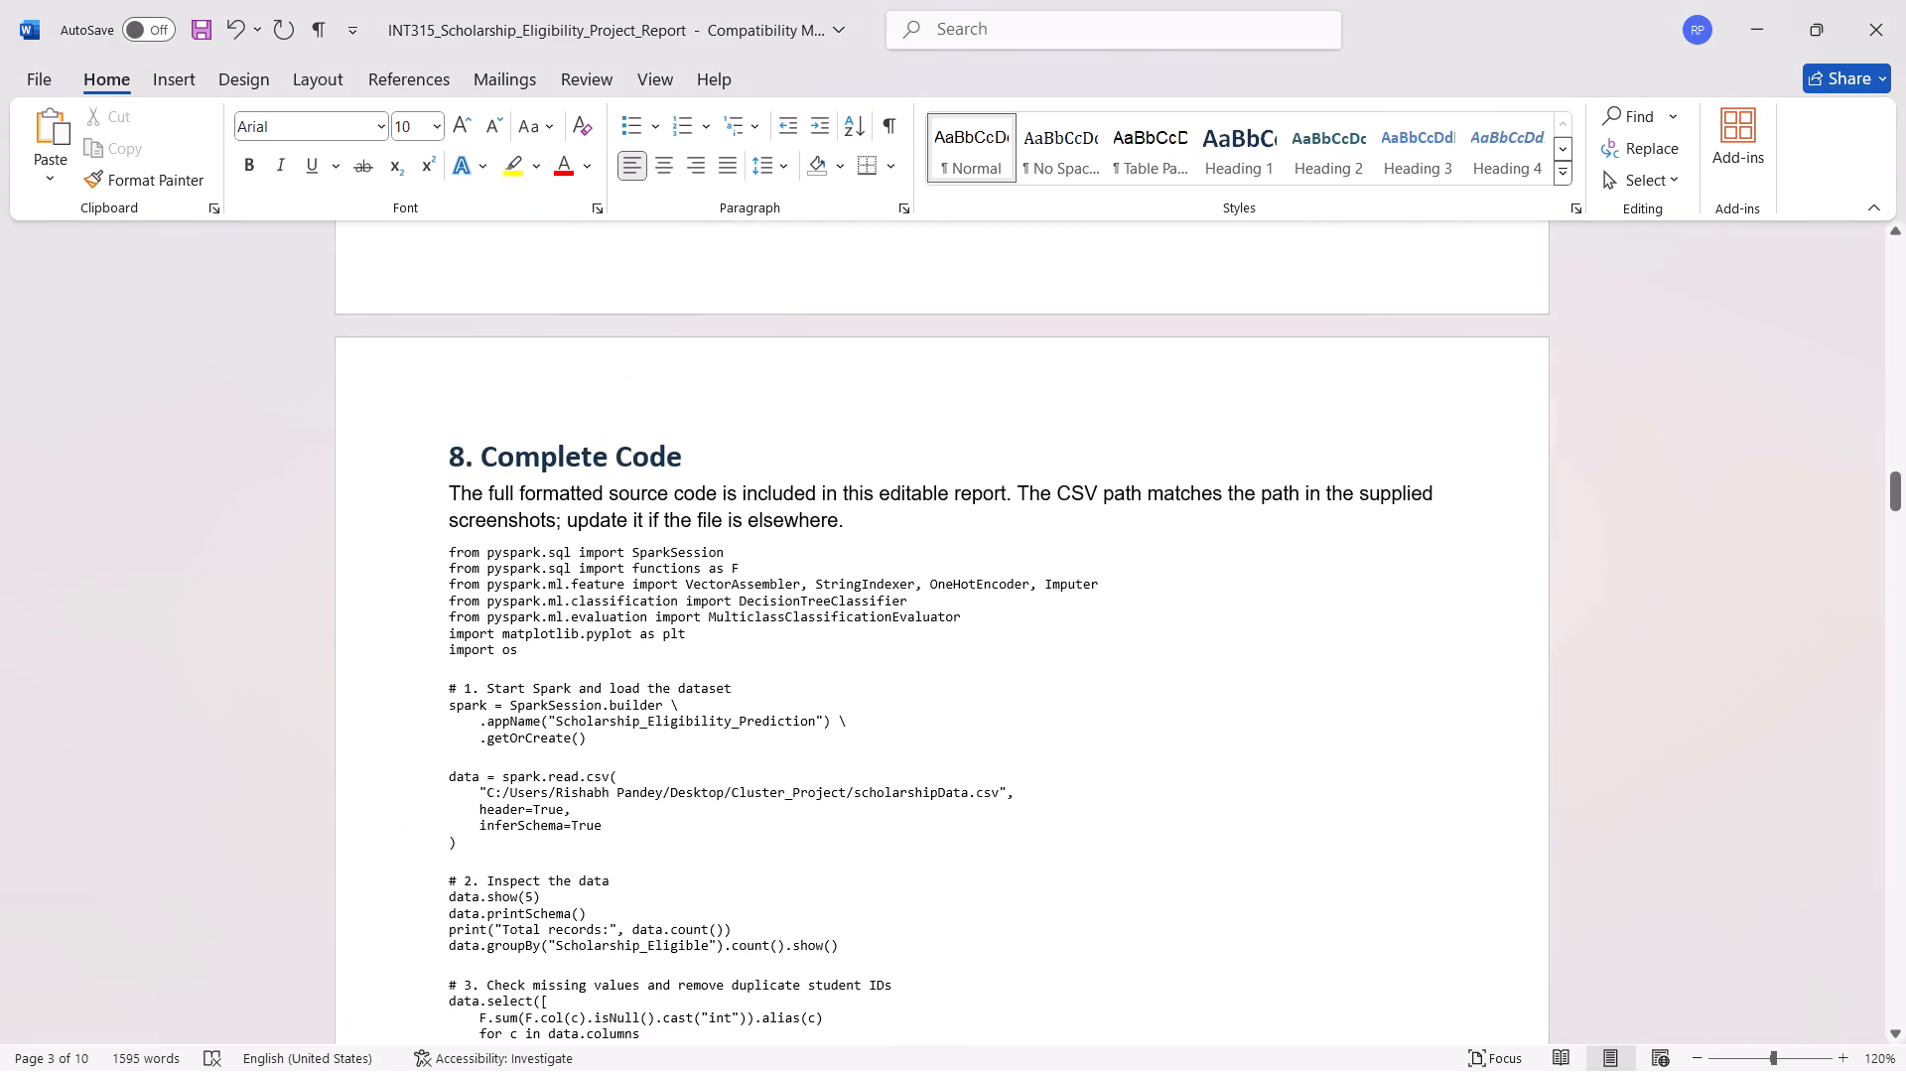
Review INT315_Scholarship_Eligibility_Project_Report from its opening sections through the code and execution screenshots to the Result Analysis section.
scroll(856, 502, up, 5)
scroll(856, 502, down, 1)
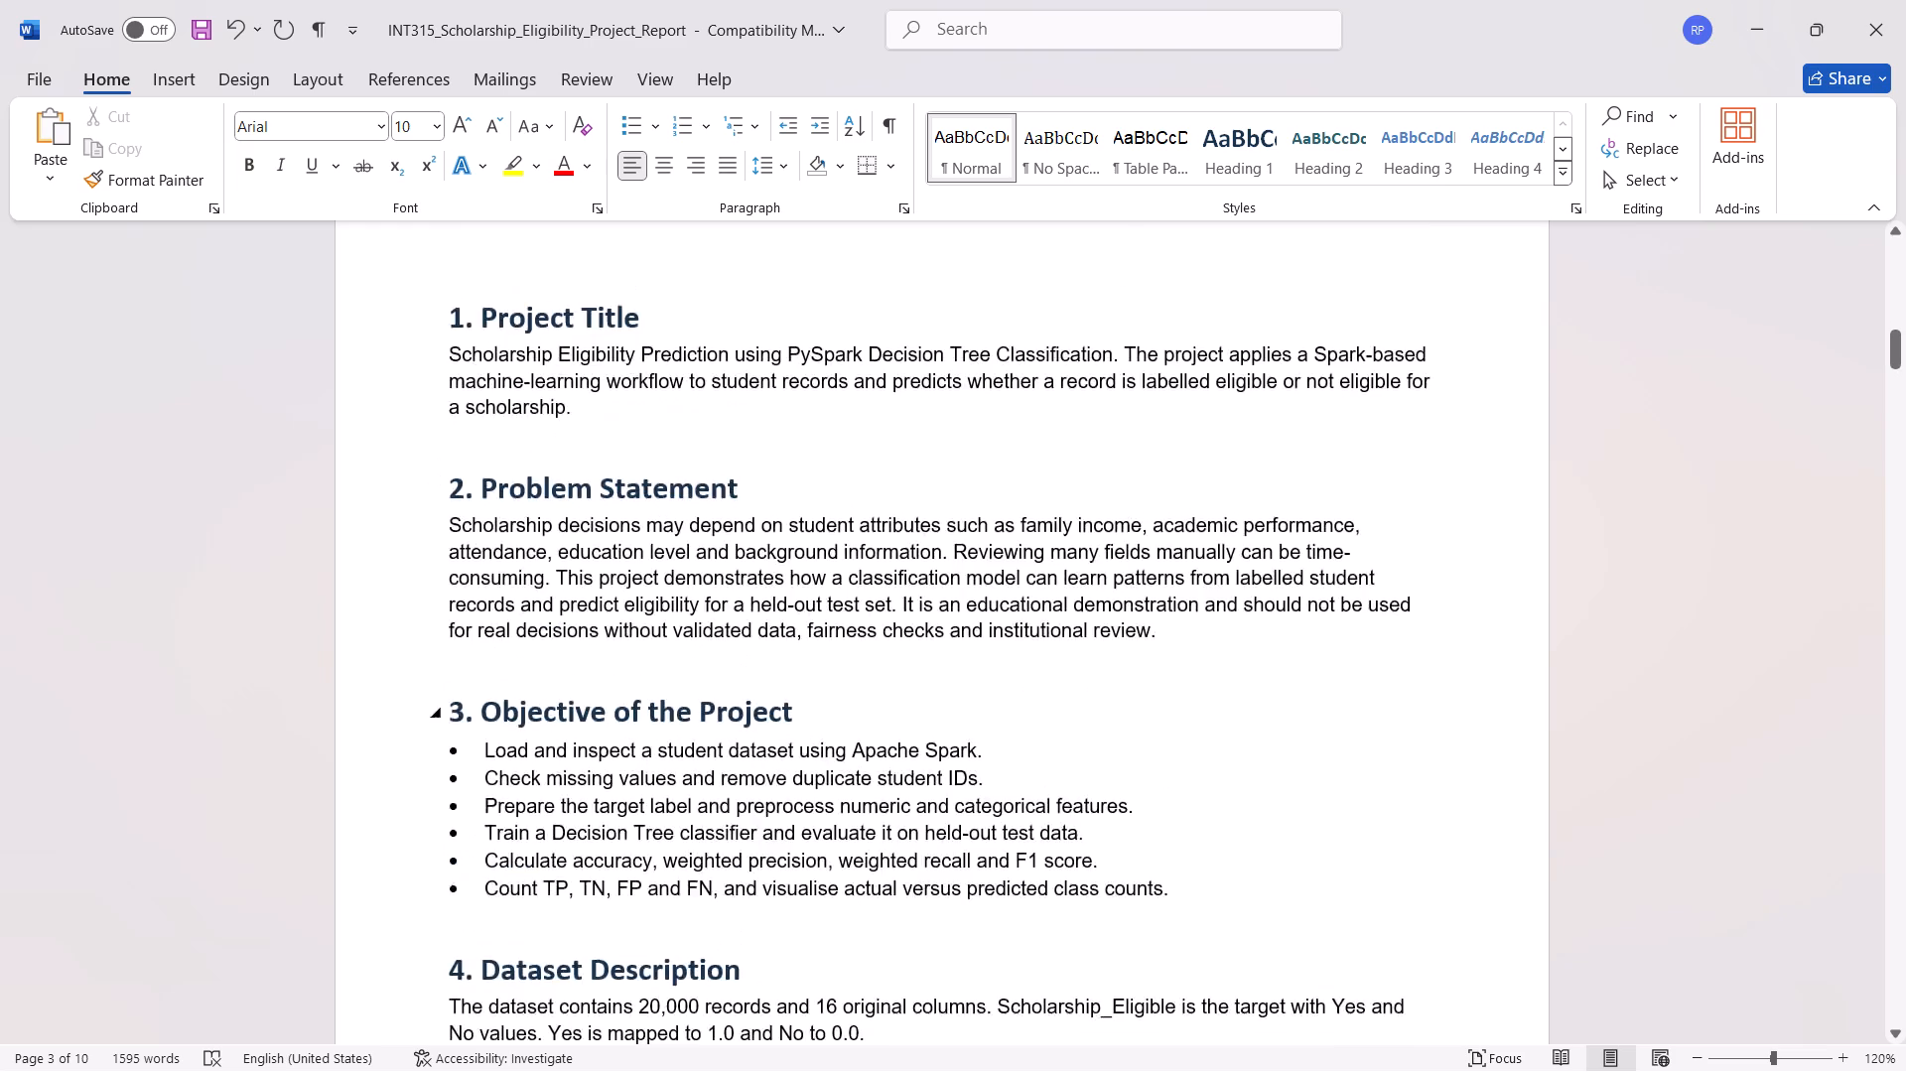
scroll(856, 502, down, 1)
scroll(837, 757, down, 1)
scroll(837, 757, up, 1)
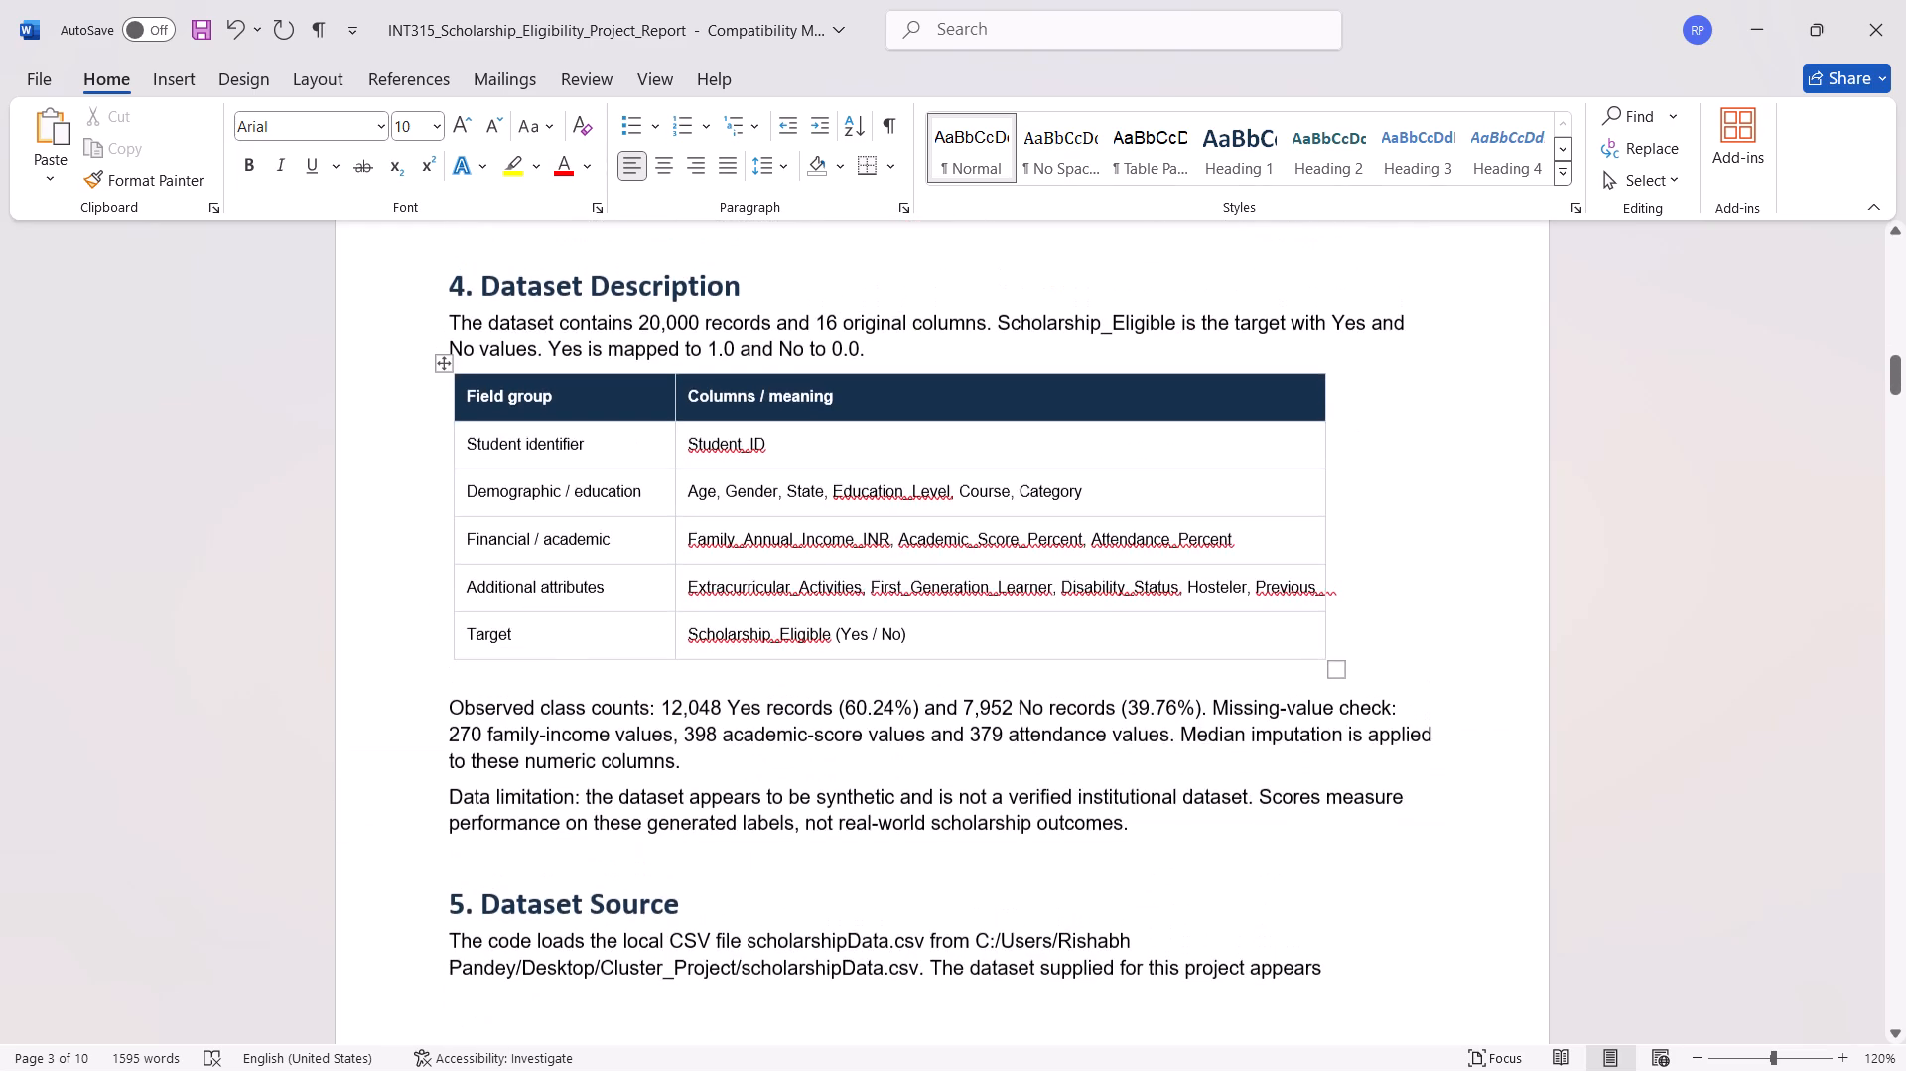
scroll(837, 757, down, 3)
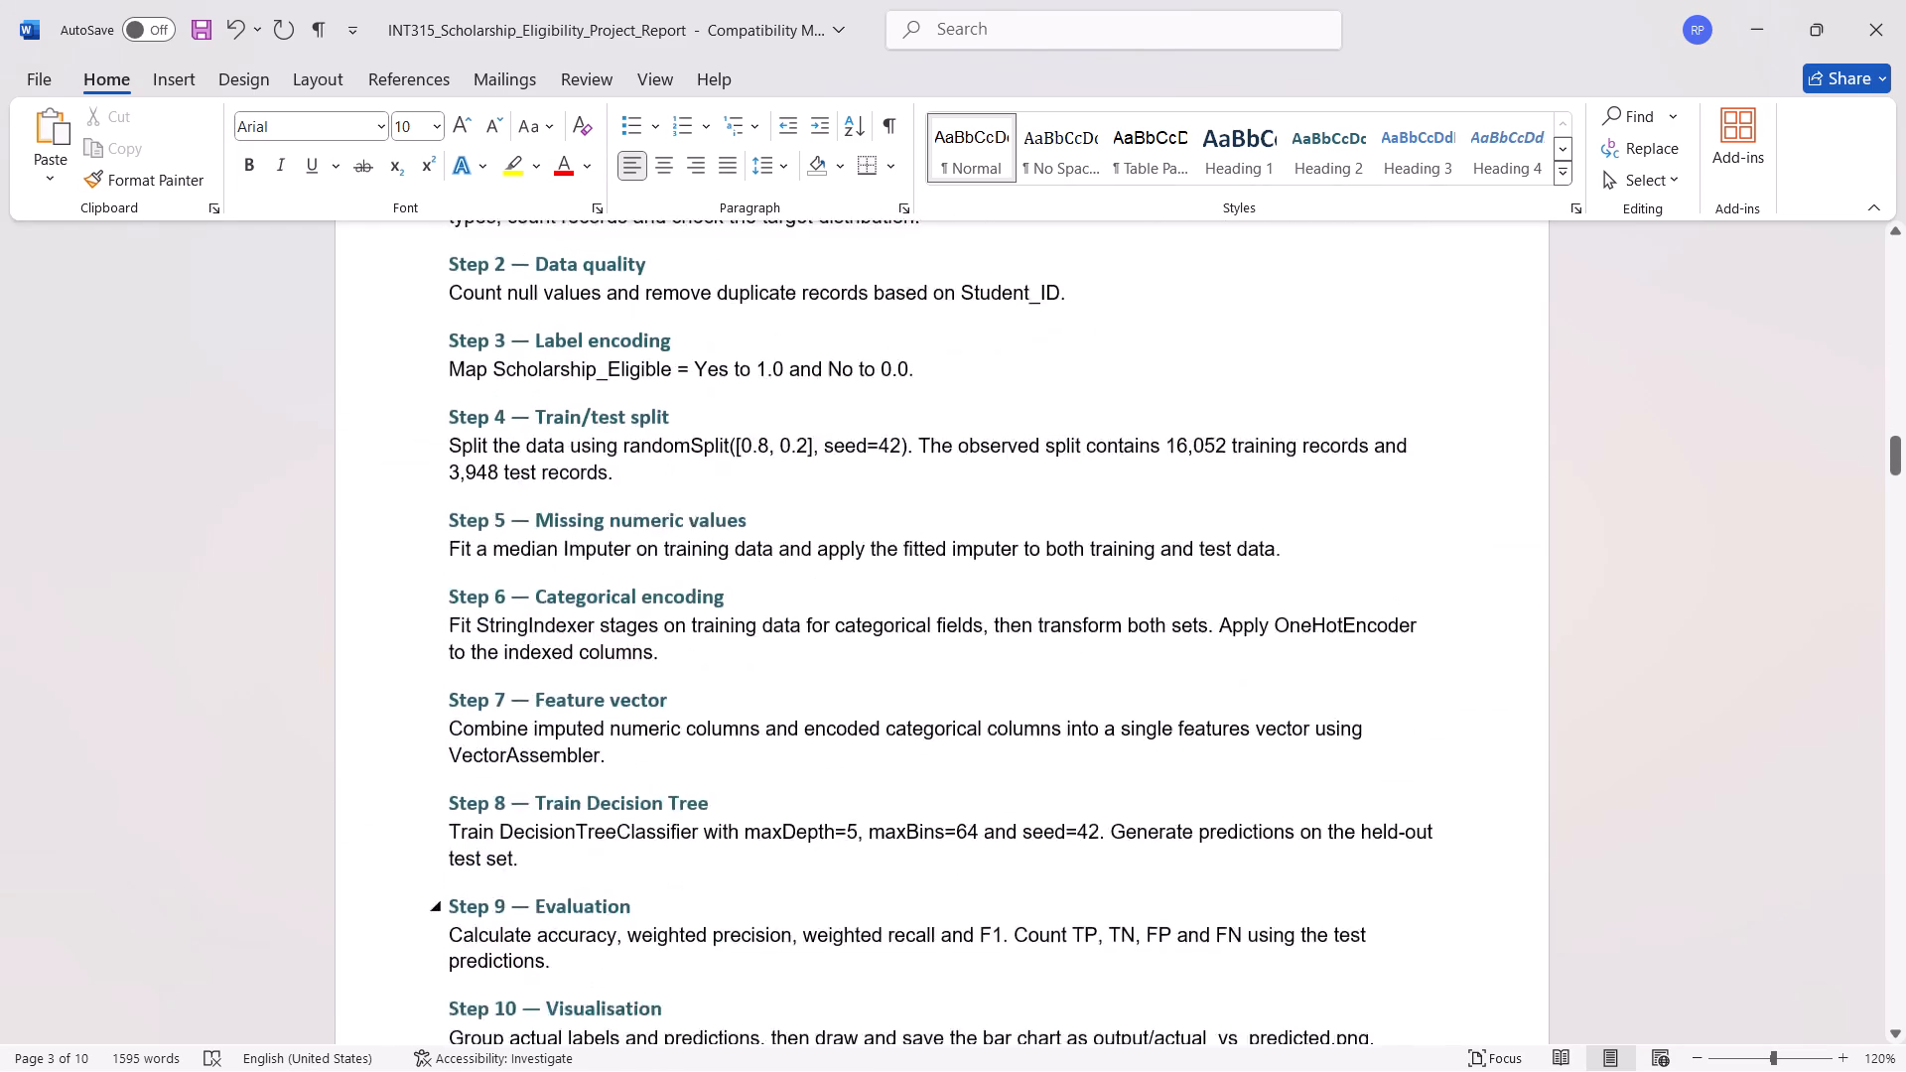
scroll(837, 757, down, 5)
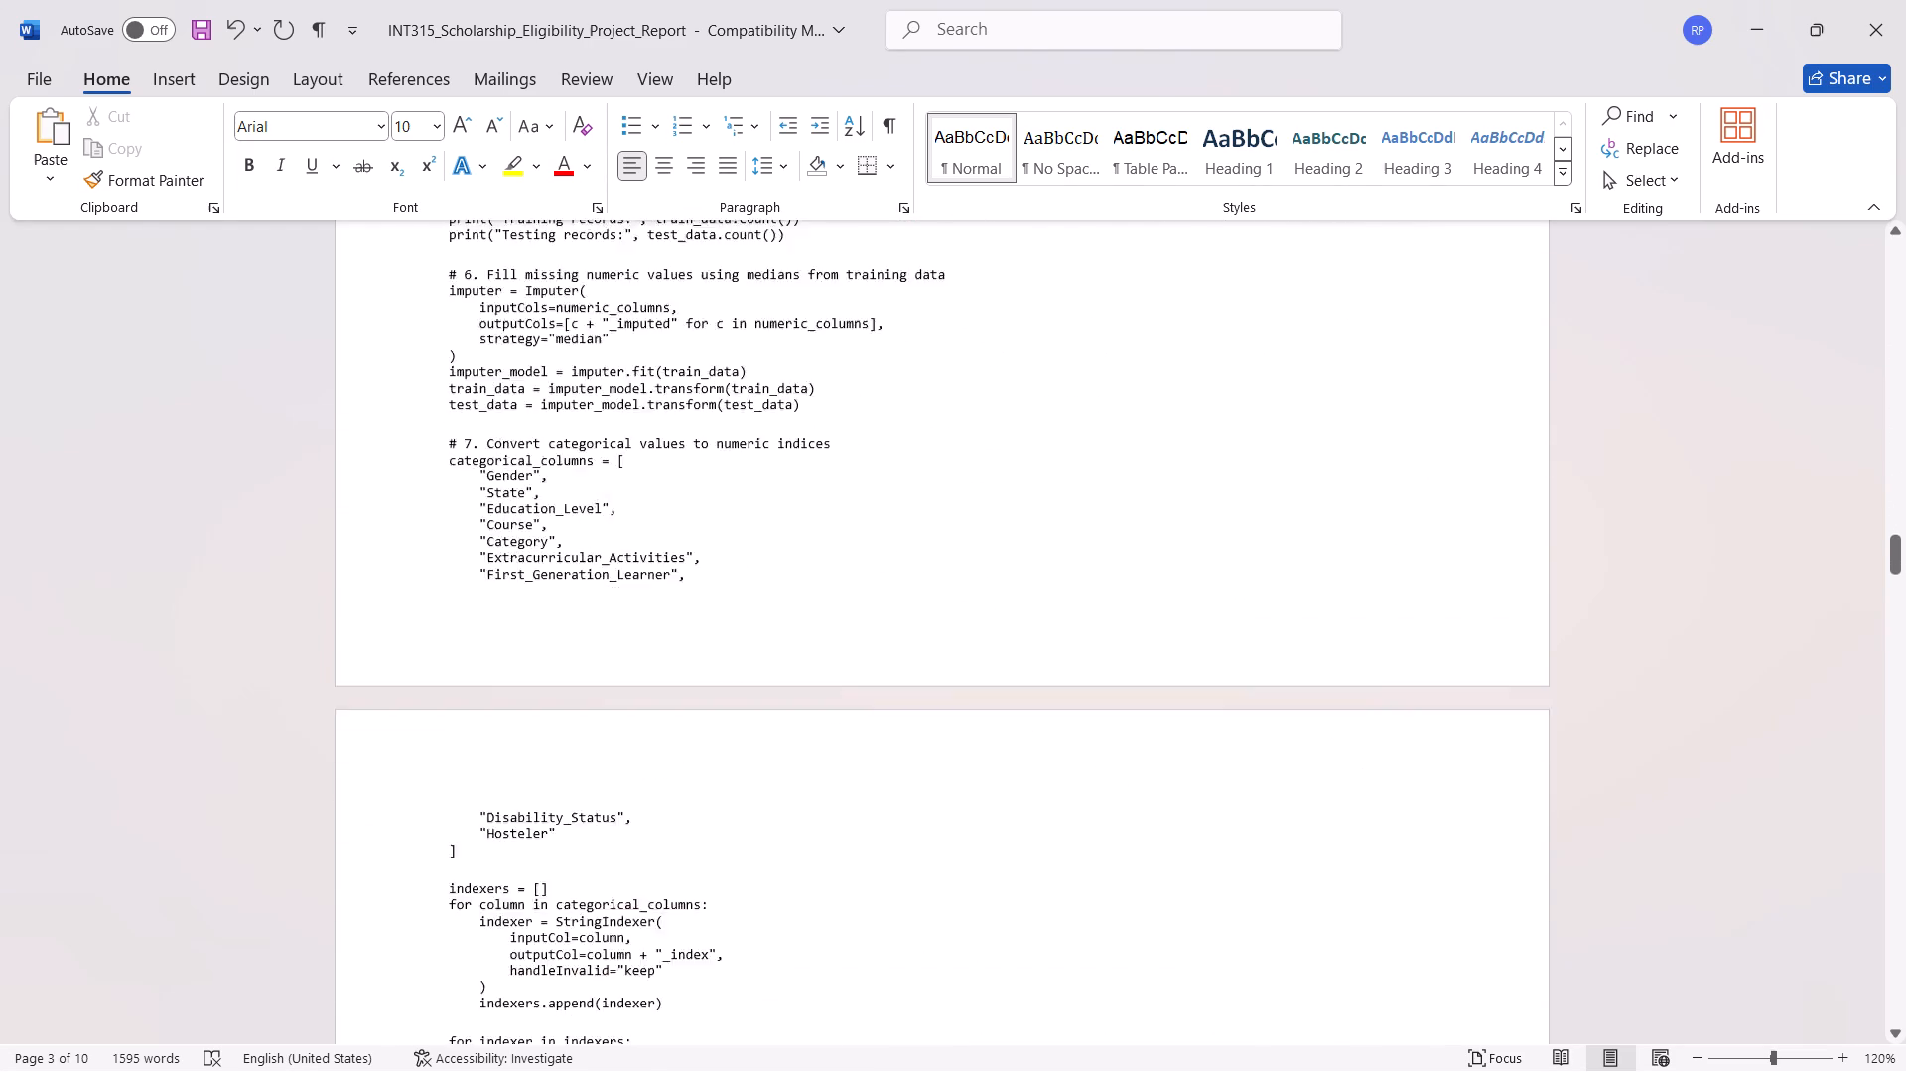
scroll(837, 757, down, 5)
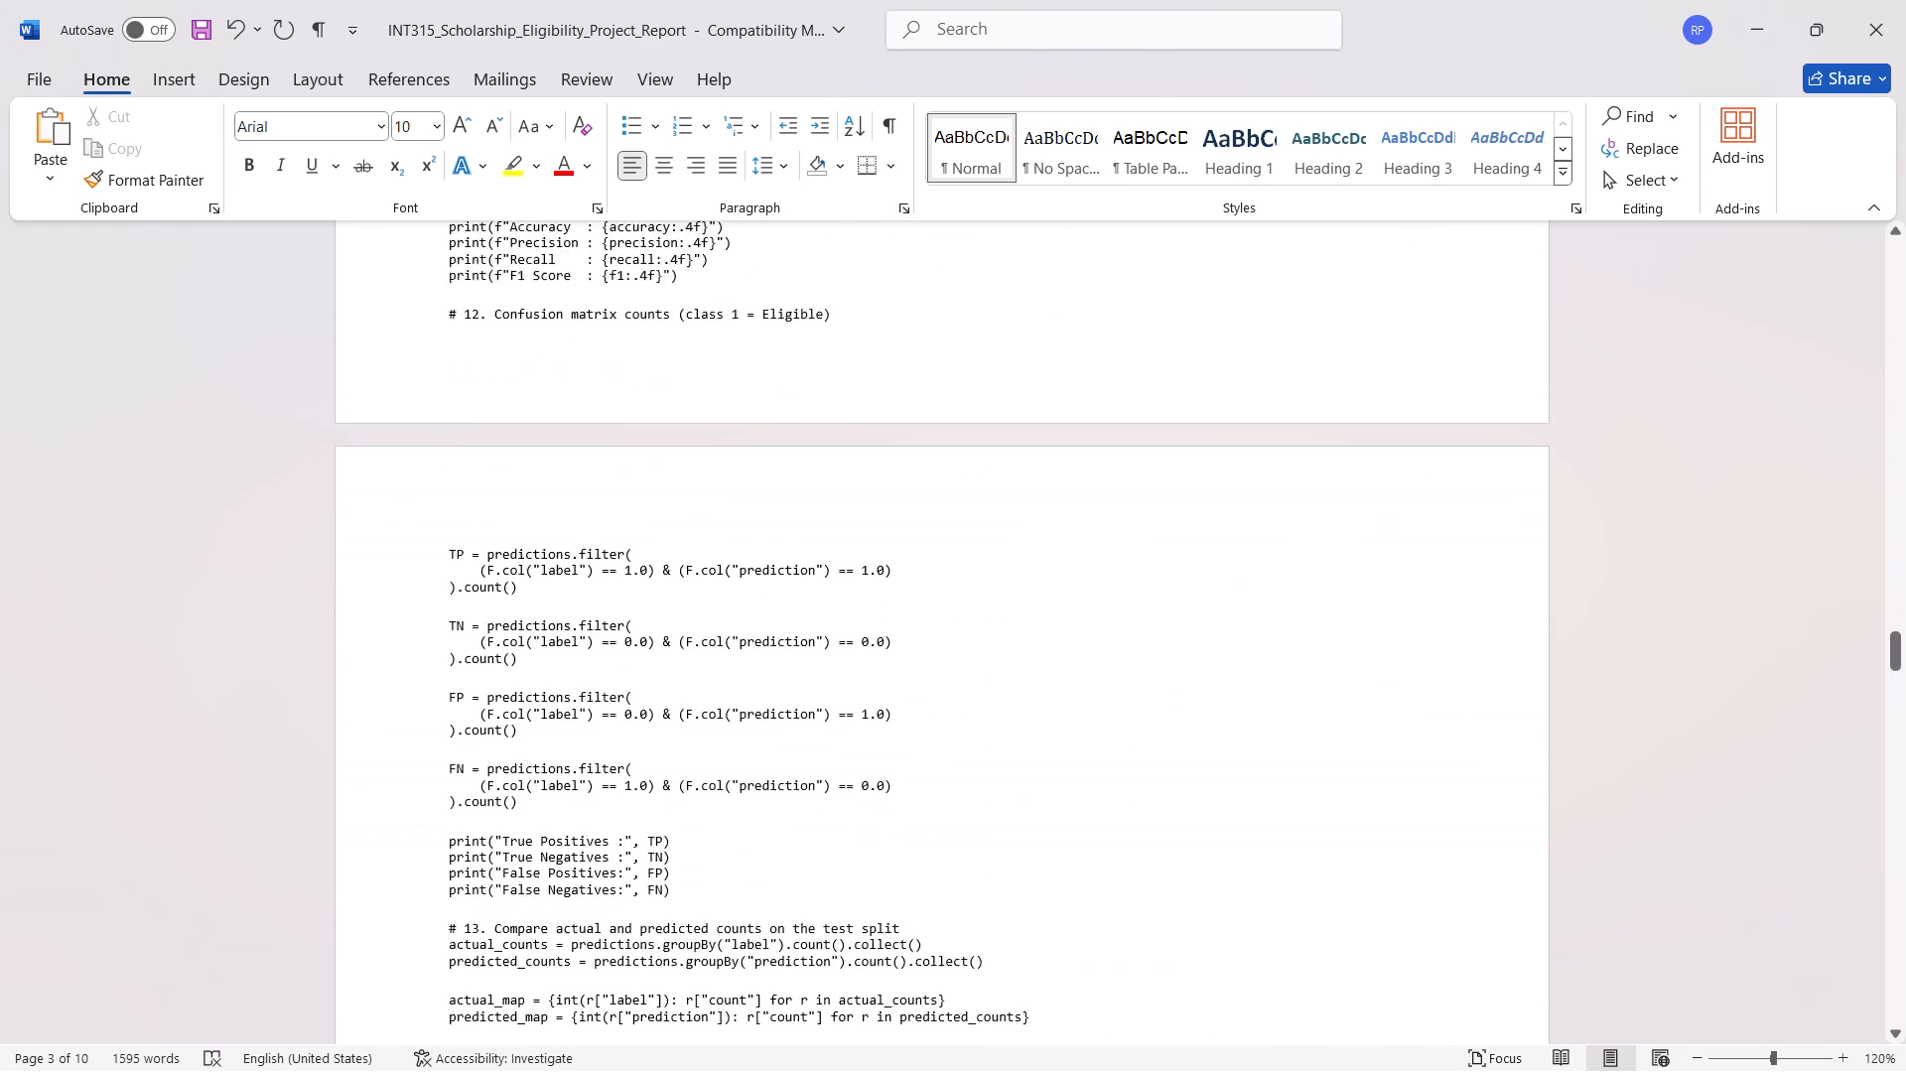
scroll(837, 757, down, 4)
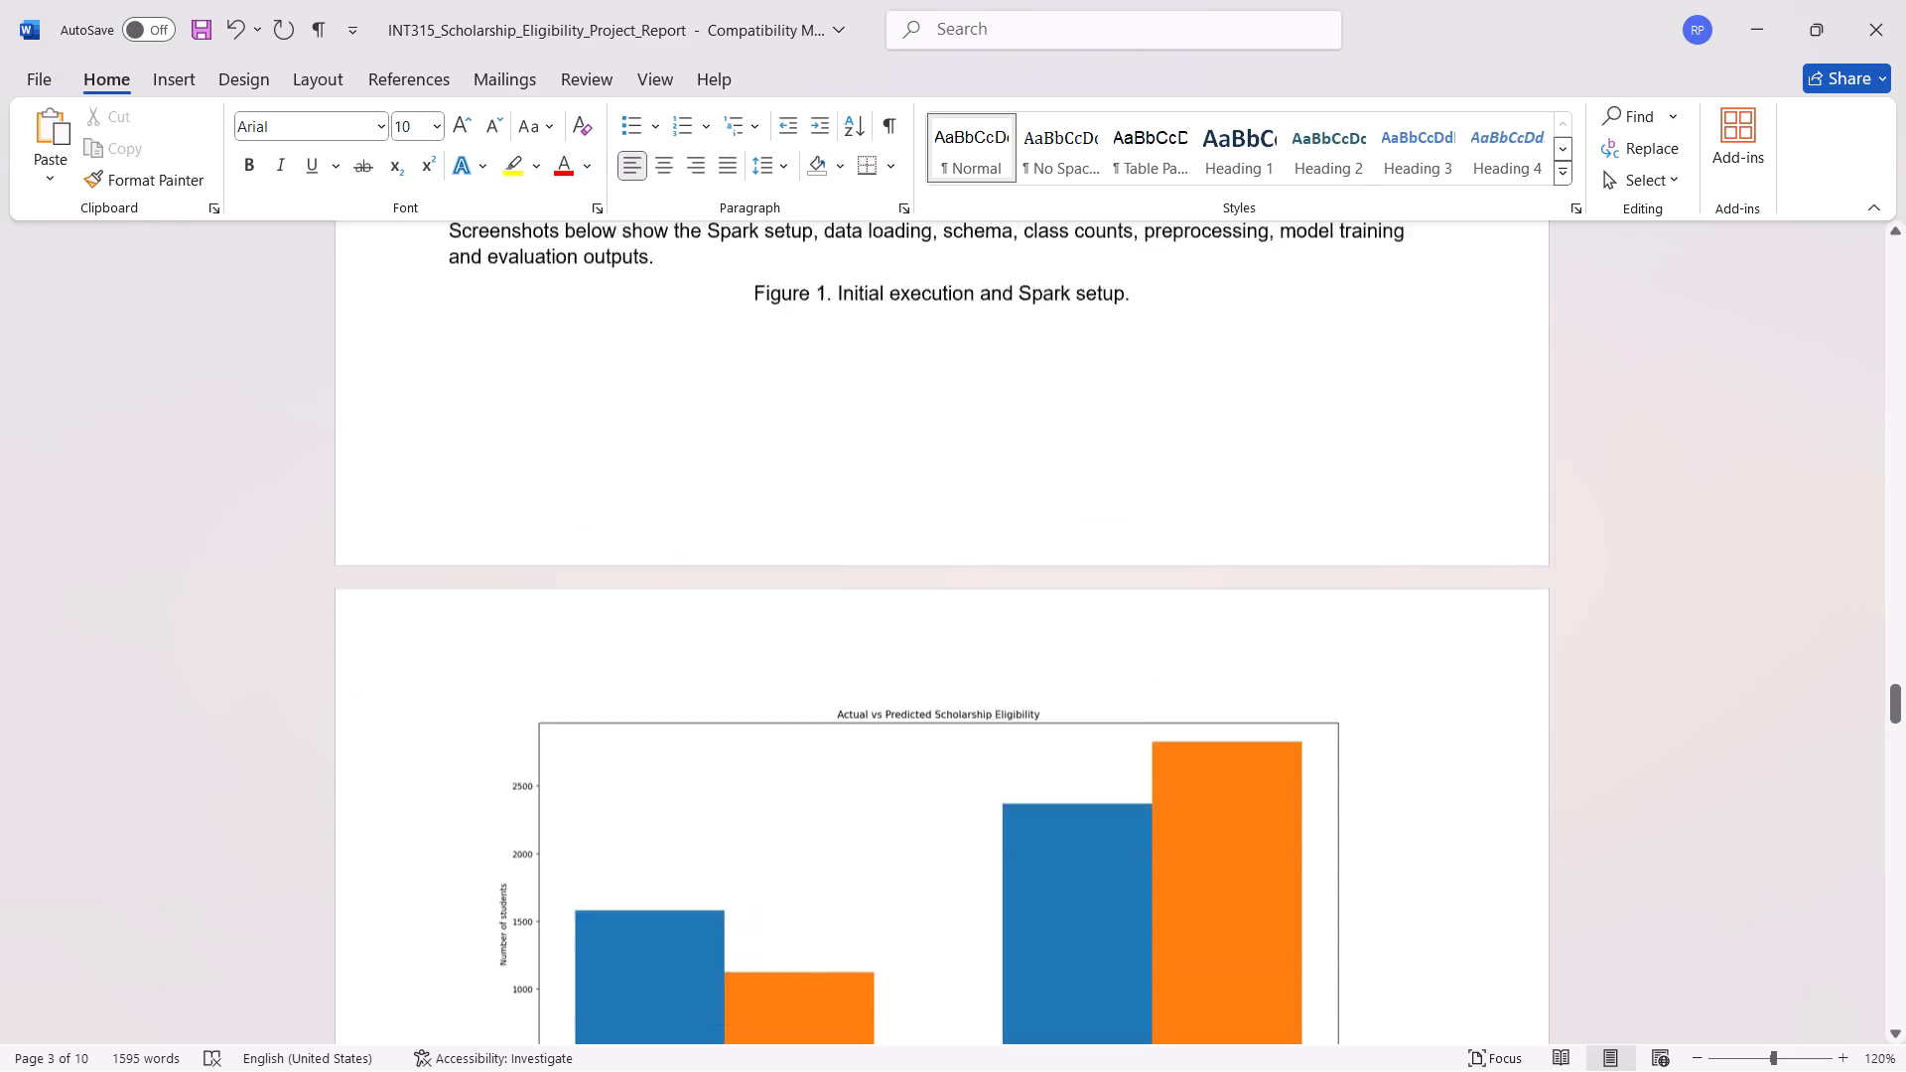
scroll(837, 757, down, 4)
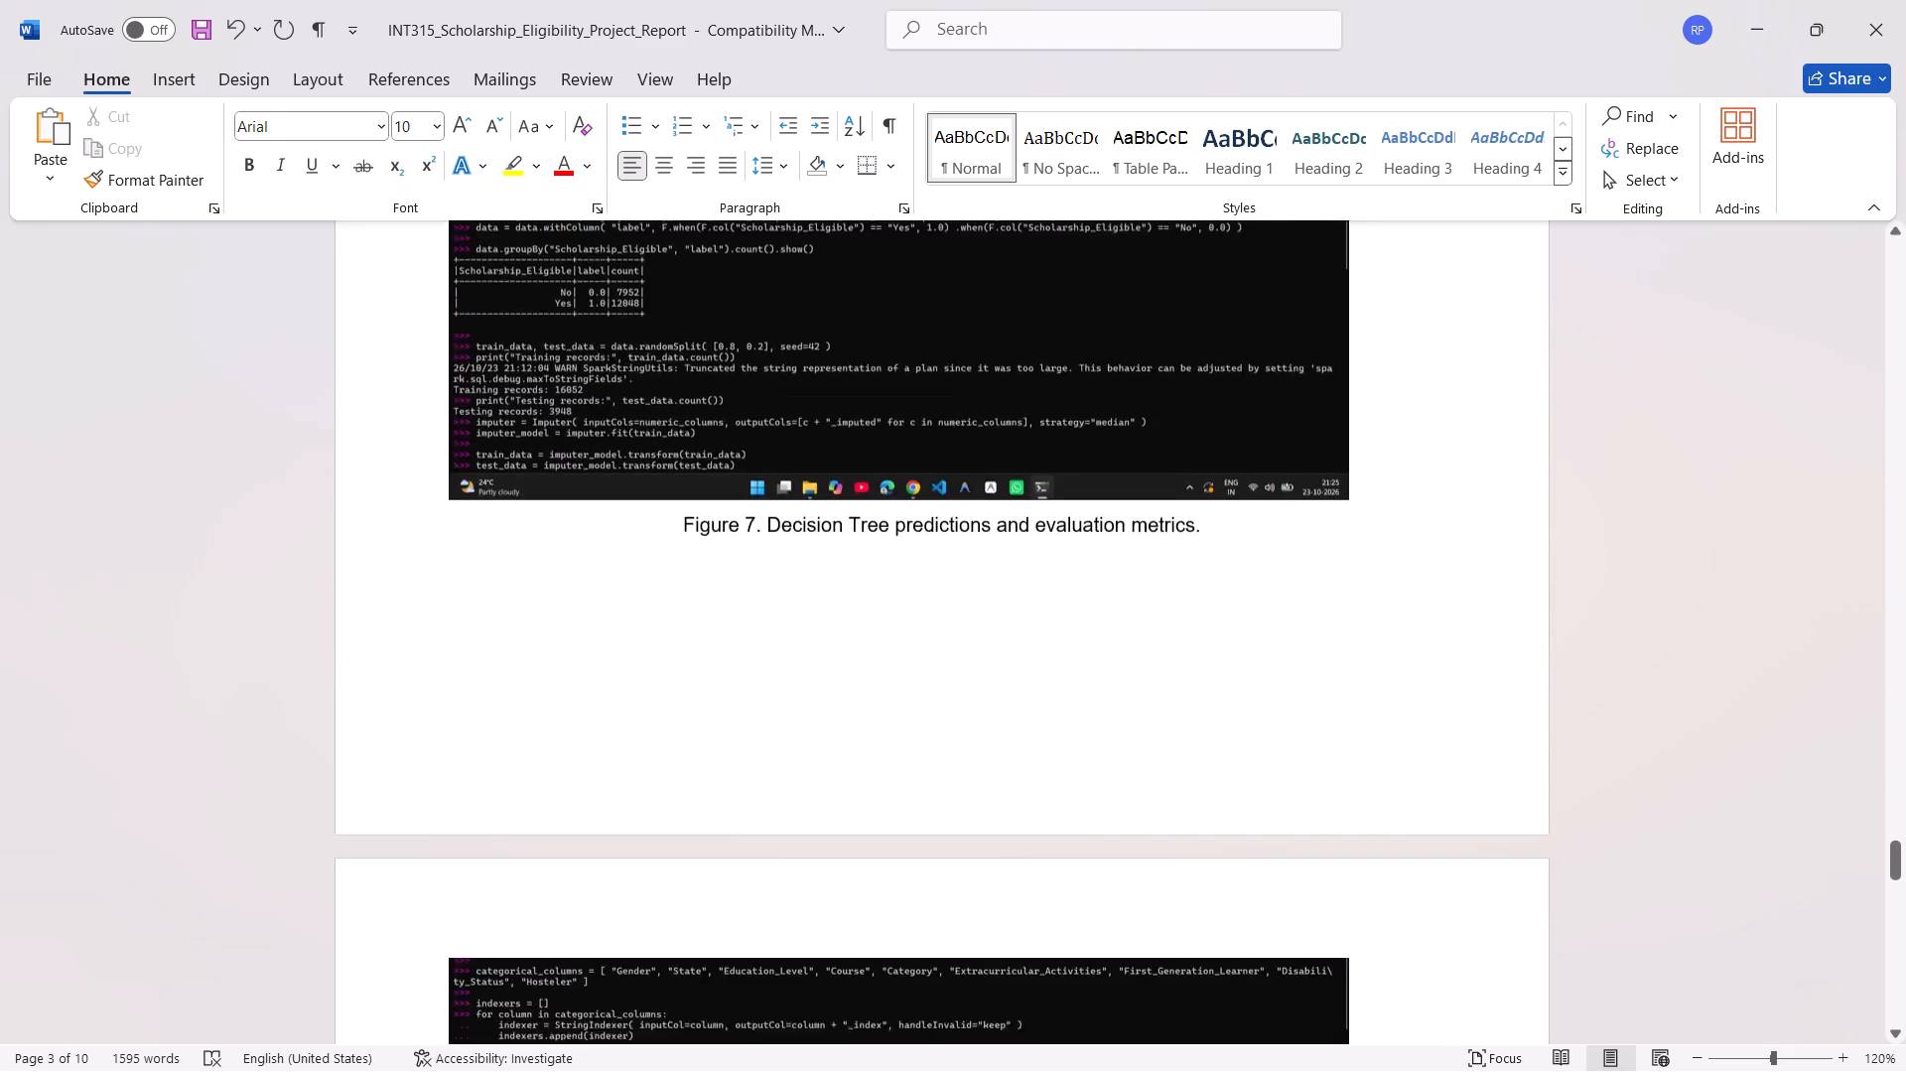
scroll(837, 757, down, 4)
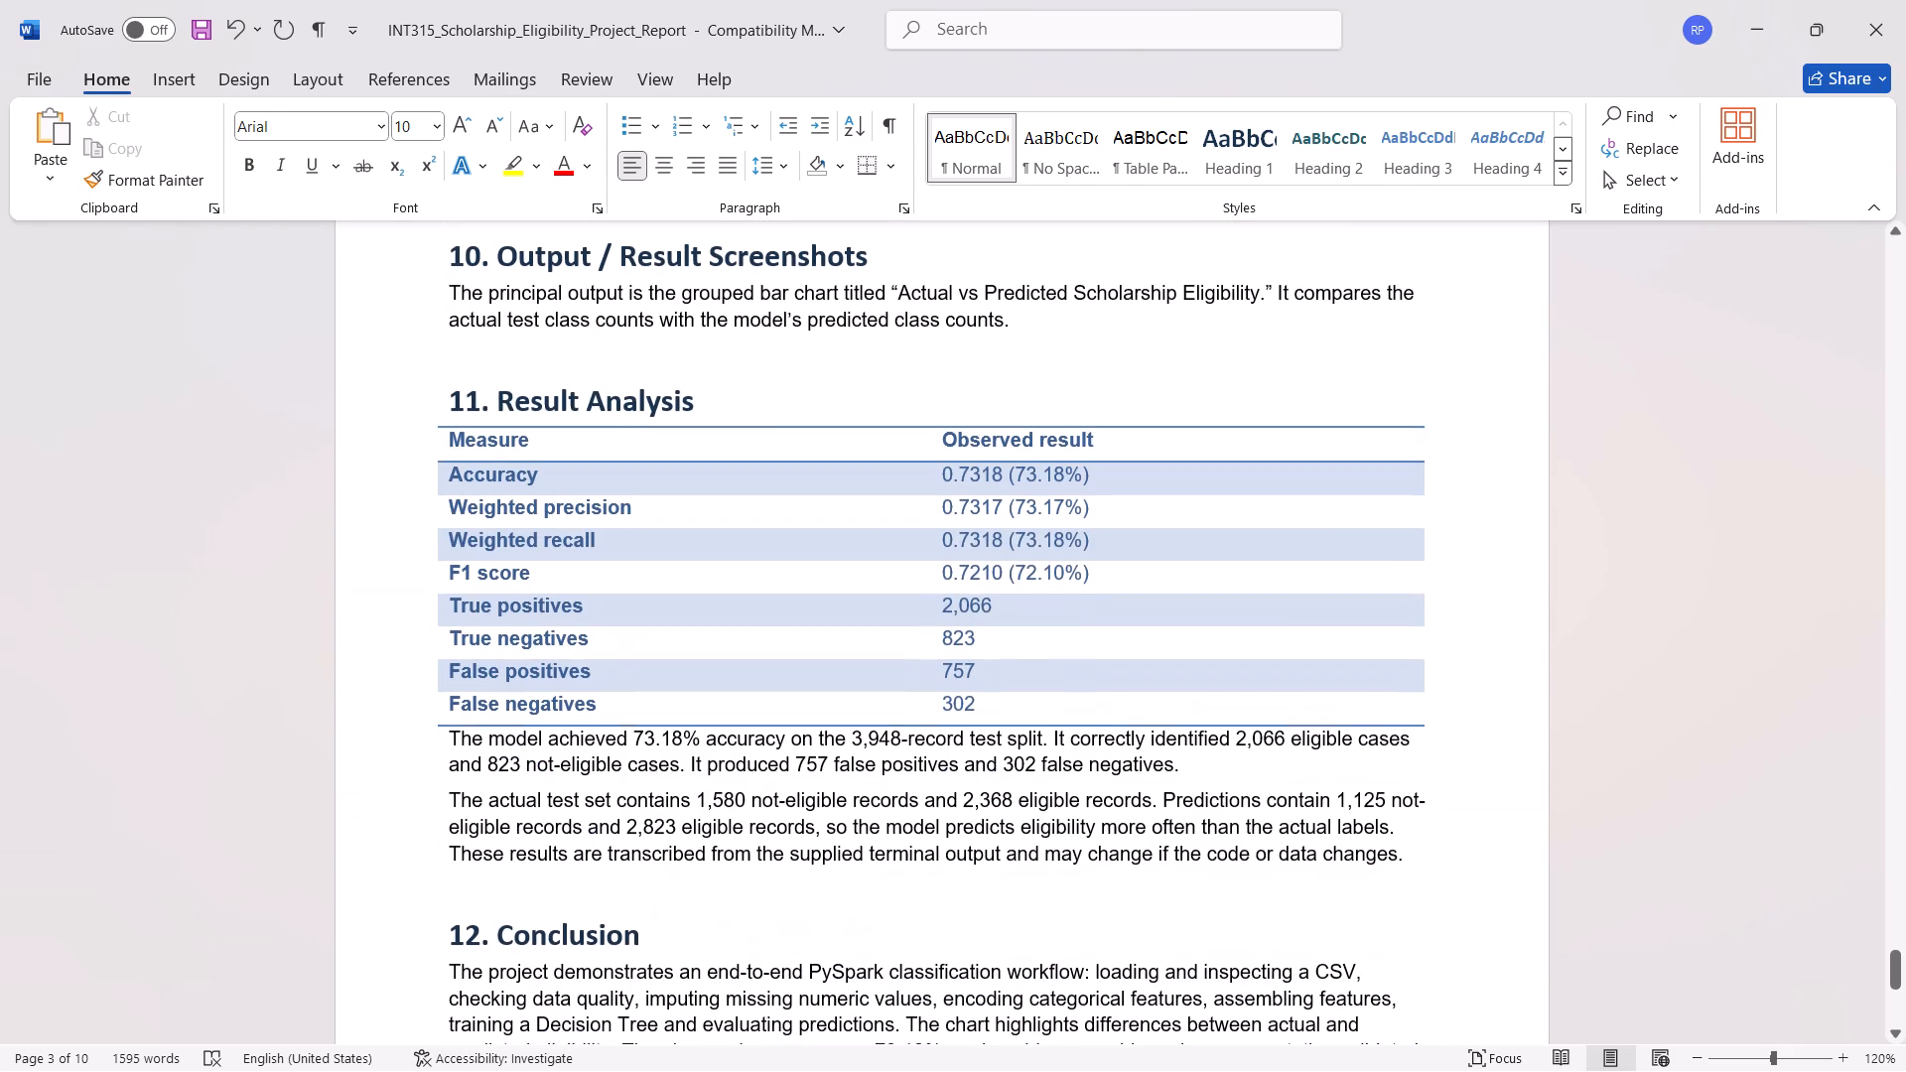
Copy the whole Result Analysis table from INT315_Scholarship_Eligibility_Project_Report (1) and switch to INT315_Scholarship_Eligibility_Project_Report.
scroll(689, 739, down, 3)
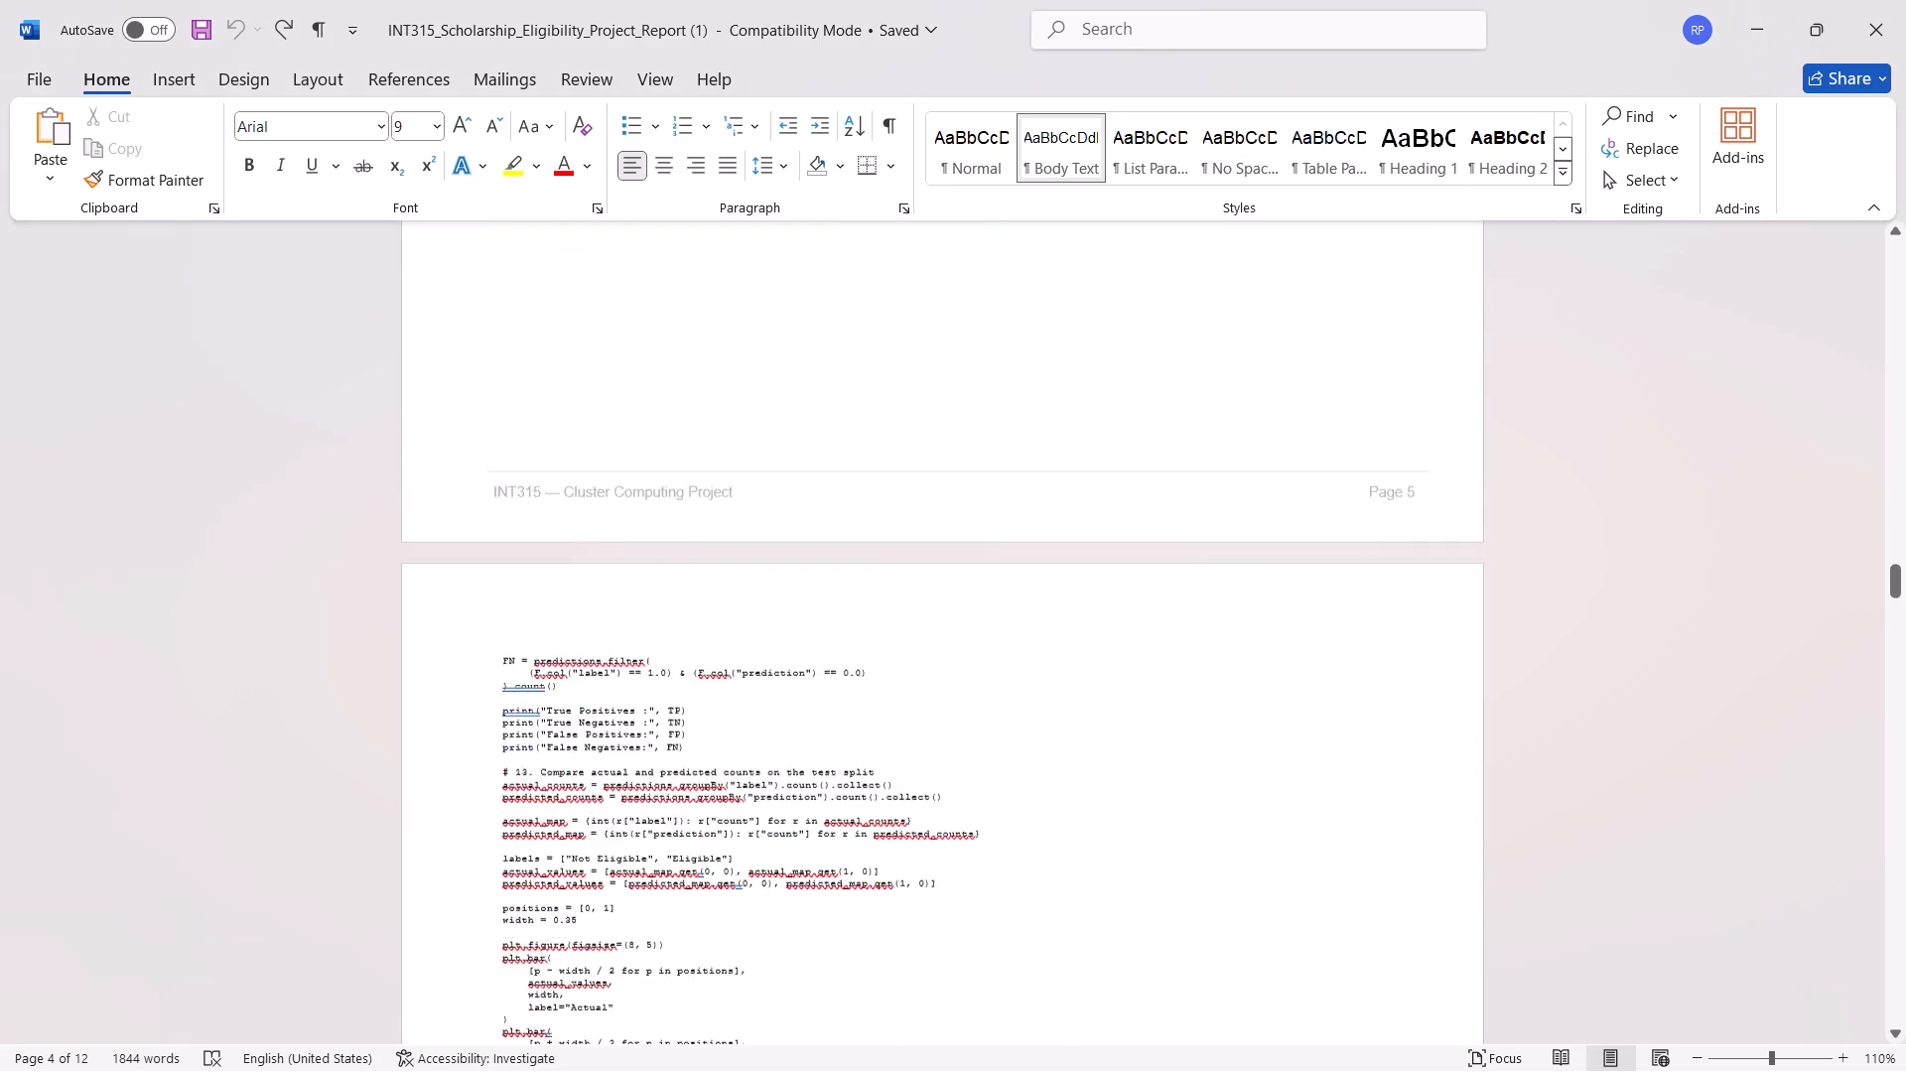
scroll(689, 739, down, 6)
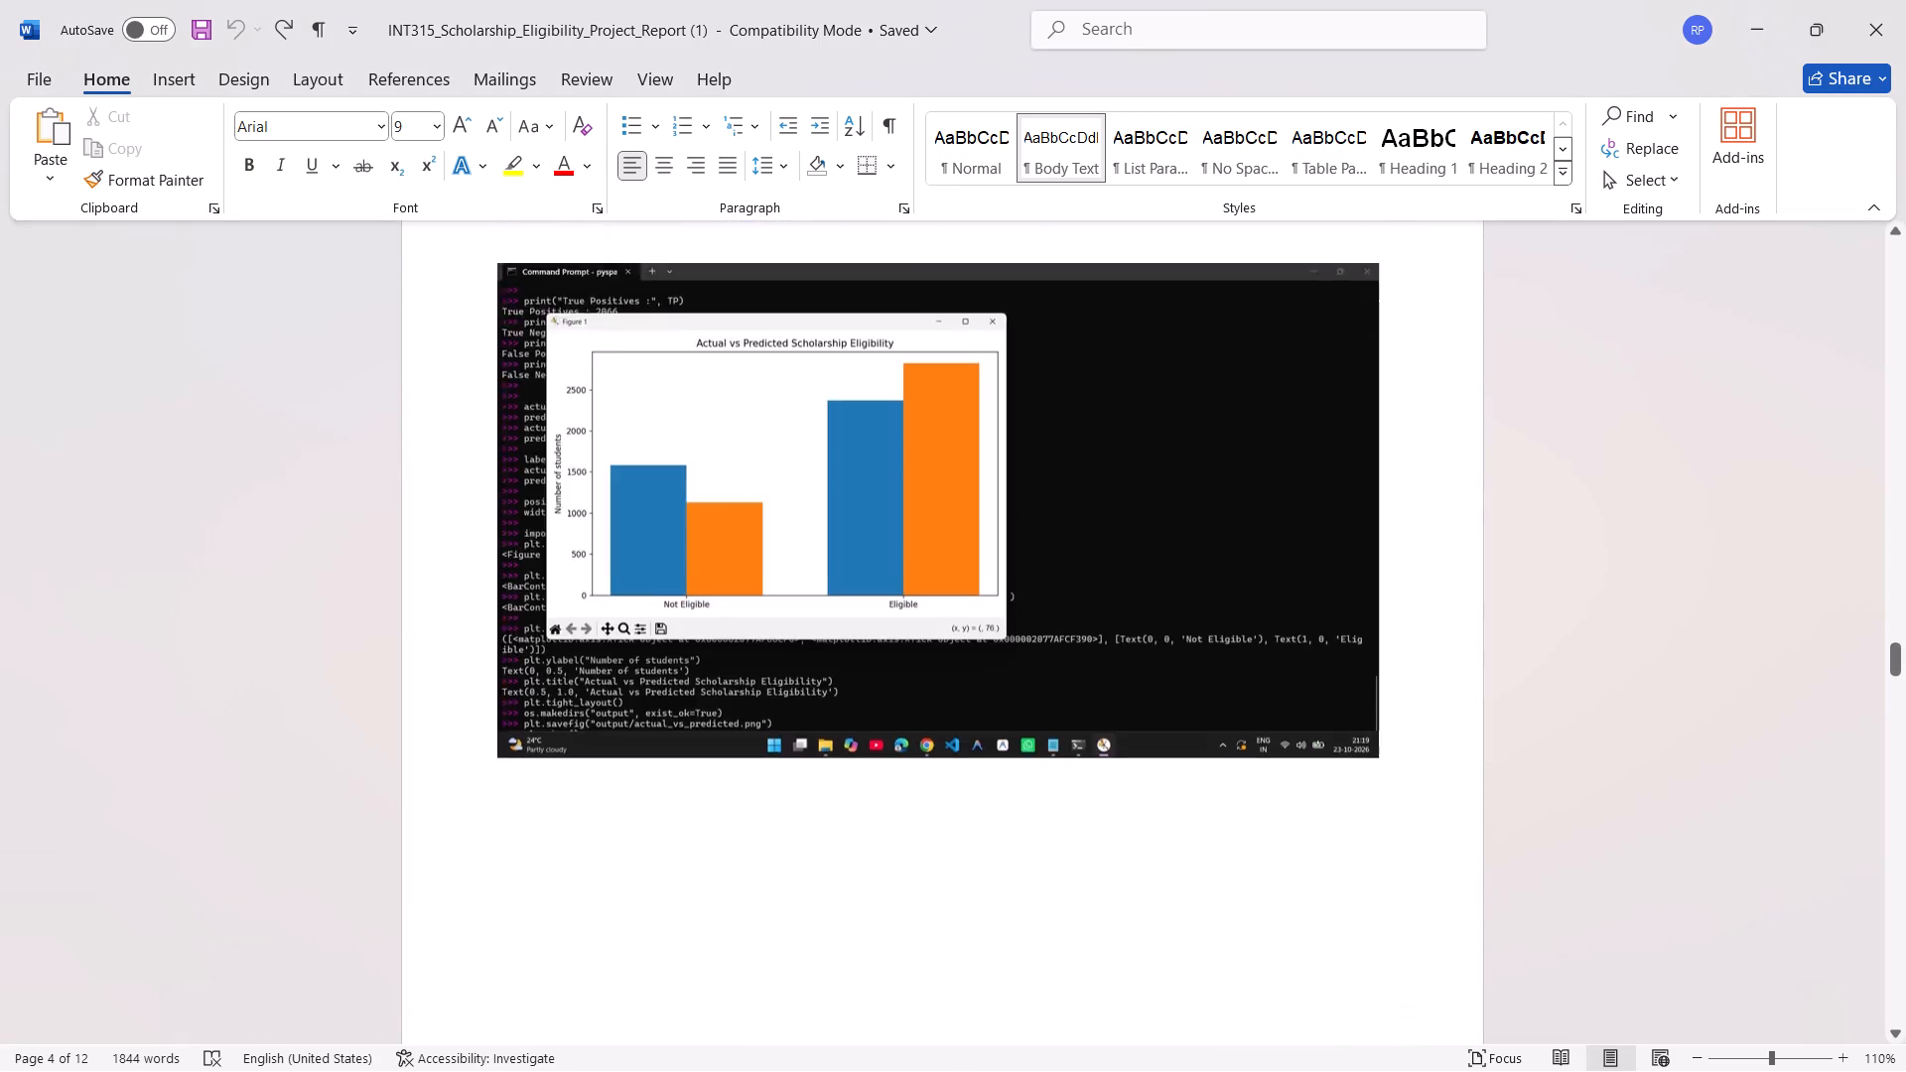
scroll(697, 675, down, 7)
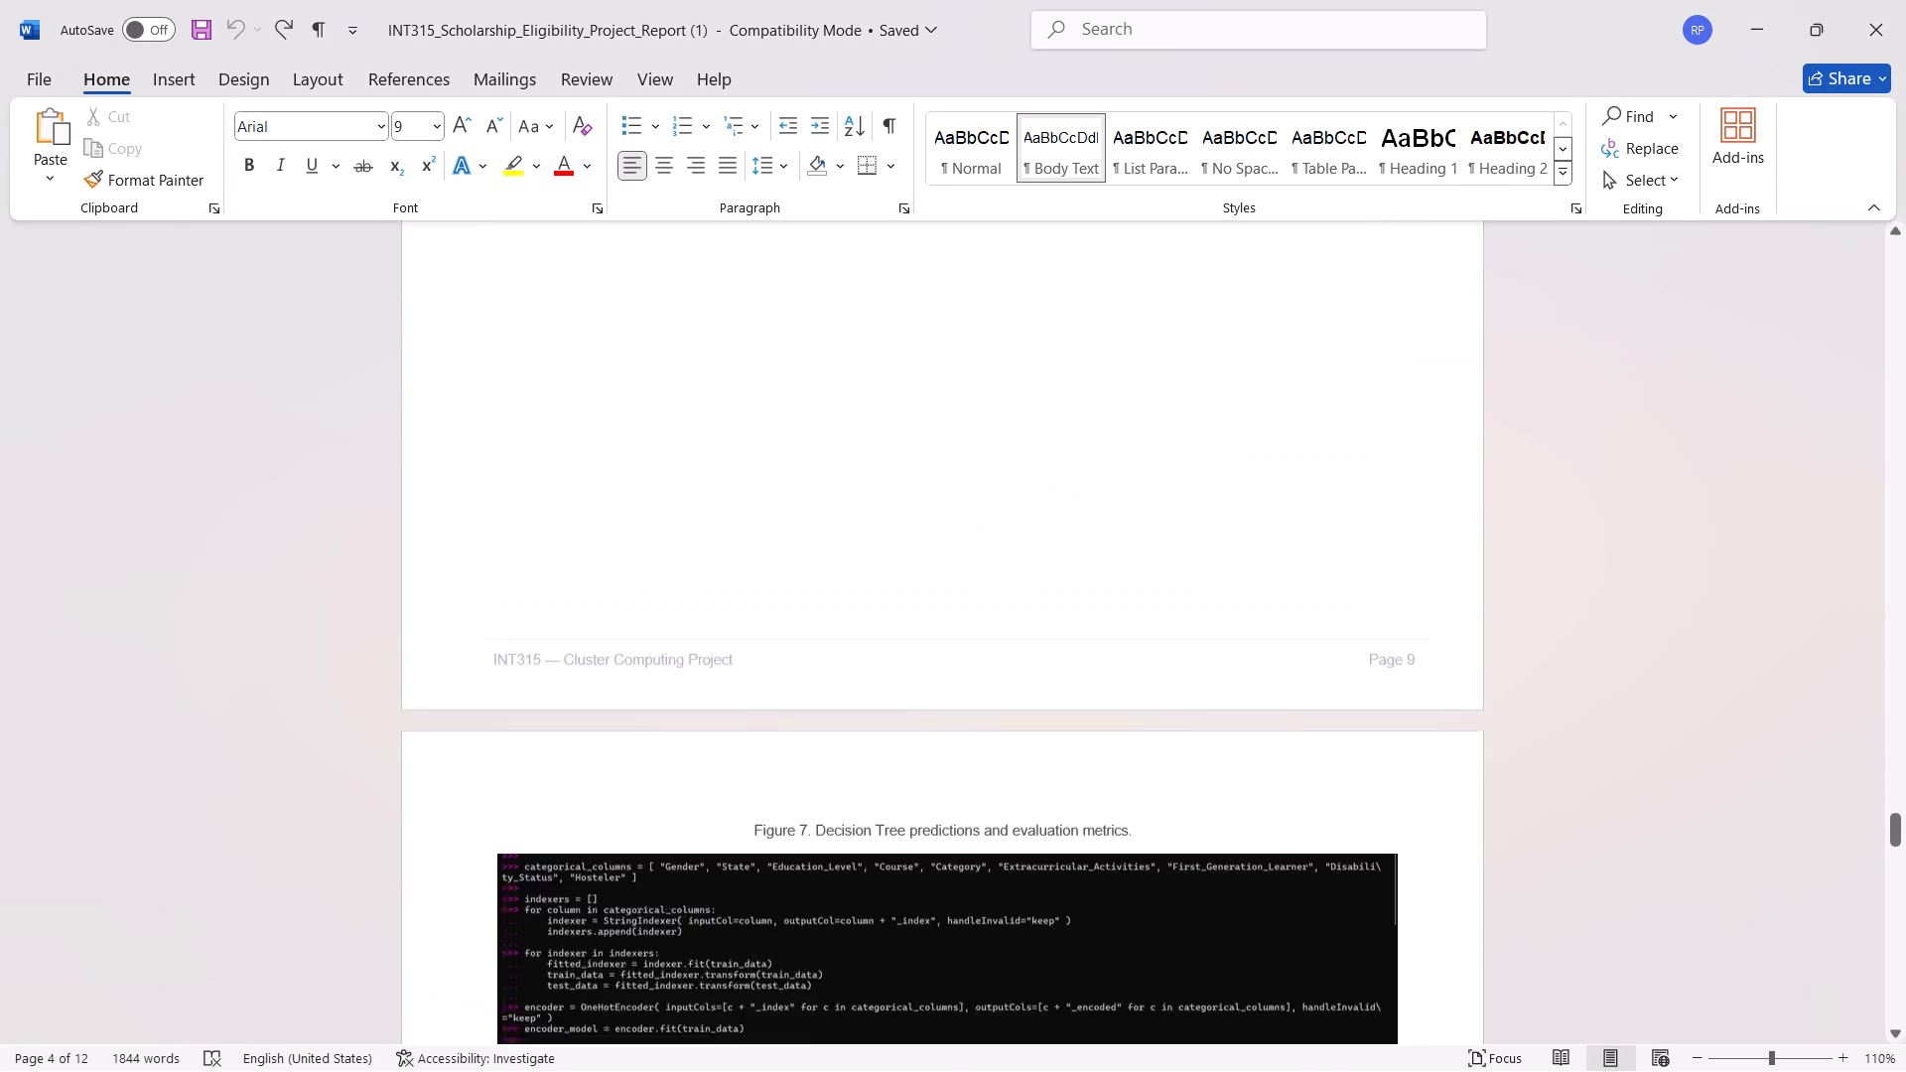
scroll(697, 675, down, 6)
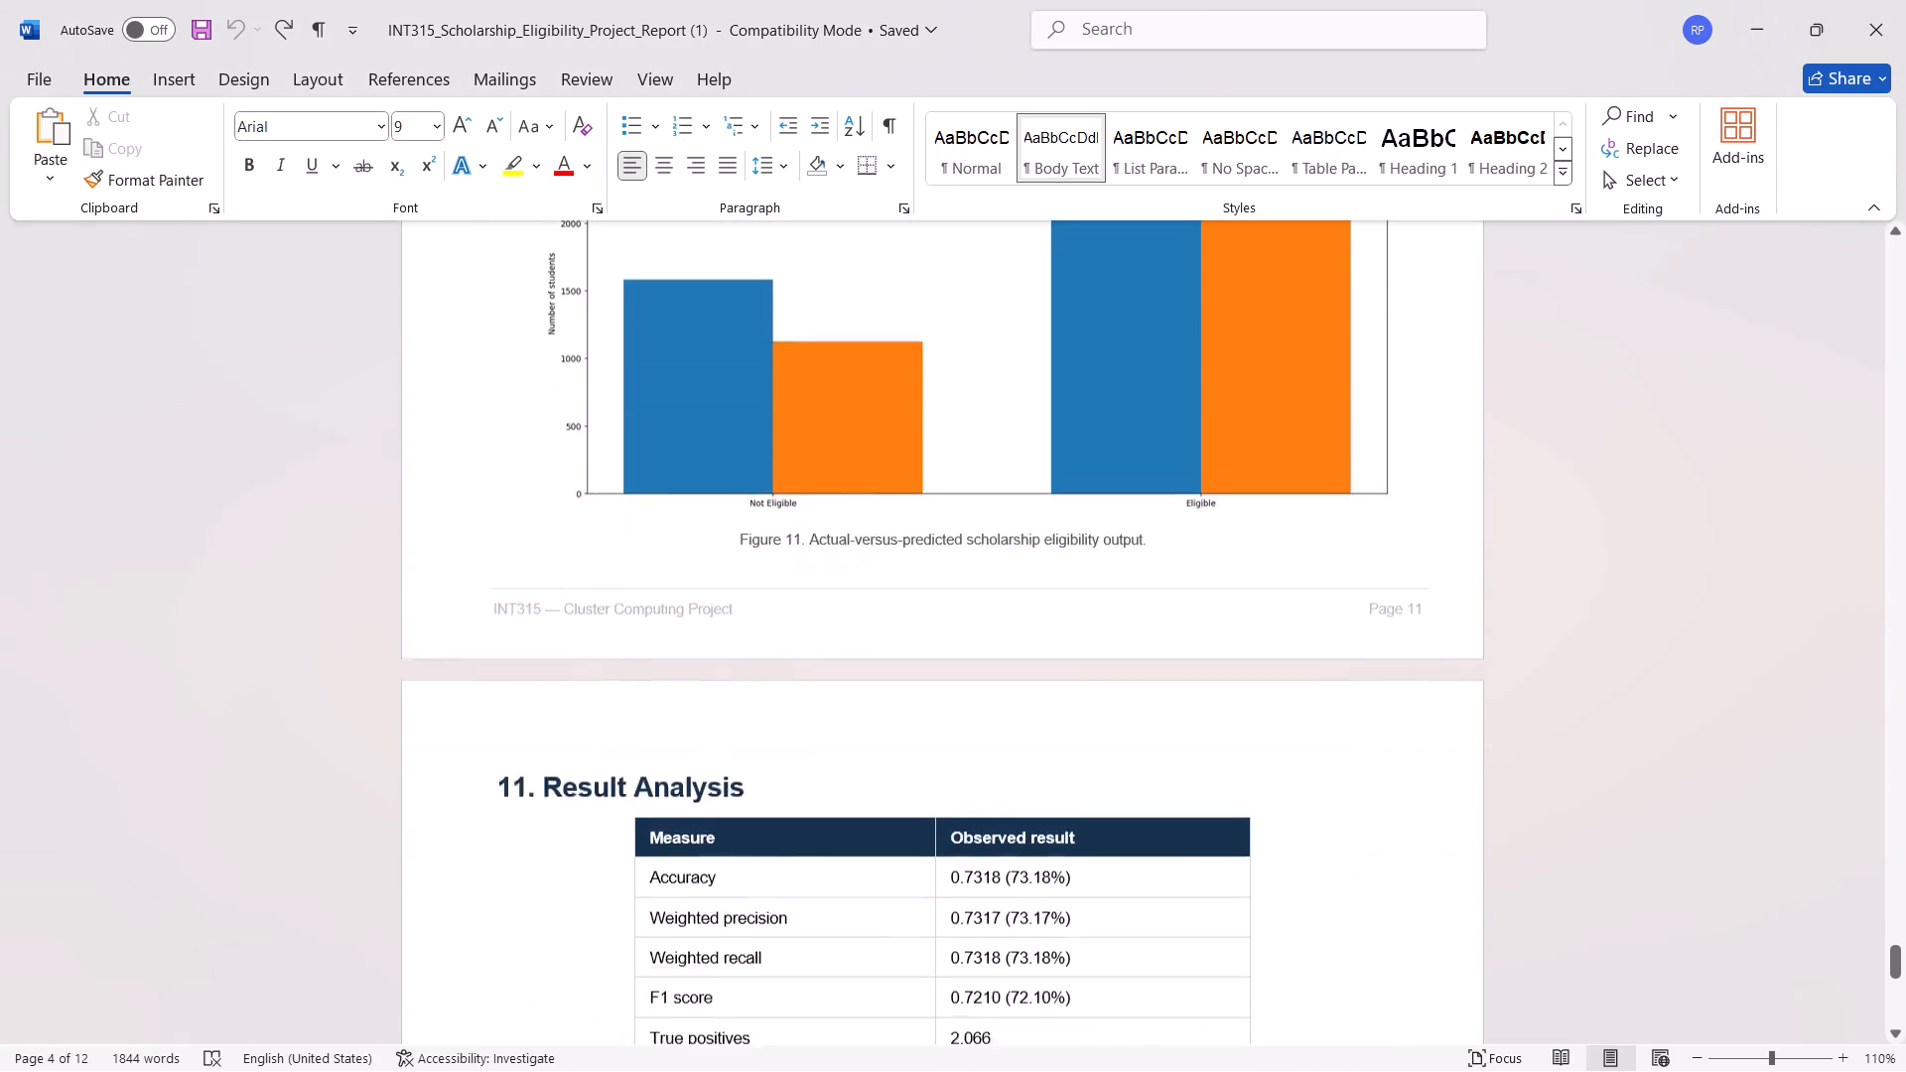
scroll(697, 675, down, 2)
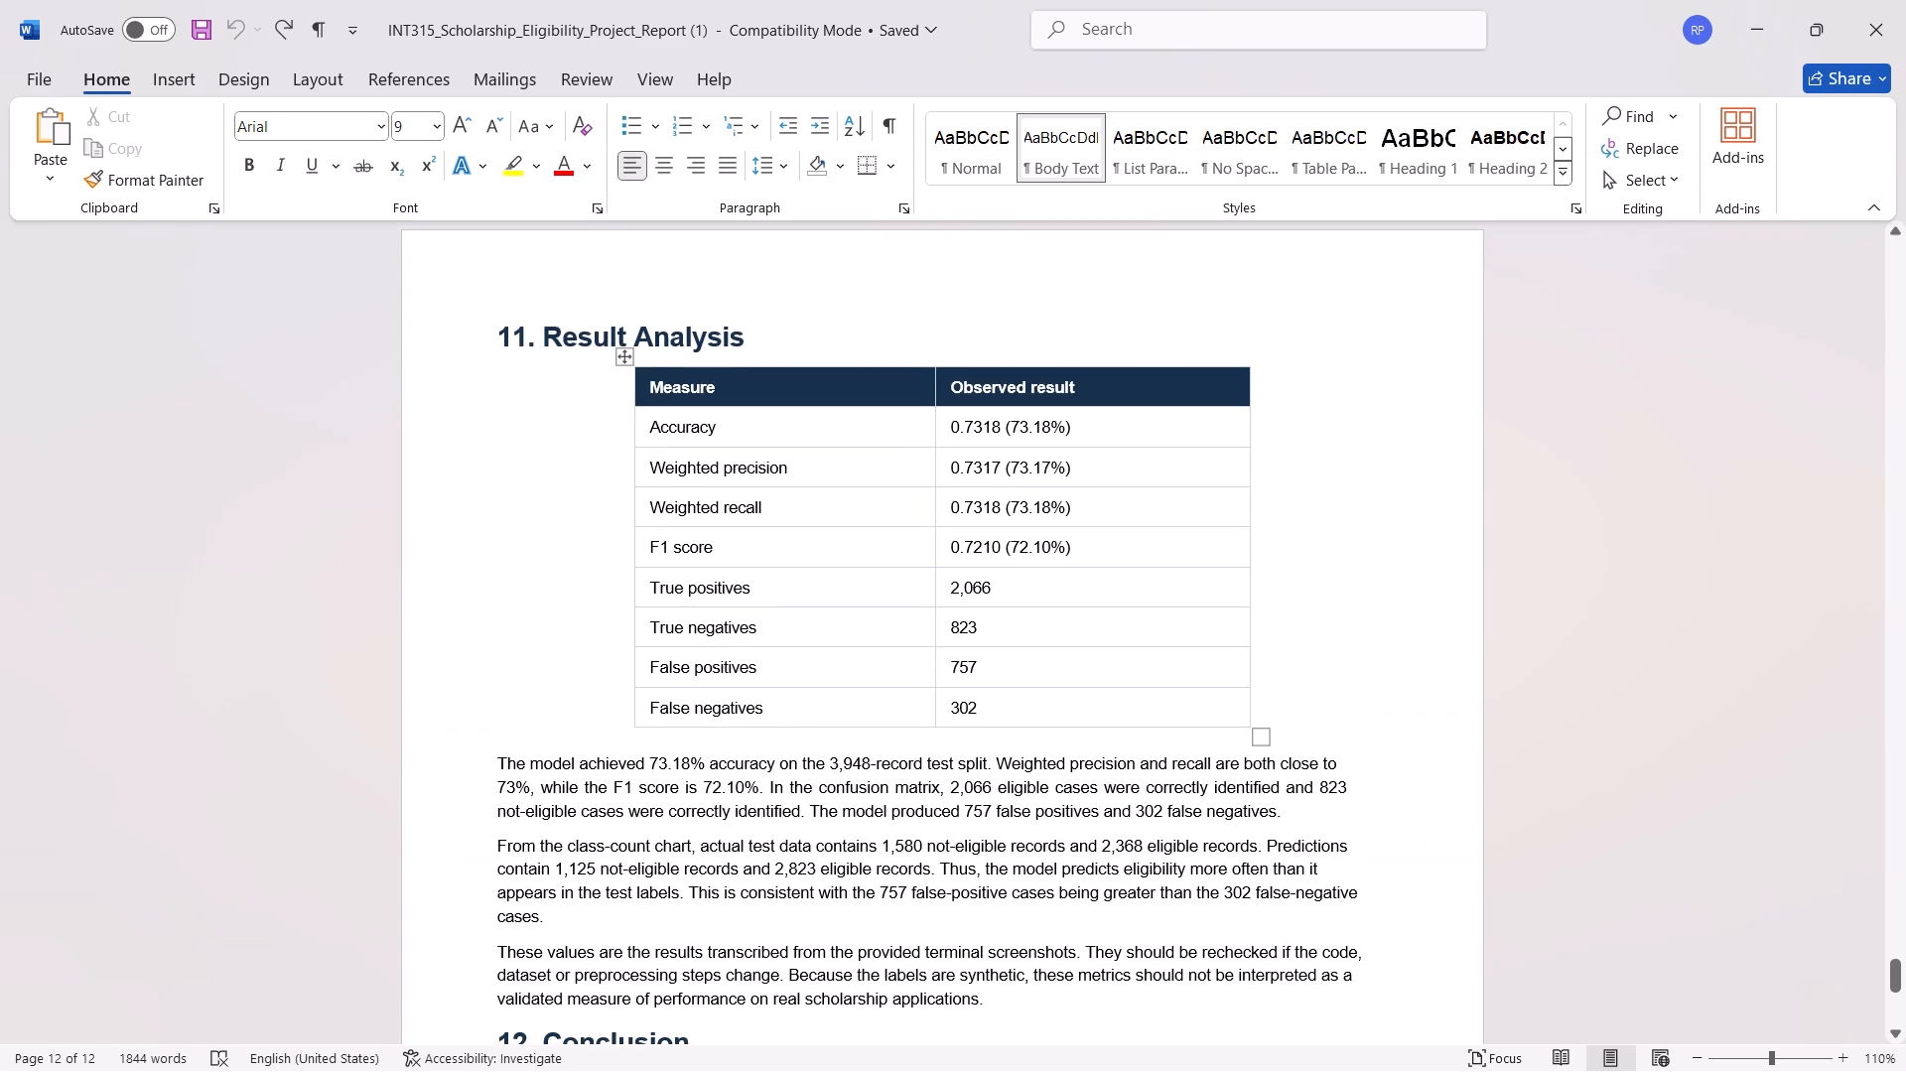
drag(642, 379, 1105, 710)
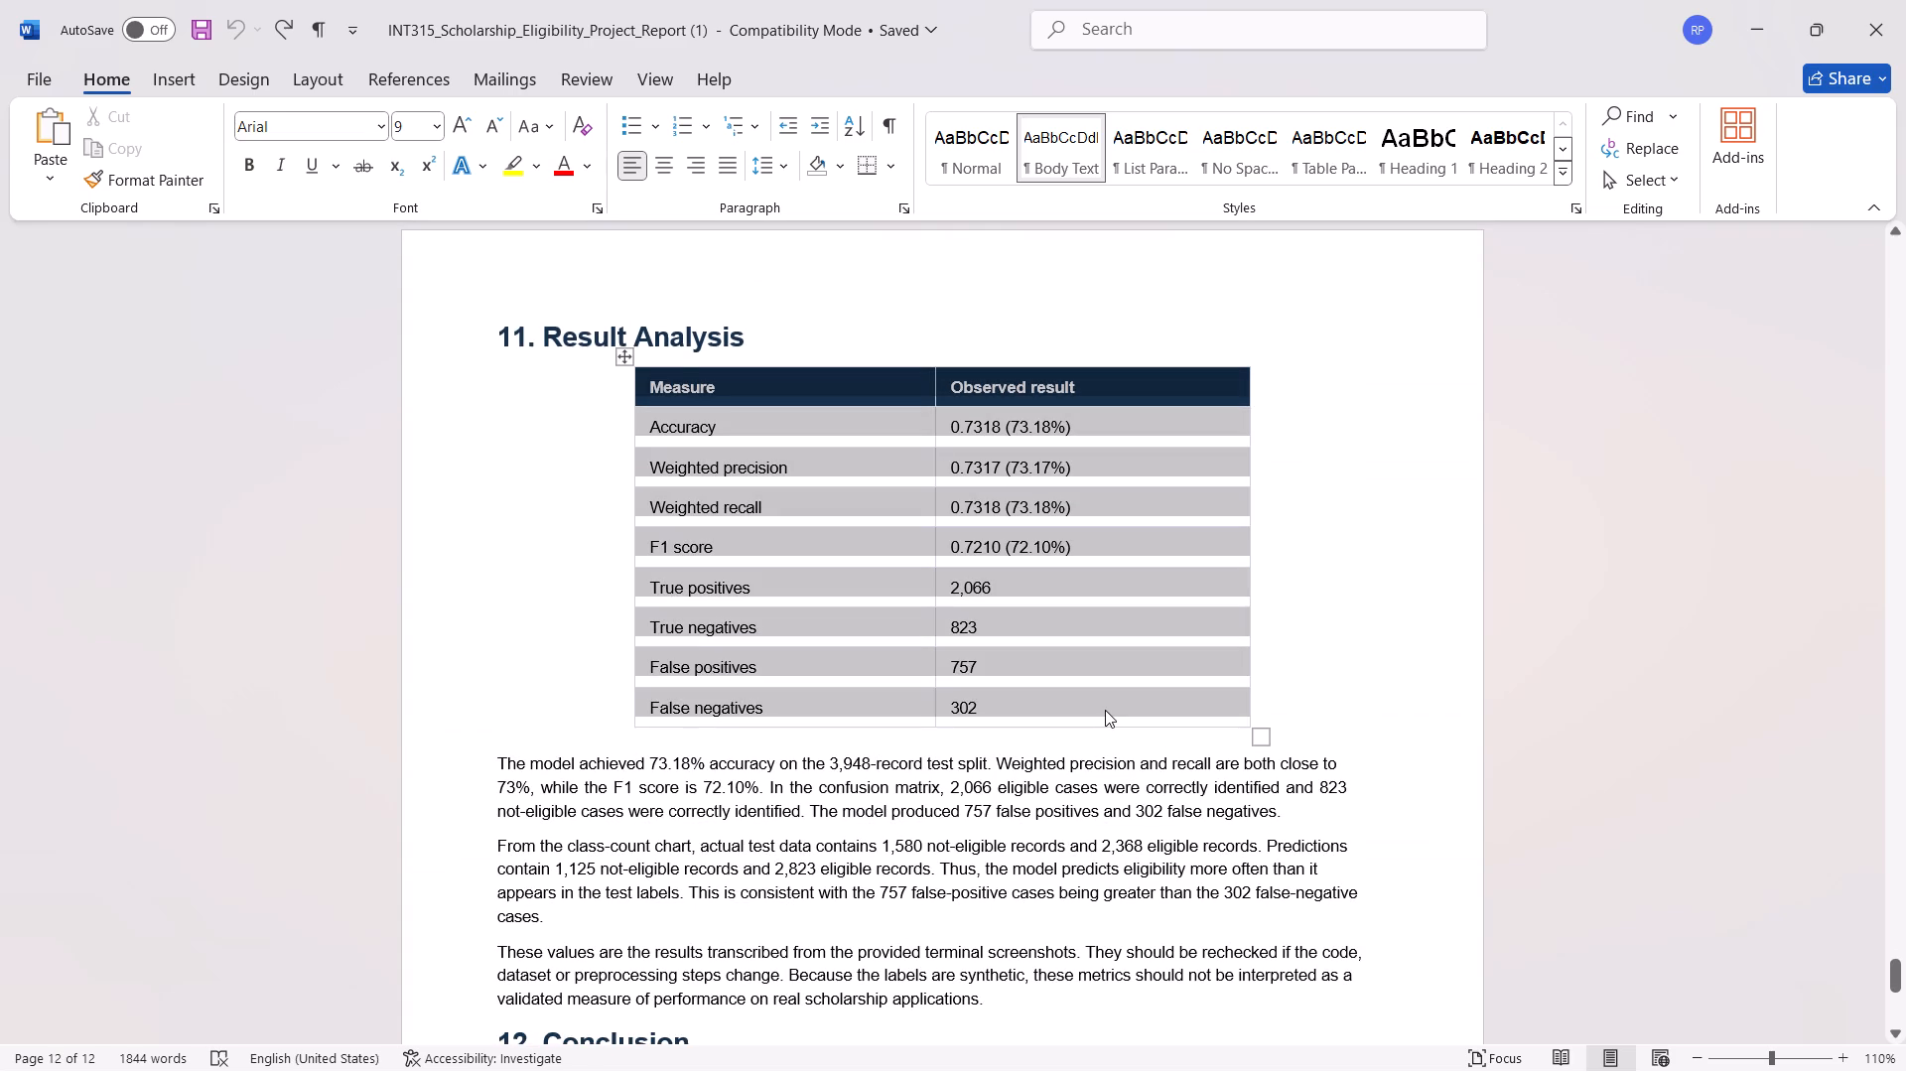
key(ctrl+c)
key(alt+Tab)
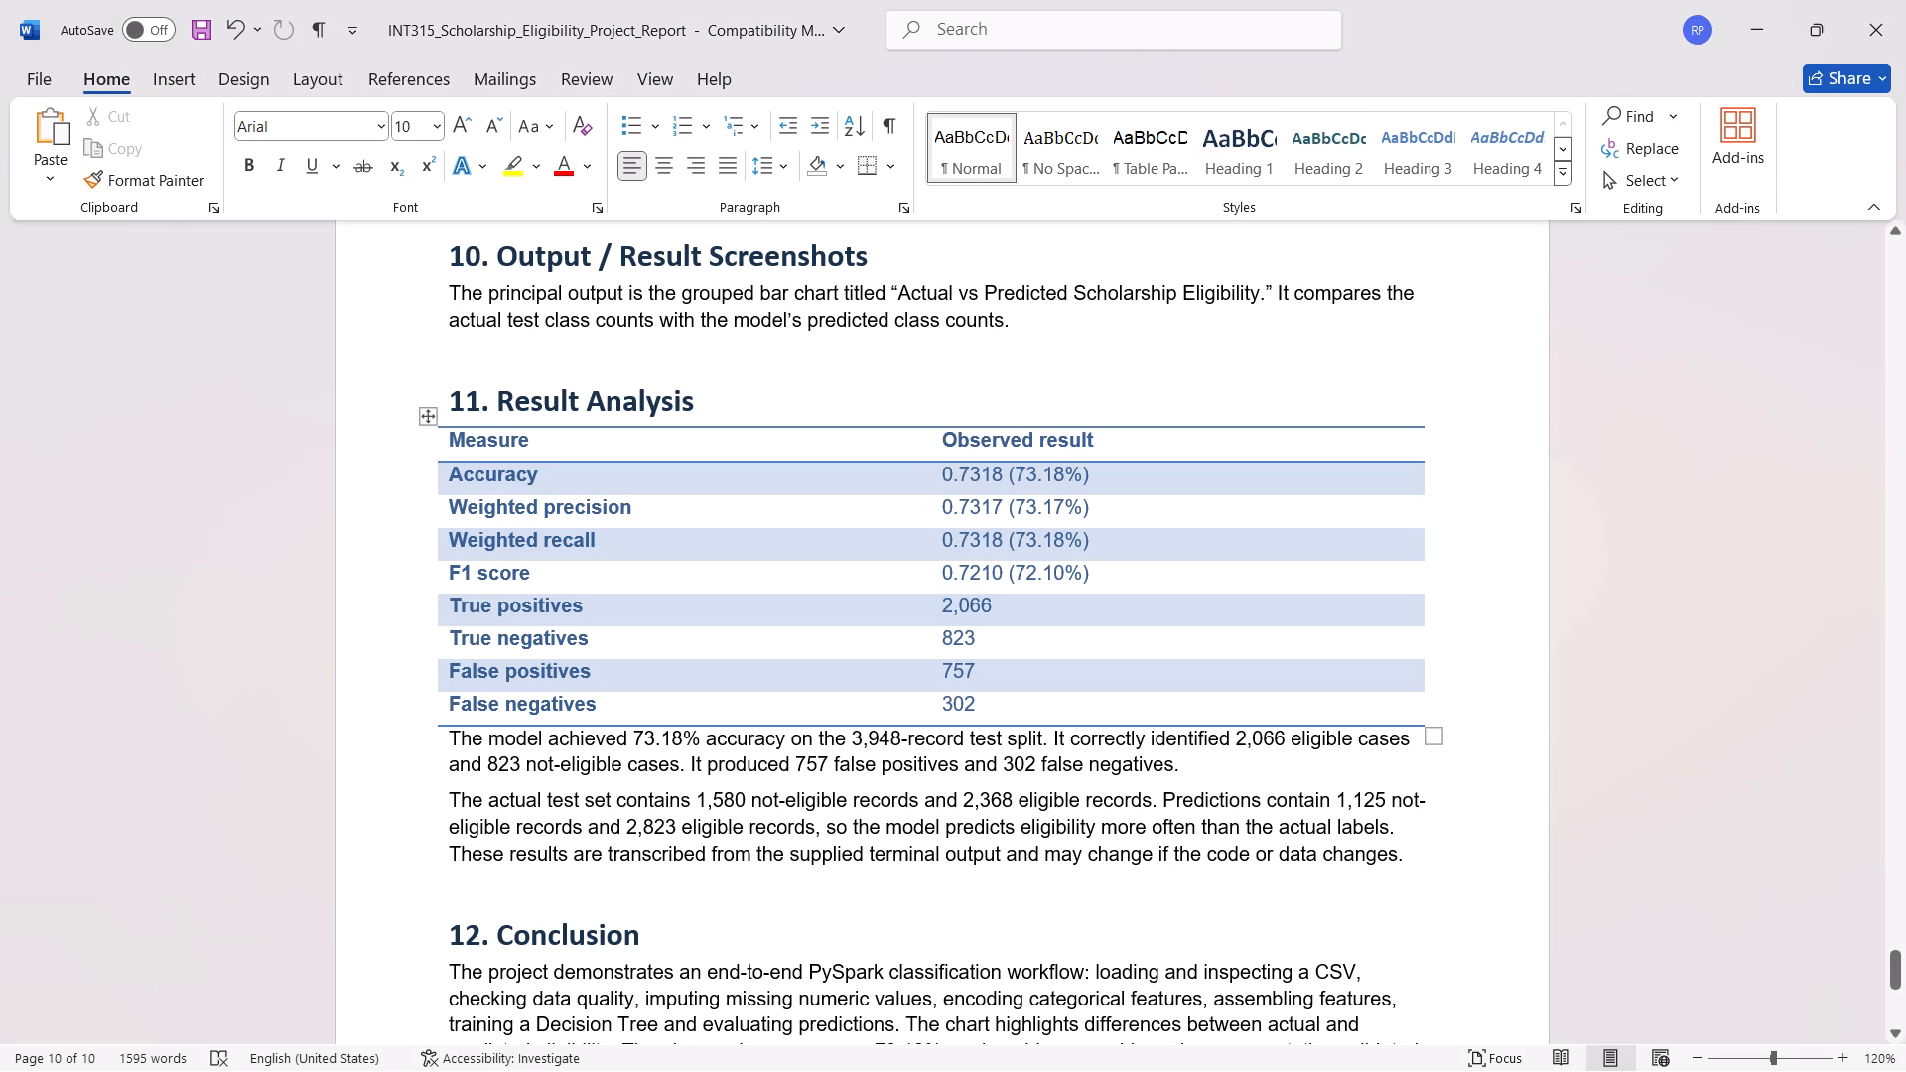
Replace the Result Analysis table in INT315_Scholarship_Eligibility_Project_Report with the table copied from version (1).
click(561, 528)
drag(442, 433, 1297, 710)
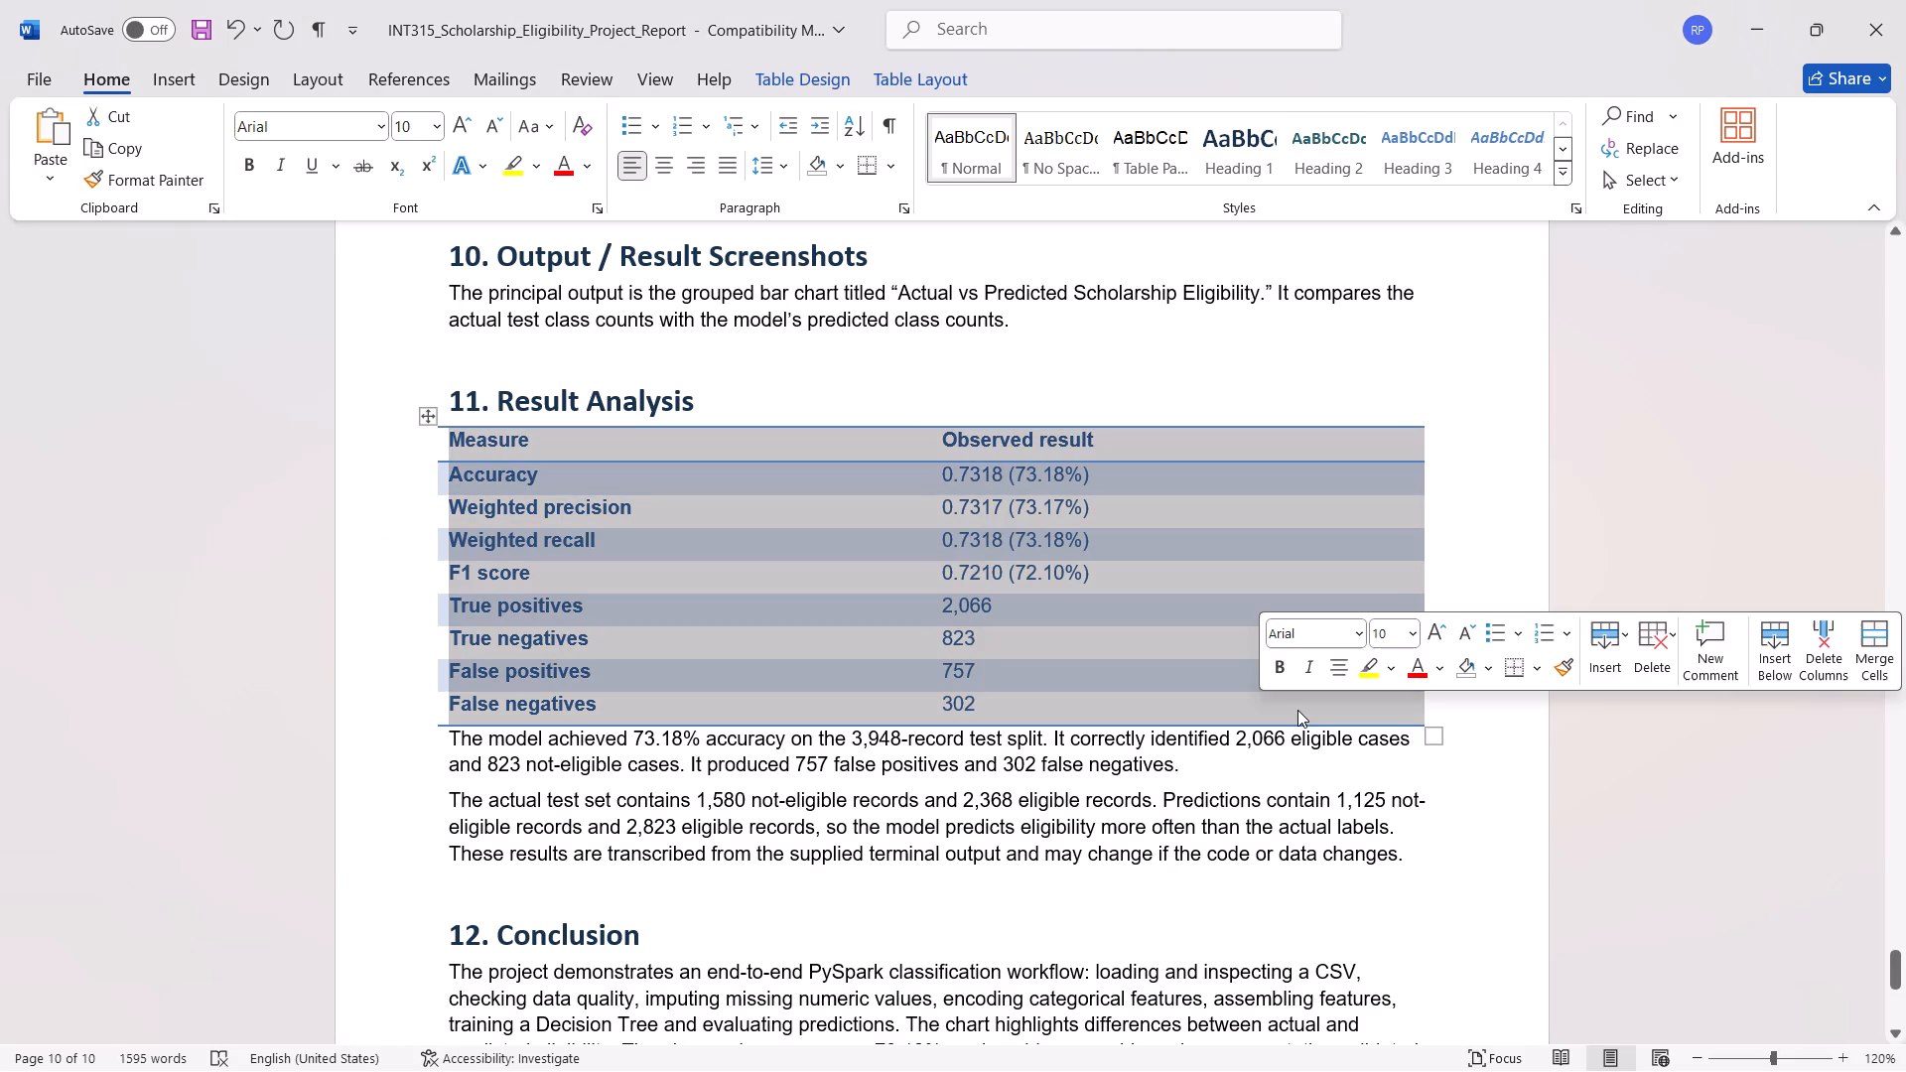
key(Delete)
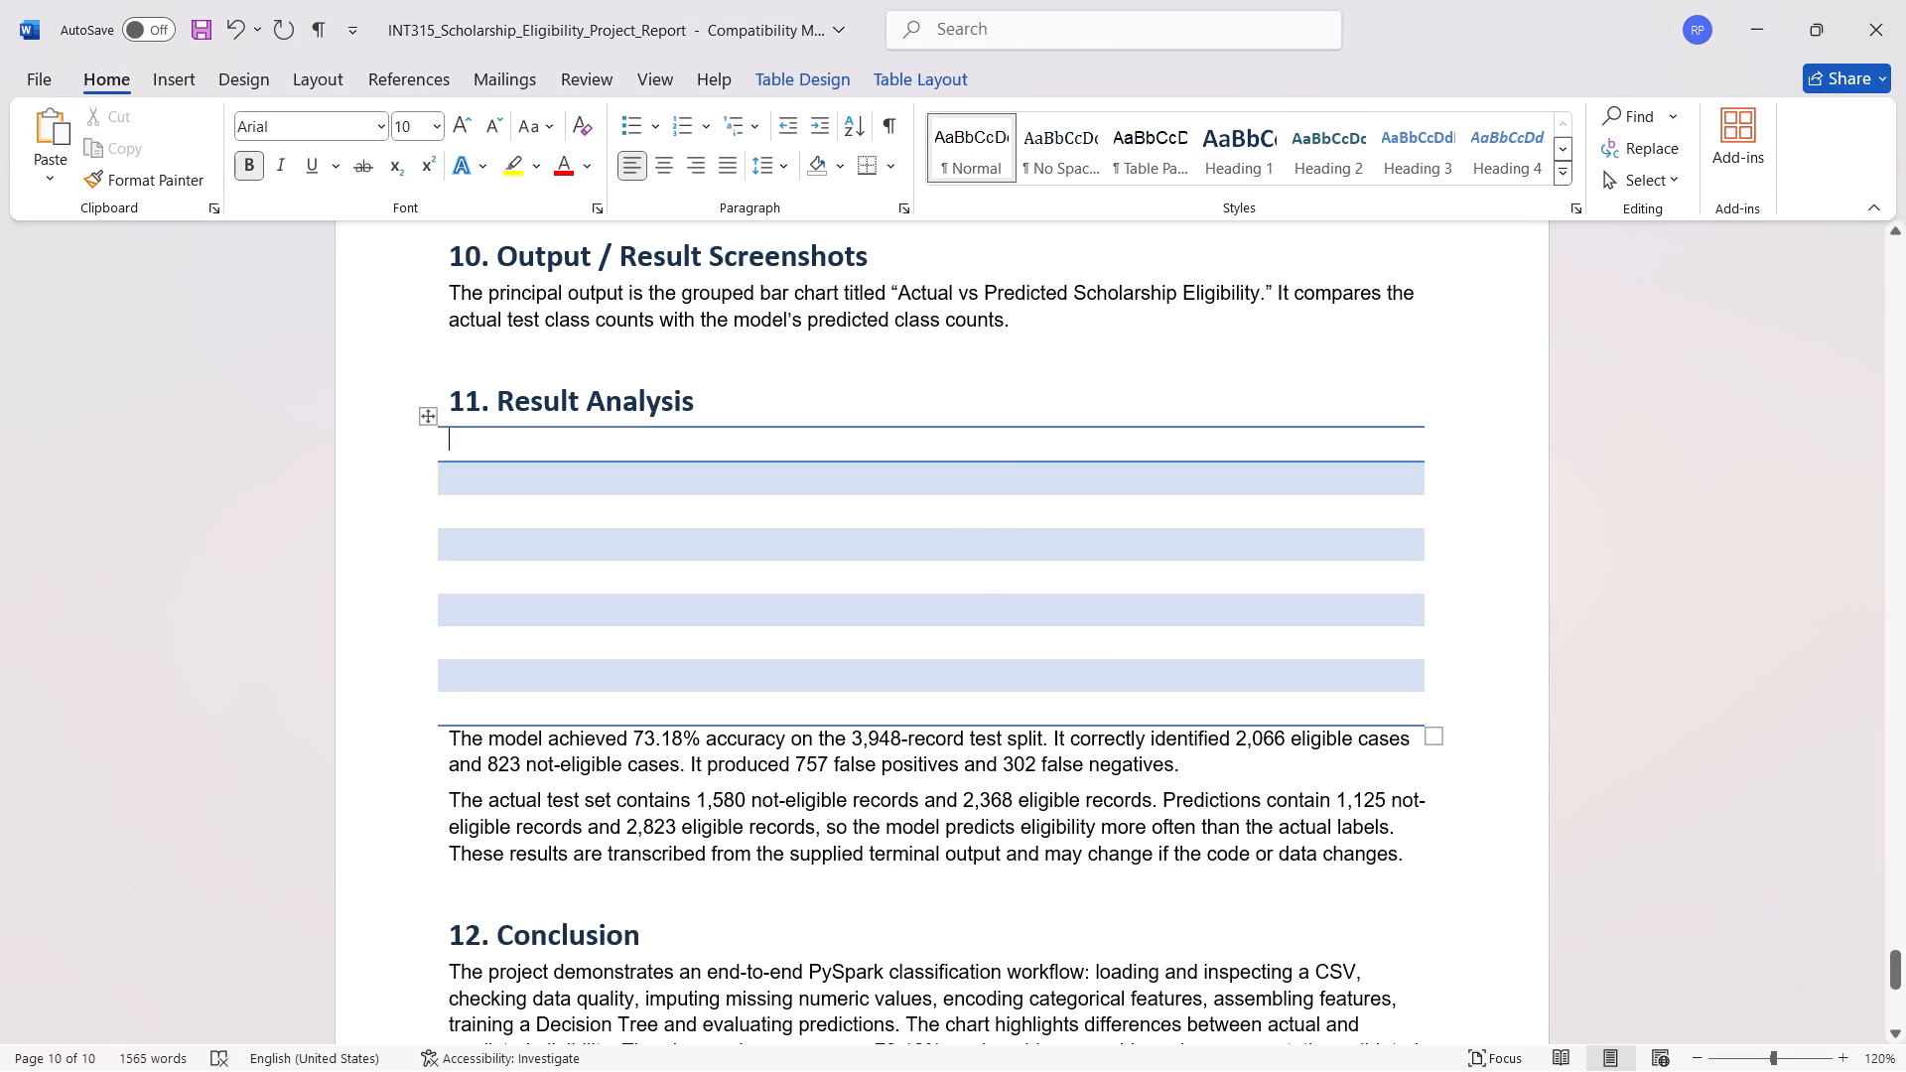
key(ctrl+z)
key(BackSpace)
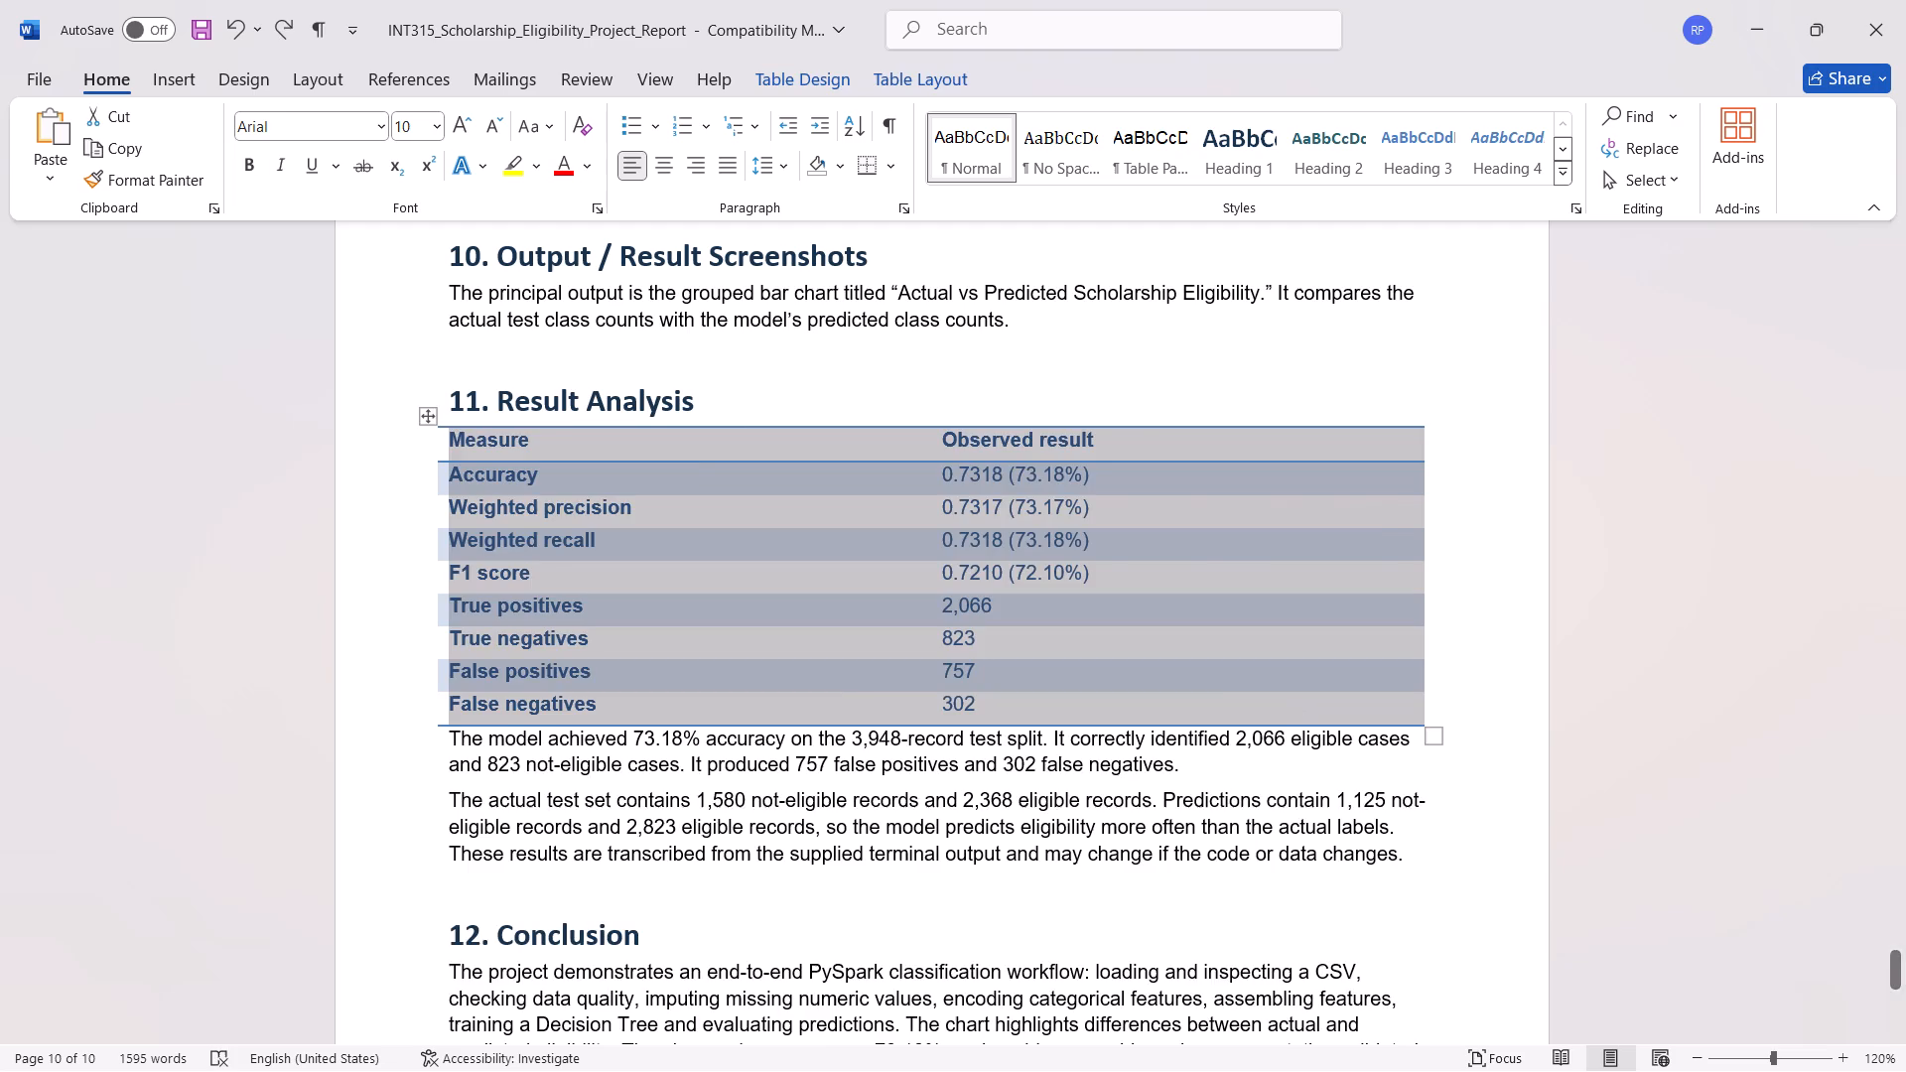
key(Return)
key(Up)
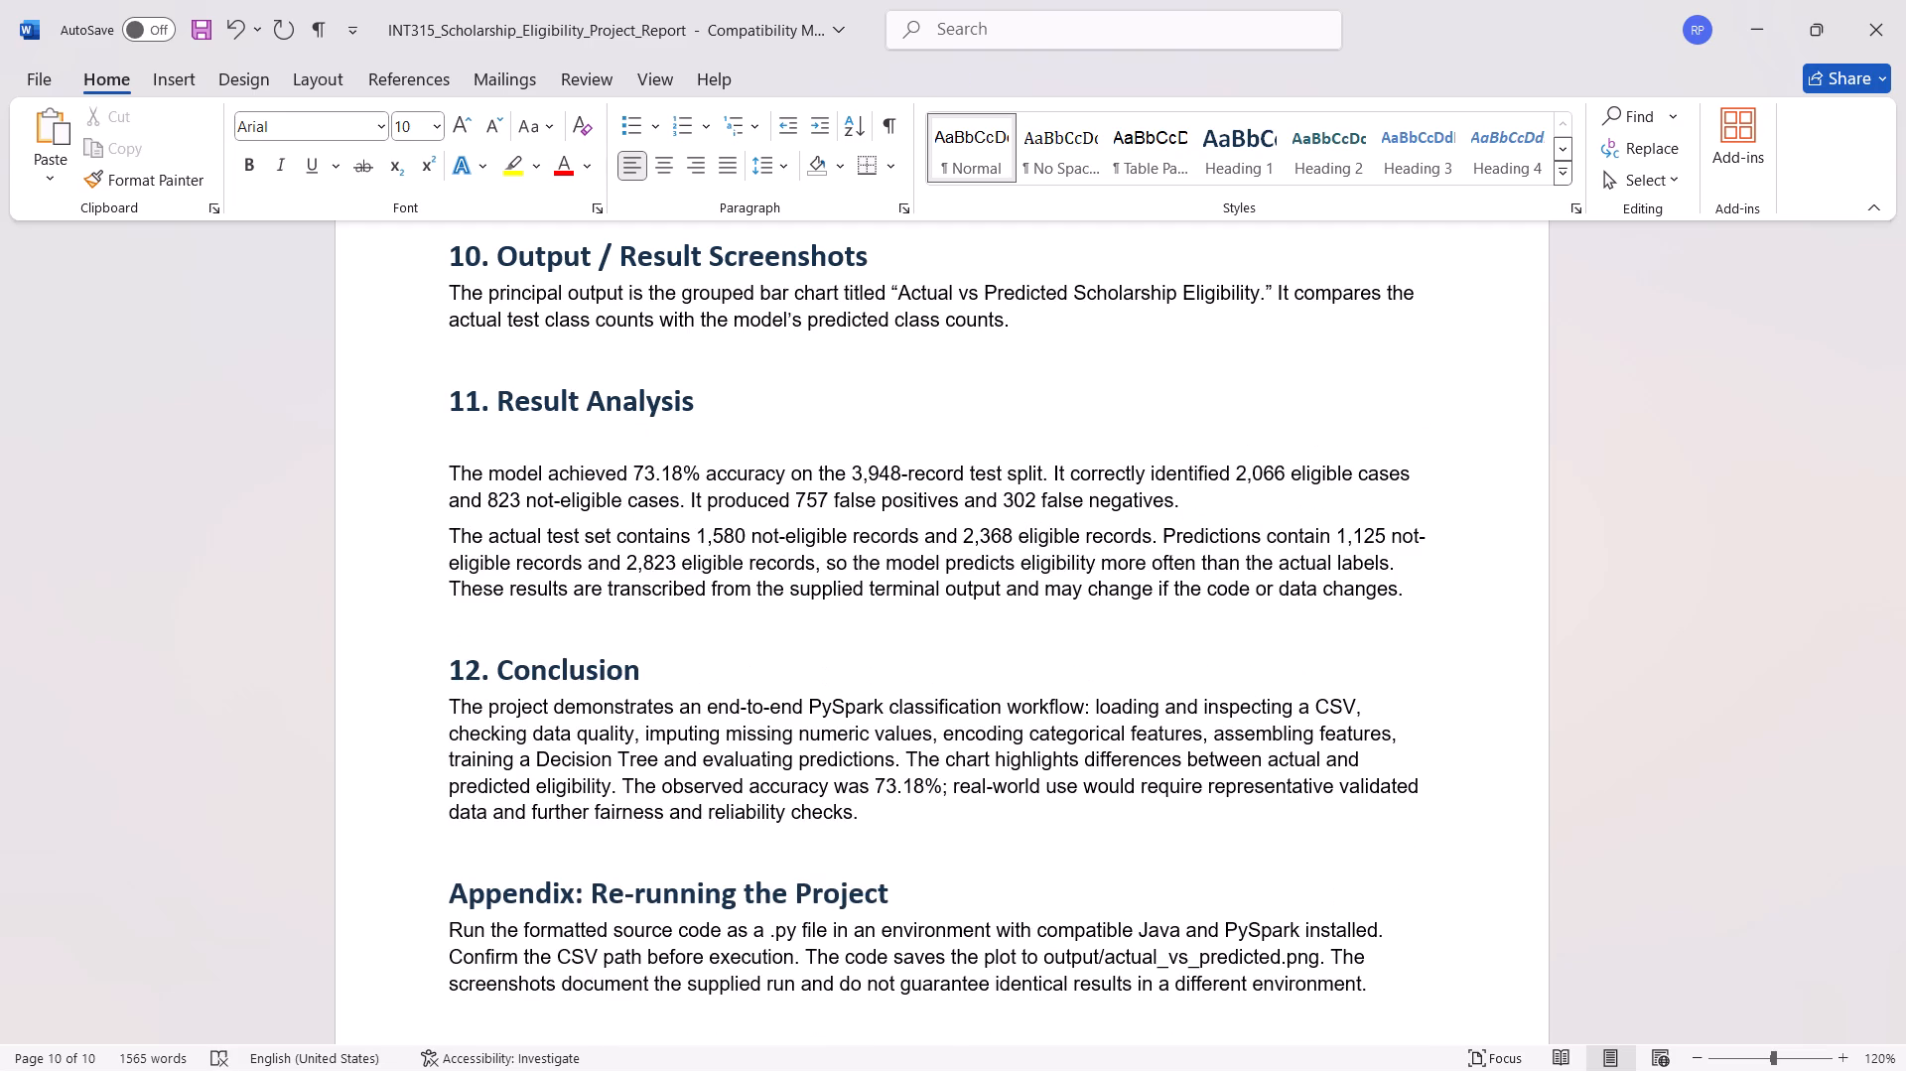
key(ctrl+v)
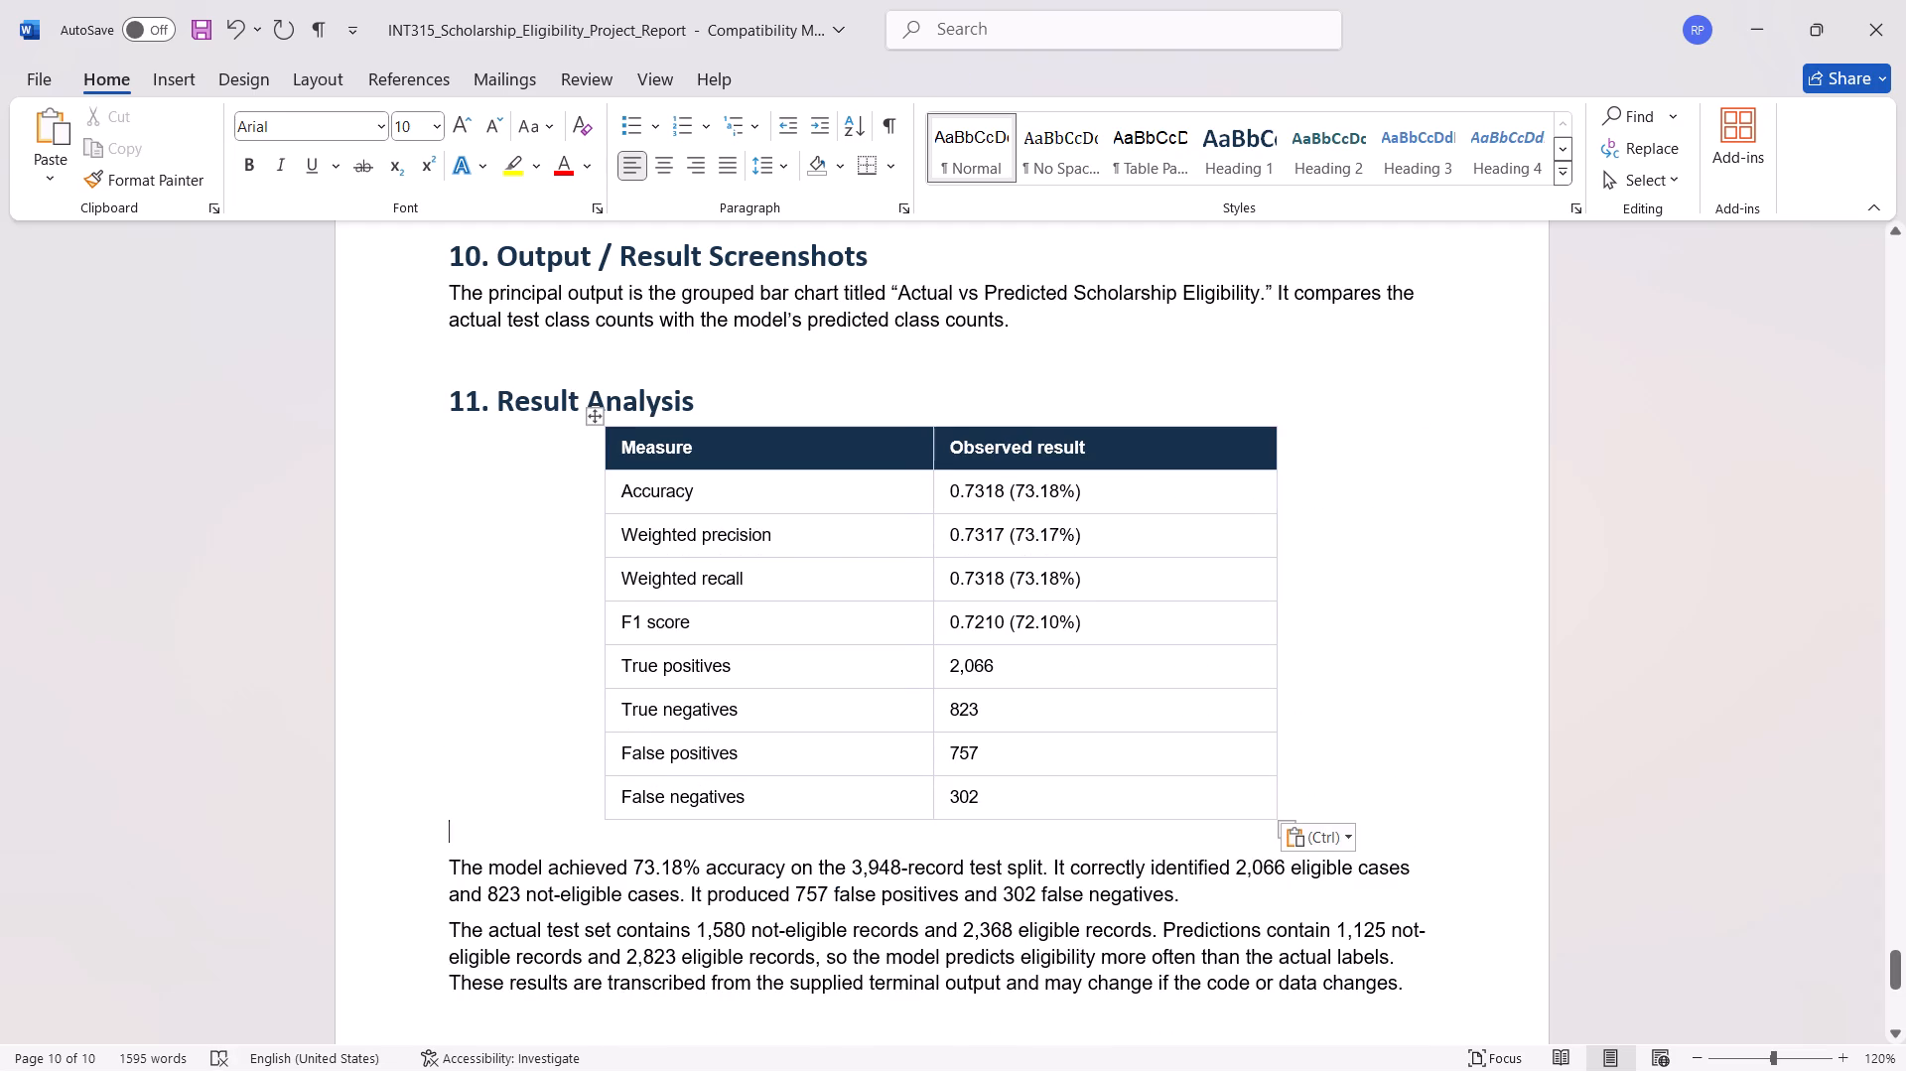
click(906, 816)
Check the closing sections of both report versions and delete the "Appendix: Re-running the Project" section from INT315_Scholarship_Eligibility_Project_Report.
scroll(799, 856, down, 1)
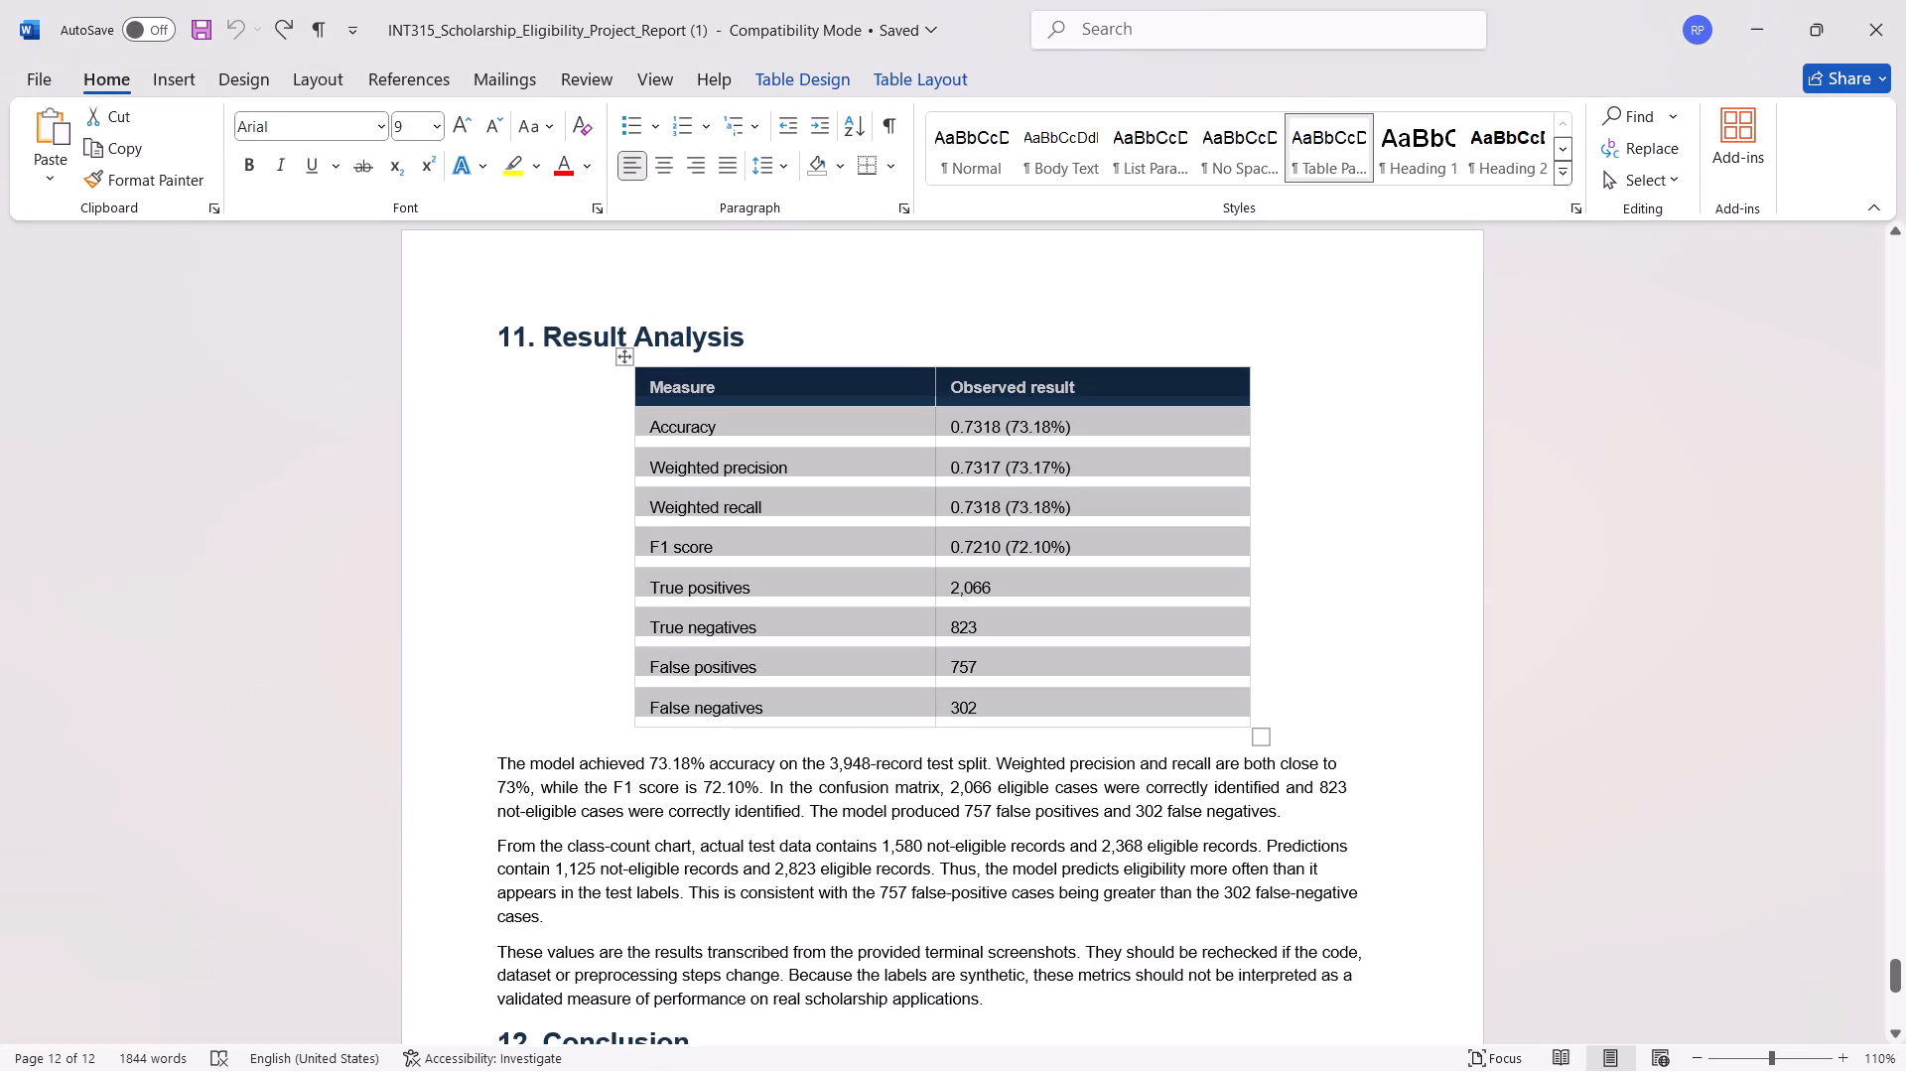
scroll(725, 752, down, 1)
click(659, 742)
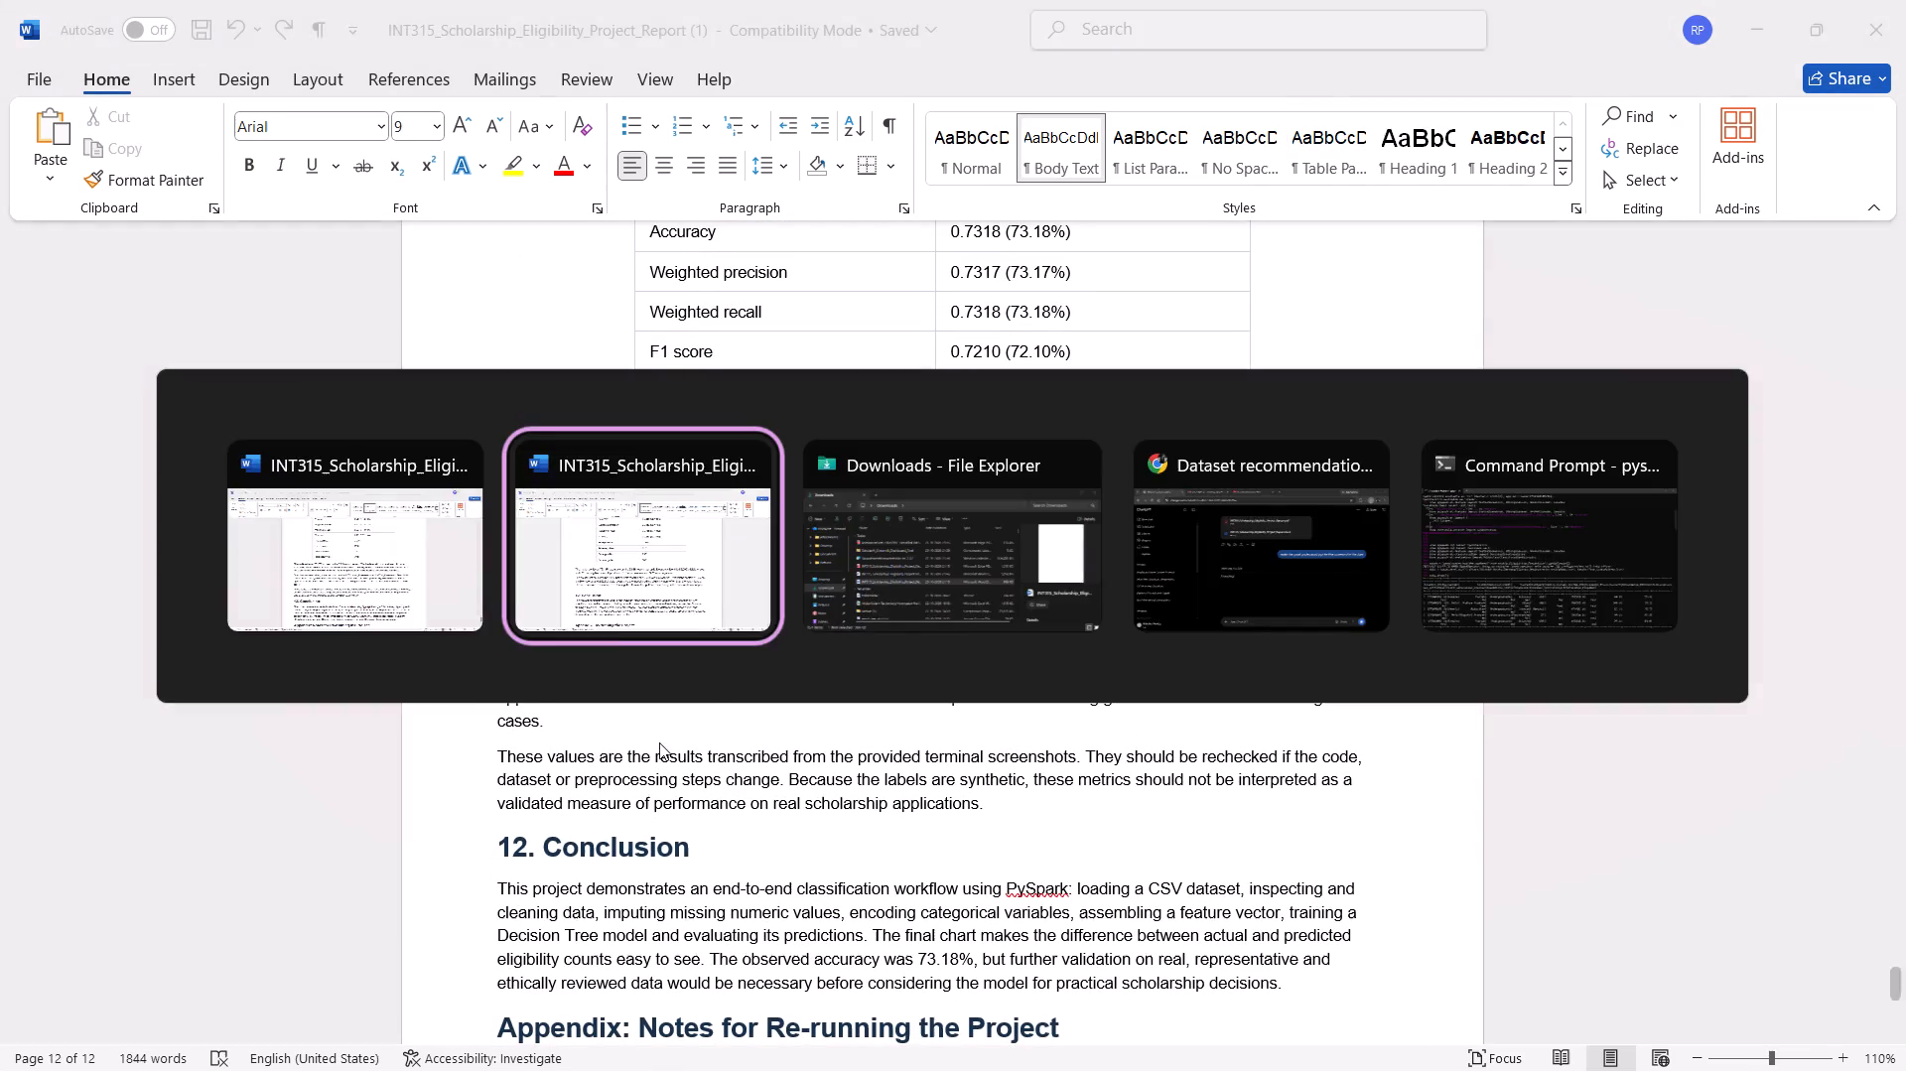
scroll(707, 705, down, 1)
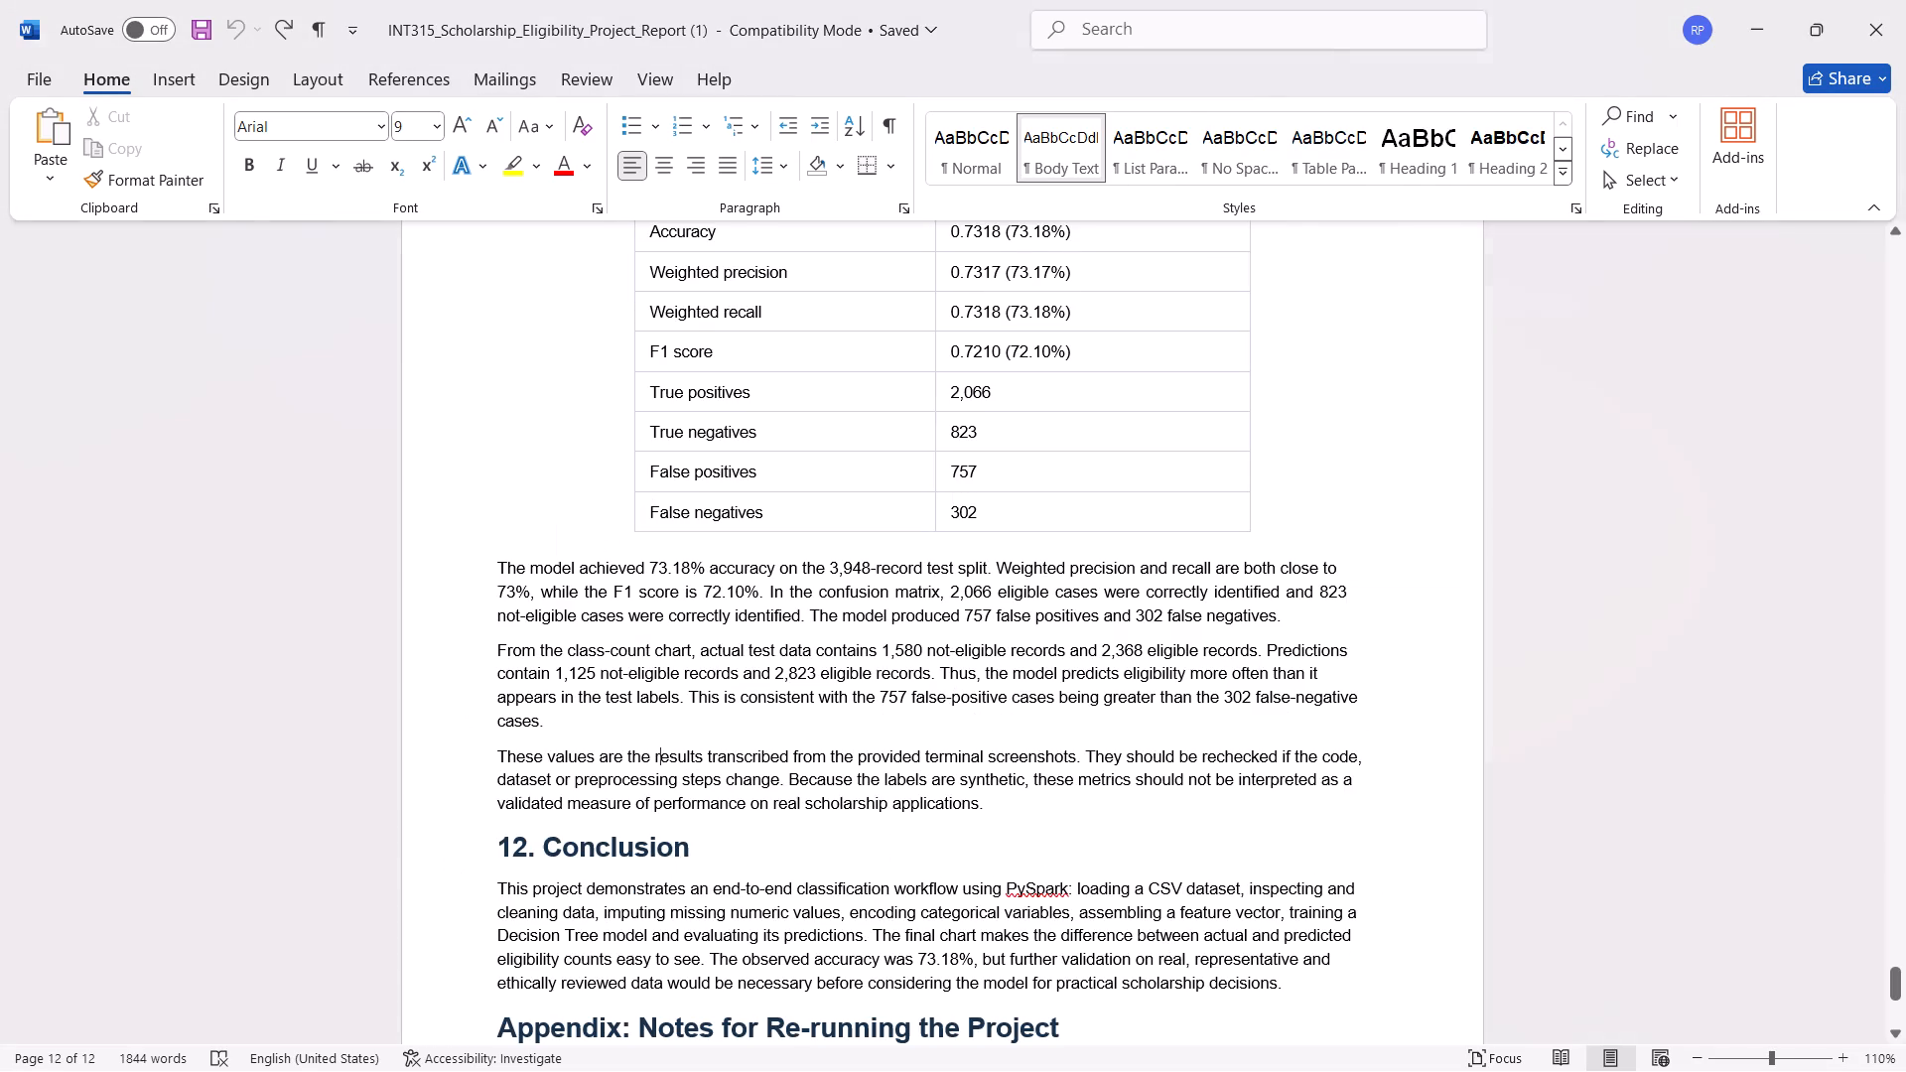
scroll(725, 715, down, 2)
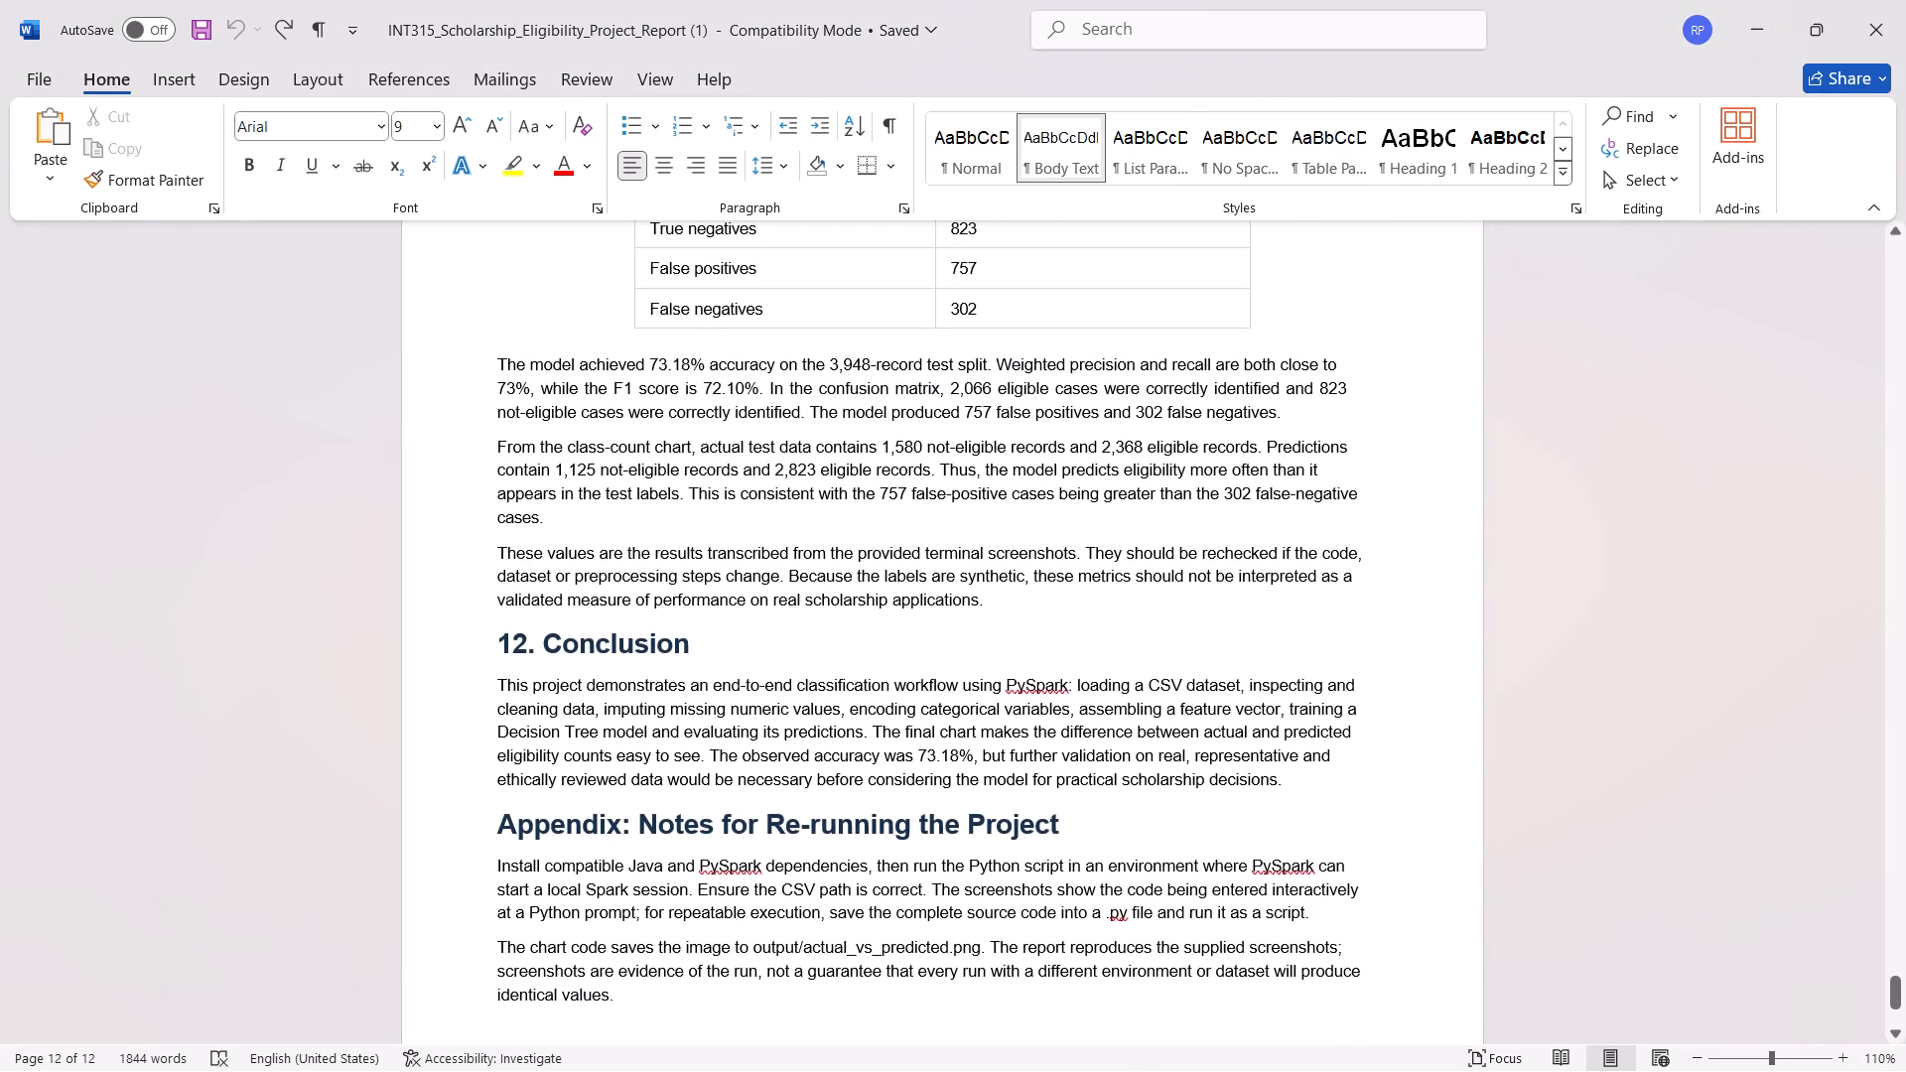
scroll(666, 687, down, 1)
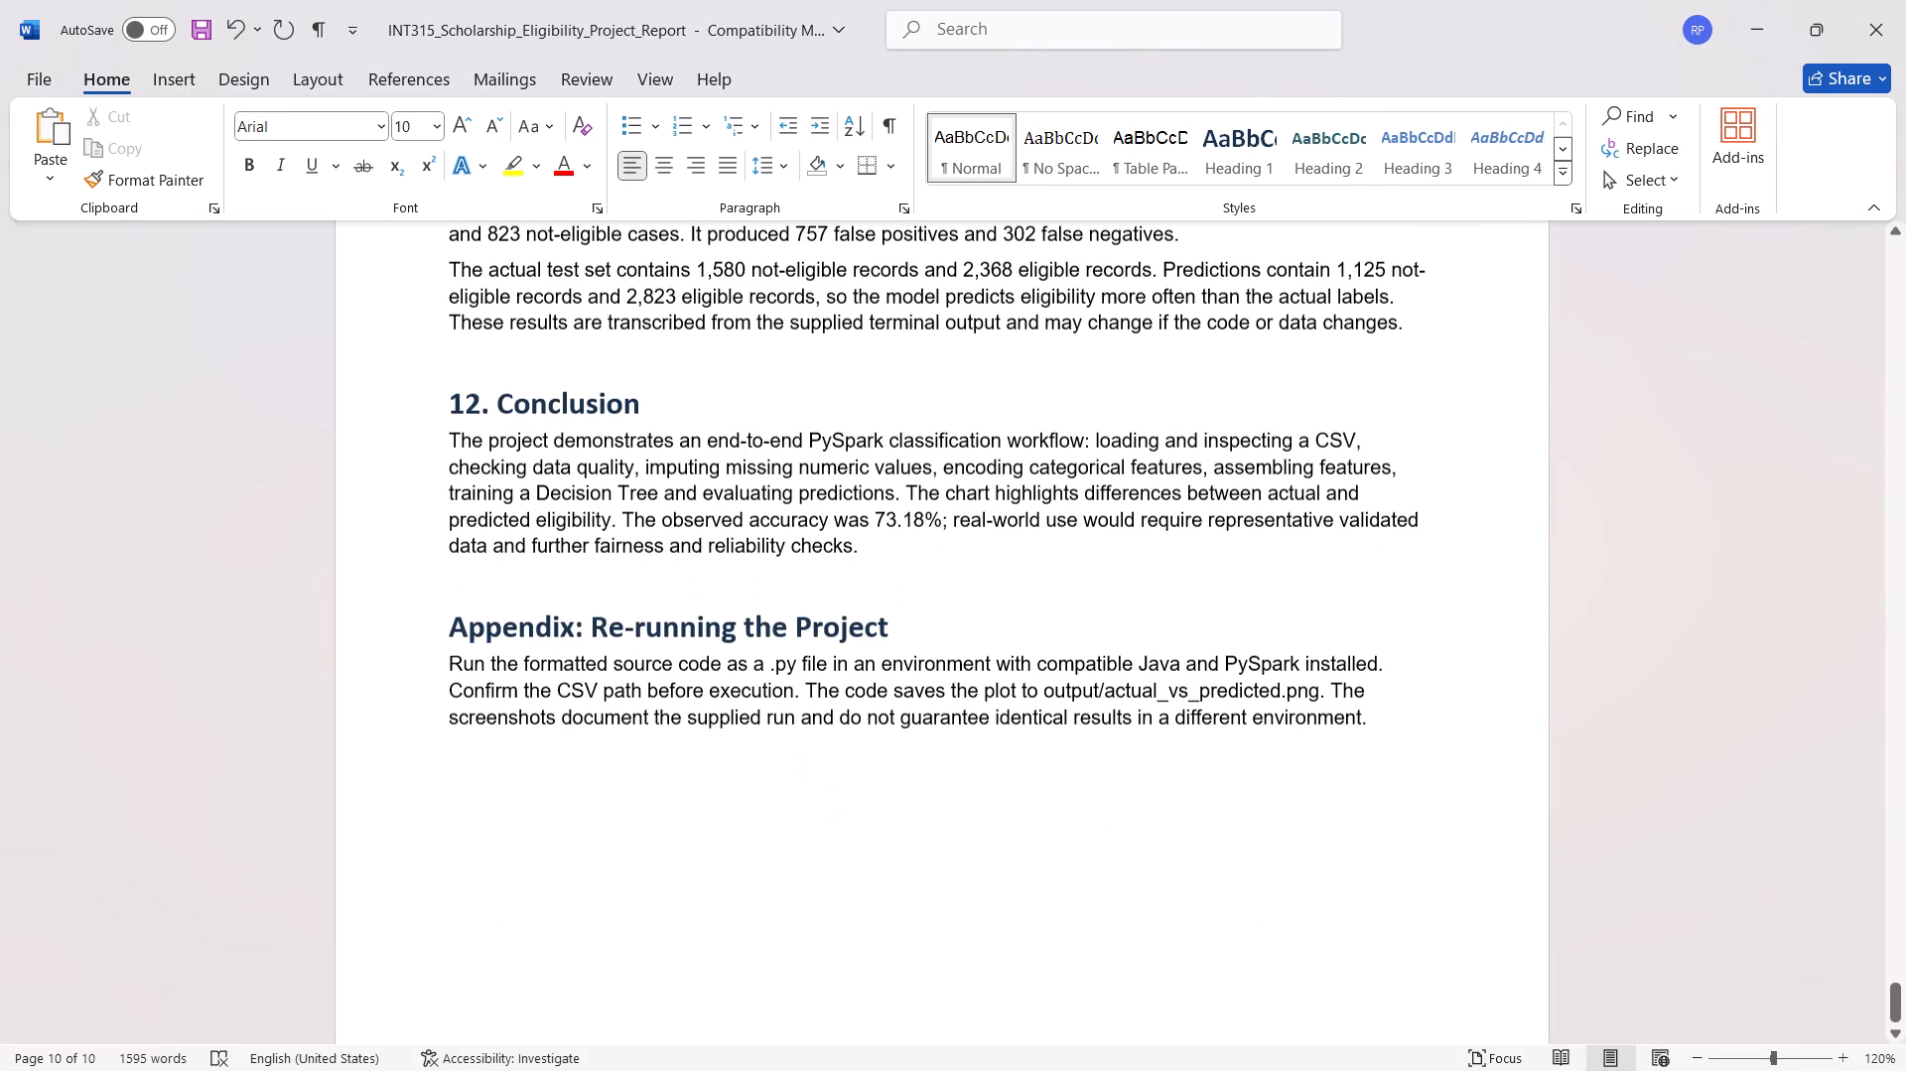
click(747, 580)
scroll(638, 591, up, 1)
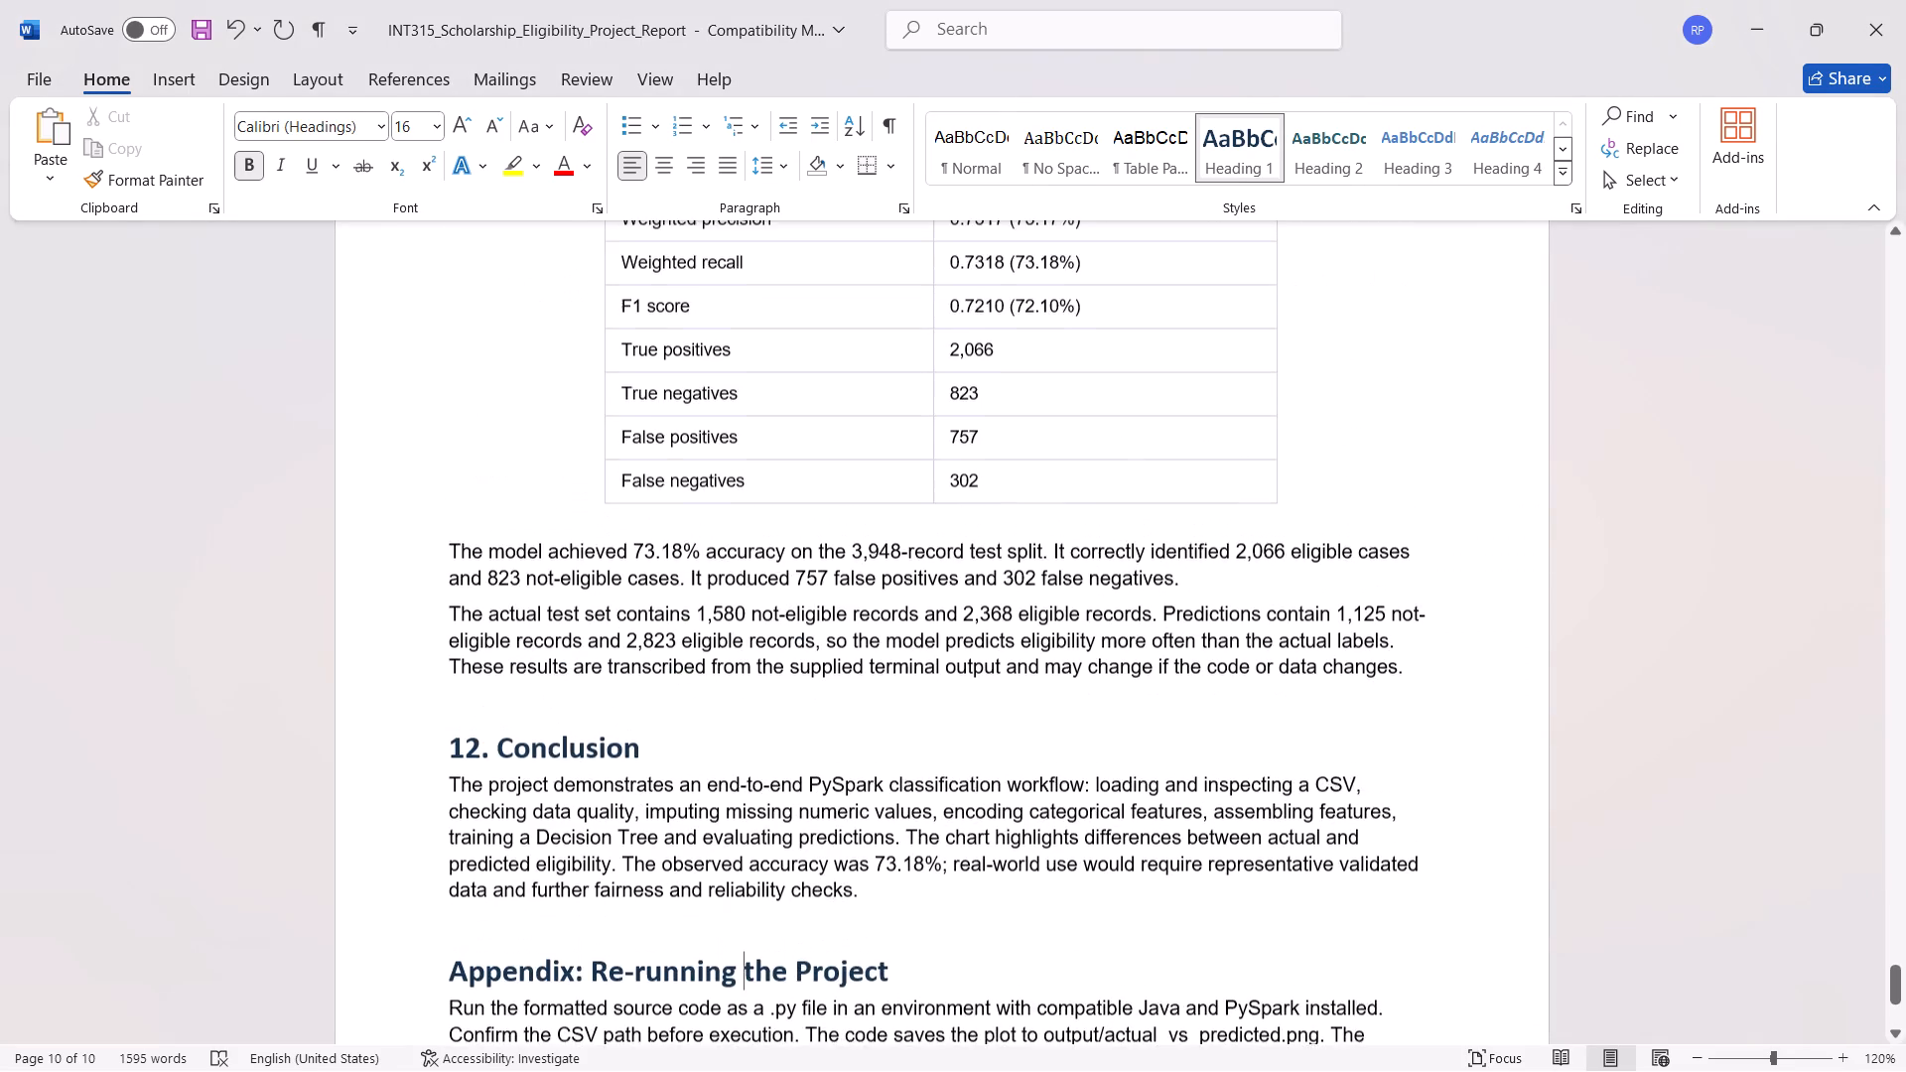
scroll(609, 764, down, 1)
drag(1387, 686, 994, 677)
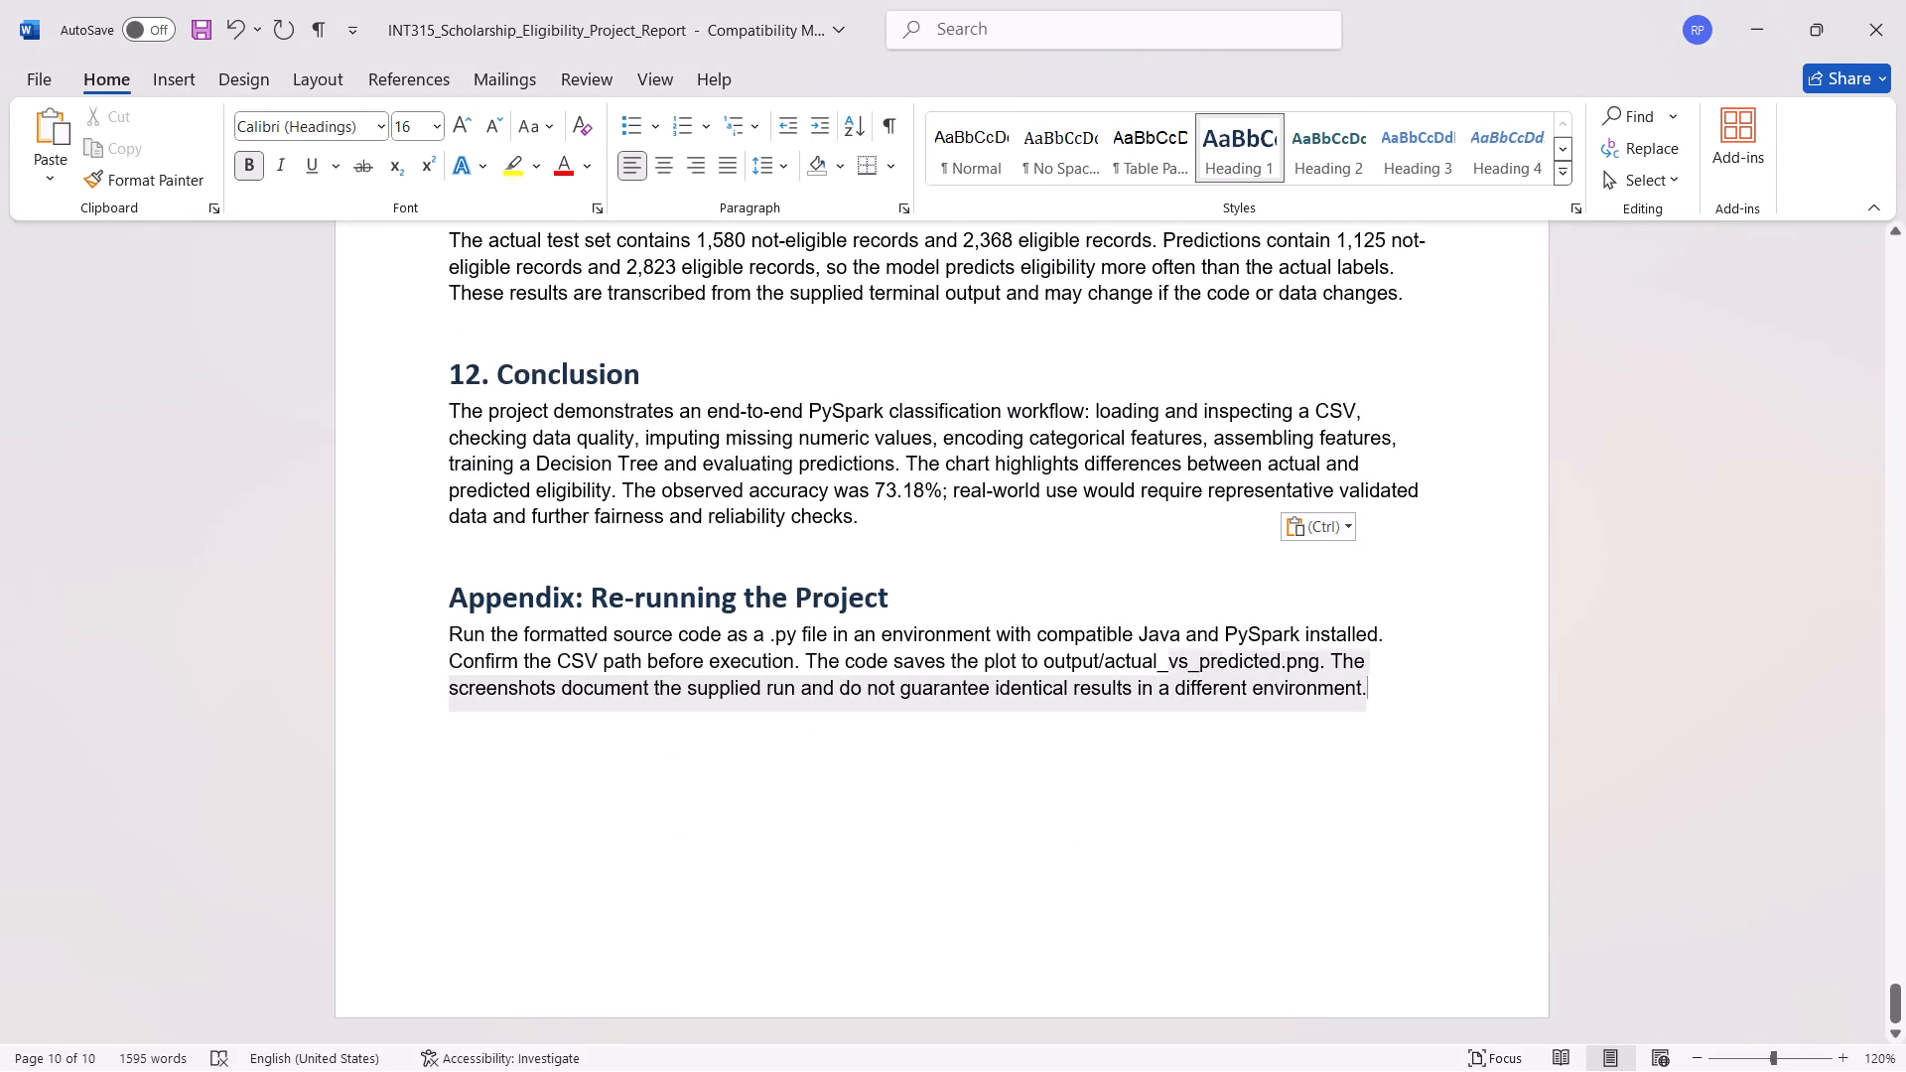
drag(994, 677, 484, 592)
key(BackSpace)
key(BackSpace)
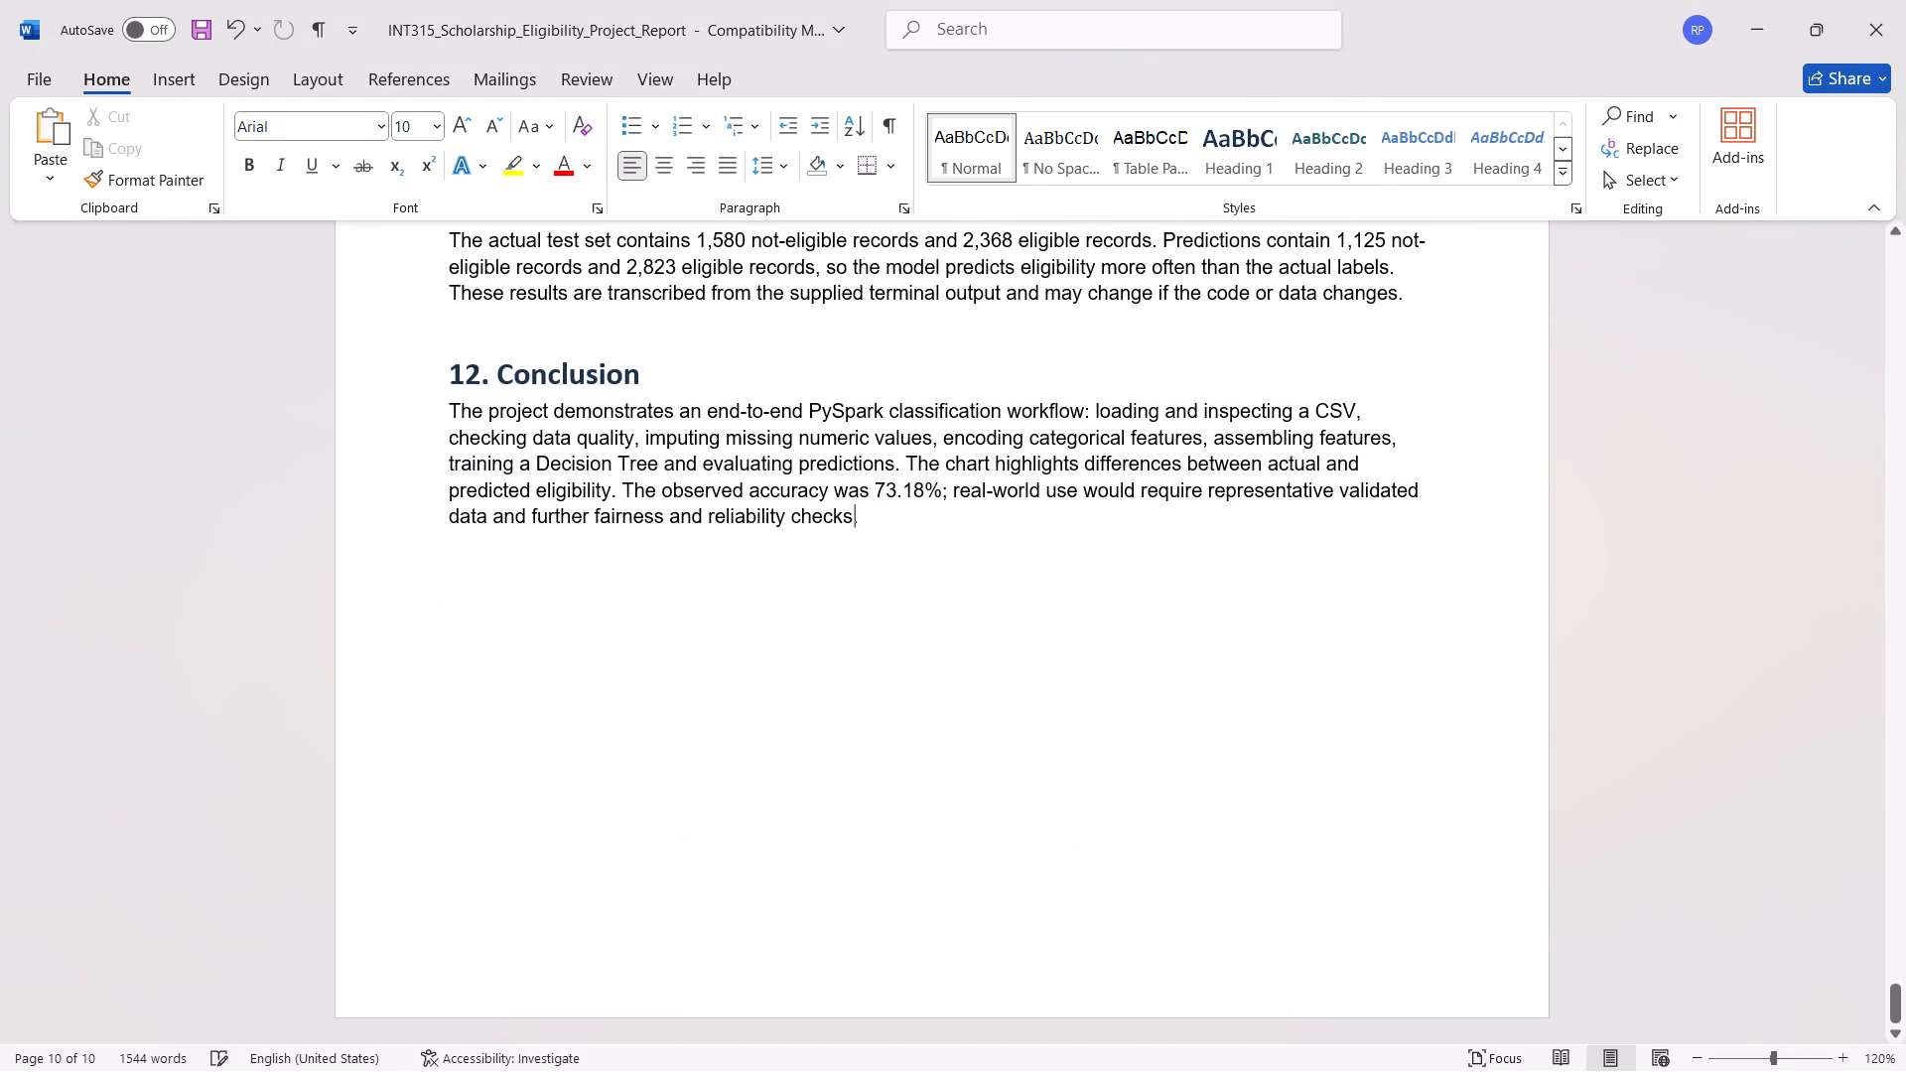
Copy the "Actual vs Predicted Scholarship Eligibility" bar chart from version (1) and paste it on a new line below the section 10 Output / Result Screenshots text.
scroll(728, 613, up, 3)
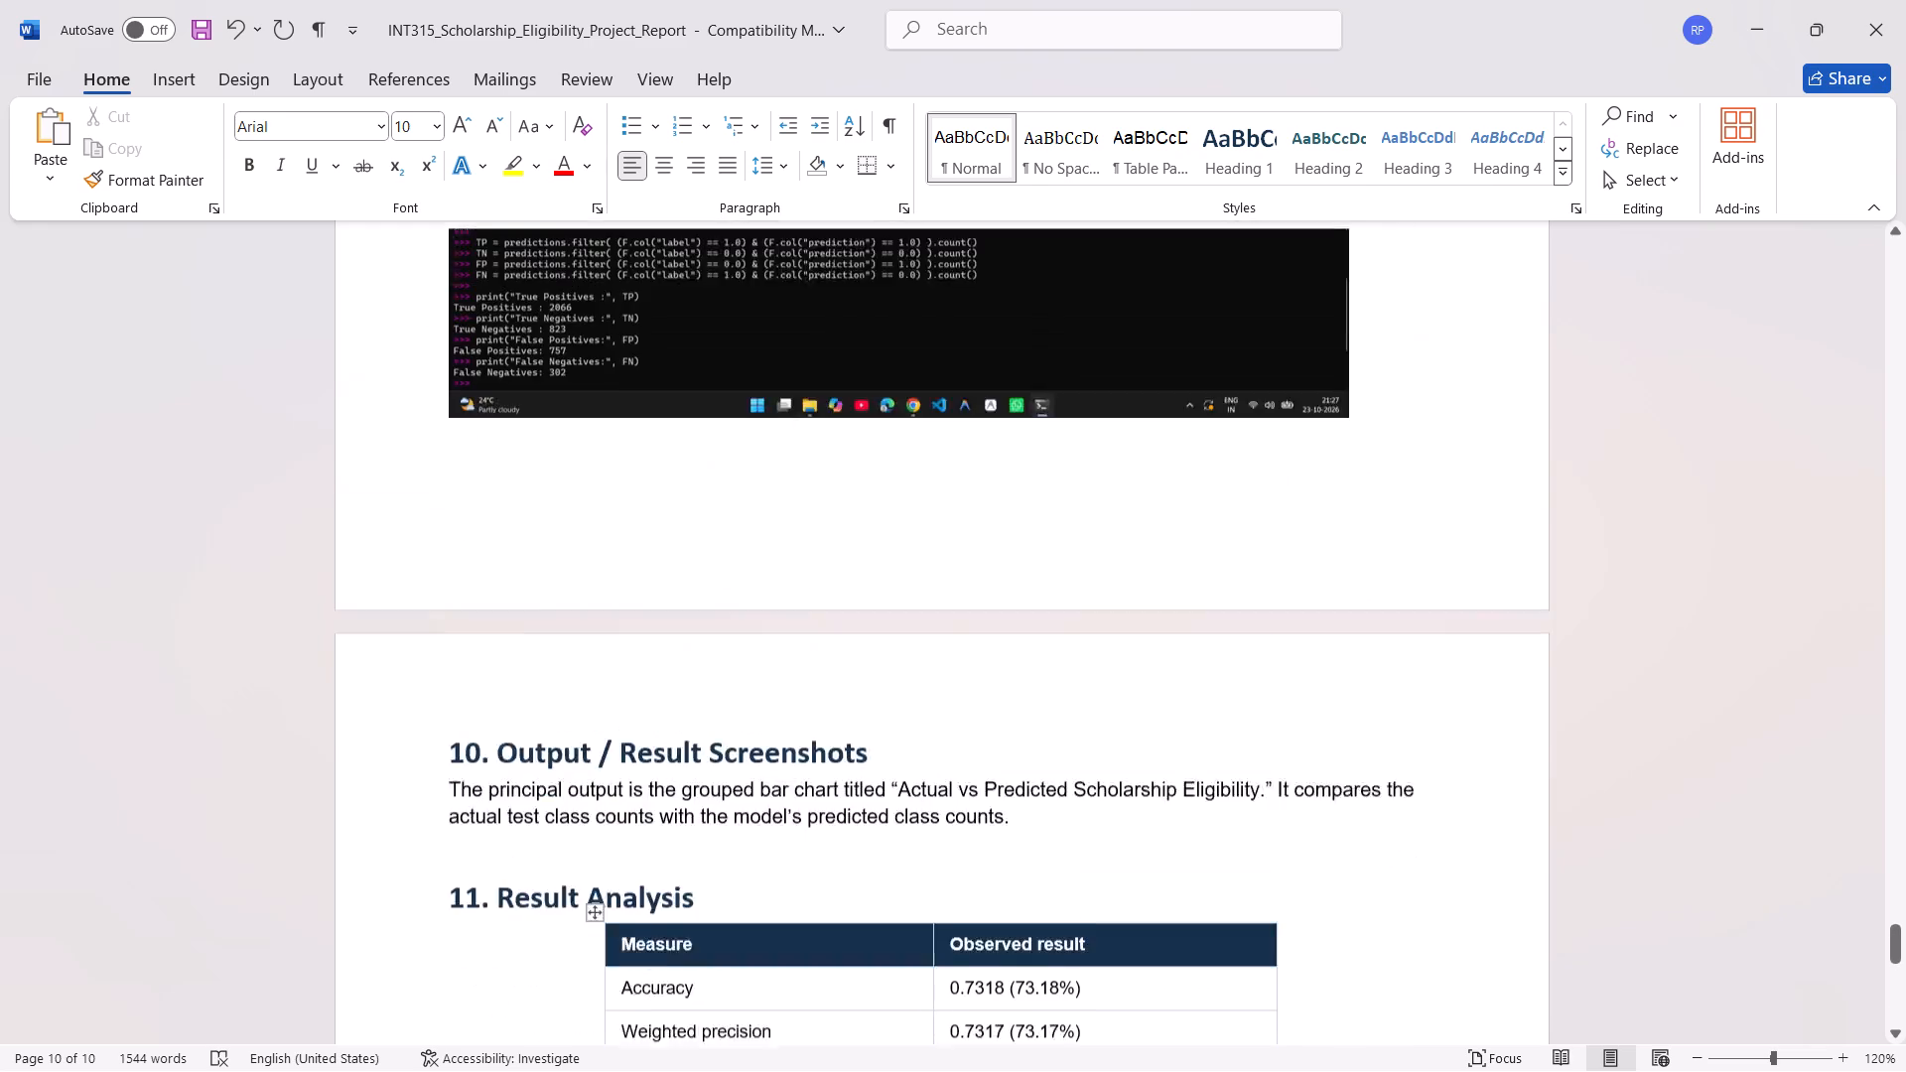
scroll(728, 613, up, 2)
scroll(728, 613, down, 2)
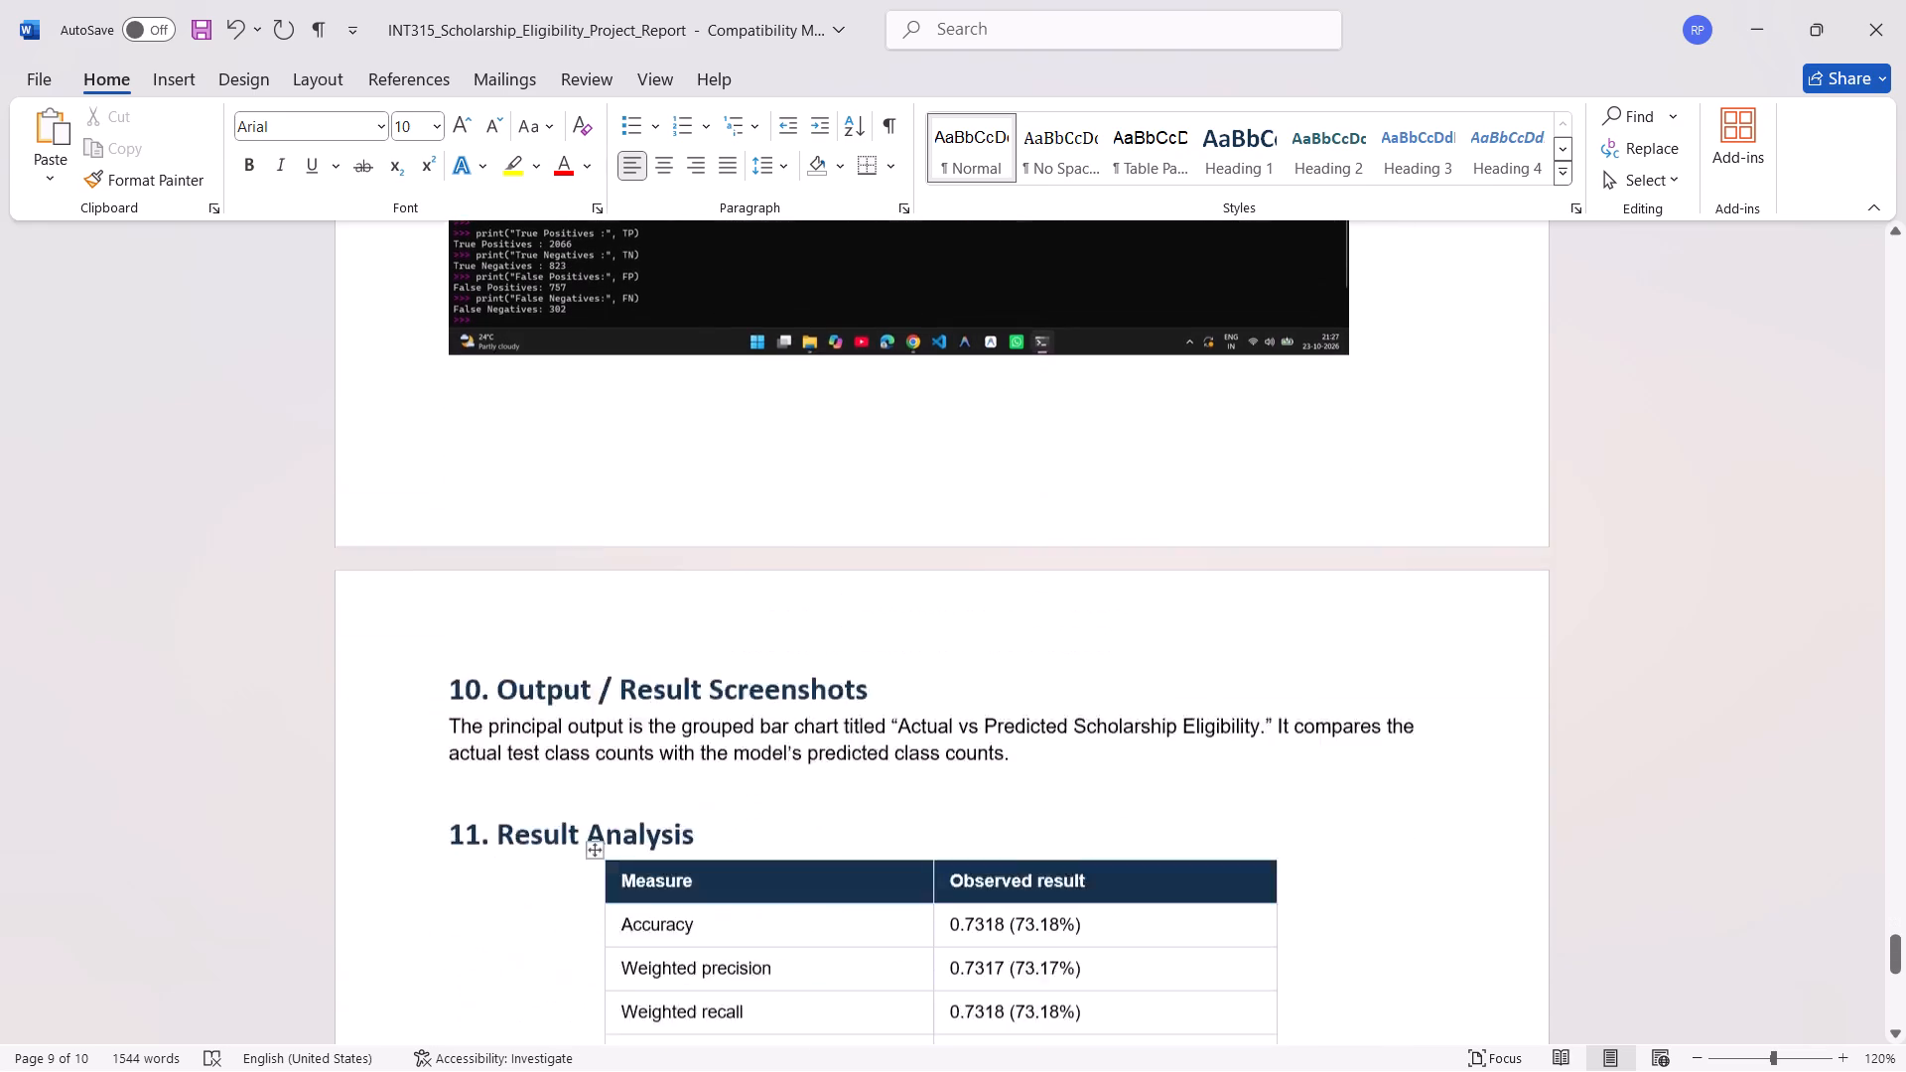
scroll(728, 613, down, 1)
click(1023, 632)
key(Return)
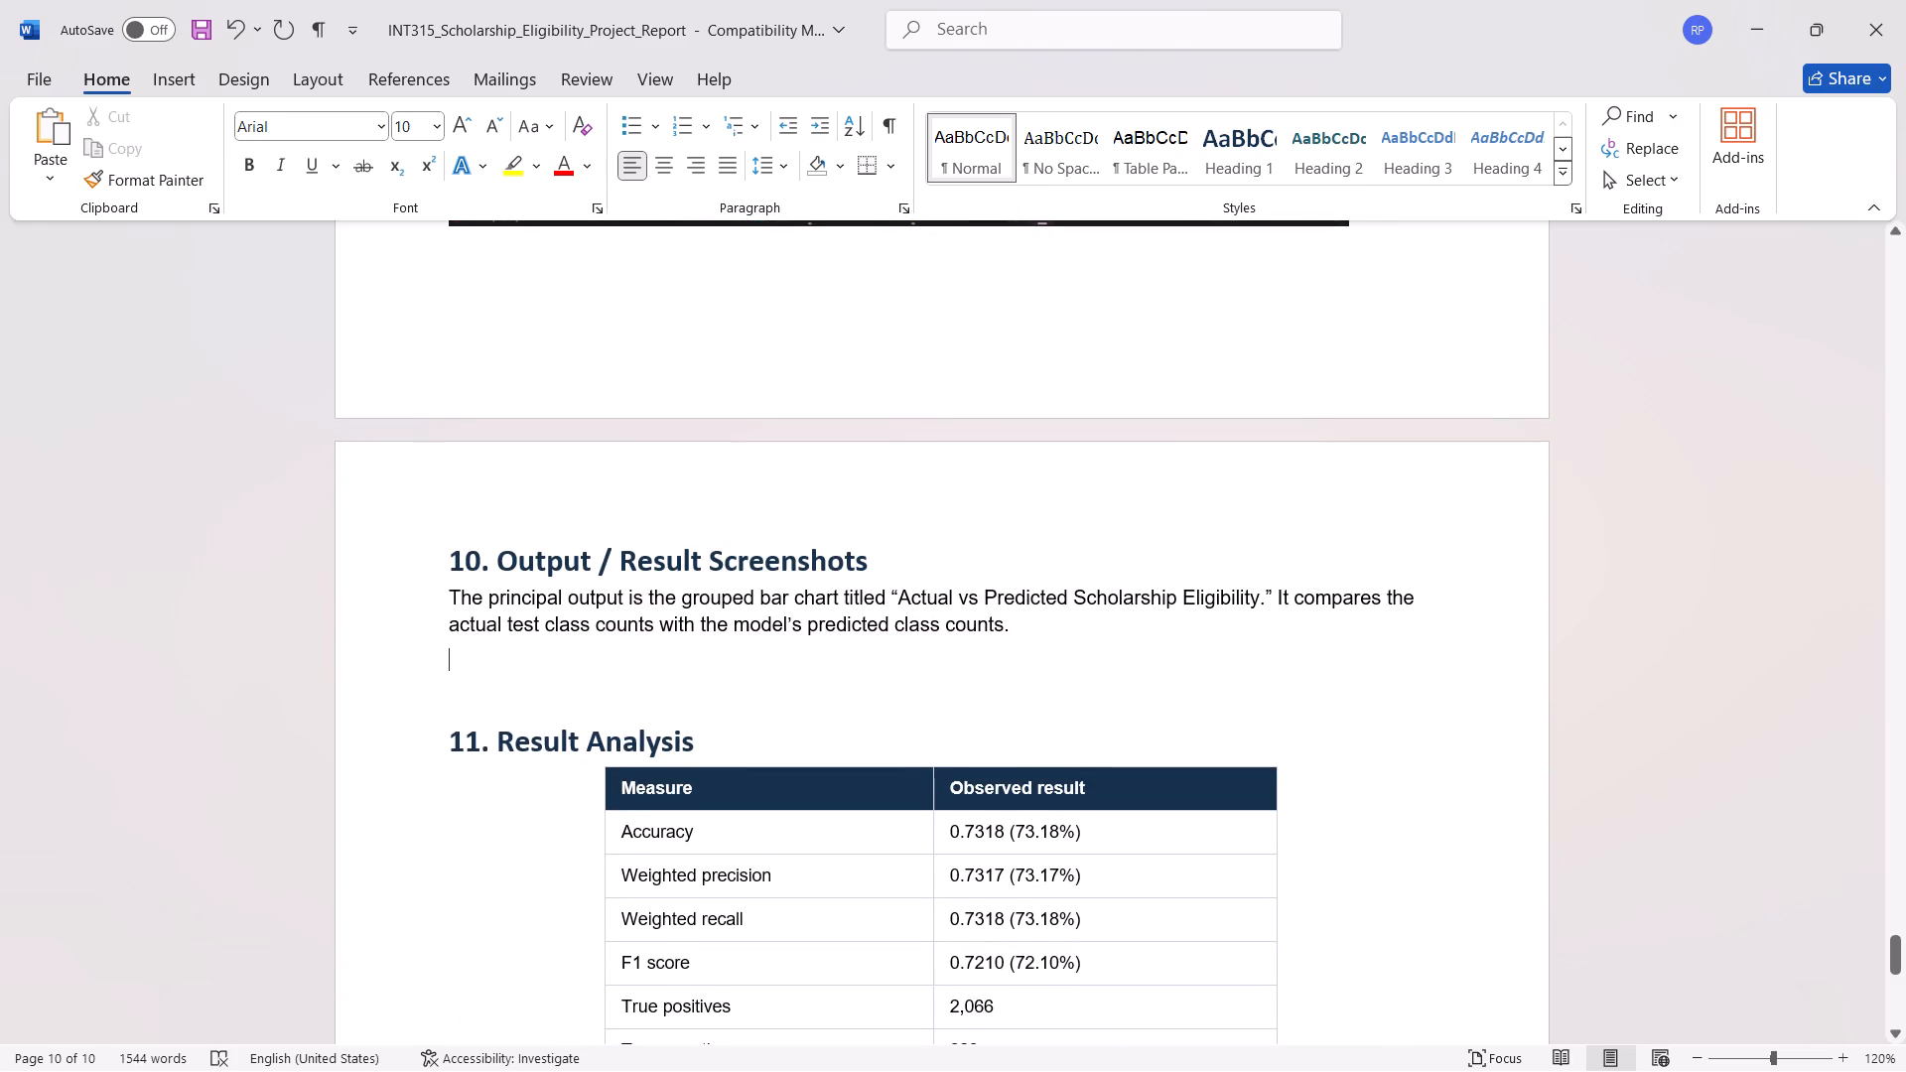
key(Tab)
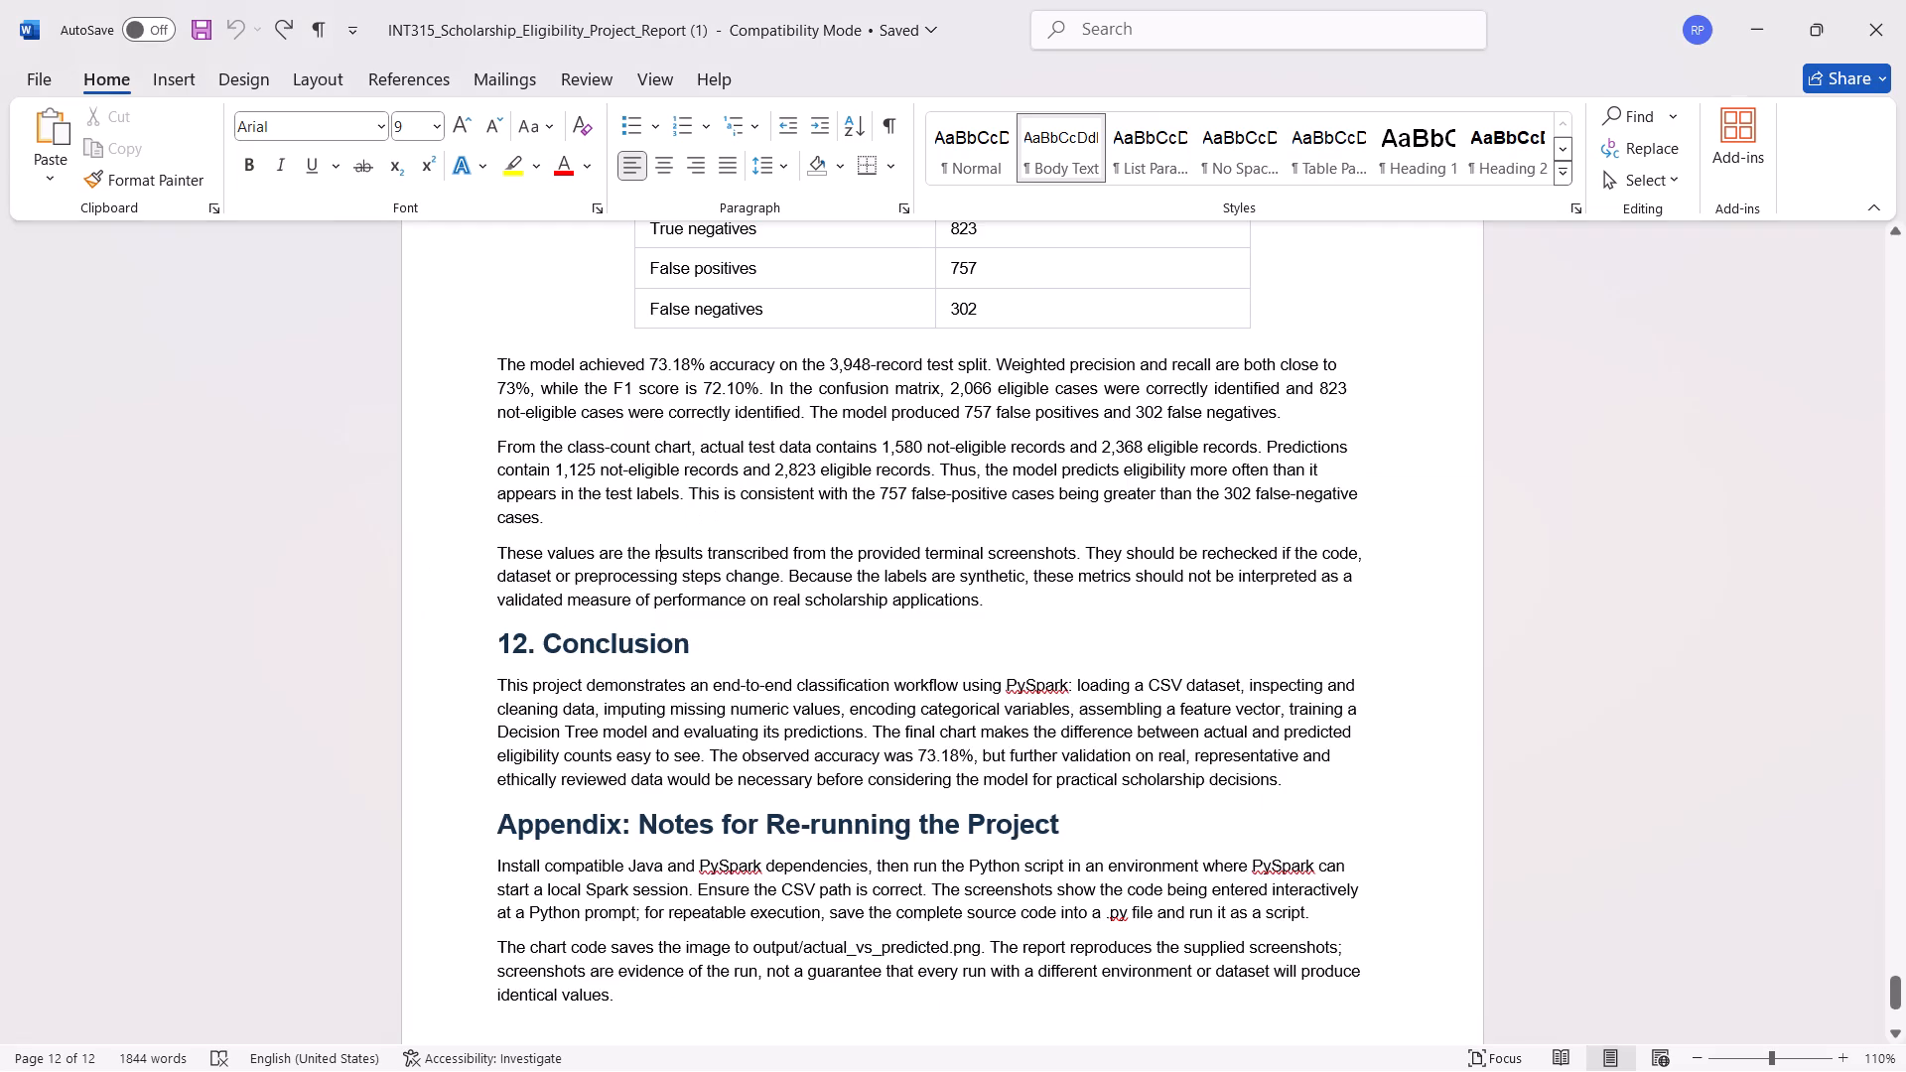
scroll(730, 623, up, 3)
click(803, 430)
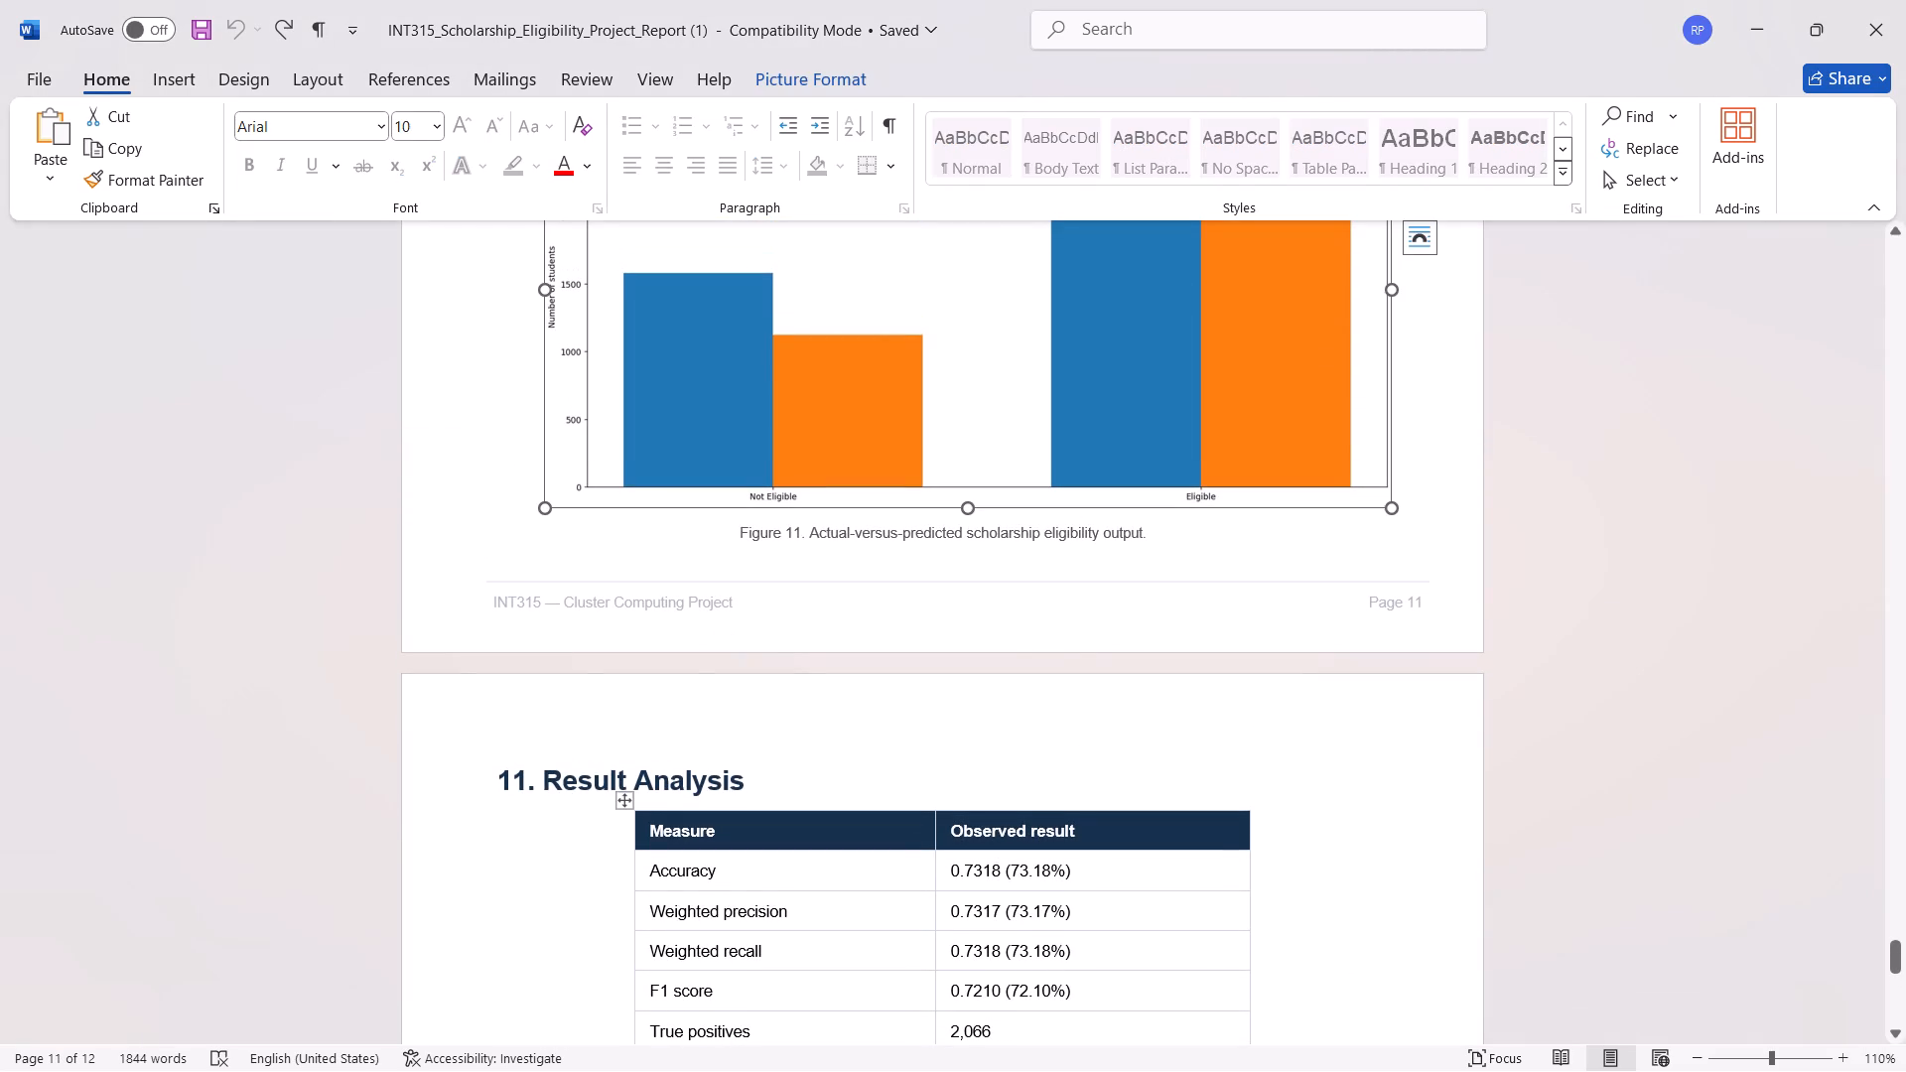
key(ctrl+c)
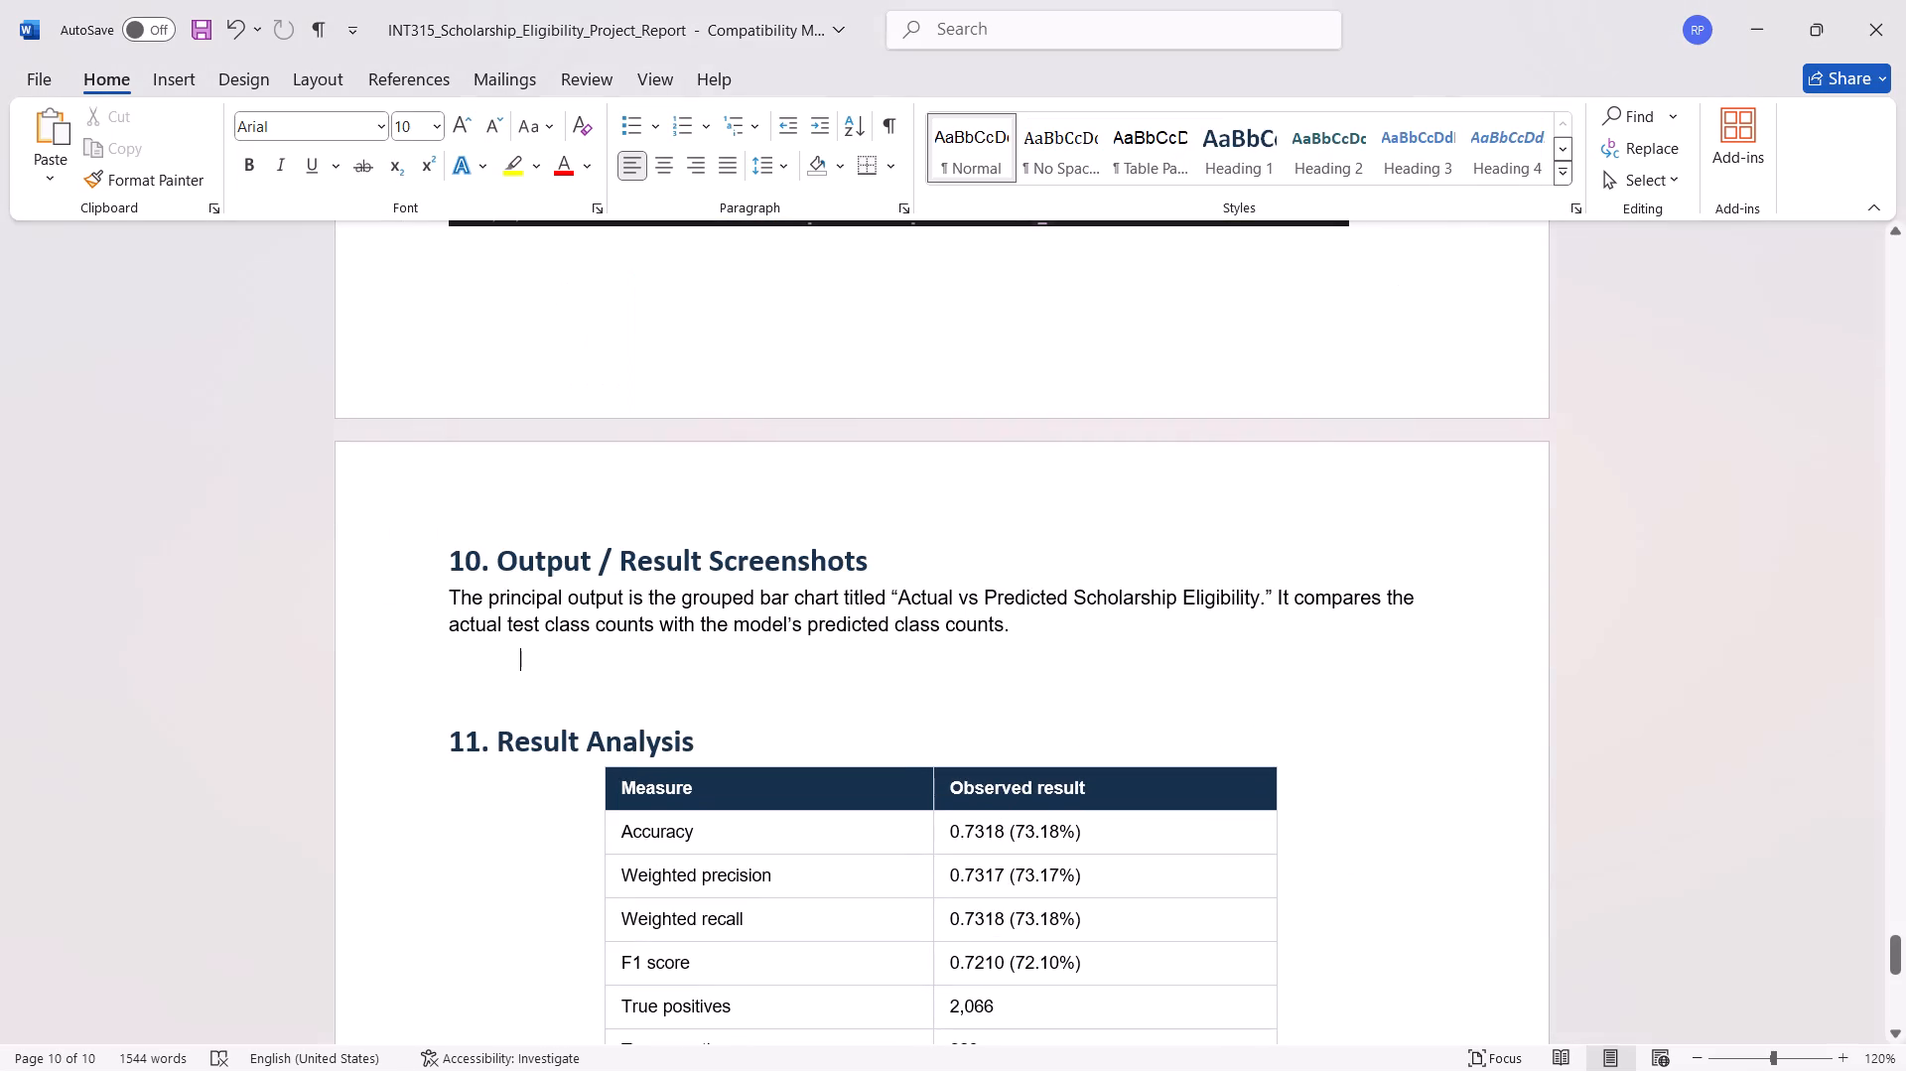
key(ctrl+v)
scroll(885, 671, down, 1)
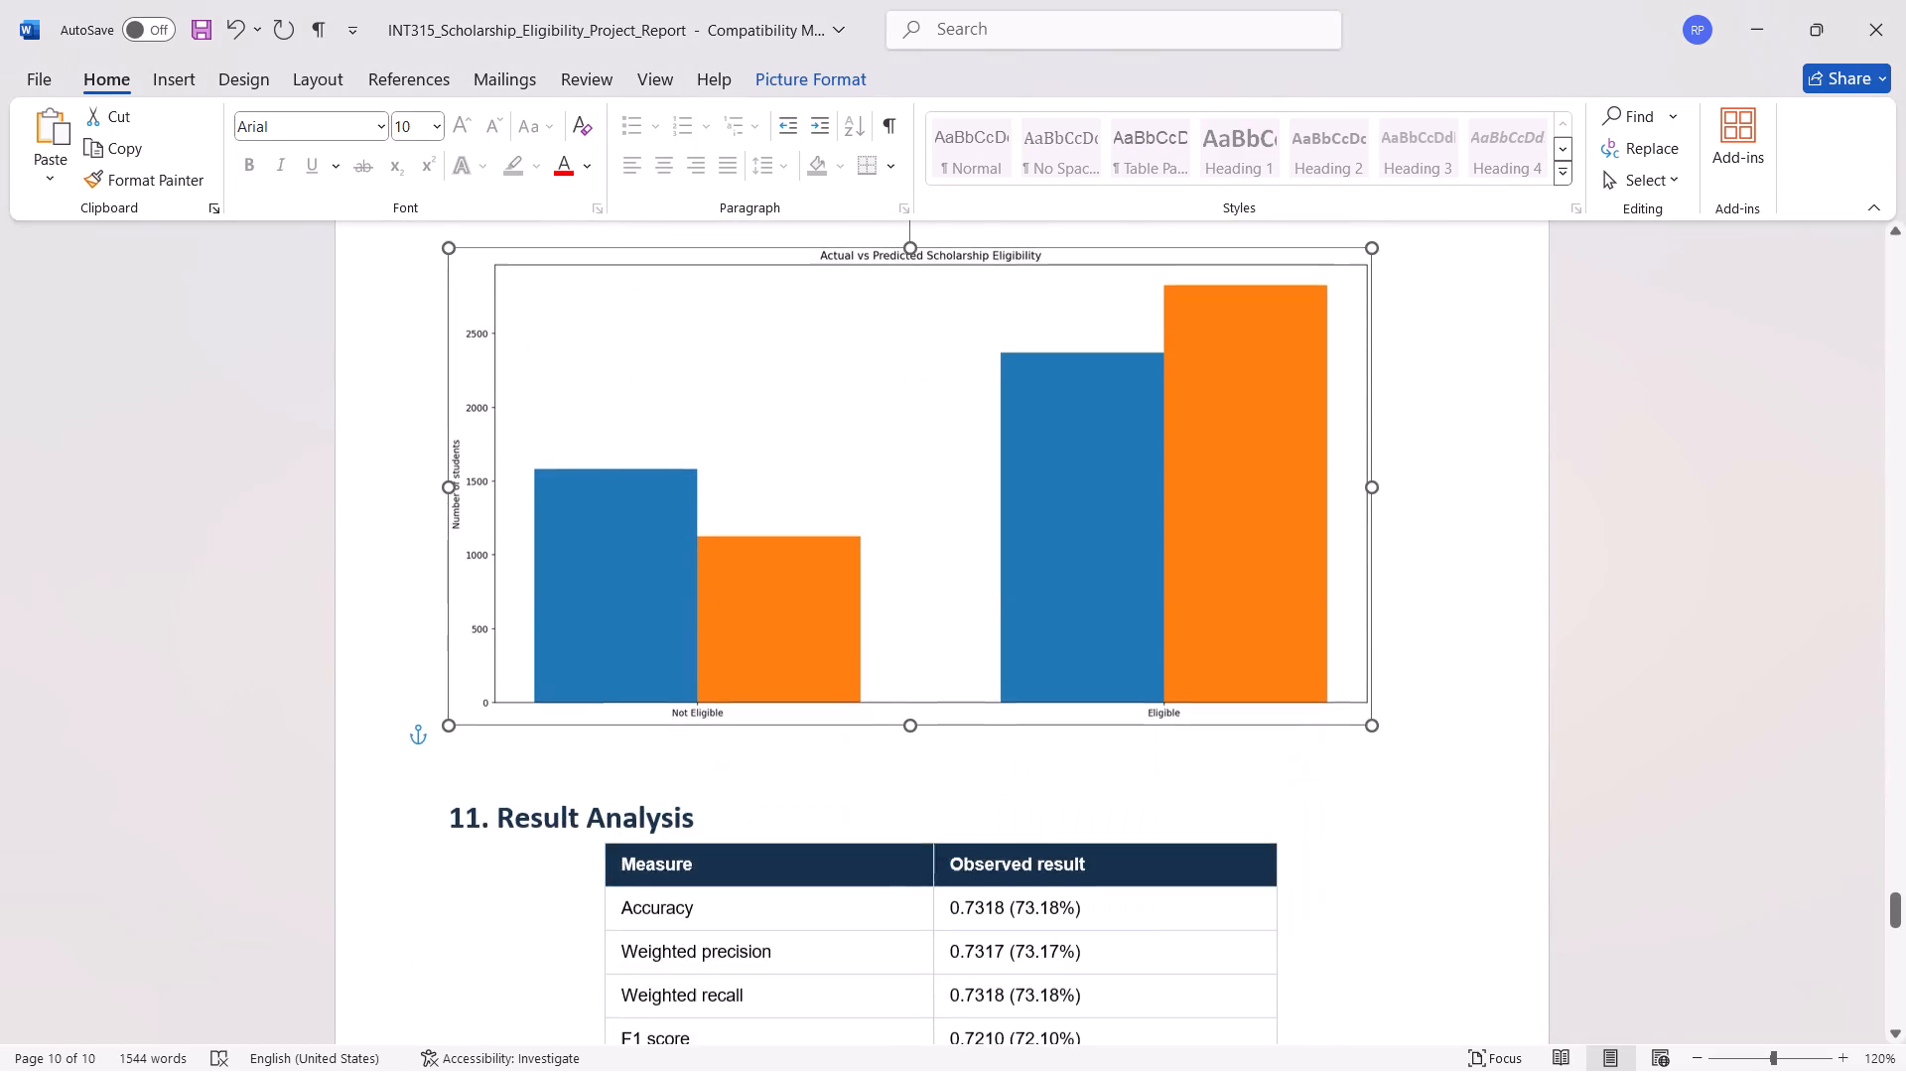
click(1439, 623)
Review the pasted chart and the execution screenshots with their captions, from Figure 10 back to Figure 2.
scroll(1058, 676, up, 1)
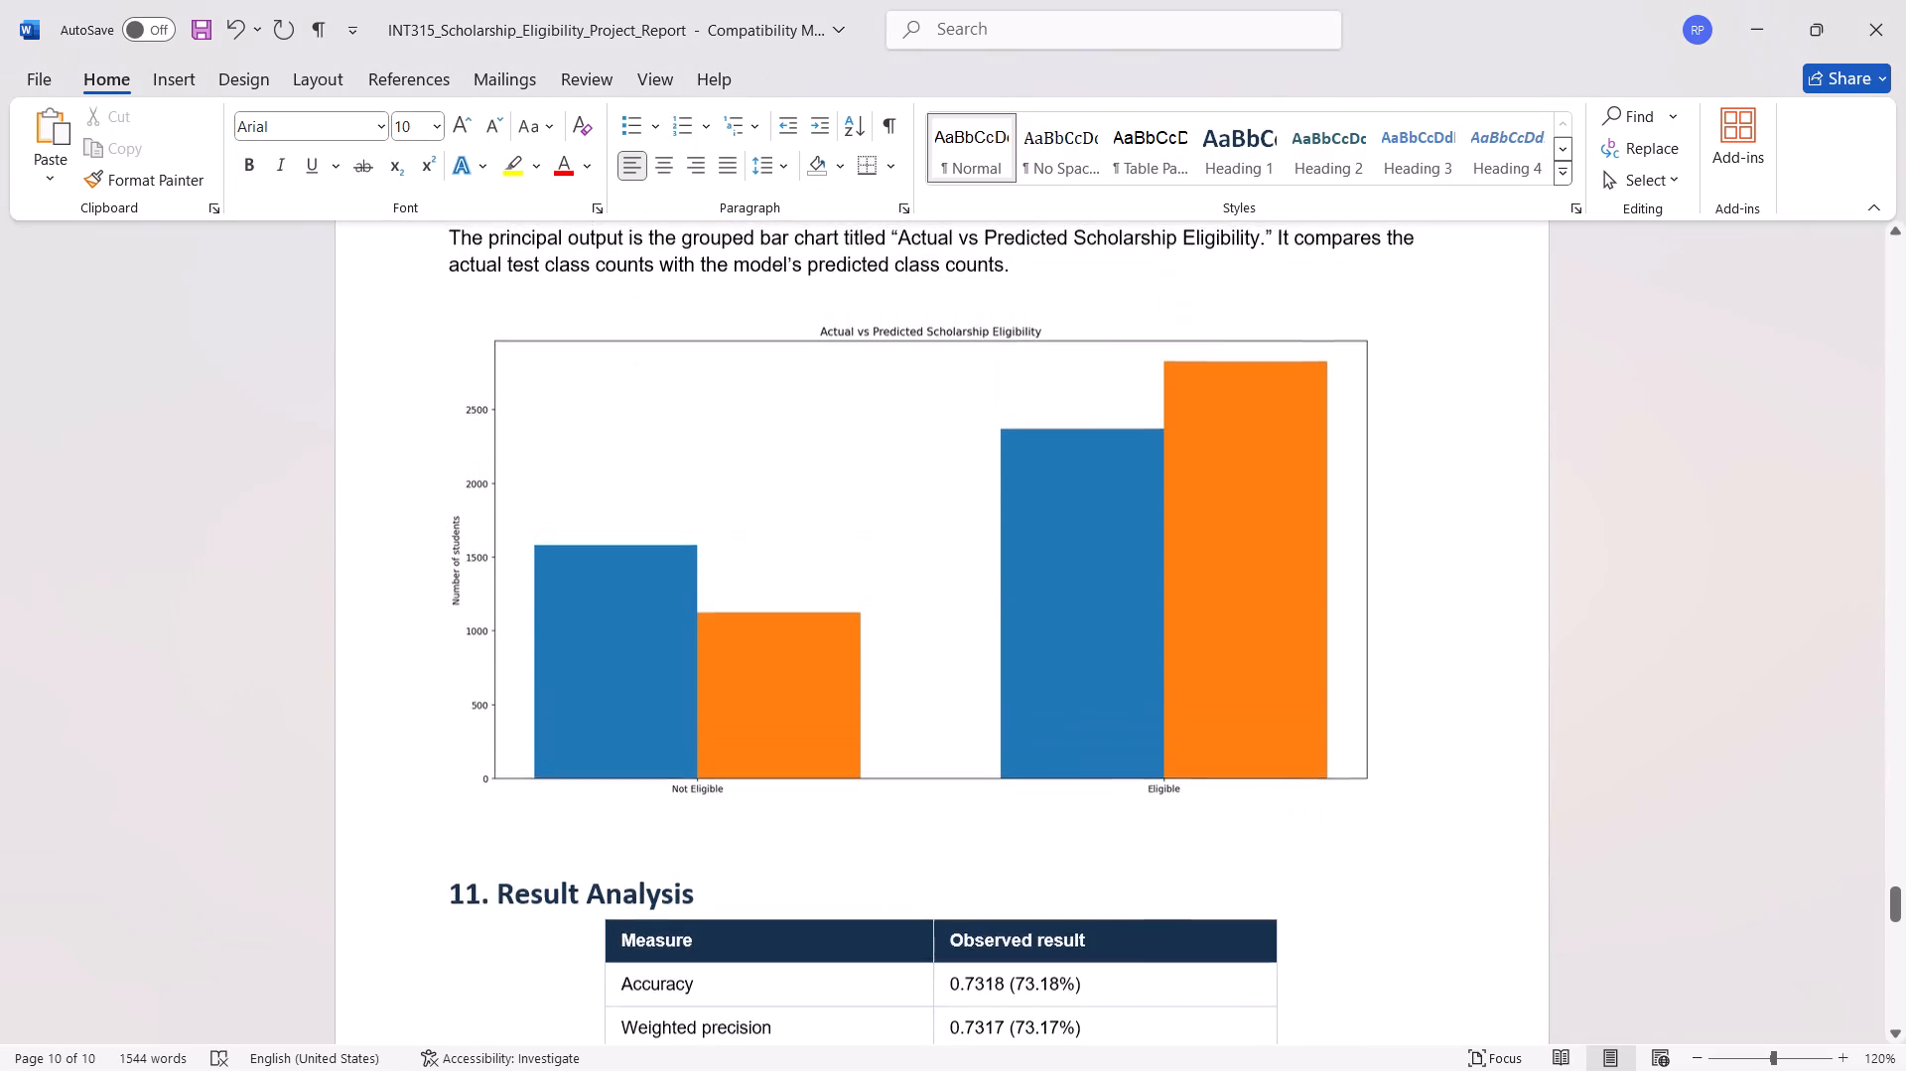
scroll(1058, 676, up, 1)
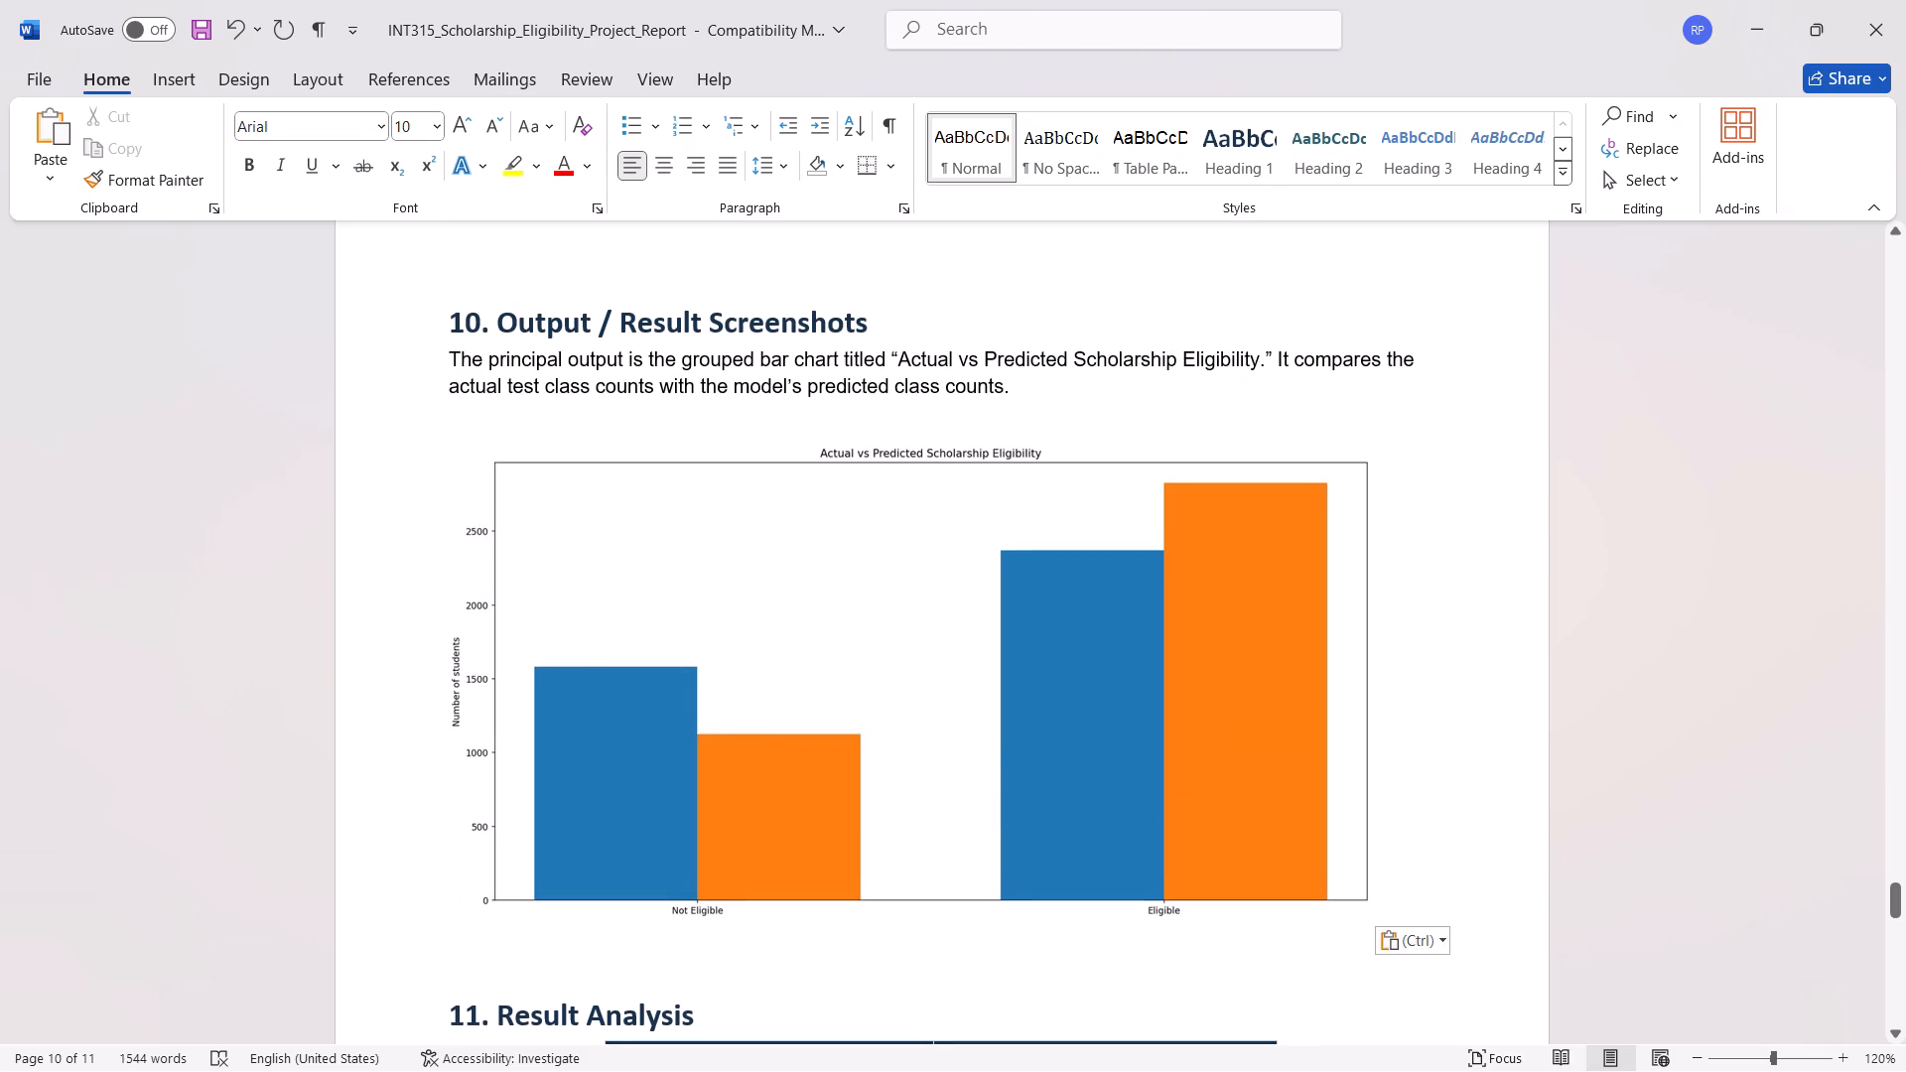
scroll(797, 773, up, 2)
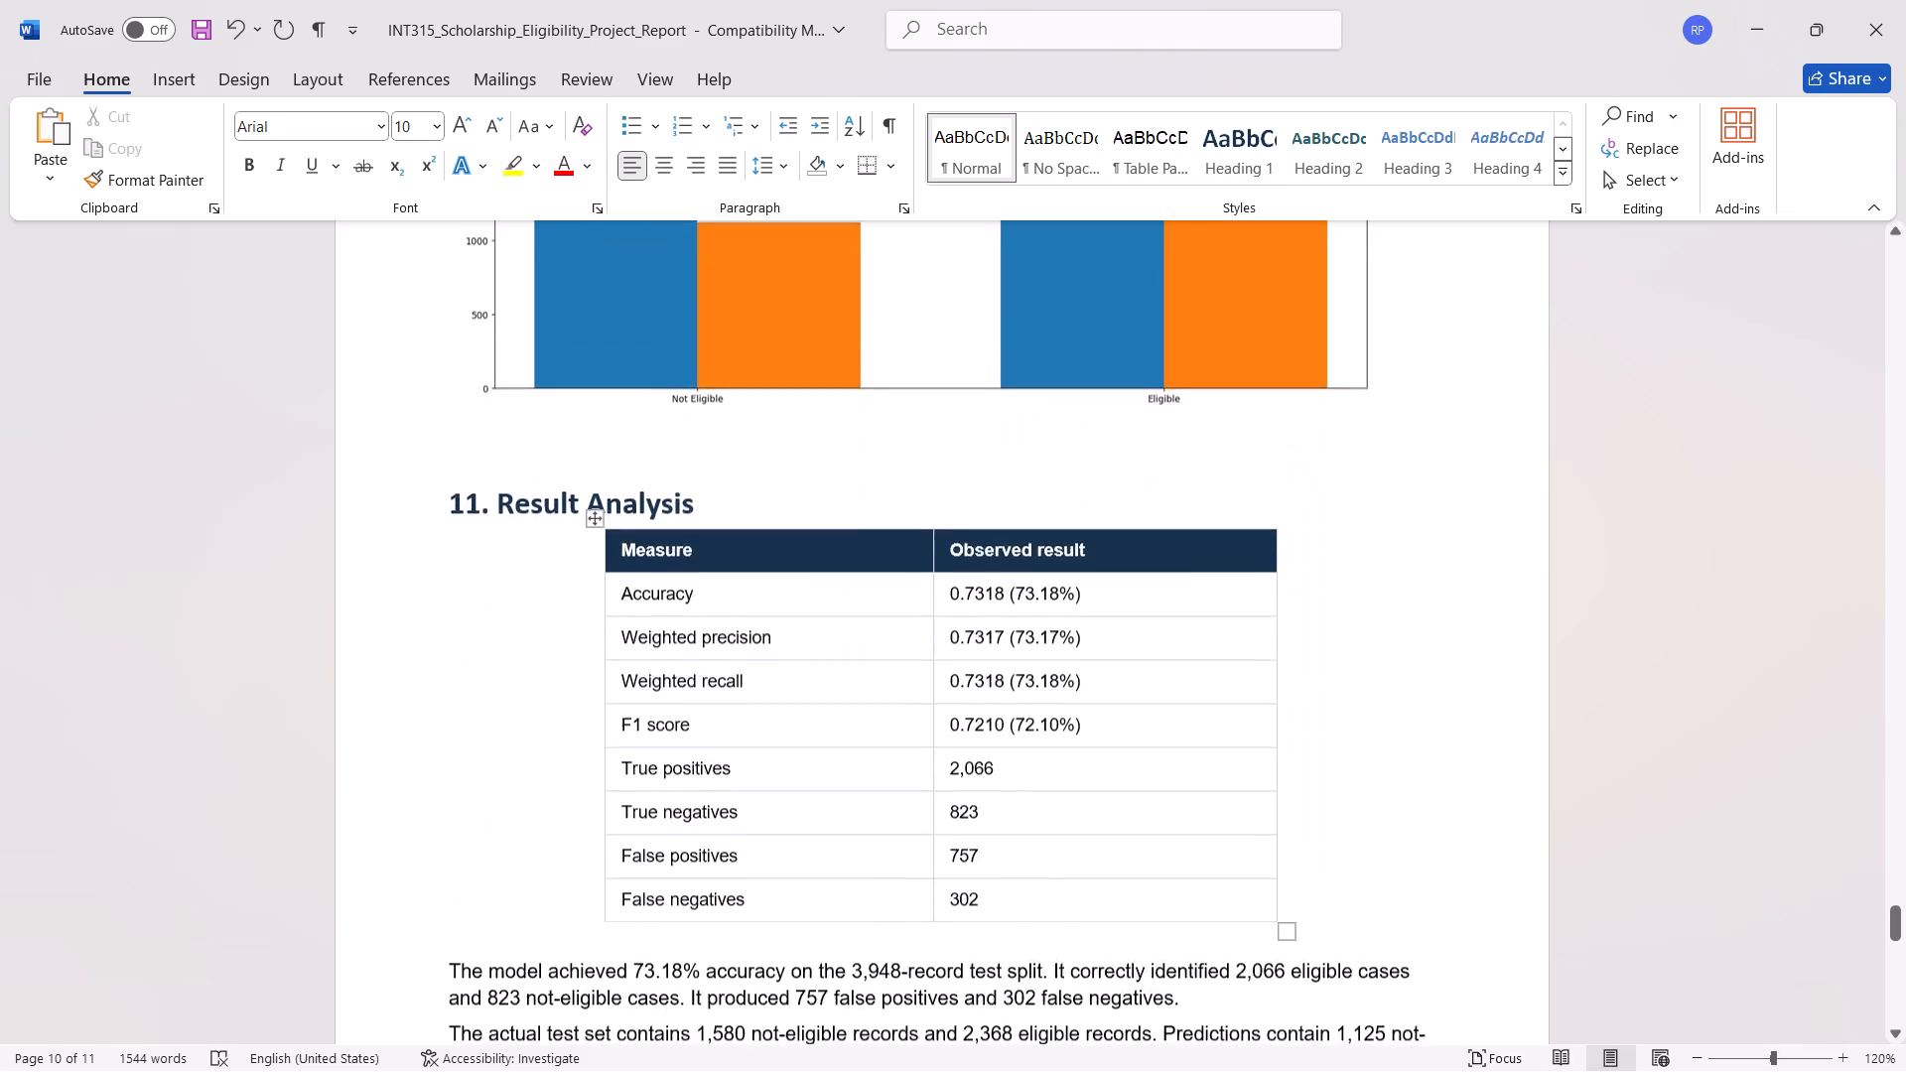
scroll(797, 773, up, 2)
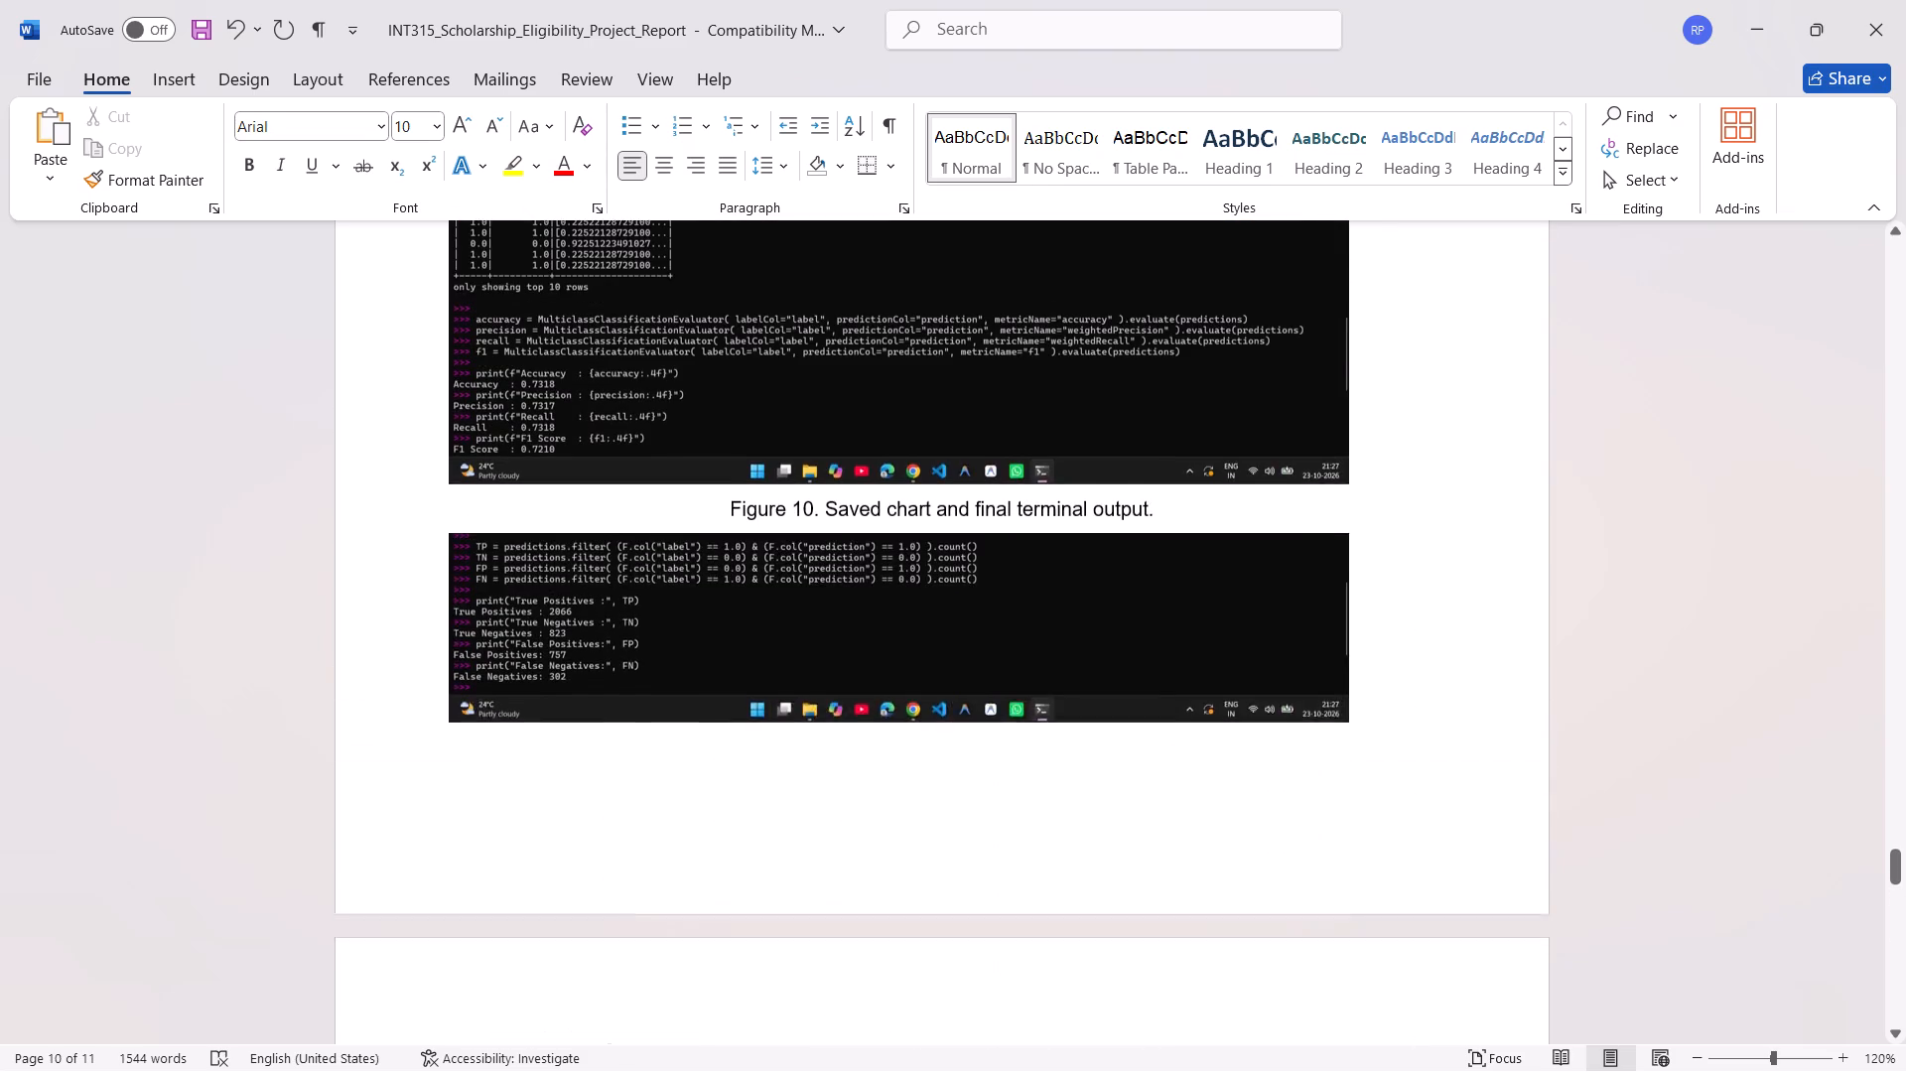
scroll(797, 773, up, 1)
scroll(797, 773, down, 2)
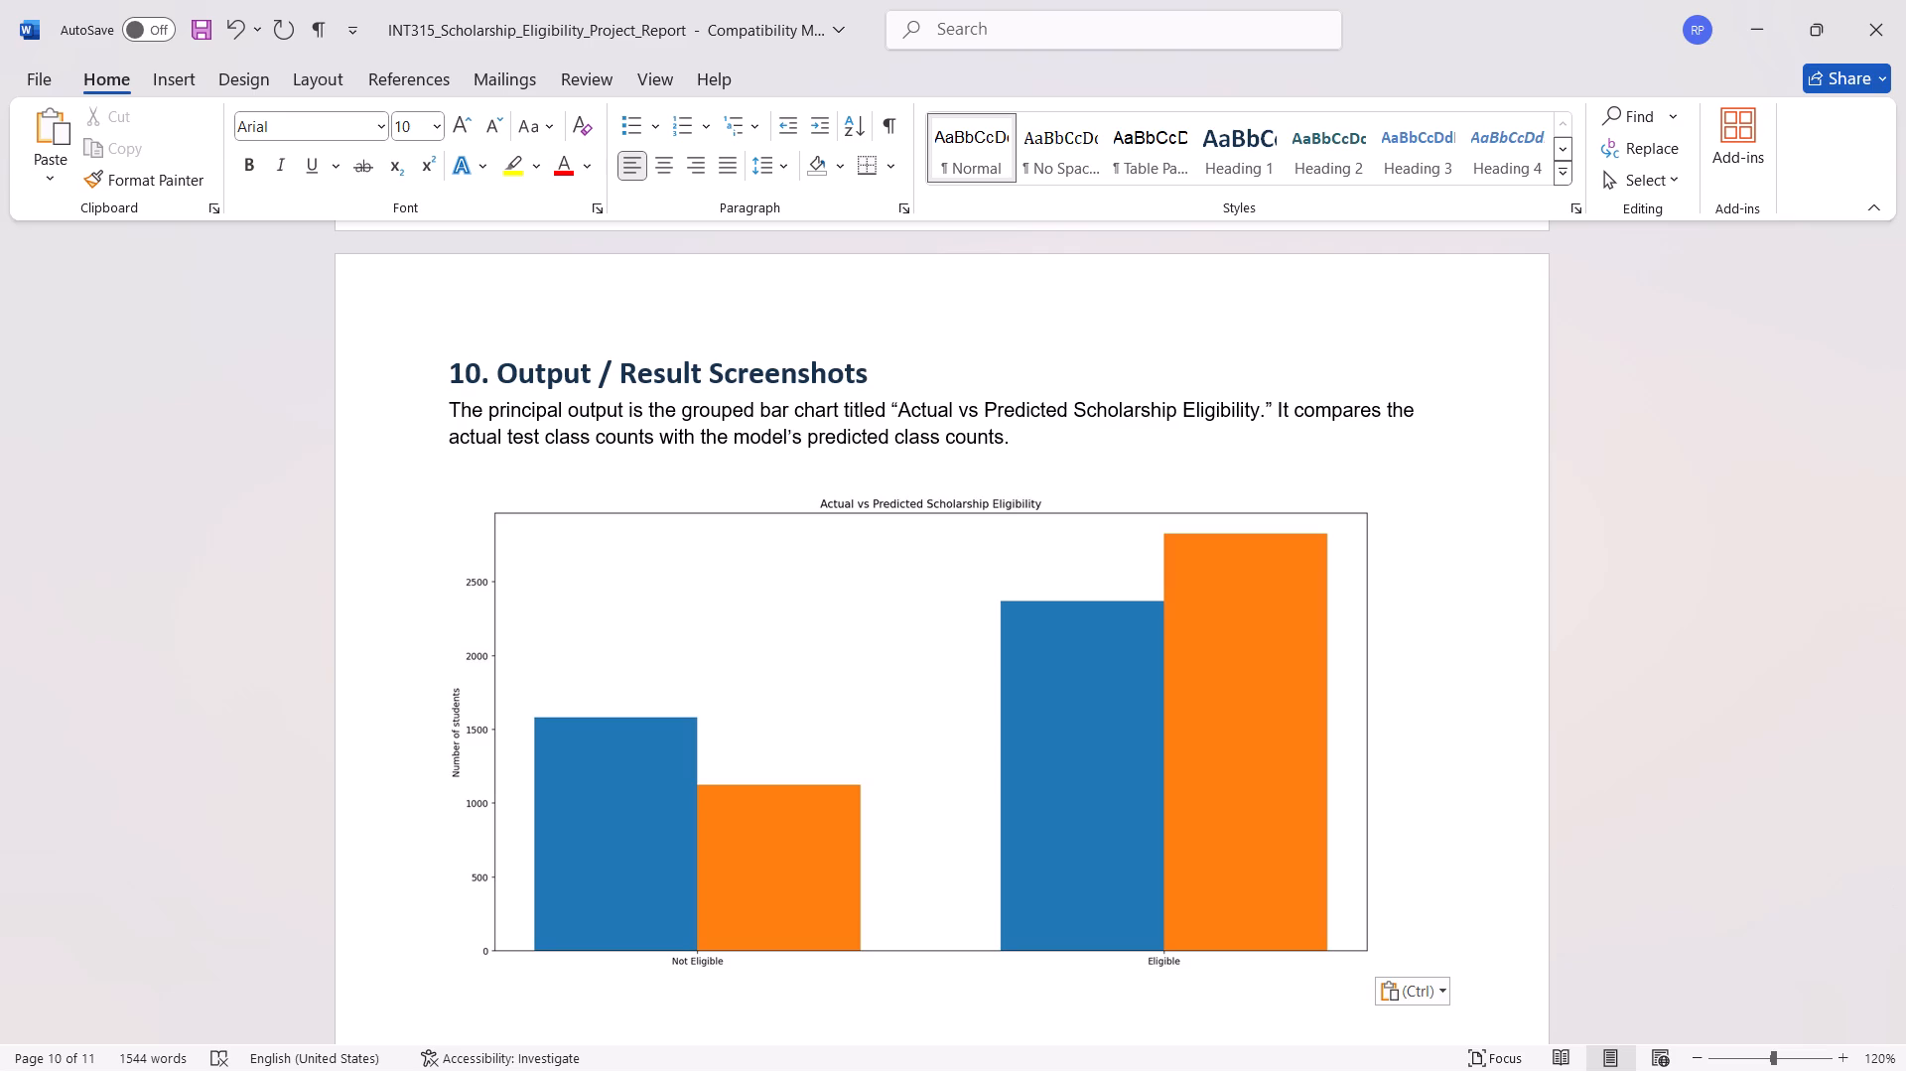
scroll(798, 863, up, 3)
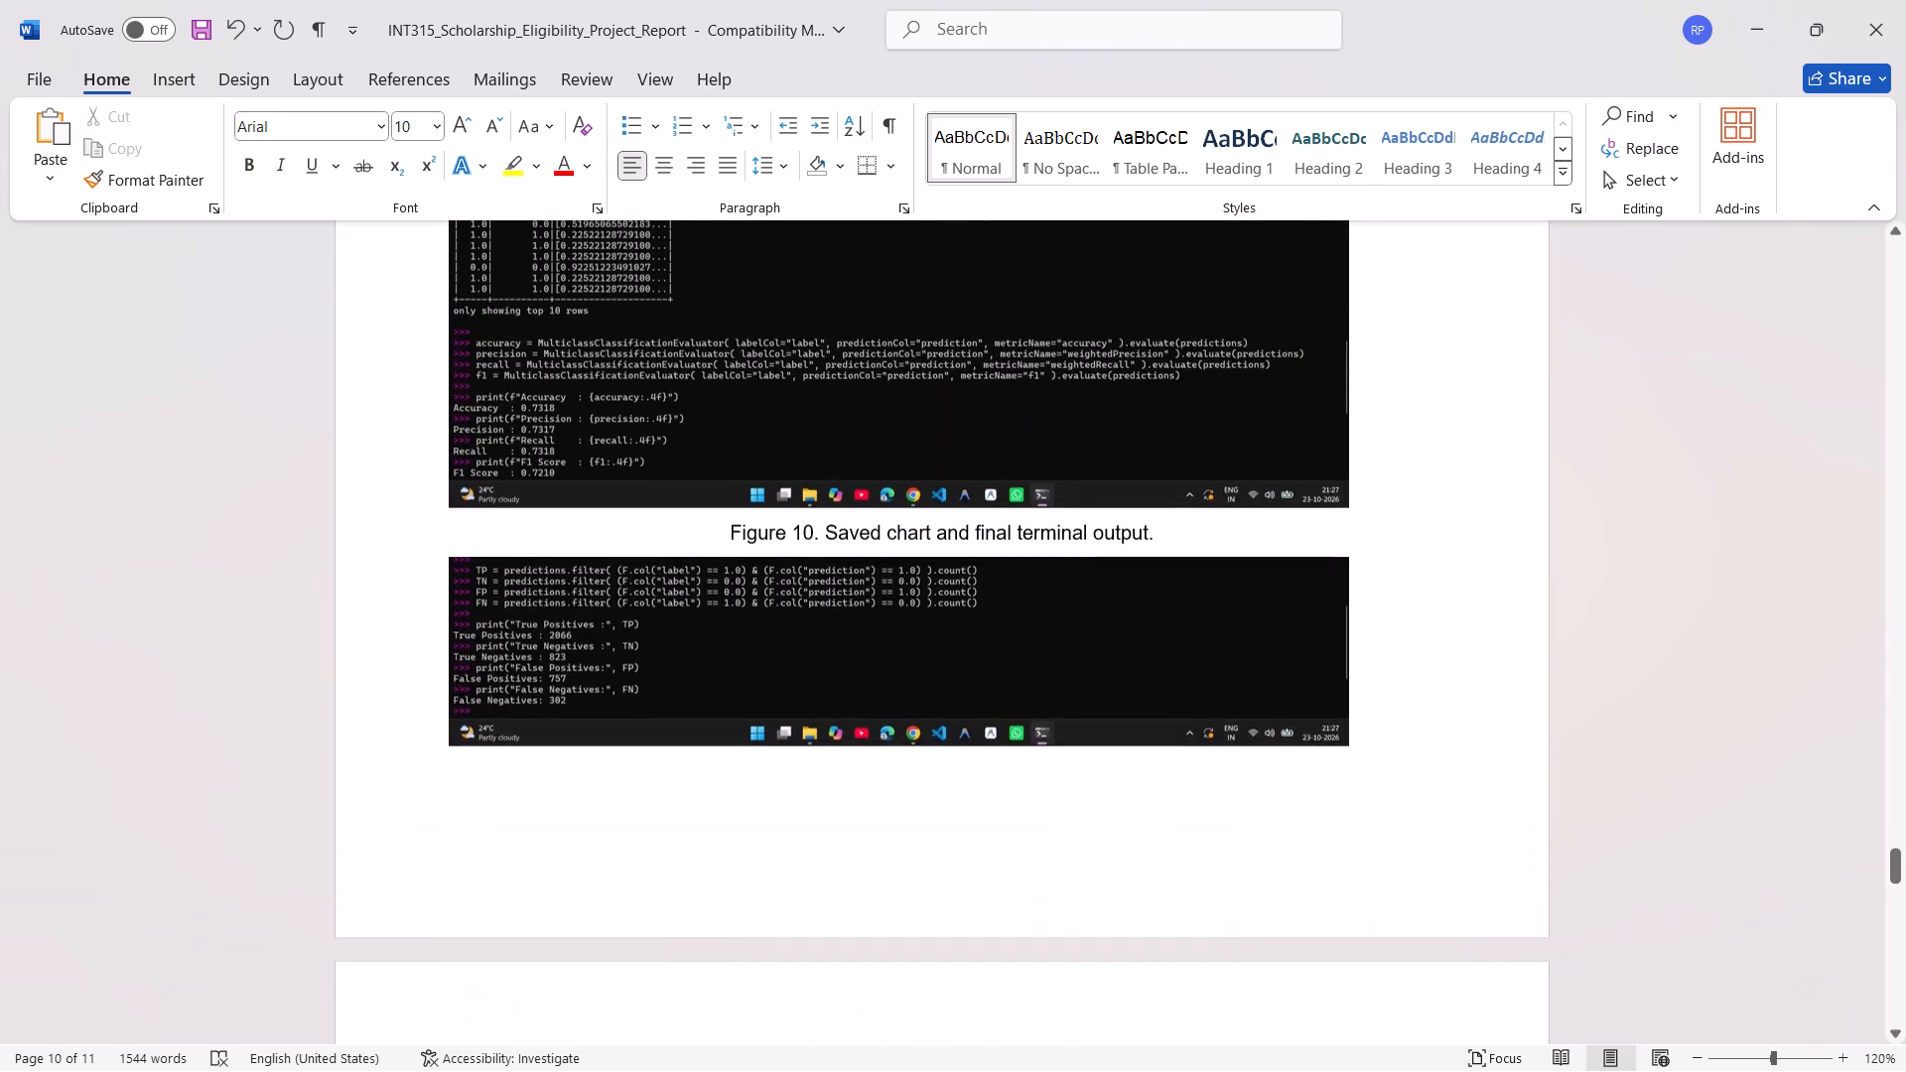
scroll(798, 863, up, 1)
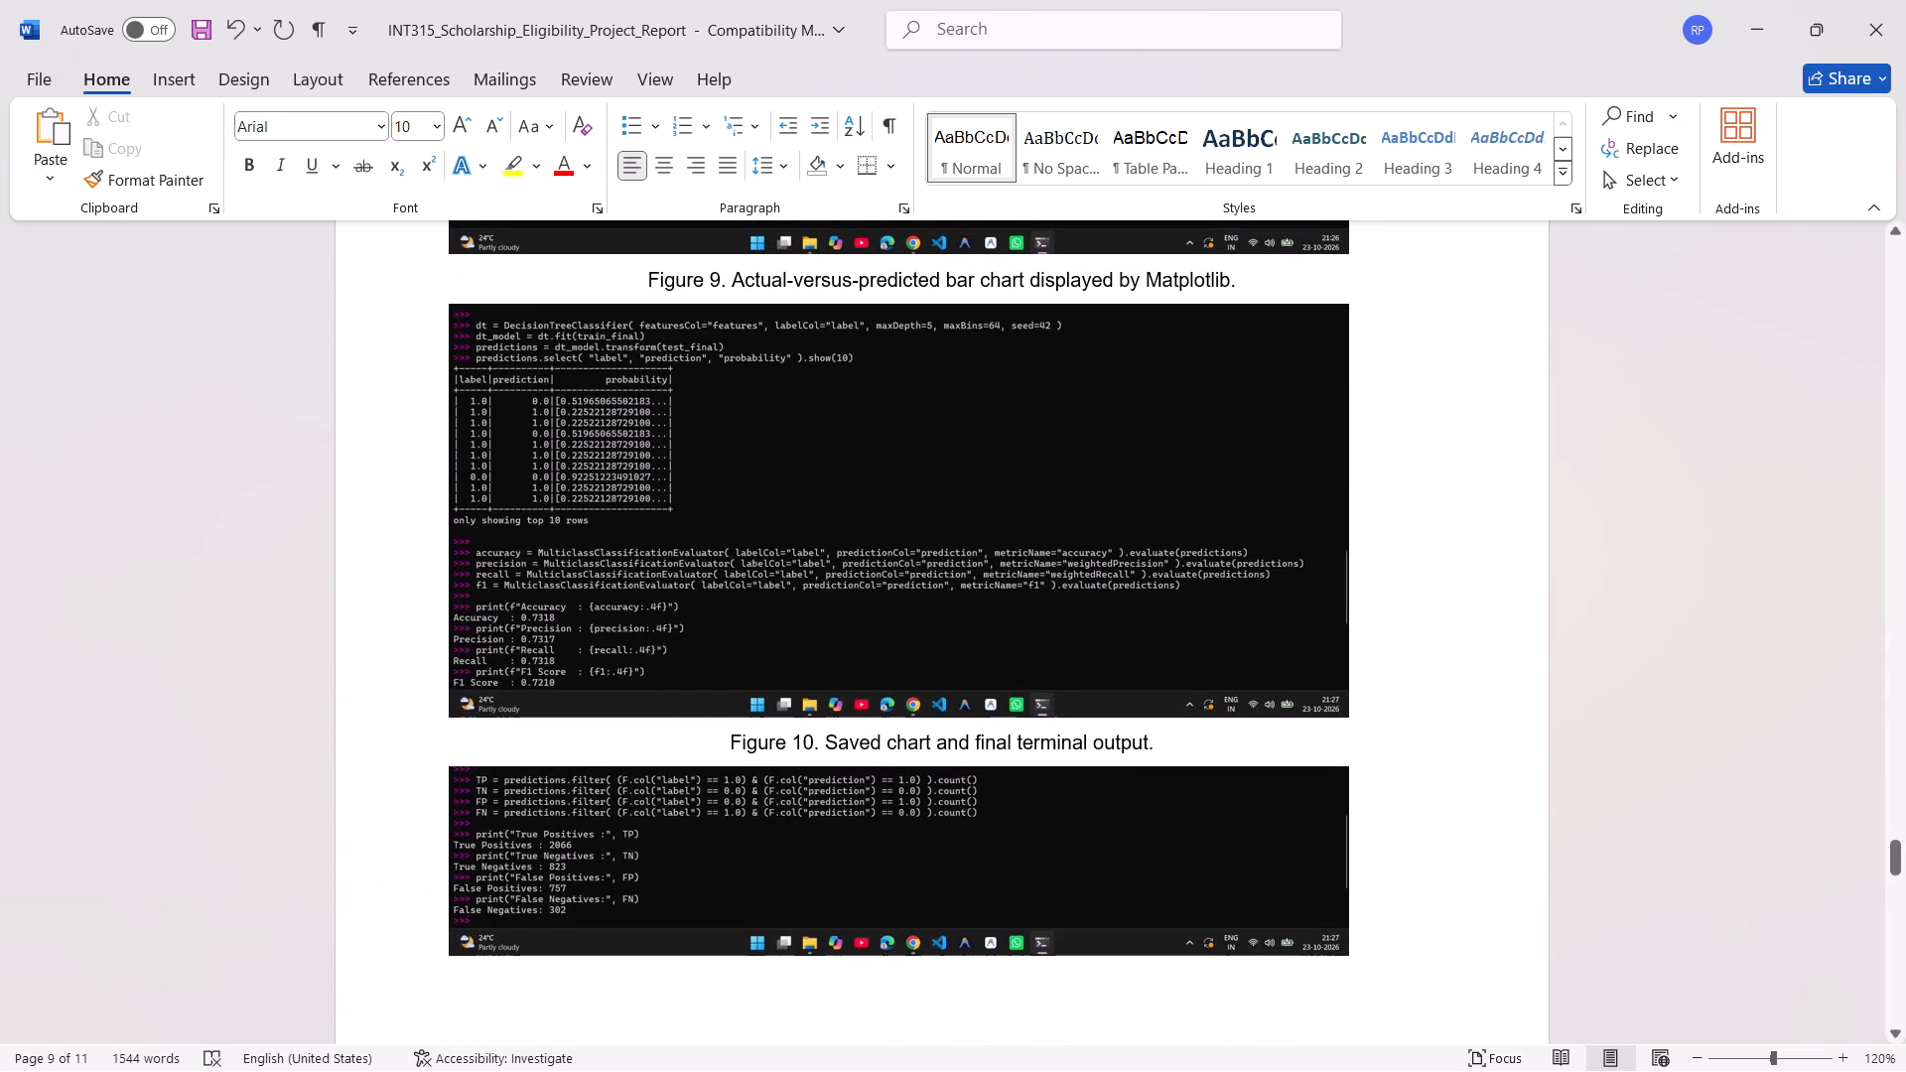
scroll(798, 863, up, 6)
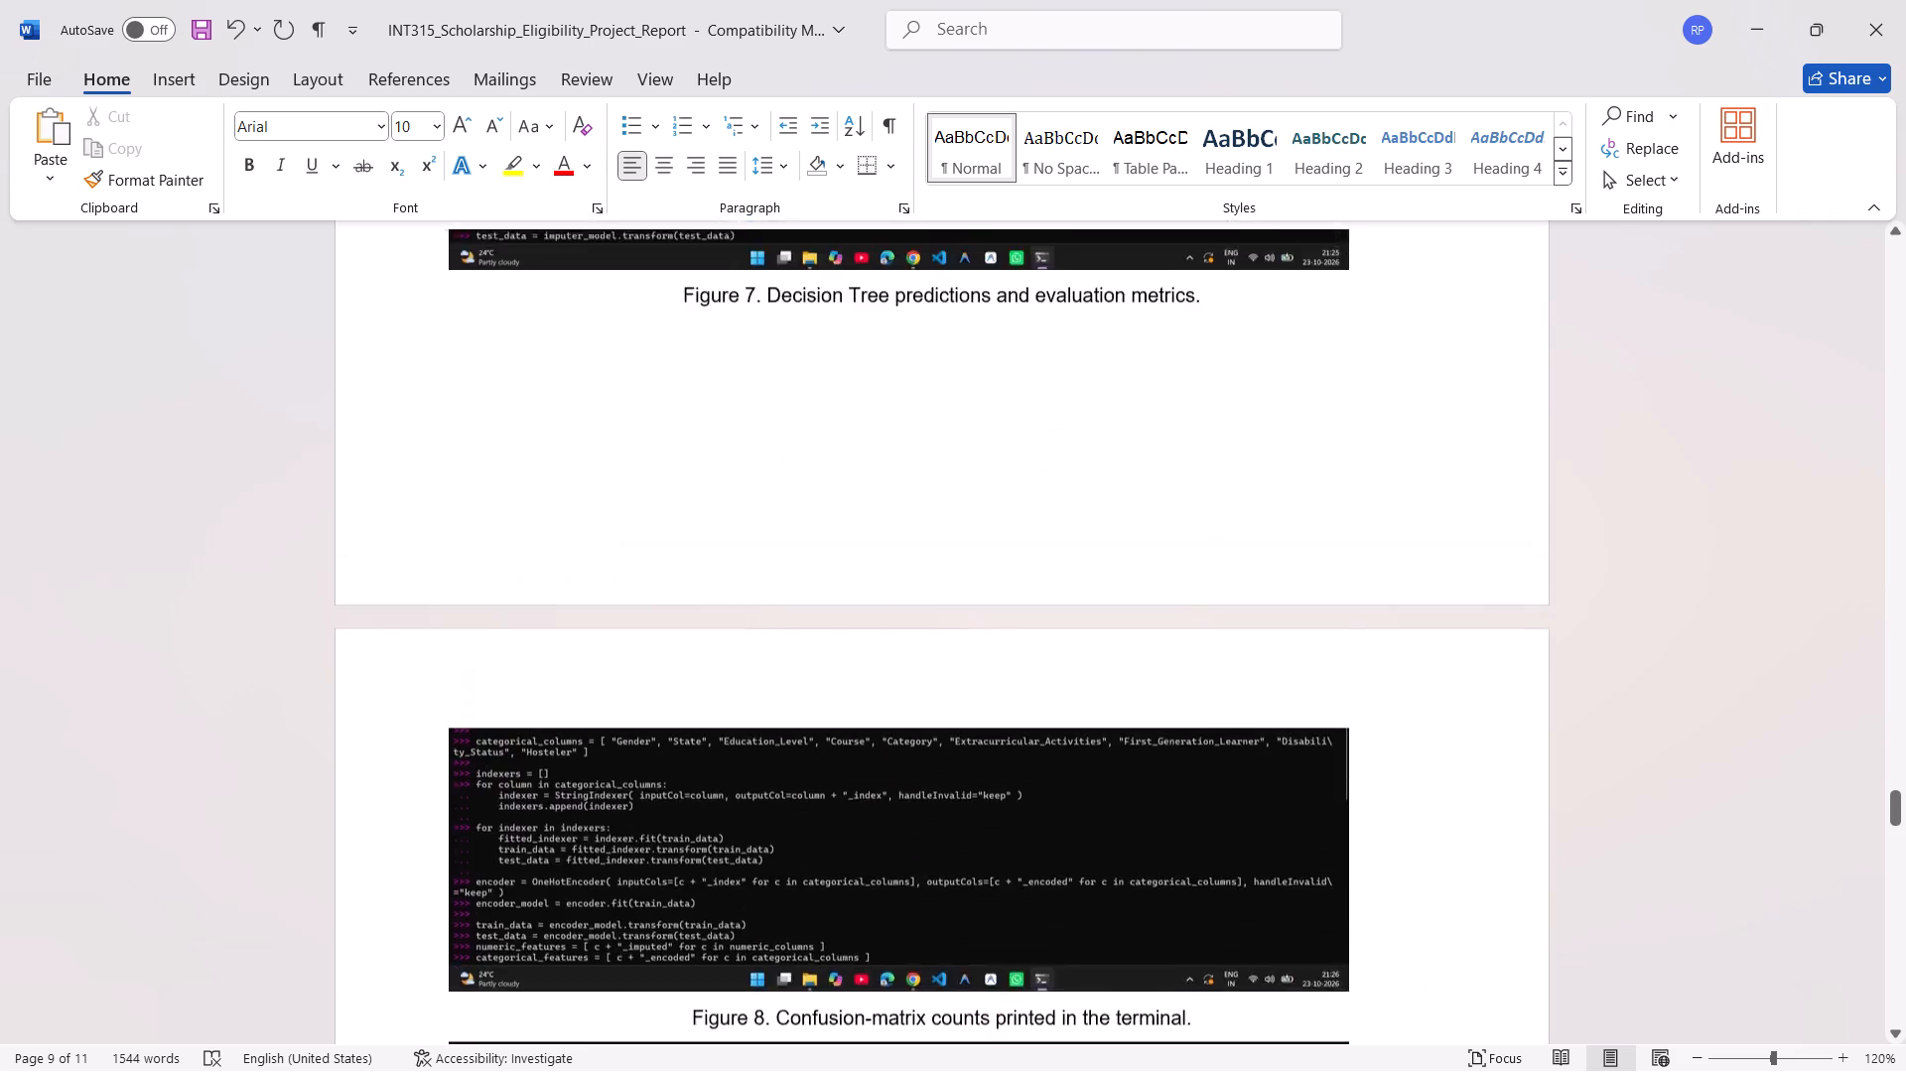
scroll(798, 863, up, 2)
scroll(798, 863, down, 2)
click(798, 863)
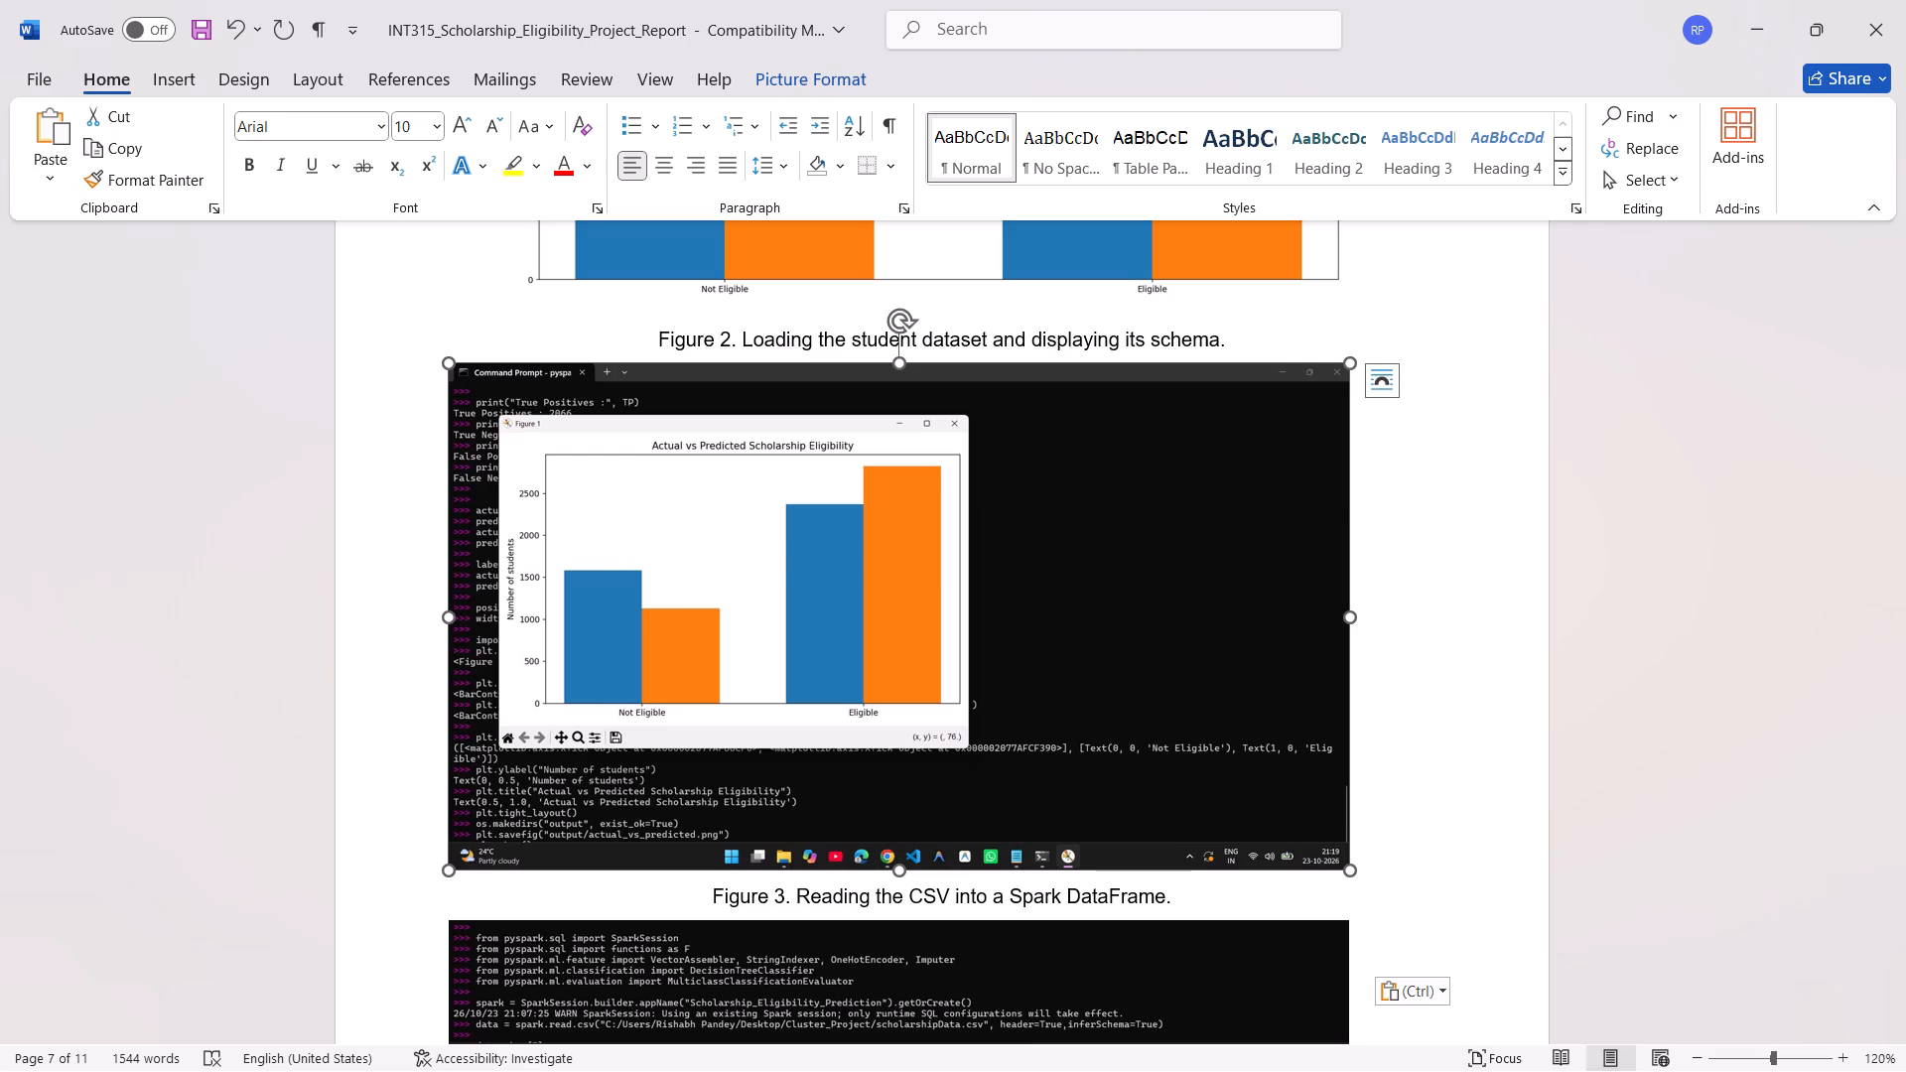
scroll(798, 863, up, 2)
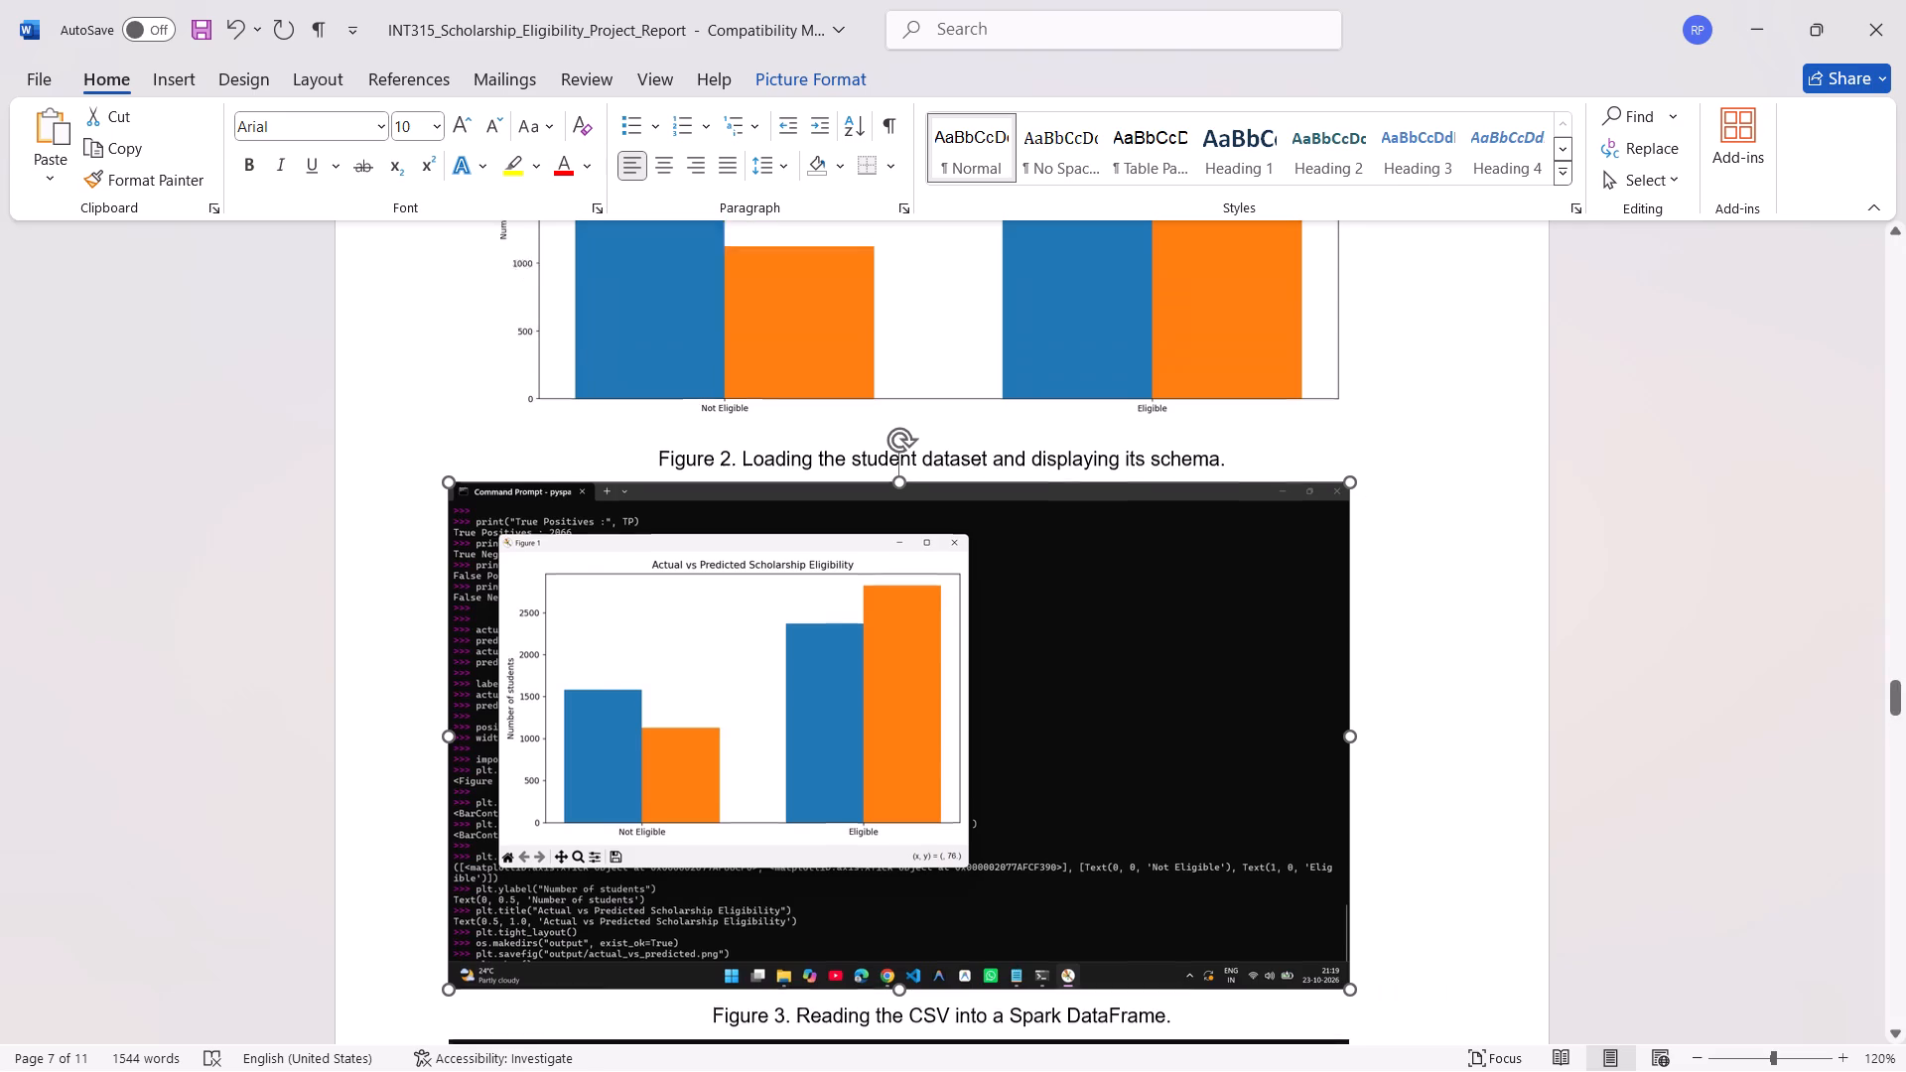
scroll(798, 863, up, 1)
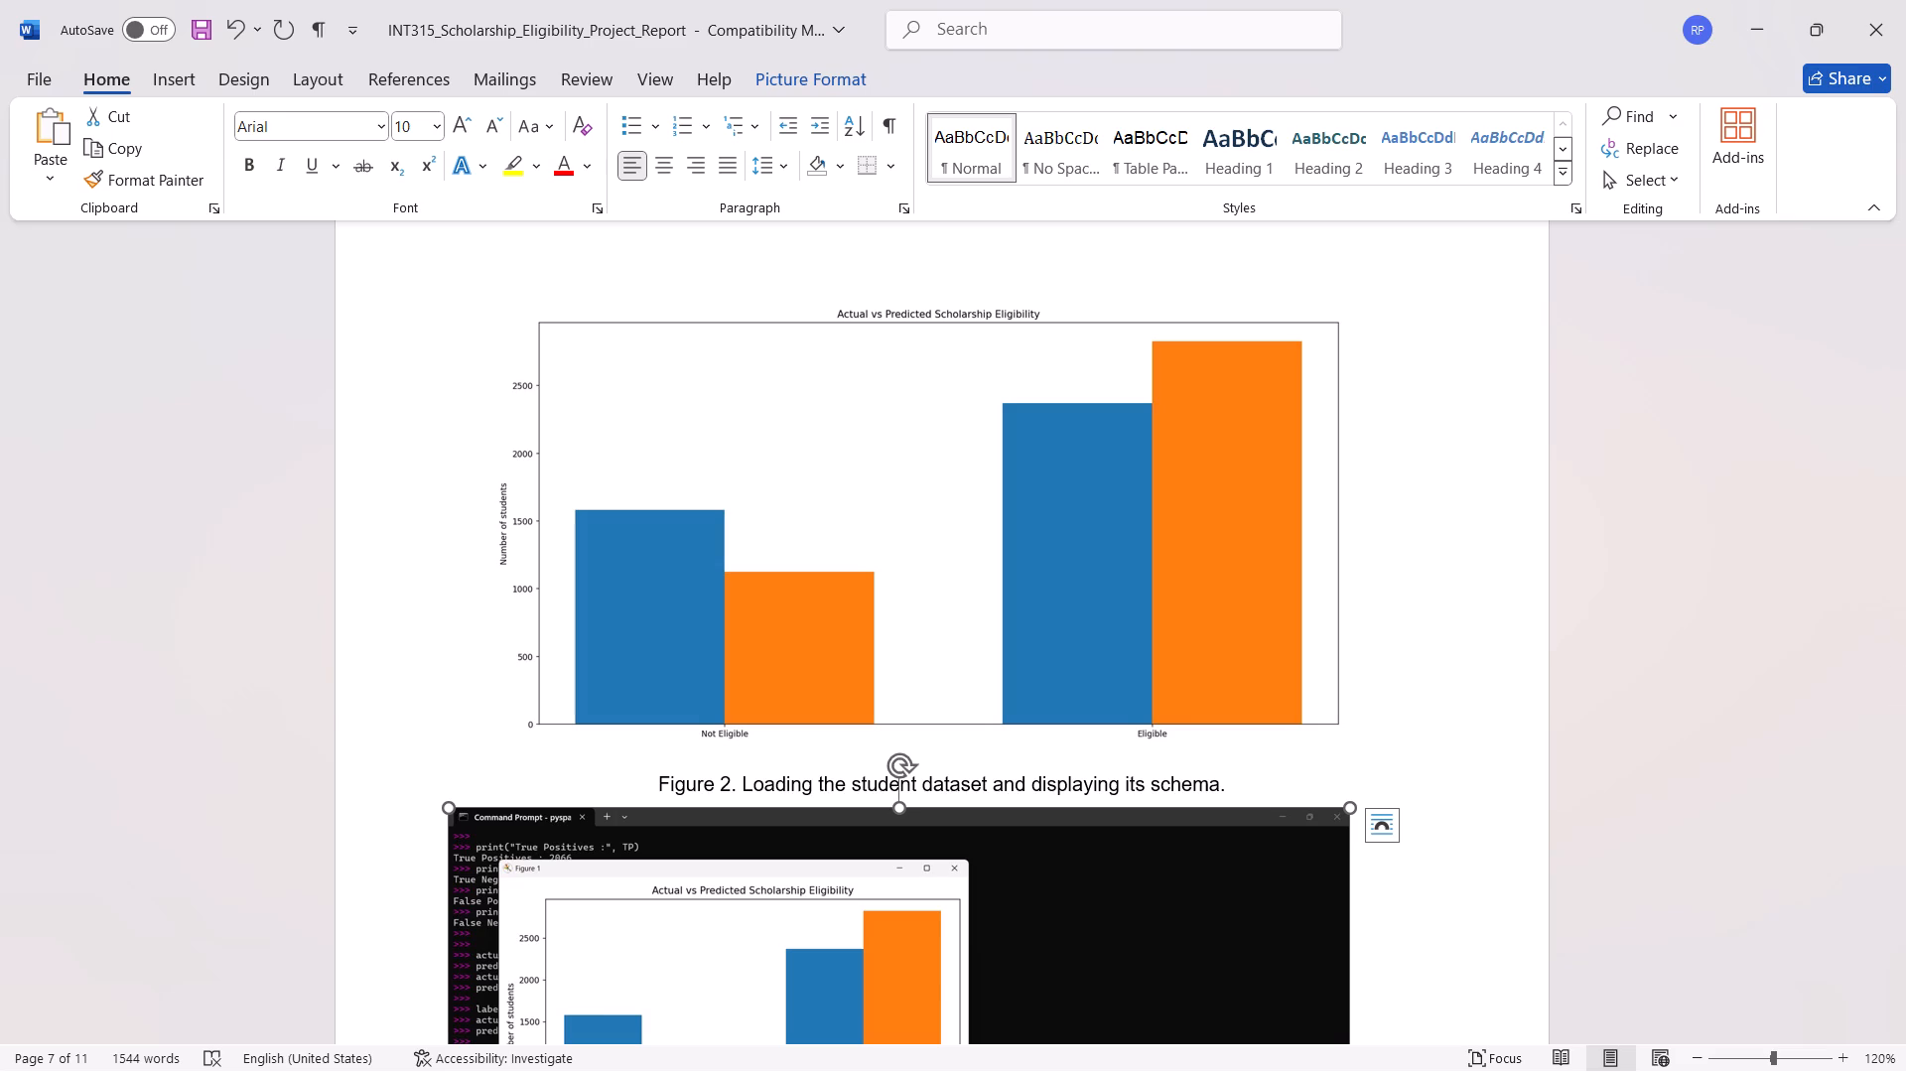
scroll(777, 581, down, 1)
scroll(777, 581, up, 1)
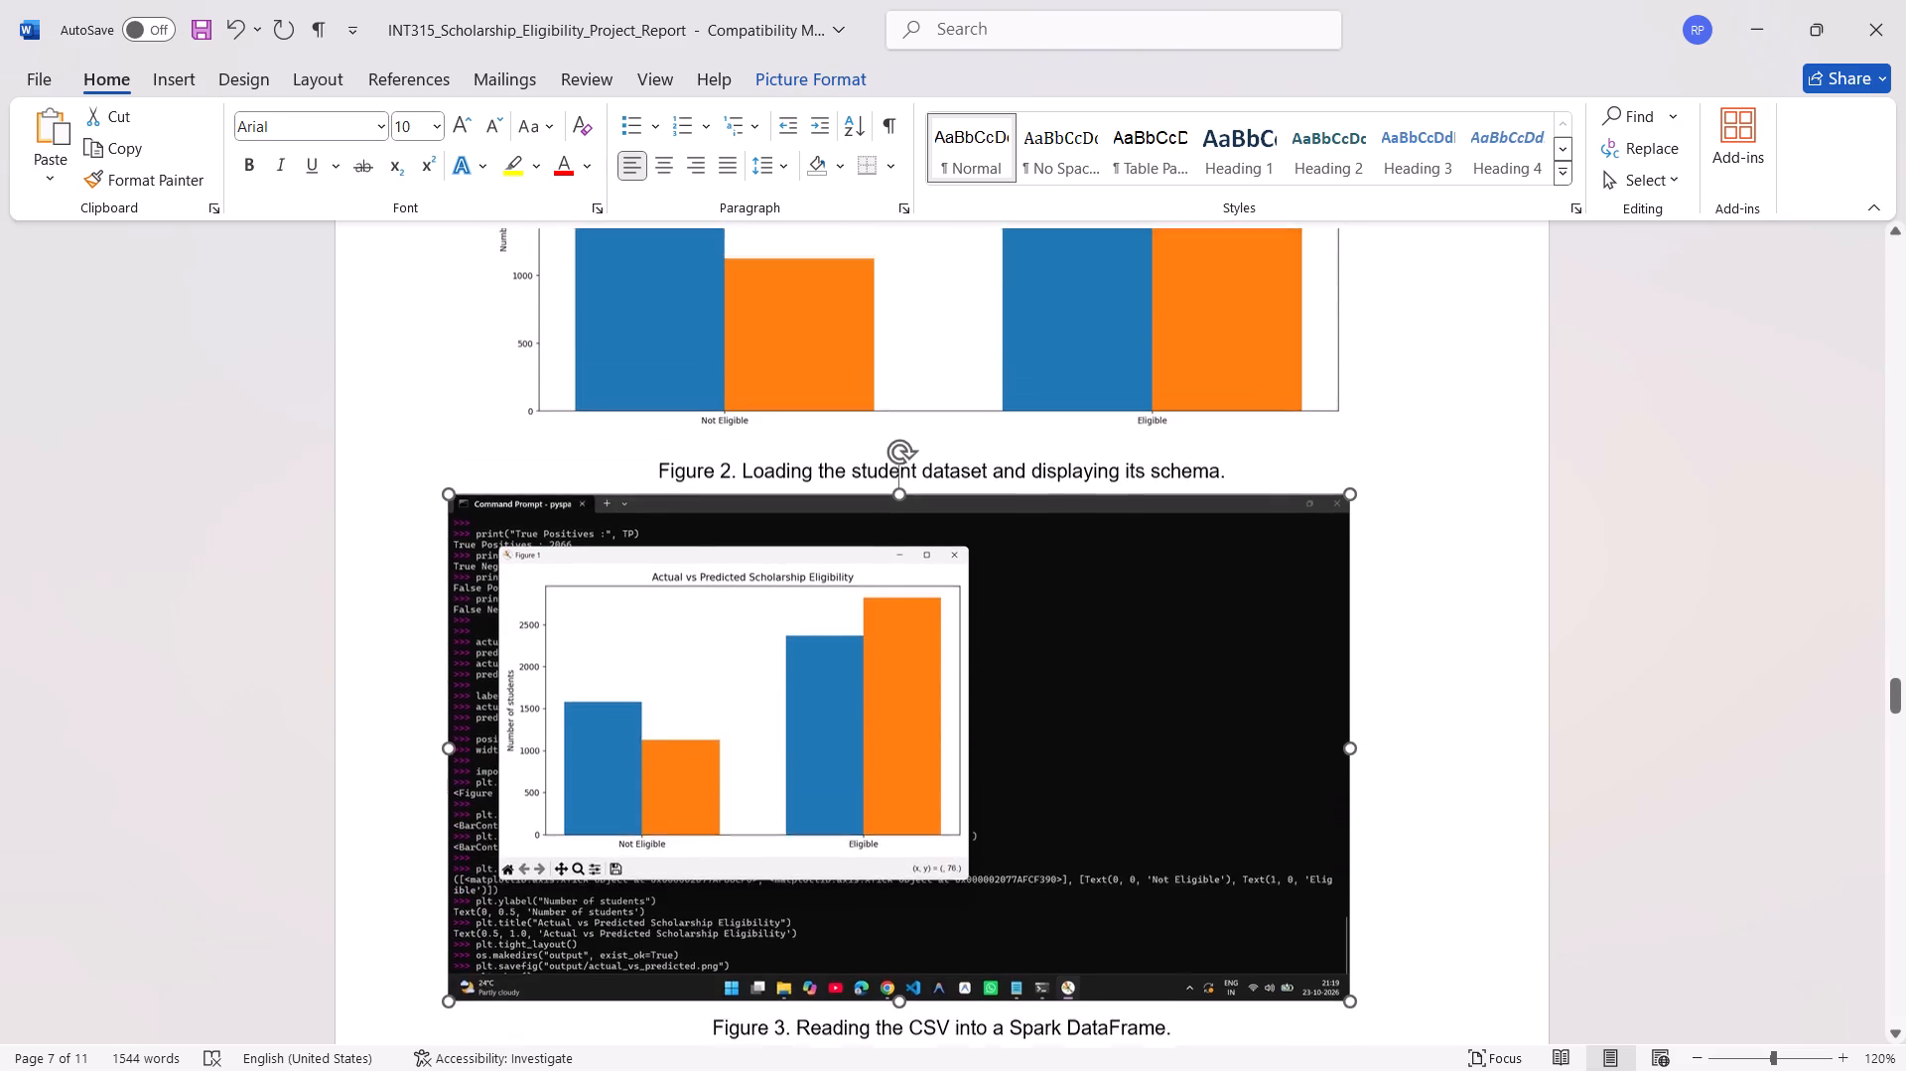
scroll(777, 581, up, 1)
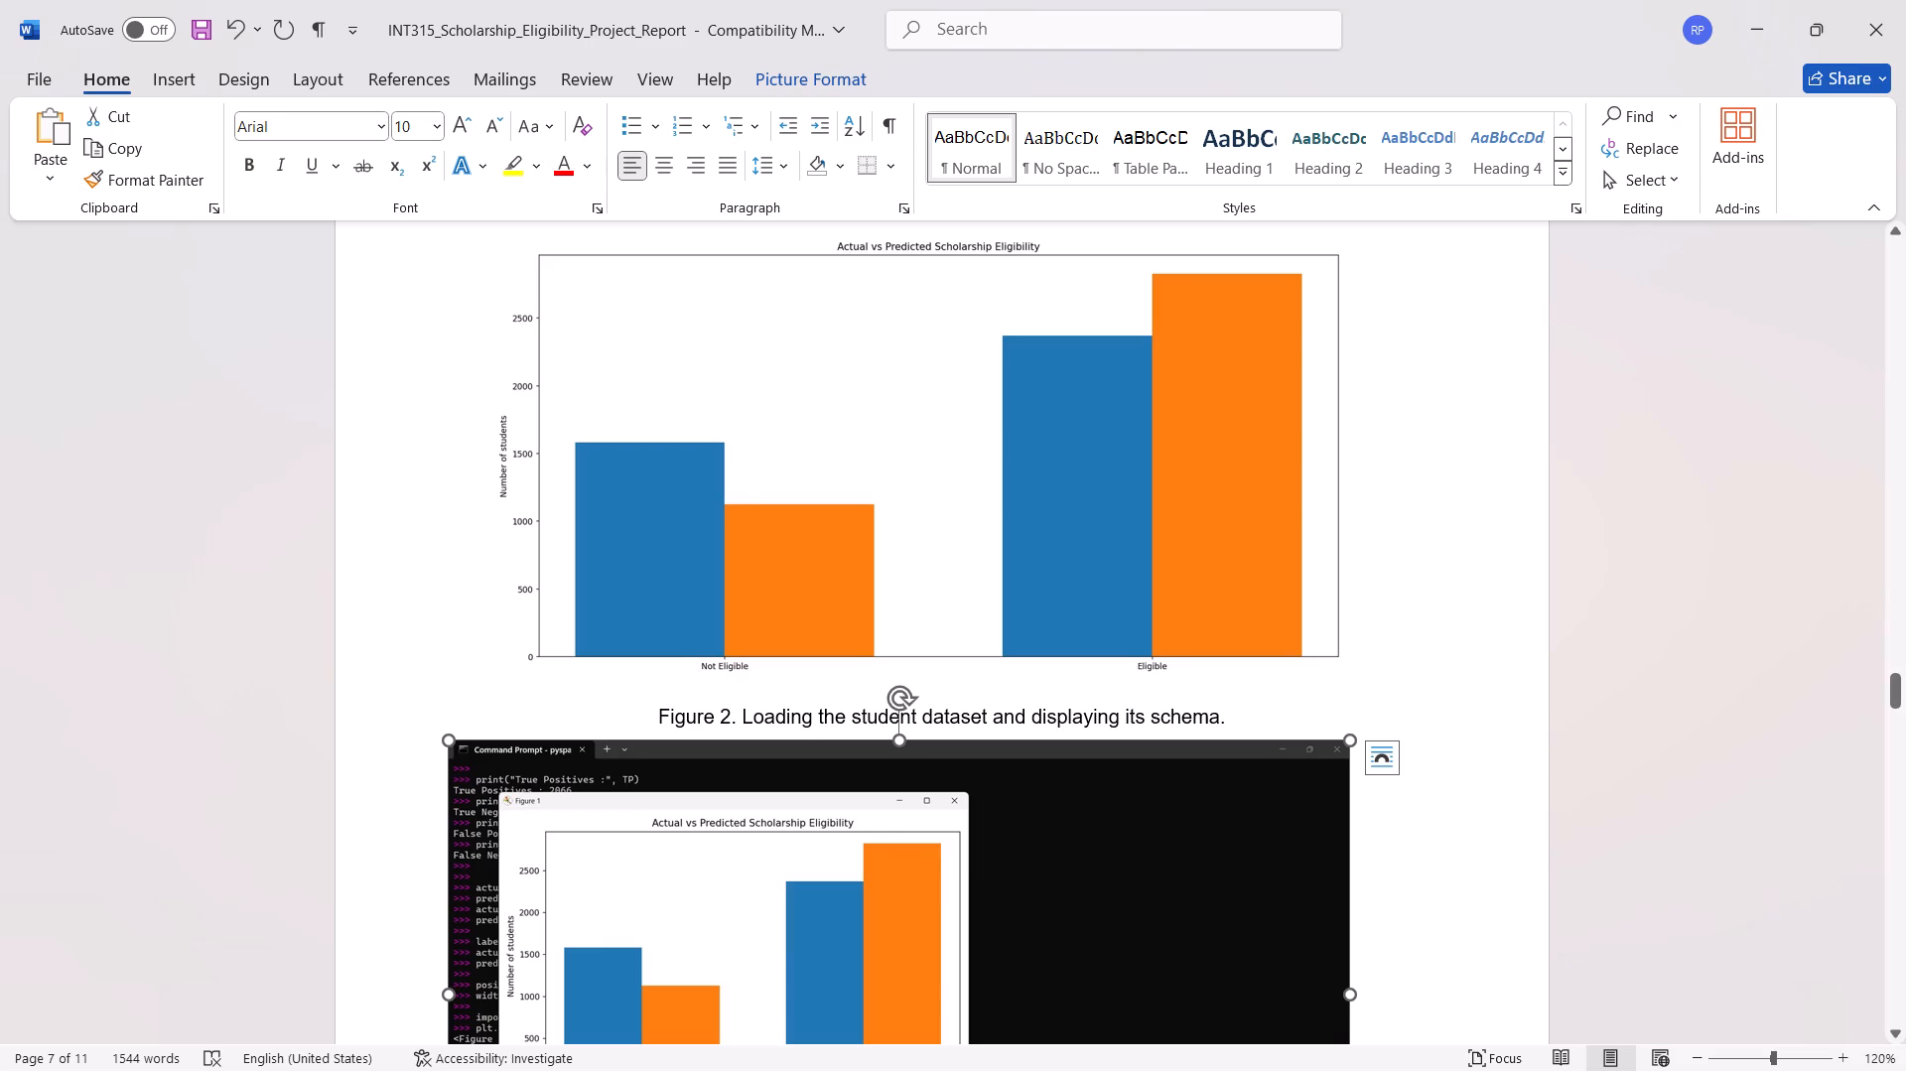
Review the figures and captions in section 9 Execution Screenshots and the chart in section 10 Output / Result Screenshots.
scroll(919, 682, down, 1)
scroll(919, 682, up, 2)
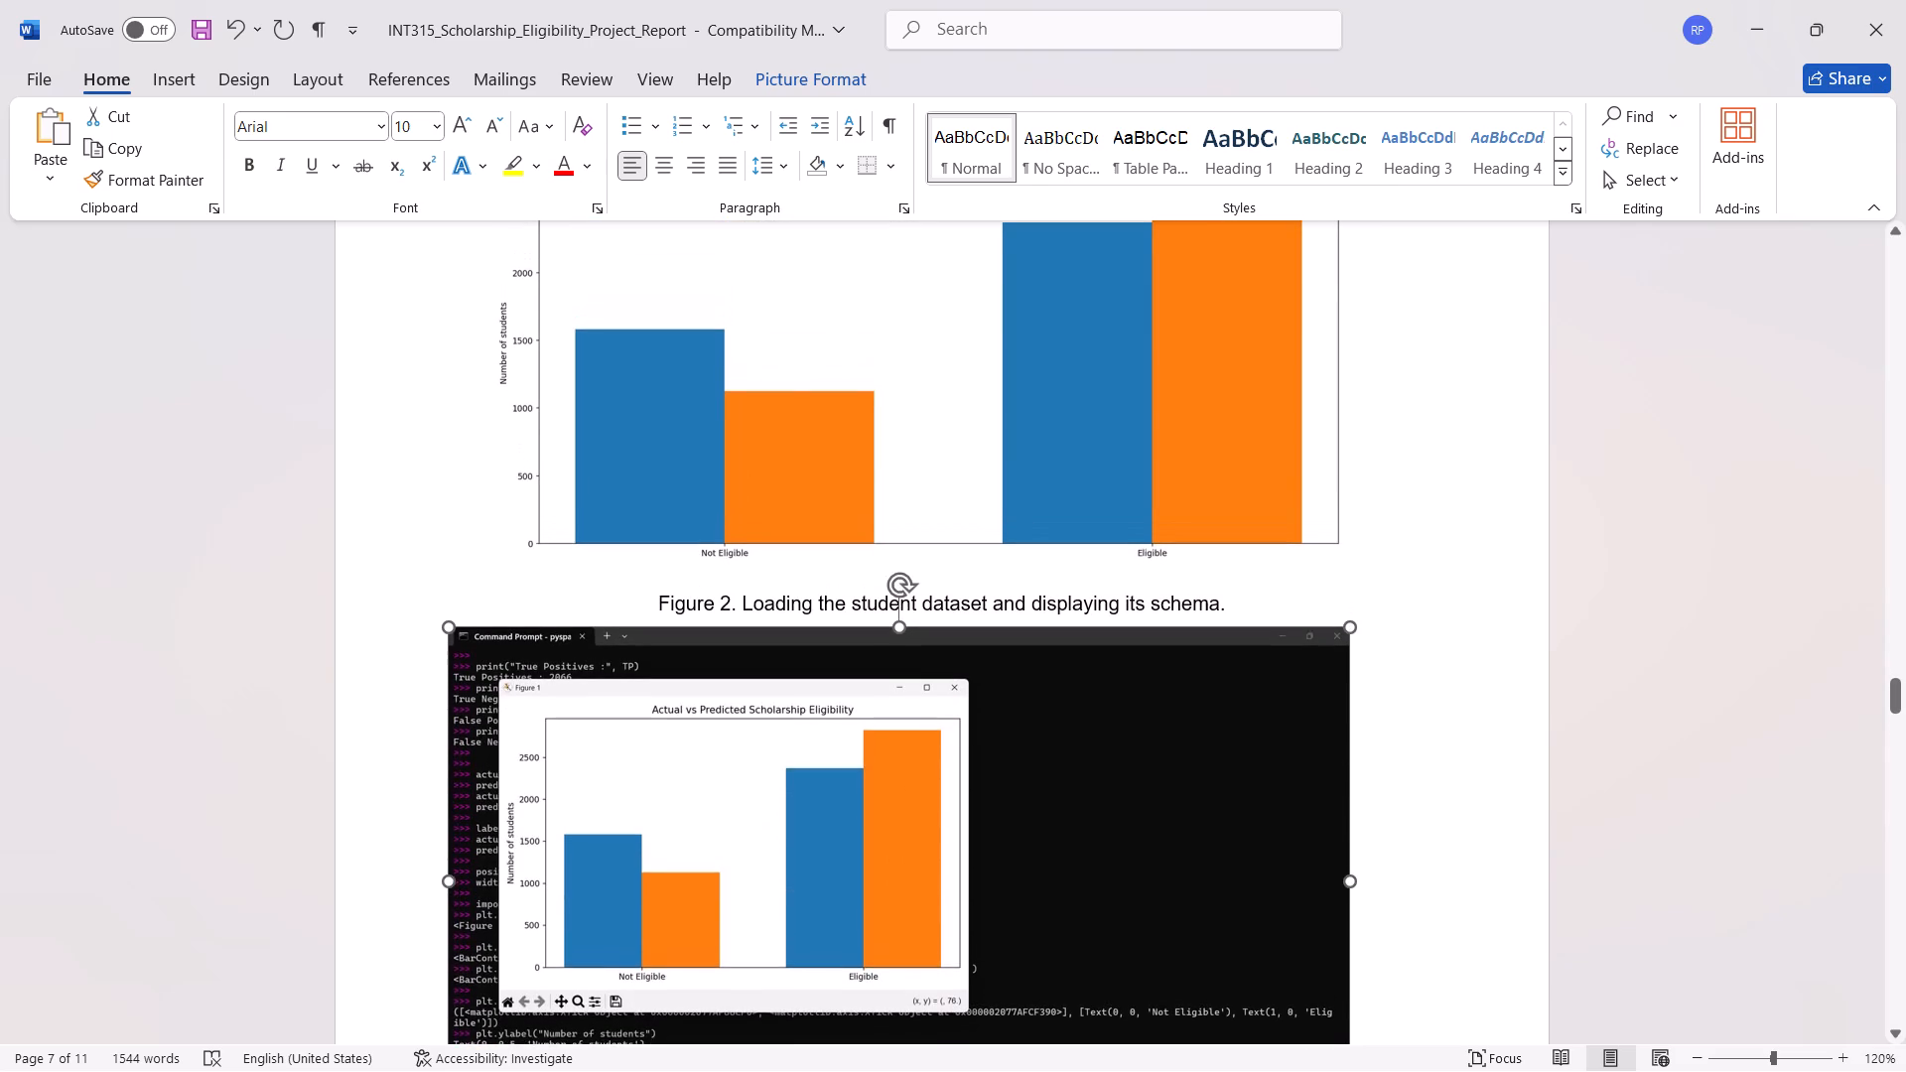
scroll(722, 634, up, 2)
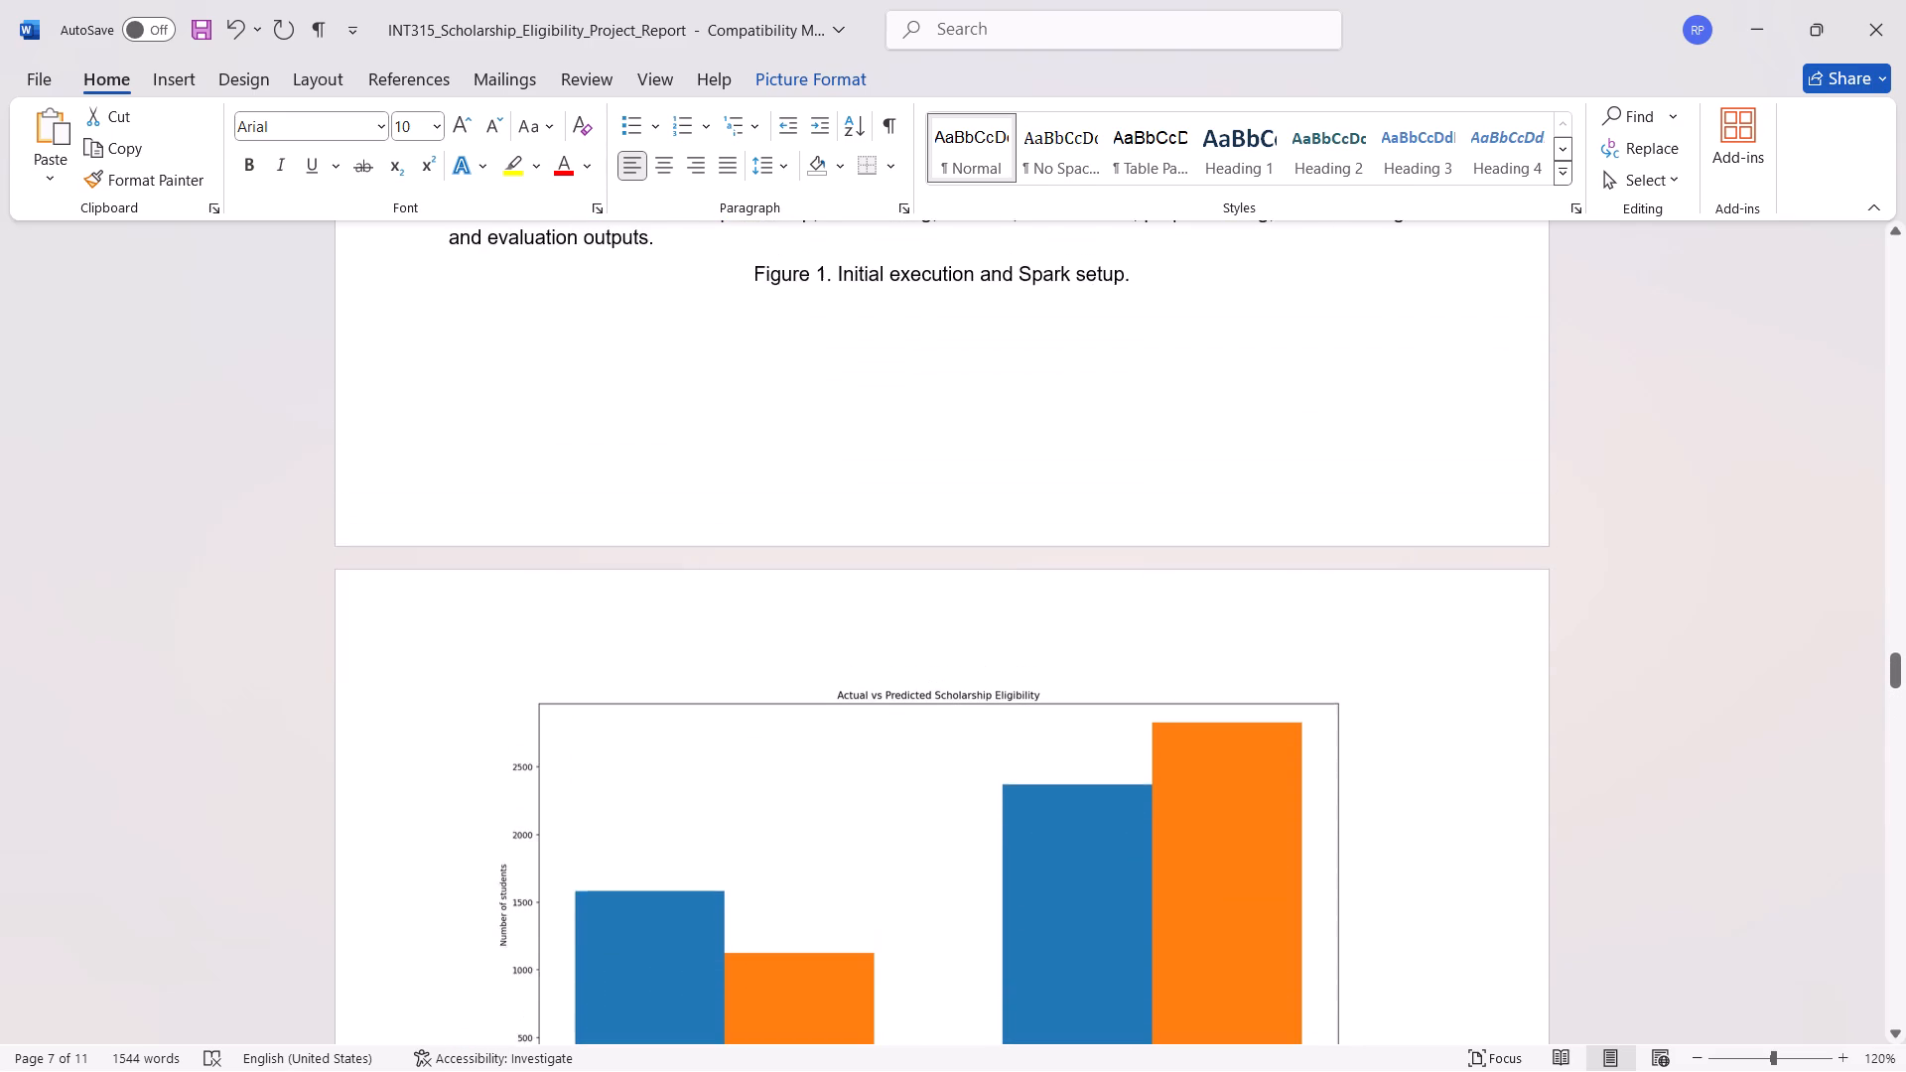
scroll(722, 634, up, 1)
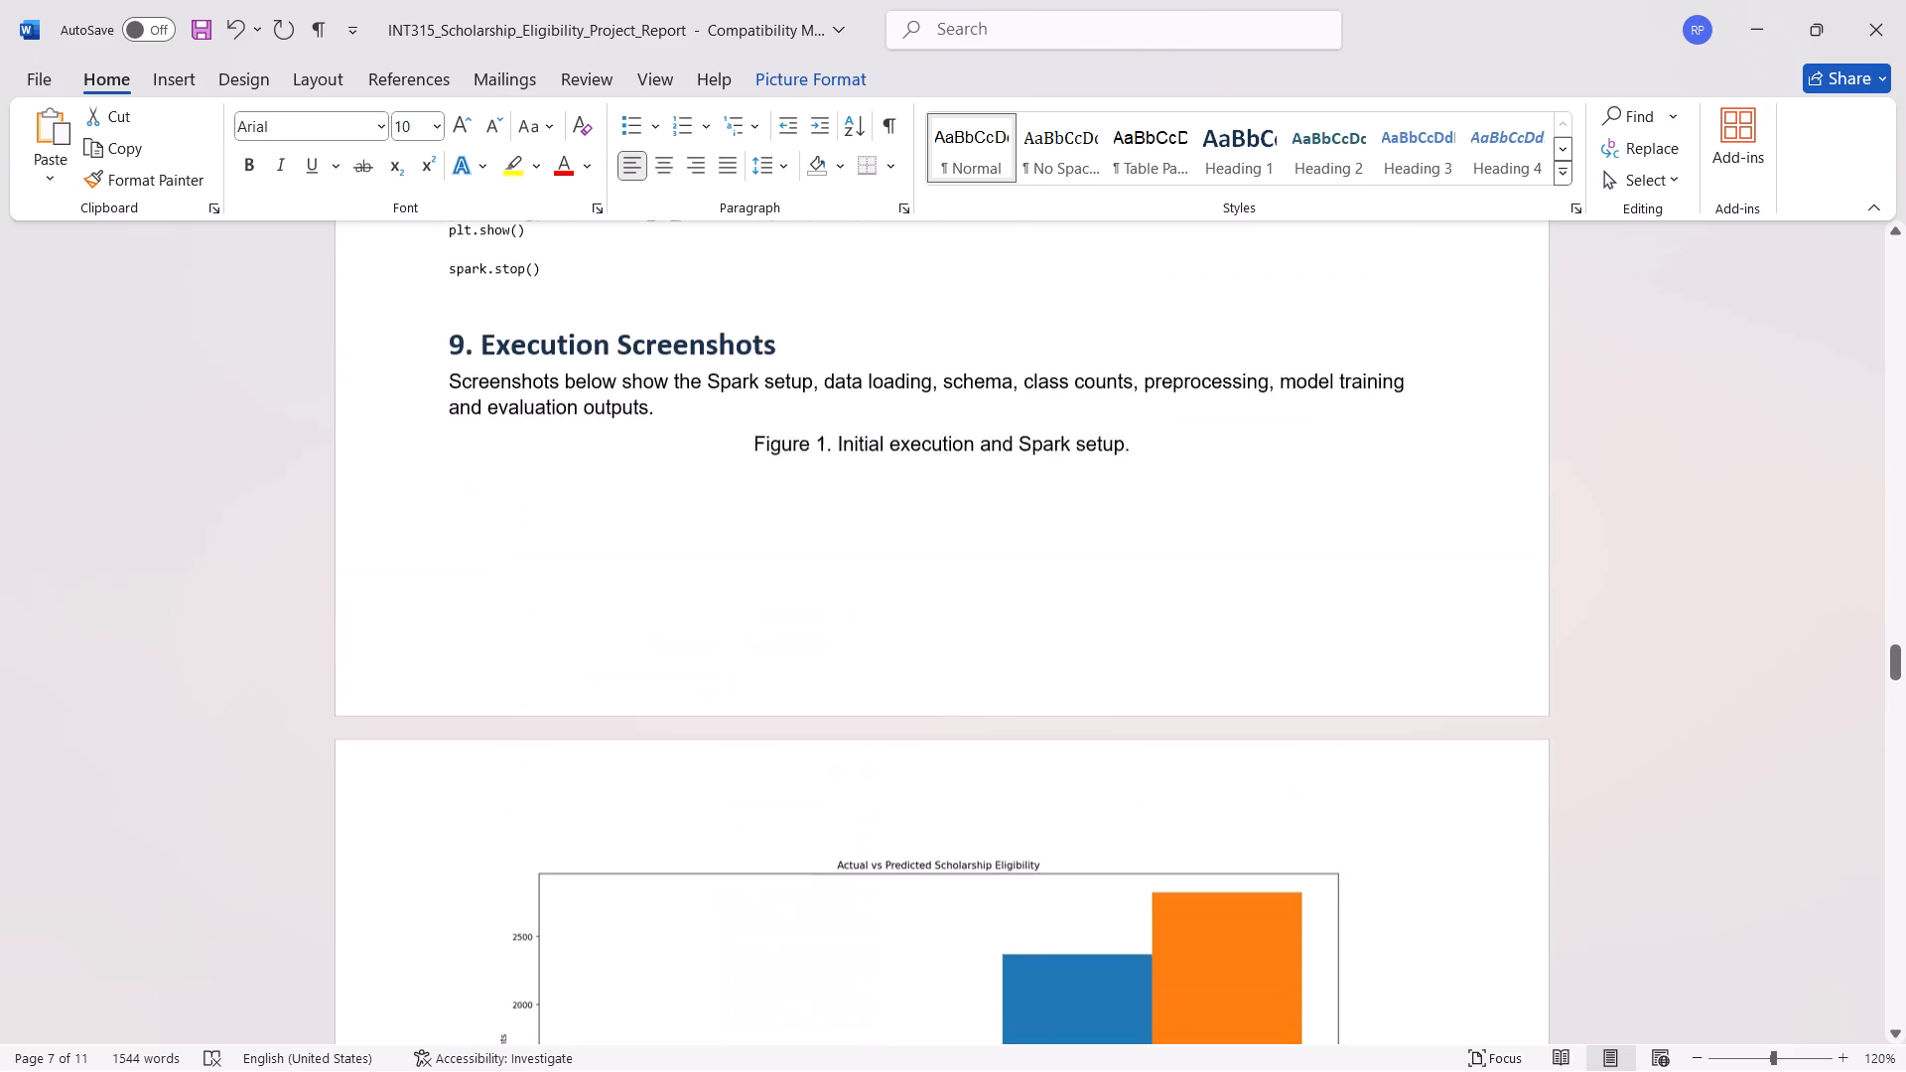
scroll(722, 634, up, 1)
scroll(722, 634, down, 4)
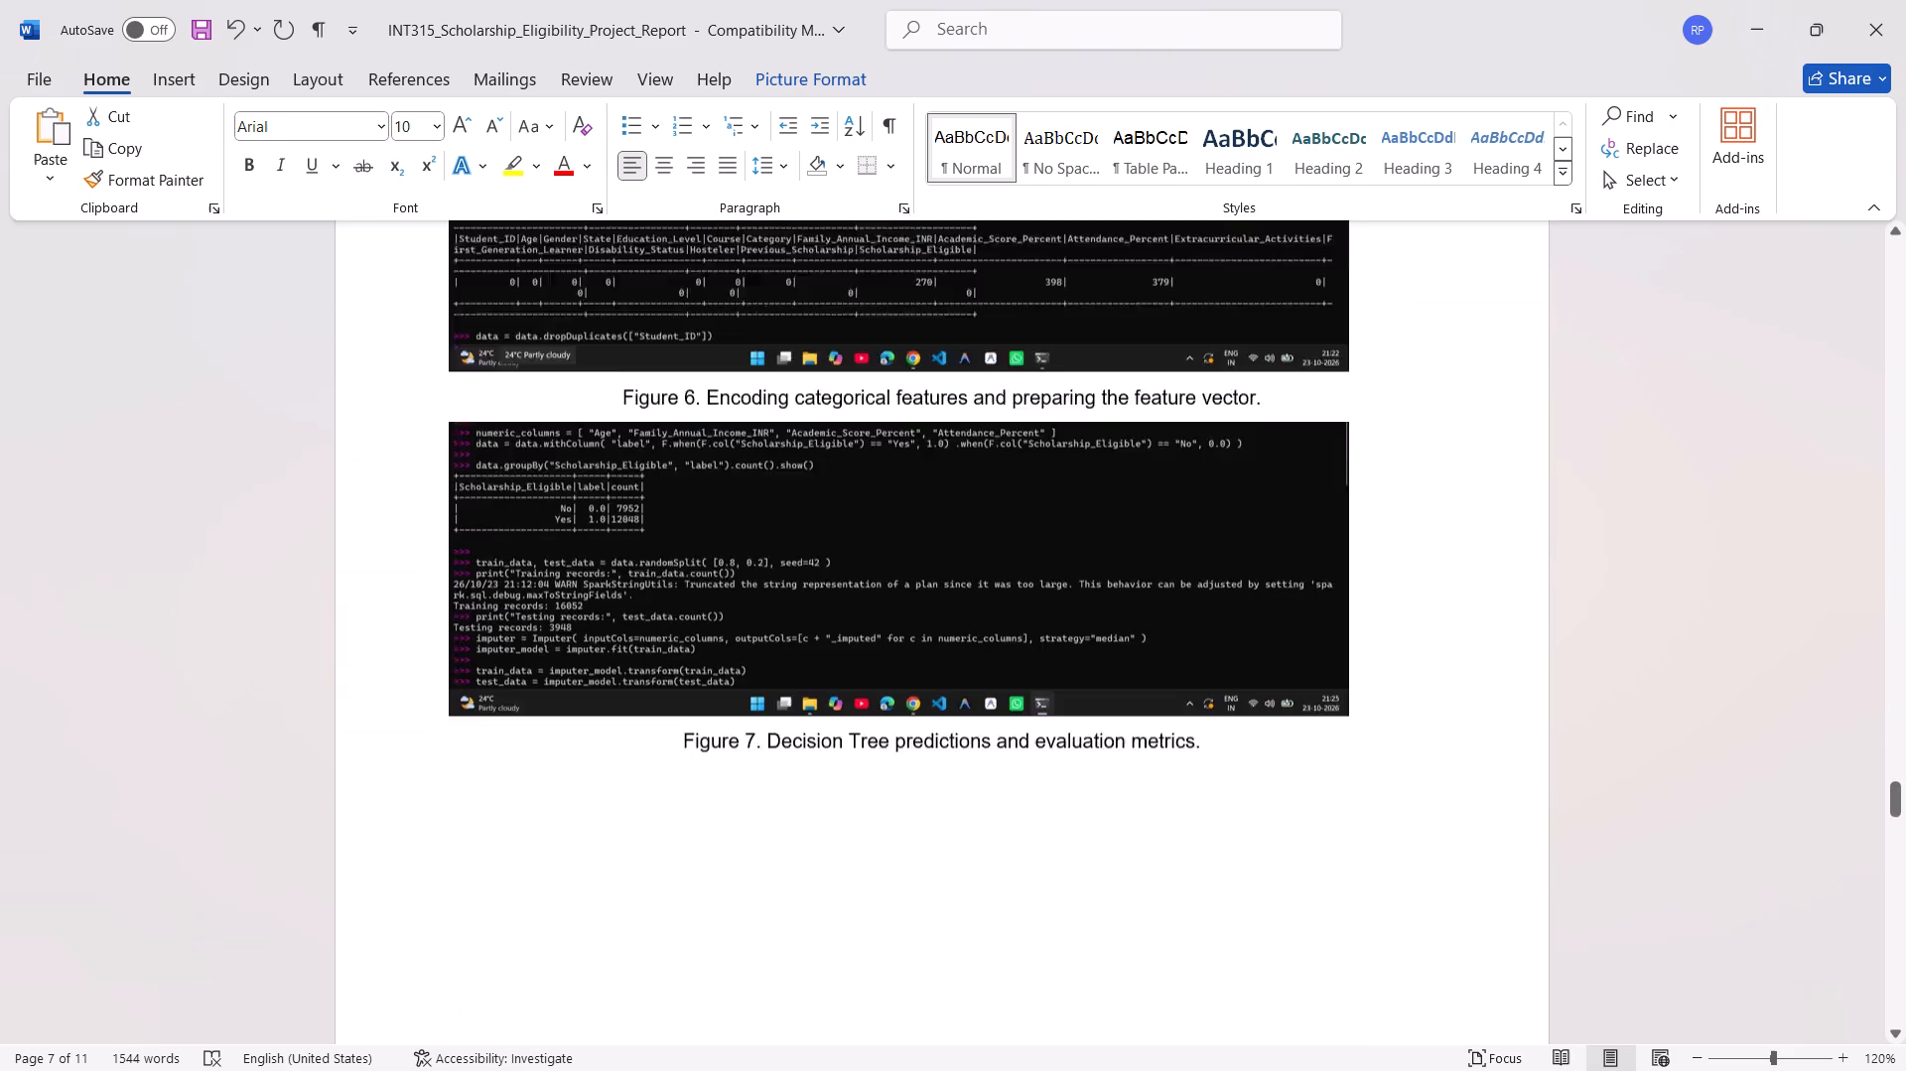
scroll(722, 634, down, 6)
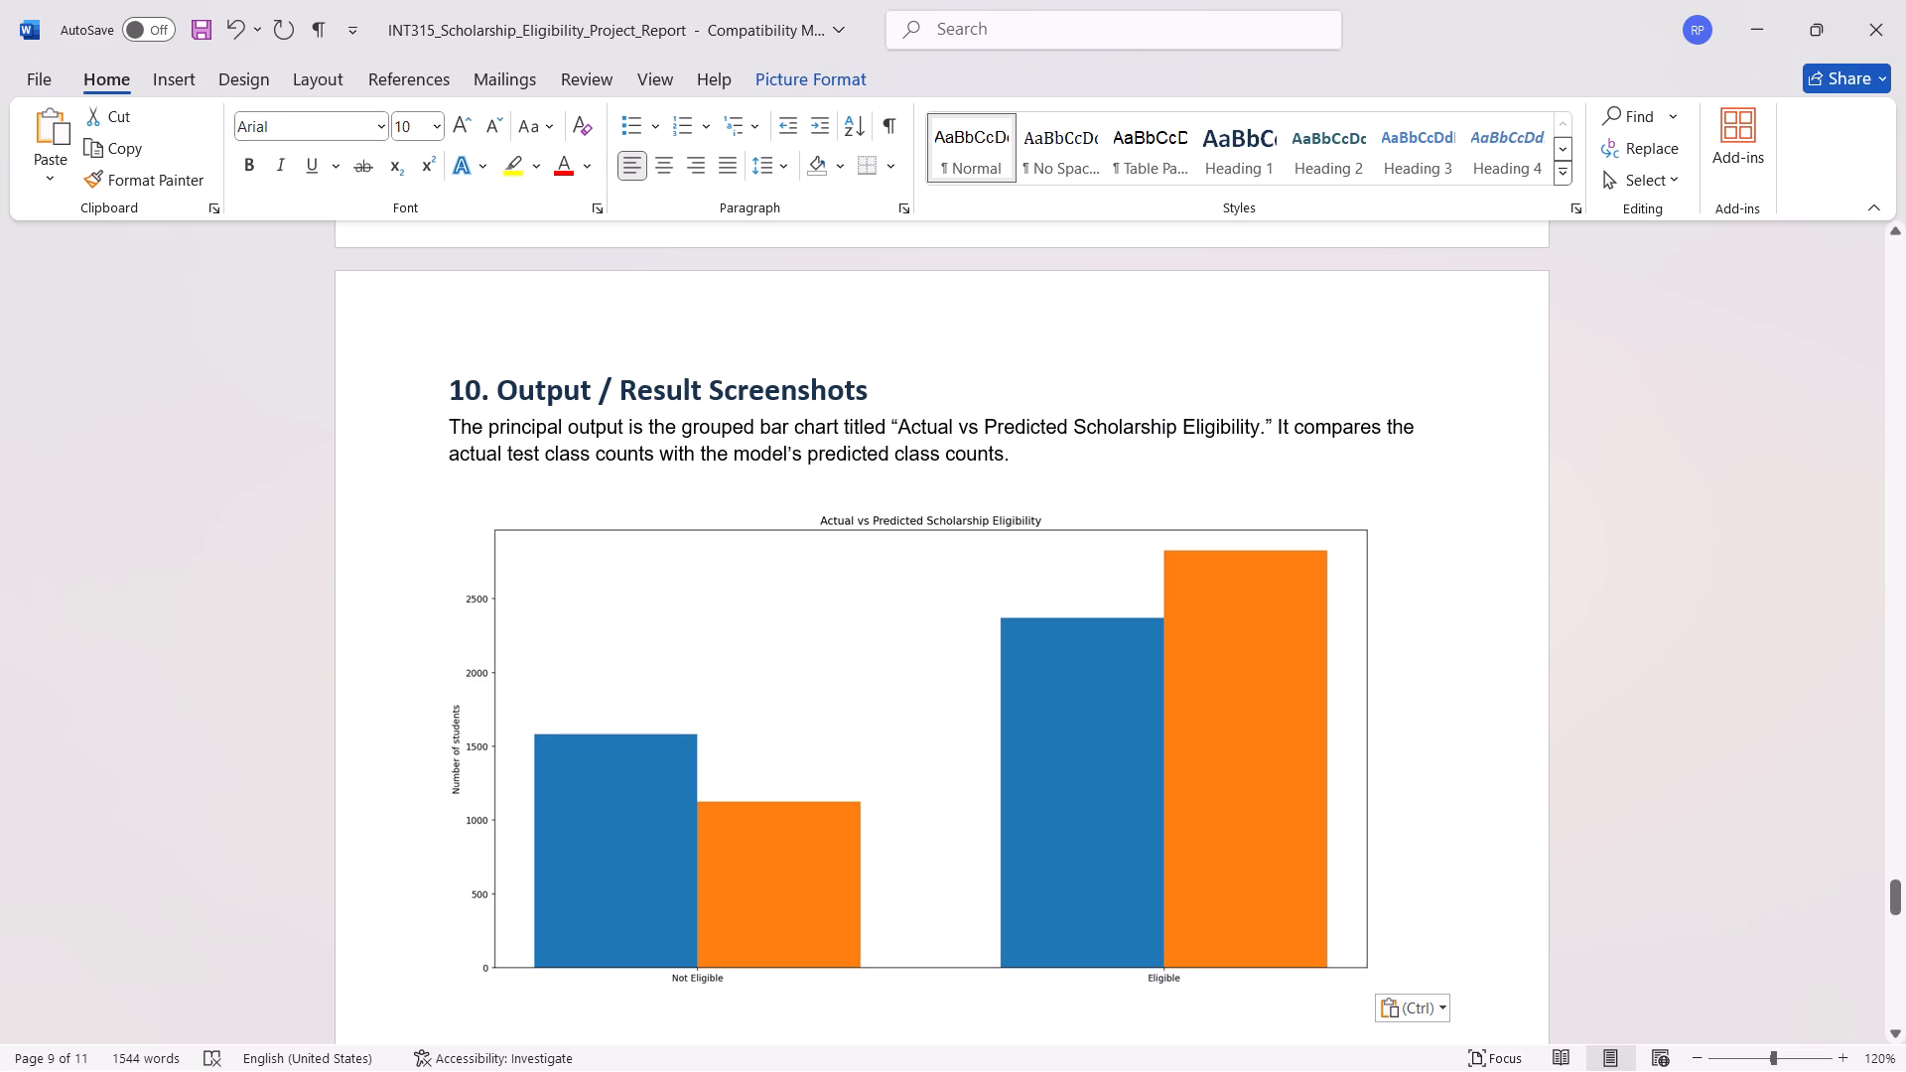
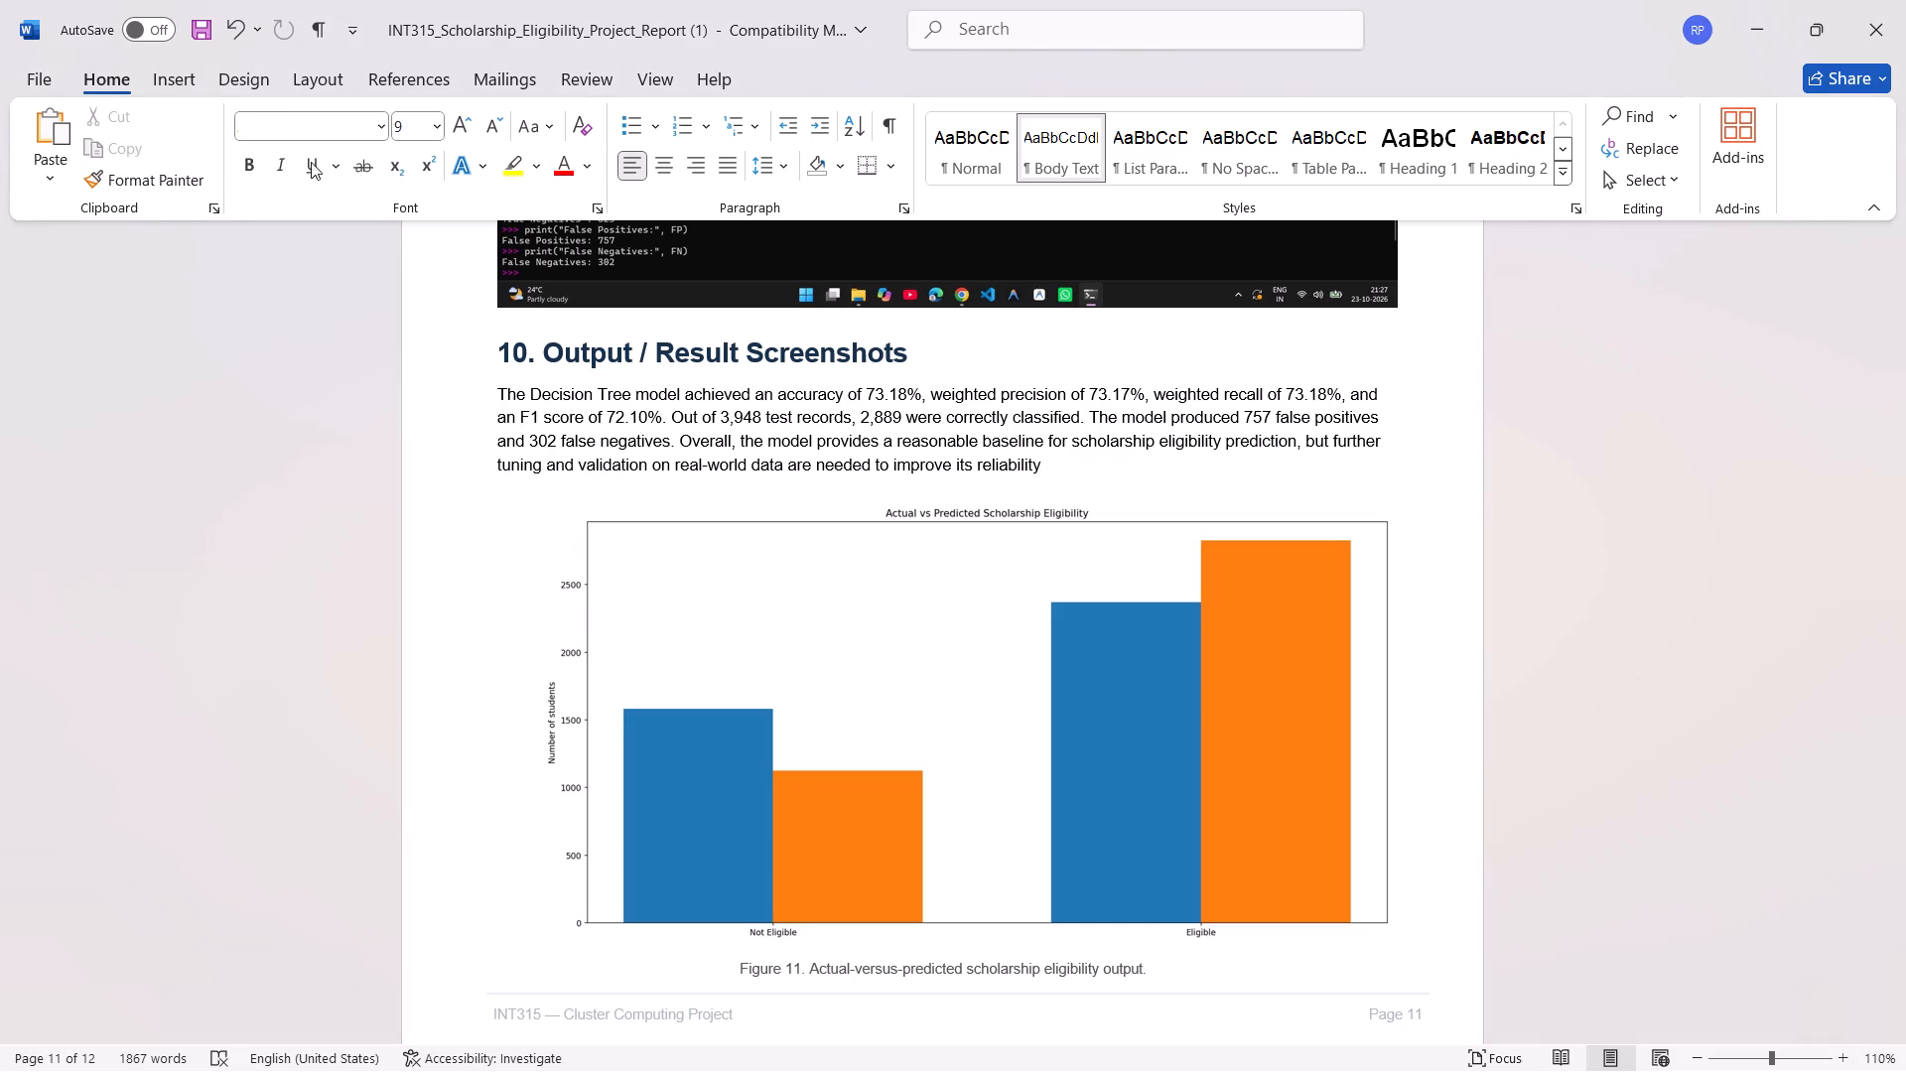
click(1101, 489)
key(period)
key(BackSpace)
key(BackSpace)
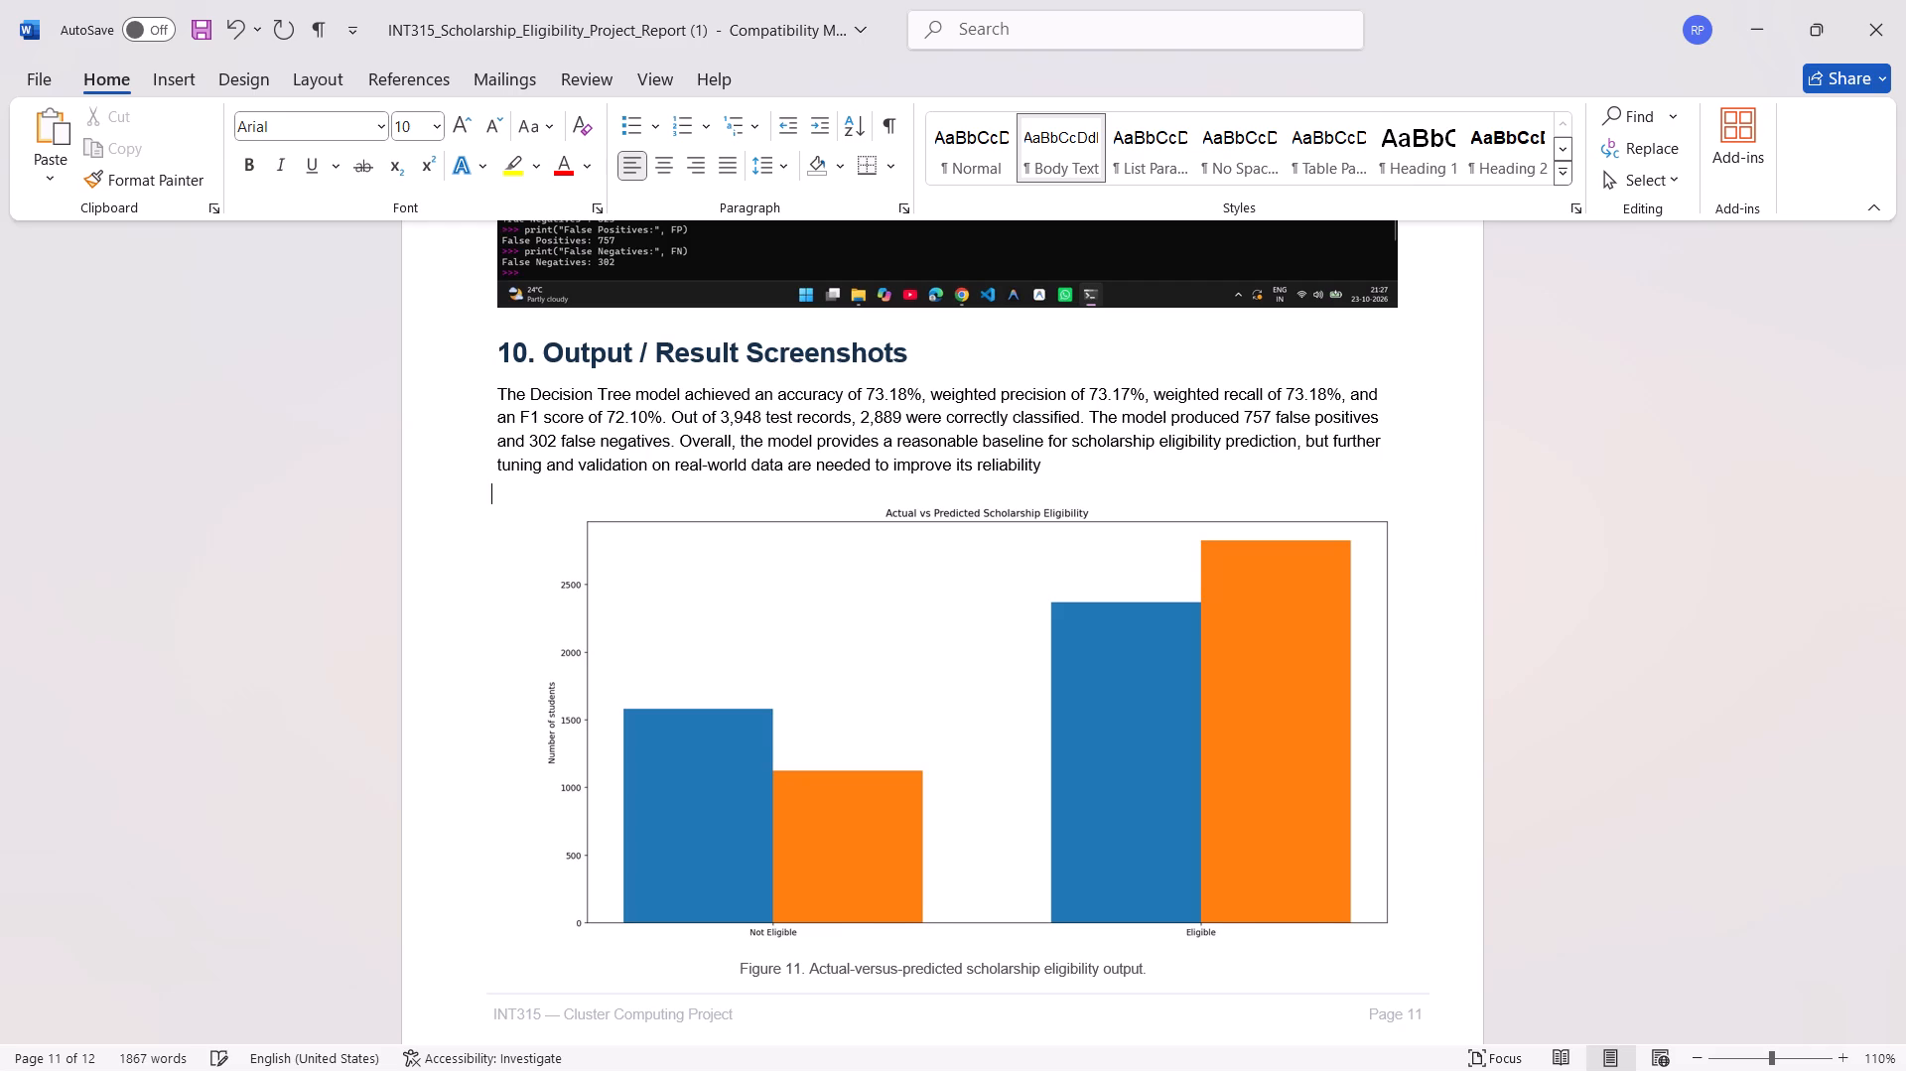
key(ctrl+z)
Add a full stop after "improve its reliability" at the end of the section 10 result paragraph.
click(1043, 470)
key(period)
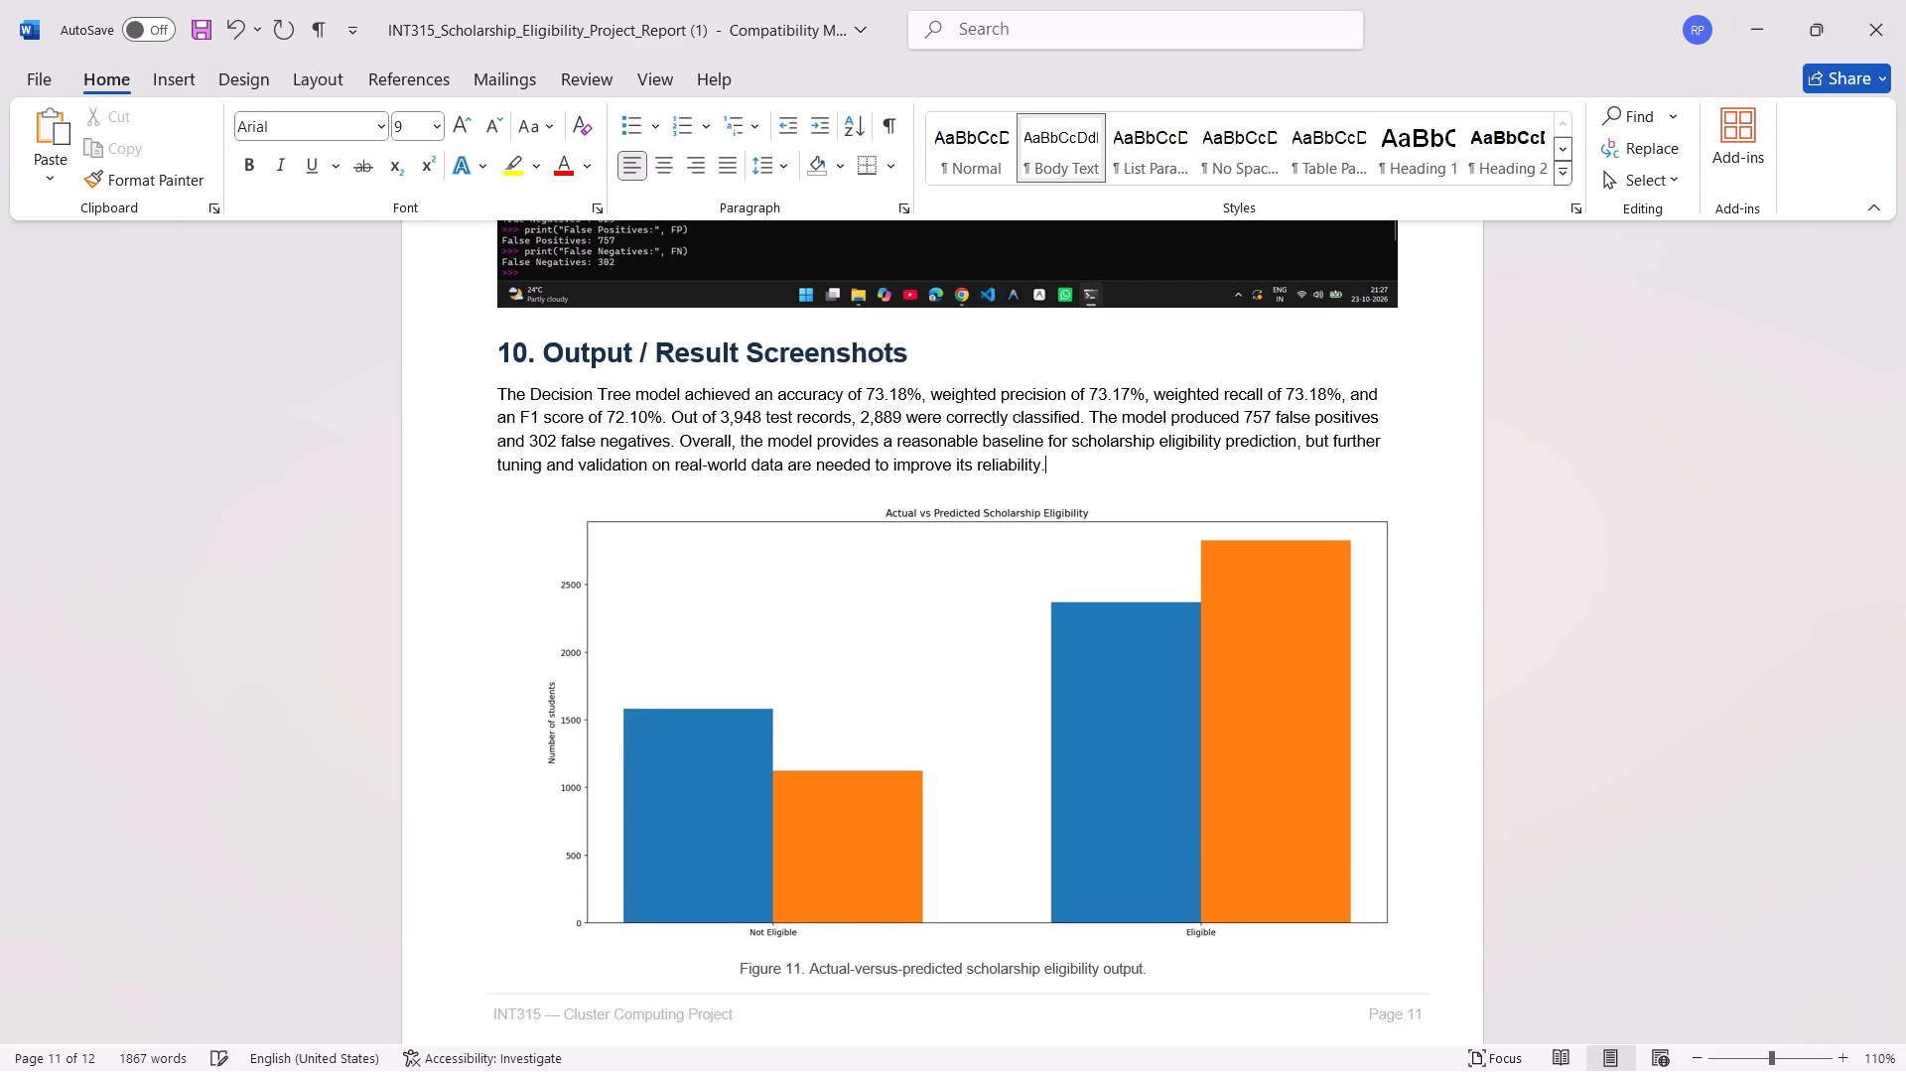
Insert the "Confusion Matrix — Scholarship Eligibility" picture from Downloads on a new line between the result paragraph and the bar chart.
key(Return)
key(Return)
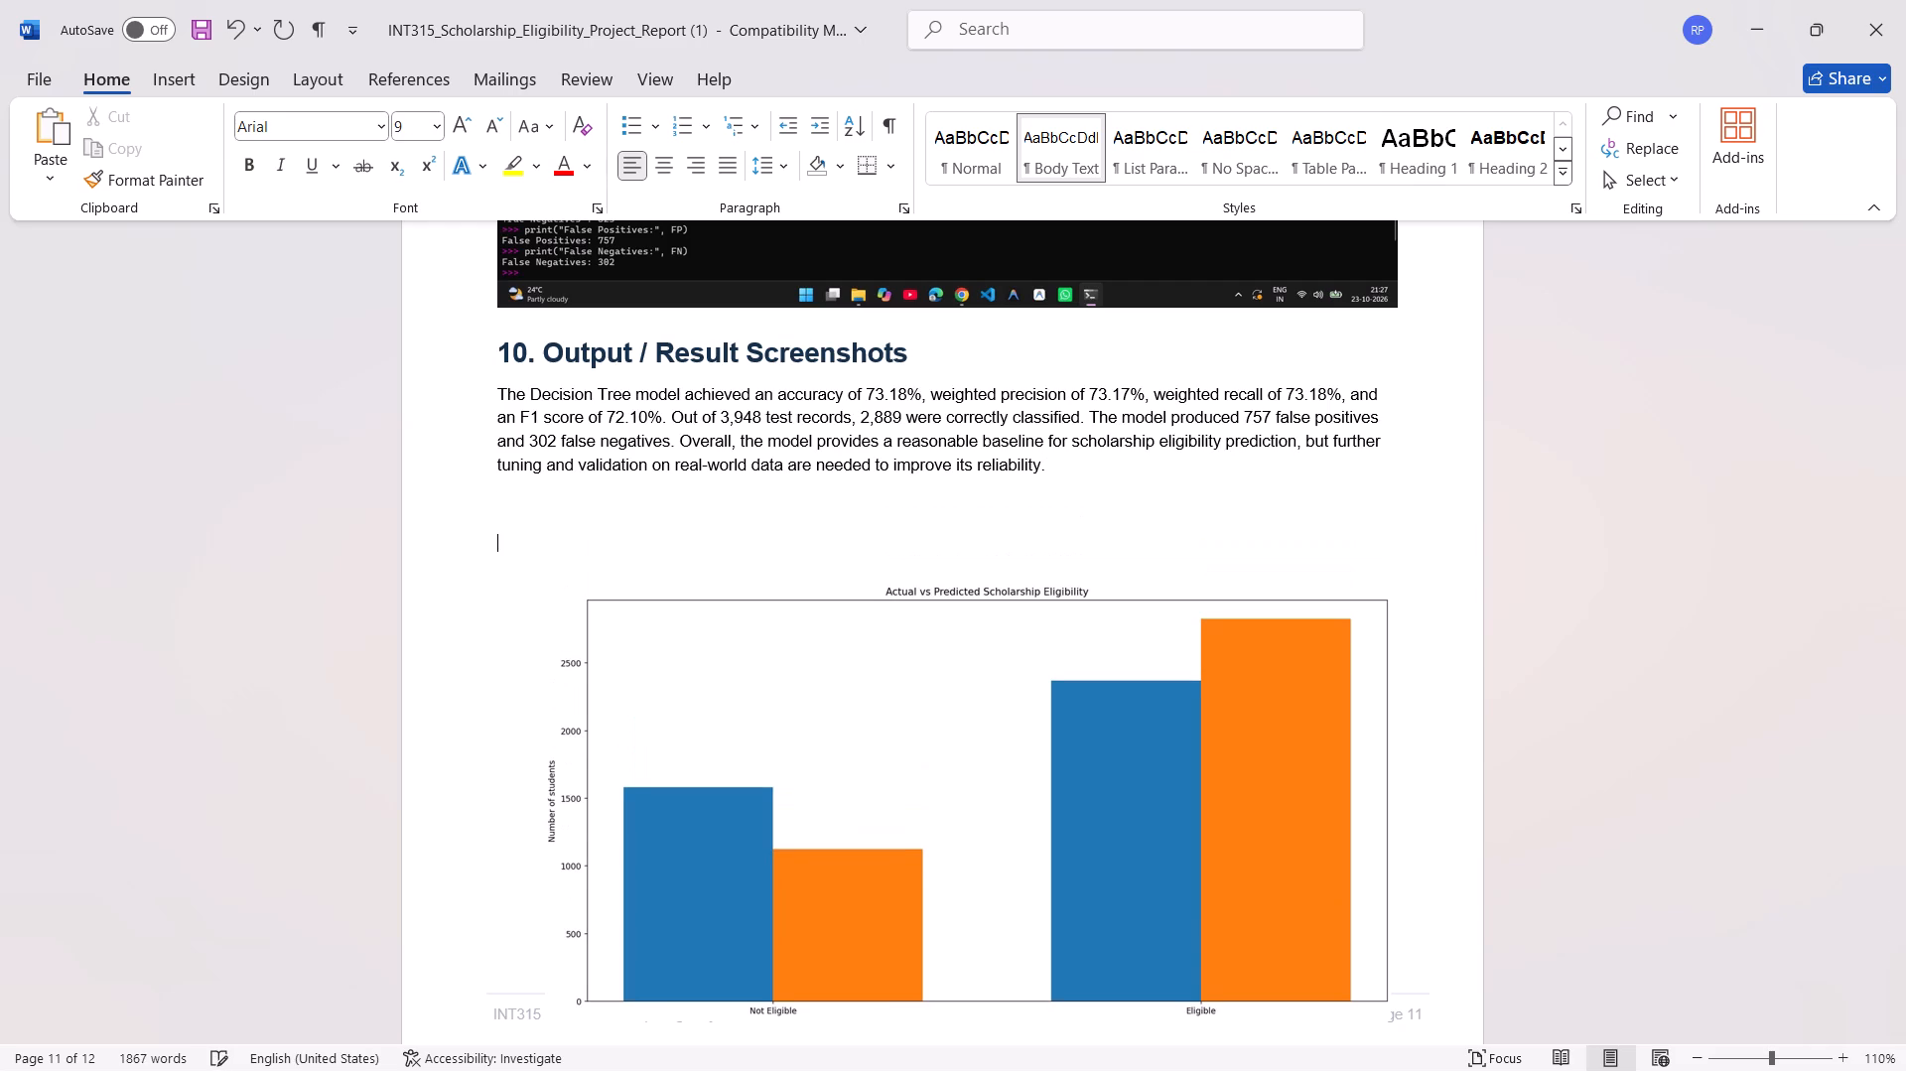
key(BackSpace)
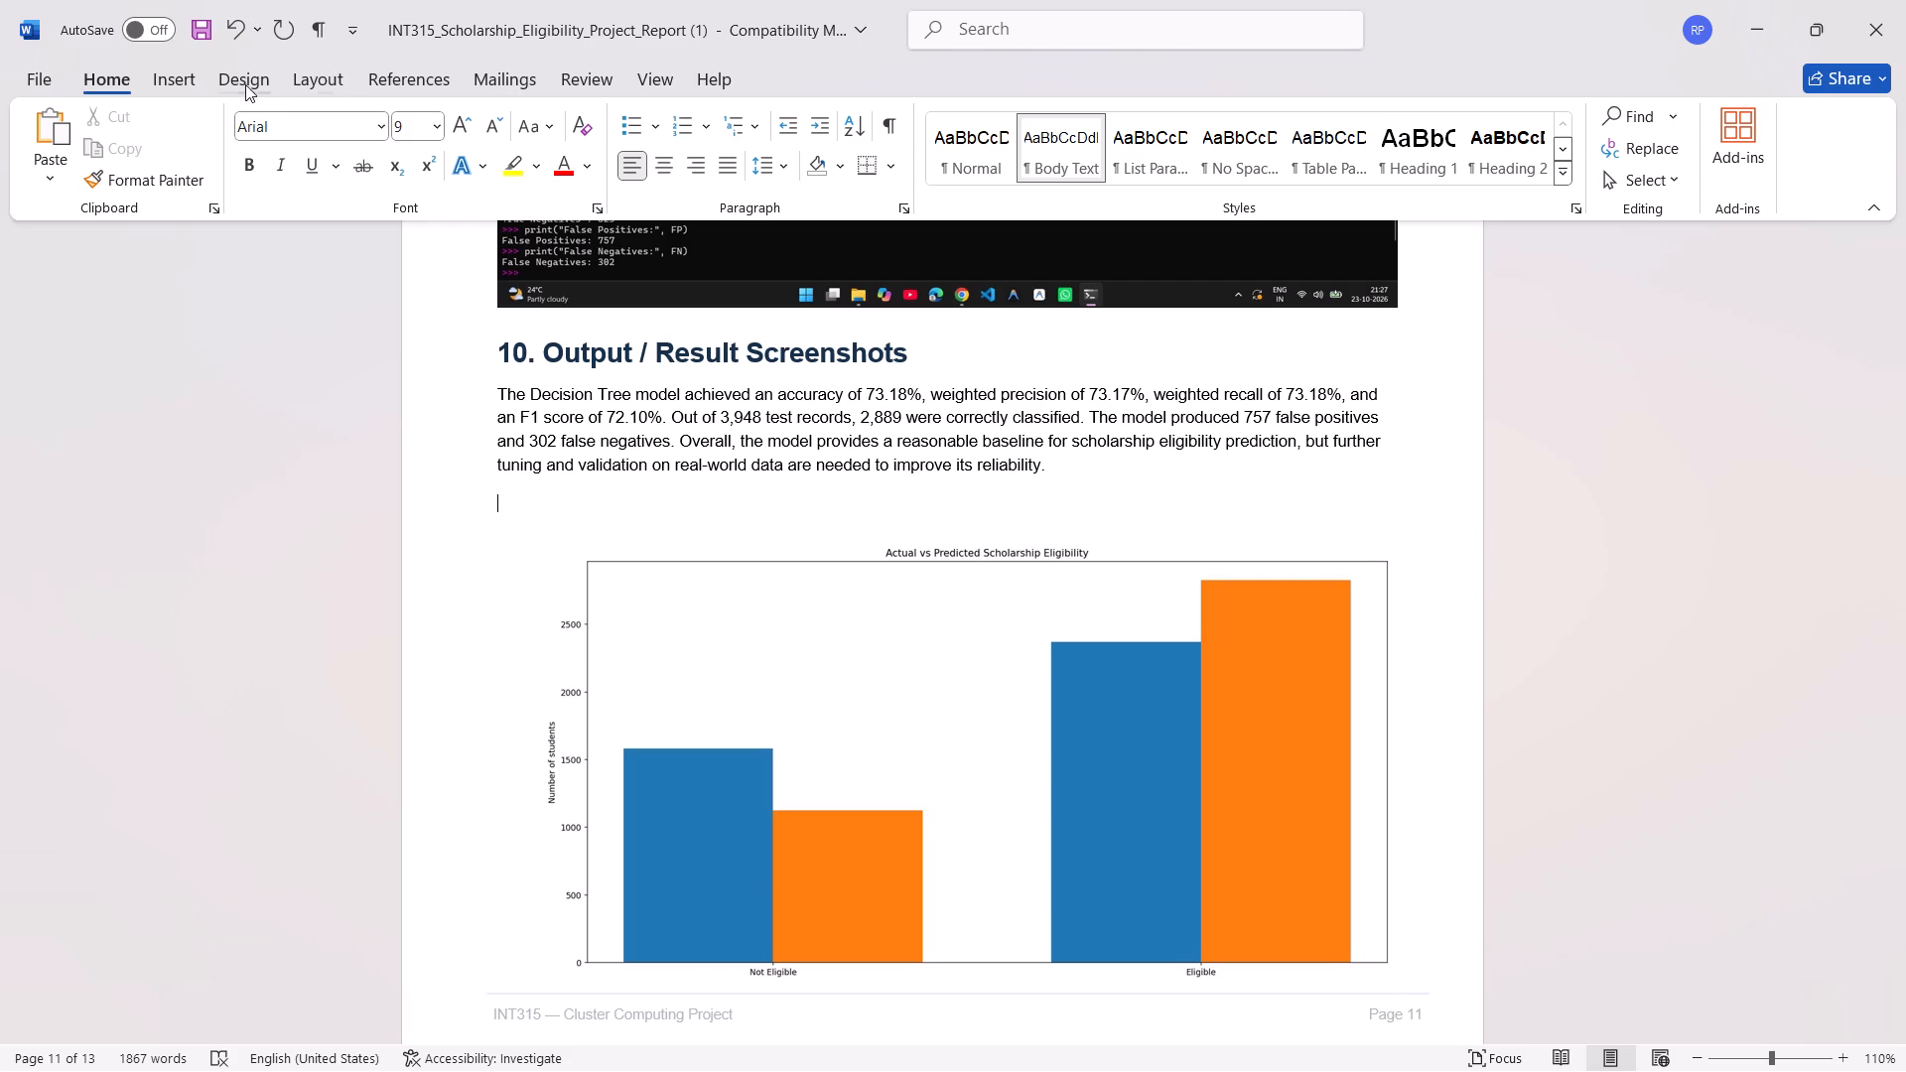
click(172, 77)
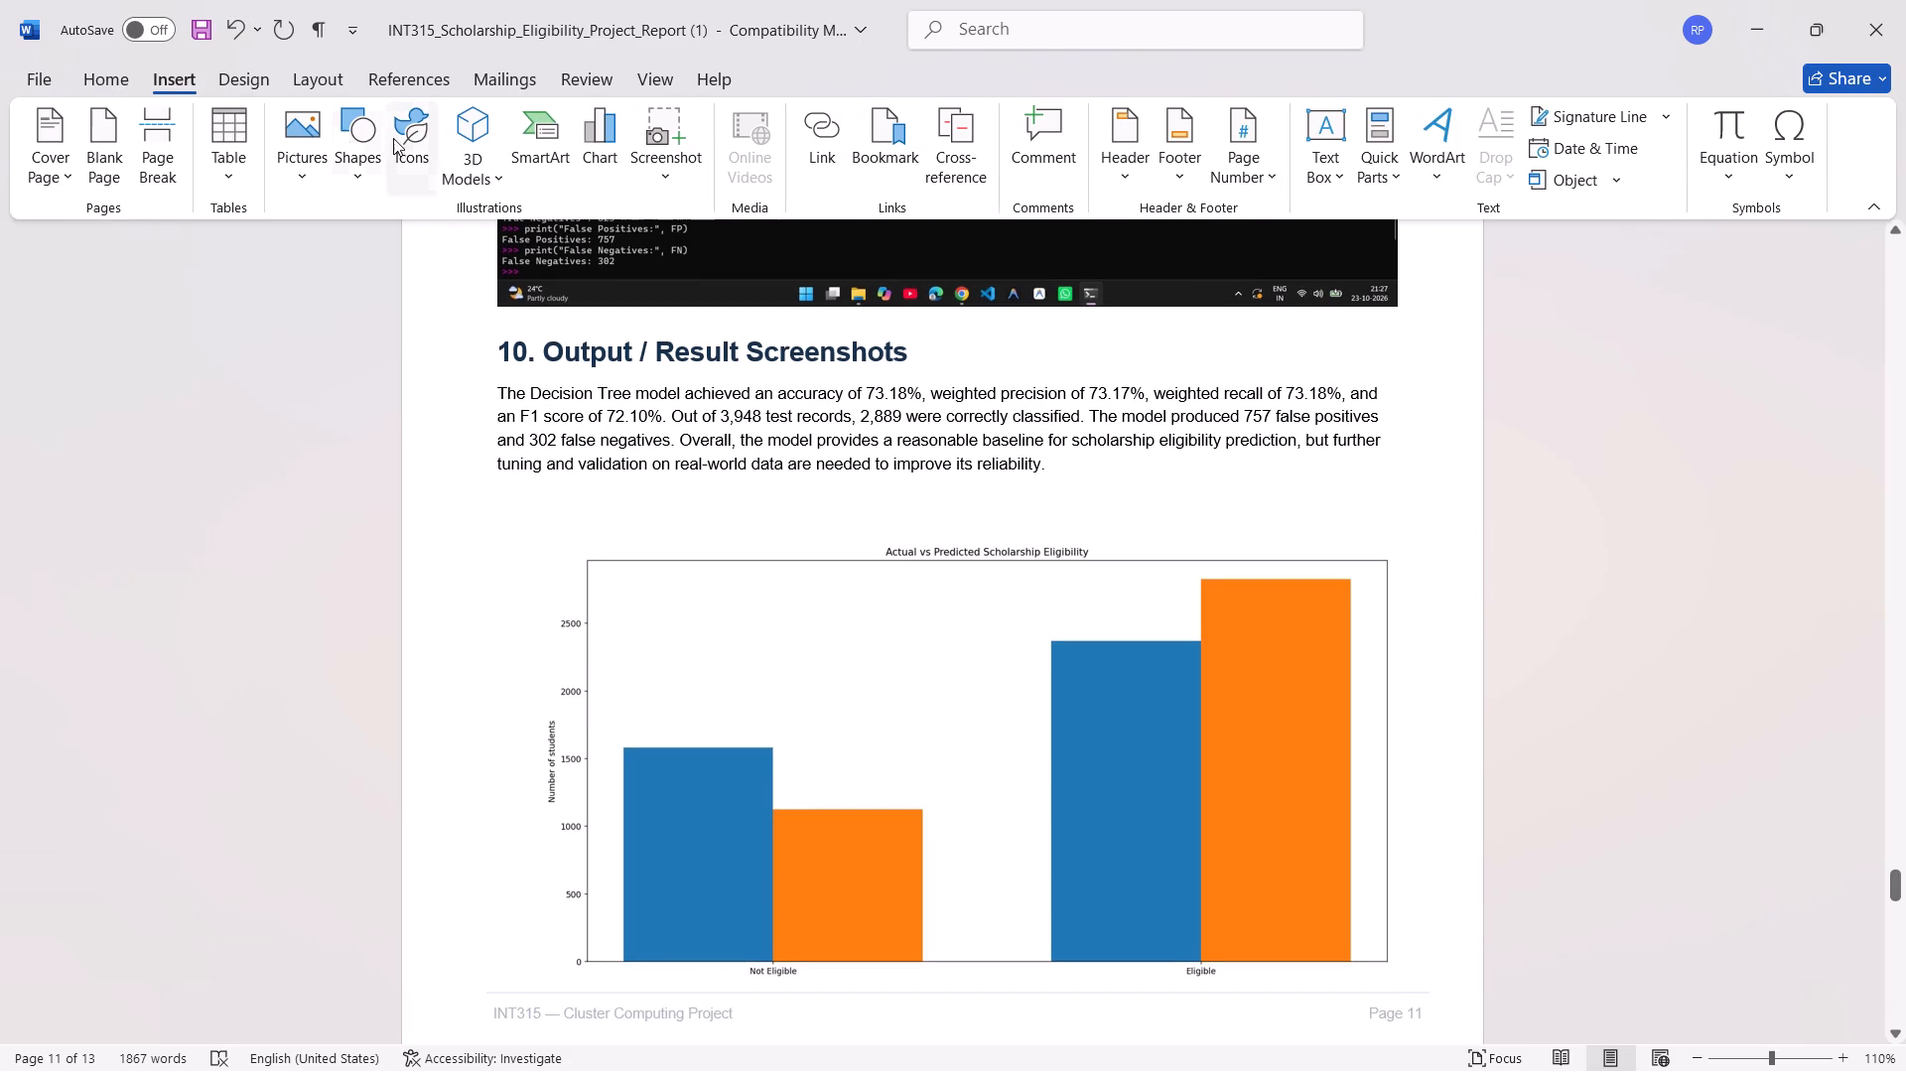
click(308, 141)
click(337, 241)
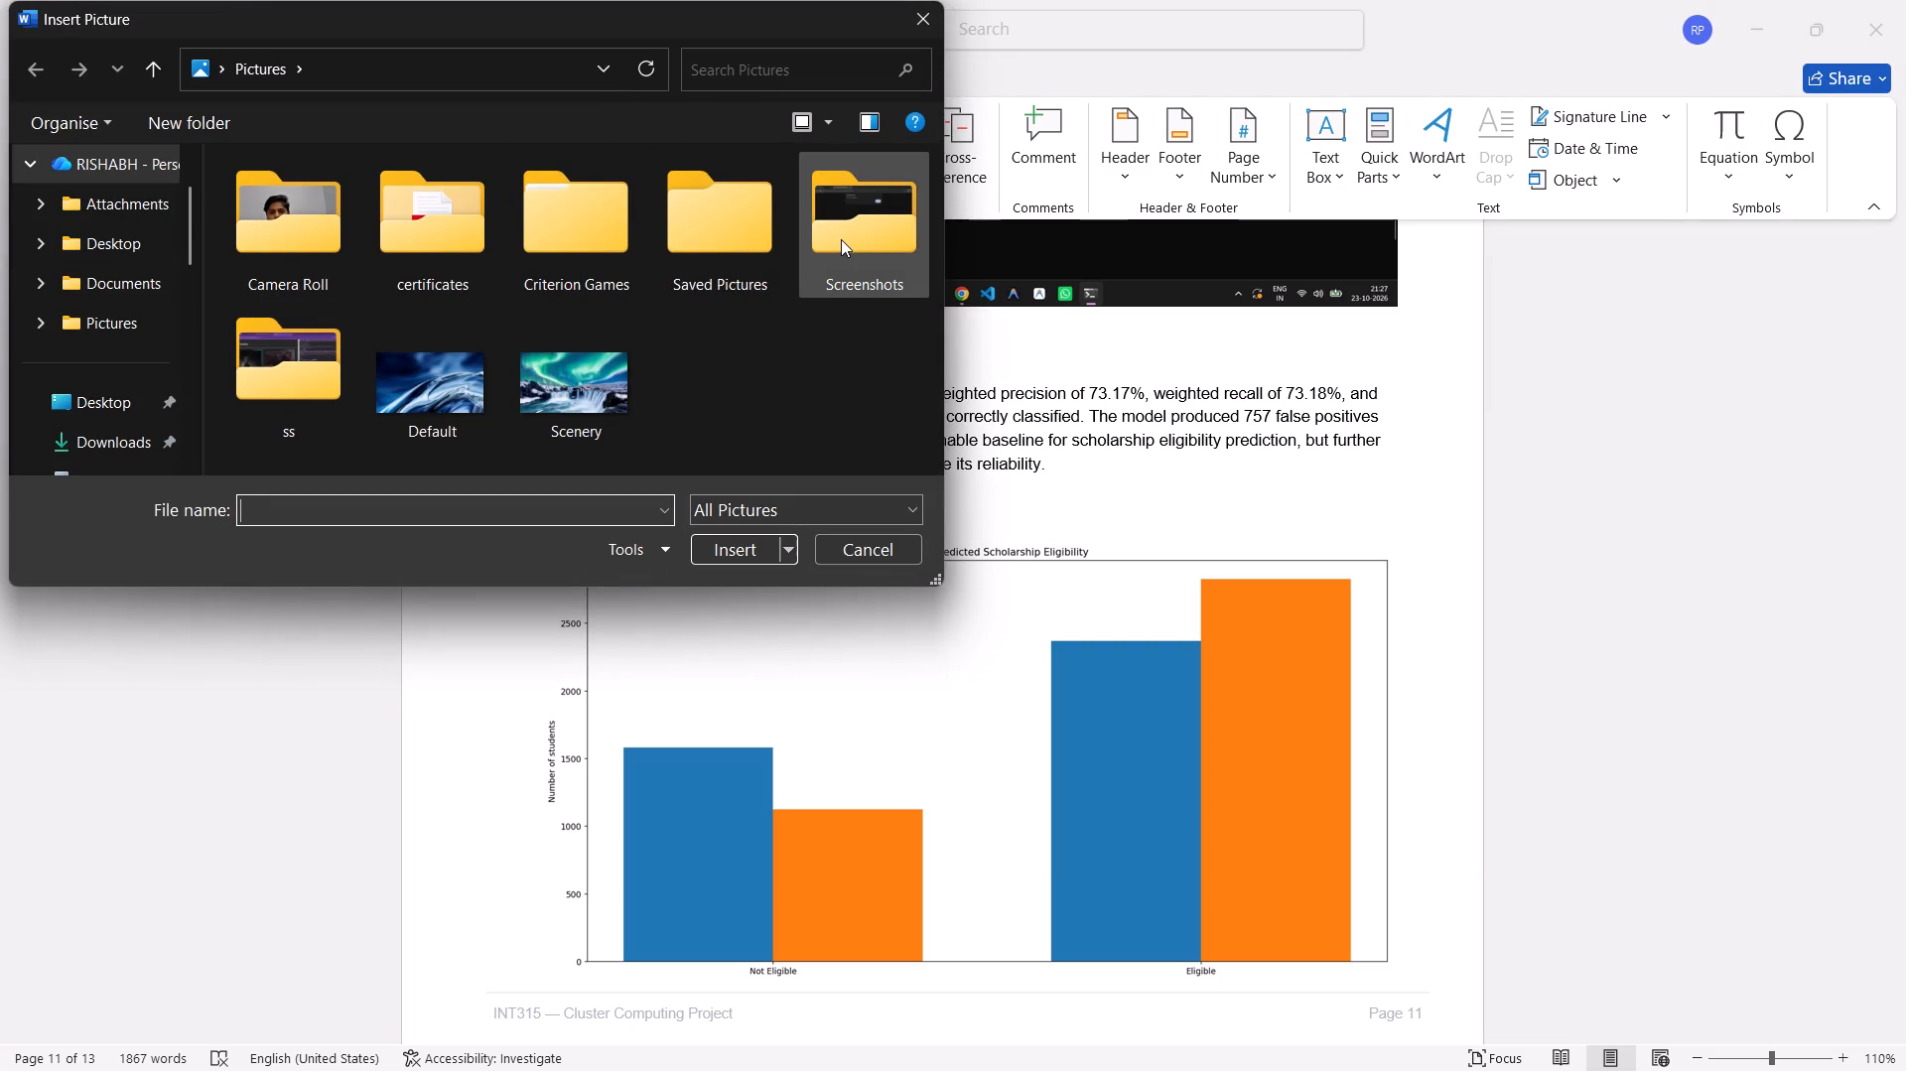
click(76, 420)
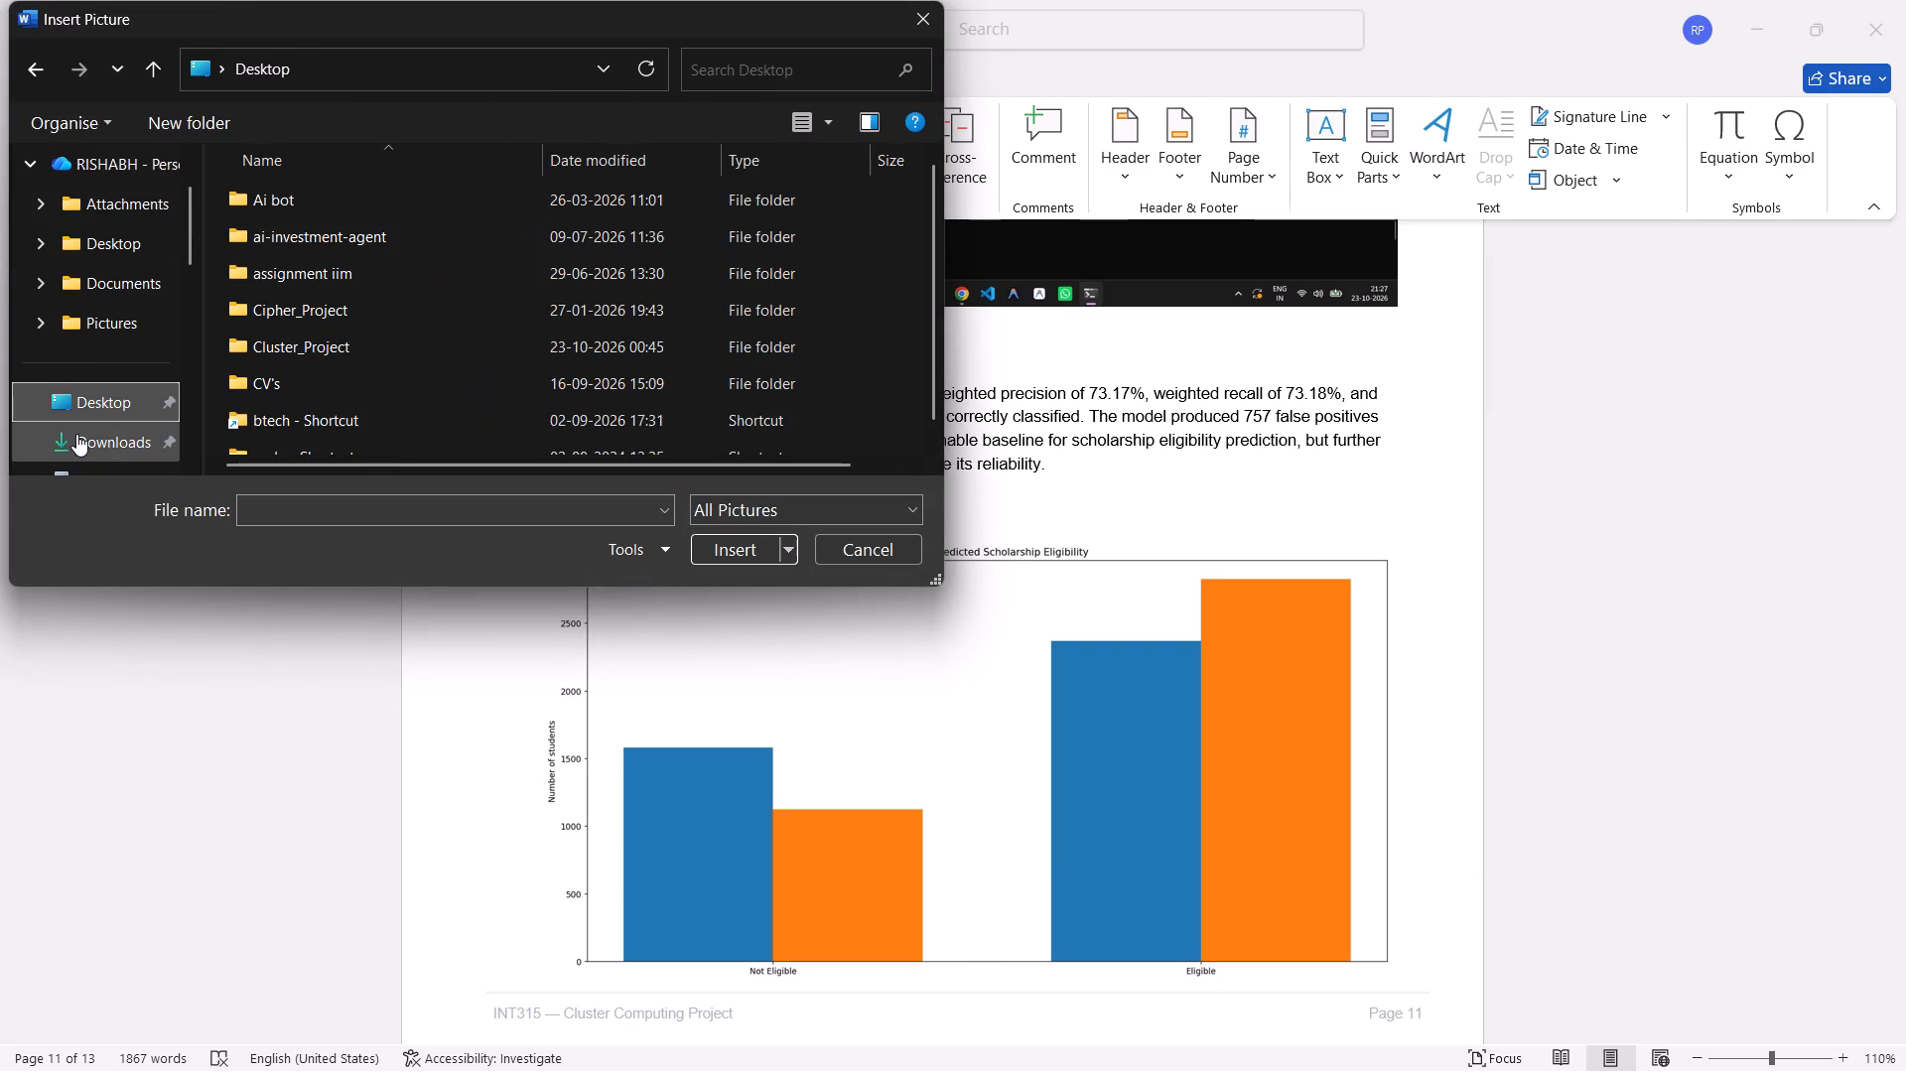
click(76, 445)
click(275, 238)
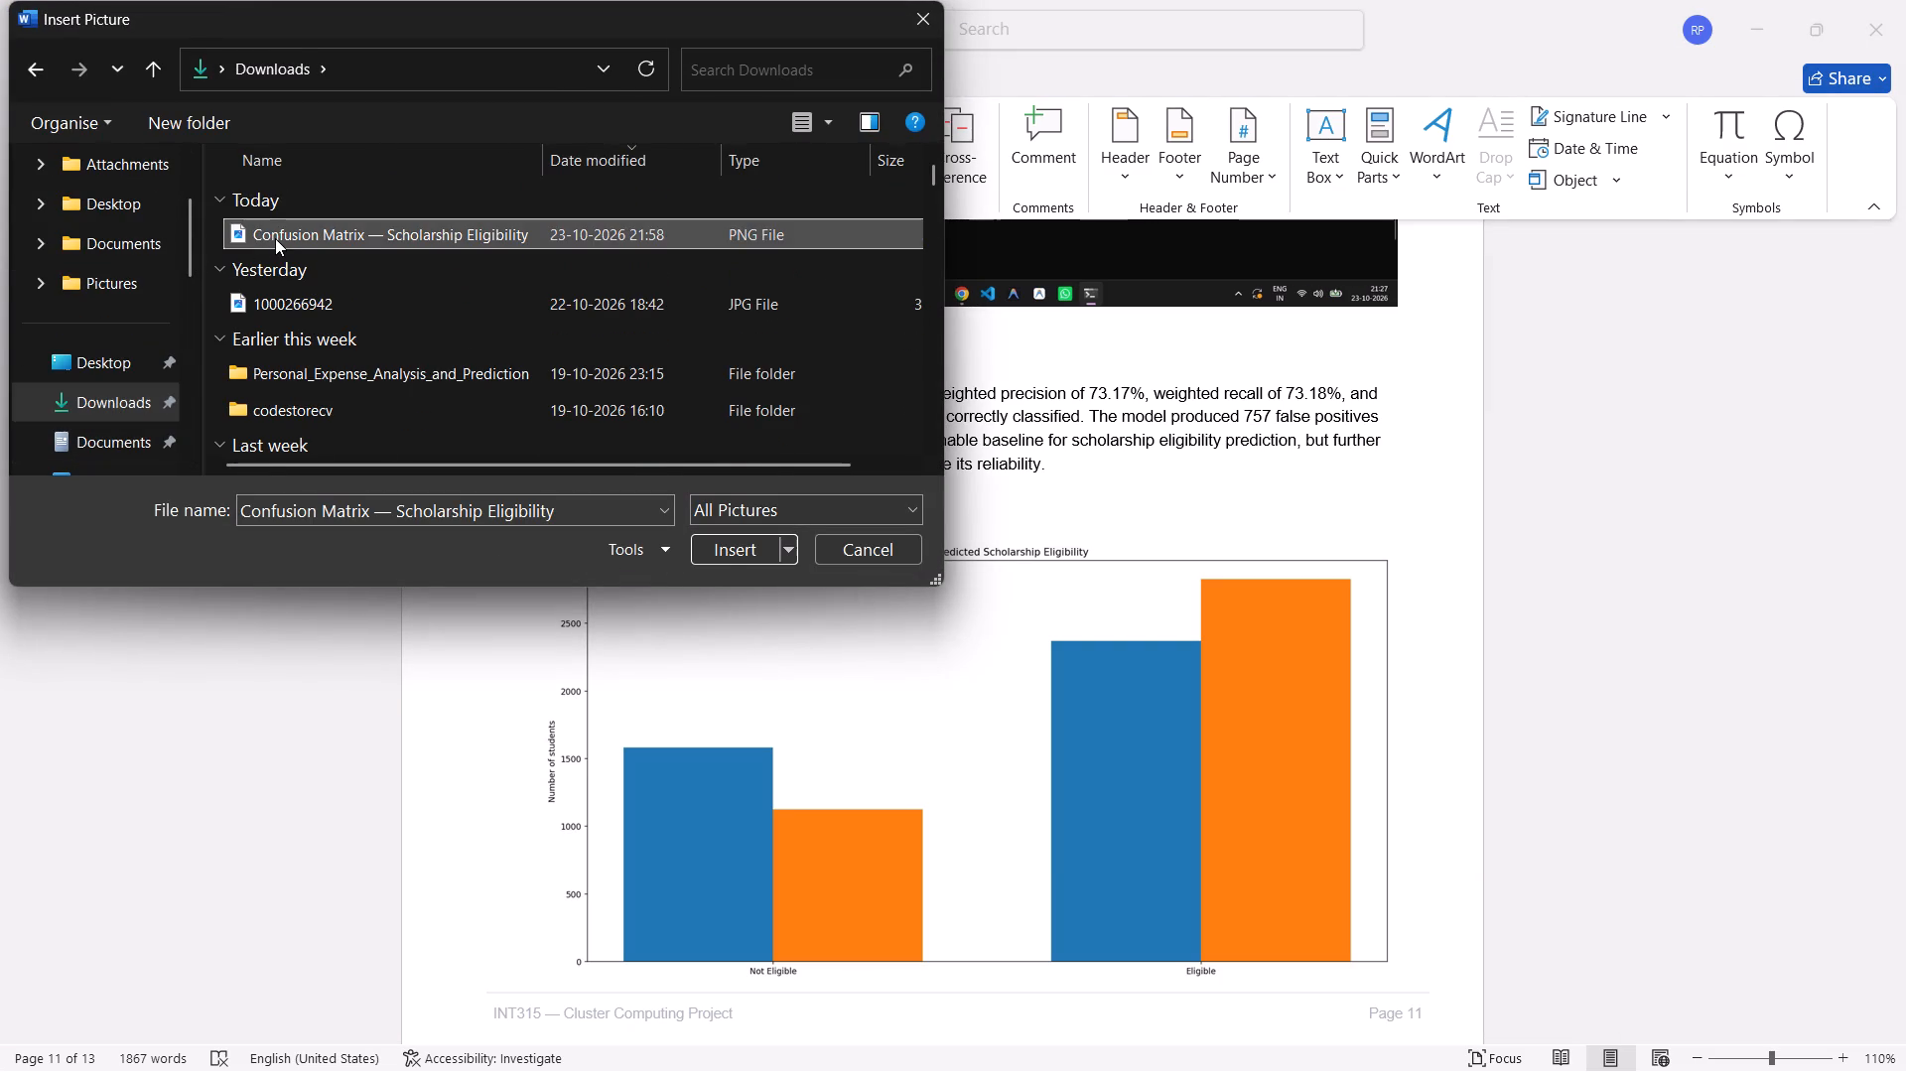
key(Return)
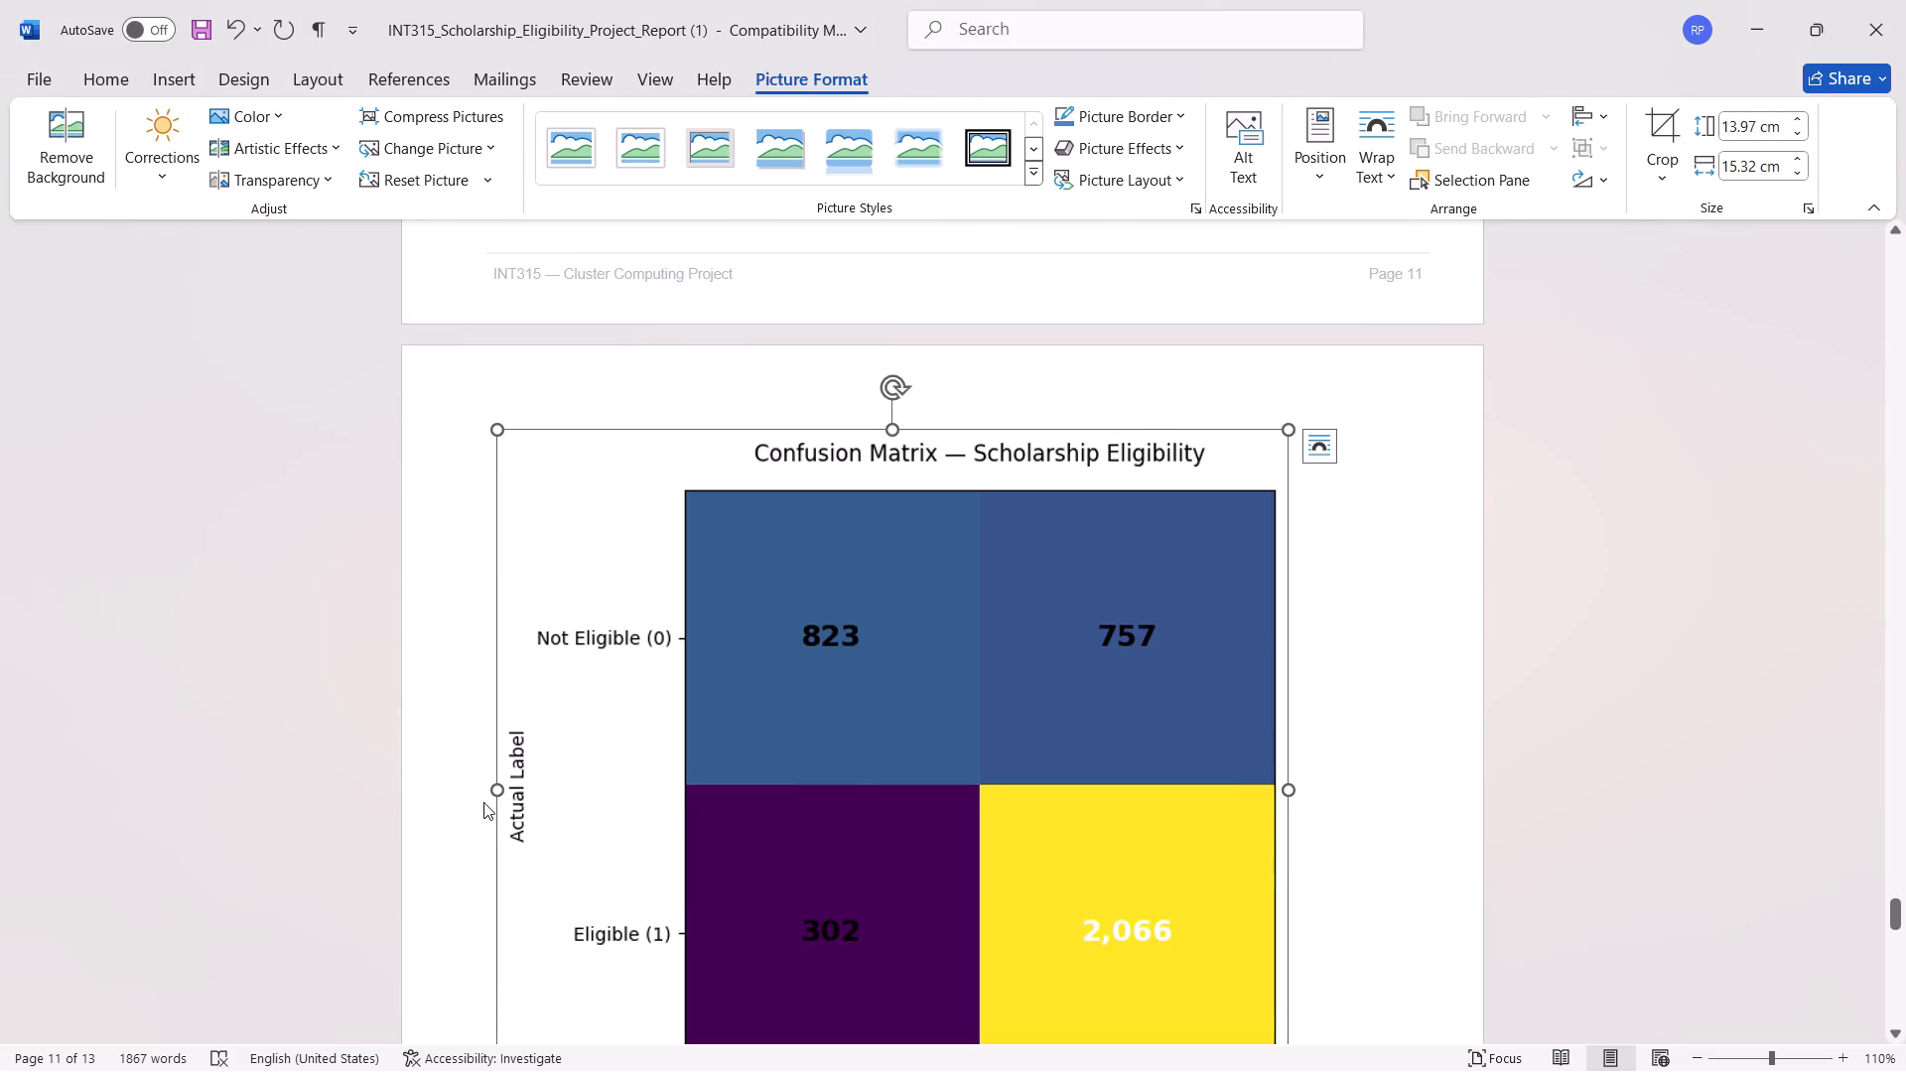
Shrink the confusion matrix picture to about 10.4 cm high and 11.3 cm wide.
scroll(928, 913, down, 1)
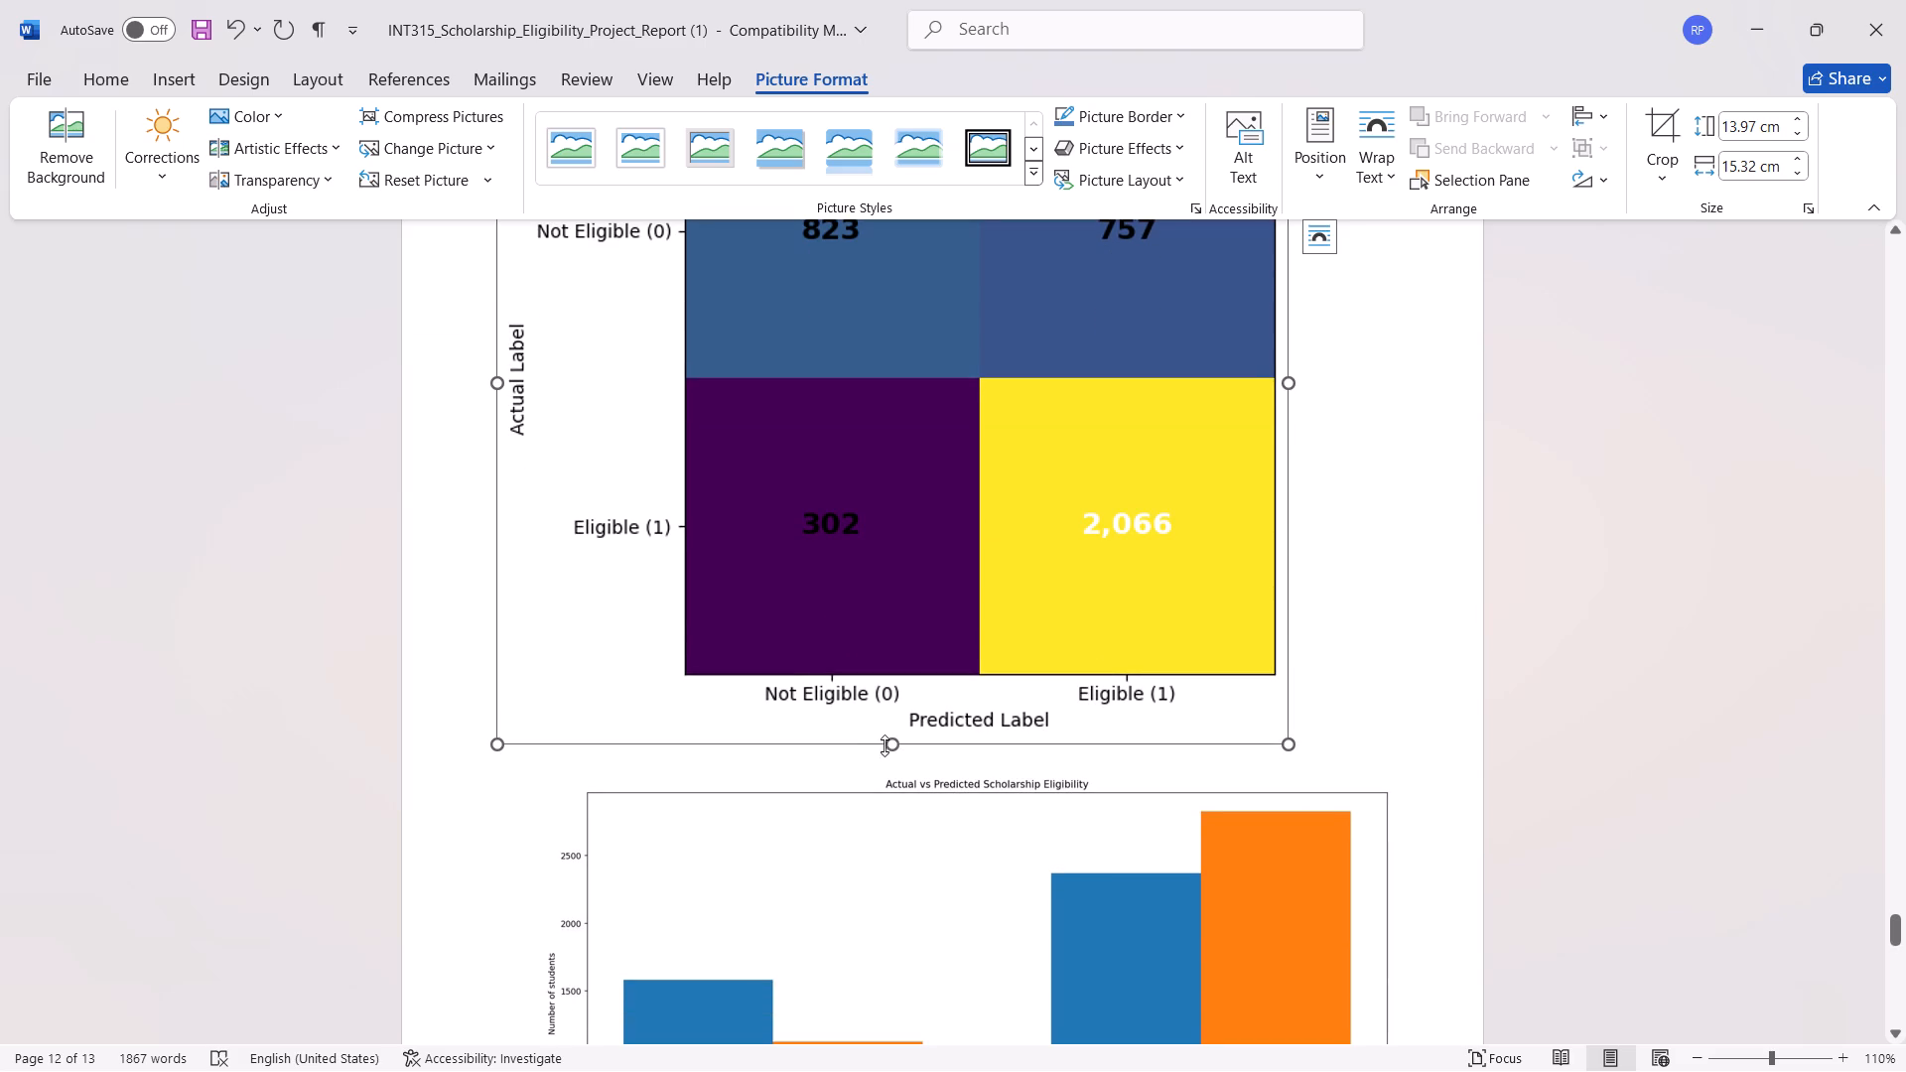
drag(893, 744, 923, 562)
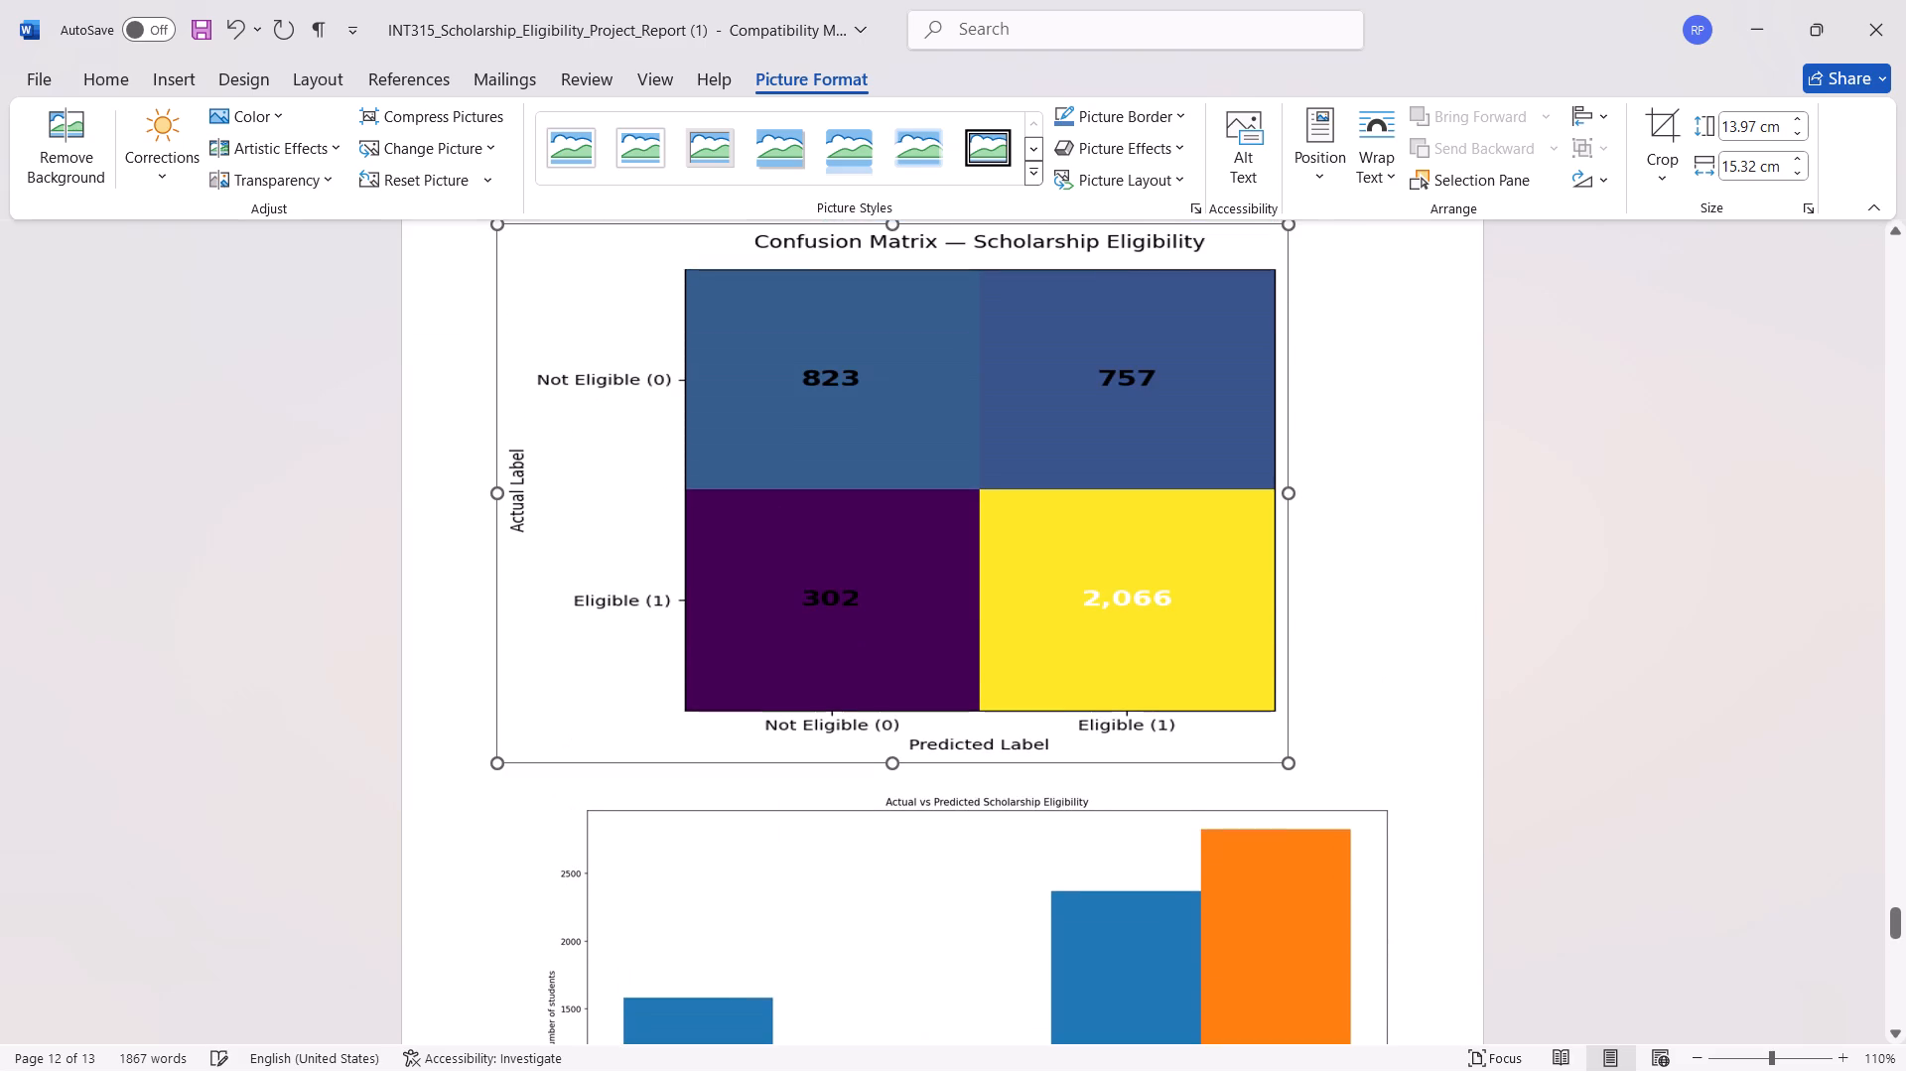
scroll(905, 685, up, 1)
scroll(885, 805, up, 1)
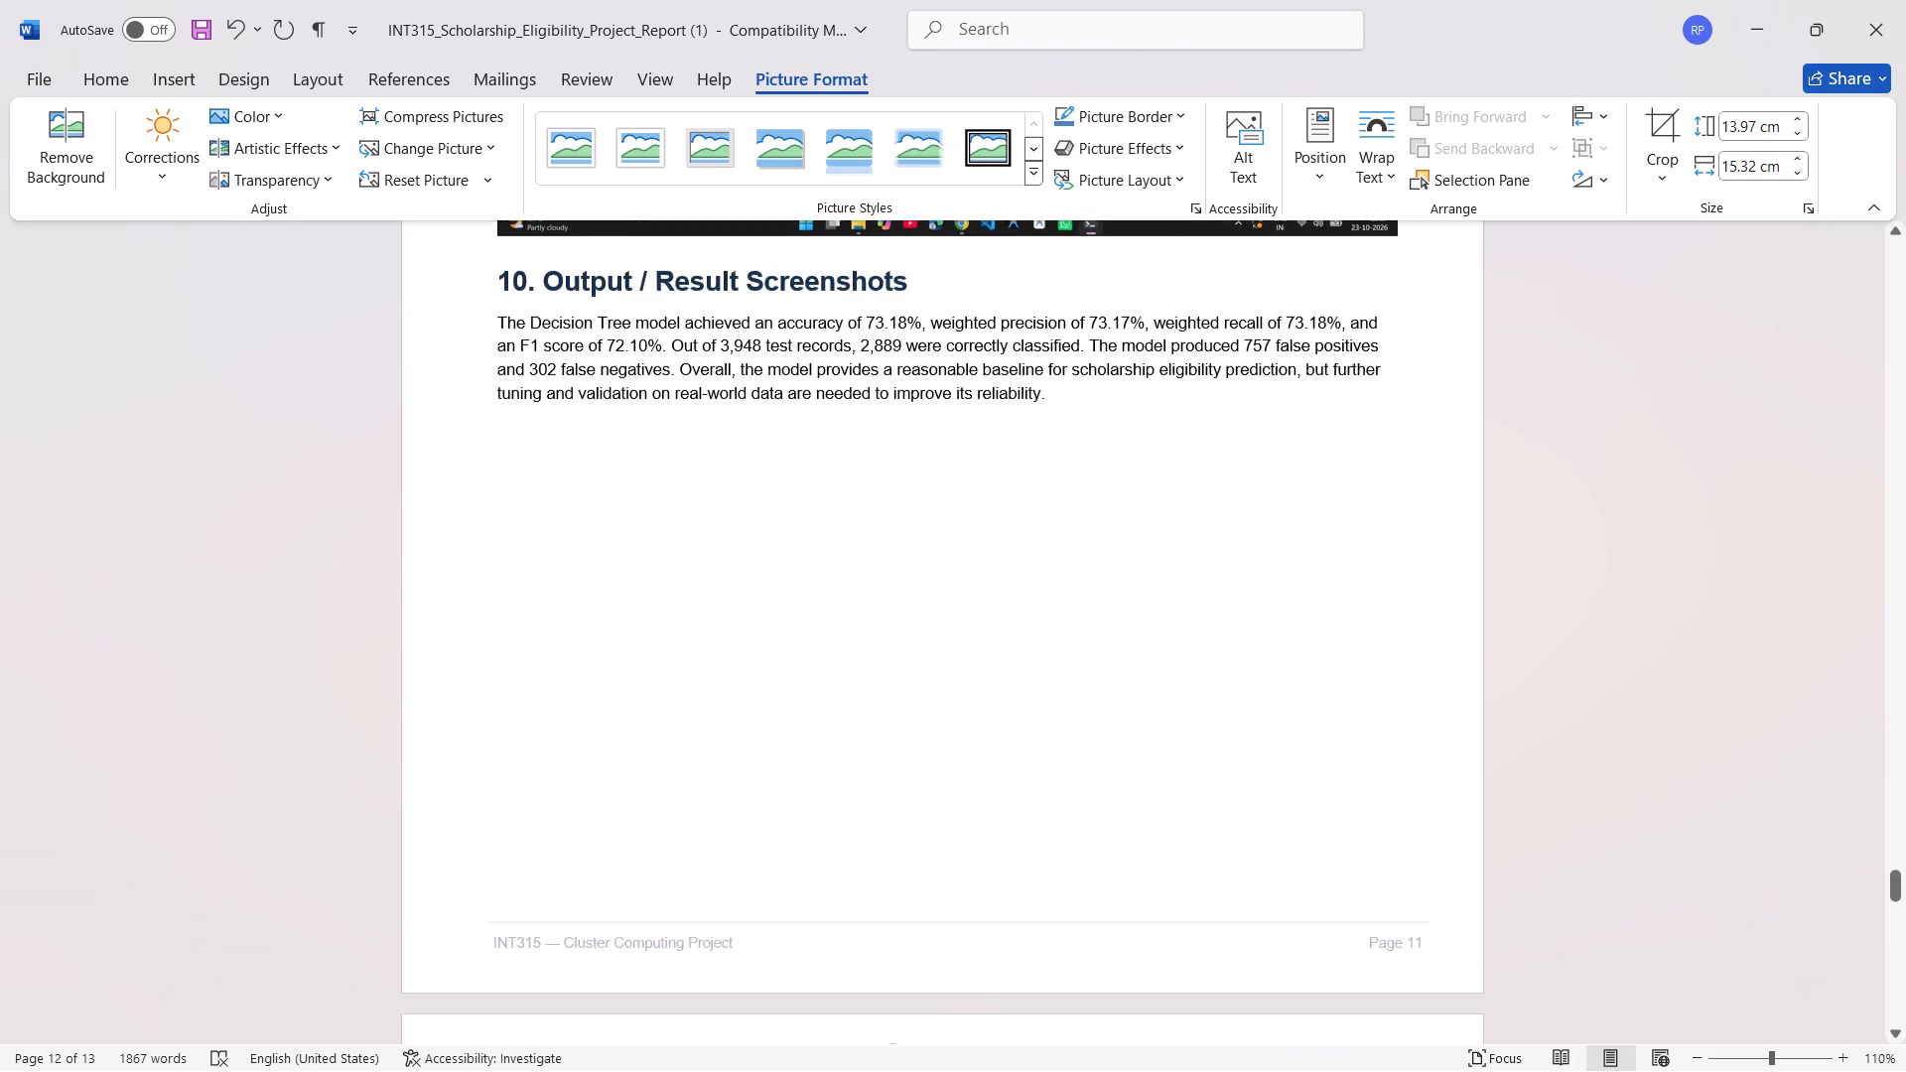
scroll(885, 805, up, 1)
scroll(718, 998, down, 1)
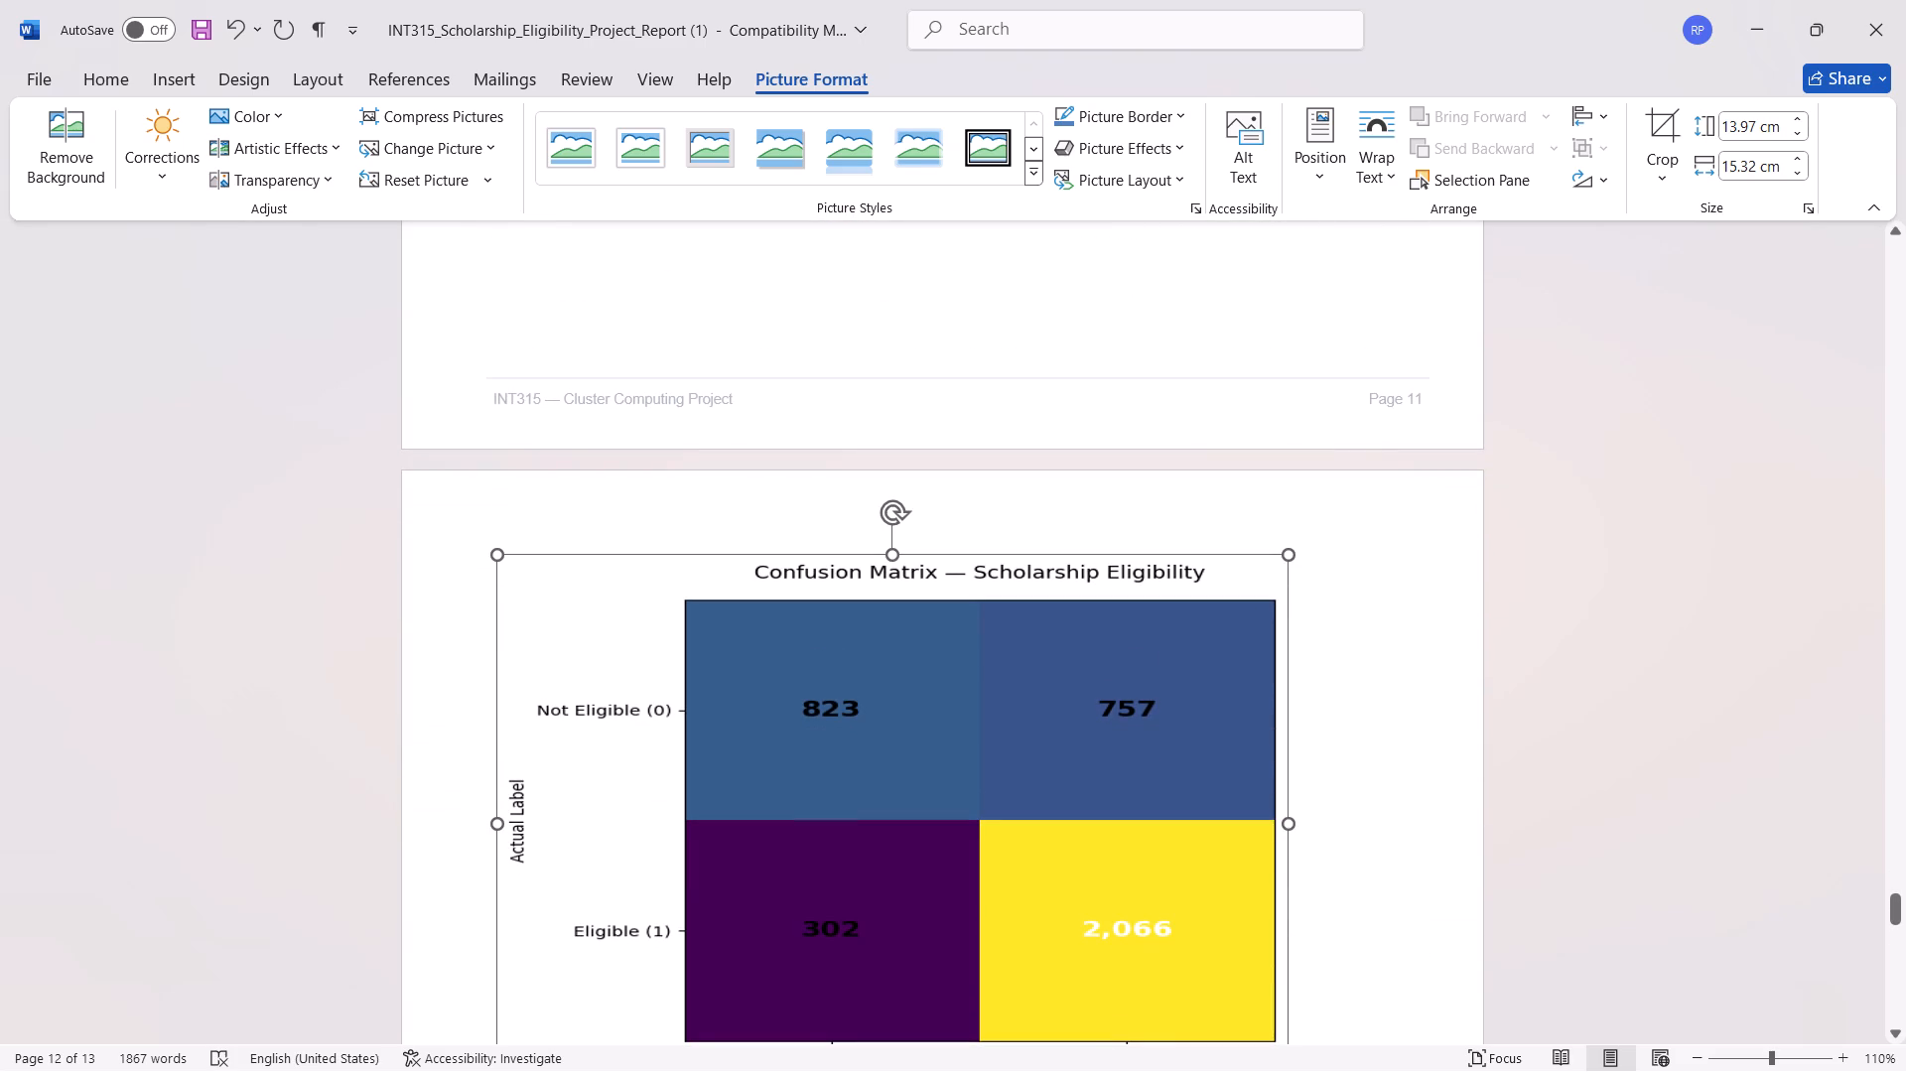
drag(495, 824, 704, 829)
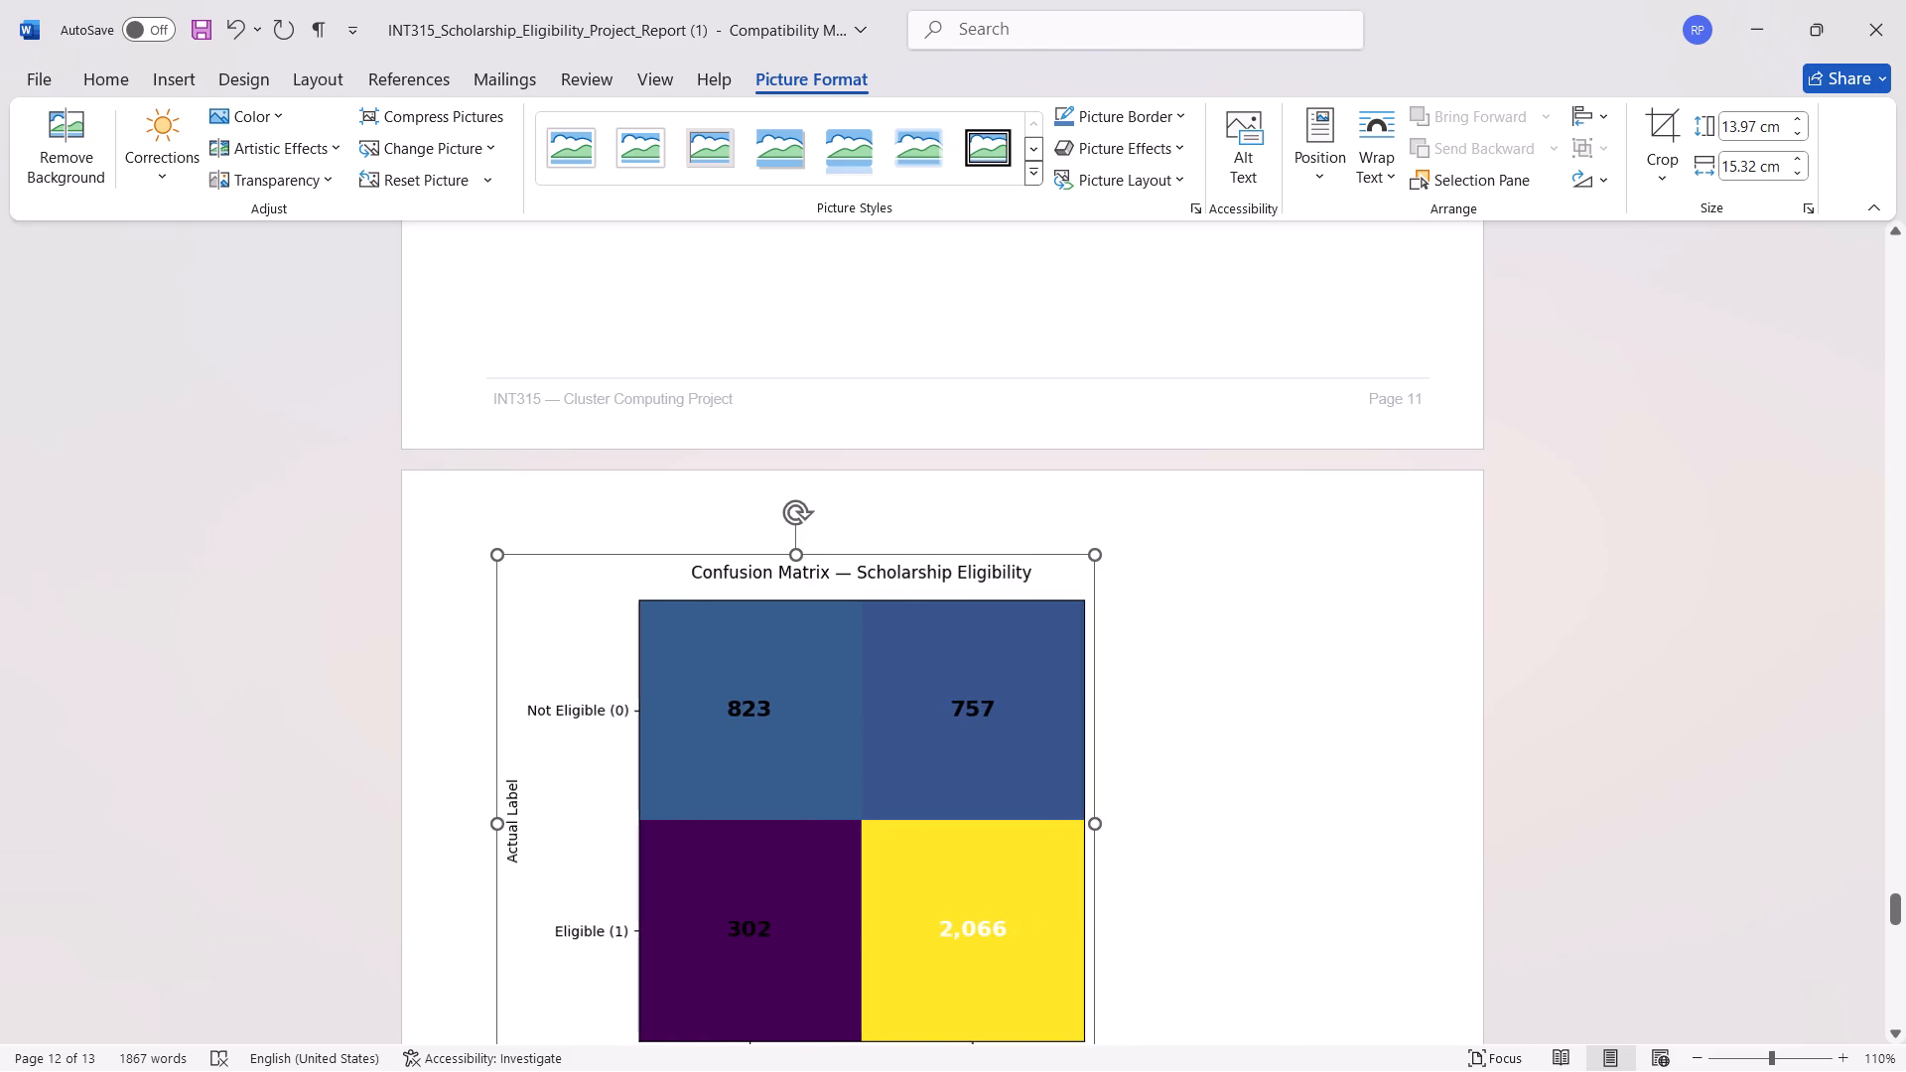
drag(704, 829, 705, 831)
drag(796, 831, 926, 825)
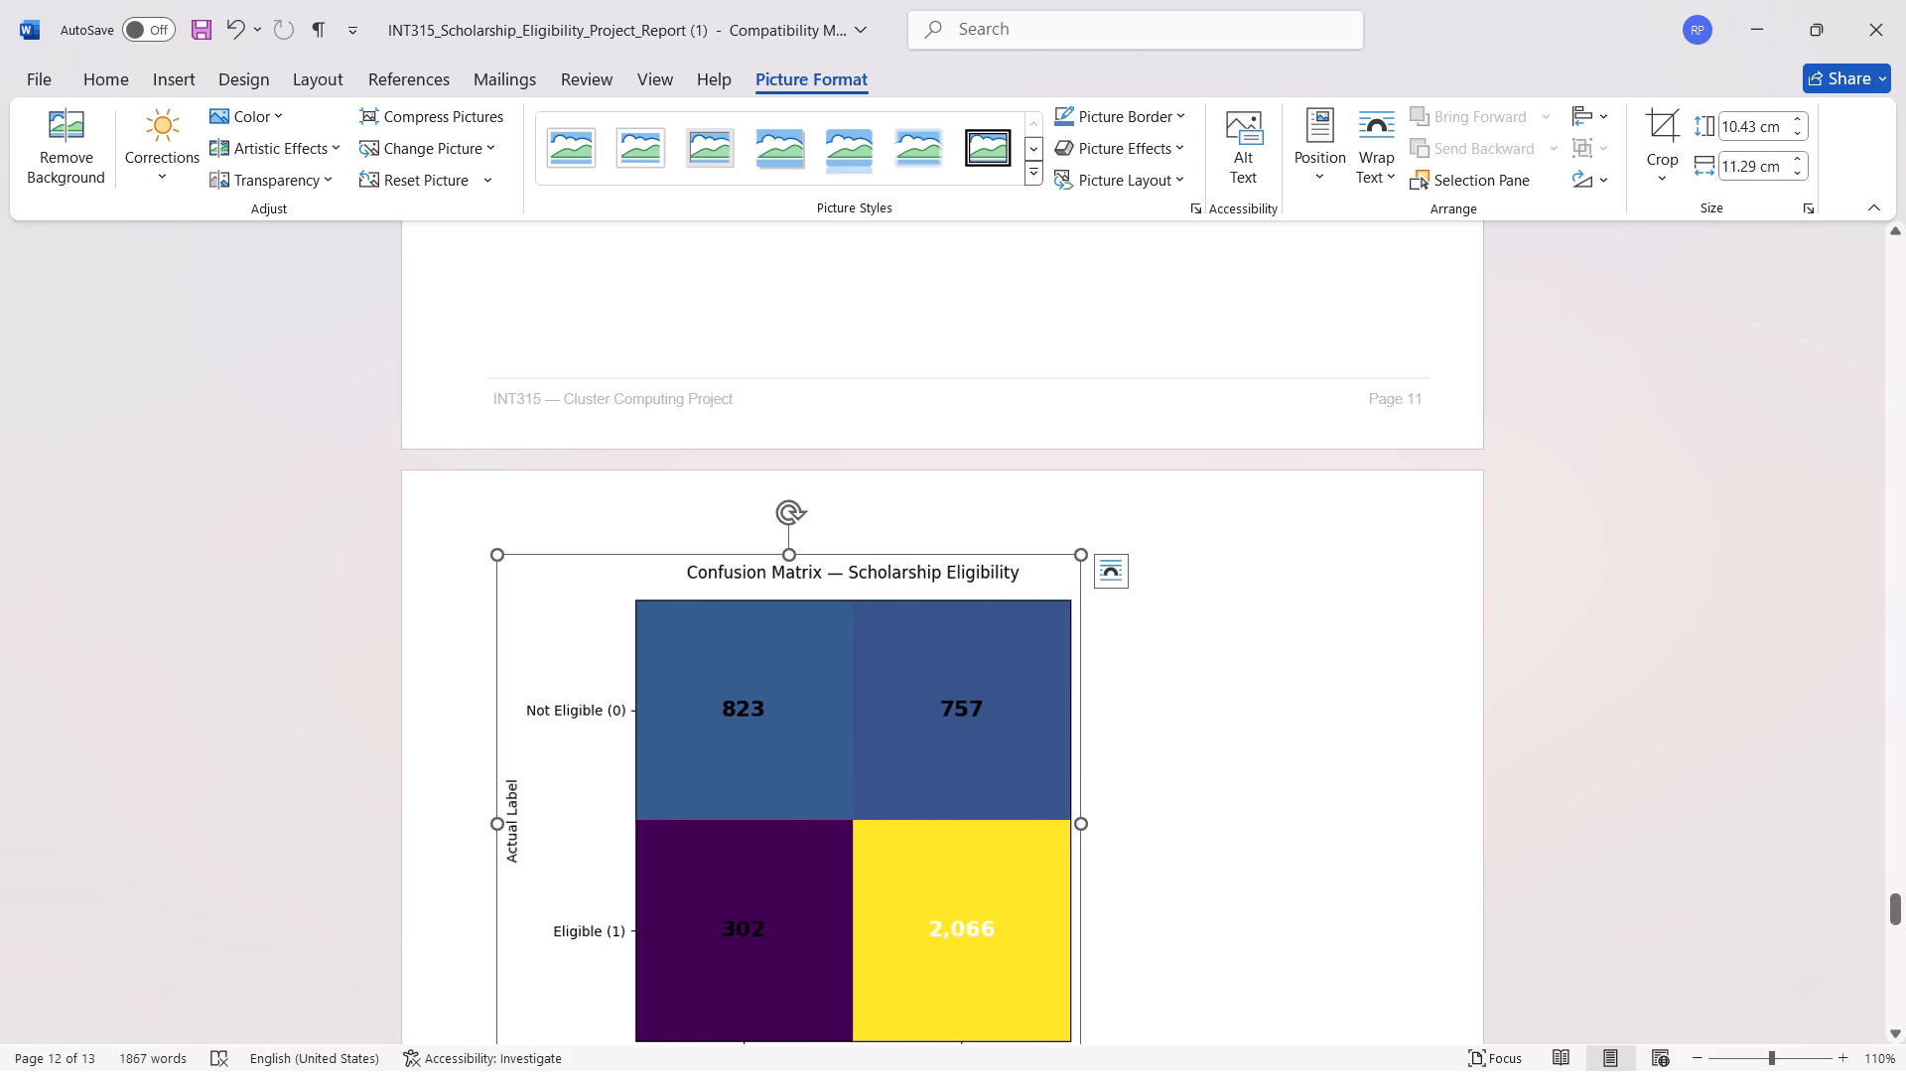
Centre the confusion matrix picture between the page margins.
click(156, 79)
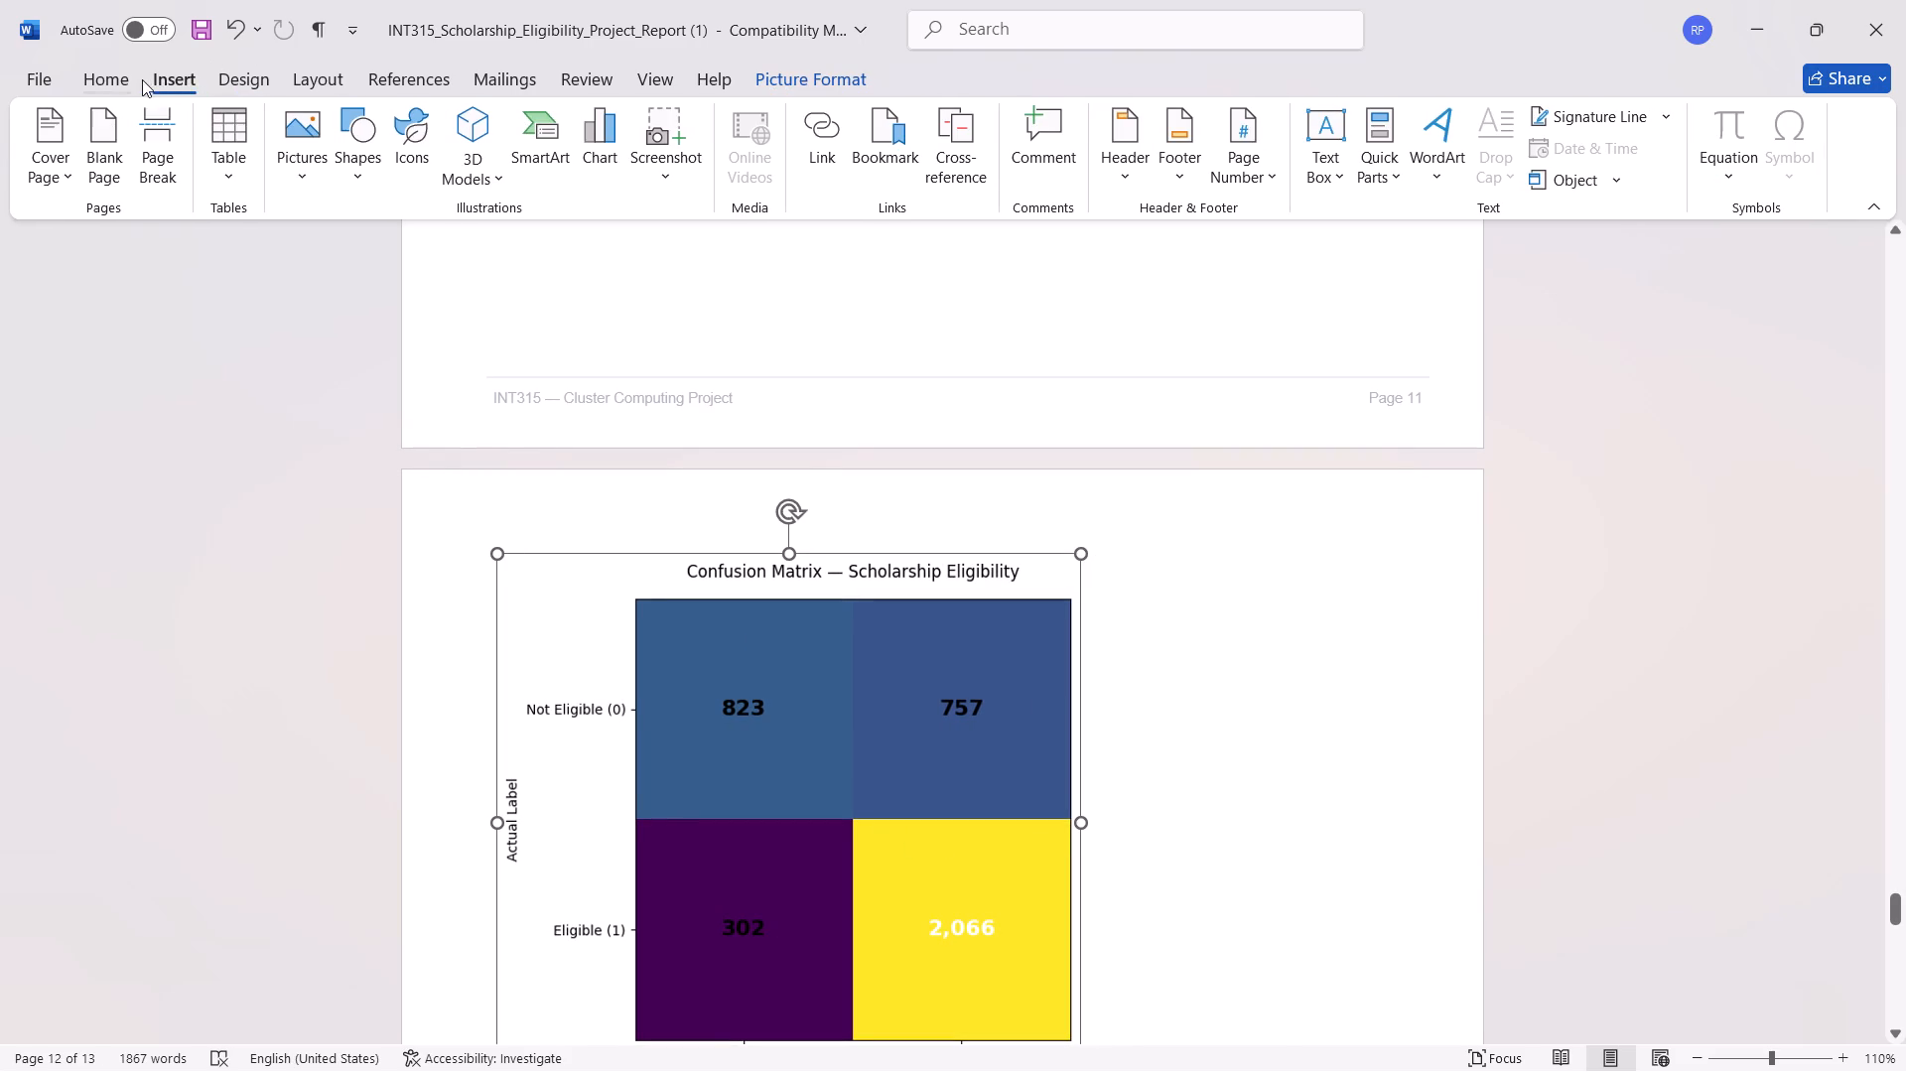
click(124, 78)
click(655, 151)
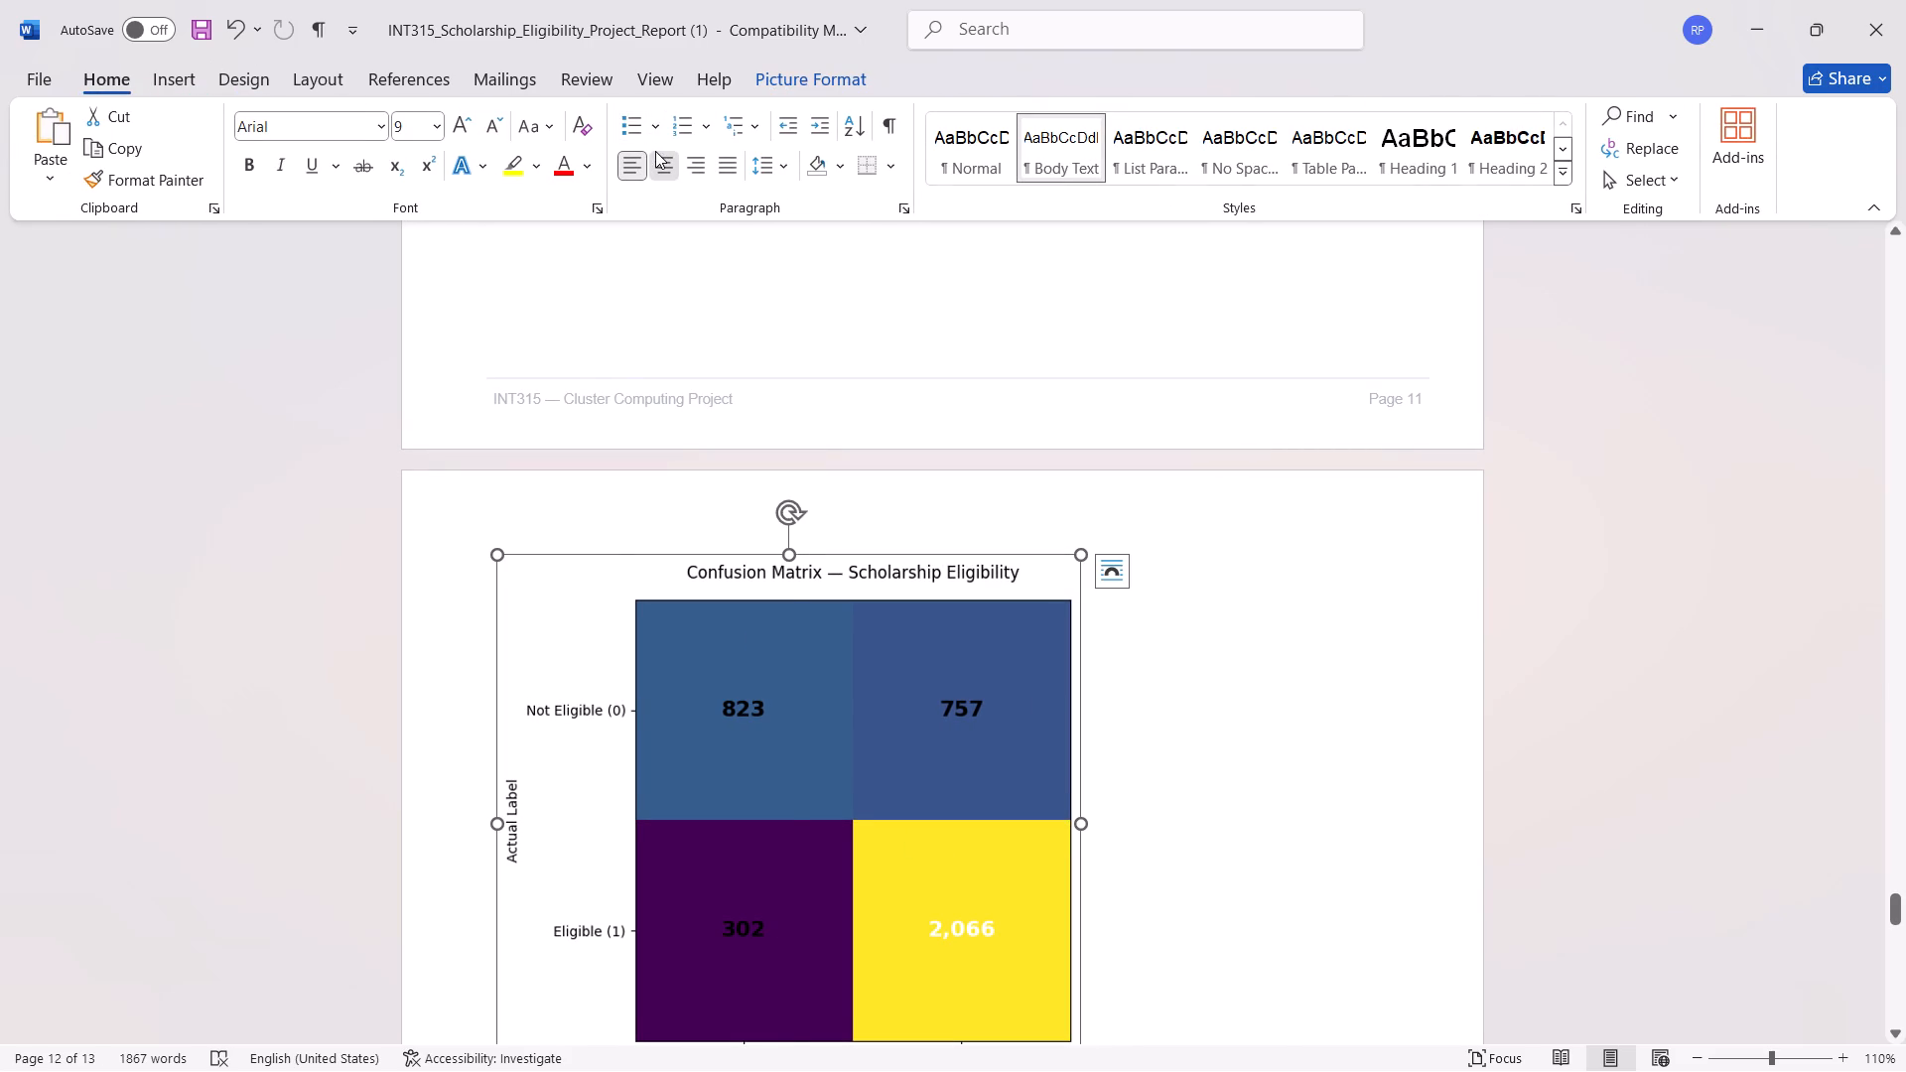
Reduce the confusion matrix picture's height so it fits on page 11 beneath the result paragraph, filling most of the remaining space.
scroll(833, 743, down, 1)
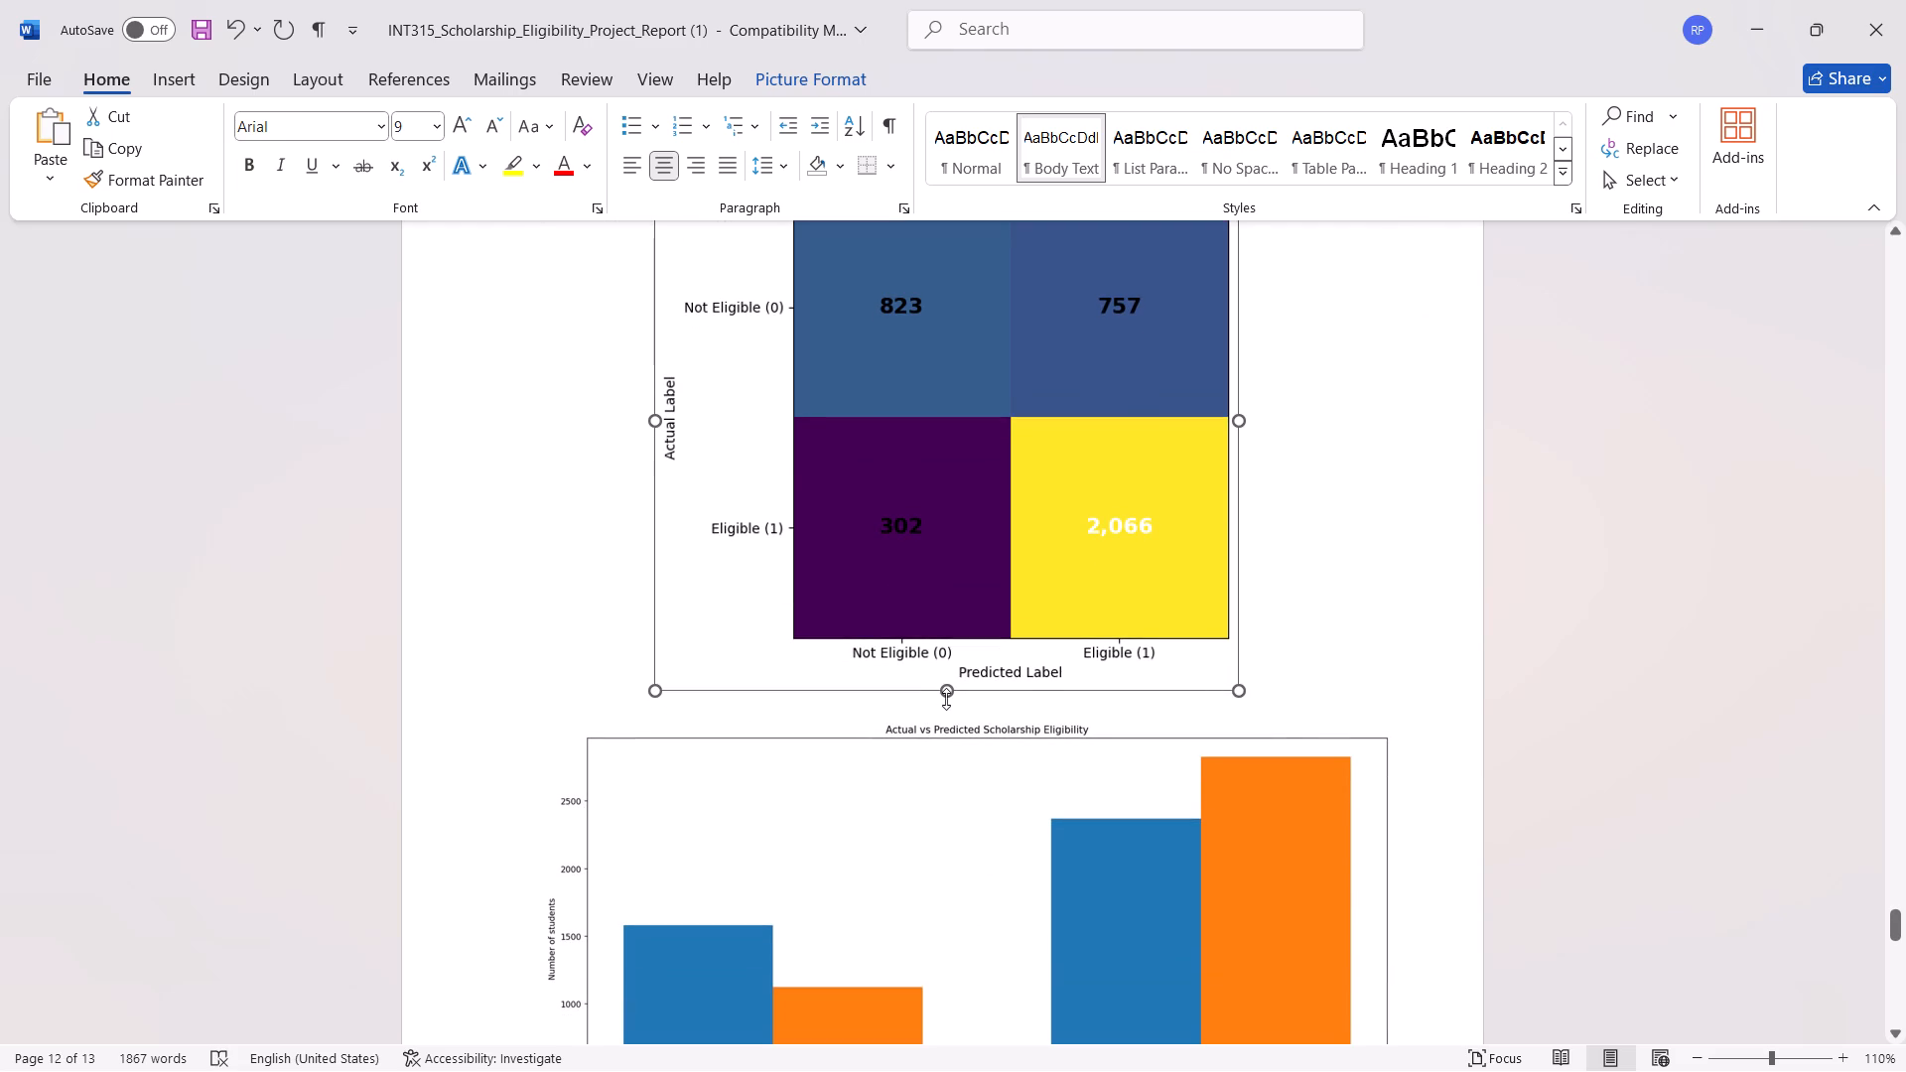
drag(946, 699, 960, 558)
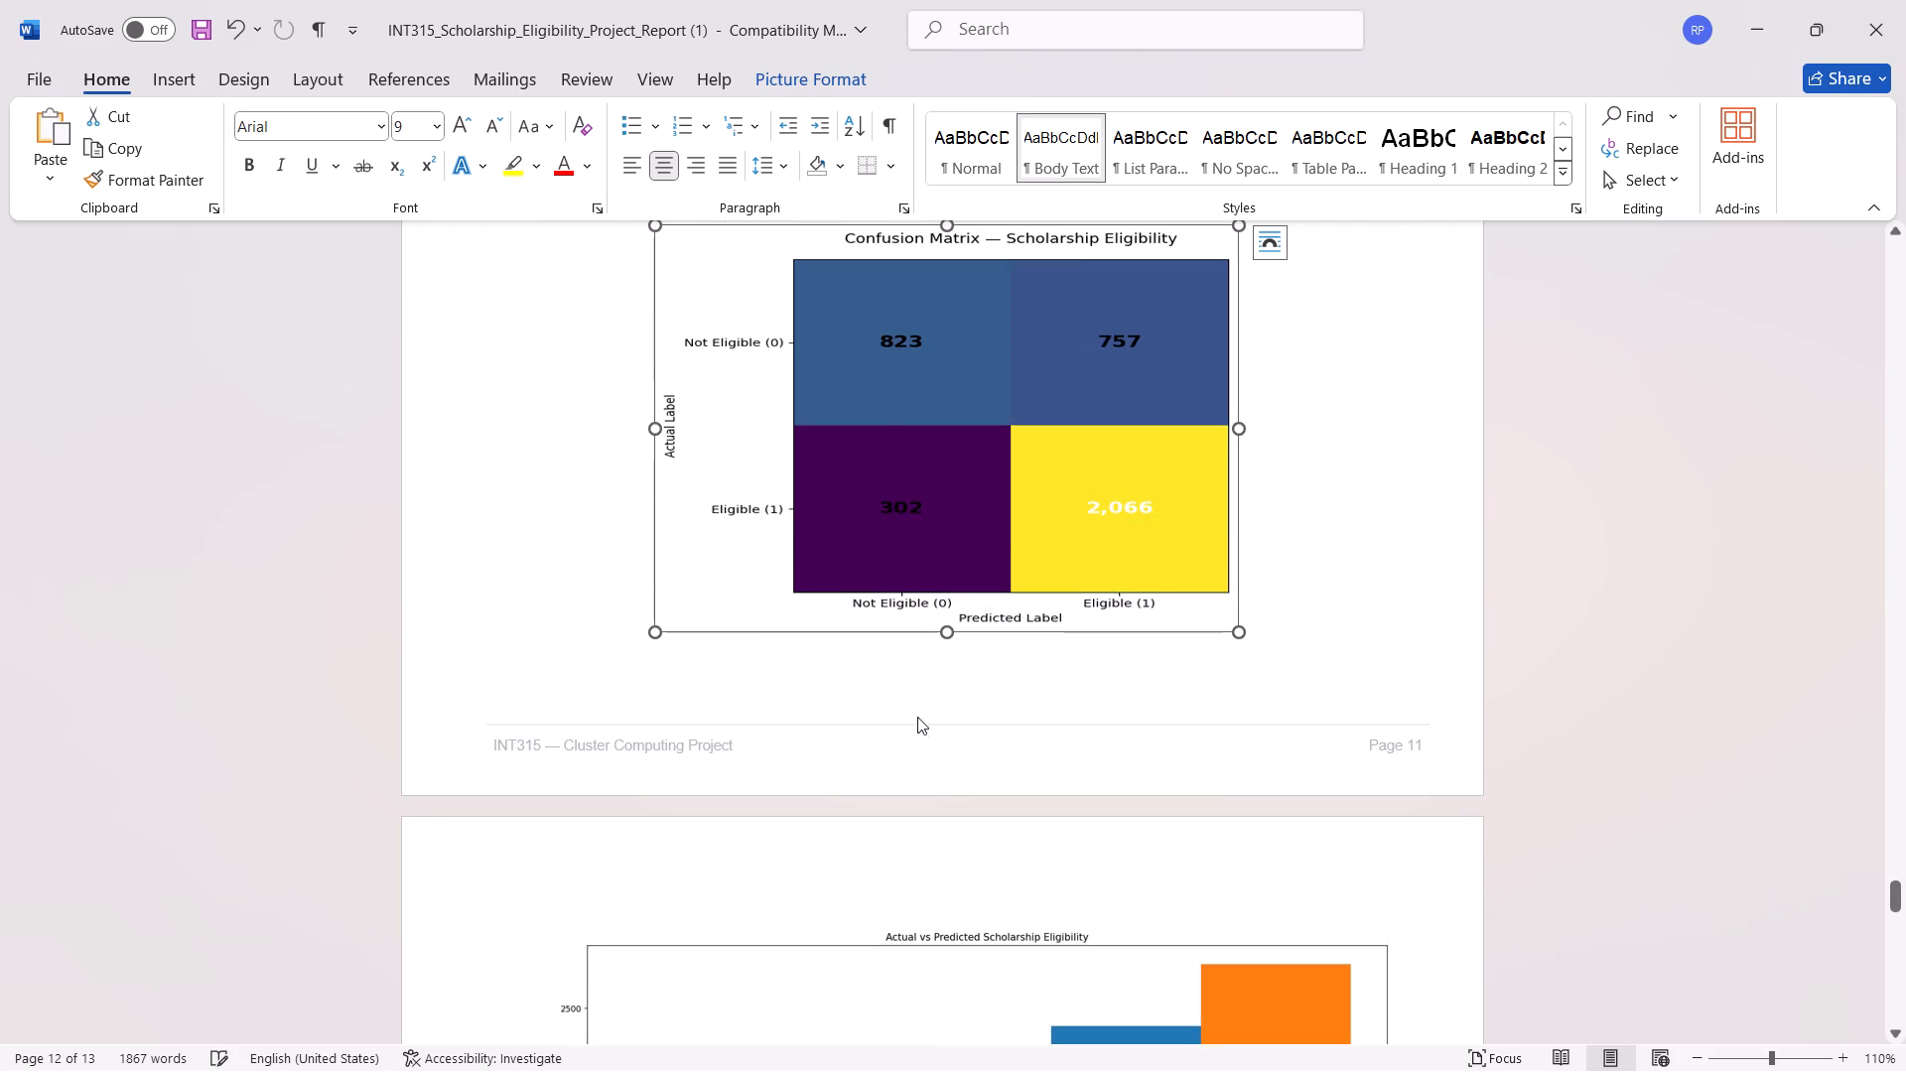
scroll(919, 749, up, 1)
scroll(1003, 870, down, 1)
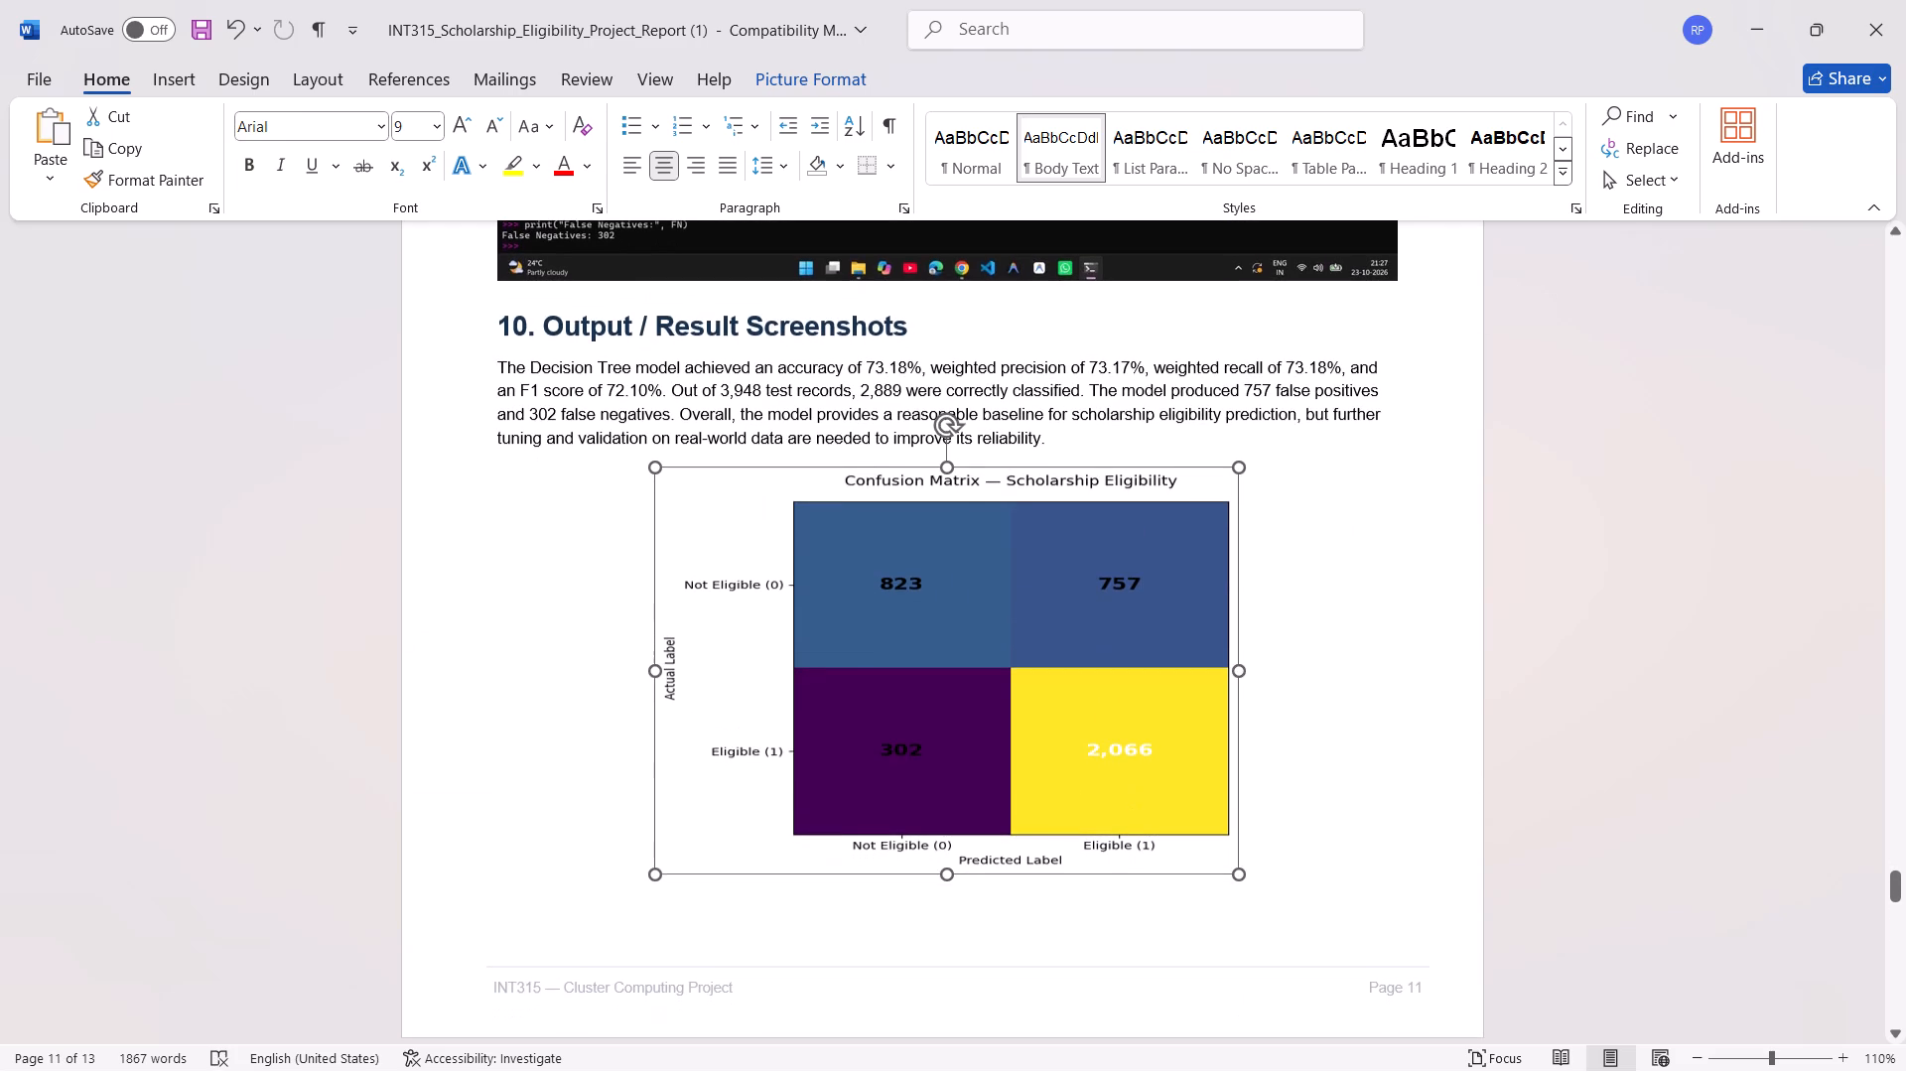
drag(947, 871, 947, 900)
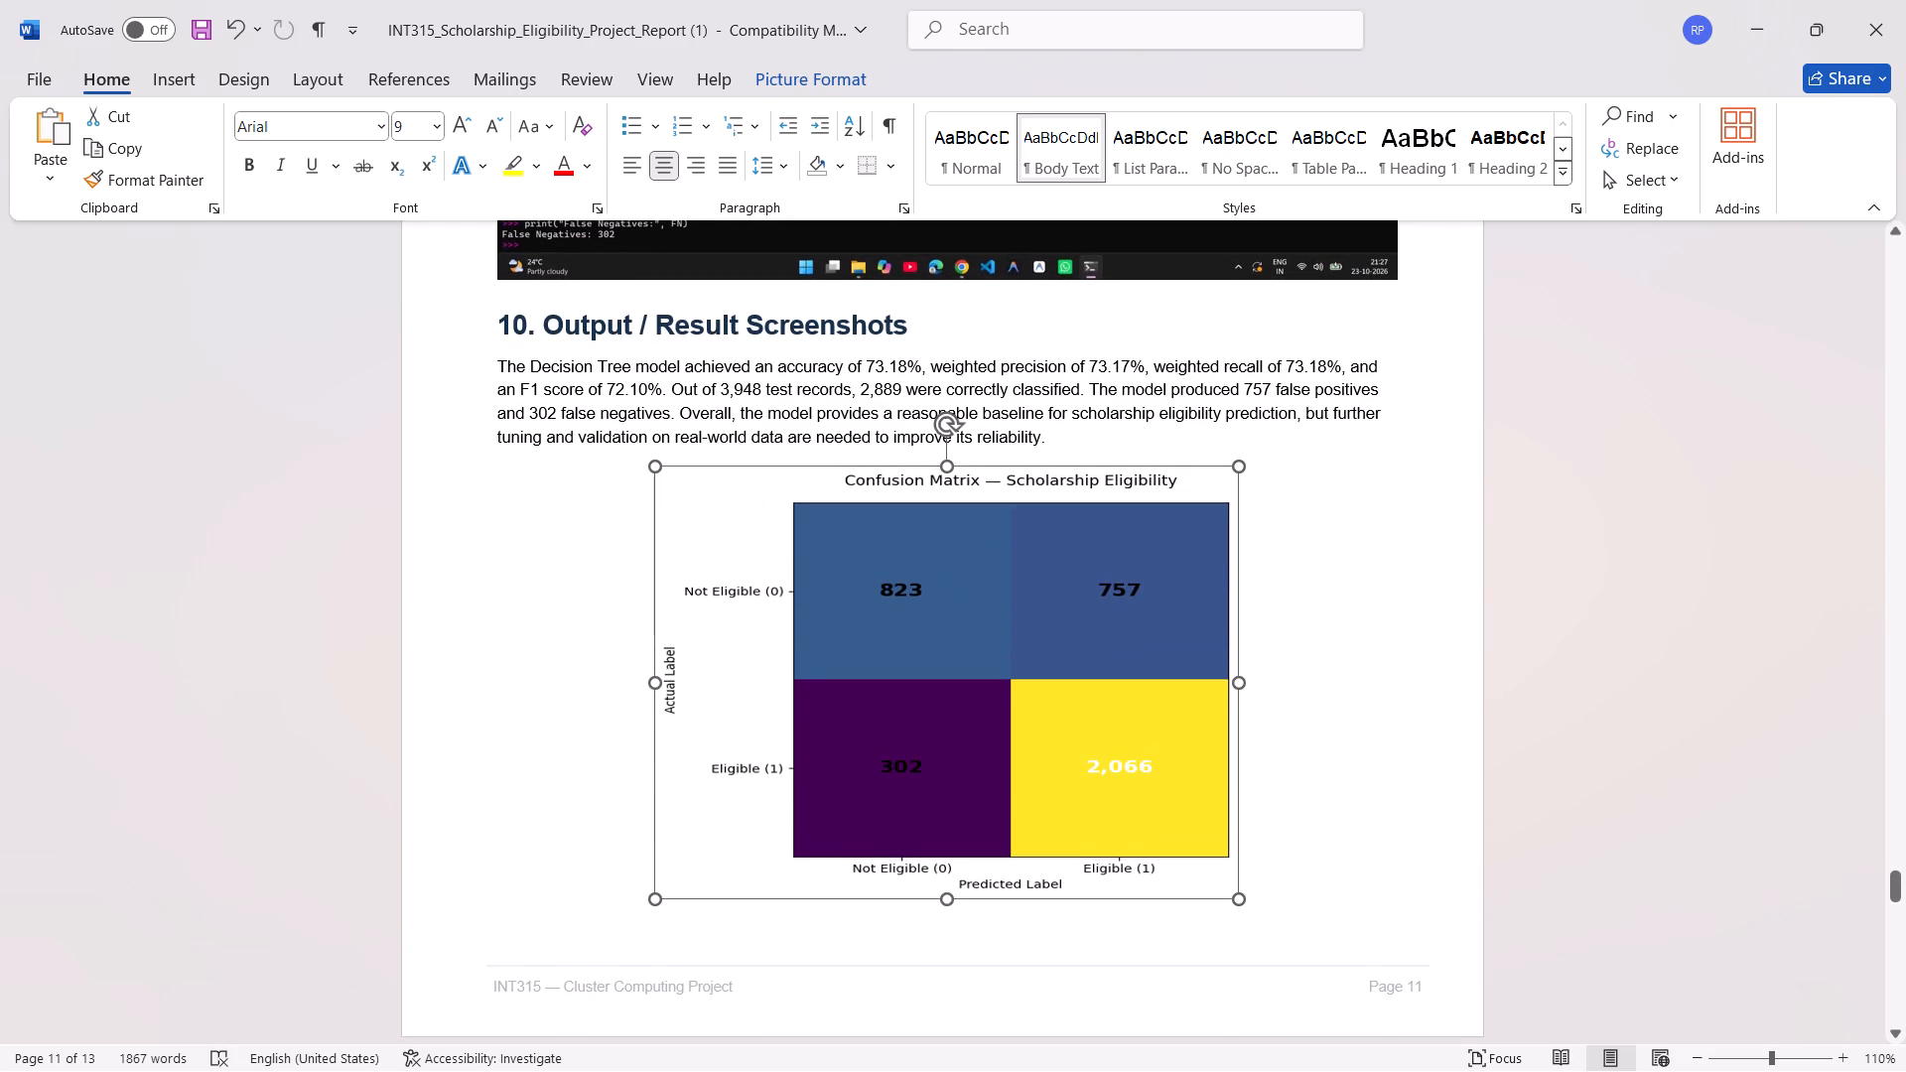
Increase the confusion matrix picture's height very slightly from its bottom edge, keeping it on page 11.
drag(947, 900, 945, 903)
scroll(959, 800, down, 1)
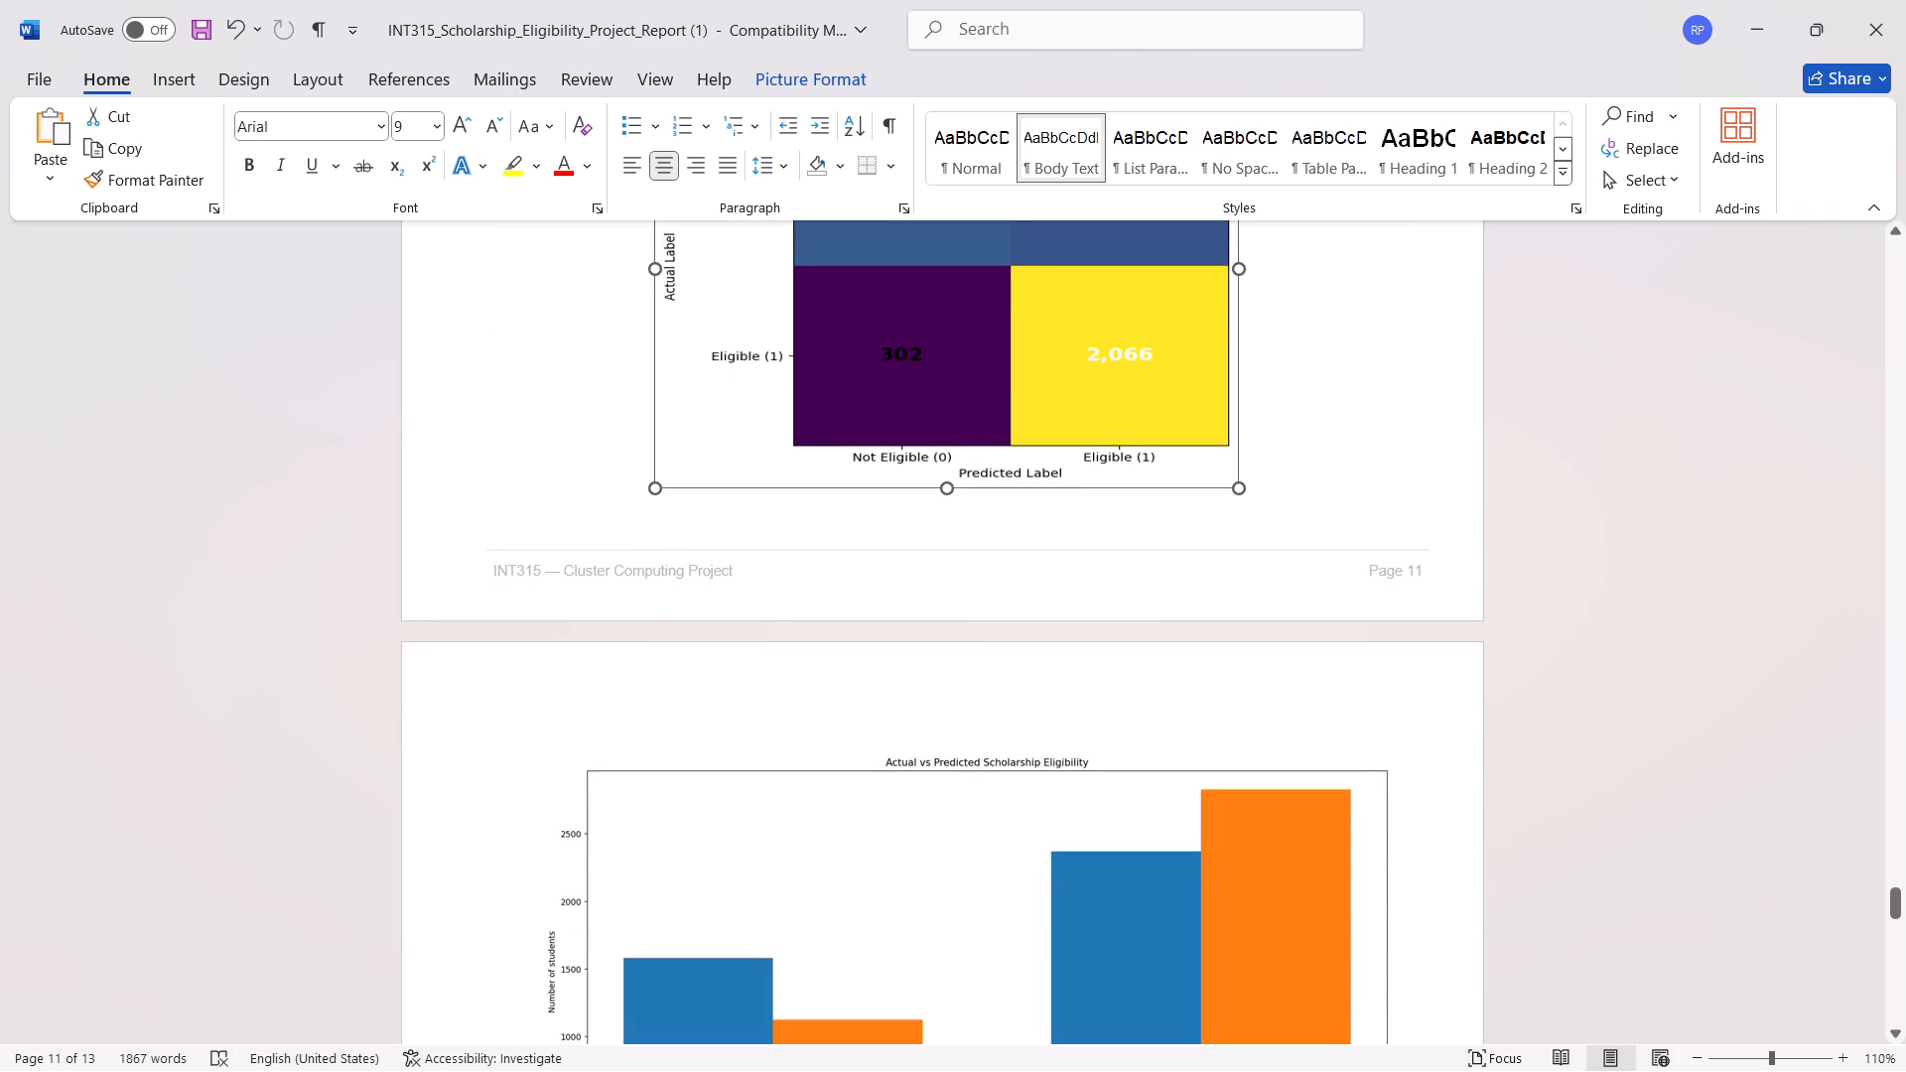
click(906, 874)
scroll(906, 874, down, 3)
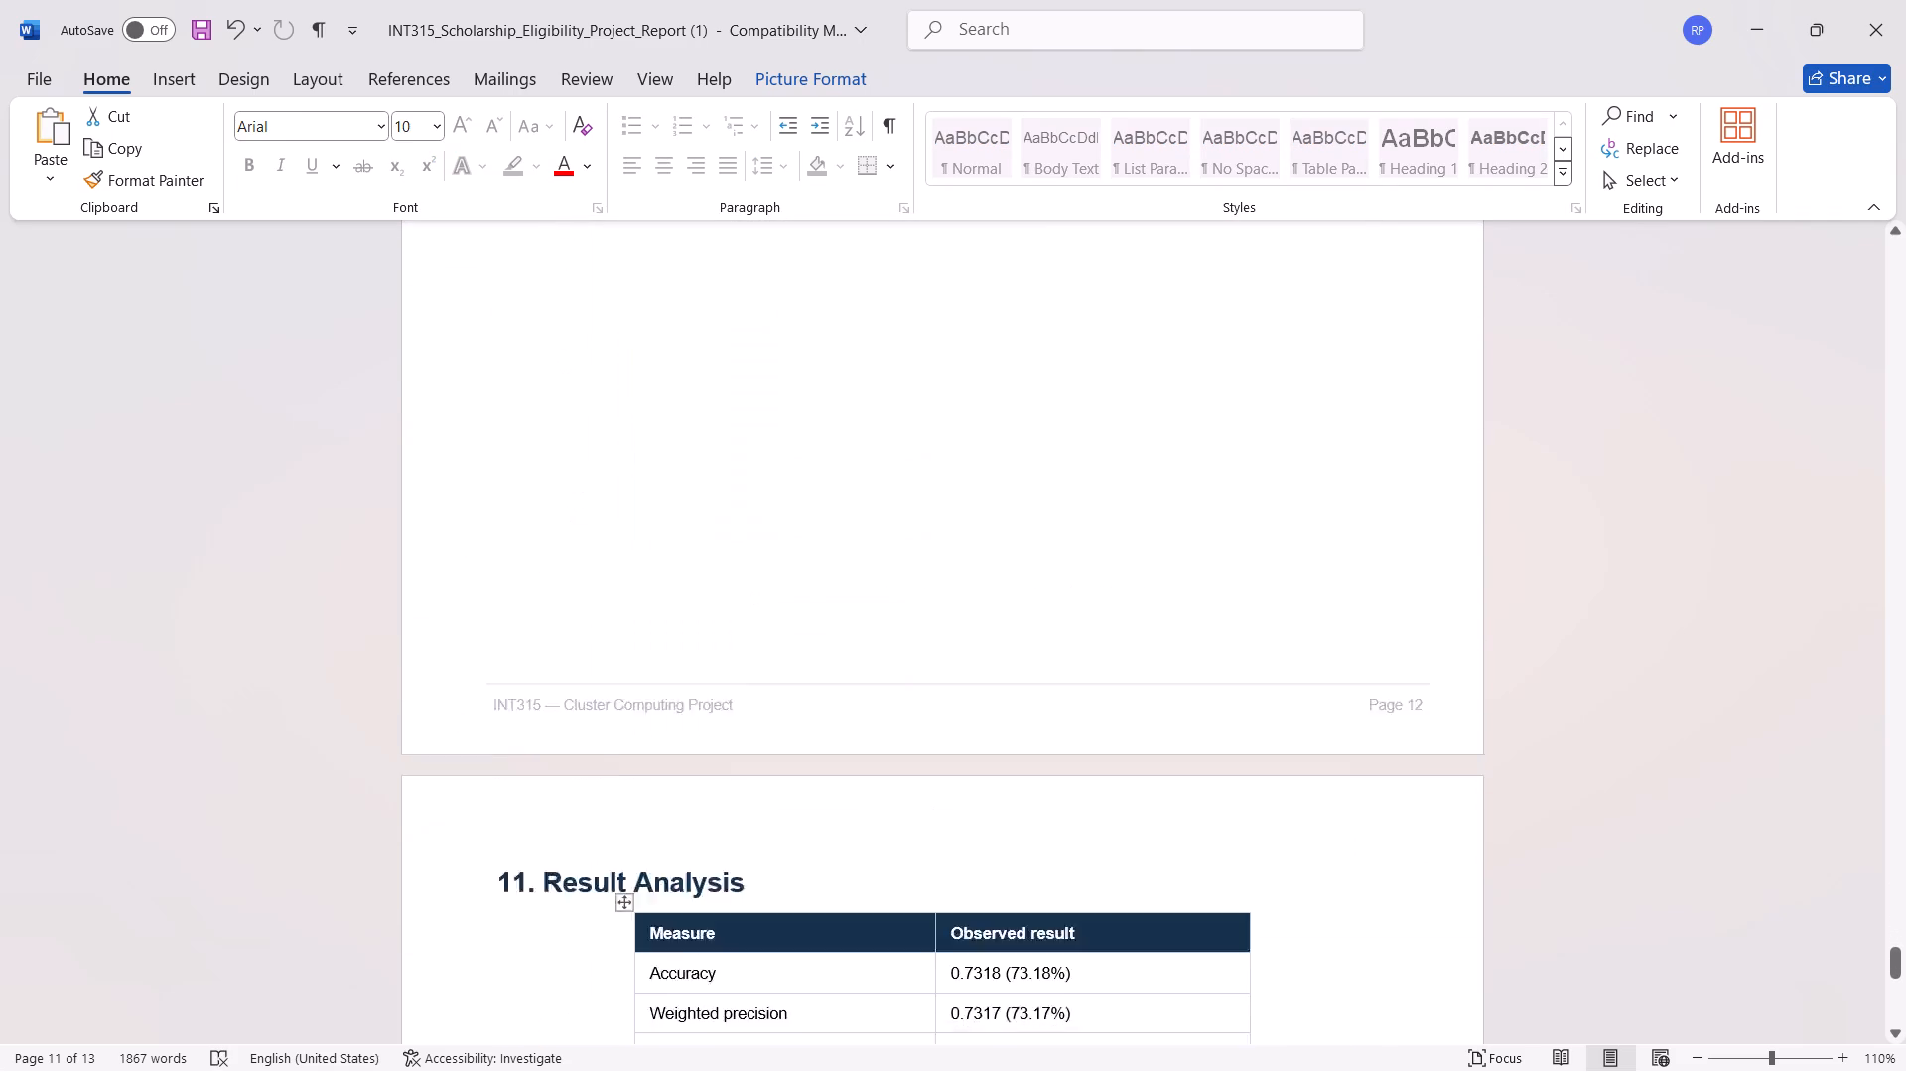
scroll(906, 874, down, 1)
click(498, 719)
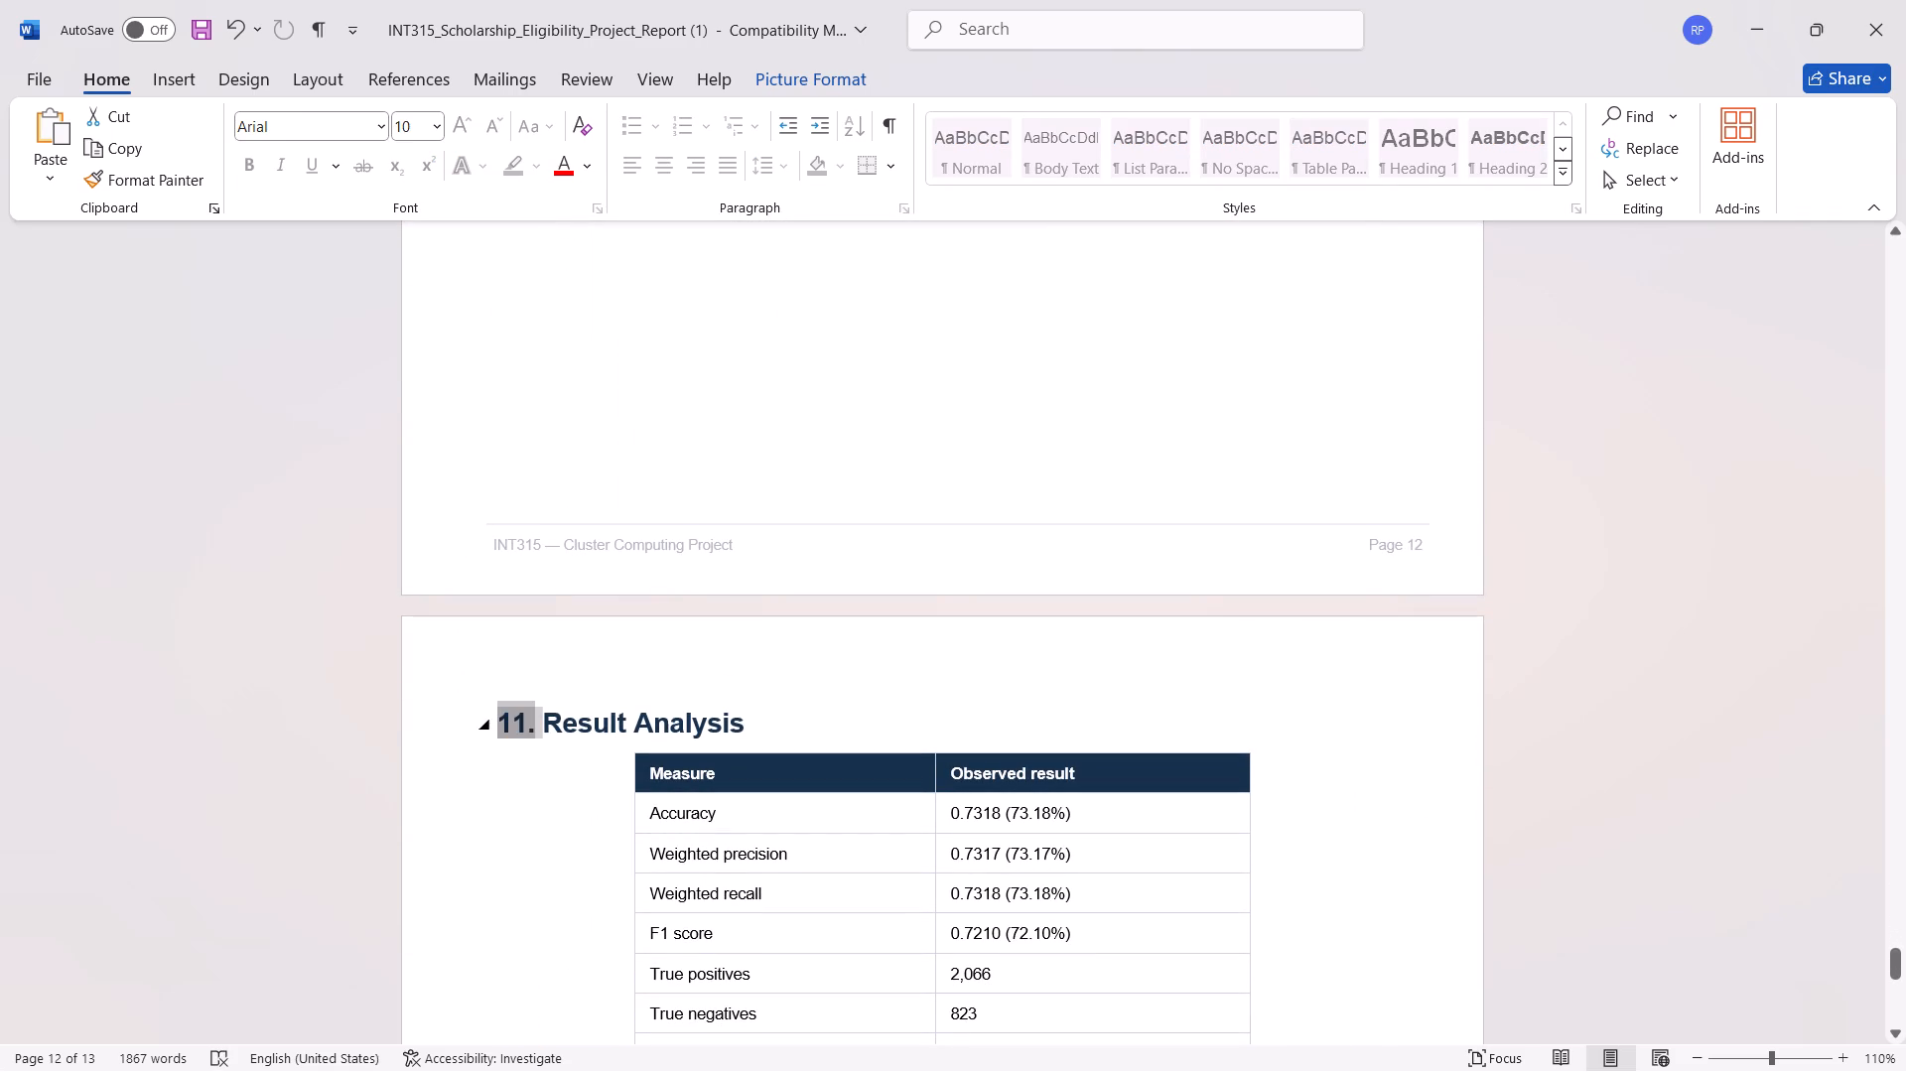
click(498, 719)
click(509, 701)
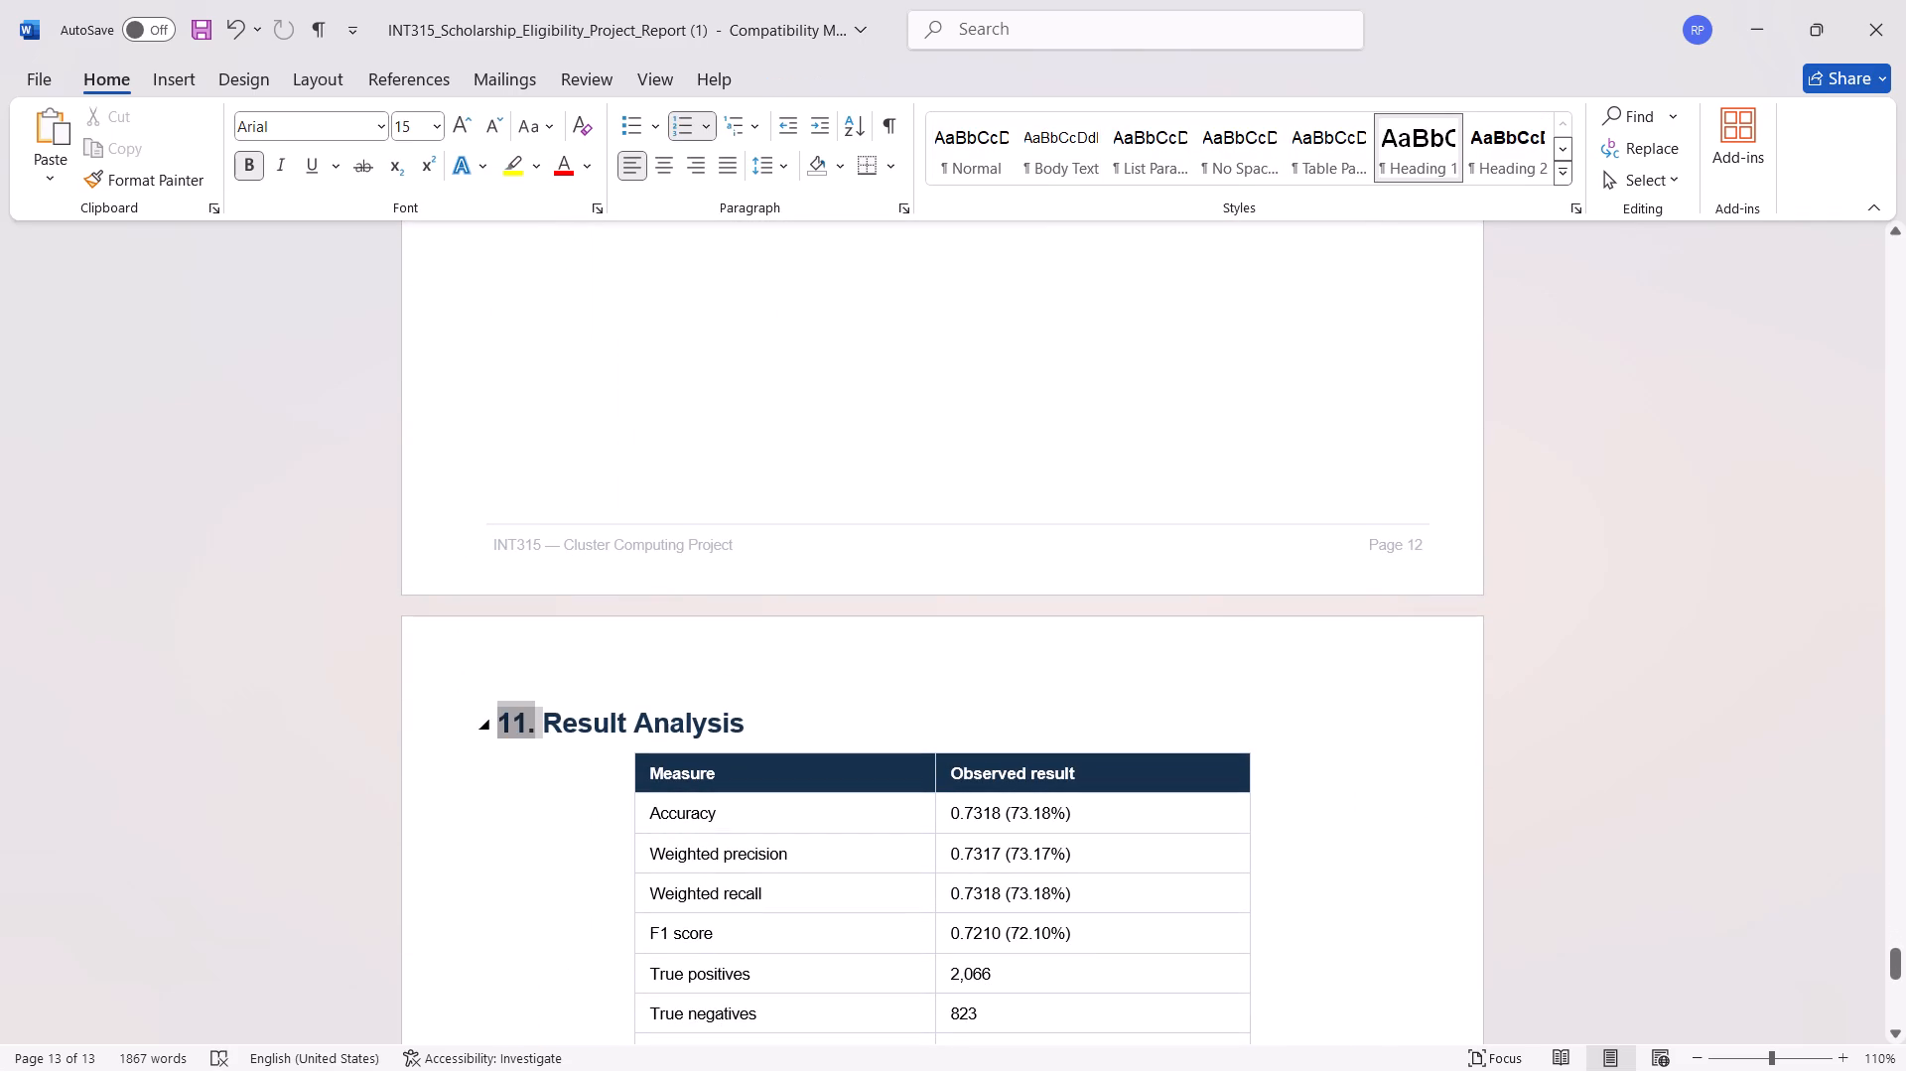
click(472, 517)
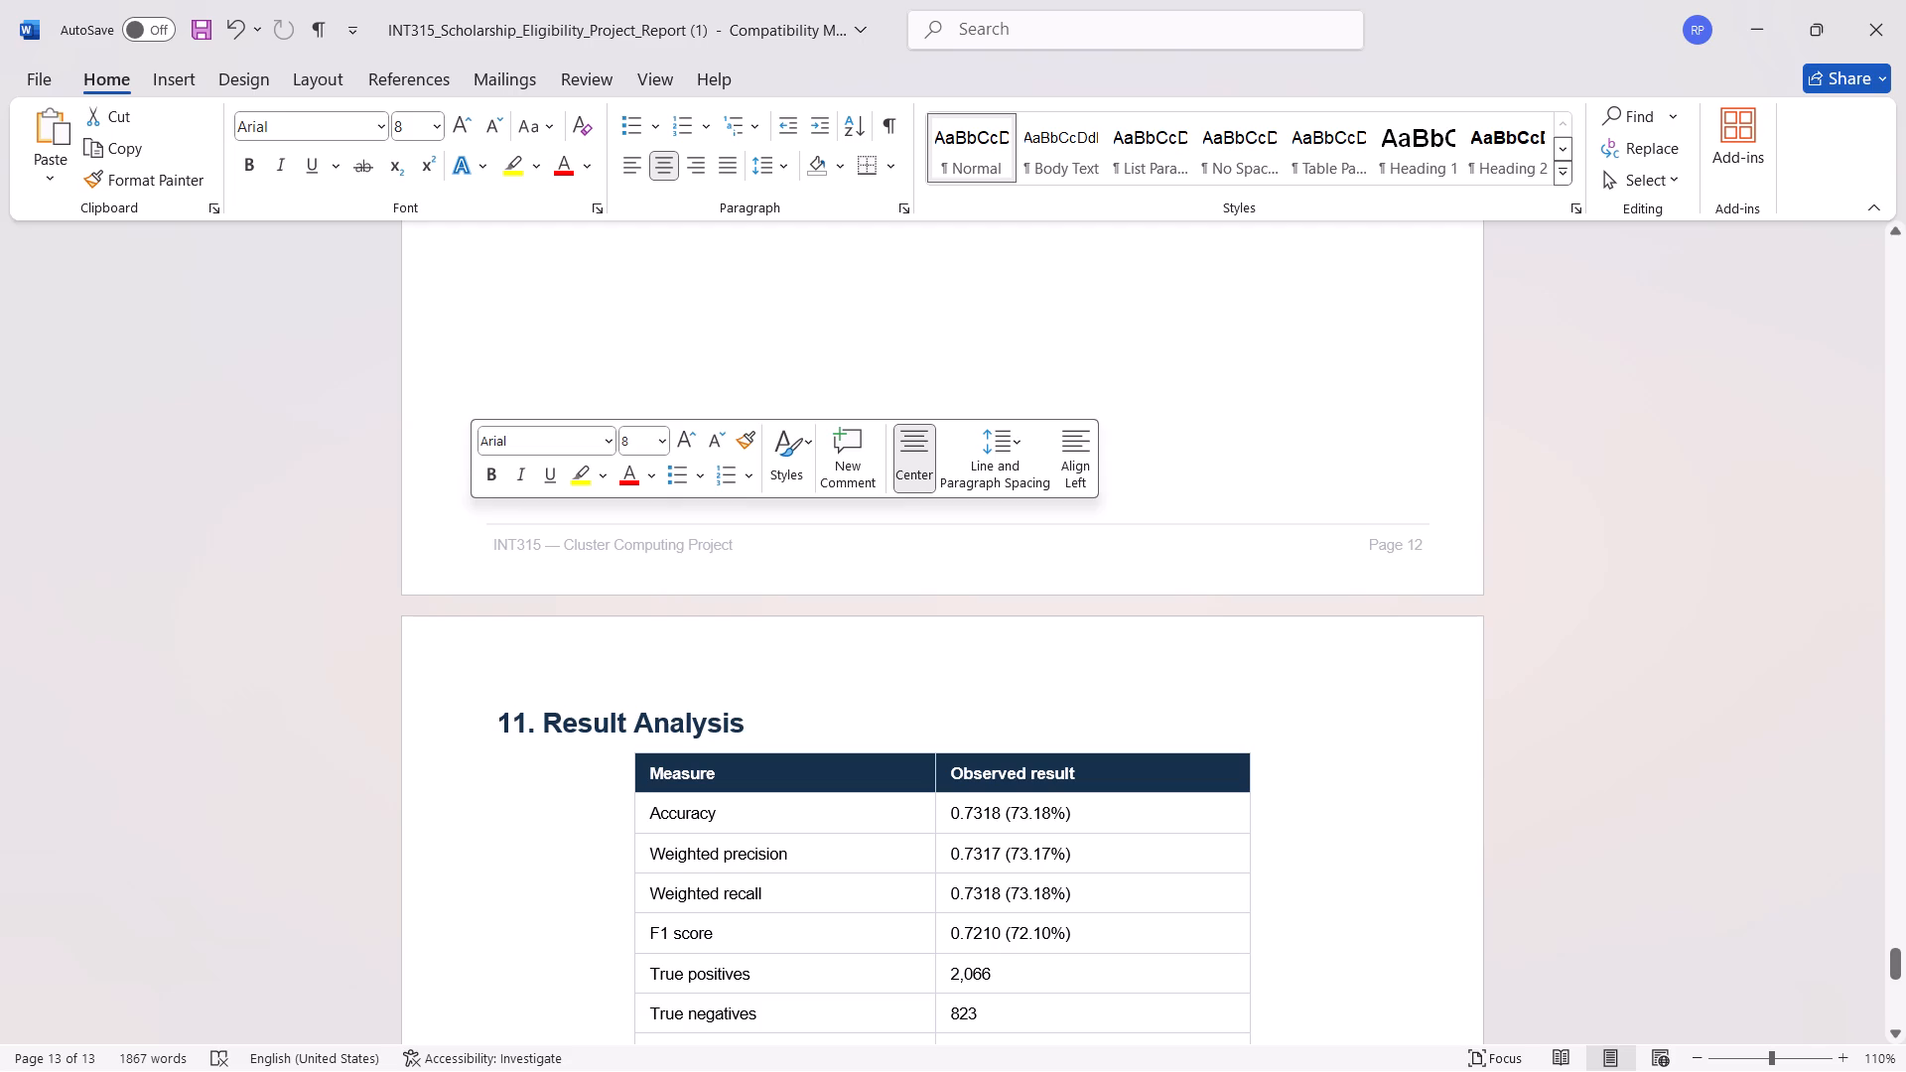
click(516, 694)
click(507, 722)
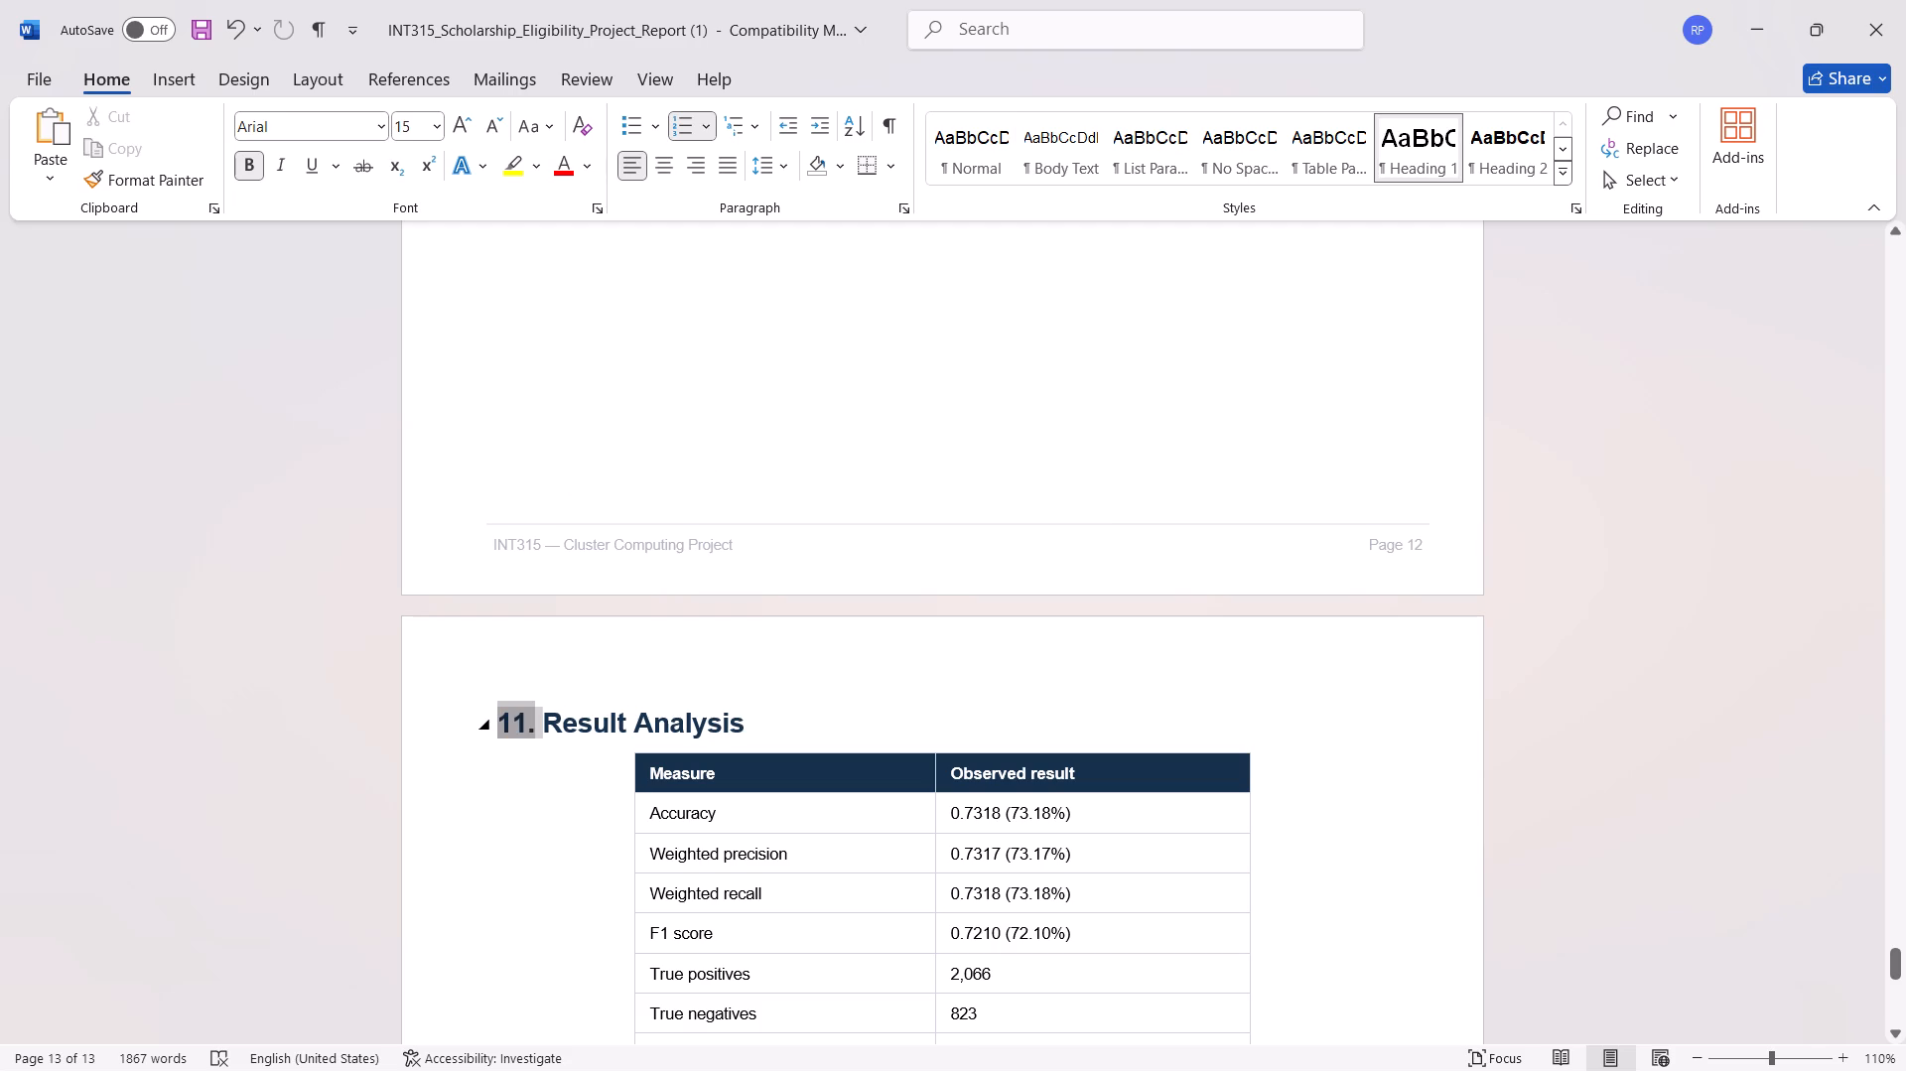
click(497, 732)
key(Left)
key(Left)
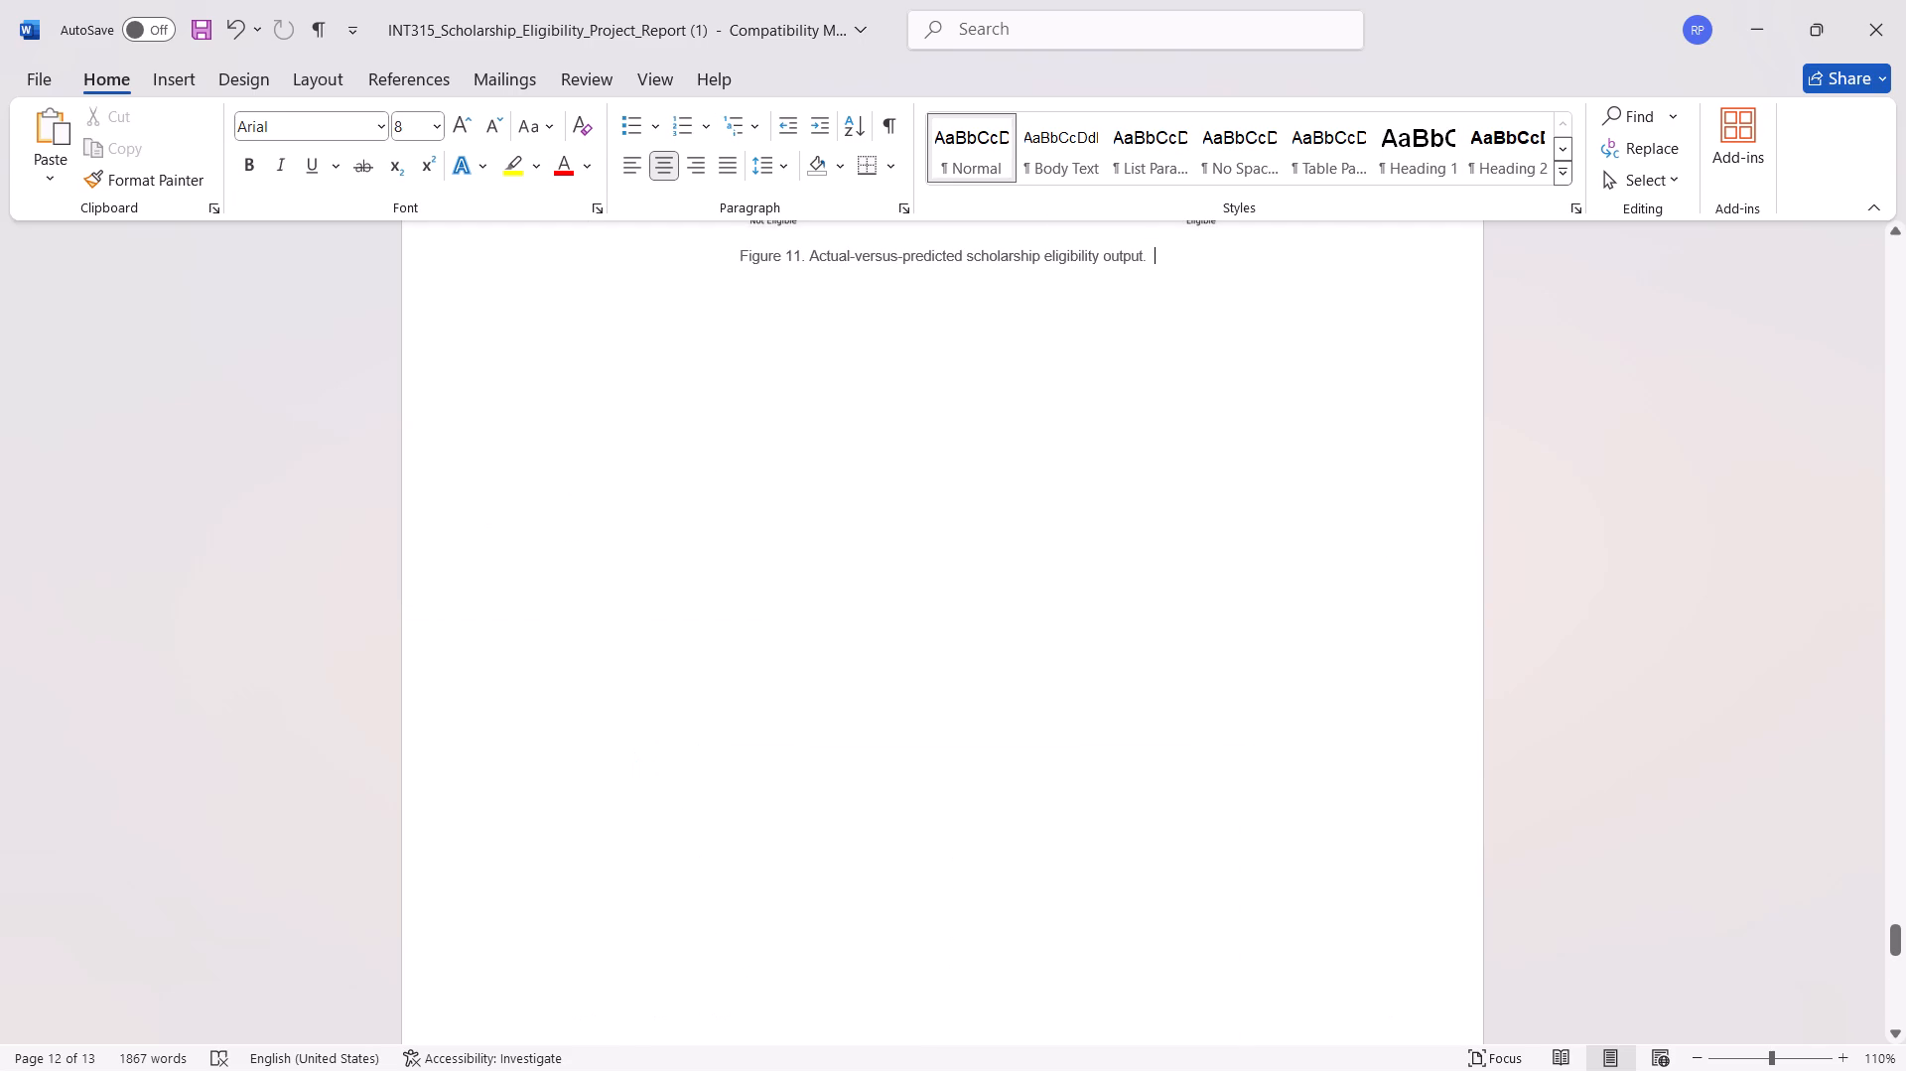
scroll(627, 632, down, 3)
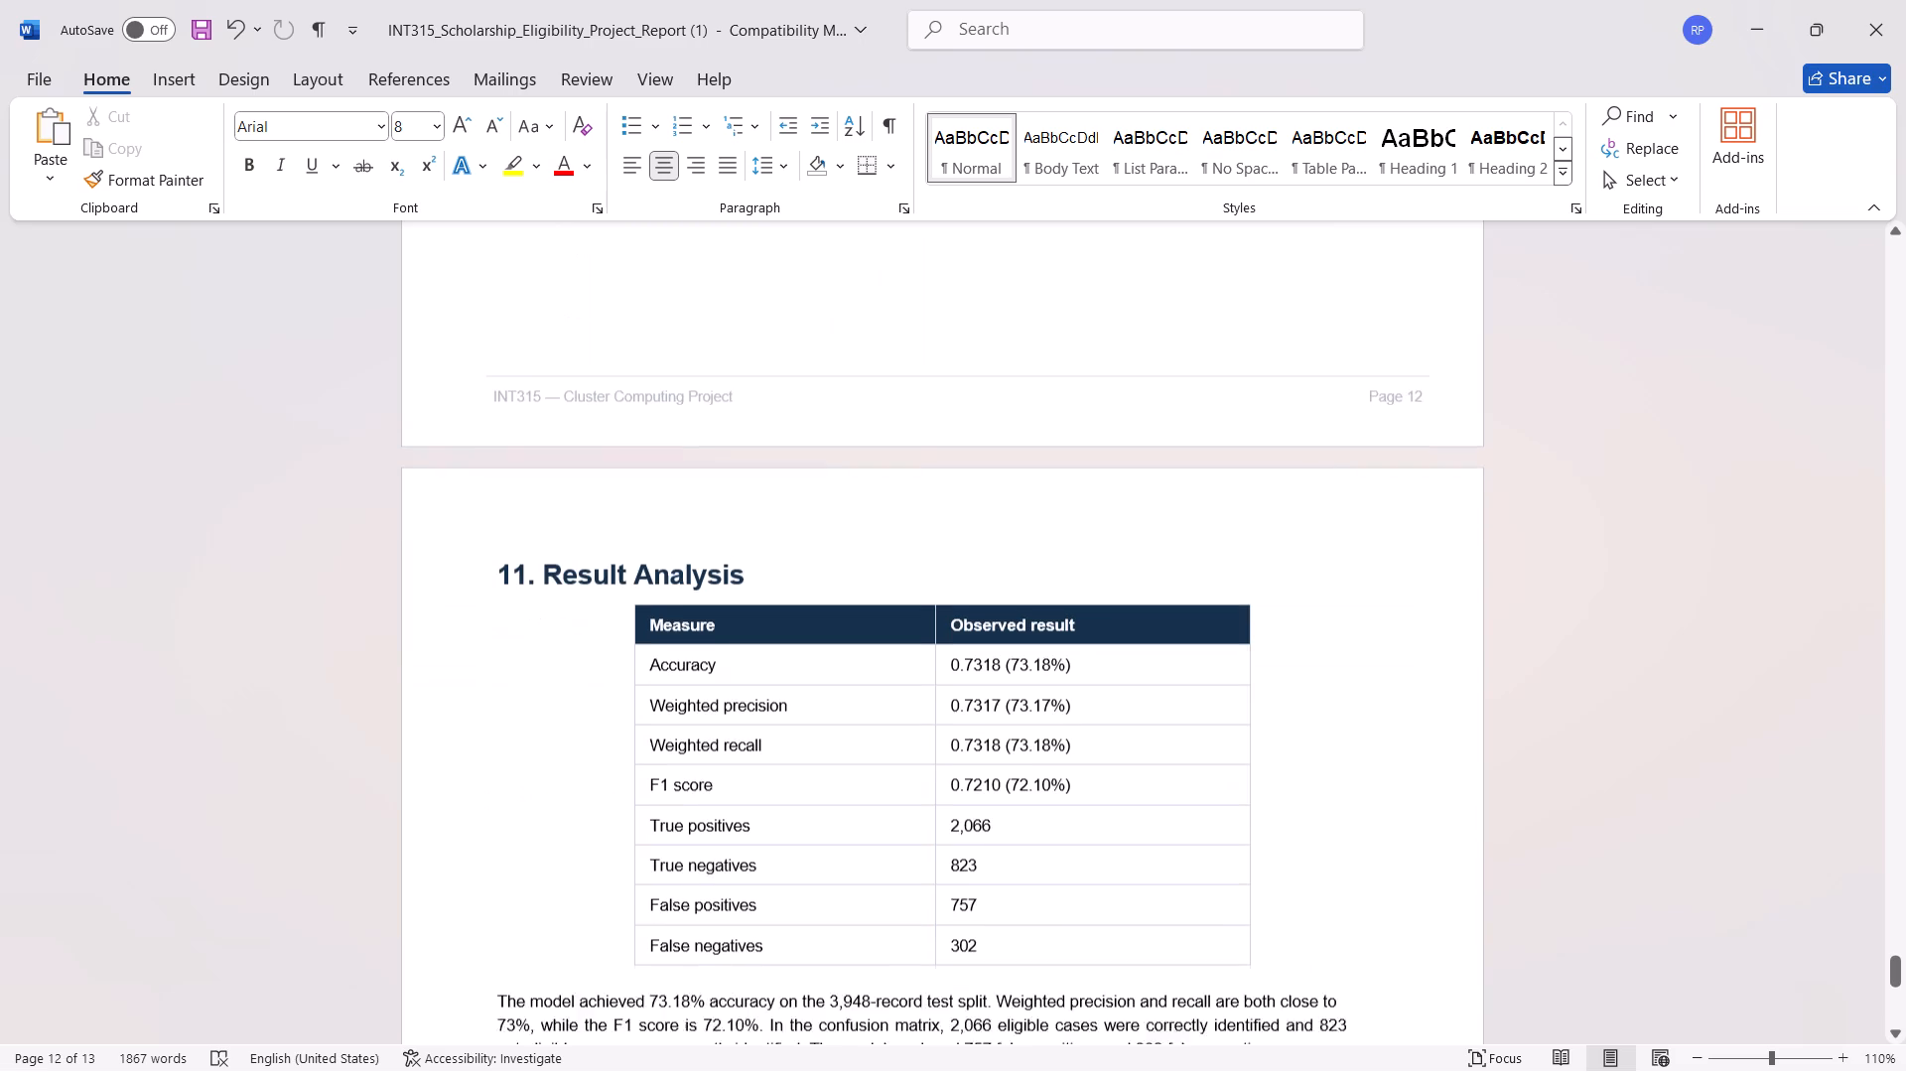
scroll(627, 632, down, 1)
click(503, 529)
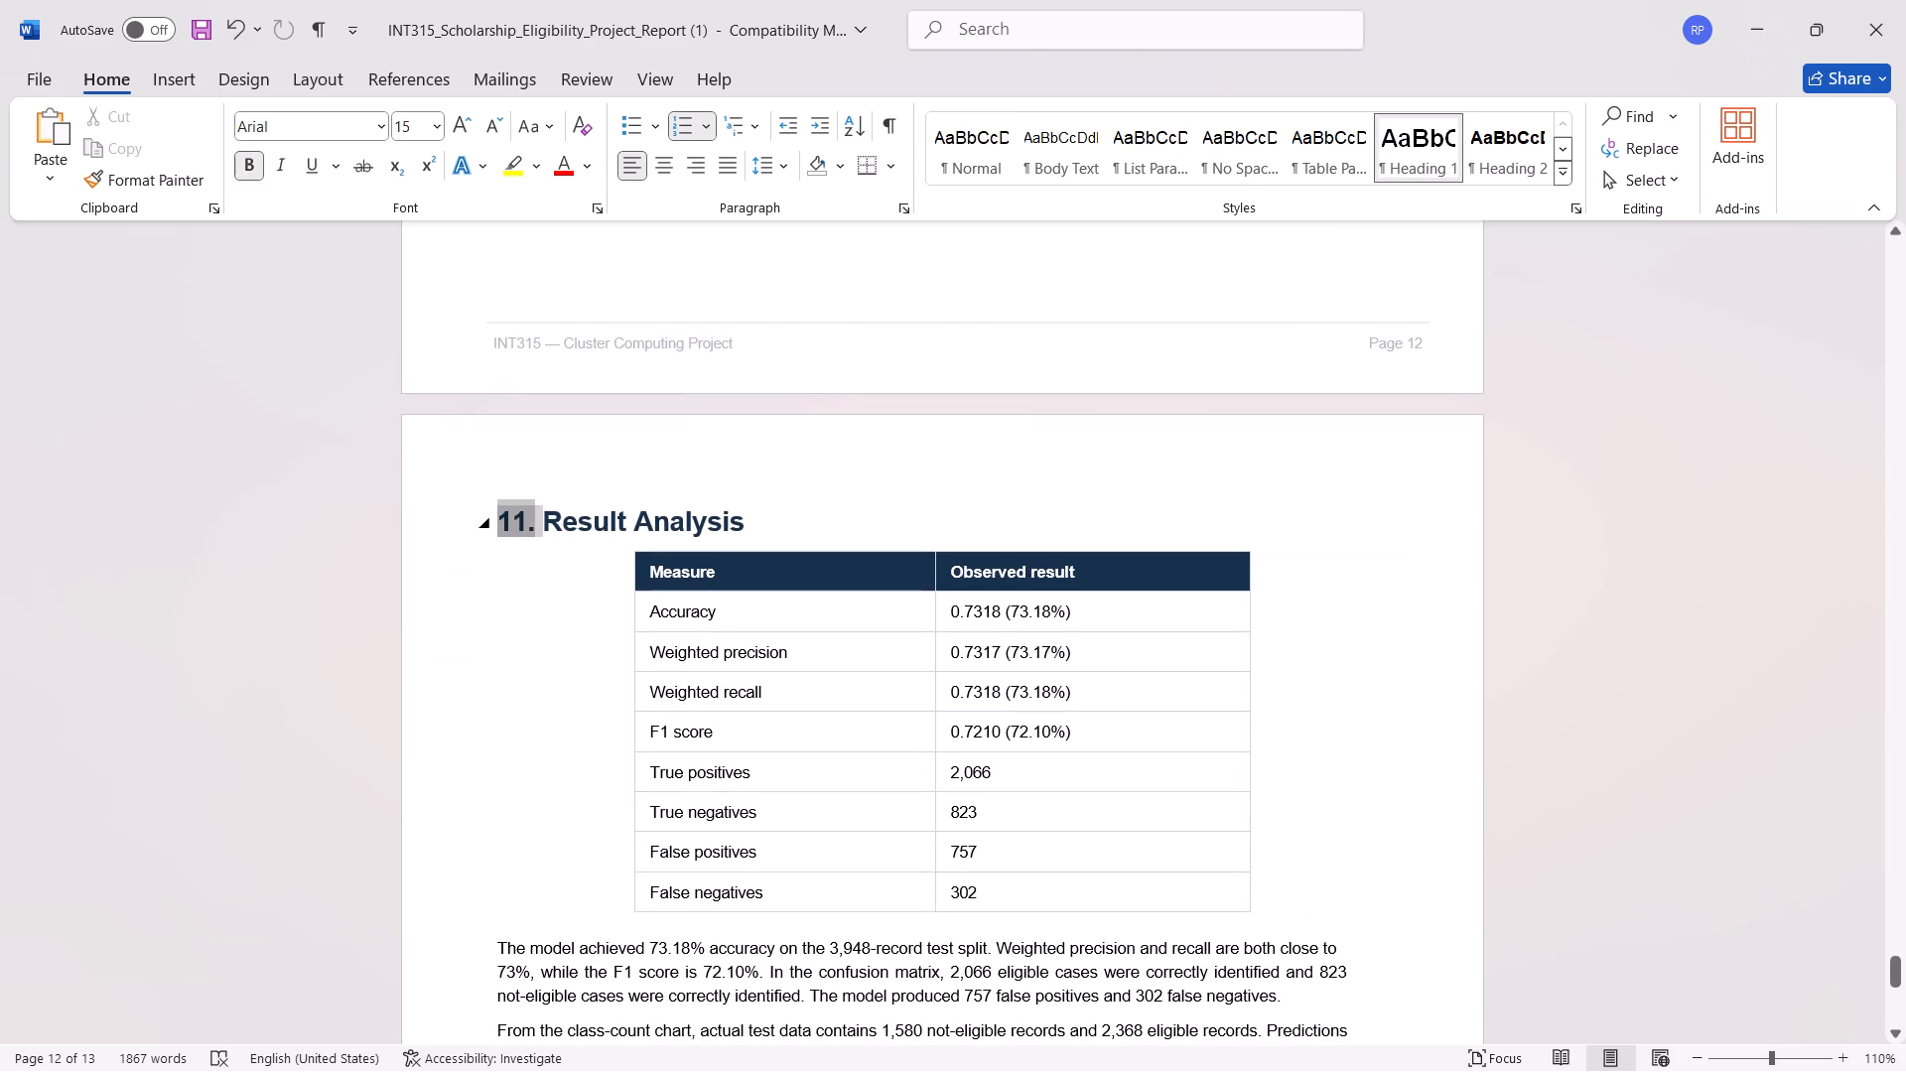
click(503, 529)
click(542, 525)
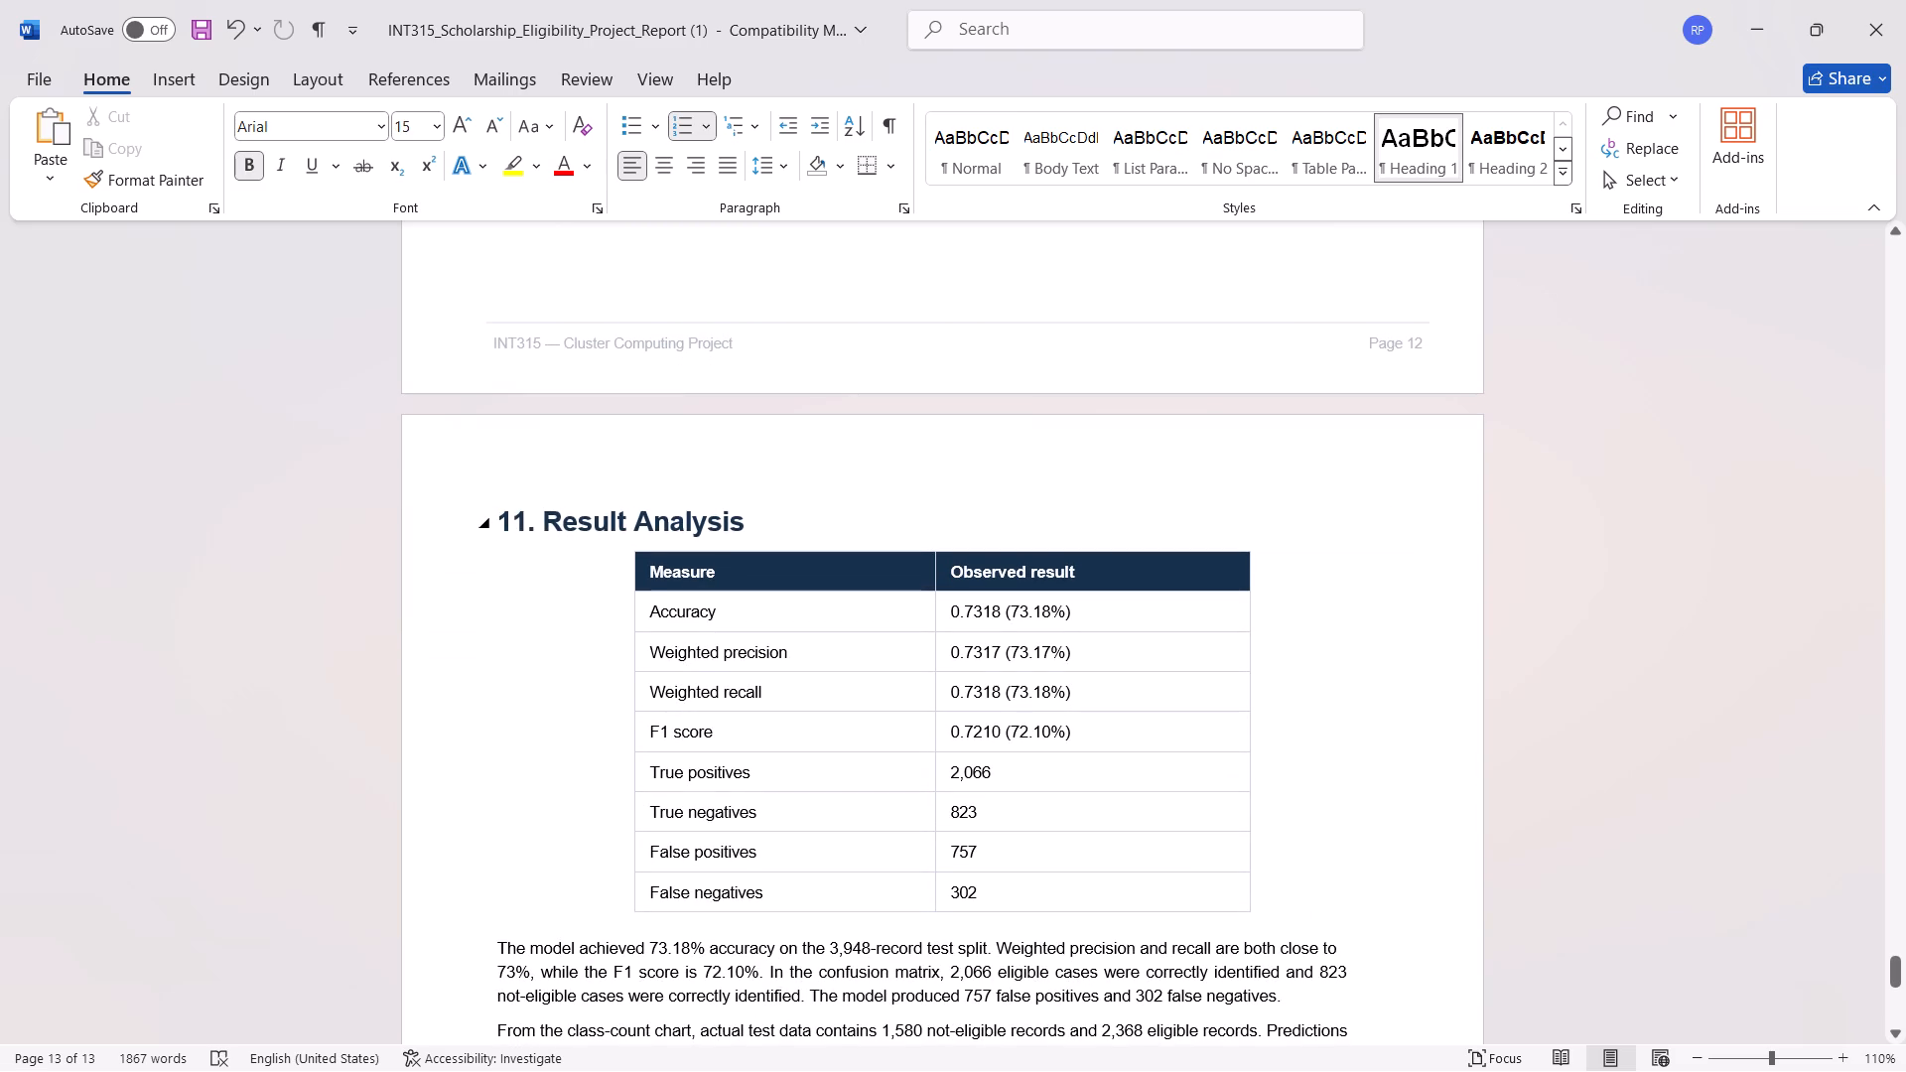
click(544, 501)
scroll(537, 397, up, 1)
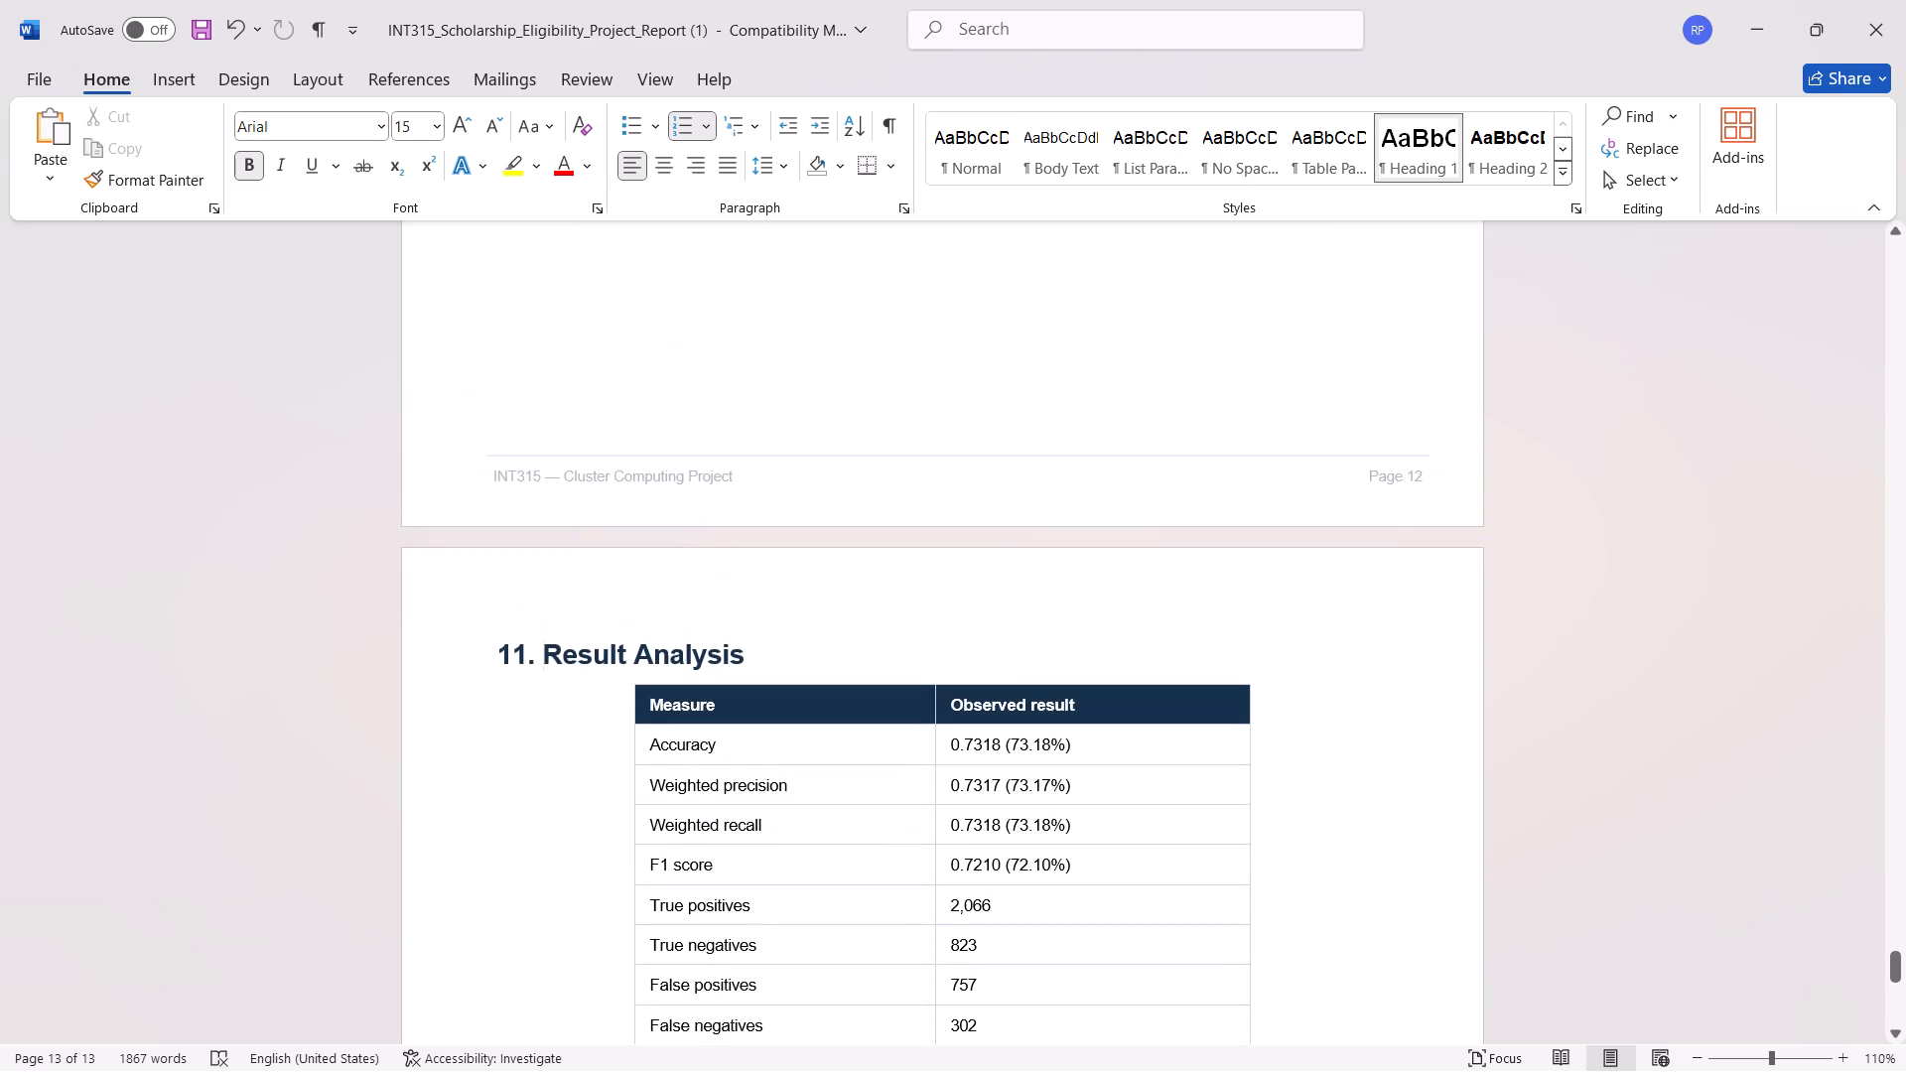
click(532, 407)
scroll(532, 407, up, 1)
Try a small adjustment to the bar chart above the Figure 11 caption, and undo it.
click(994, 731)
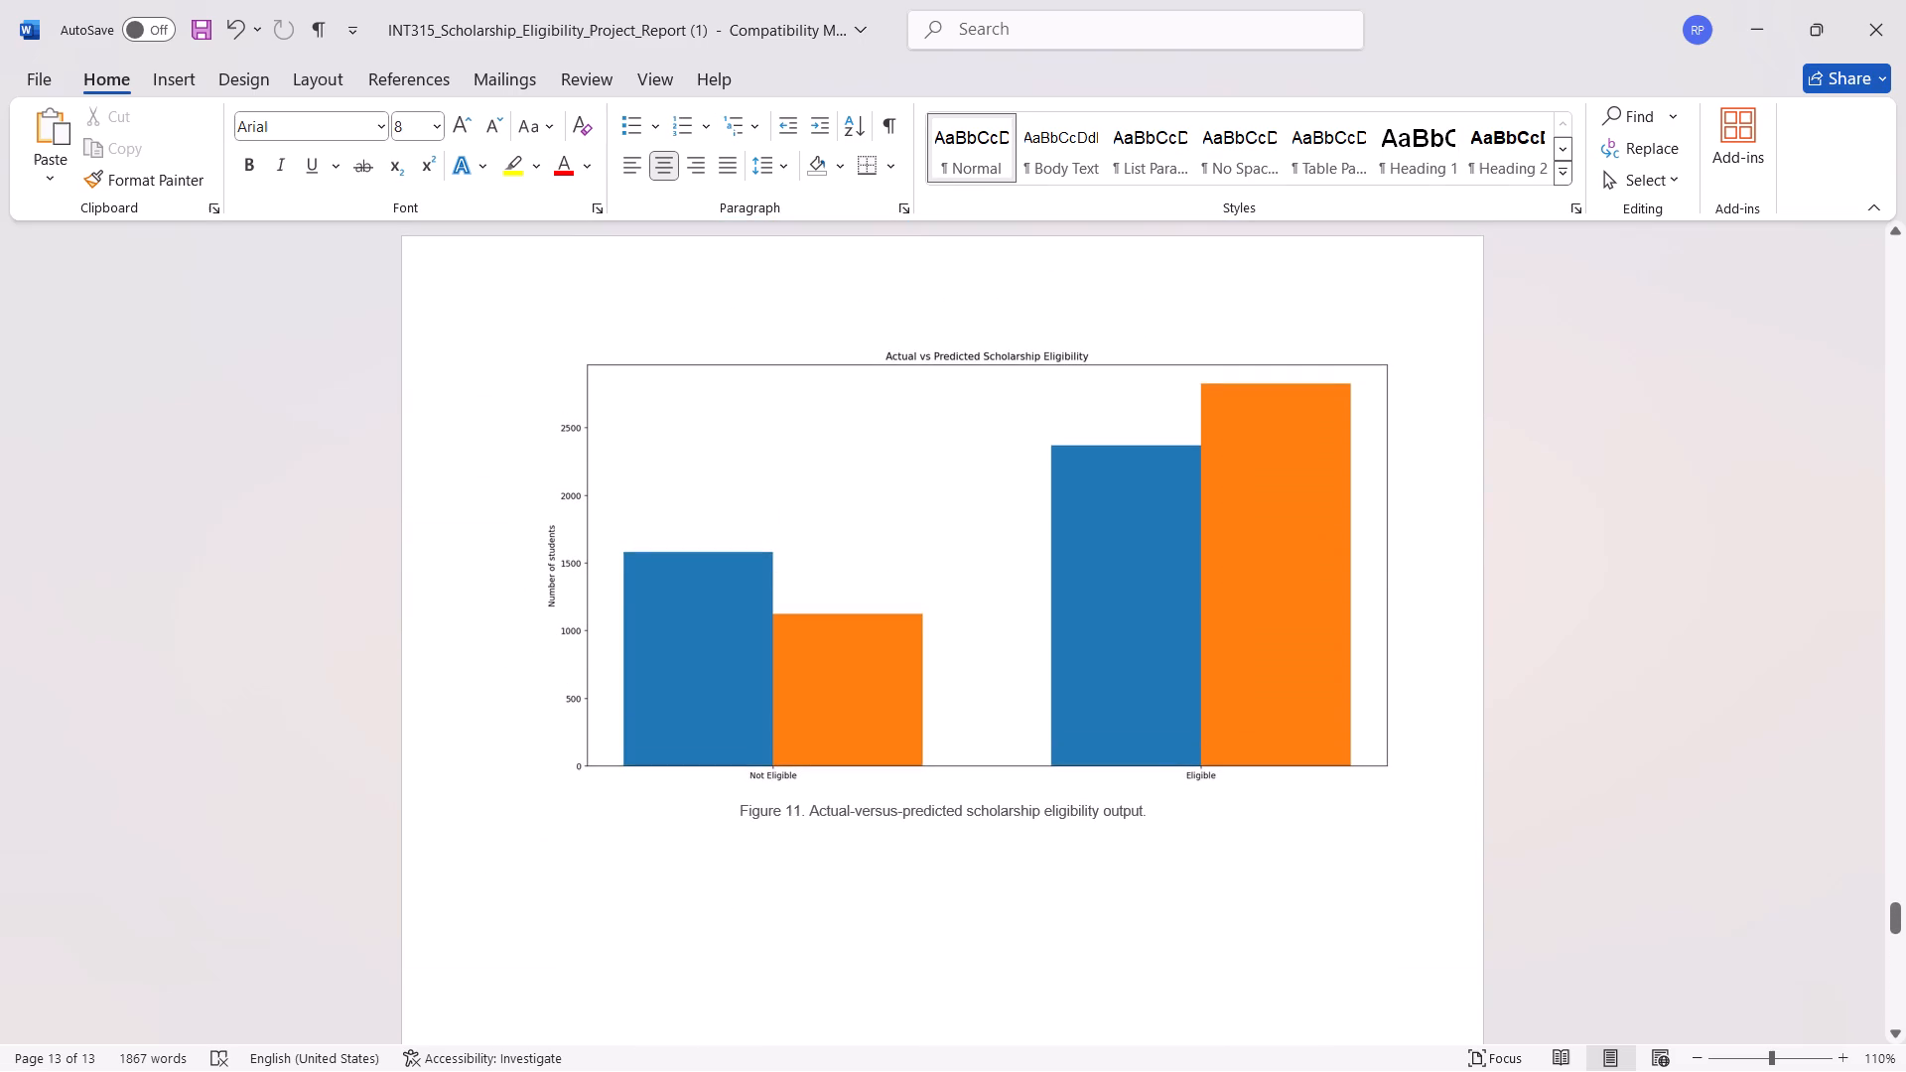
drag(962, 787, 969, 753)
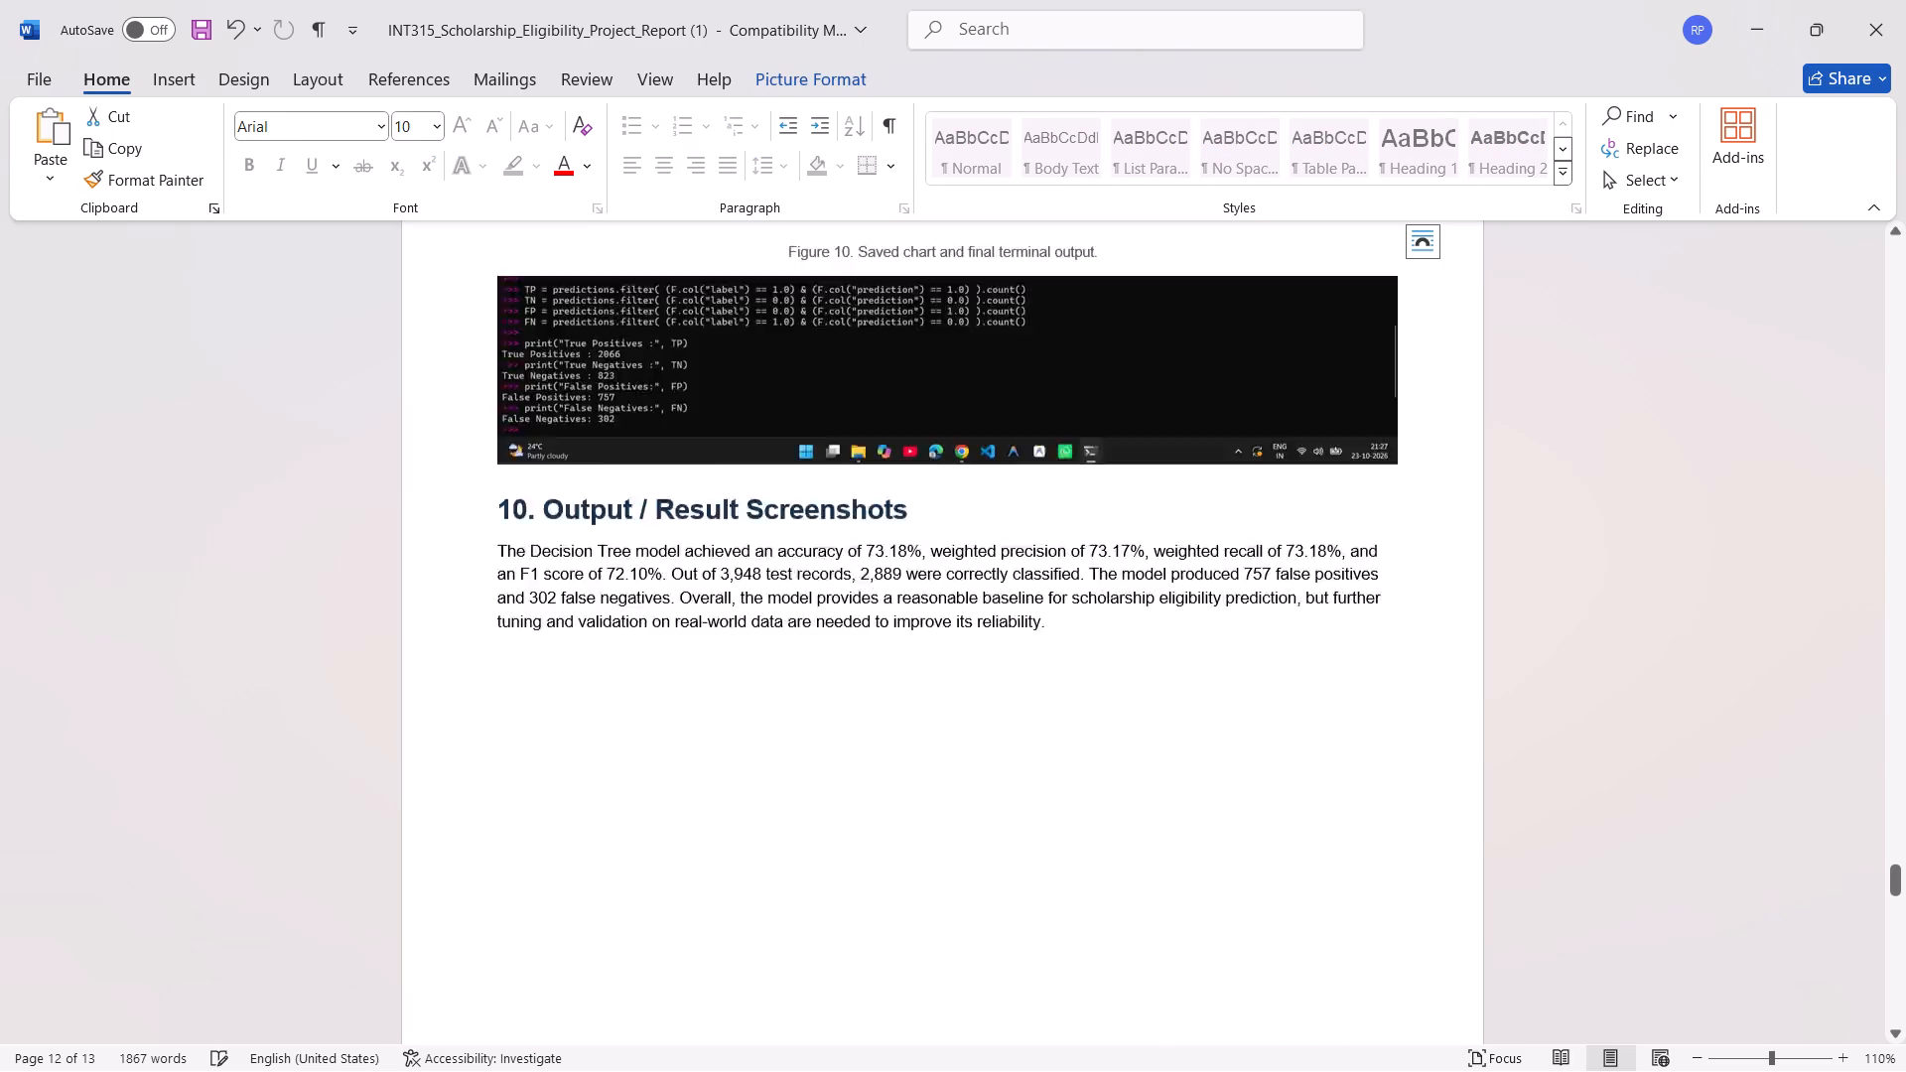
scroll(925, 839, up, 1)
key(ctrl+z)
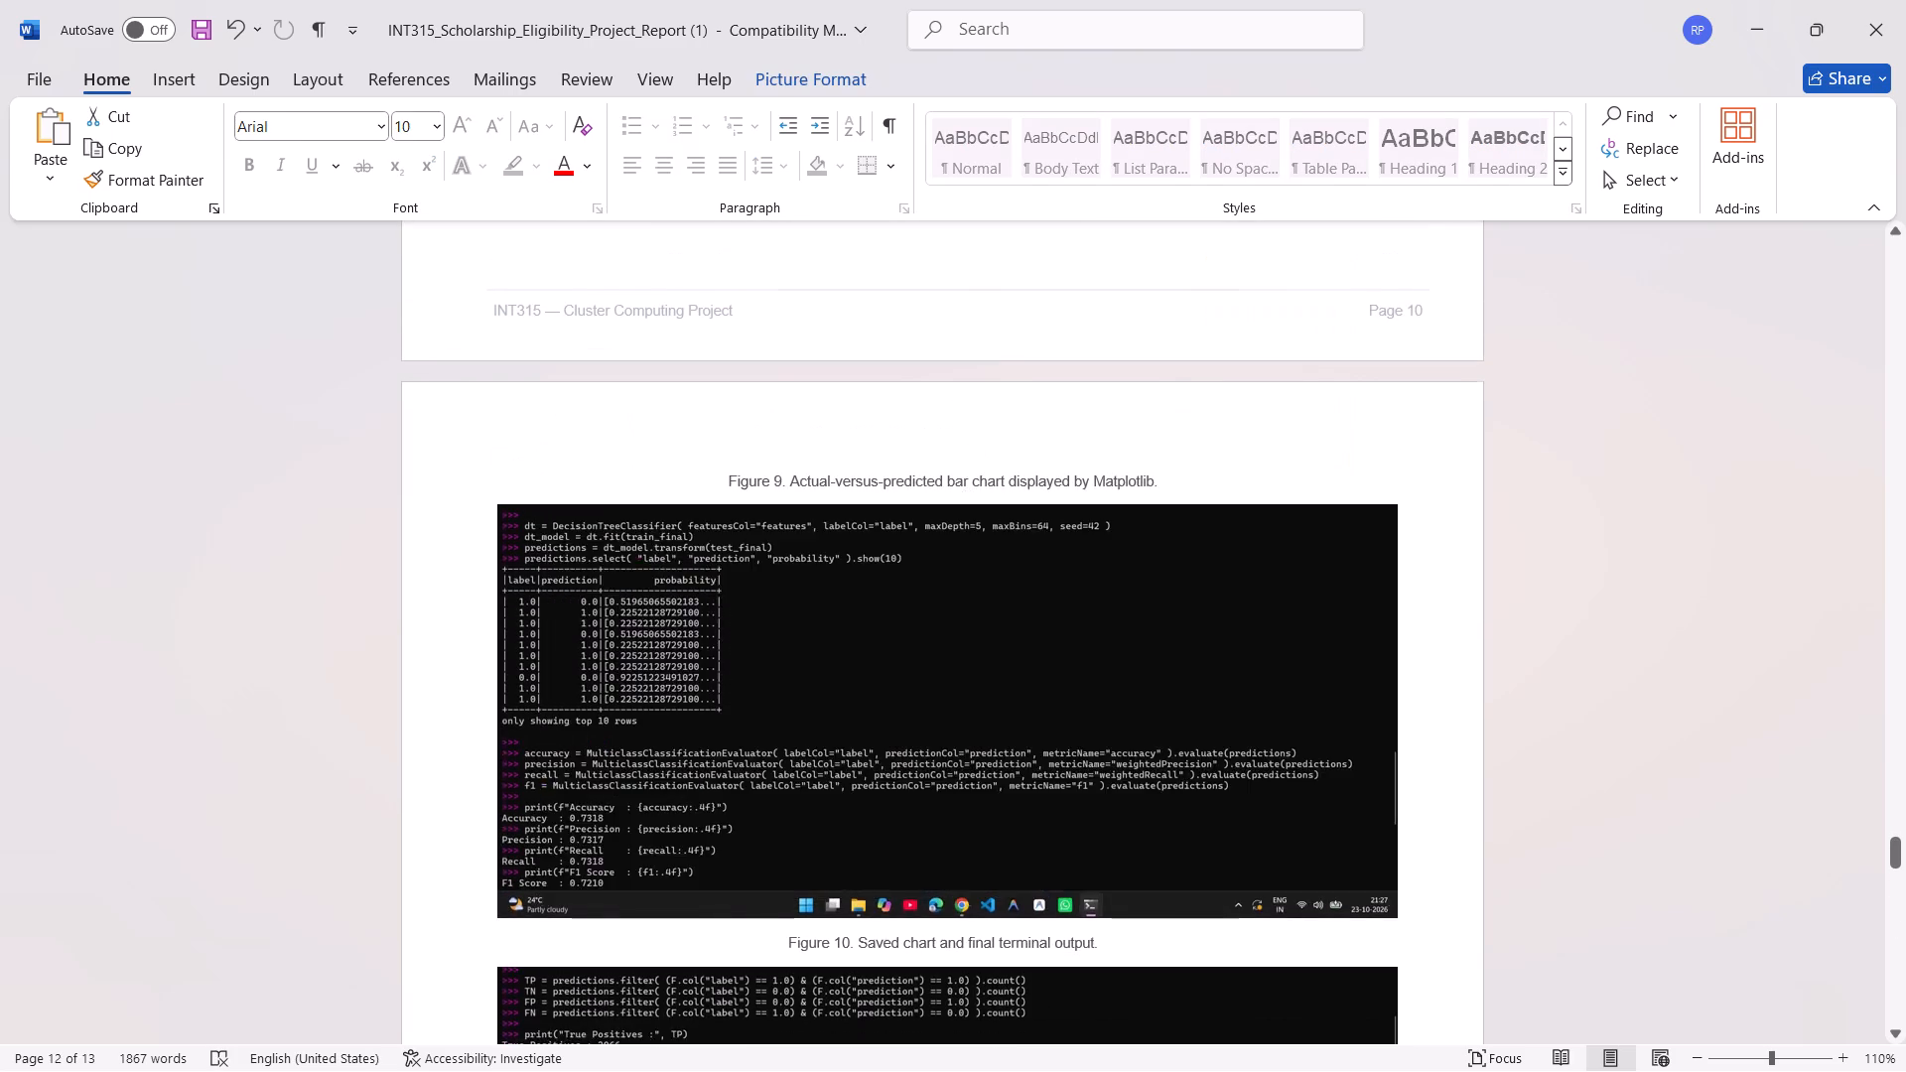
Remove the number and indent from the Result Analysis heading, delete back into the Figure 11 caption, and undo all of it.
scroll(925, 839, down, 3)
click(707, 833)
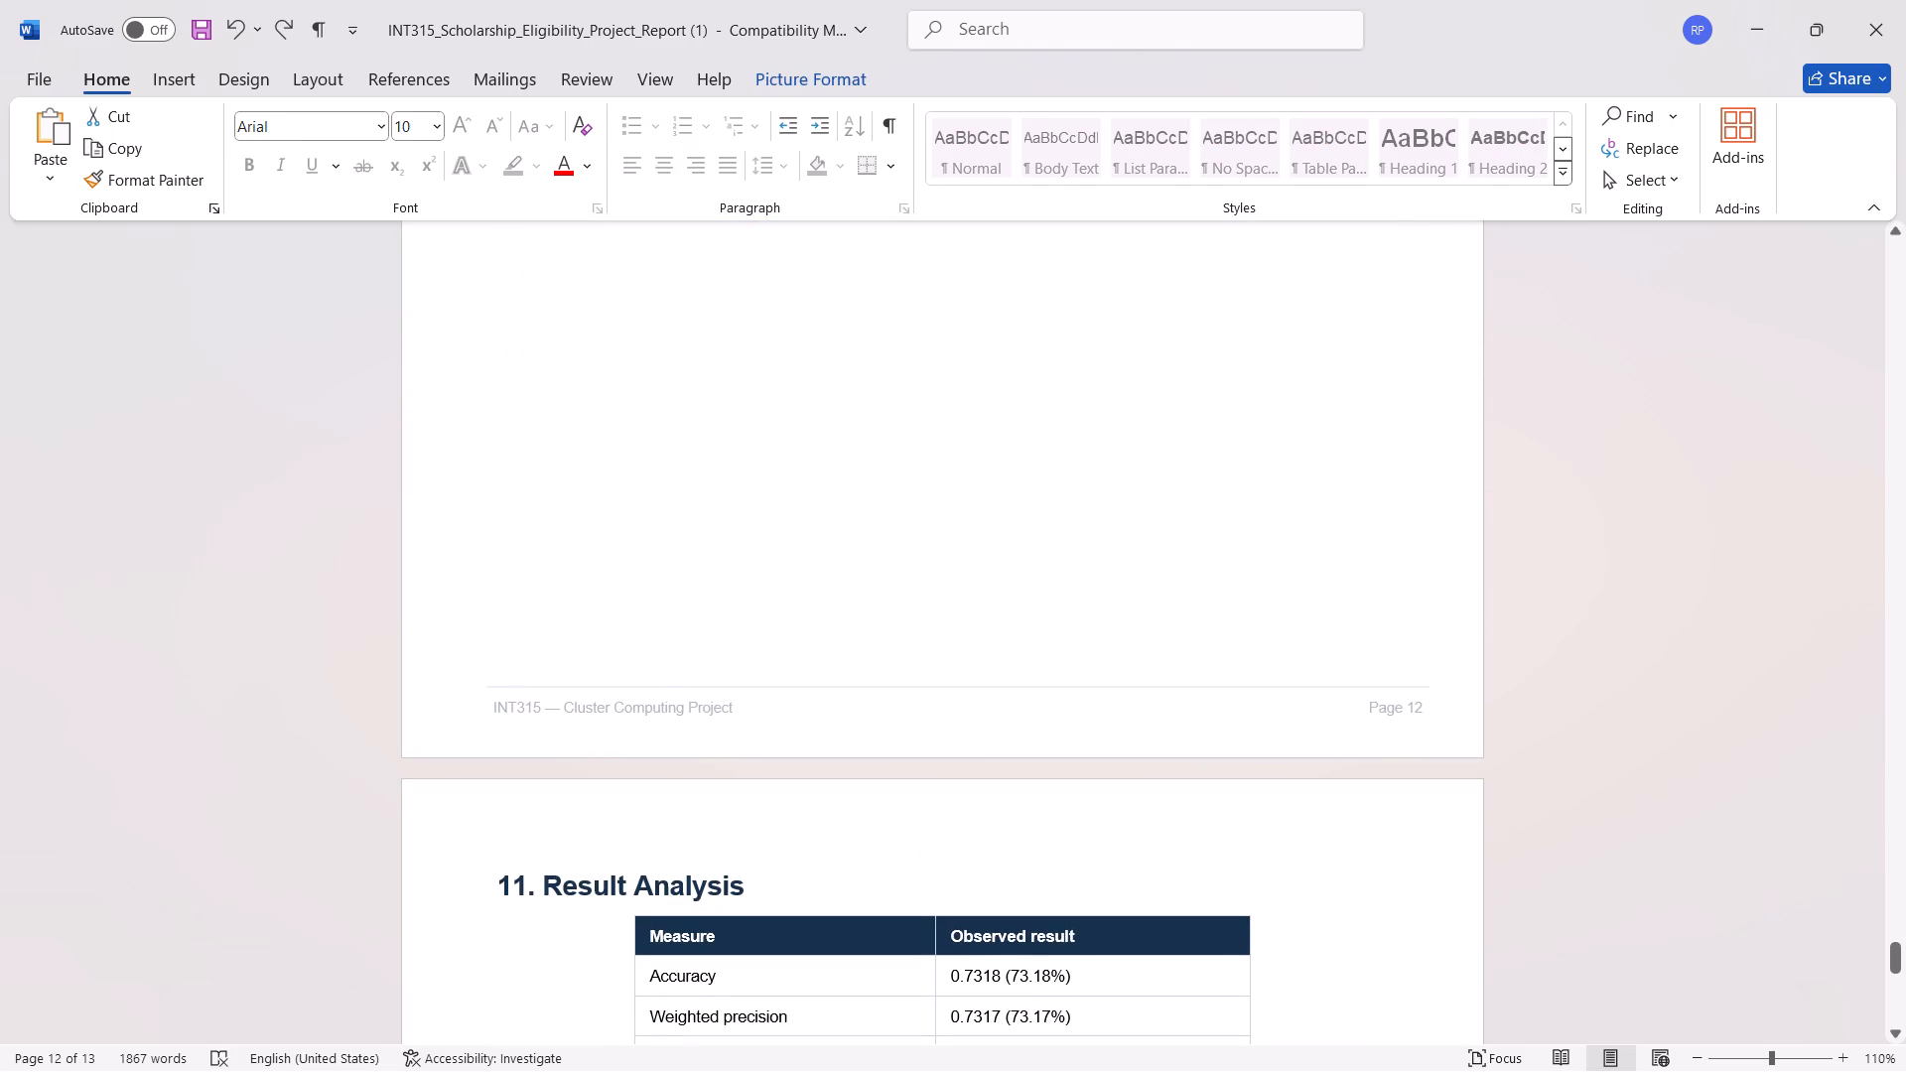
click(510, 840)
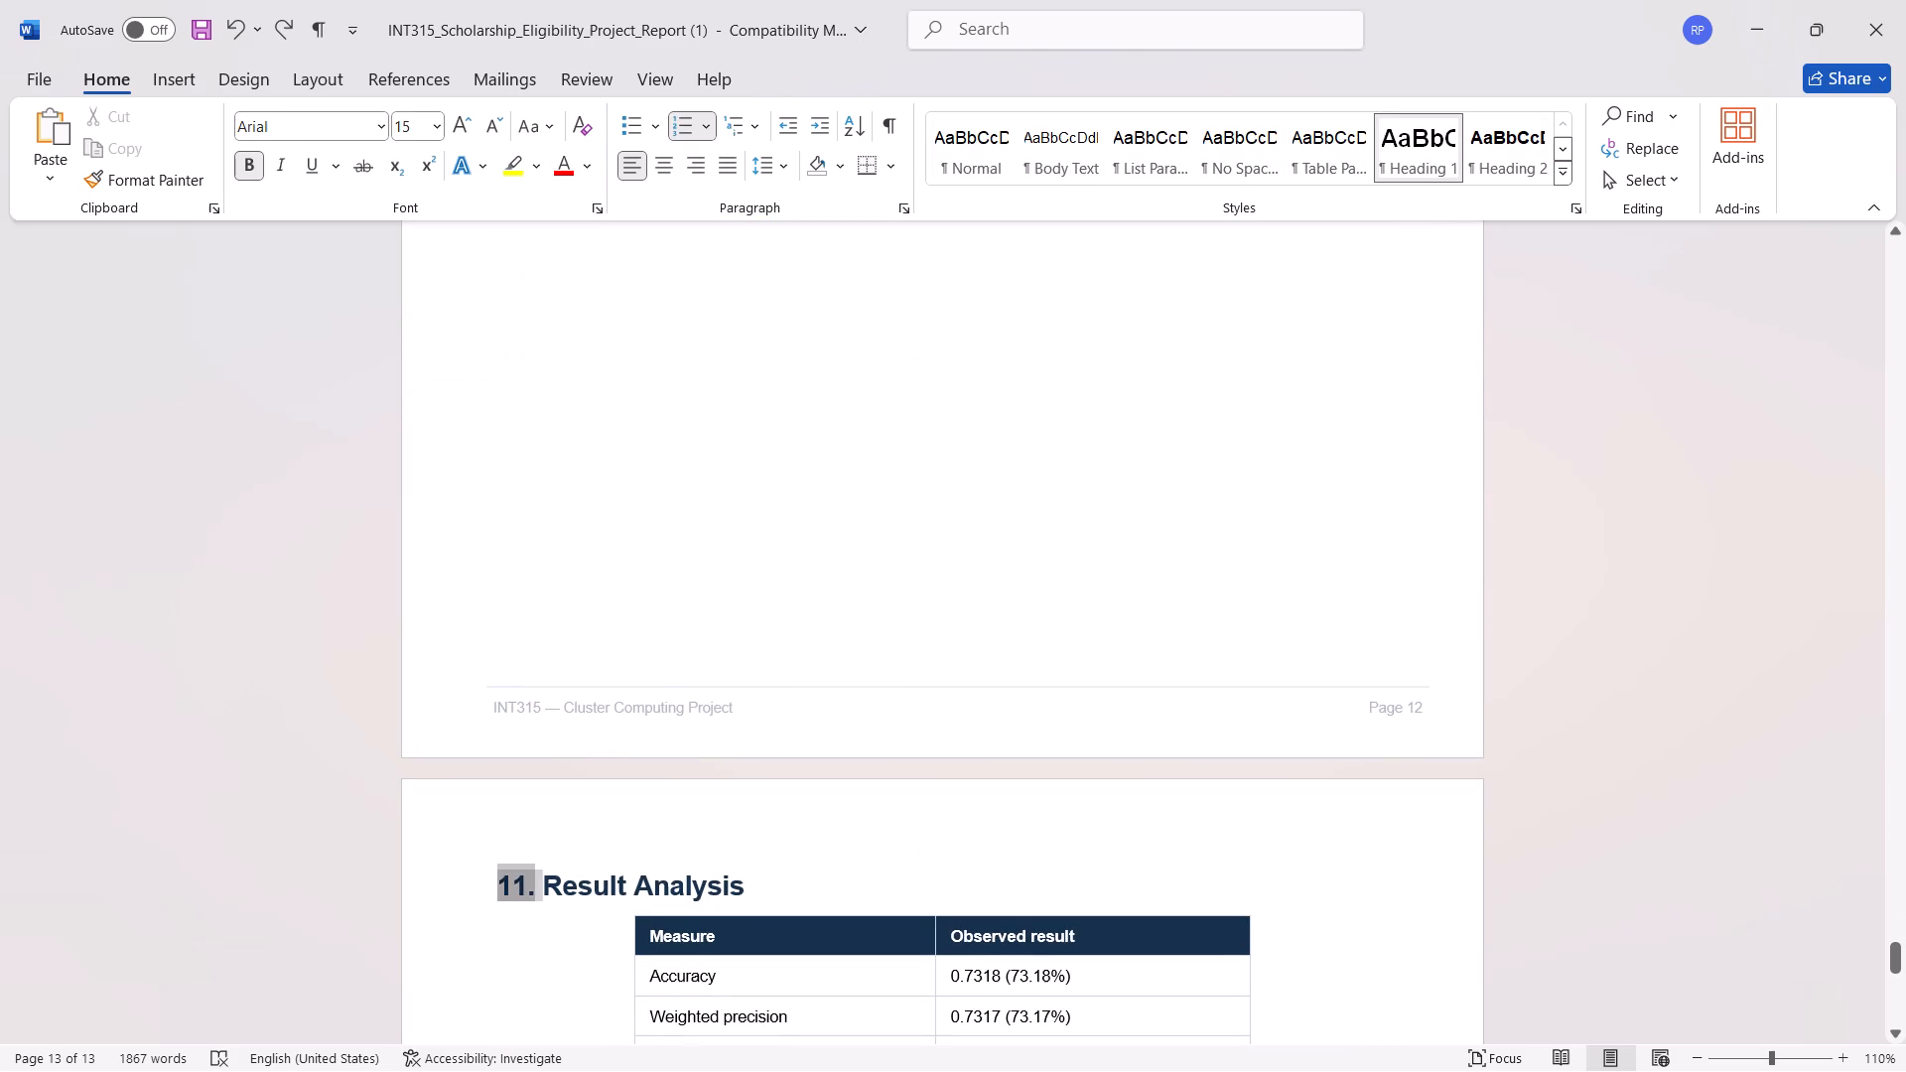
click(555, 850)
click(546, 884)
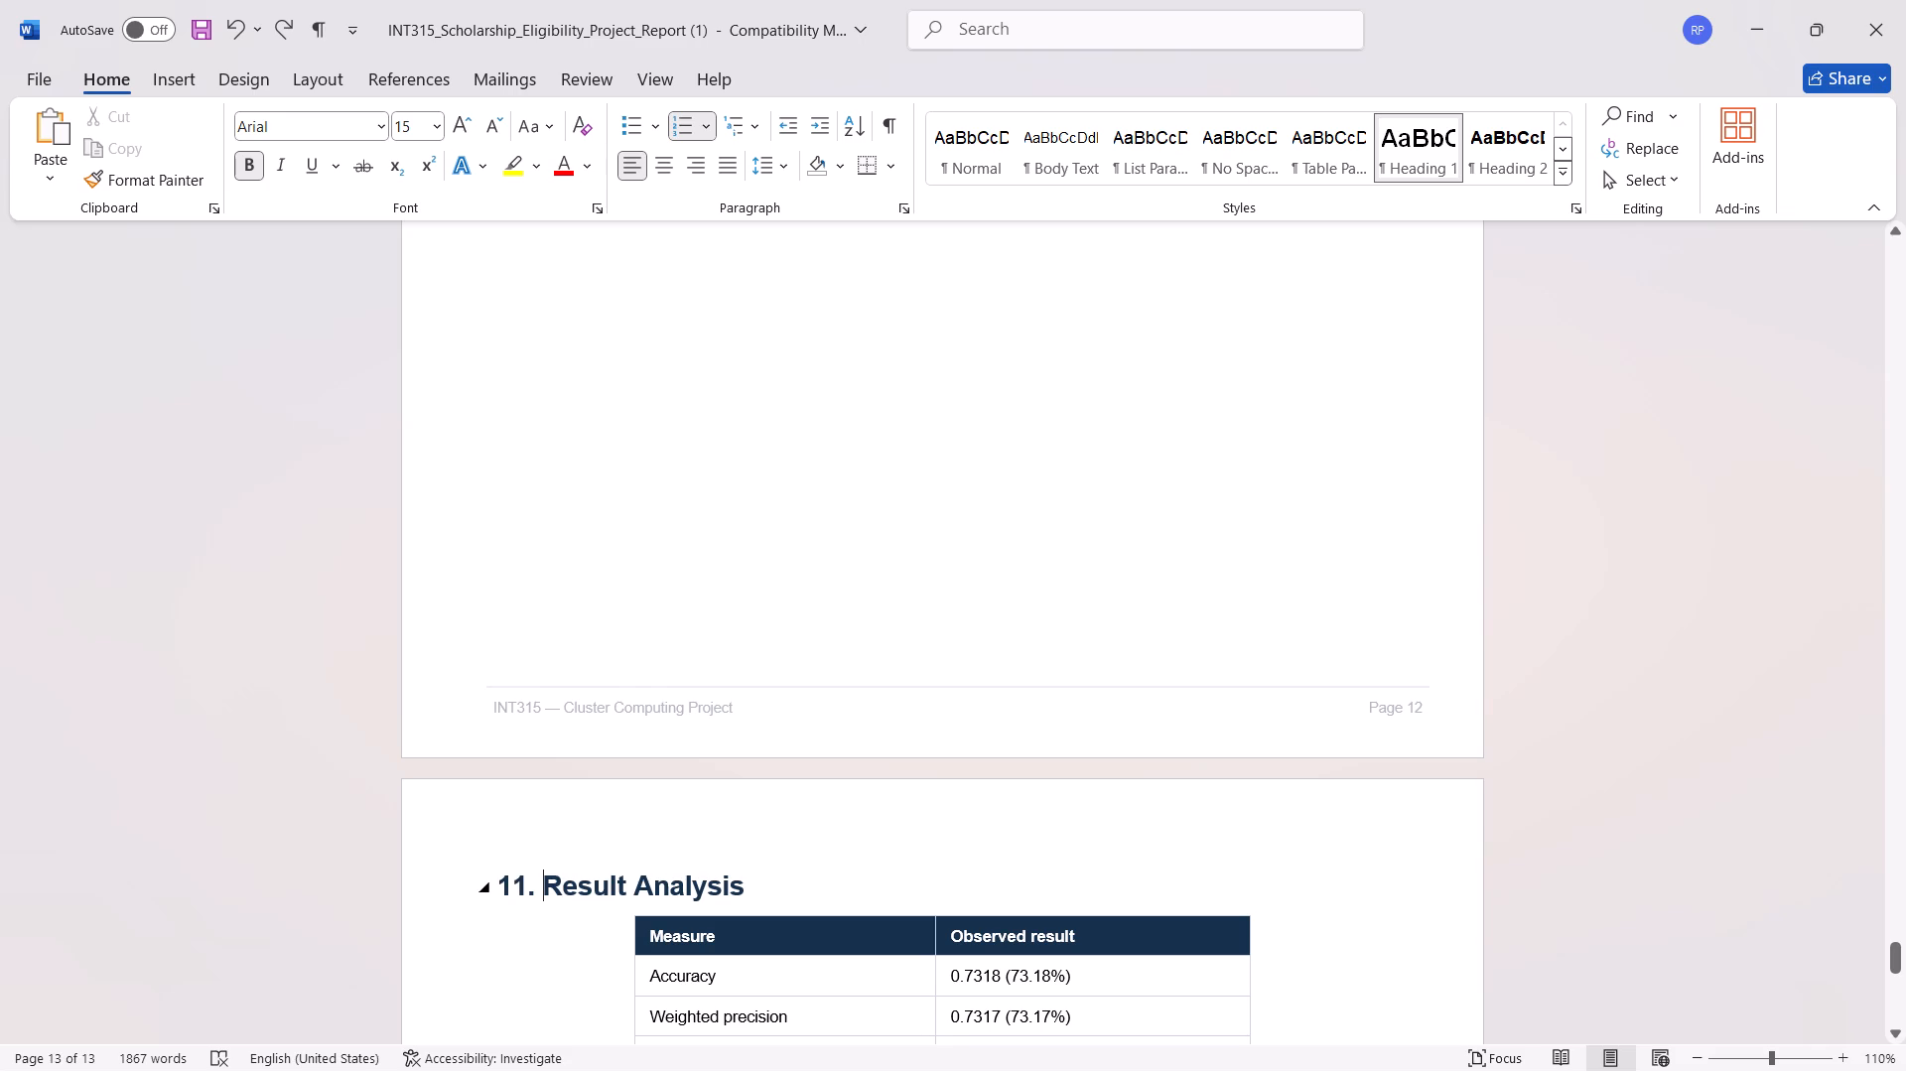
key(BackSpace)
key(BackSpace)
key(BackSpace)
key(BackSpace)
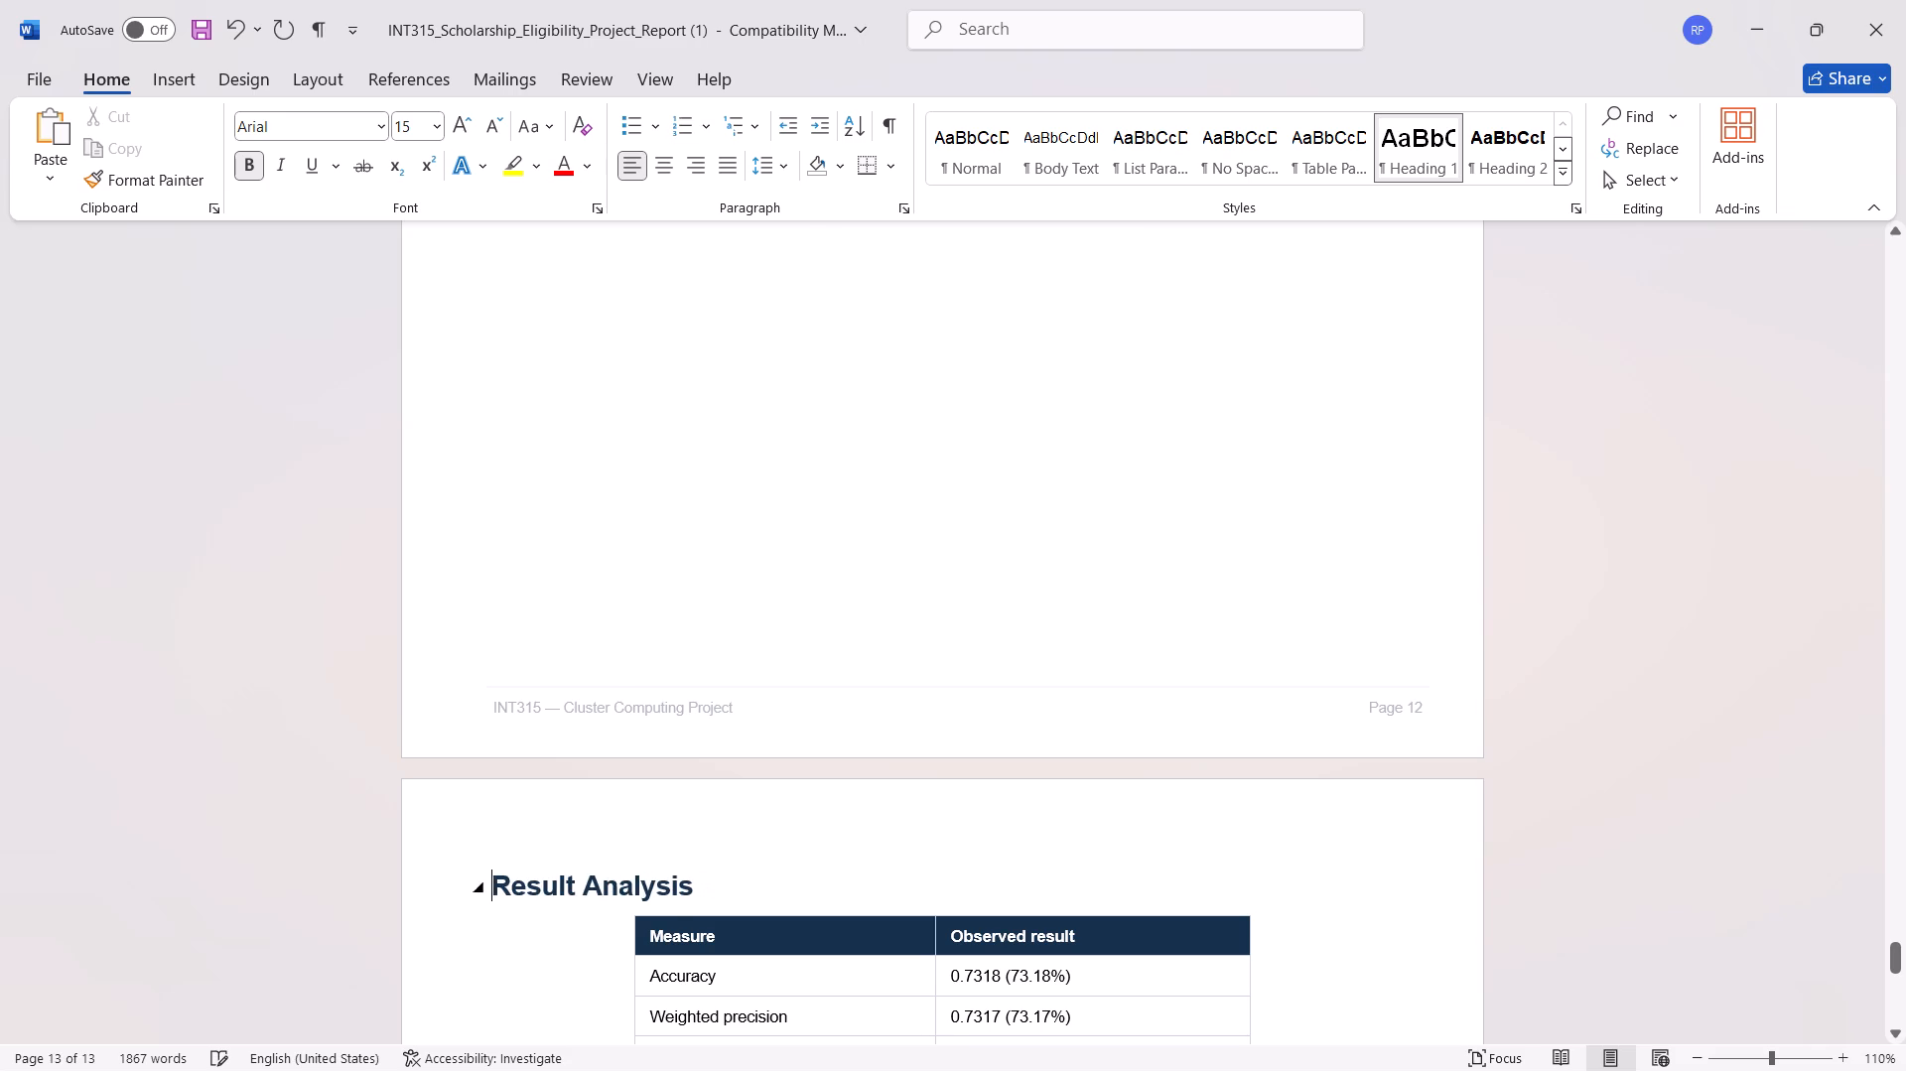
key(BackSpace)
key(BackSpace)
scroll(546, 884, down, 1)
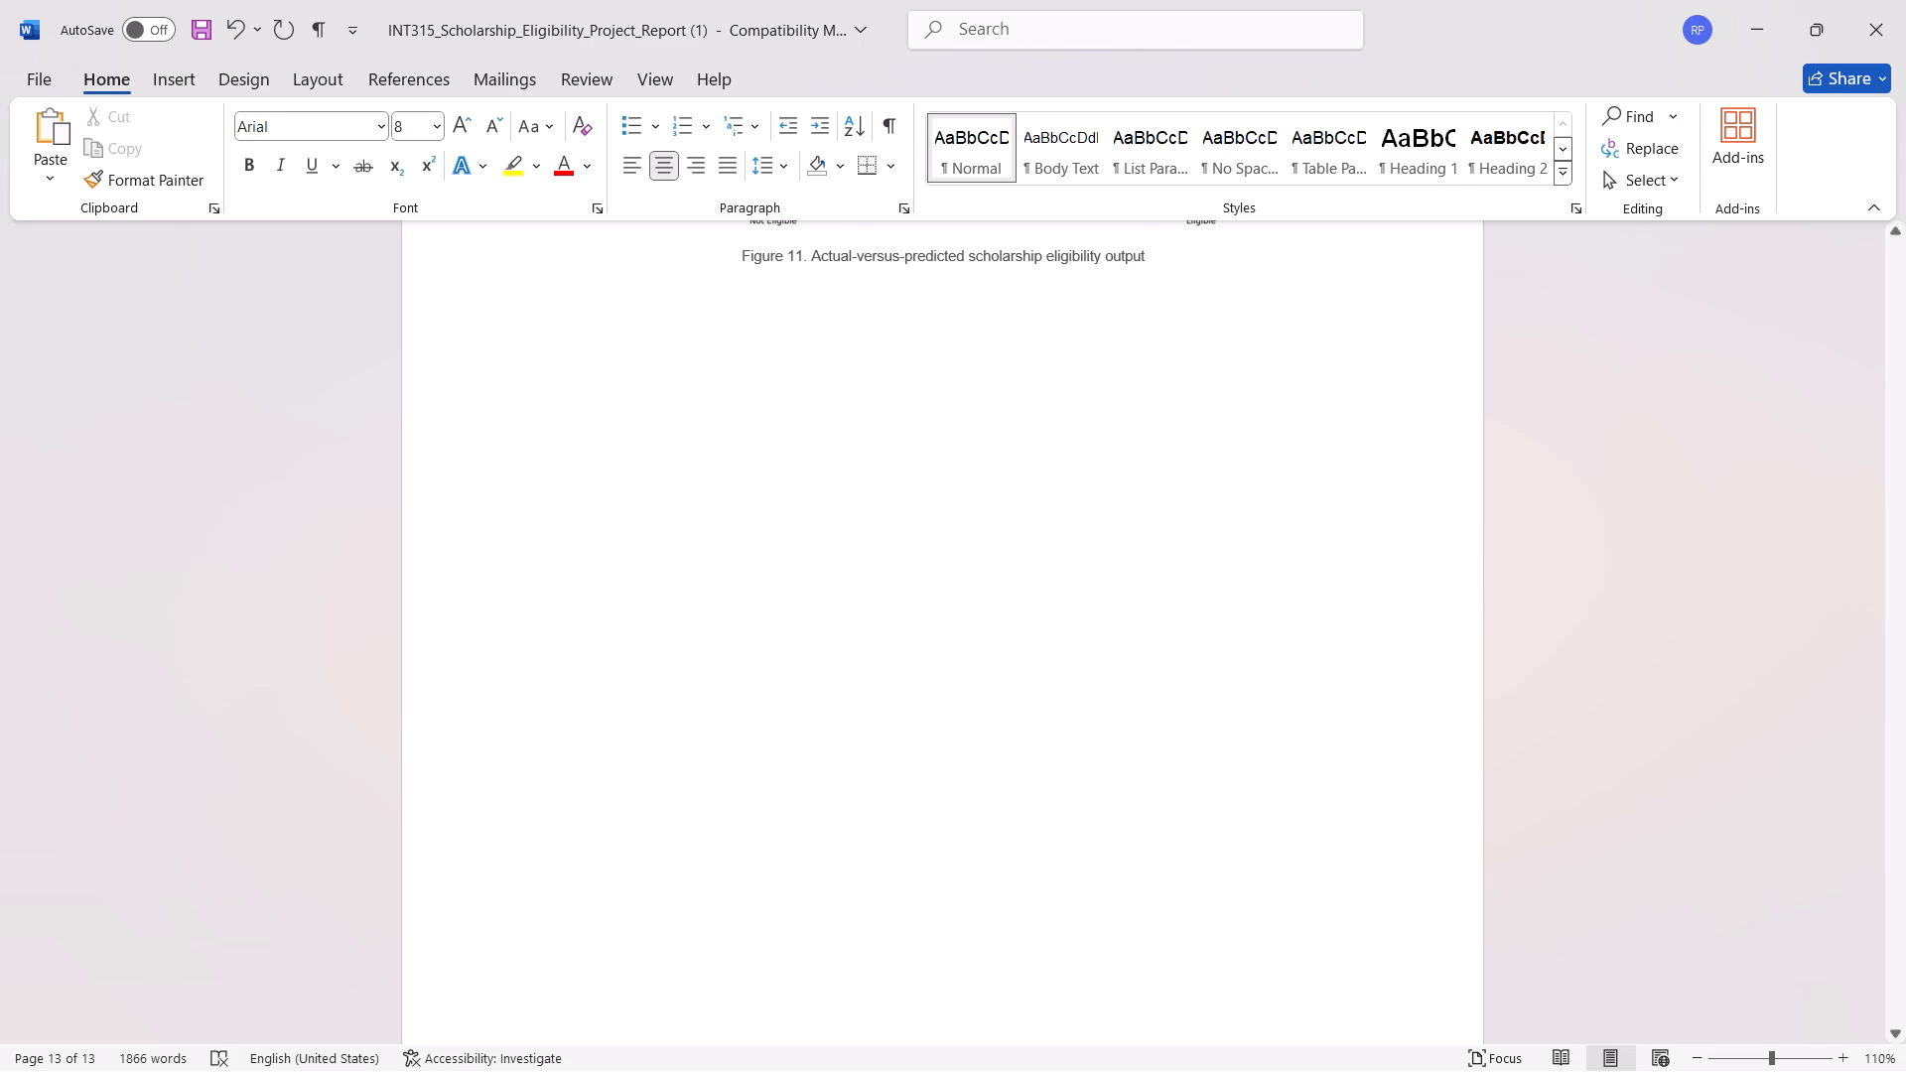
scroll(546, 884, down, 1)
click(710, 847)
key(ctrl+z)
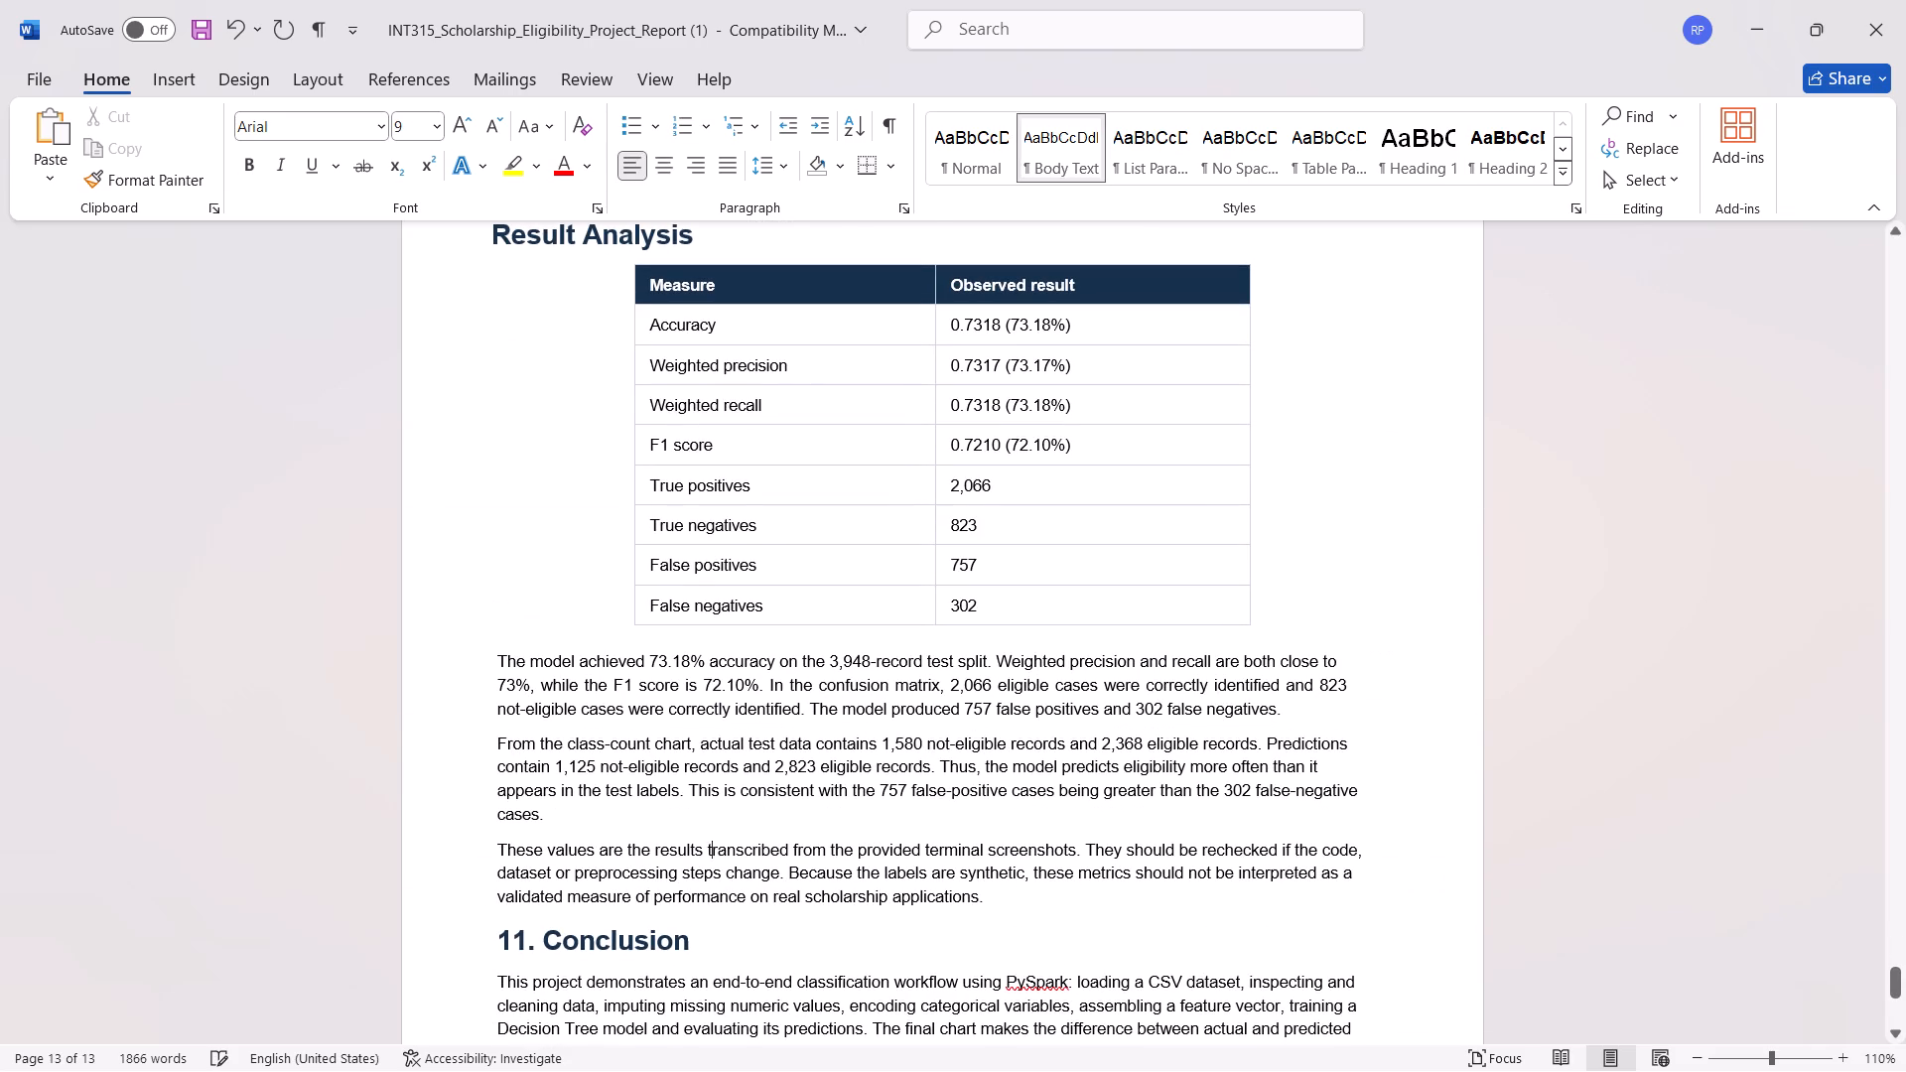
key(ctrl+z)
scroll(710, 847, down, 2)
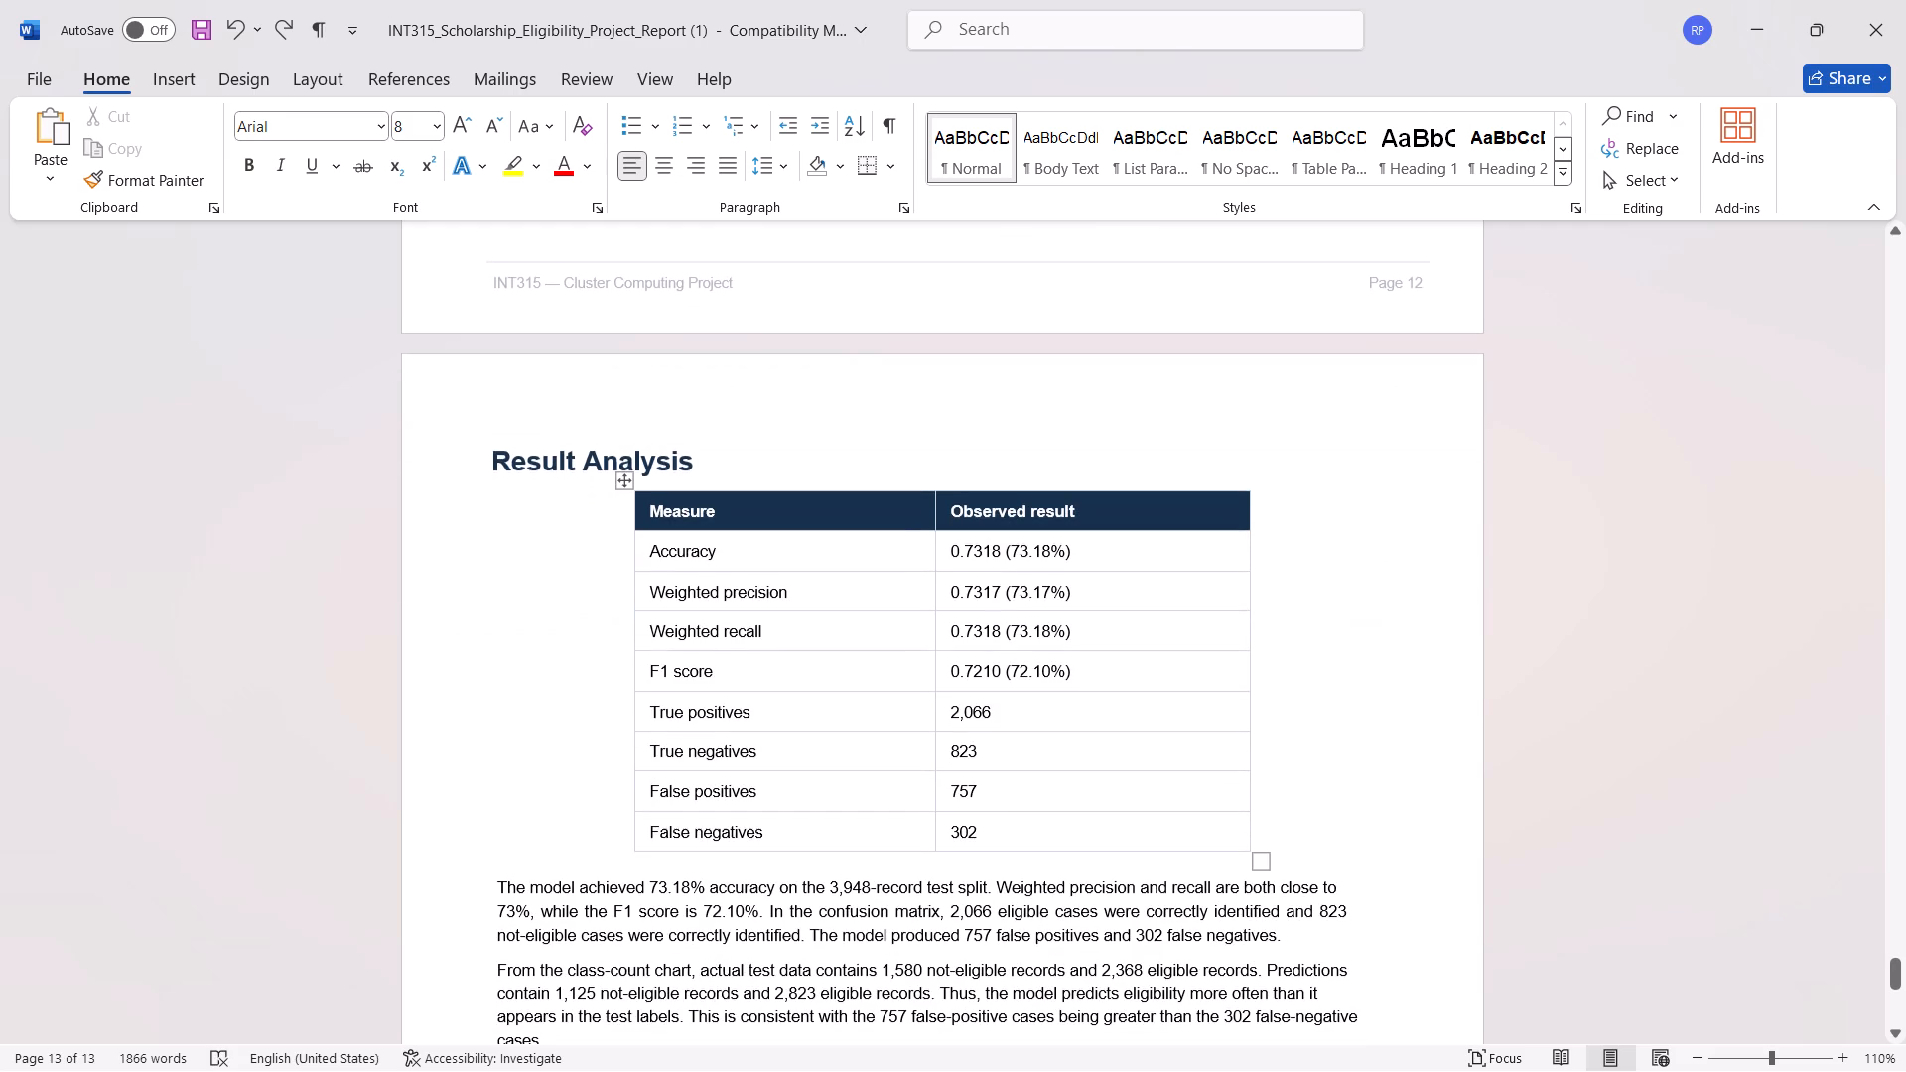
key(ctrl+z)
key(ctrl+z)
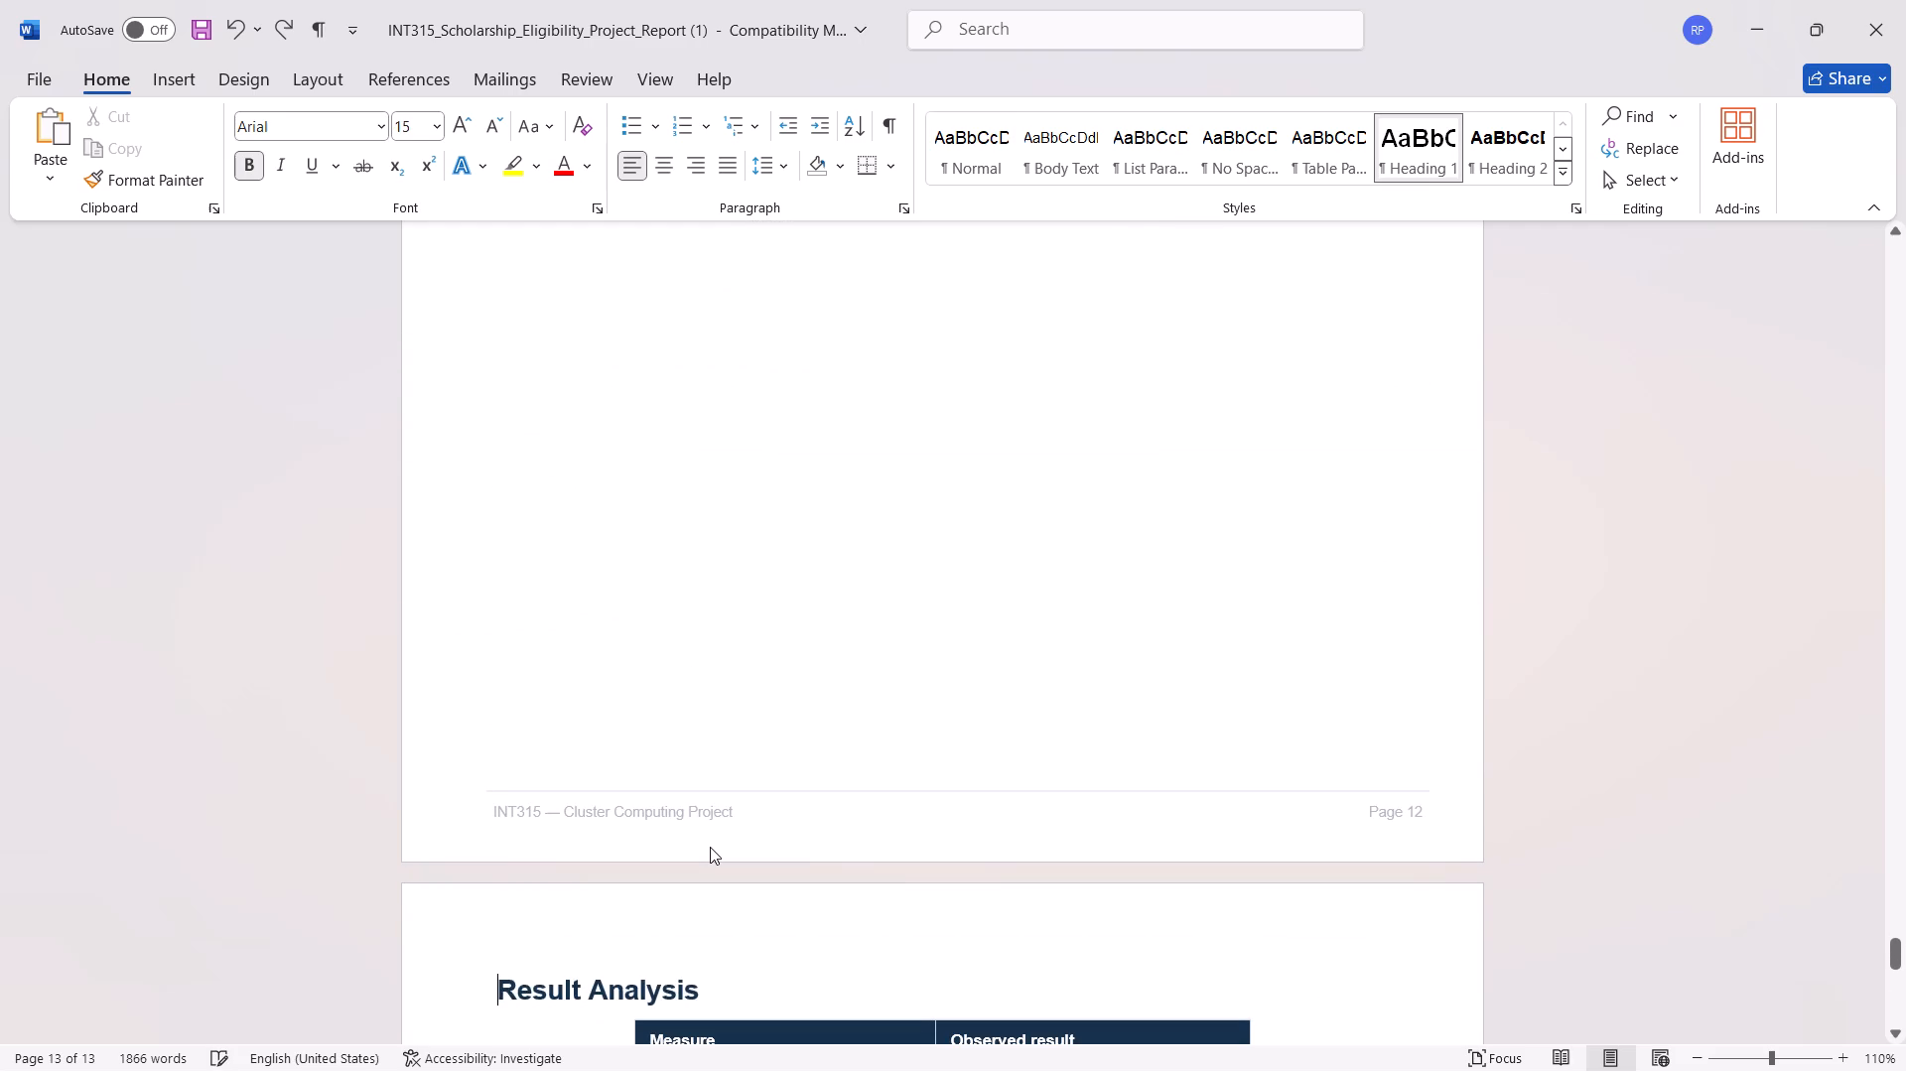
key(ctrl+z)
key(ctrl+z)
scroll(710, 847, down, 2)
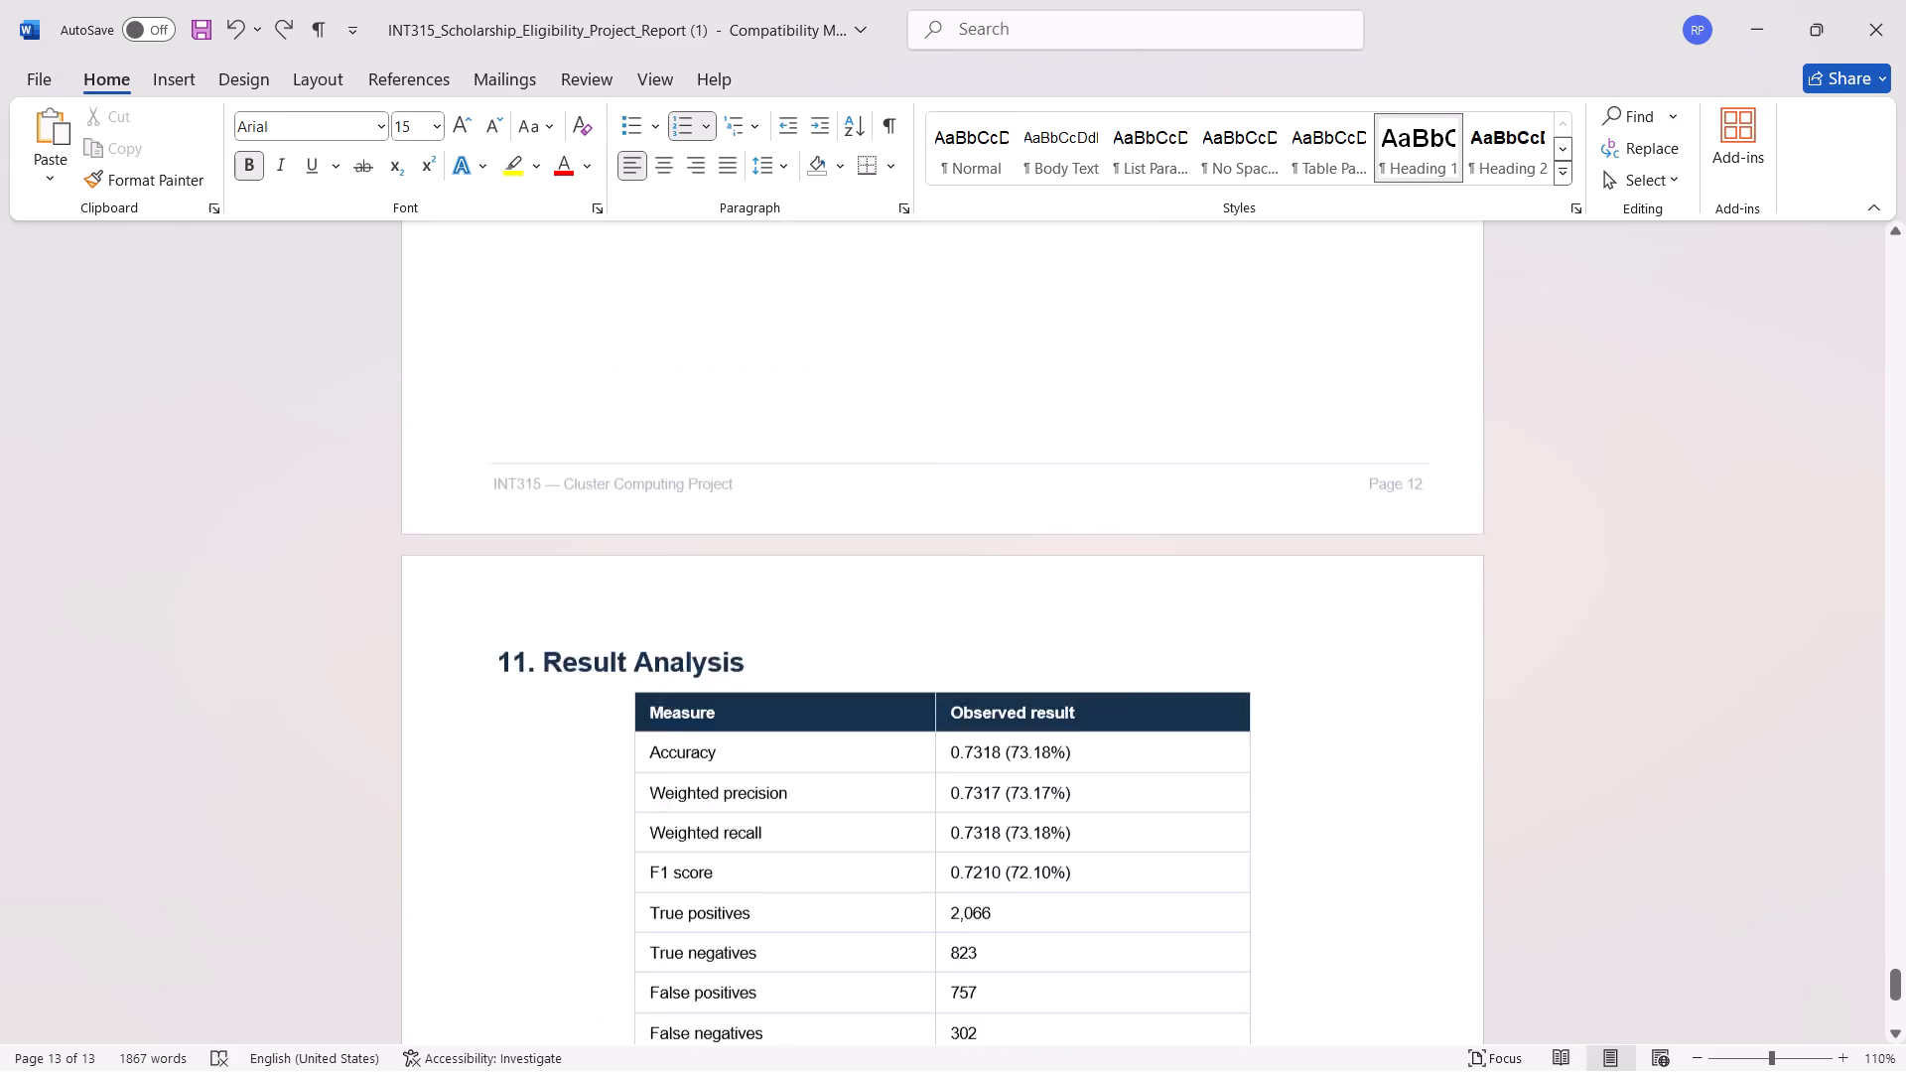
scroll(710, 847, down, 1)
scroll(710, 847, up, 2)
scroll(710, 847, down, 3)
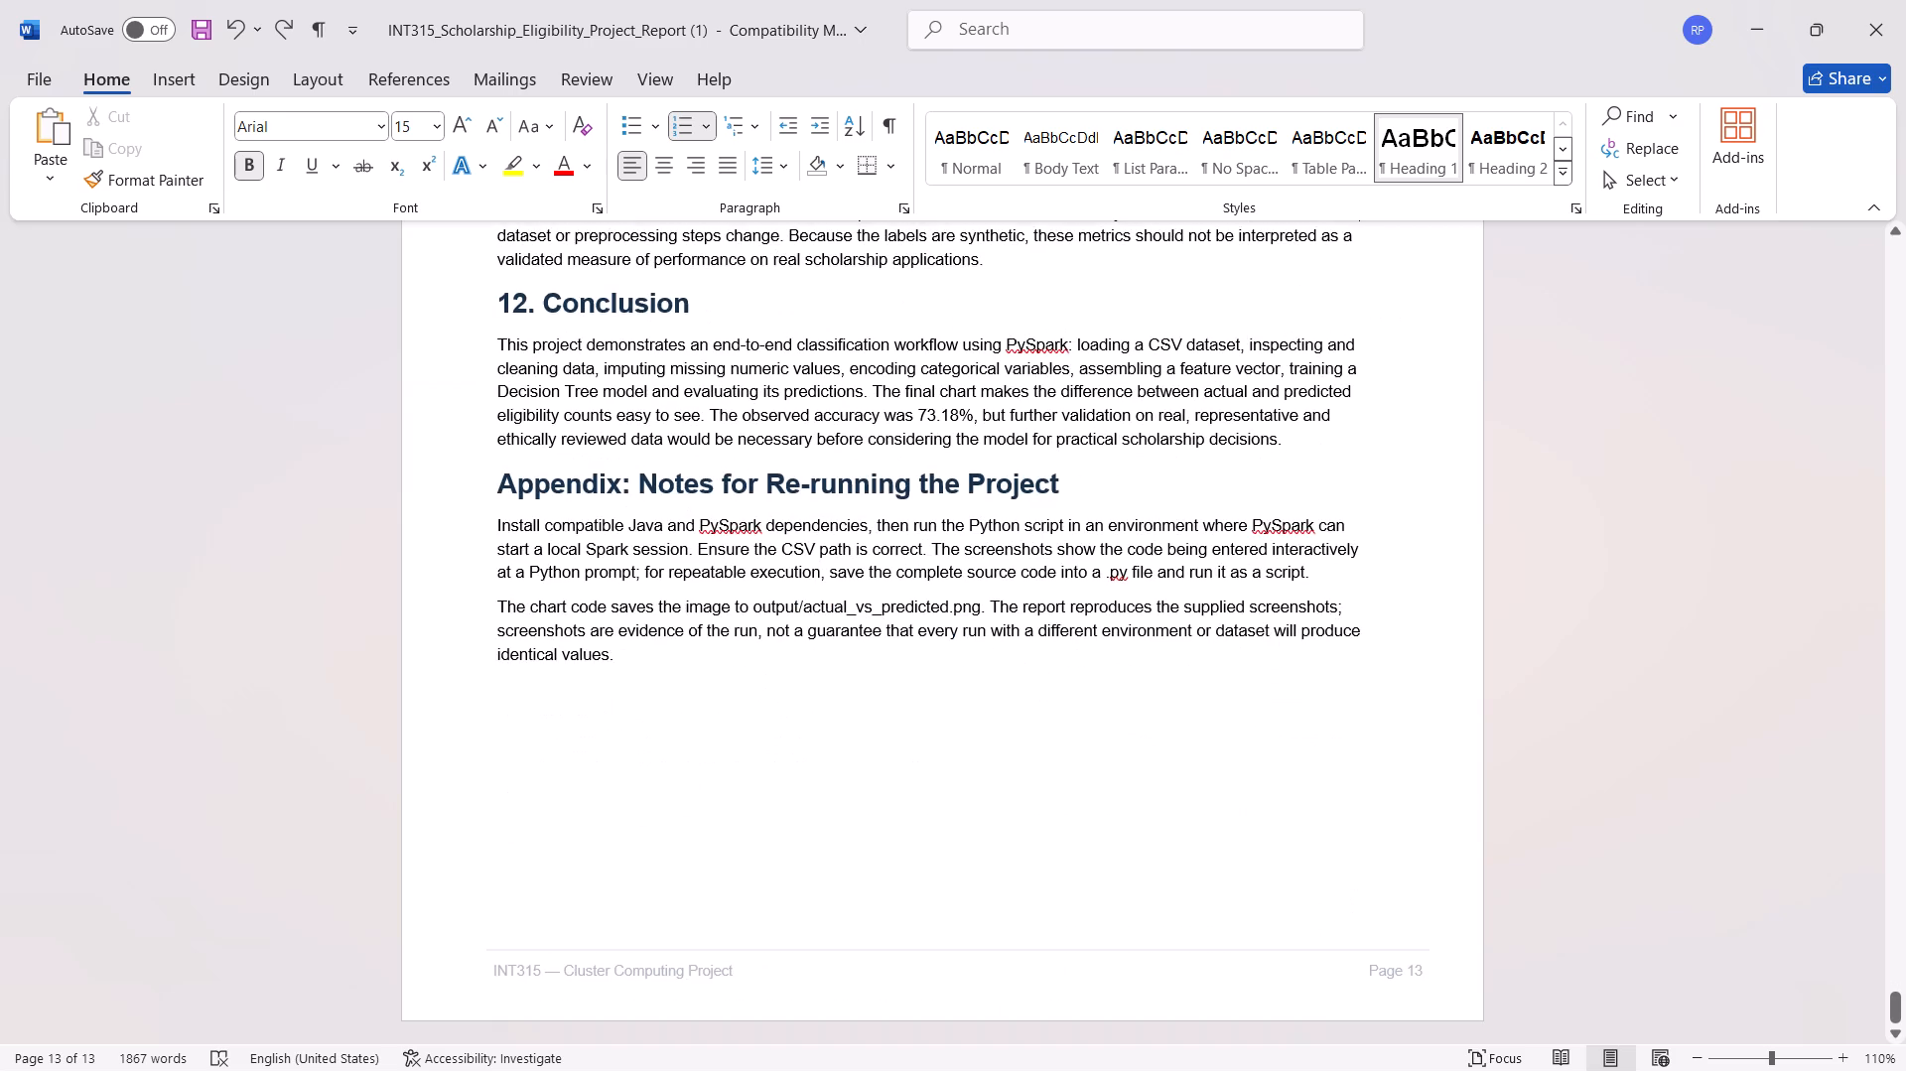
scroll(710, 847, up, 5)
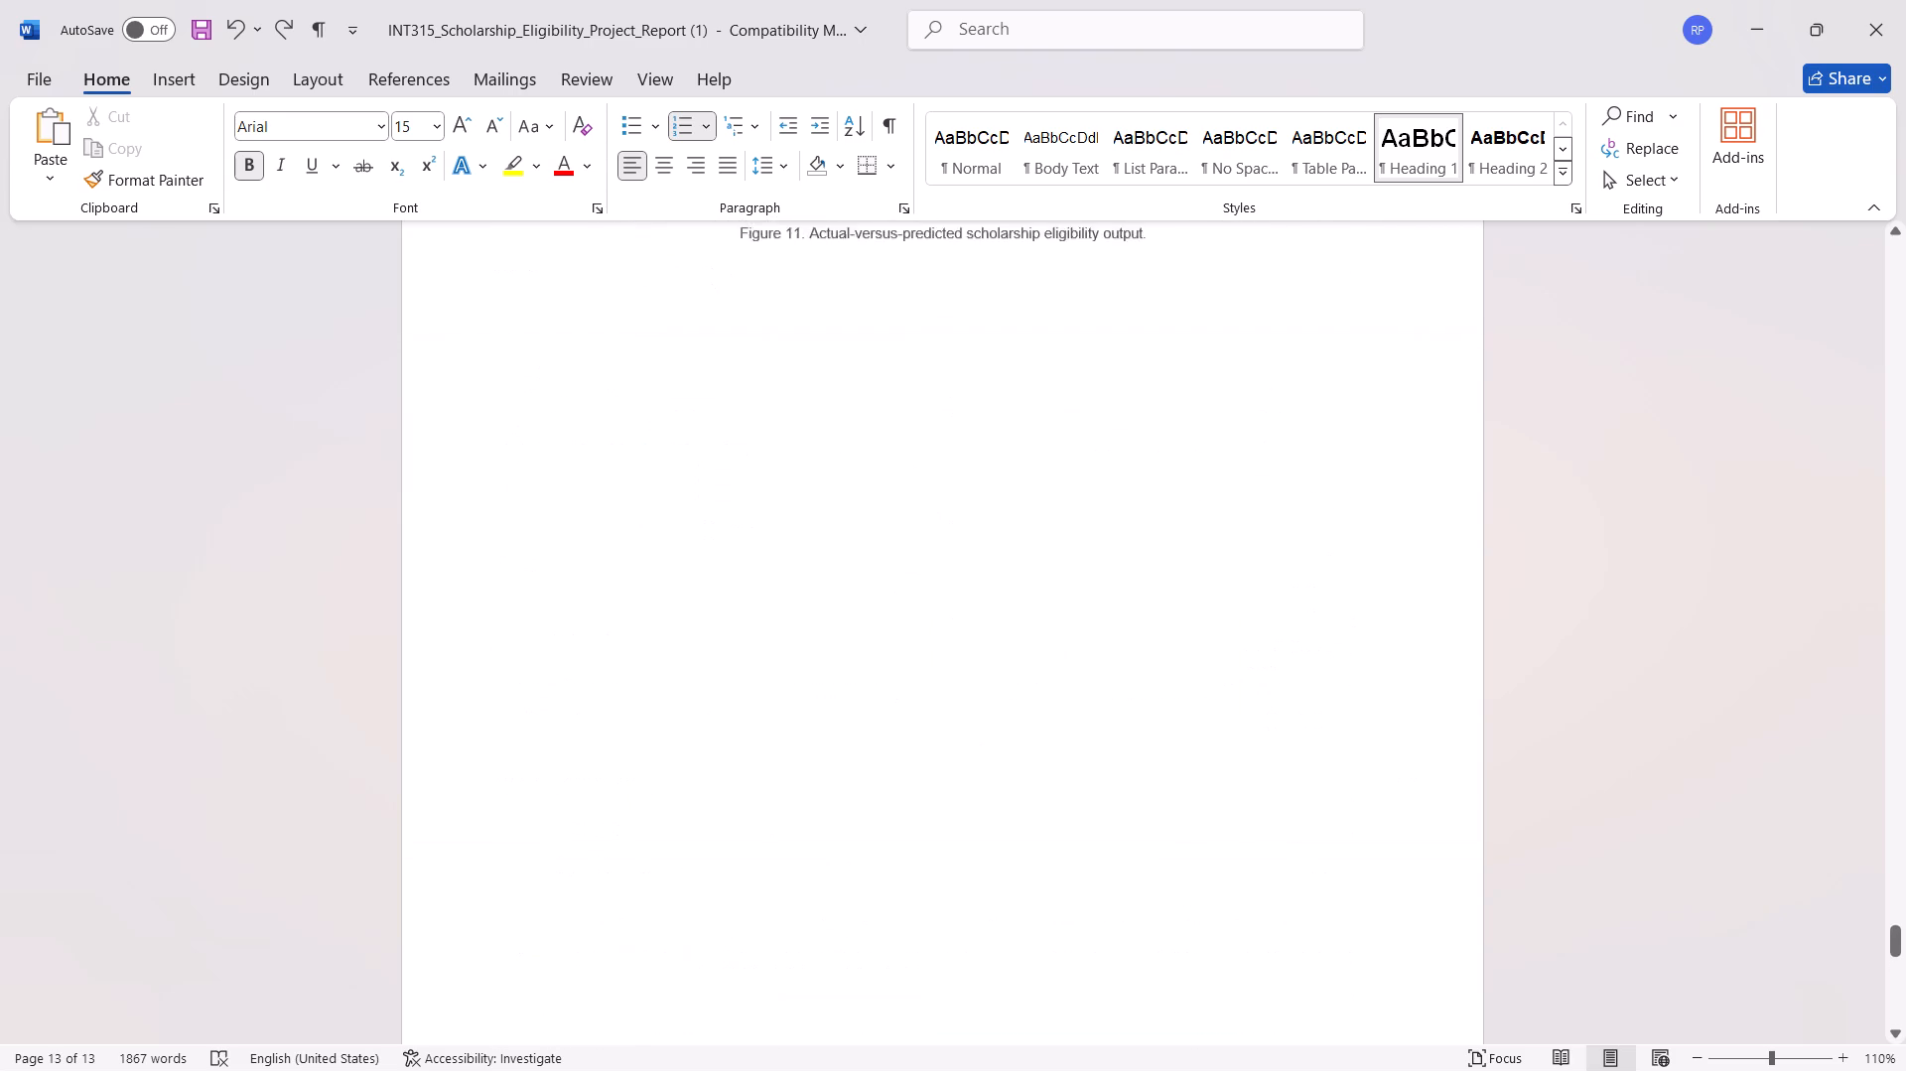
scroll(710, 847, up, 5)
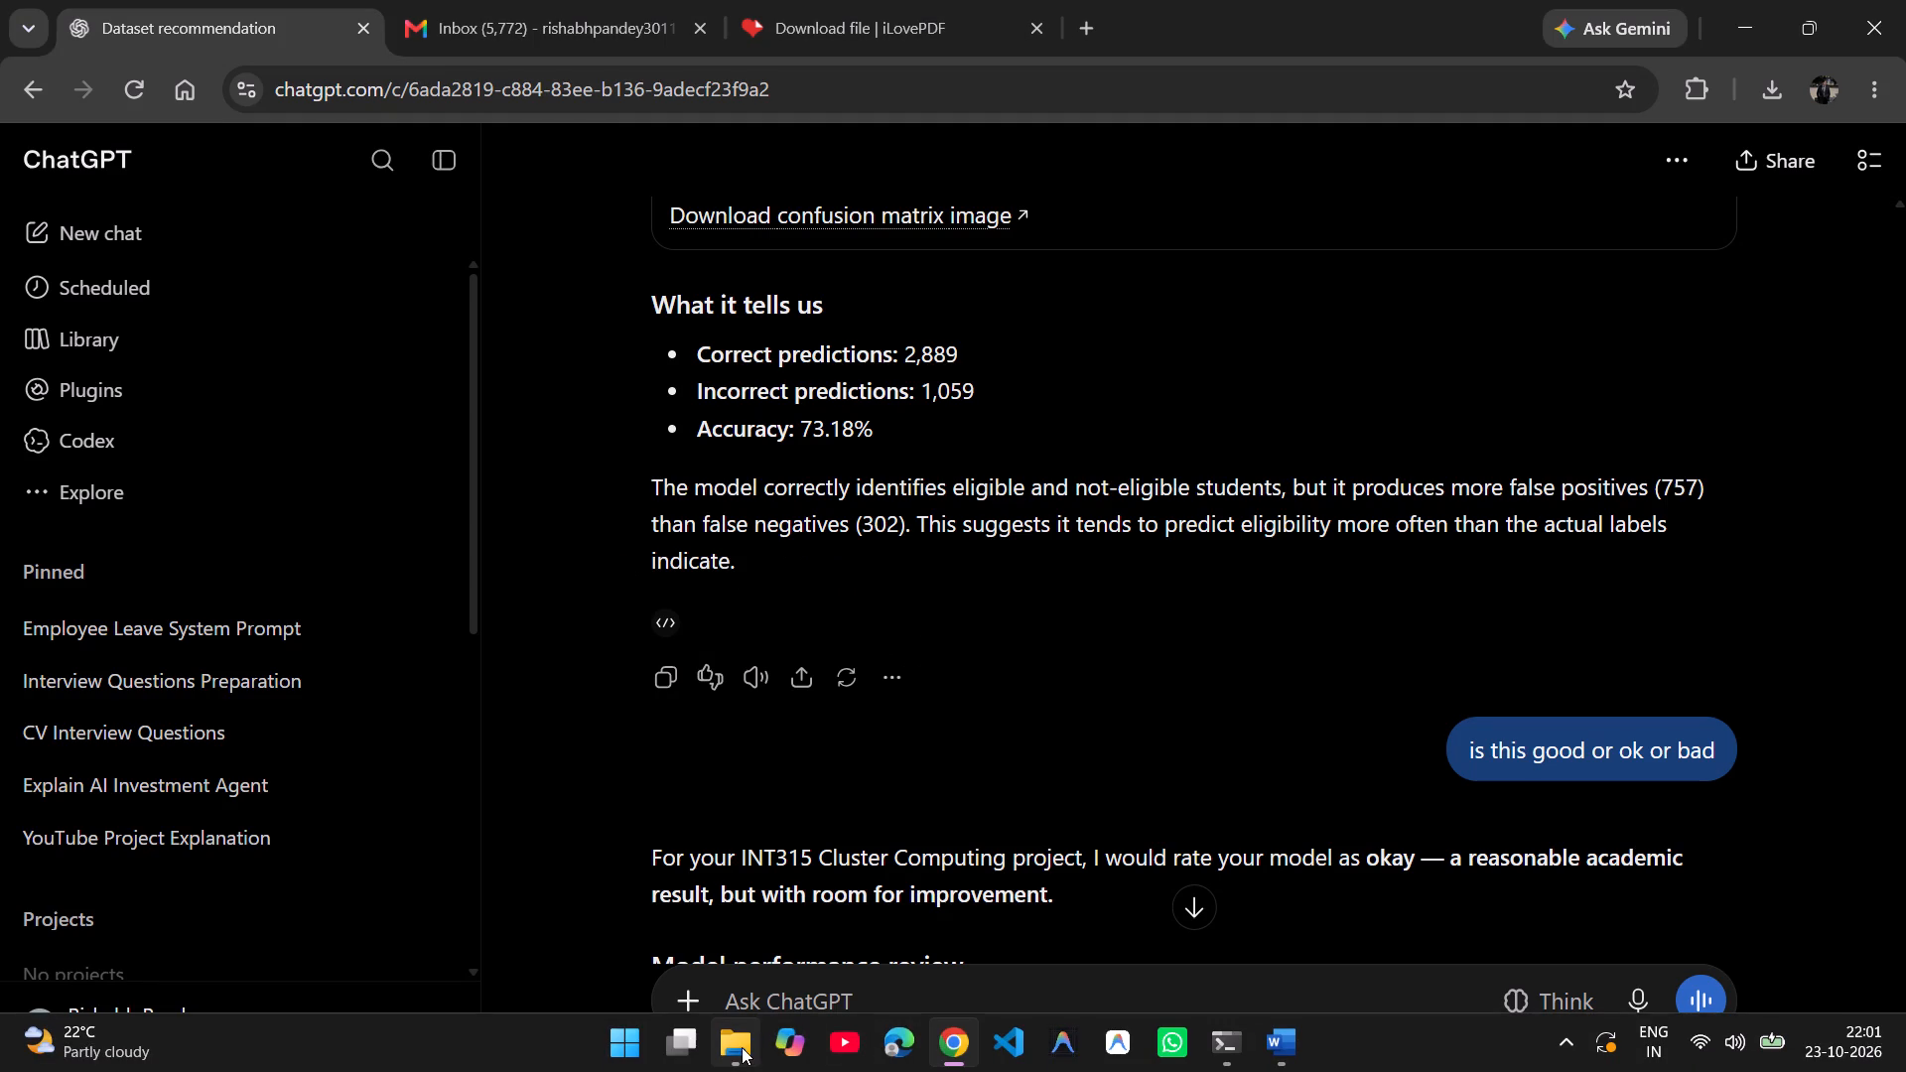
Open the (1) copy of the INT315_Scholarship_Eligibility_Project_Report Word document and the original from the Downloads folder.
click(742, 1047)
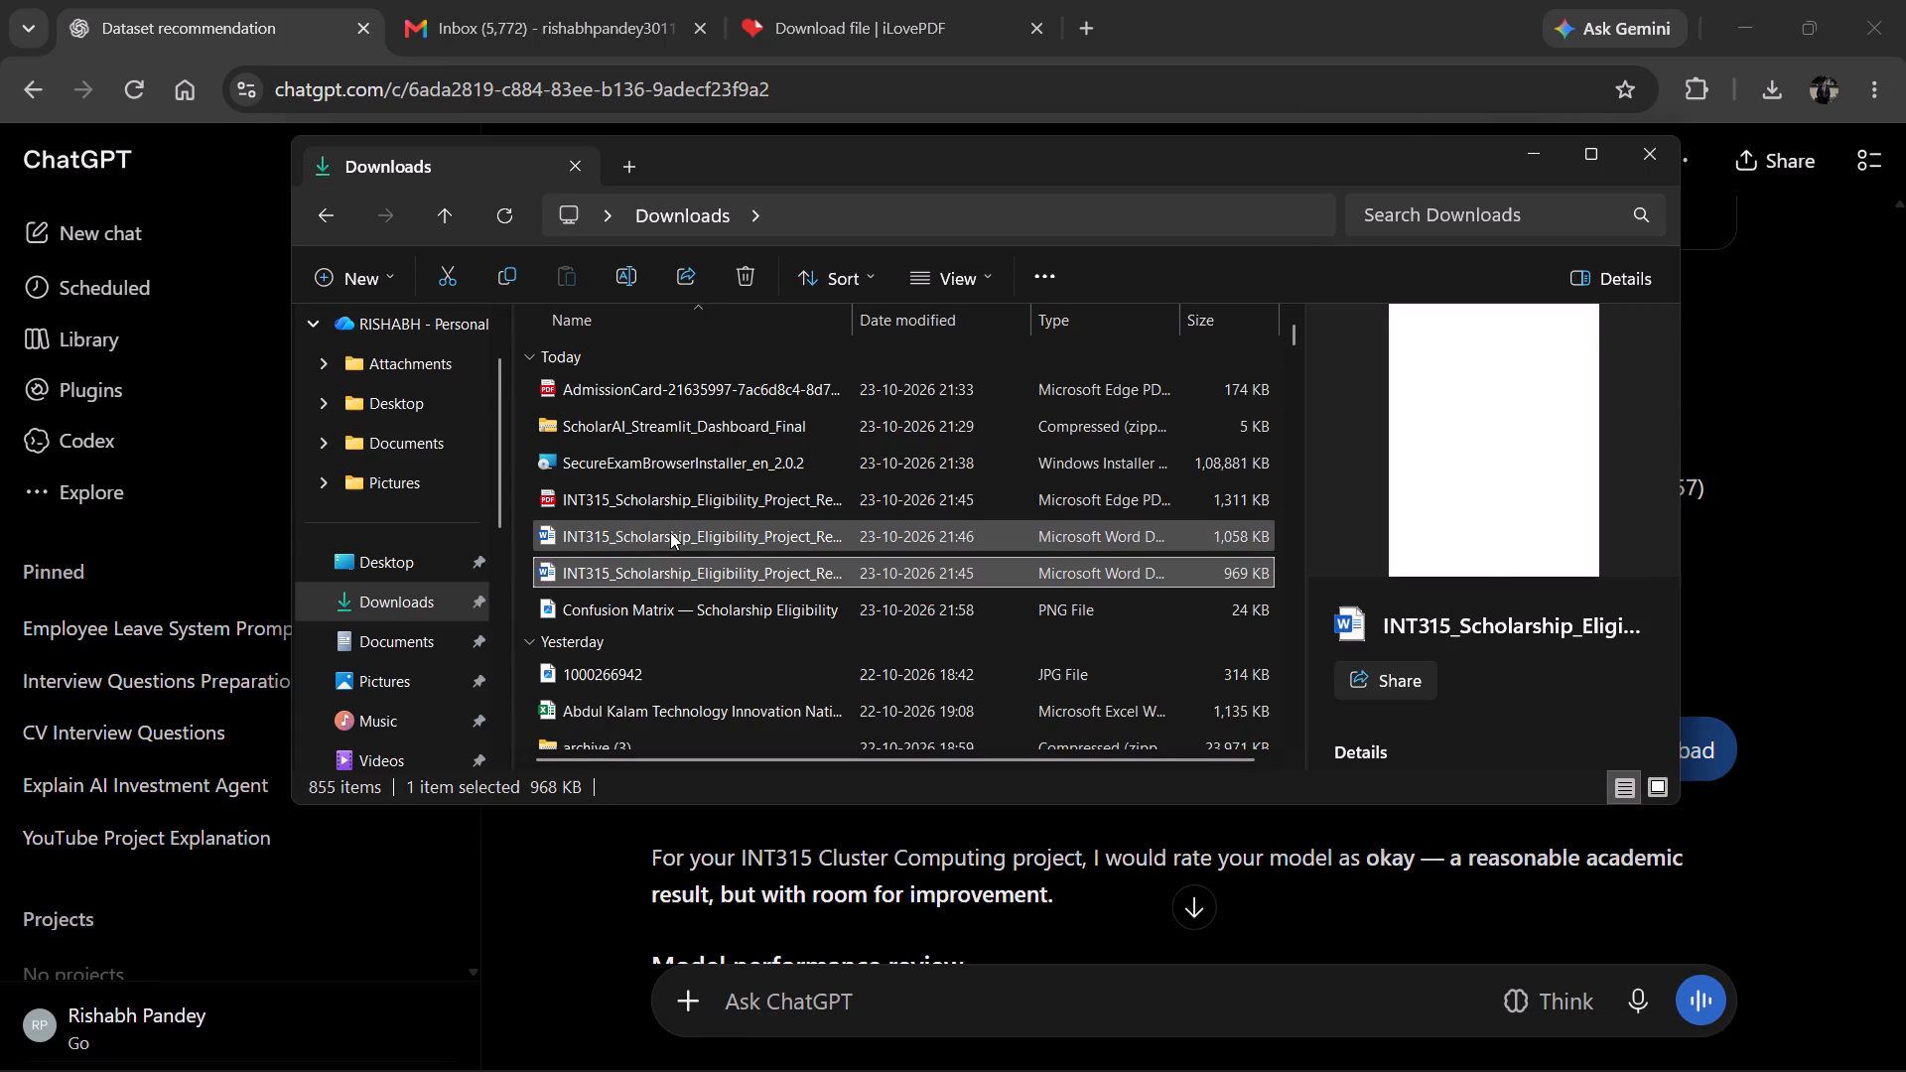
double_click(670, 532)
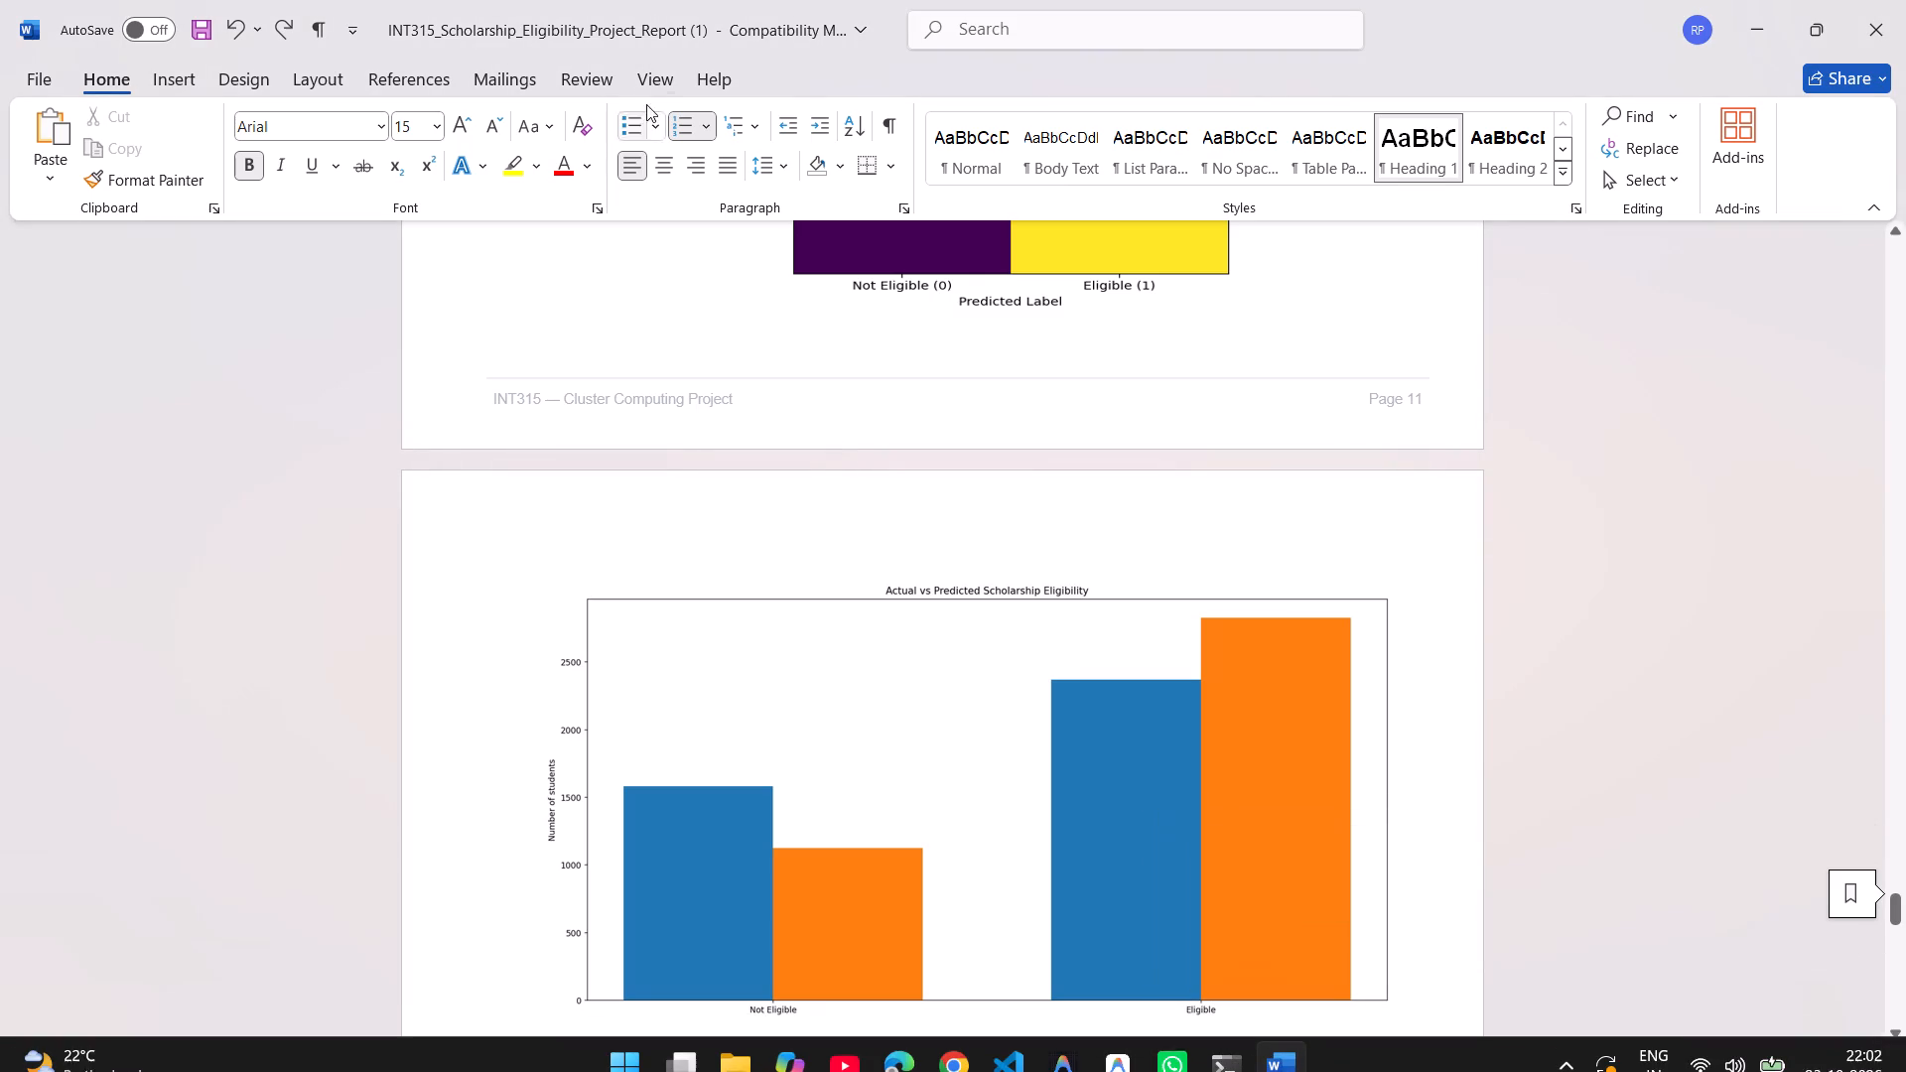
click(721, 1046)
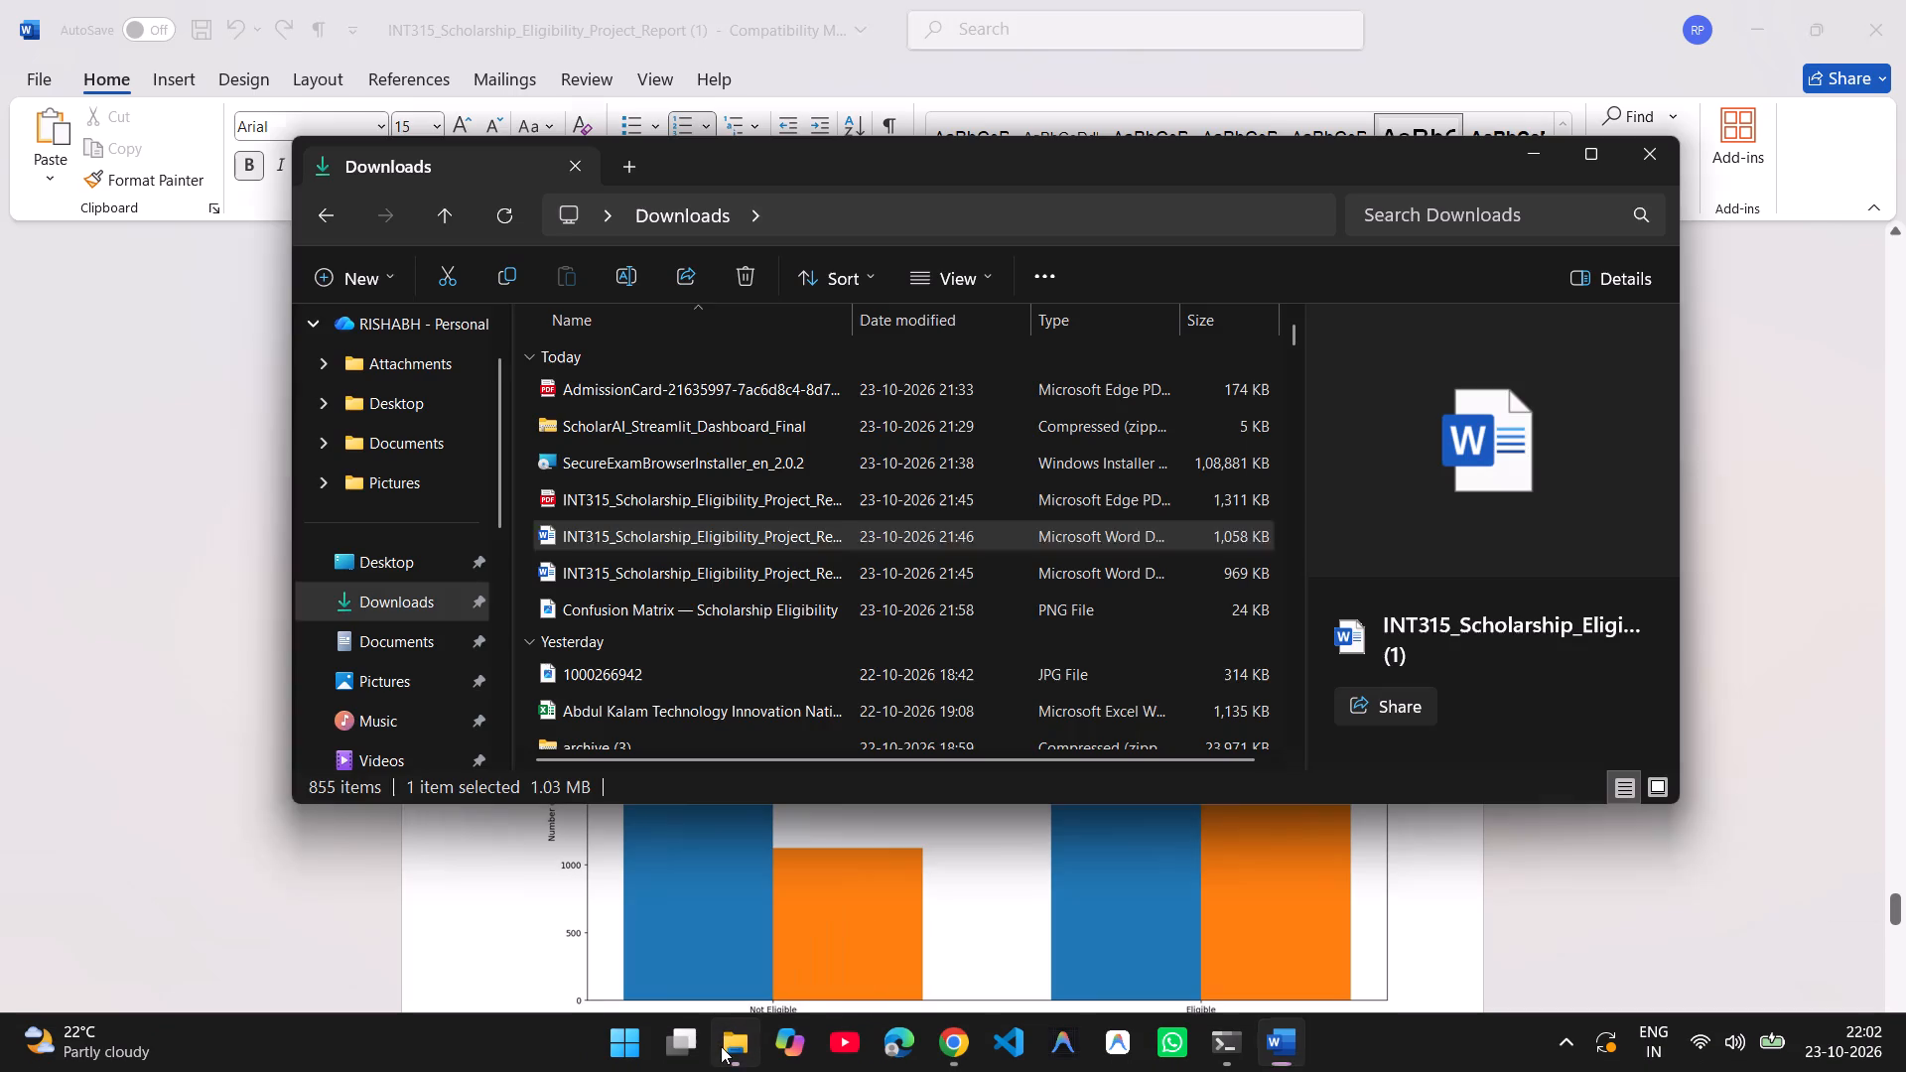
double_click(631, 576)
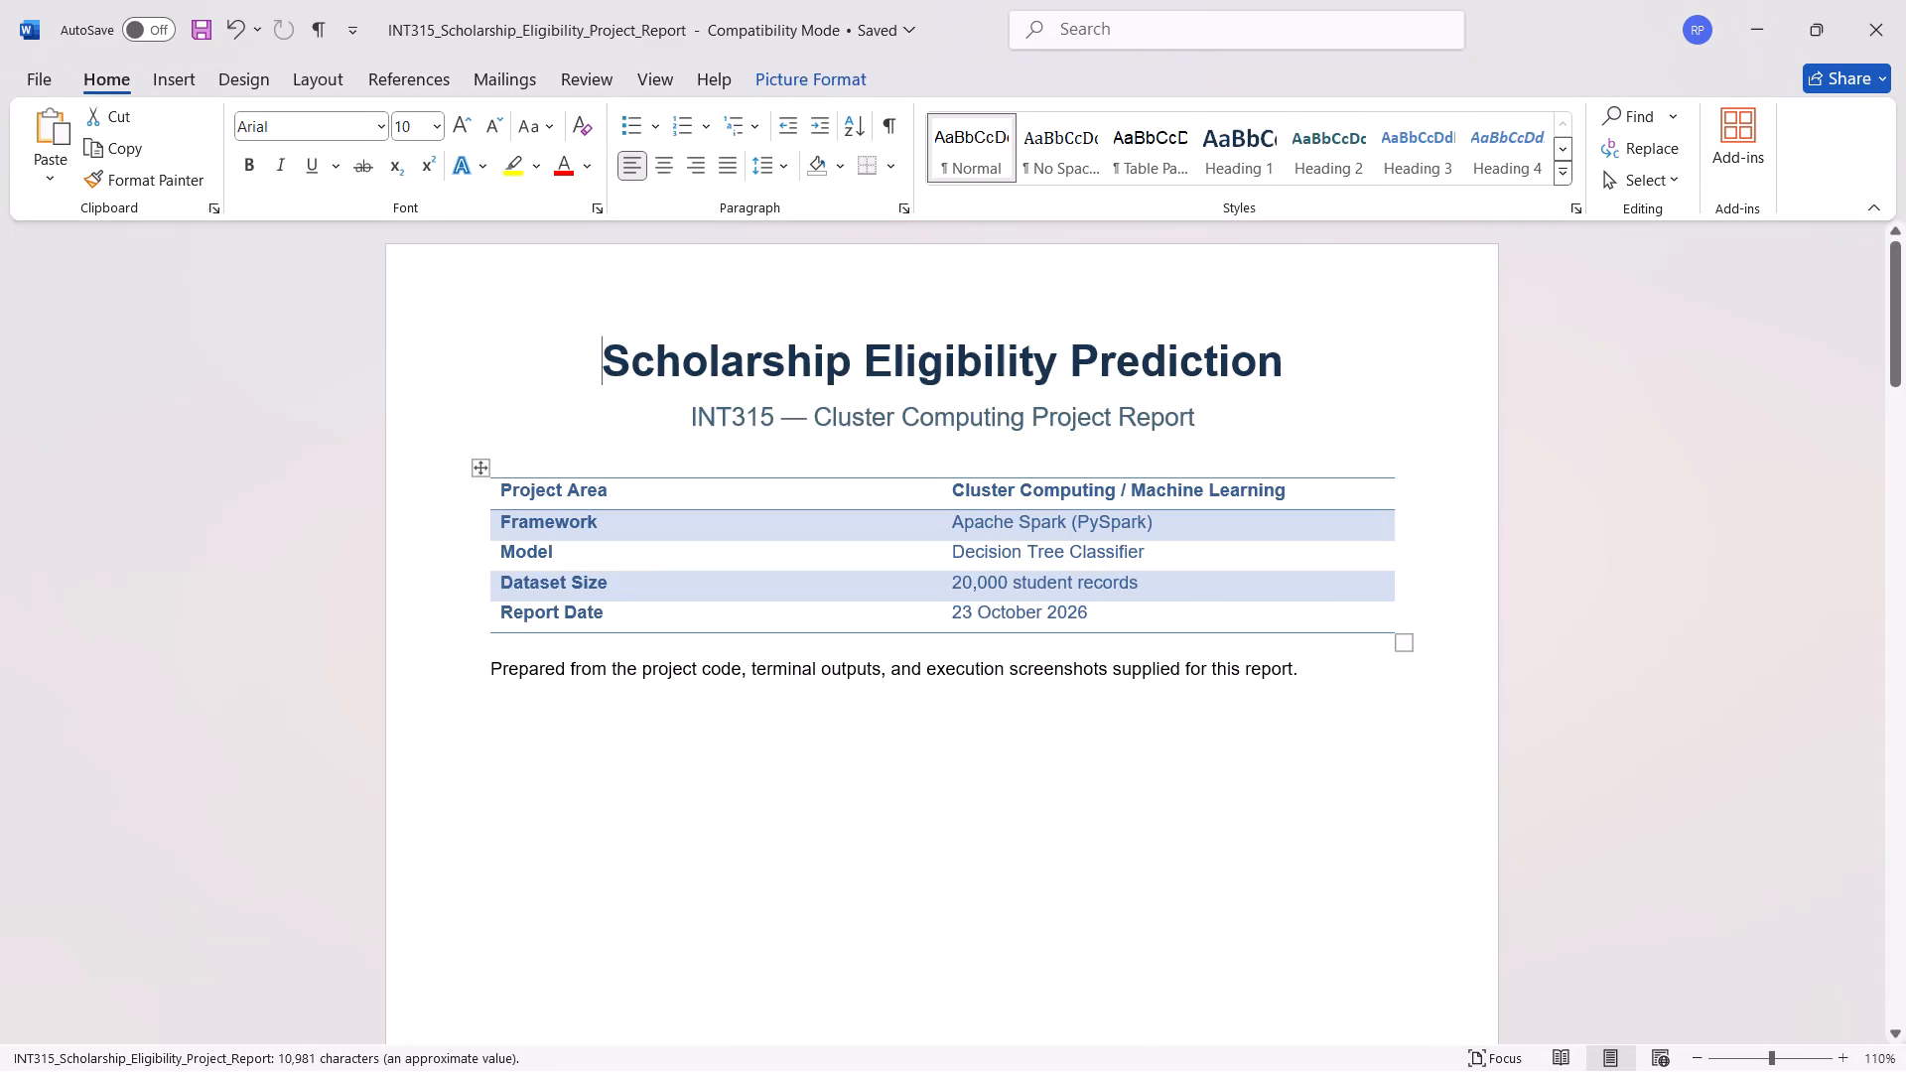
In the original report, delete the paragraph describing the grouped bar chart under heading 10, Output / Result Screenshots.
scroll(924, 728, down, 9)
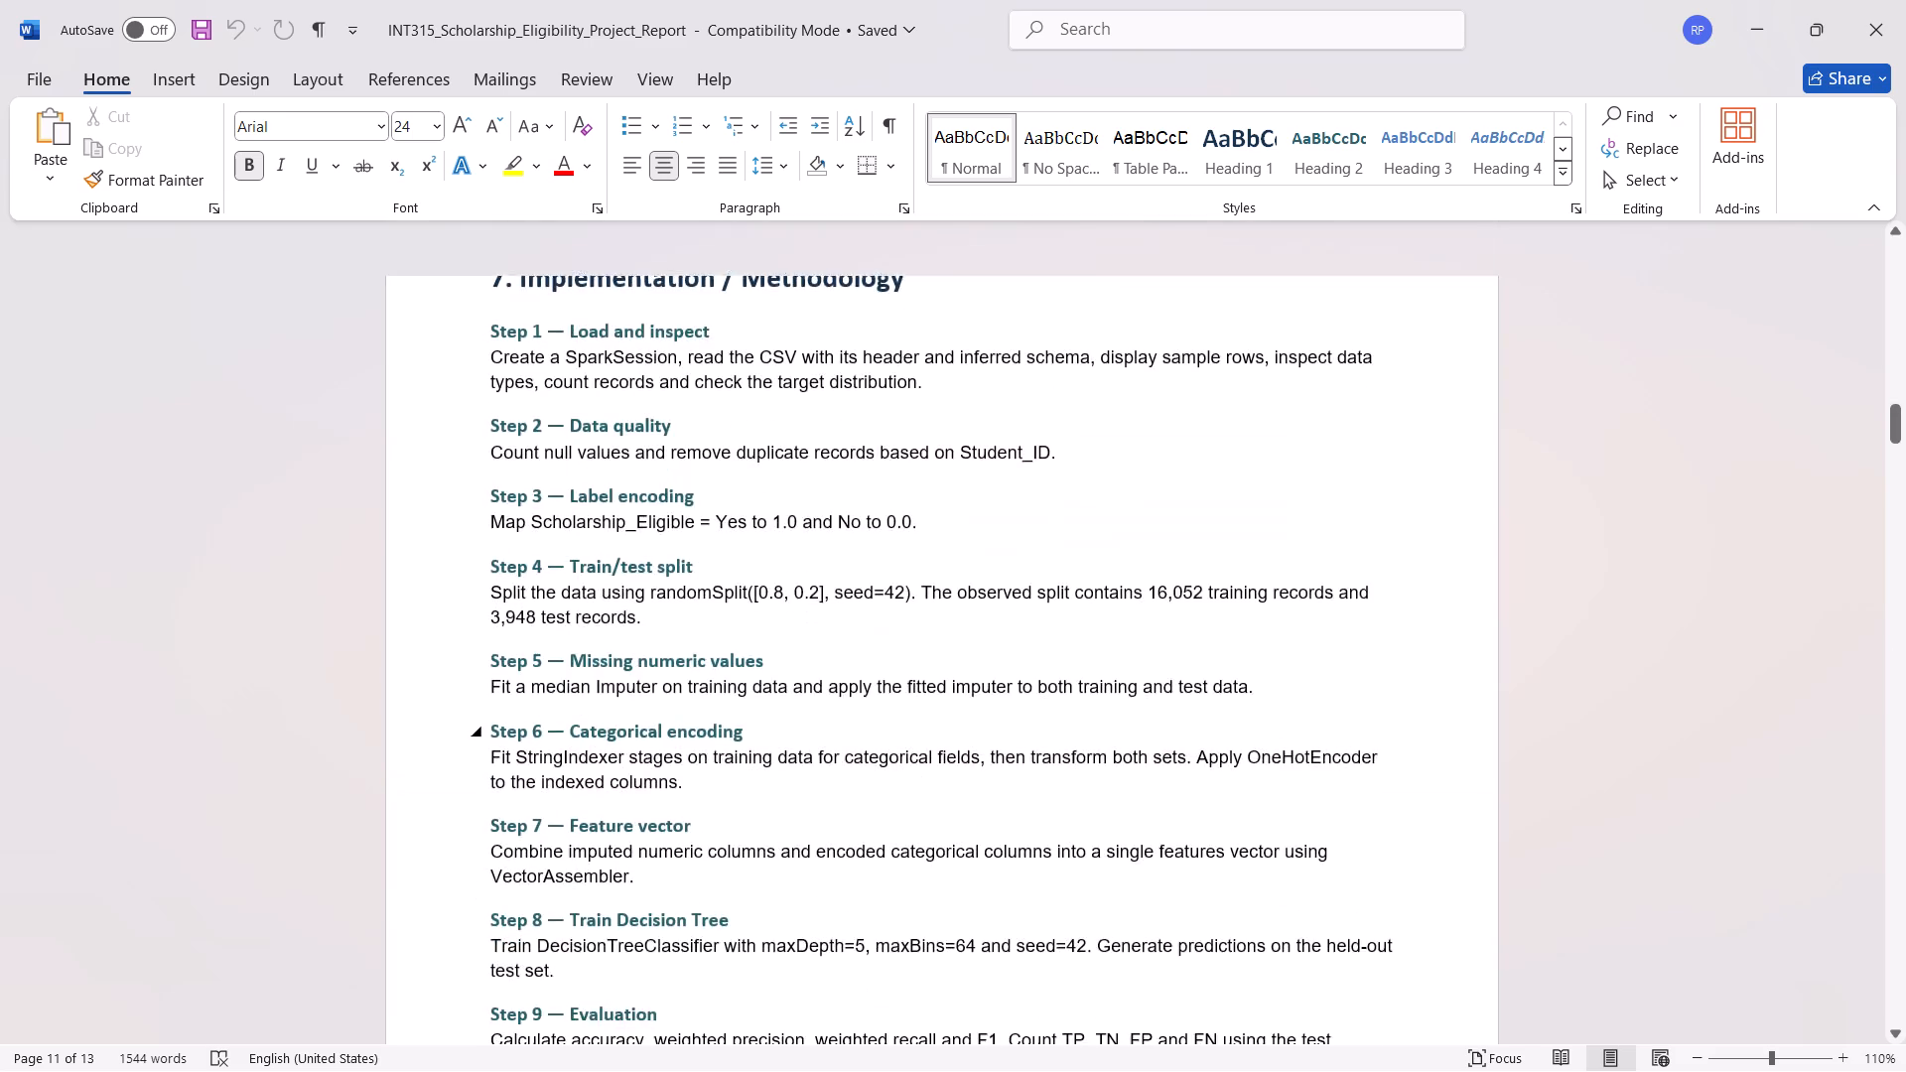
scroll(924, 728, down, 6)
scroll(924, 728, up, 3)
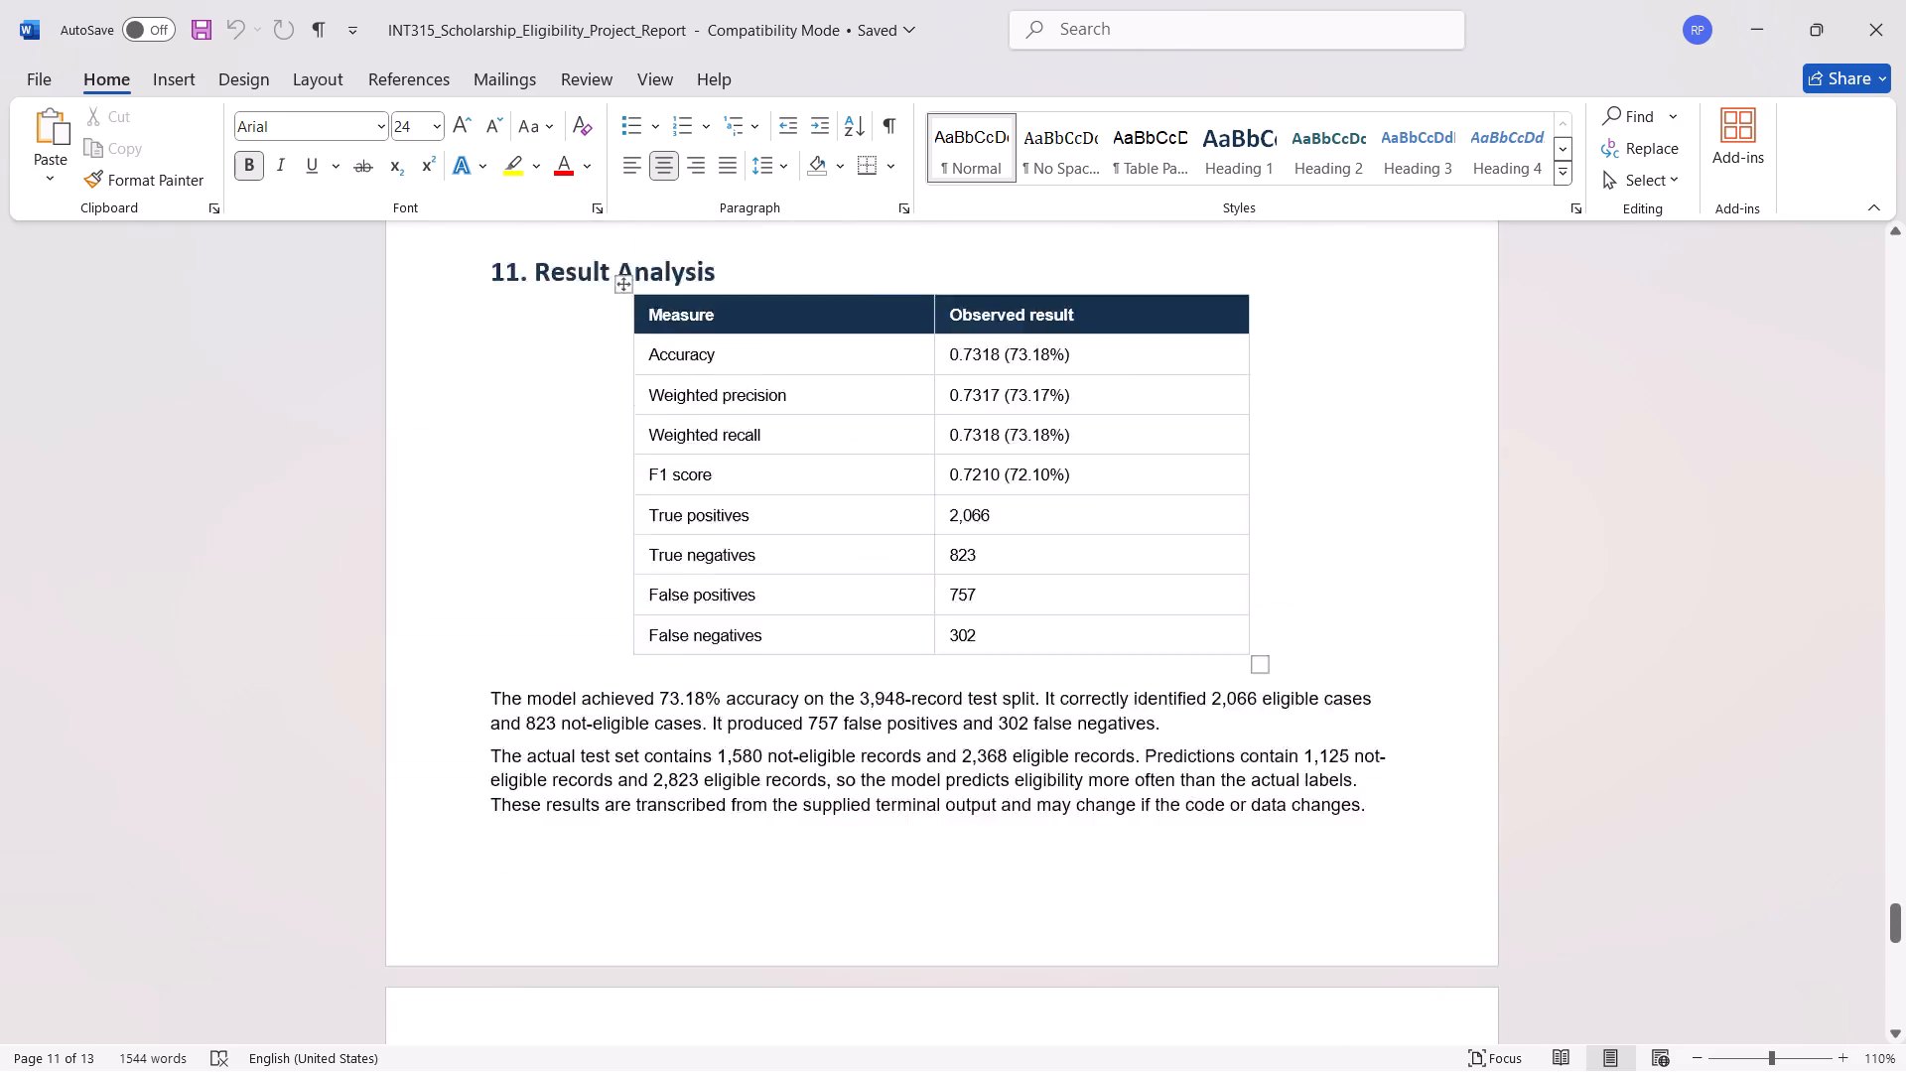
scroll(924, 728, up, 4)
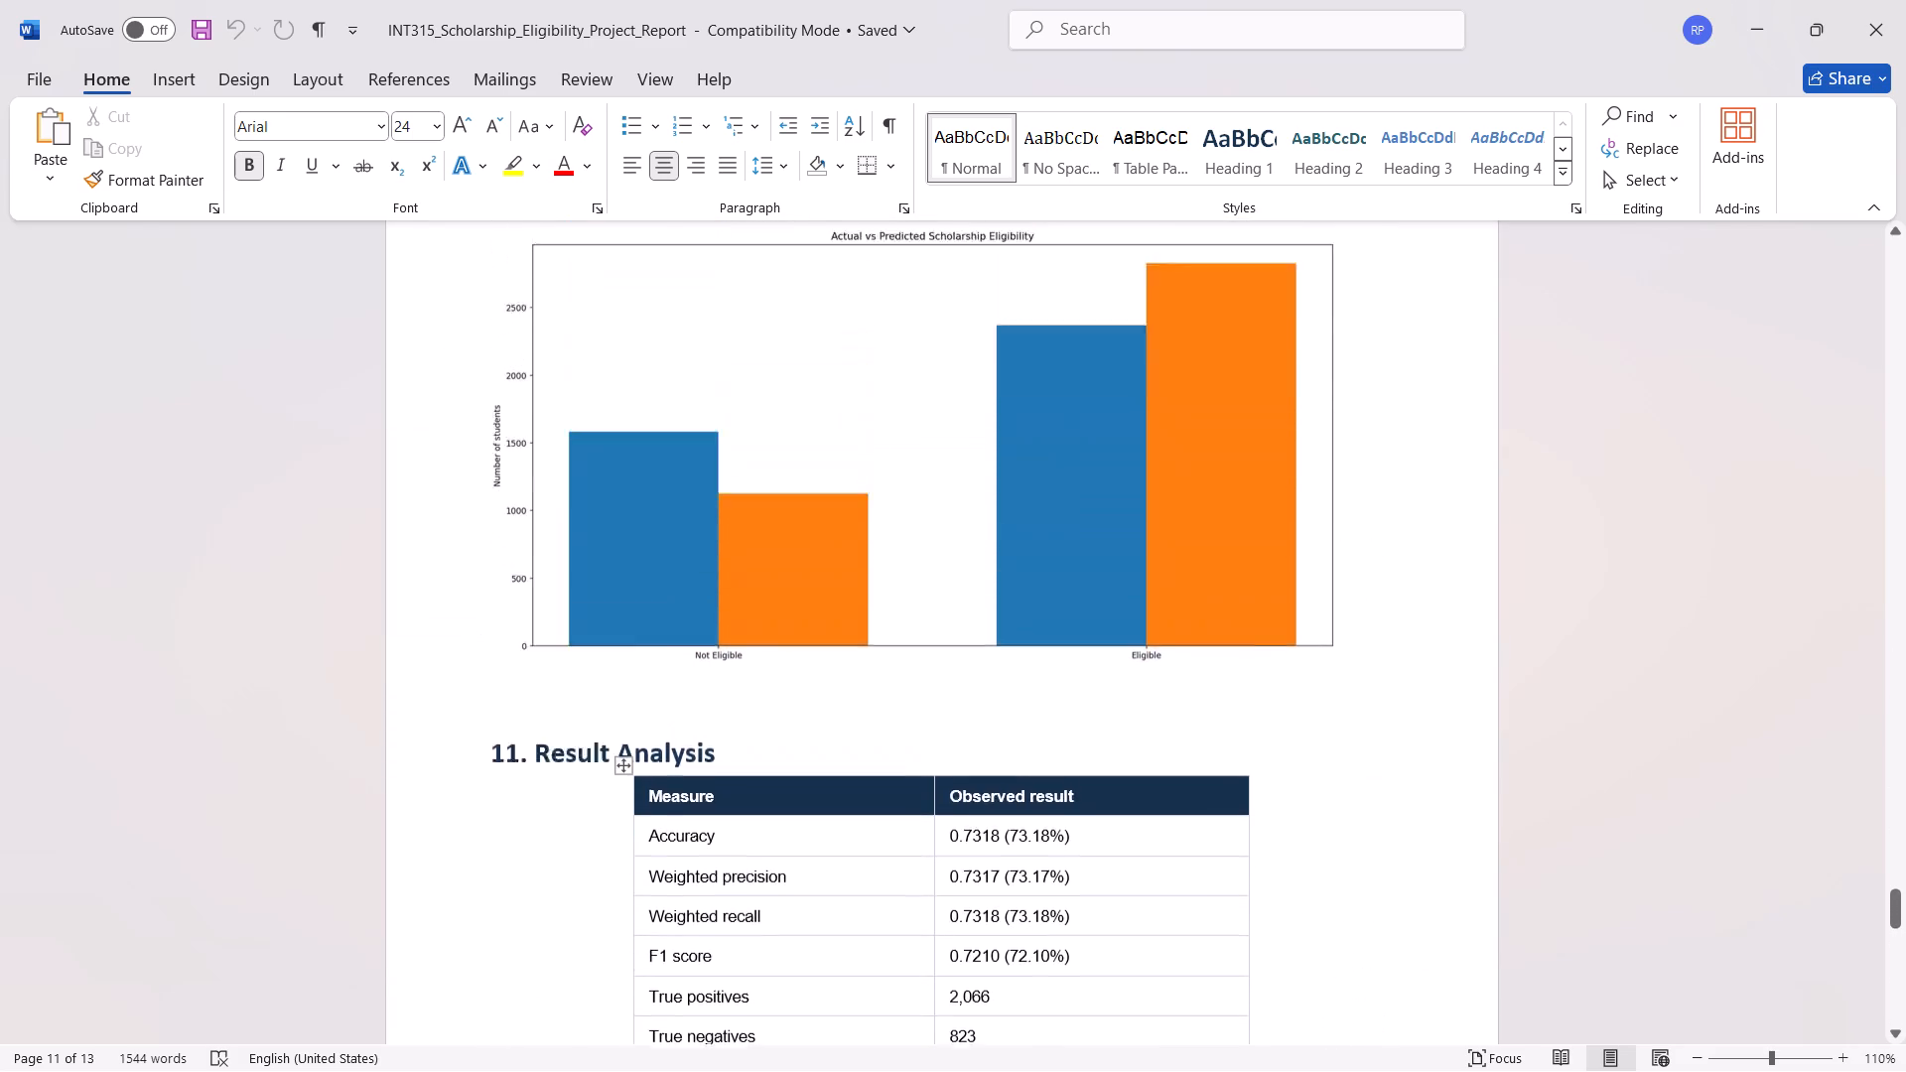
scroll(924, 728, up, 2)
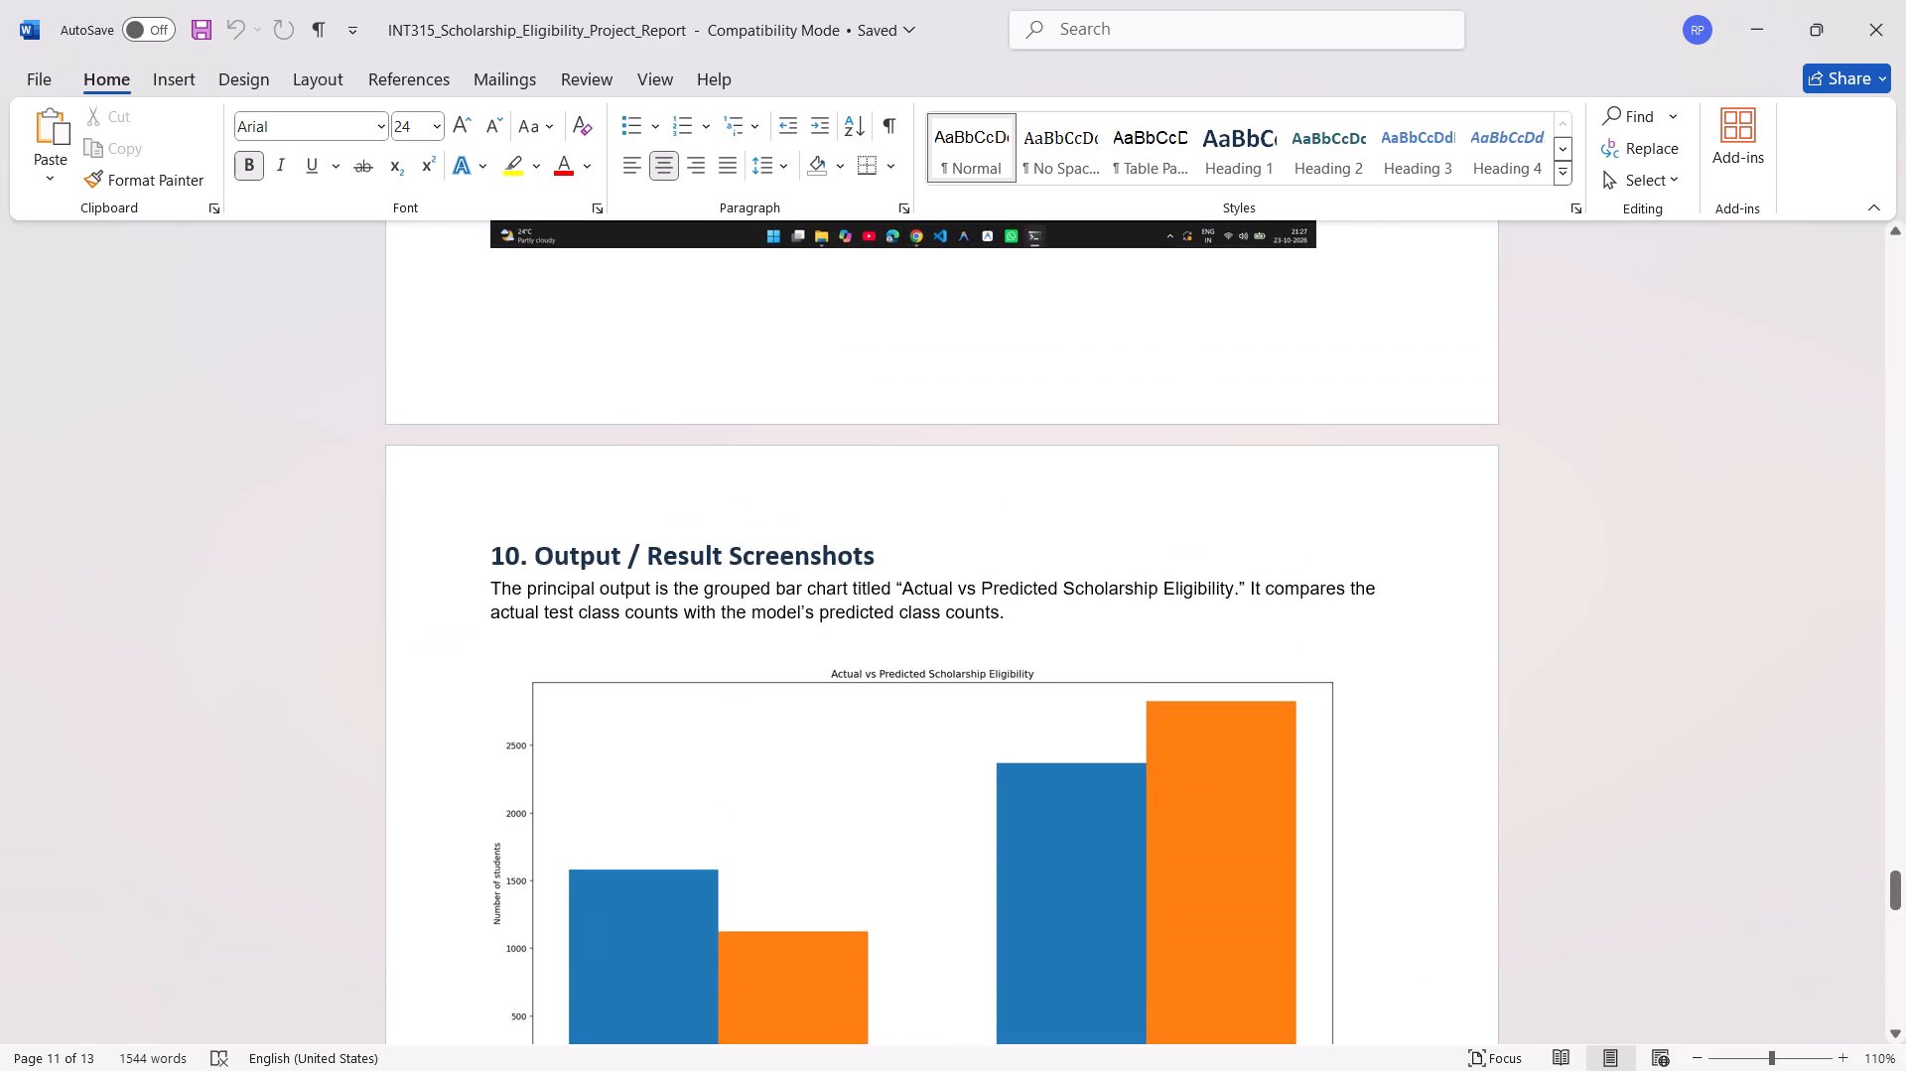
drag(1004, 625, 493, 601)
key(BackSpace)
key(BackSpace)
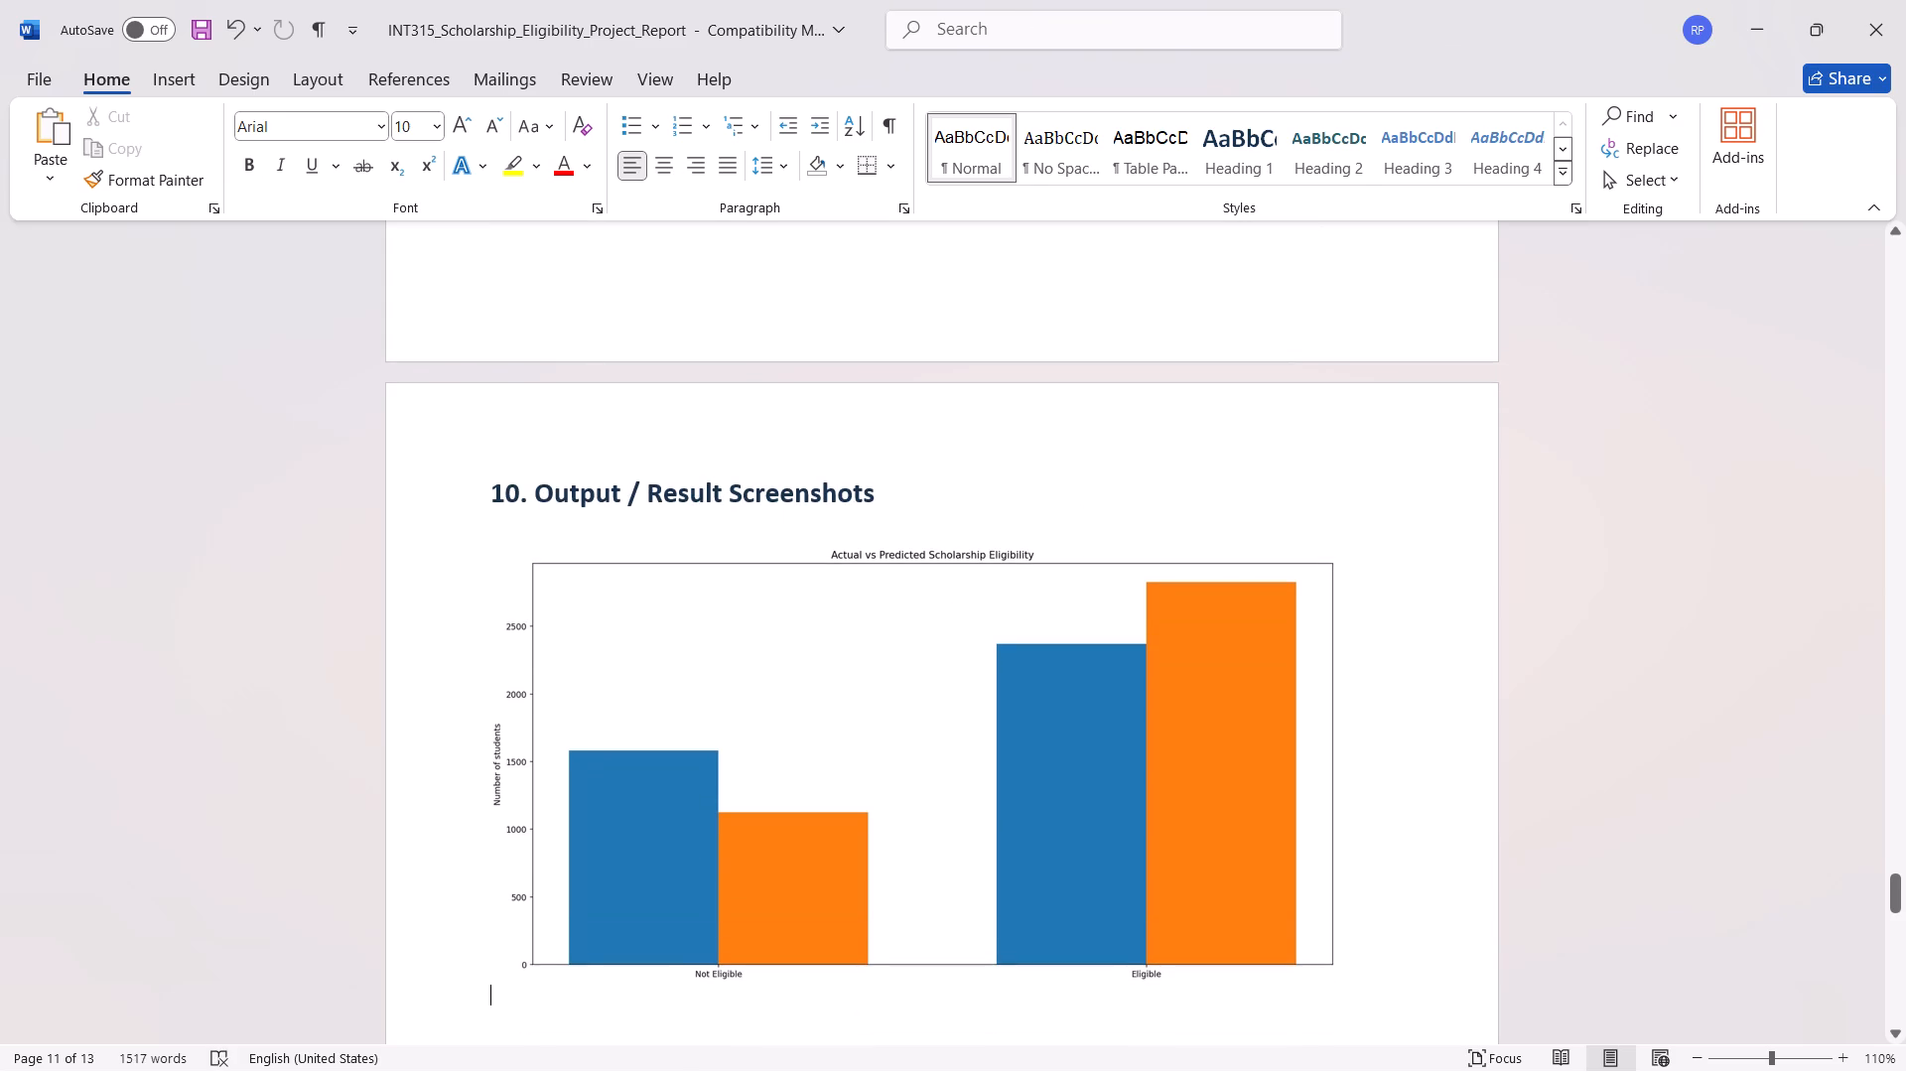
Copy the Decision Tree results paragraph from section 10 of the (1) copy to below the original's section 10 heading, ending with a full stop.
click(894, 482)
key(Return)
key(alt+Tab)
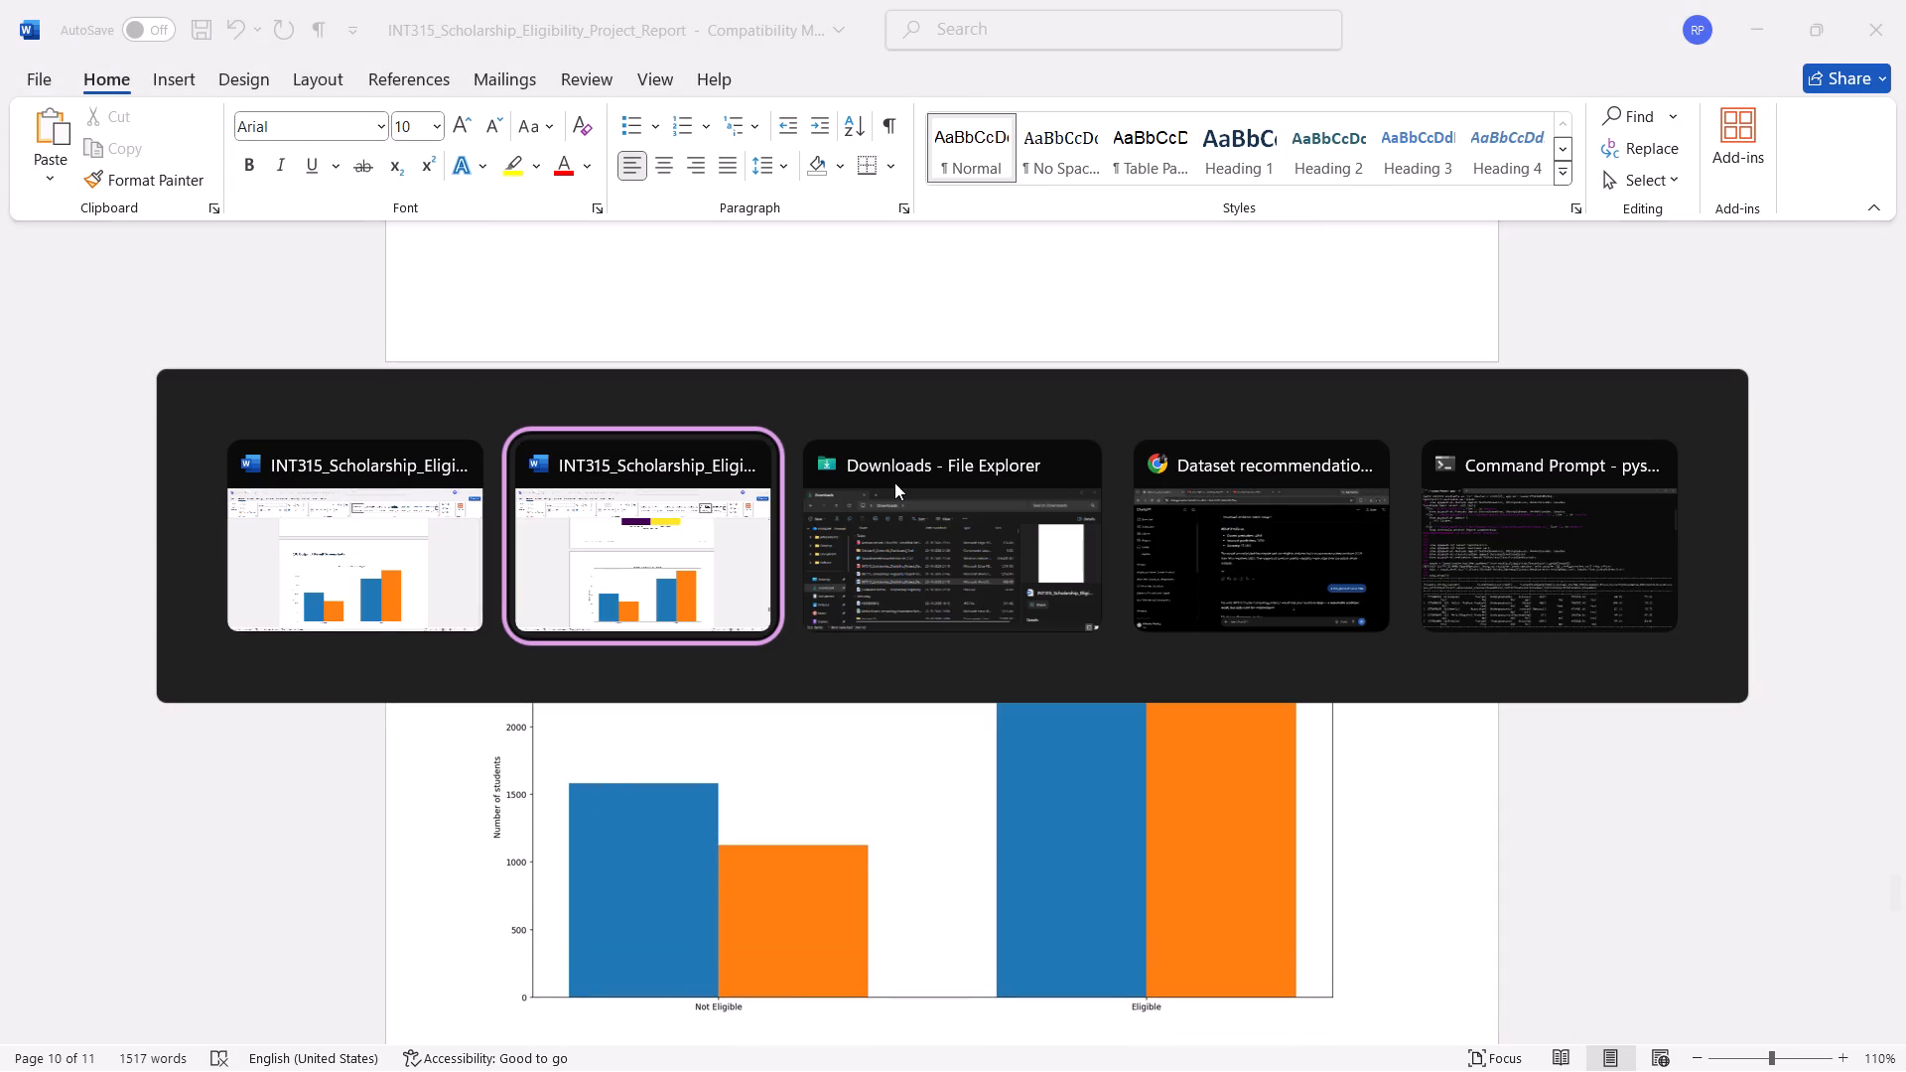
scroll(749, 537, up, 2)
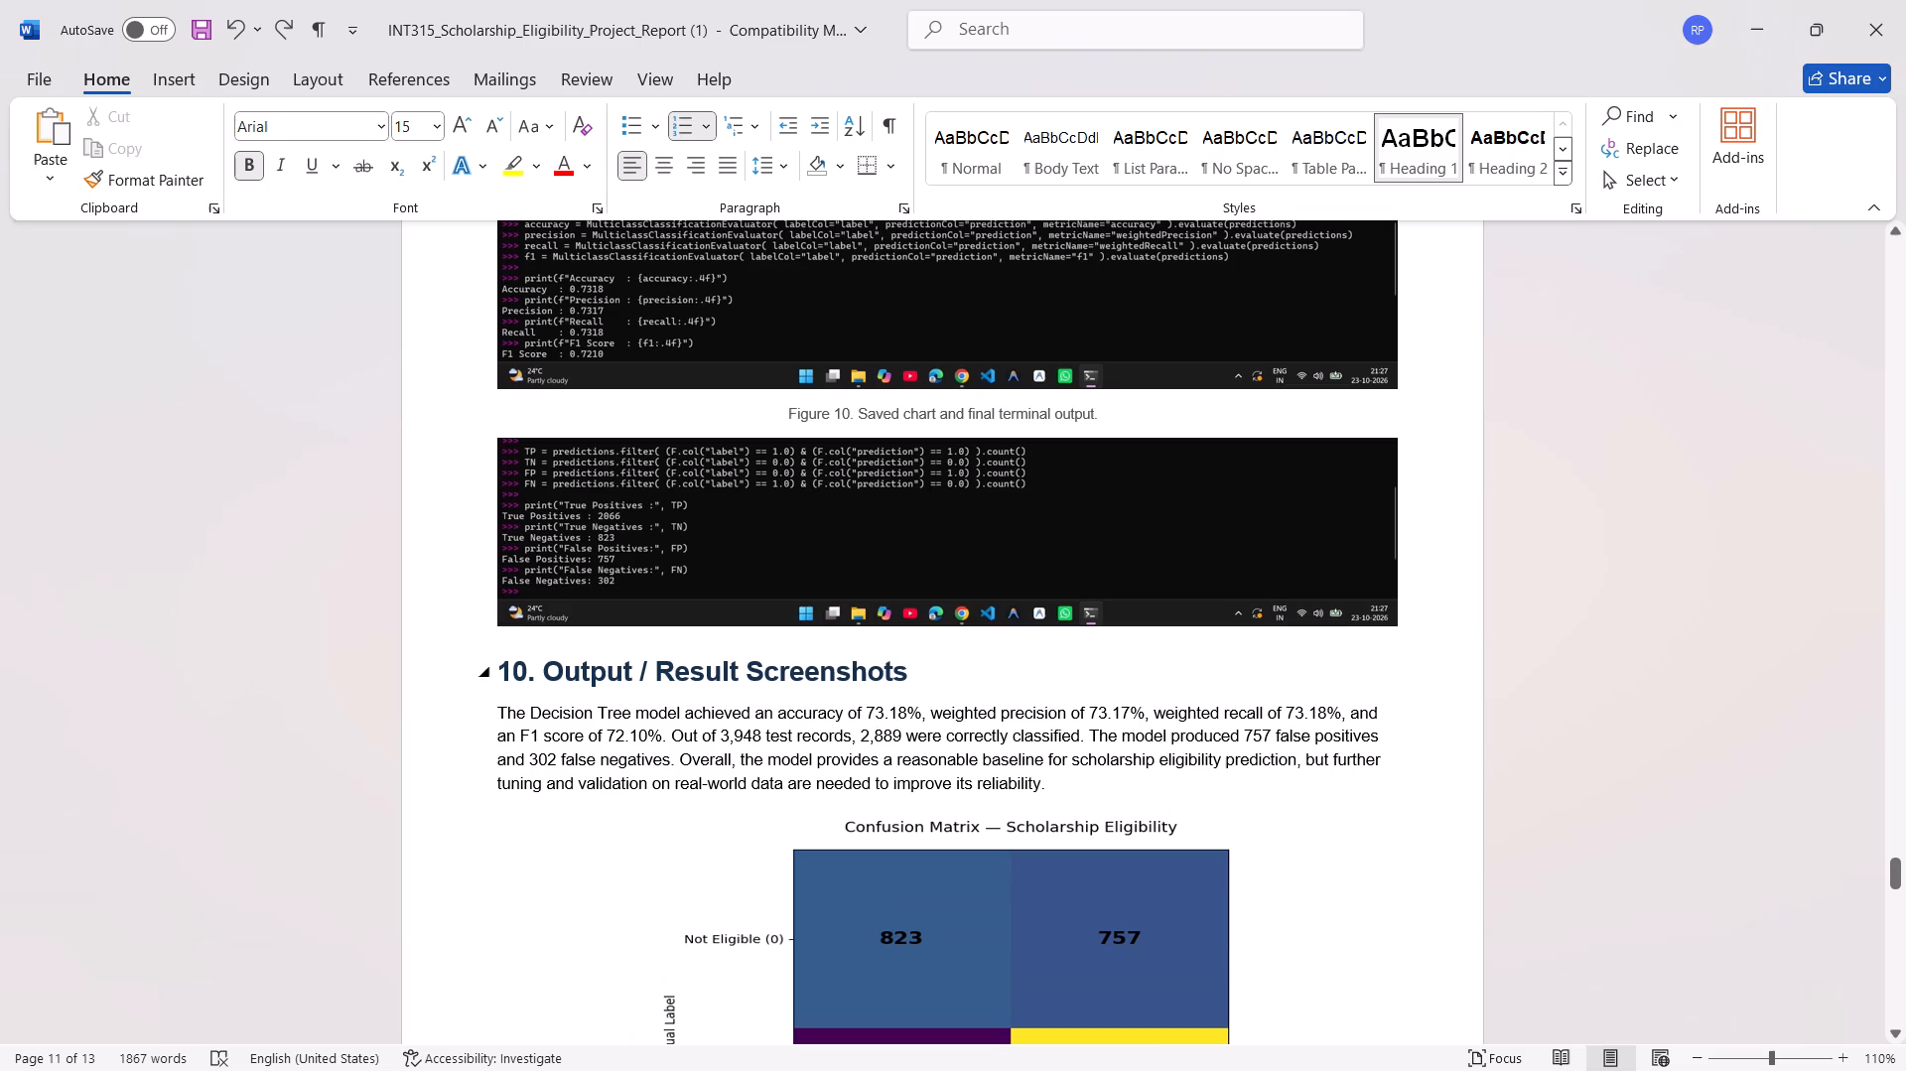
drag(487, 711, 1000, 773)
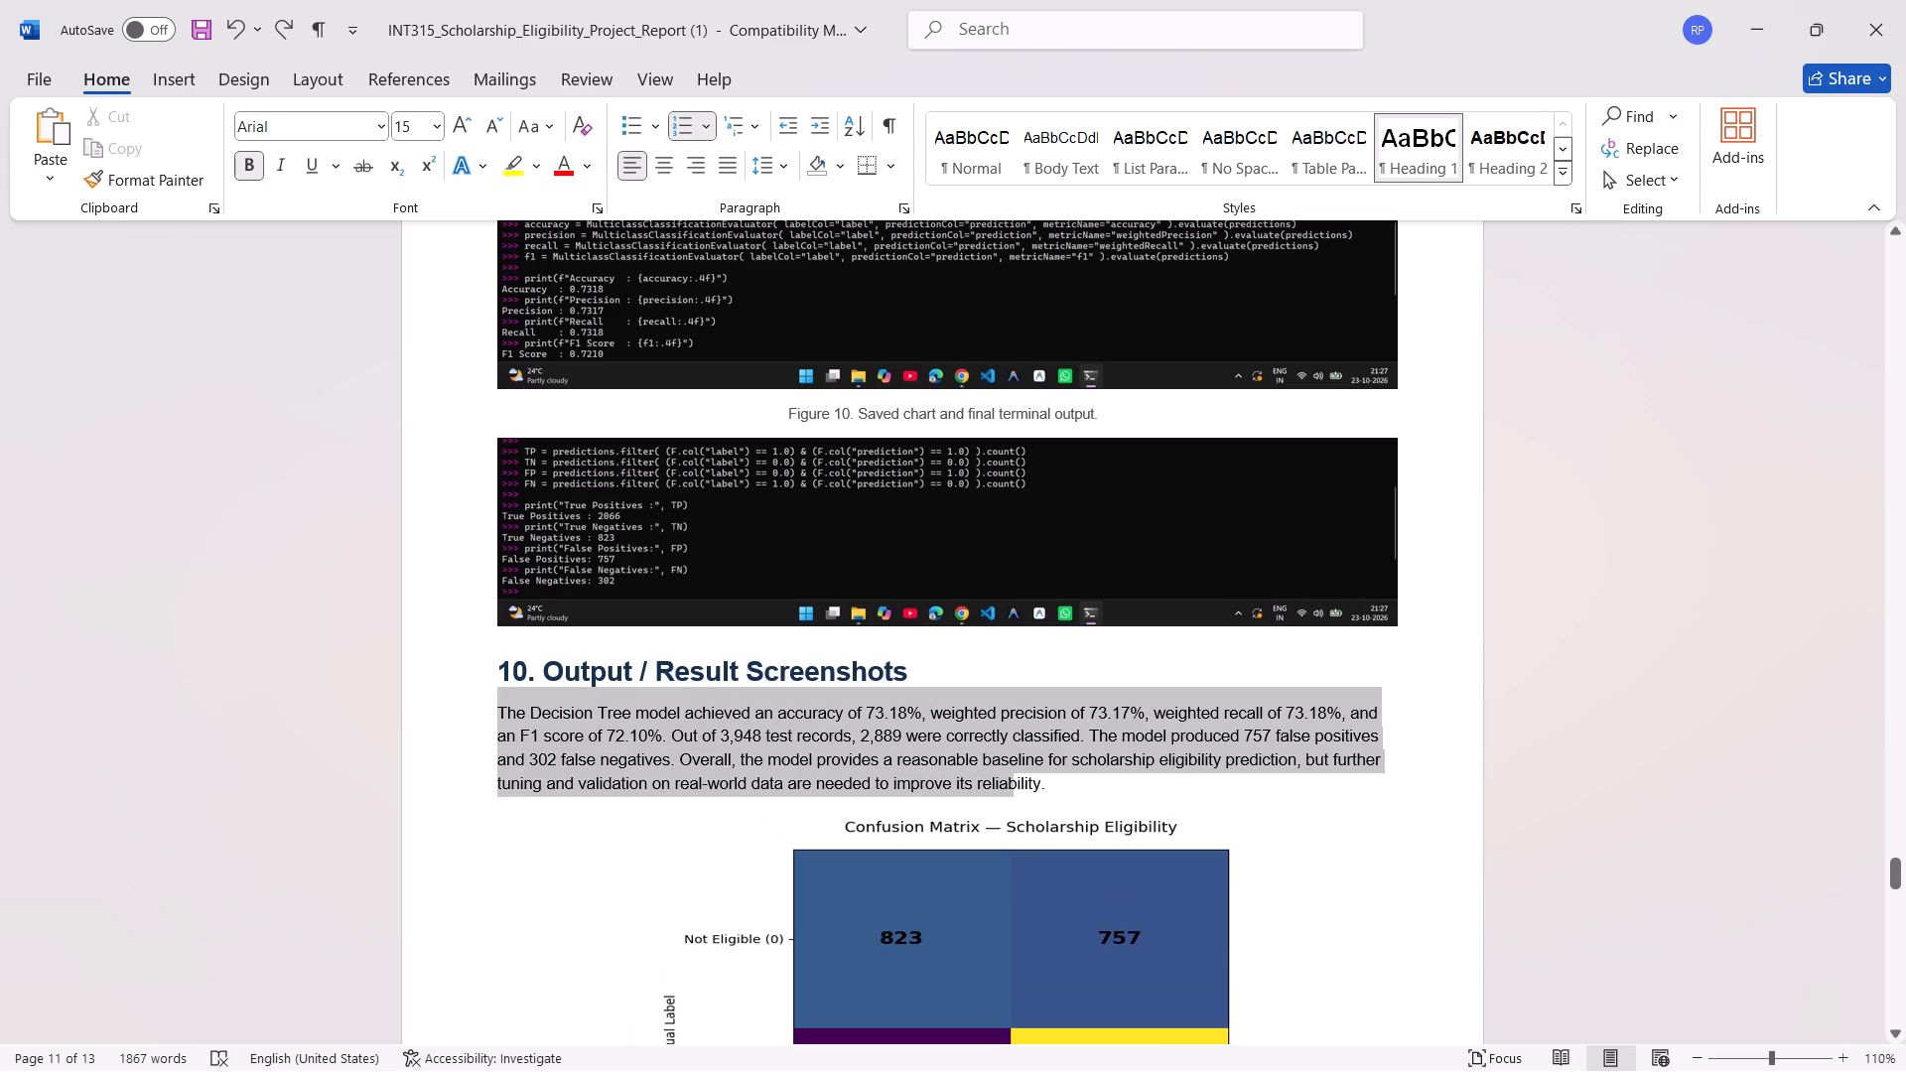
drag(1000, 773, 1038, 777)
key(ctrl+c)
key(alt+Tab)
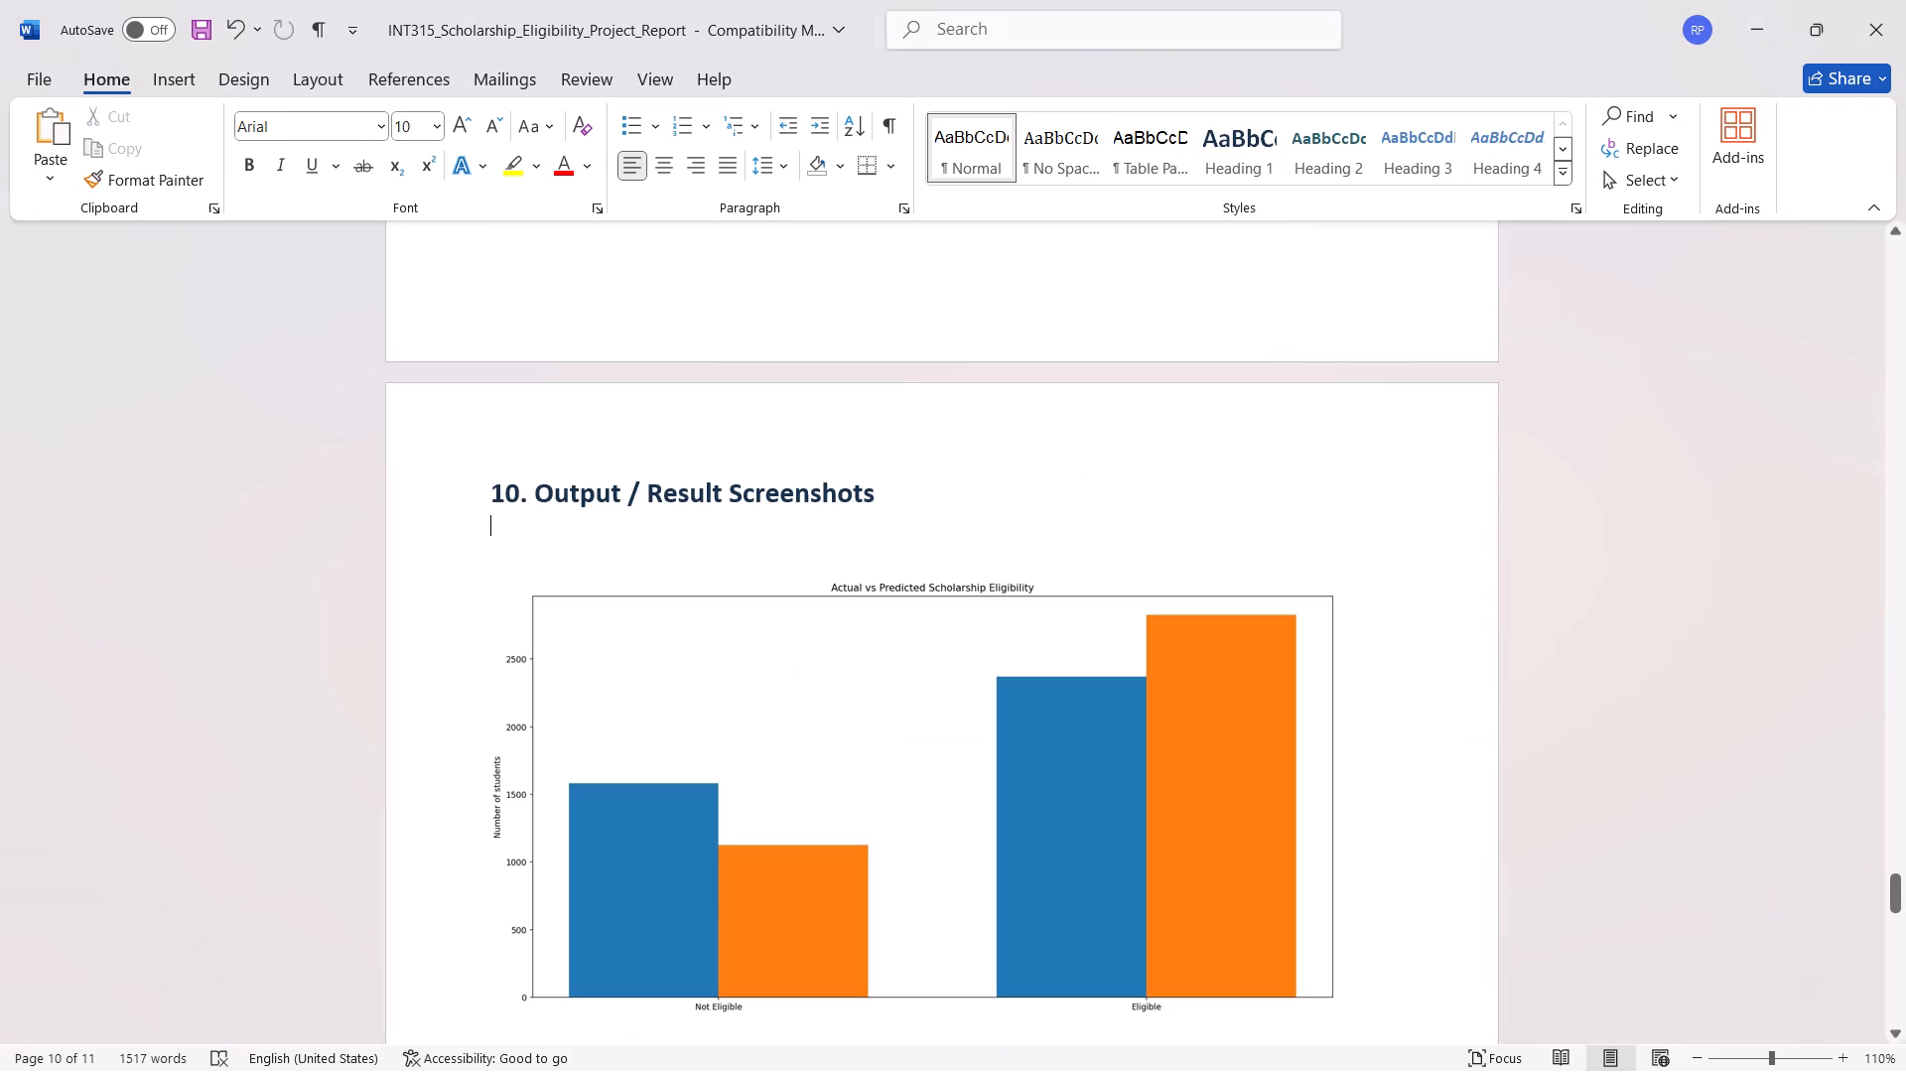
key(ctrl+v)
click(635, 620)
key(period)
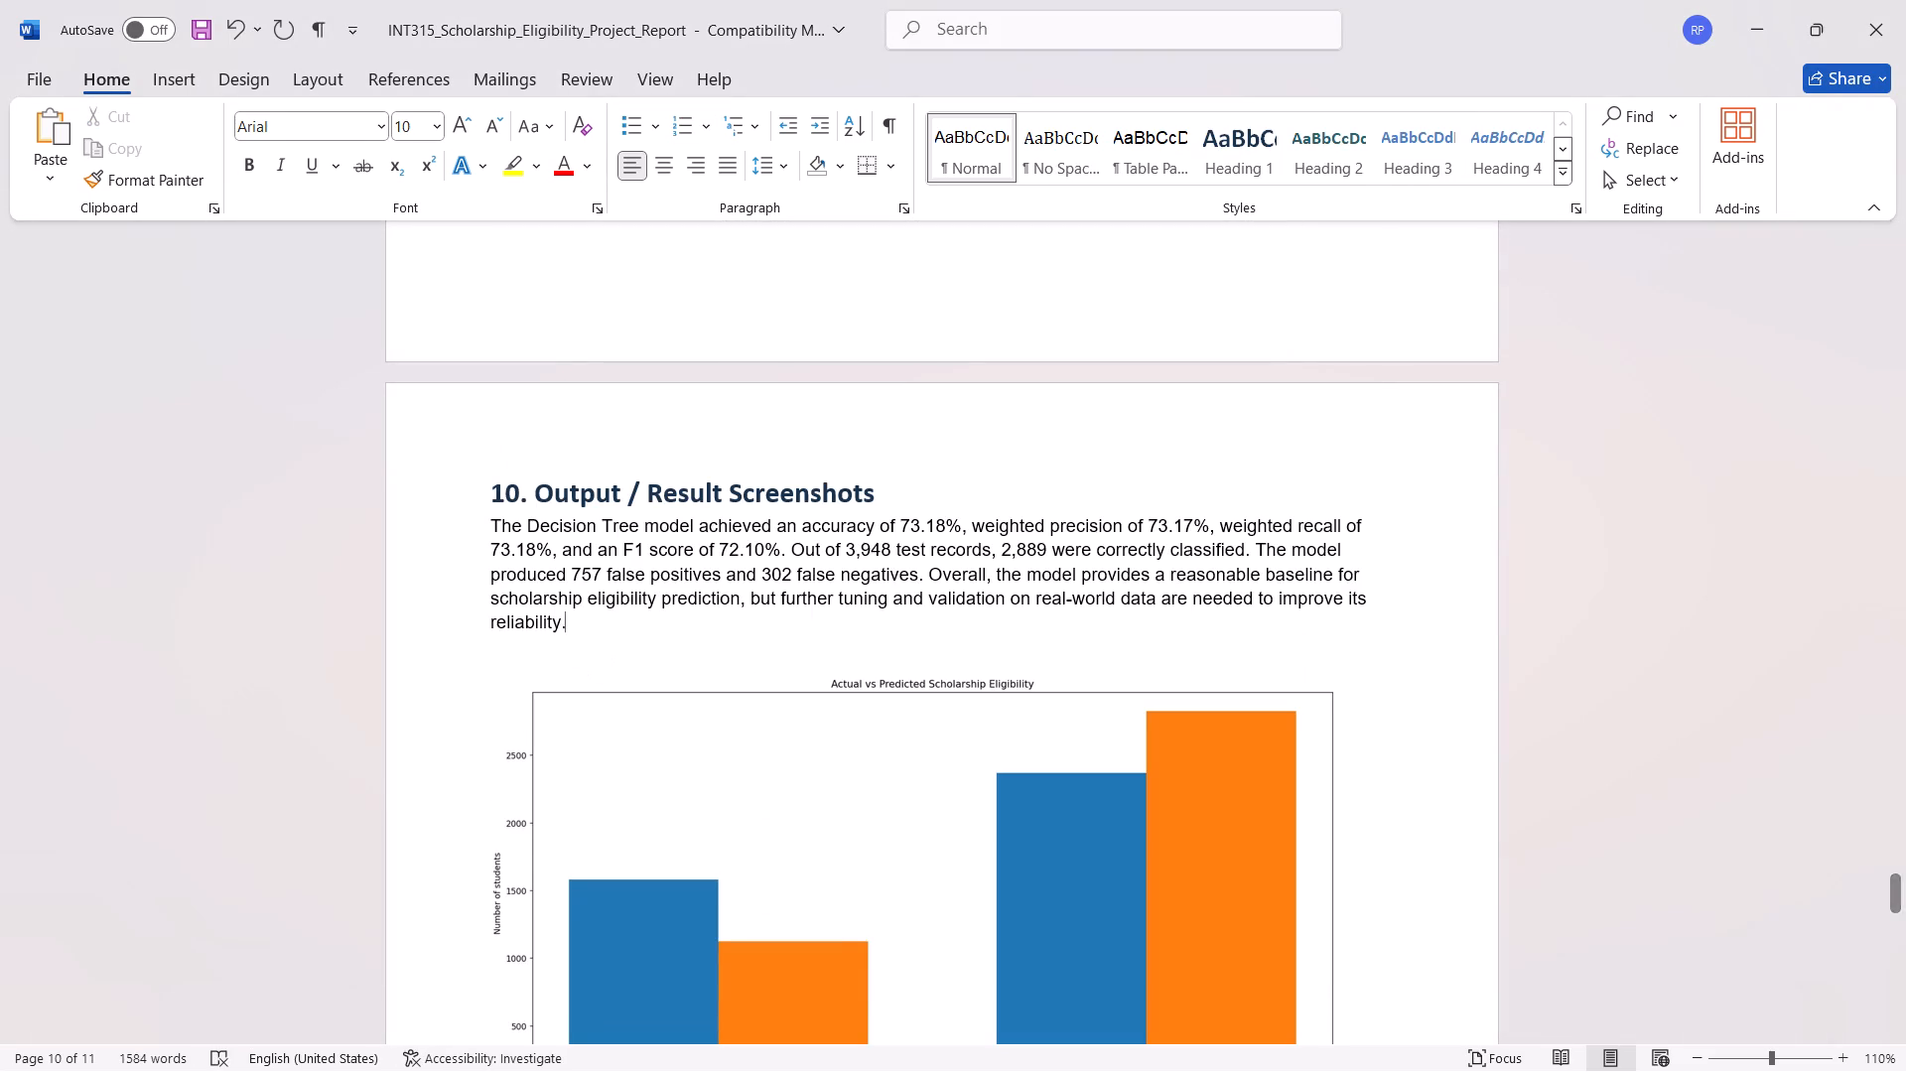
Insert the picture Confusion Matrix — Scholarship Eligibility from Downloads on a new line between the results paragraph and the bar chart.
scroll(853, 675, down, 1)
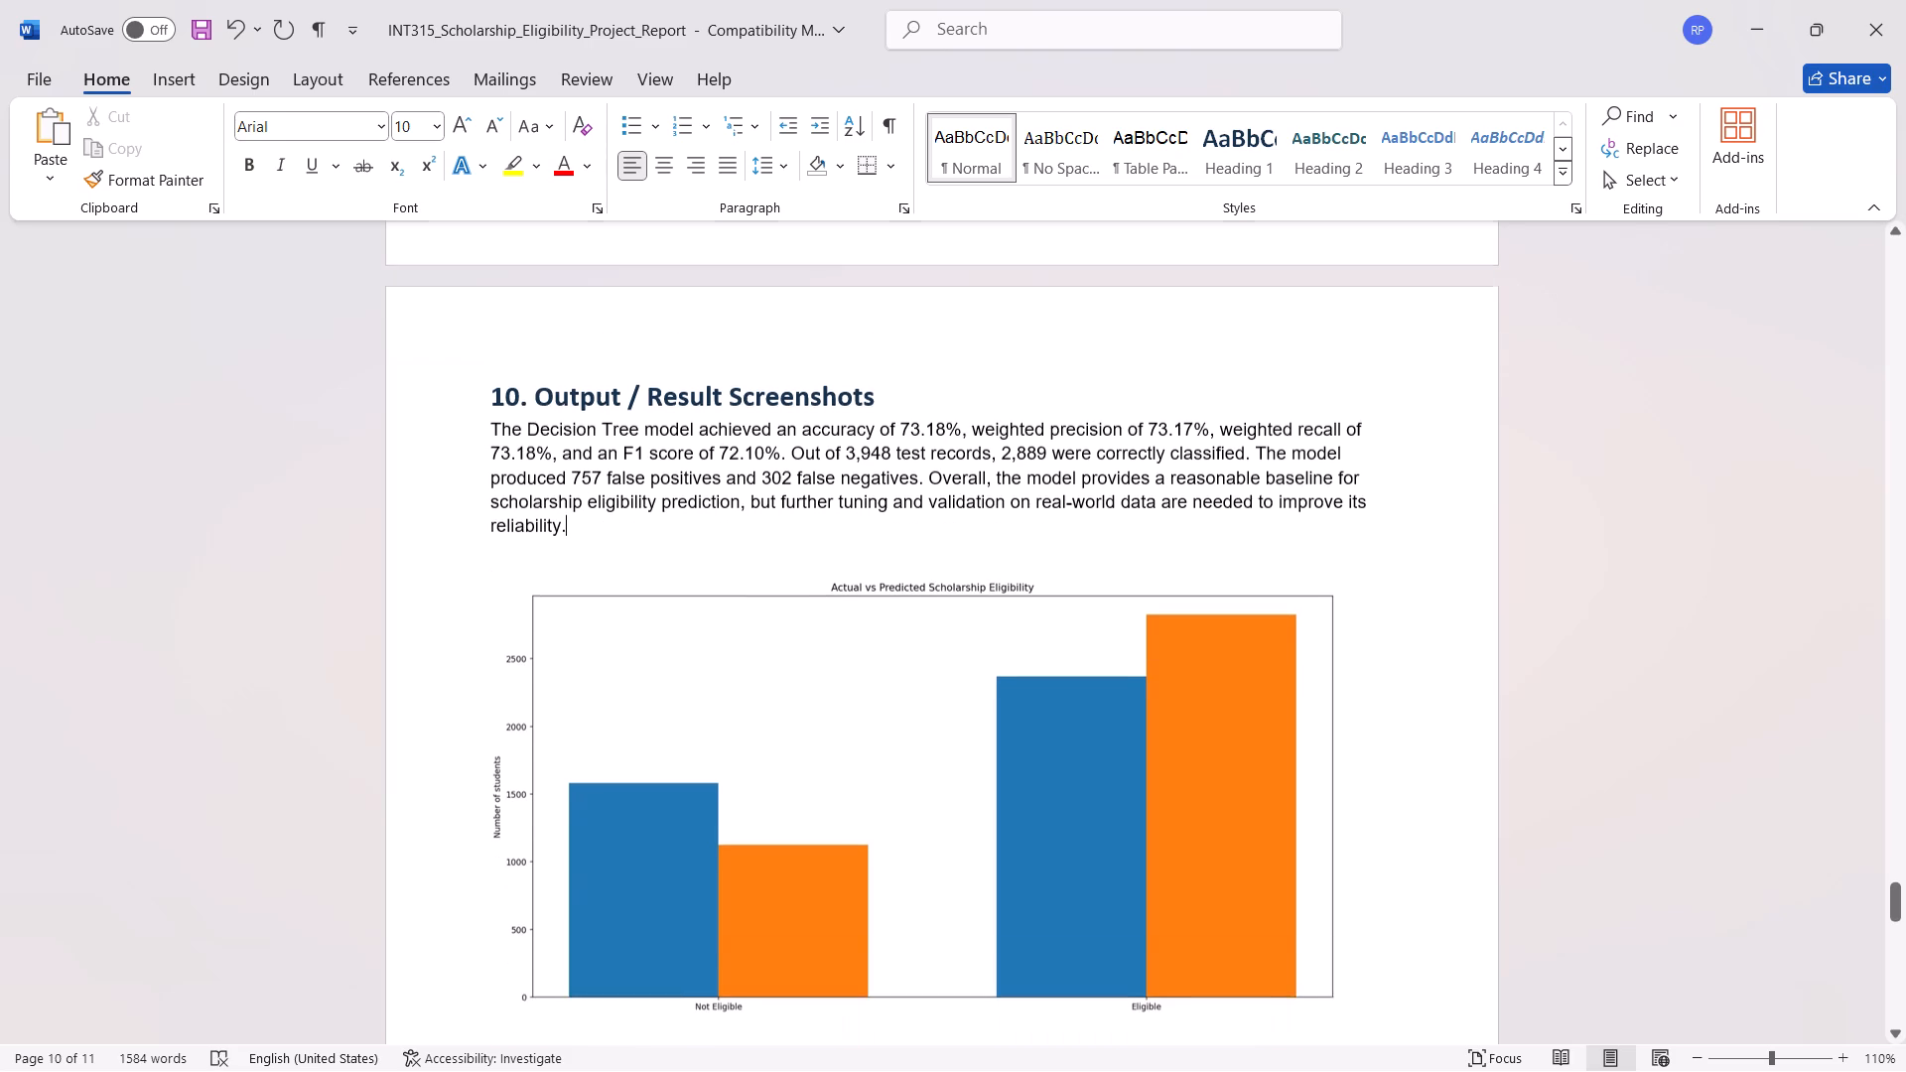
scroll(853, 675, down, 1)
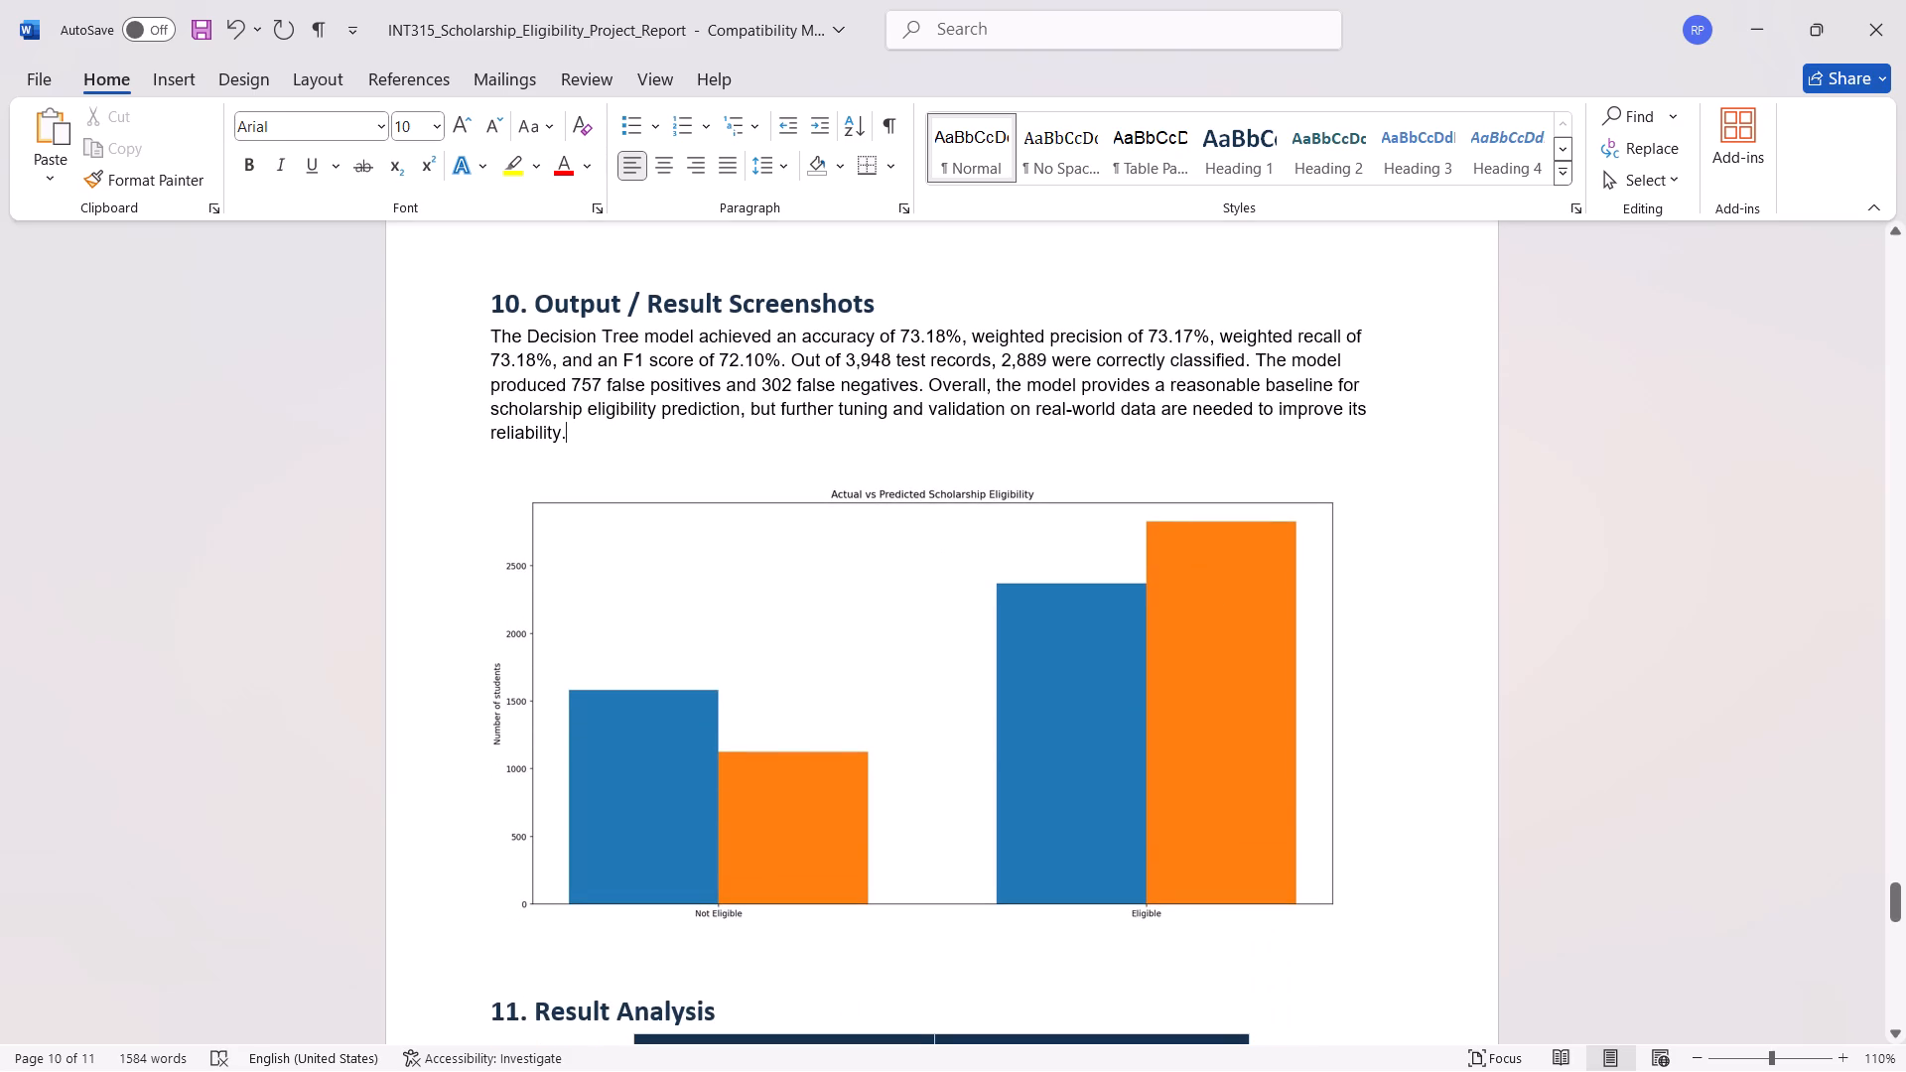
click(887, 704)
scroll(931, 698, down, 1)
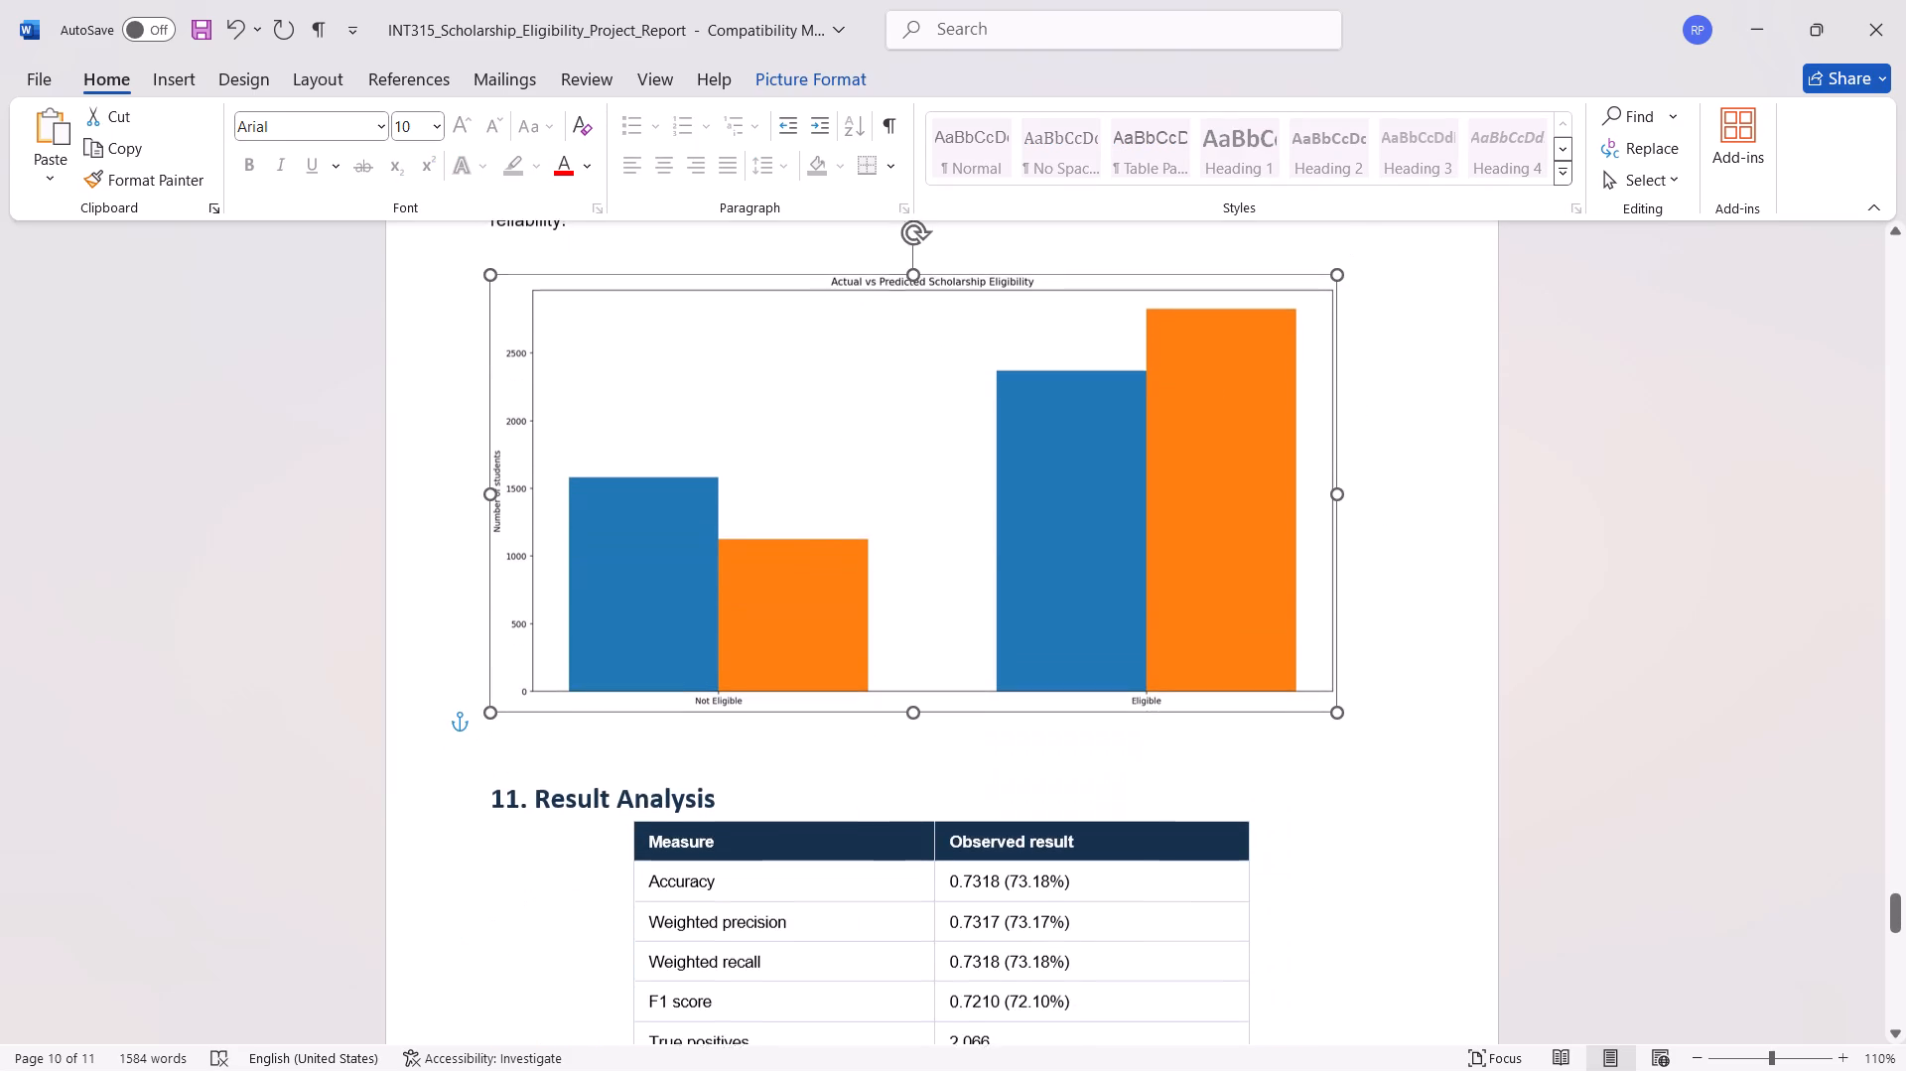
scroll(797, 516, up, 1)
click(660, 637)
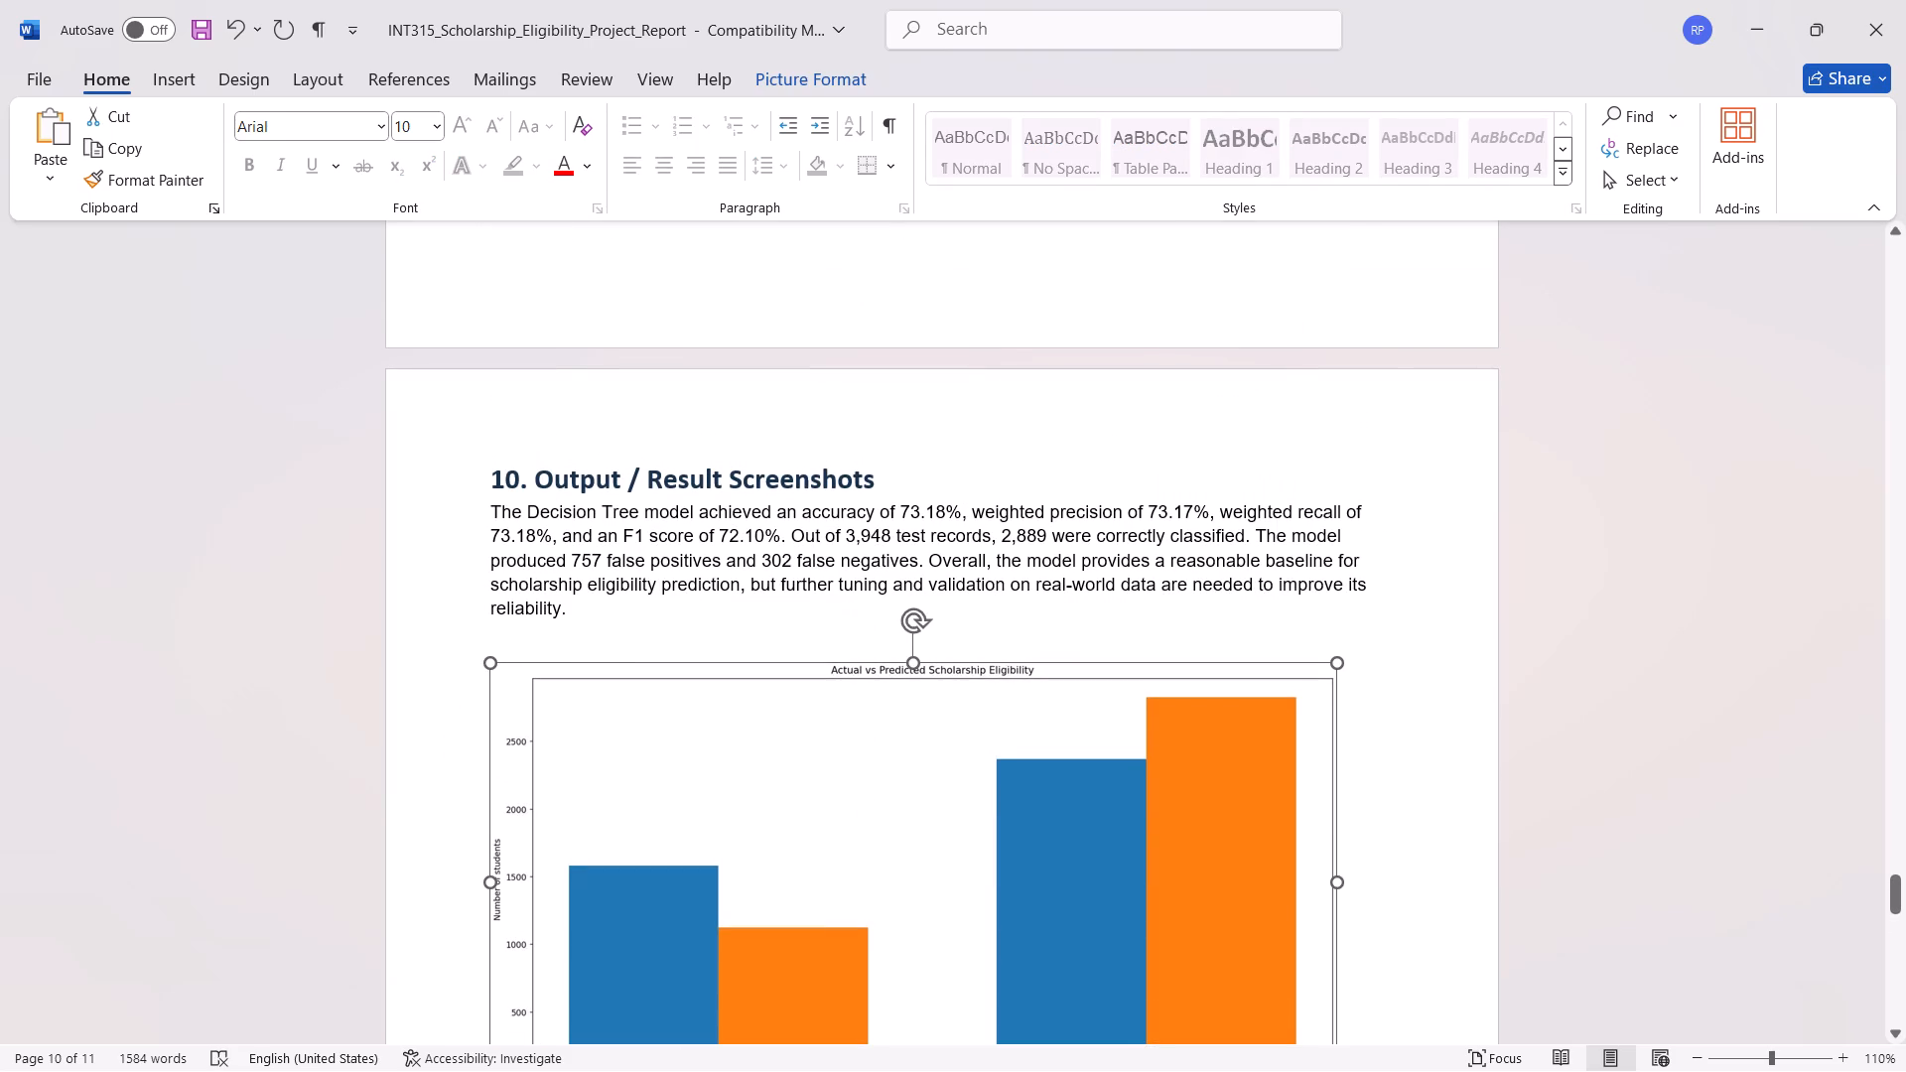
key(Return)
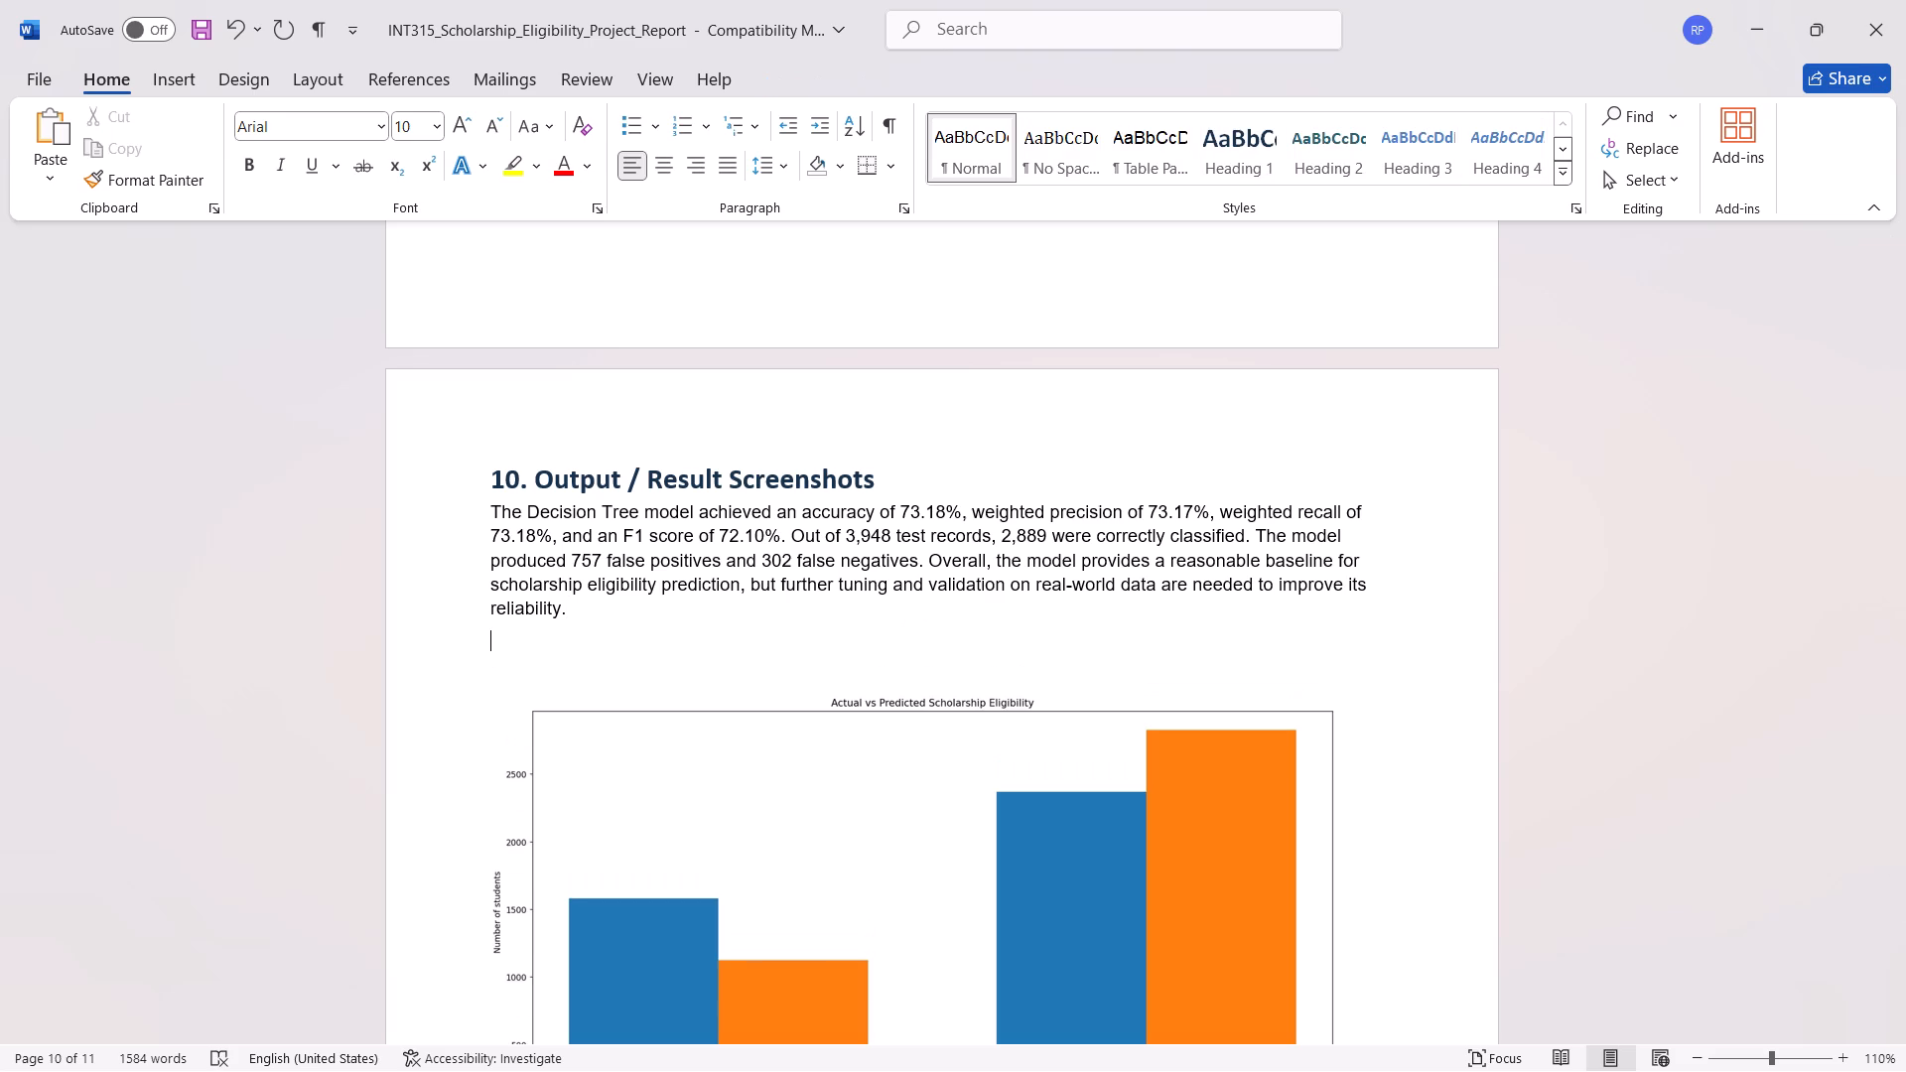
click(180, 75)
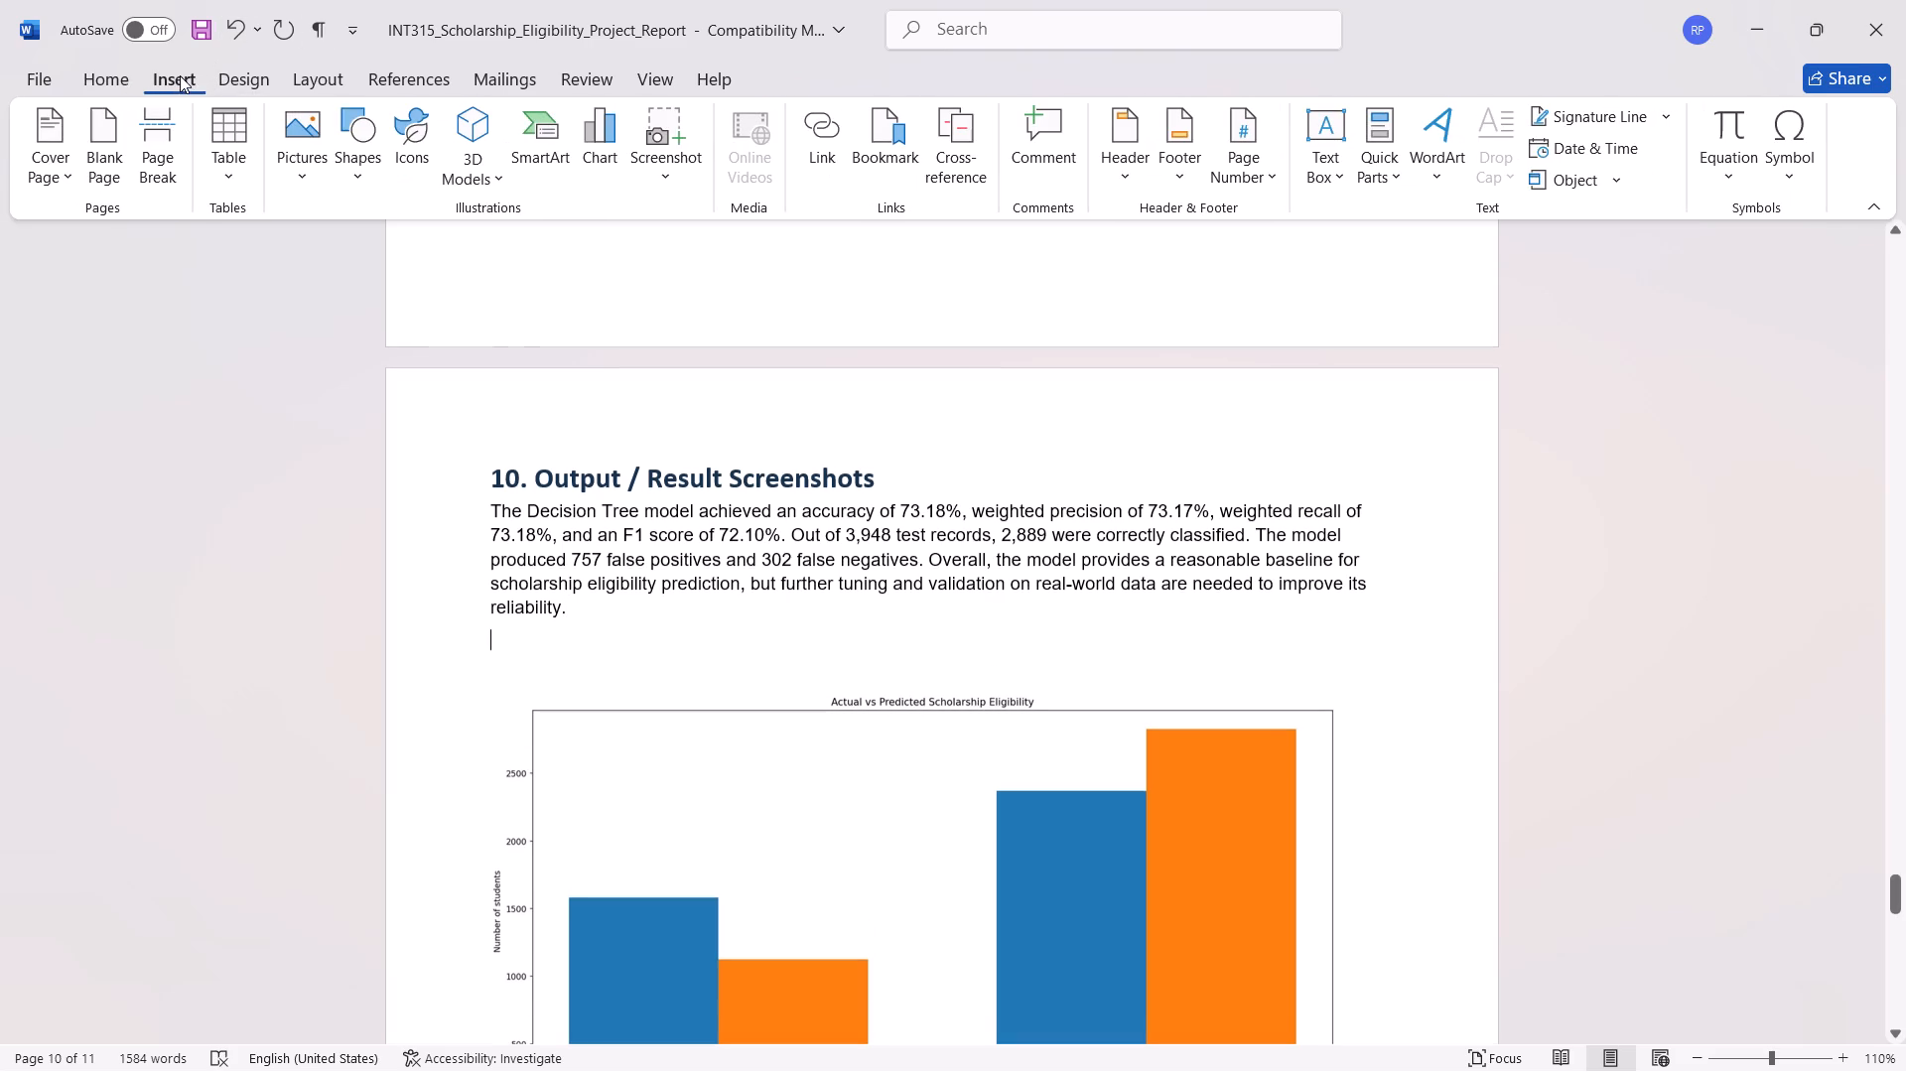
click(310, 136)
click(340, 234)
click(347, 256)
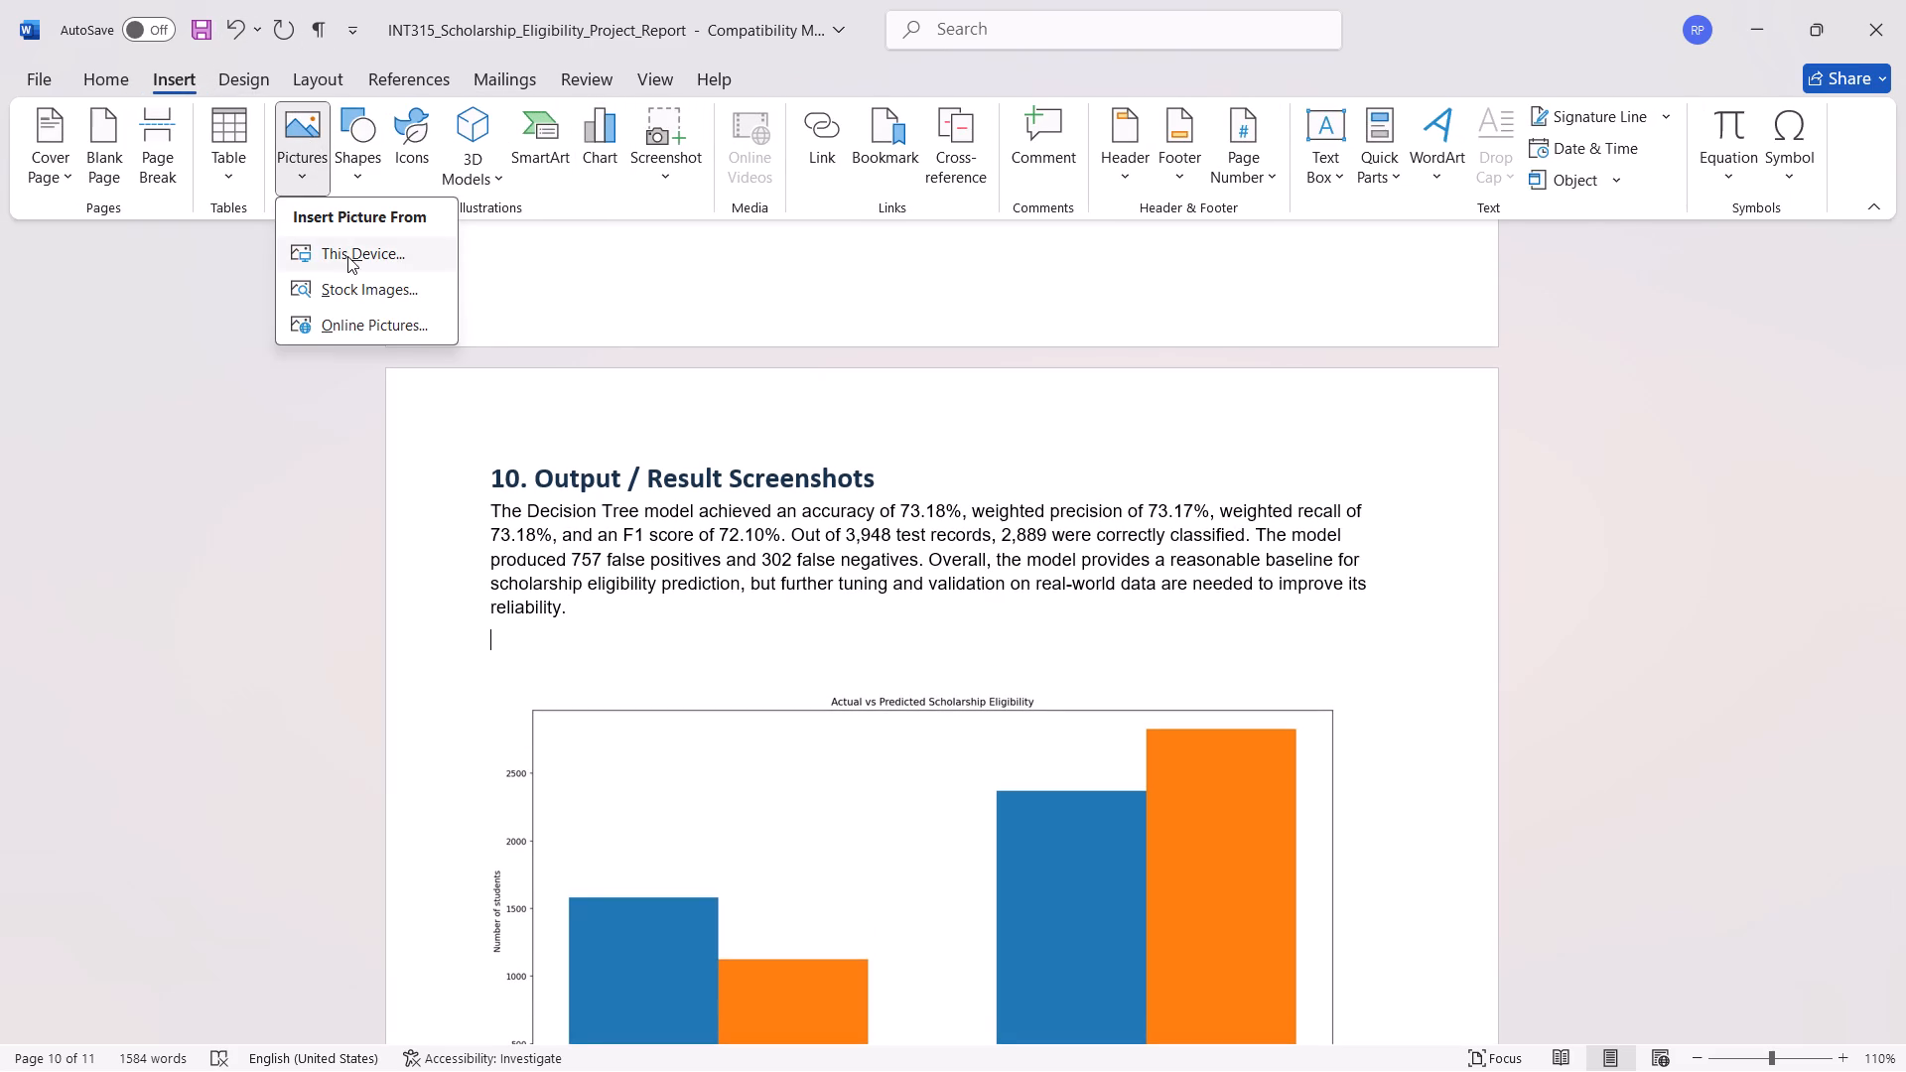
click(326, 243)
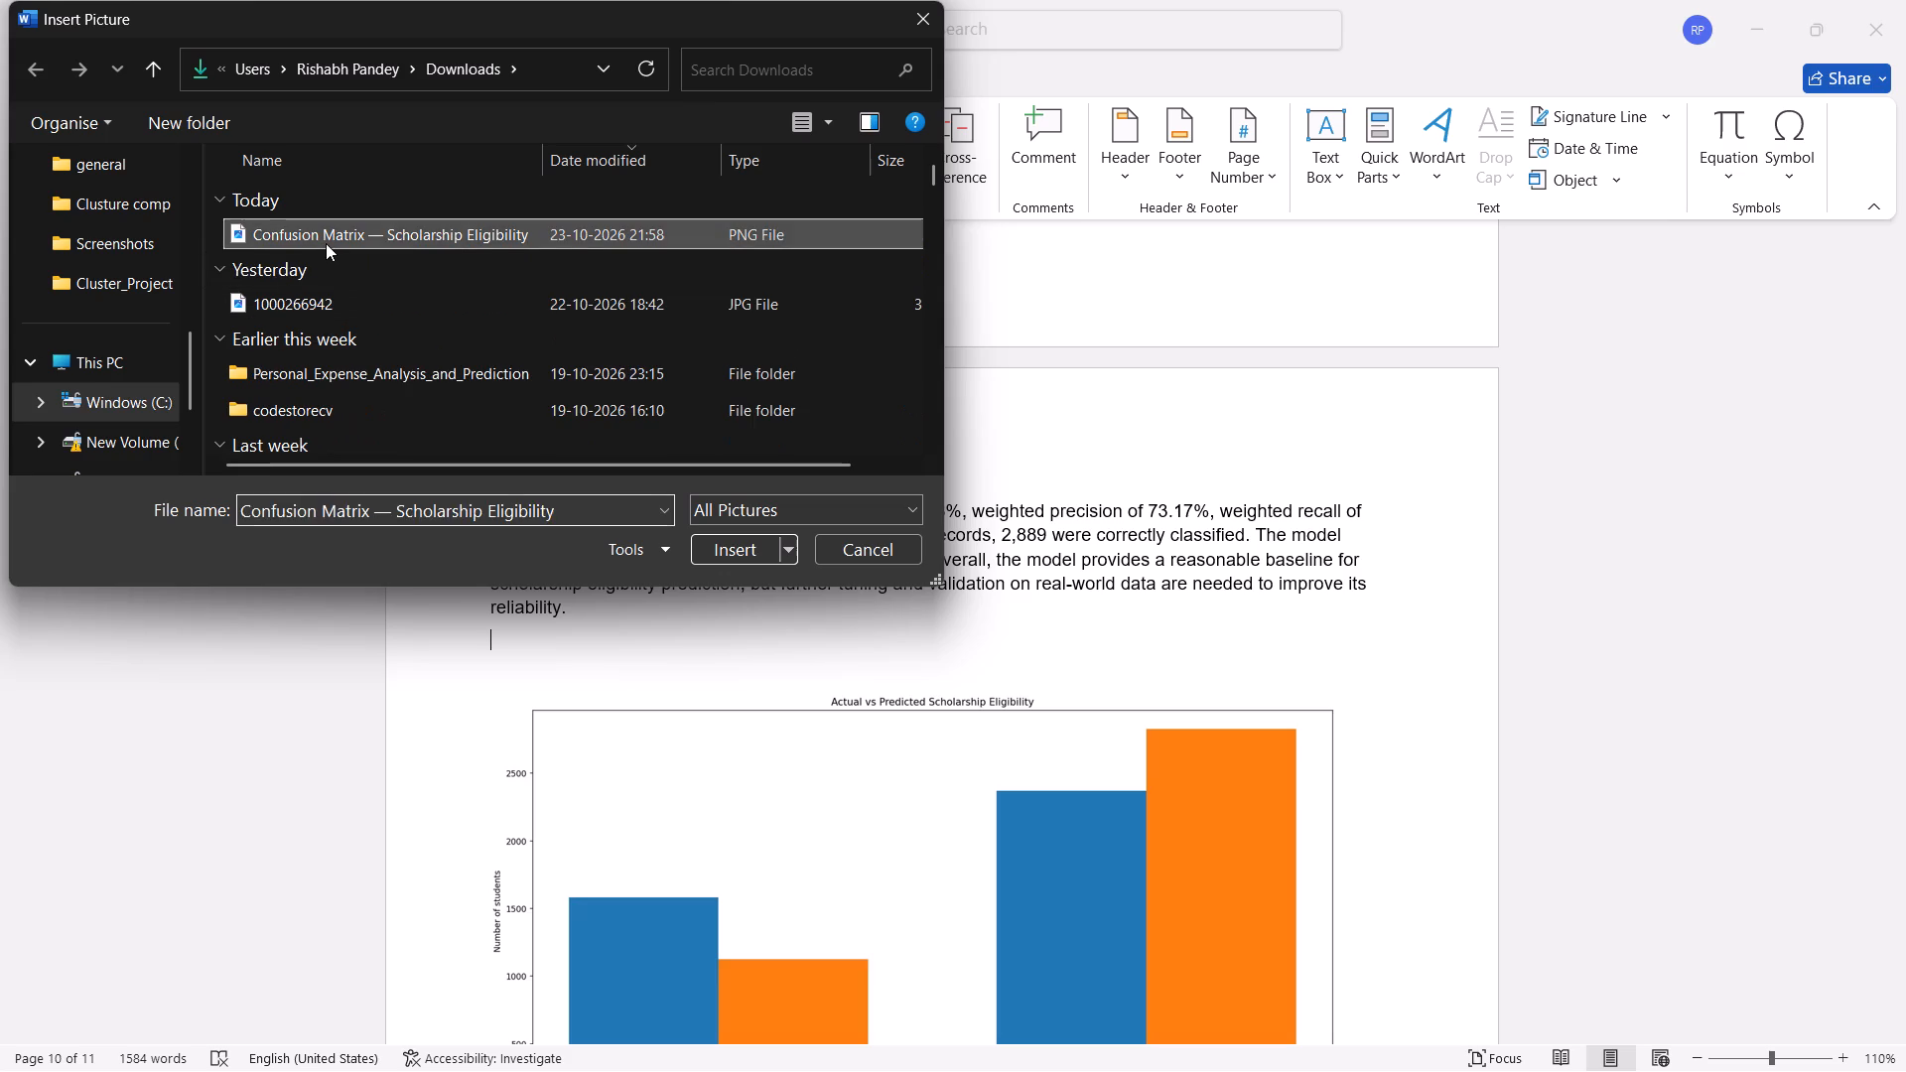
key(Return)
Centre the inserted confusion matrix picture on the page.
scroll(742, 702, down, 1)
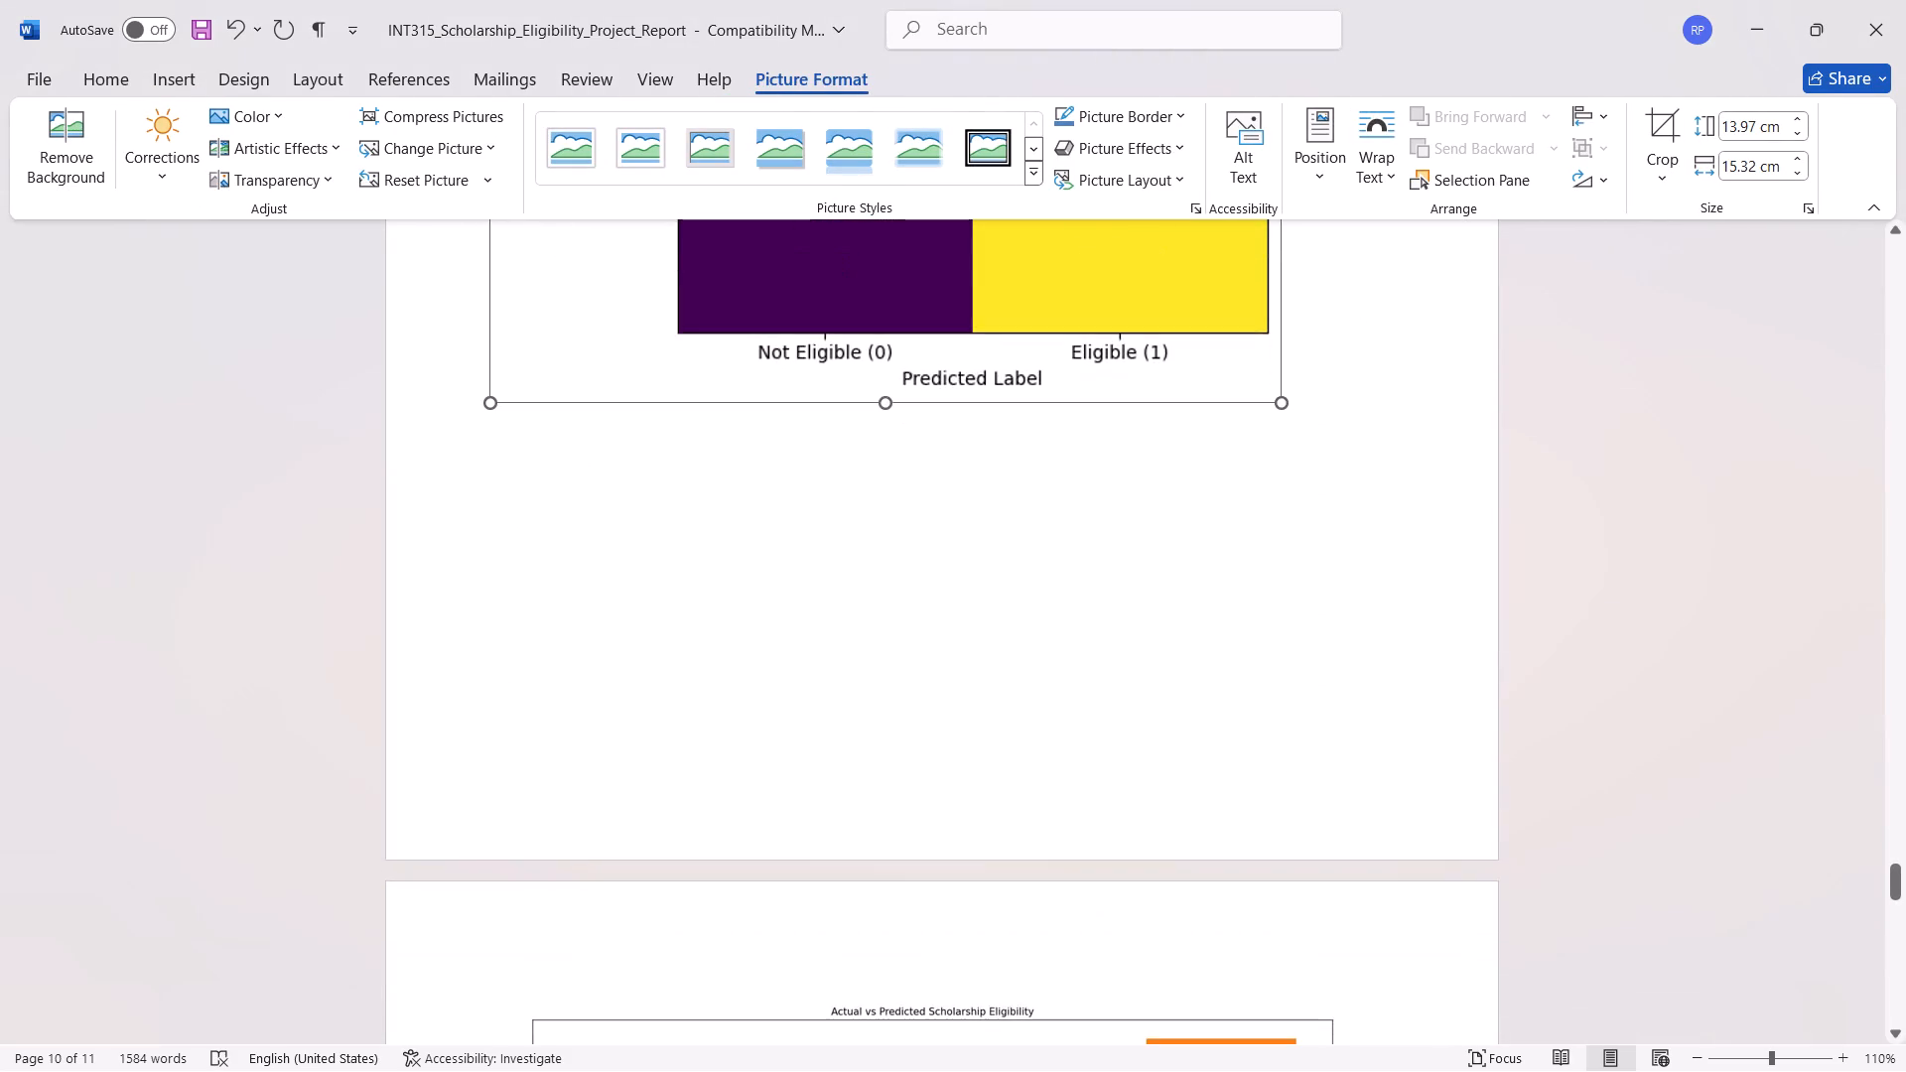
scroll(849, 489, up, 1)
click(654, 486)
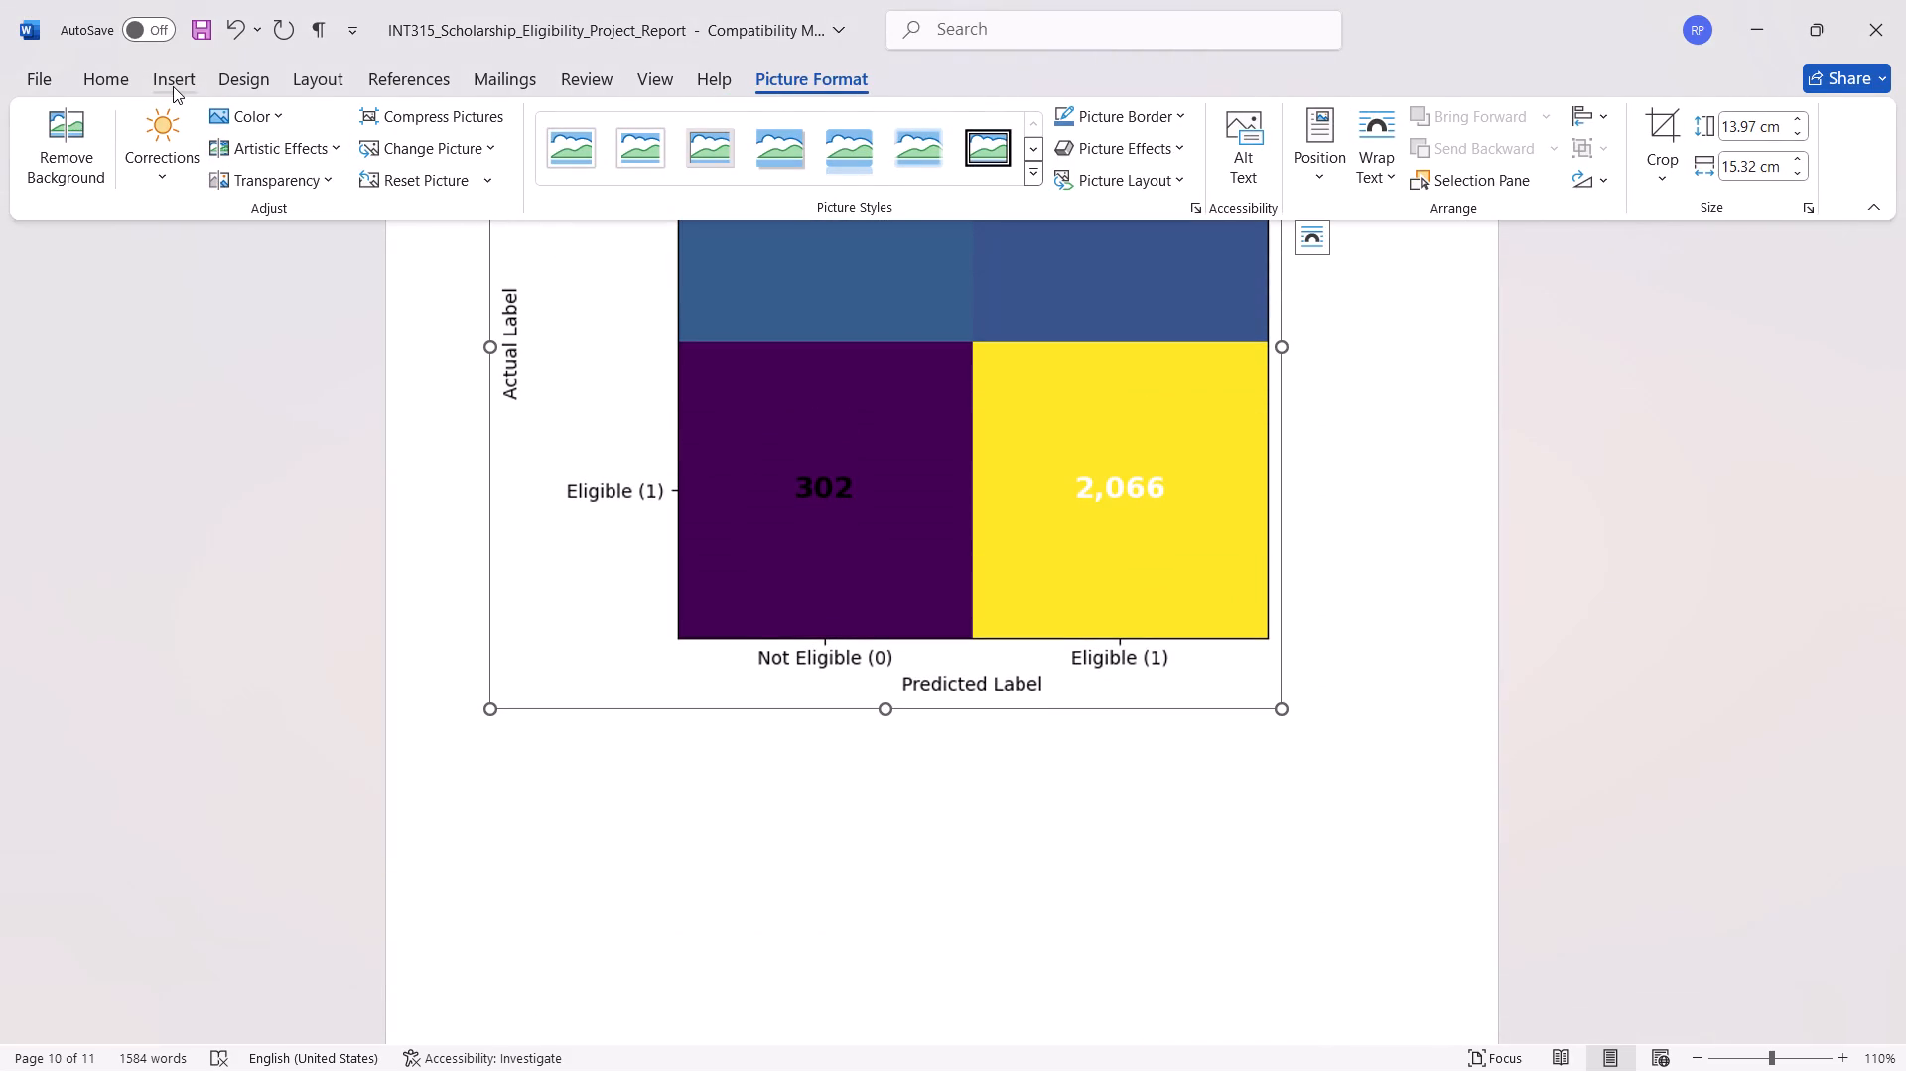
click(173, 86)
click(109, 78)
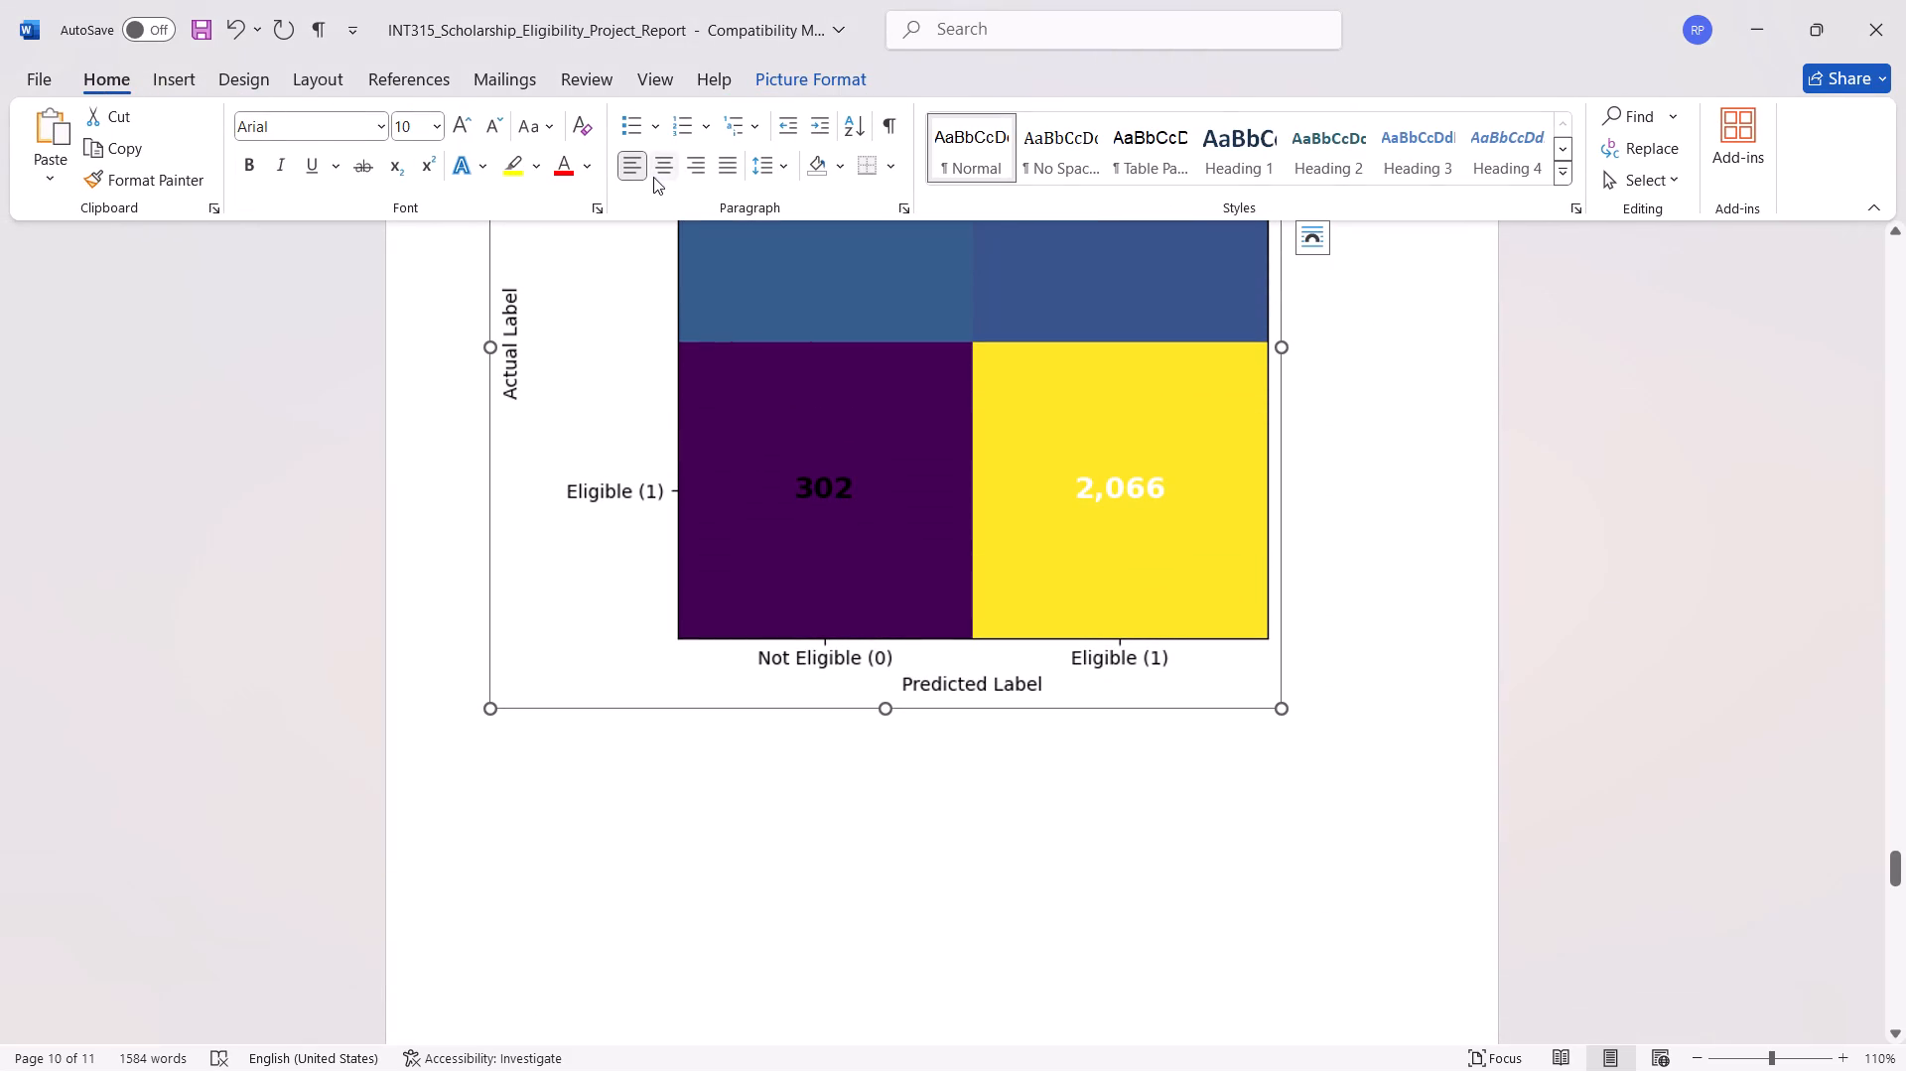
click(657, 172)
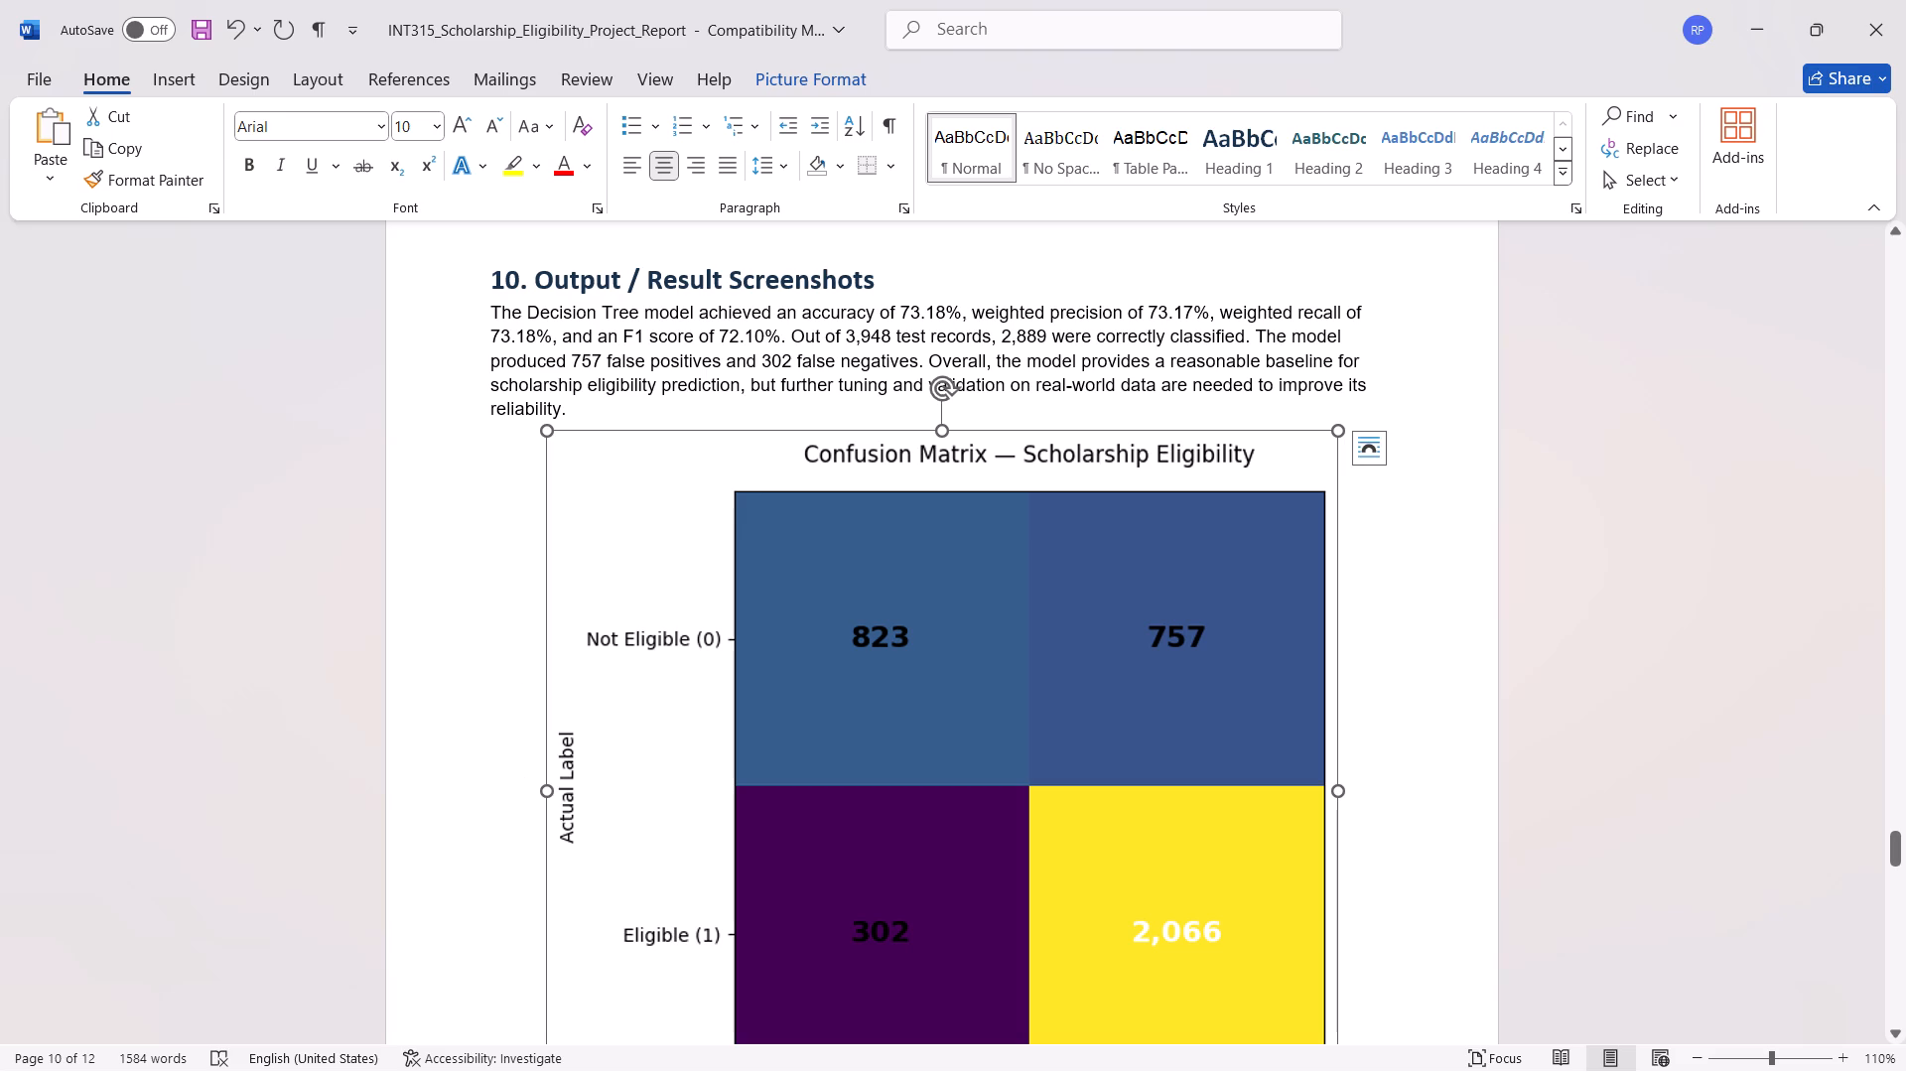
Narrow the confusion matrix picture and reduce its height so the bar chart fits beneath it on the same page.
drag(544, 790, 763, 788)
scroll(949, 838, down, 1)
drag(941, 810, 953, 432)
scroll(953, 432, up, 1)
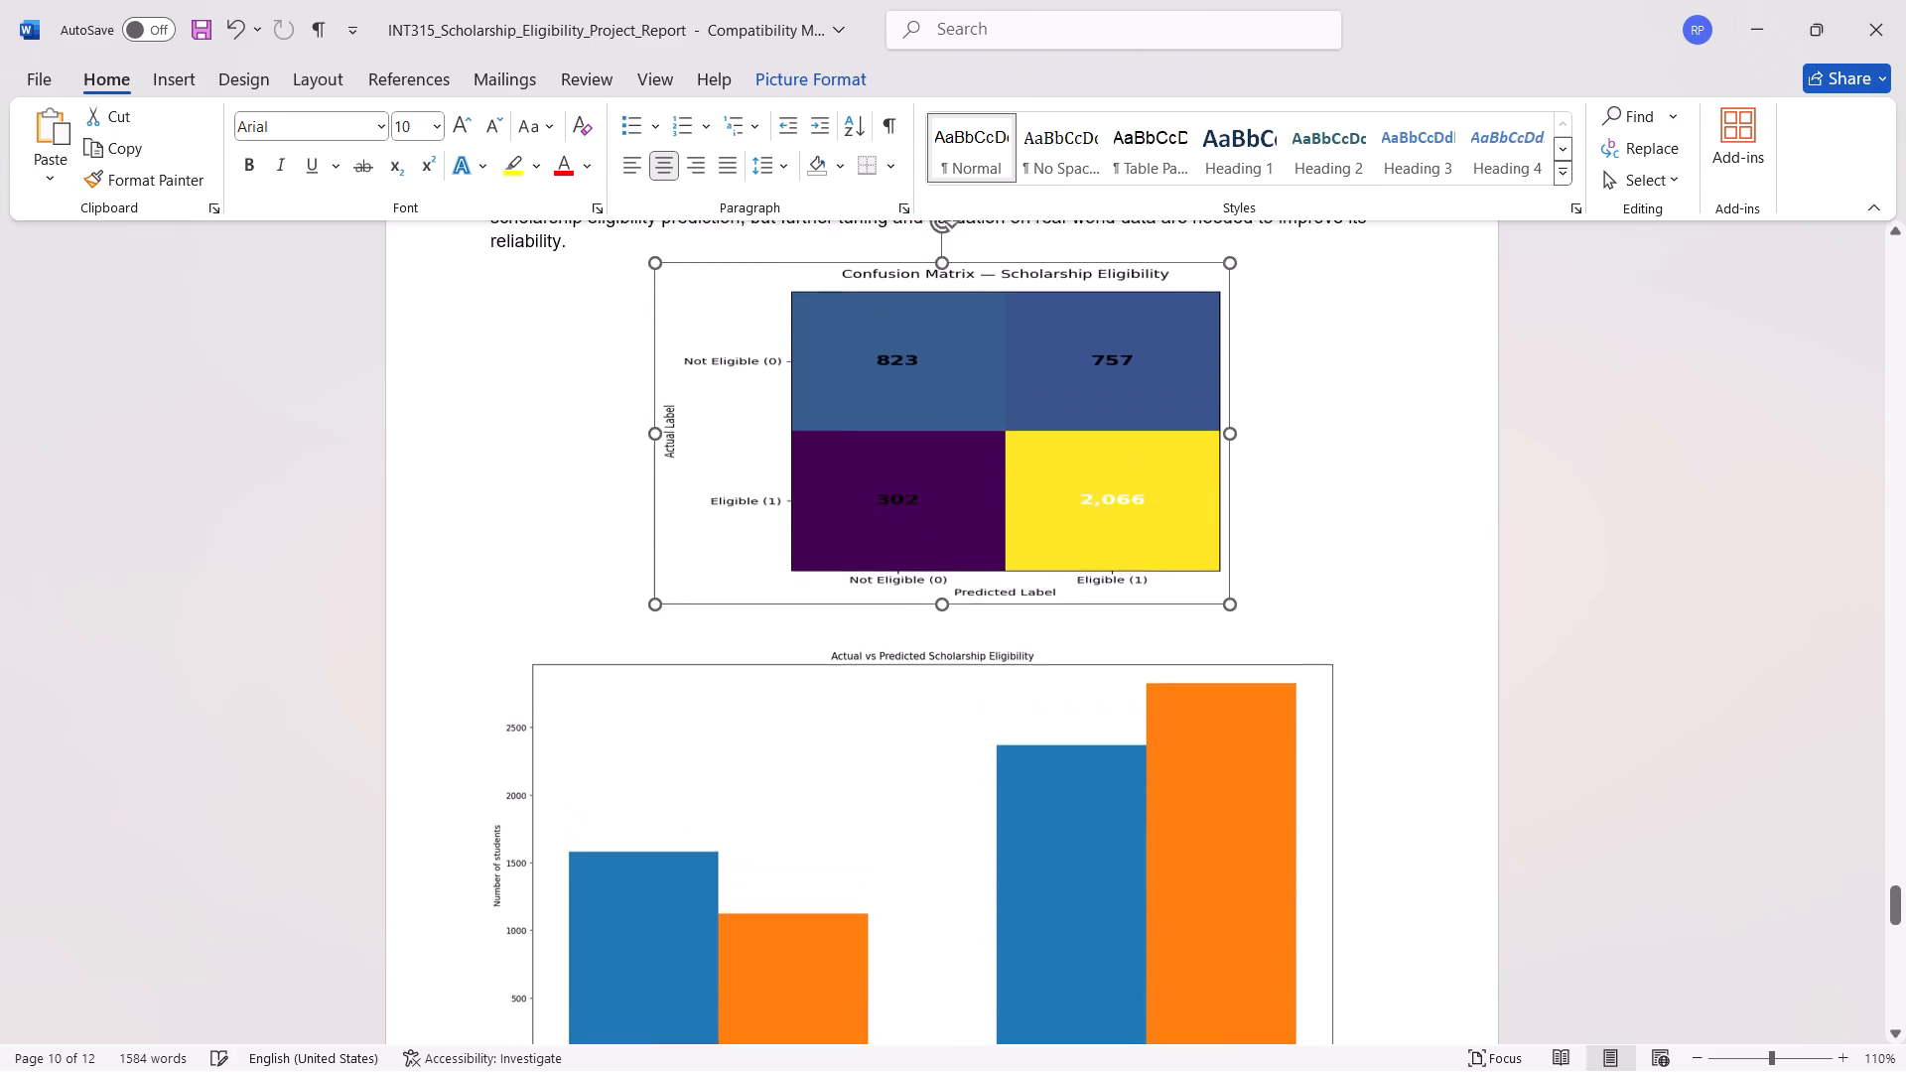
scroll(953, 432, up, 1)
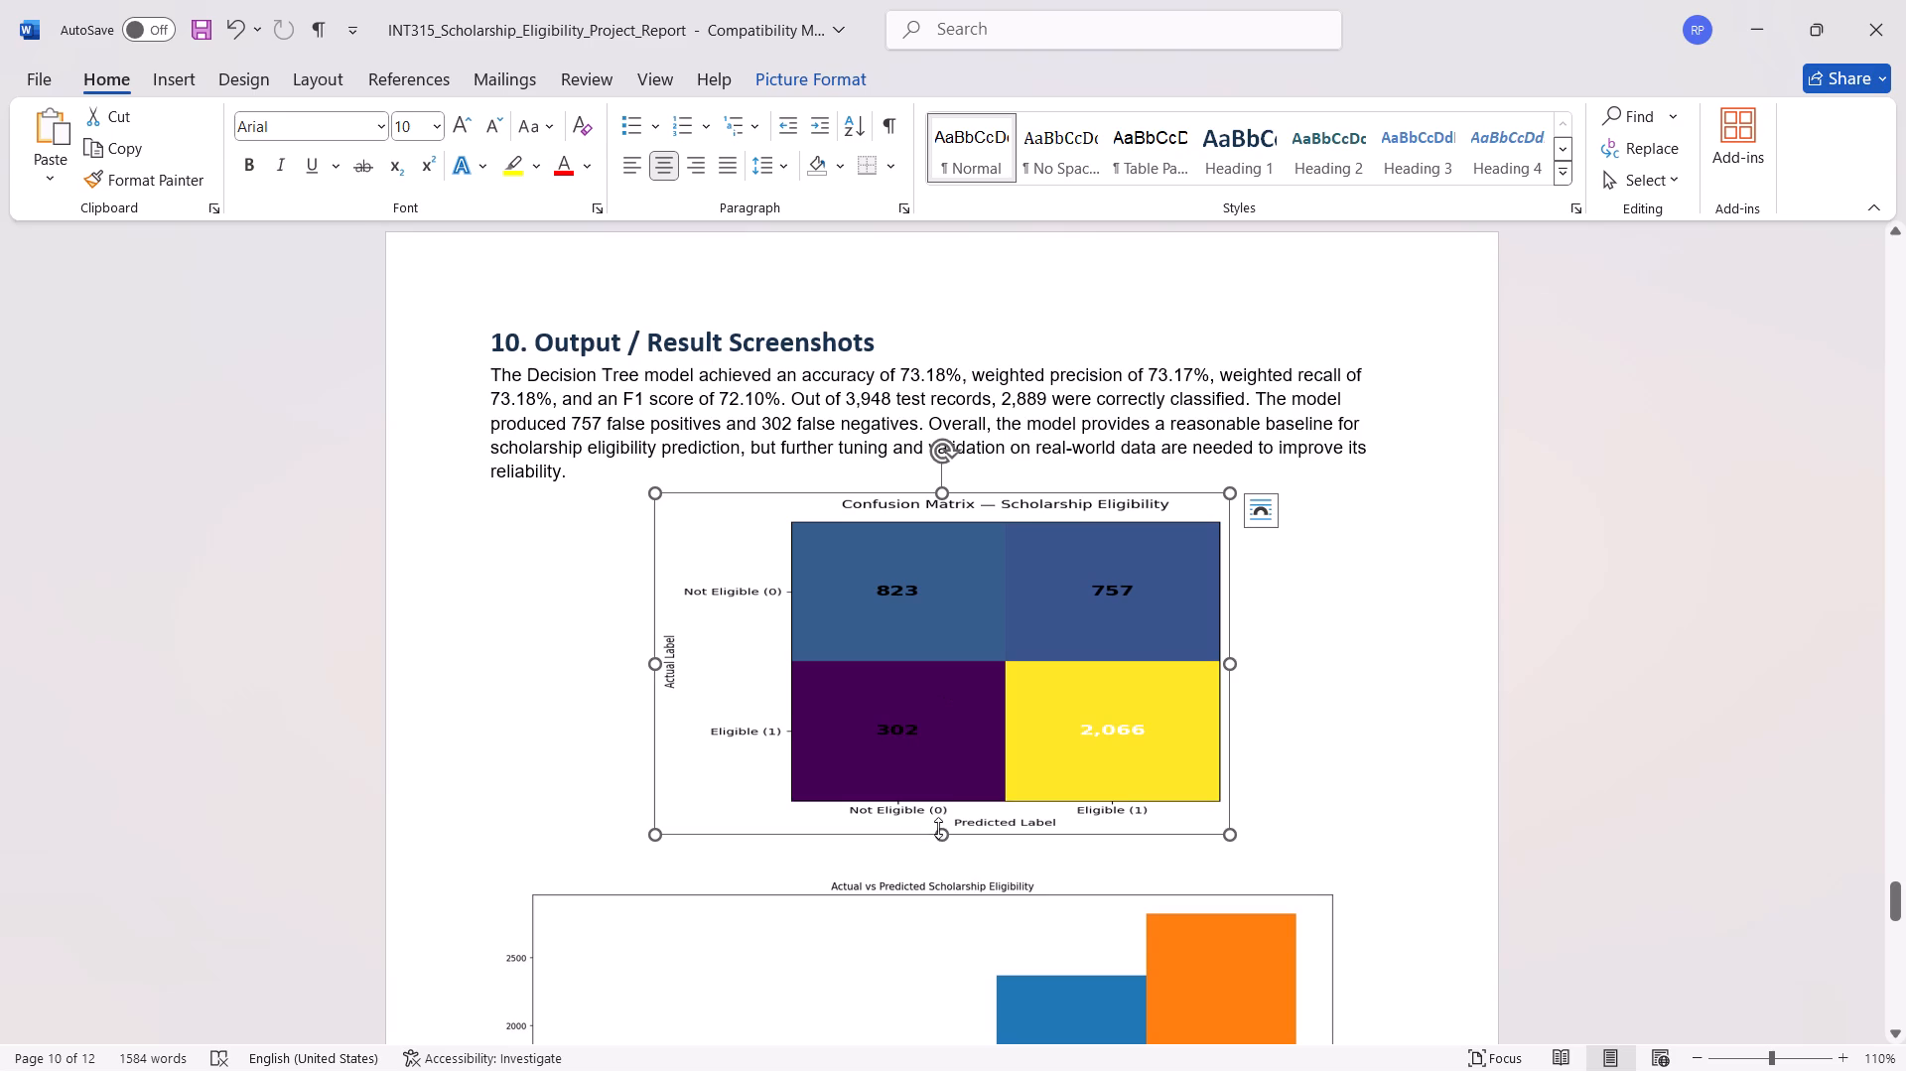
Increase the confusion matrix picture's height gradually from its bottom edge, keeping the bar chart on the same page.
drag(939, 830, 938, 923)
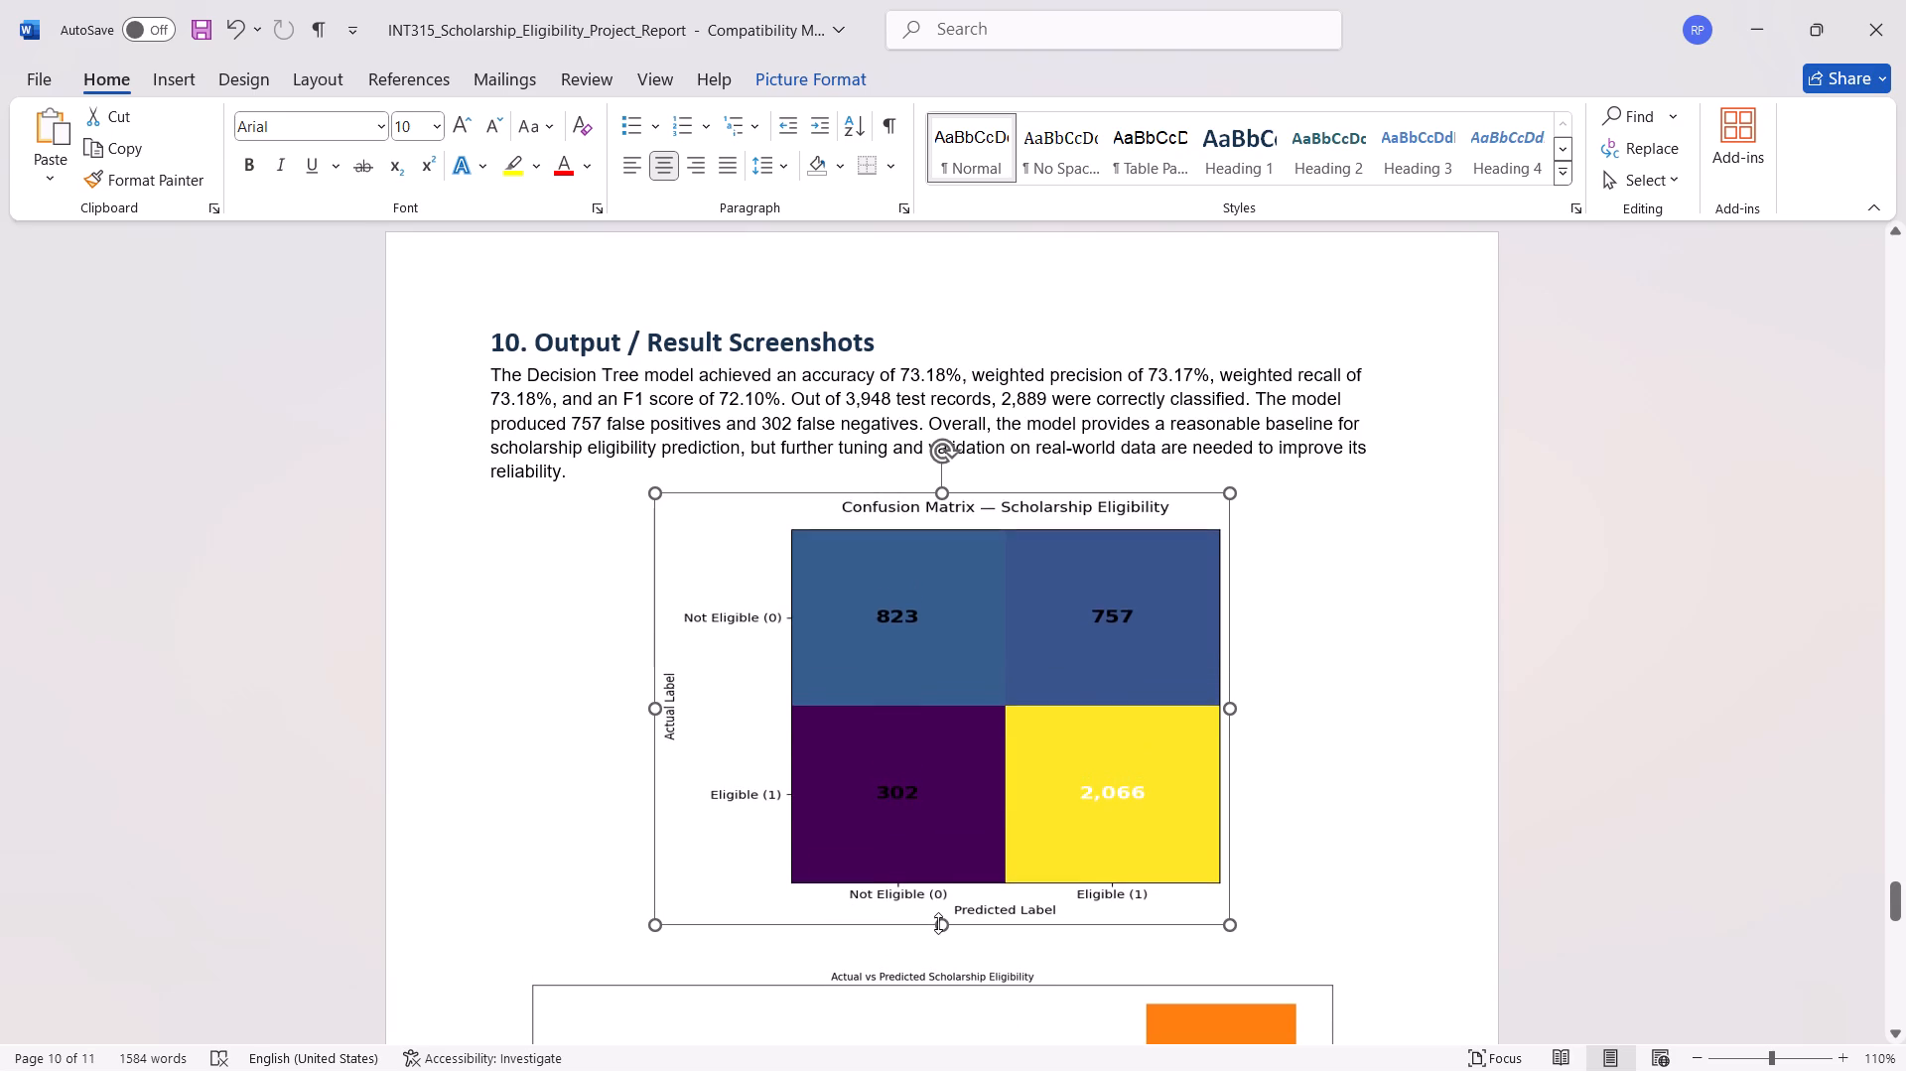
scroll(938, 923, down, 1)
scroll(938, 923, up, 1)
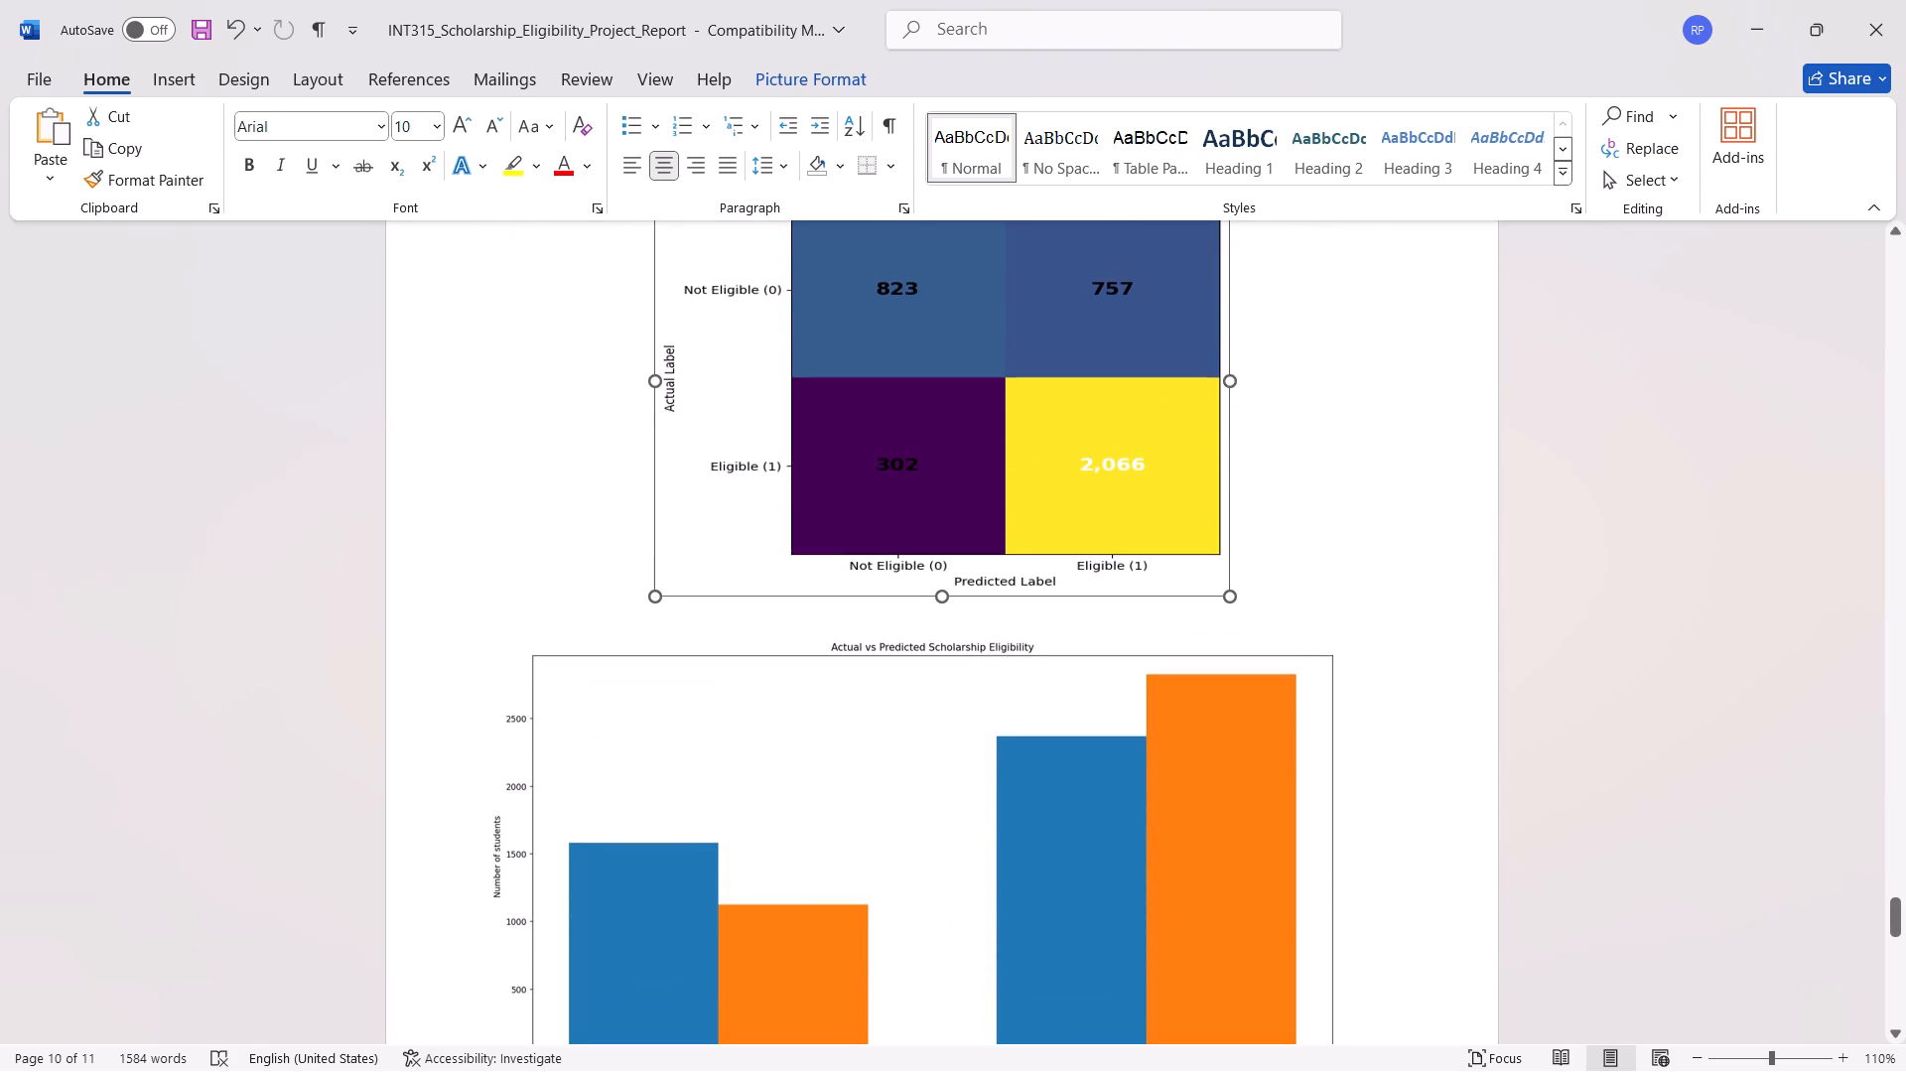
drag(943, 603, 945, 624)
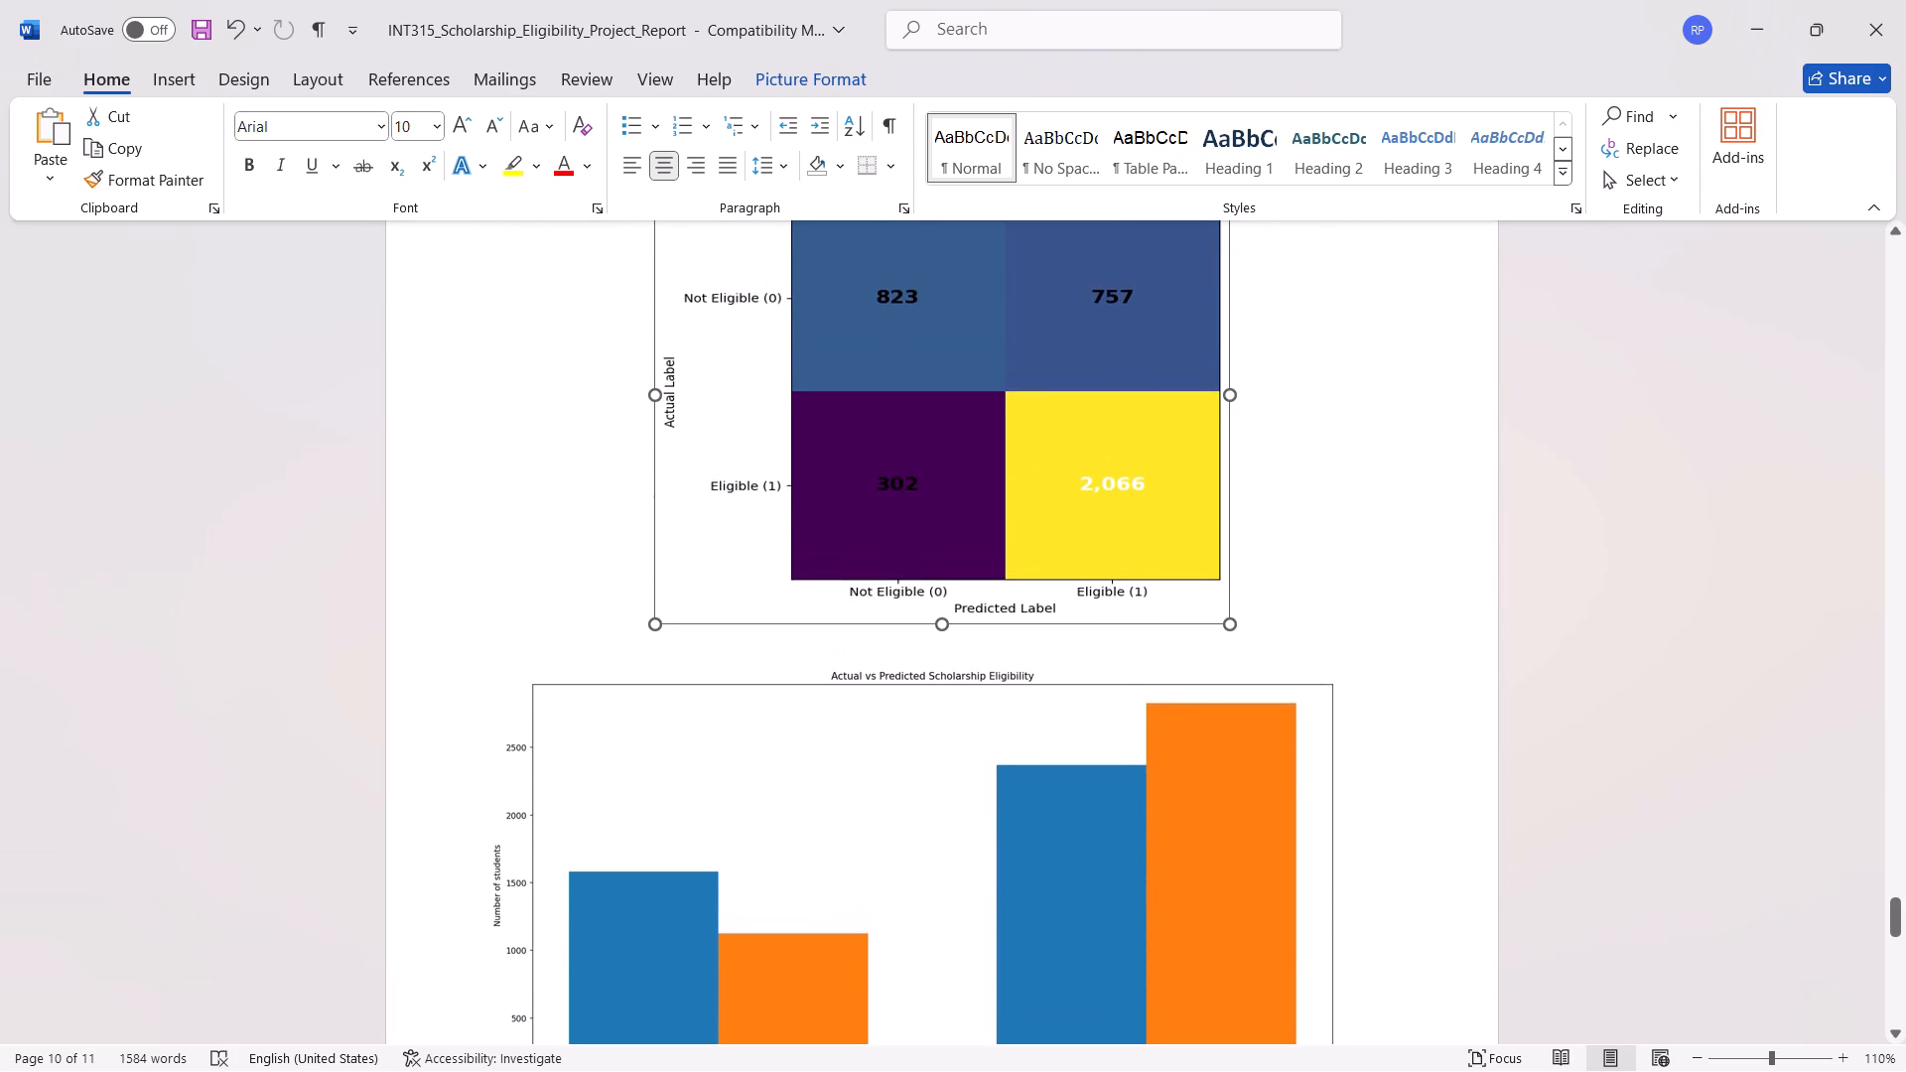
drag(945, 624, 944, 656)
Stretch the Actual vs Predicted Scholarship Eligibility bar chart slightly taller from its bottom edge, keeping it on page 10.
scroll(888, 724, down, 1)
scroll(888, 724, up, 1)
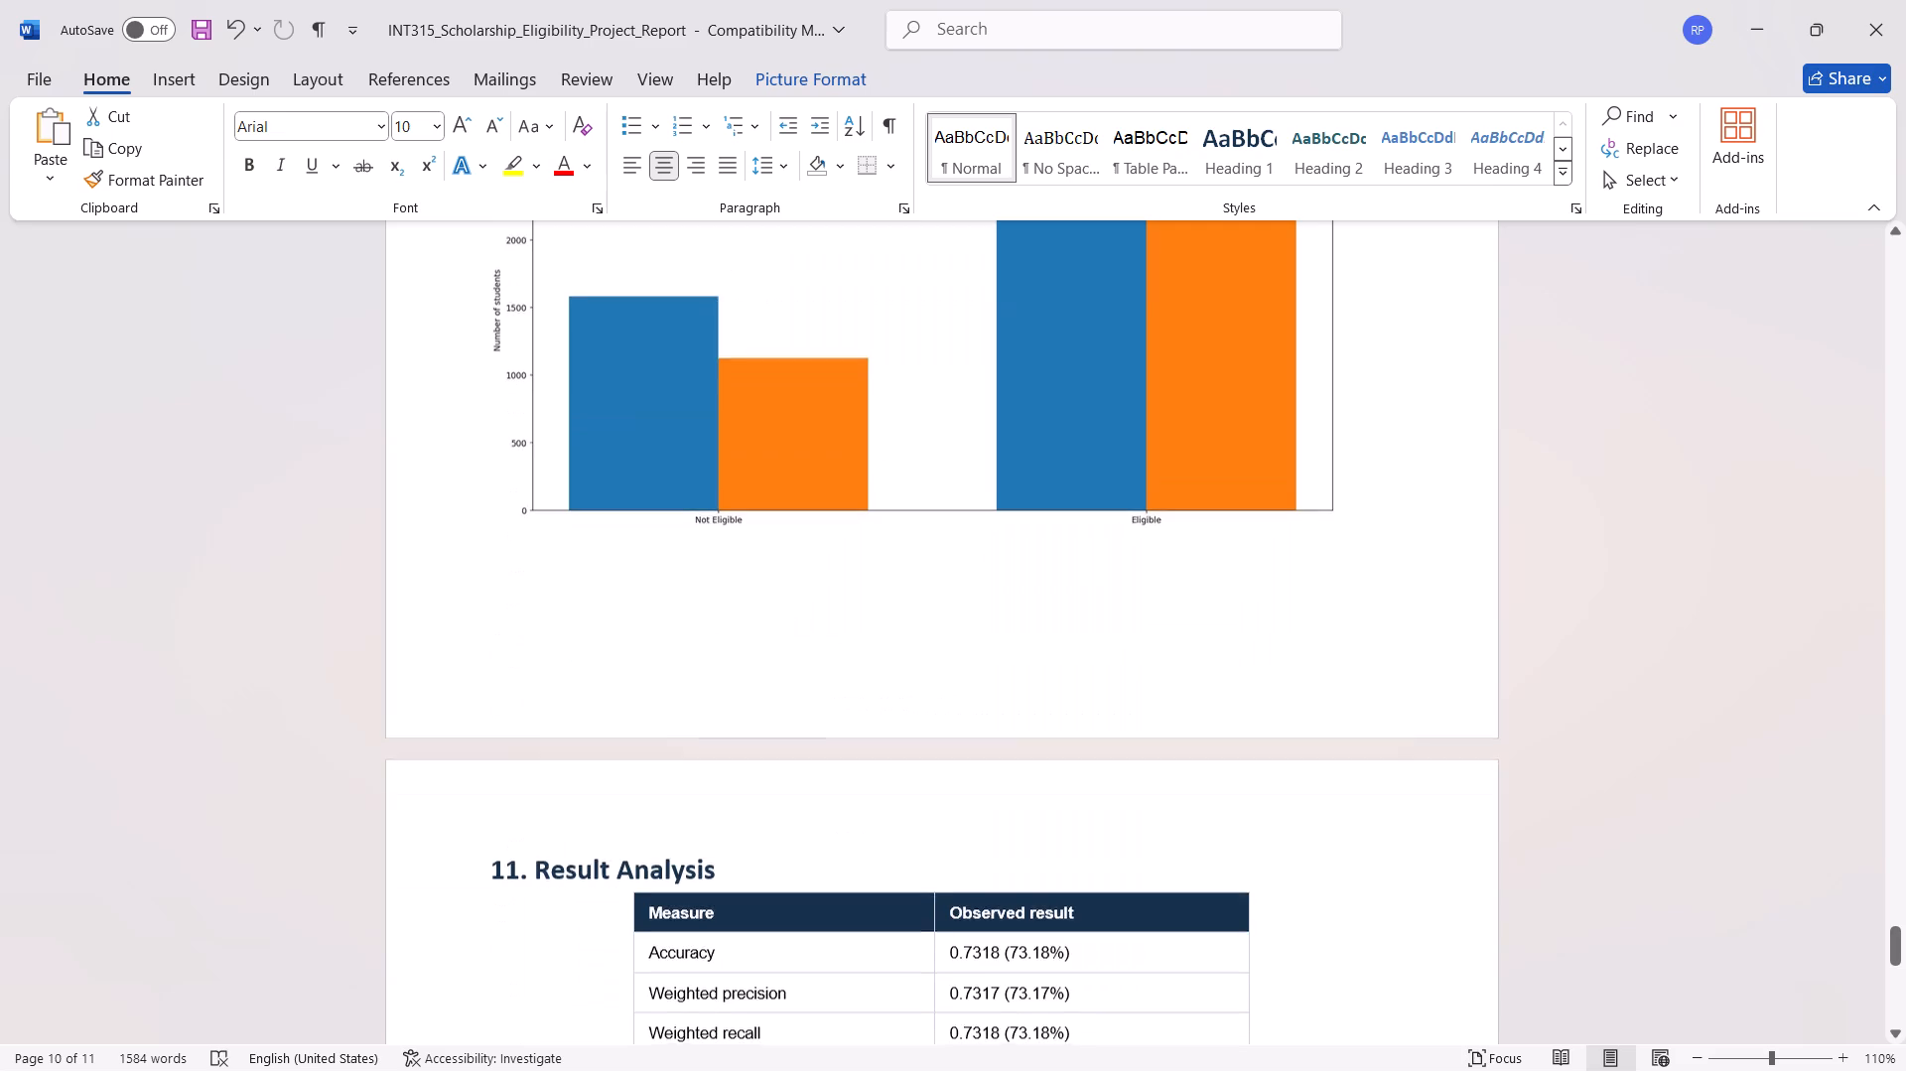
scroll(888, 724, up, 1)
click(882, 595)
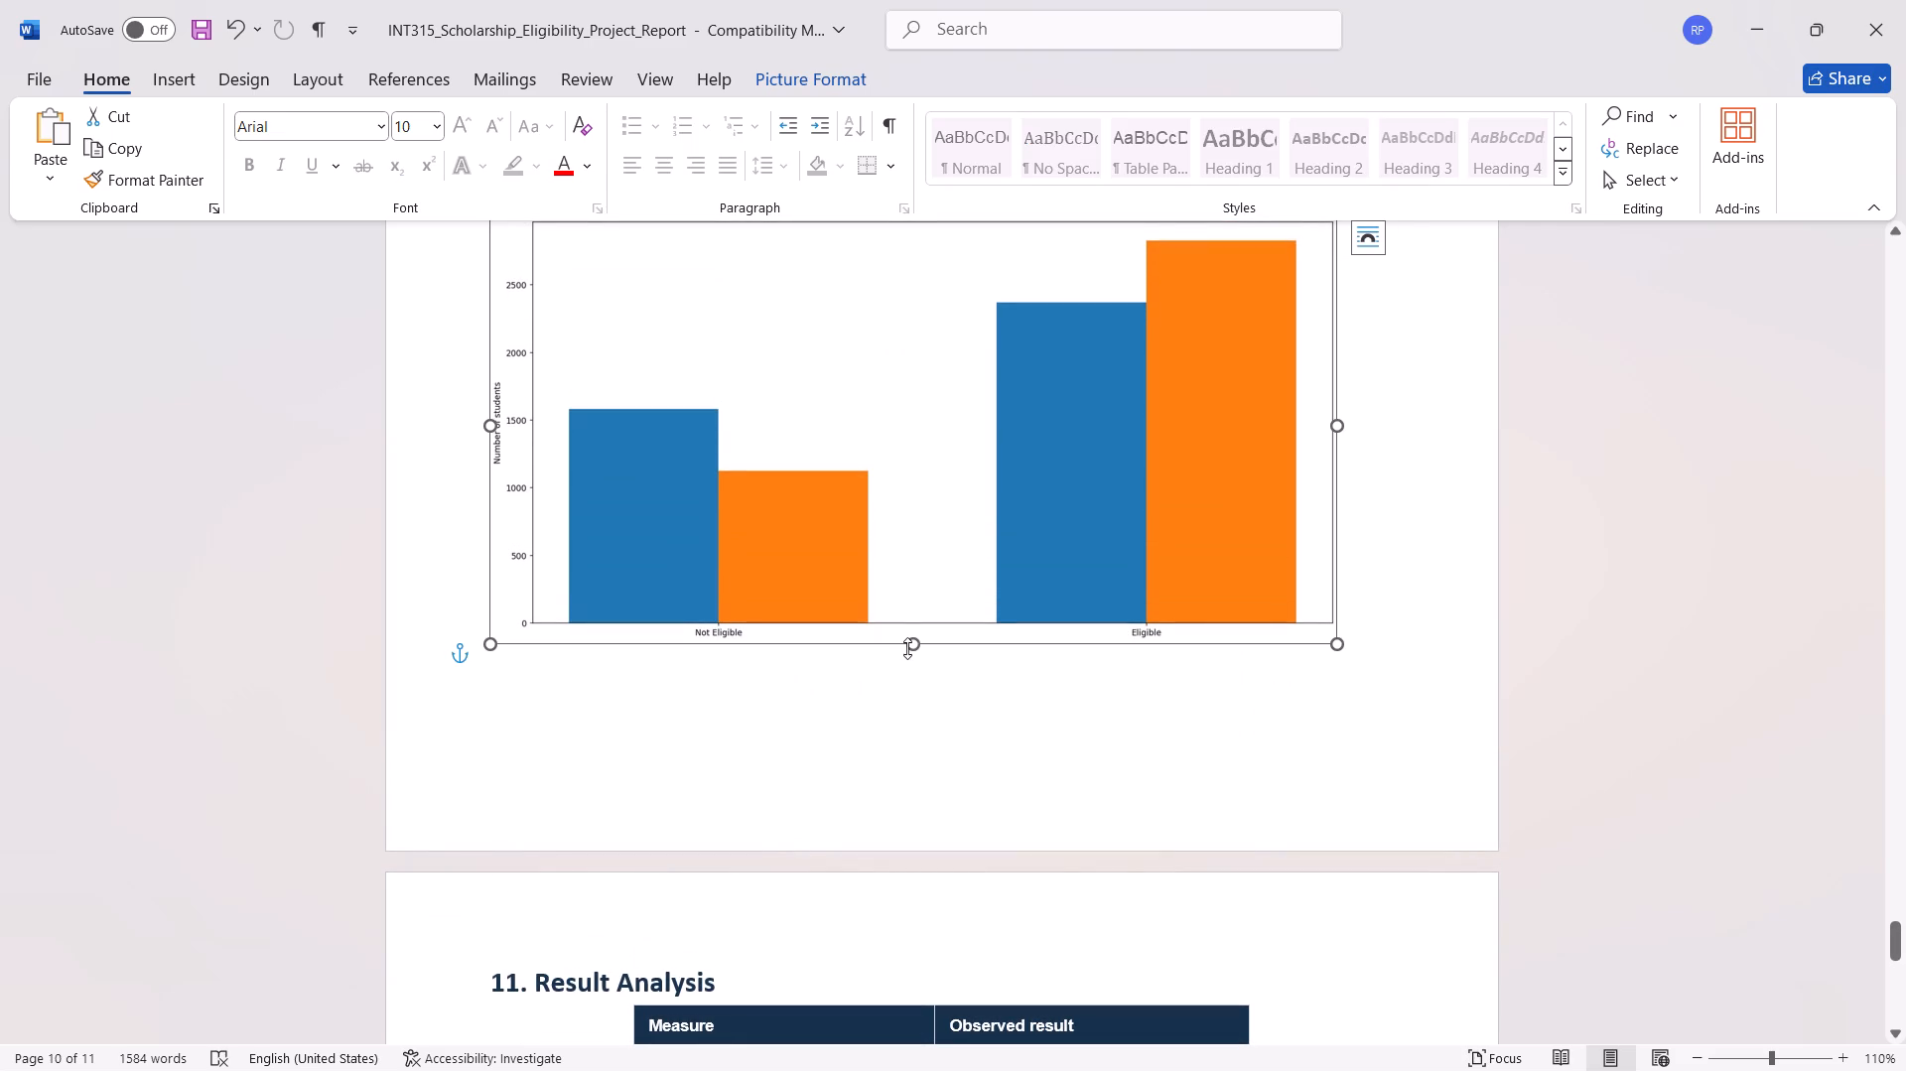
drag(914, 643, 917, 671)
scroll(884, 722, up, 1)
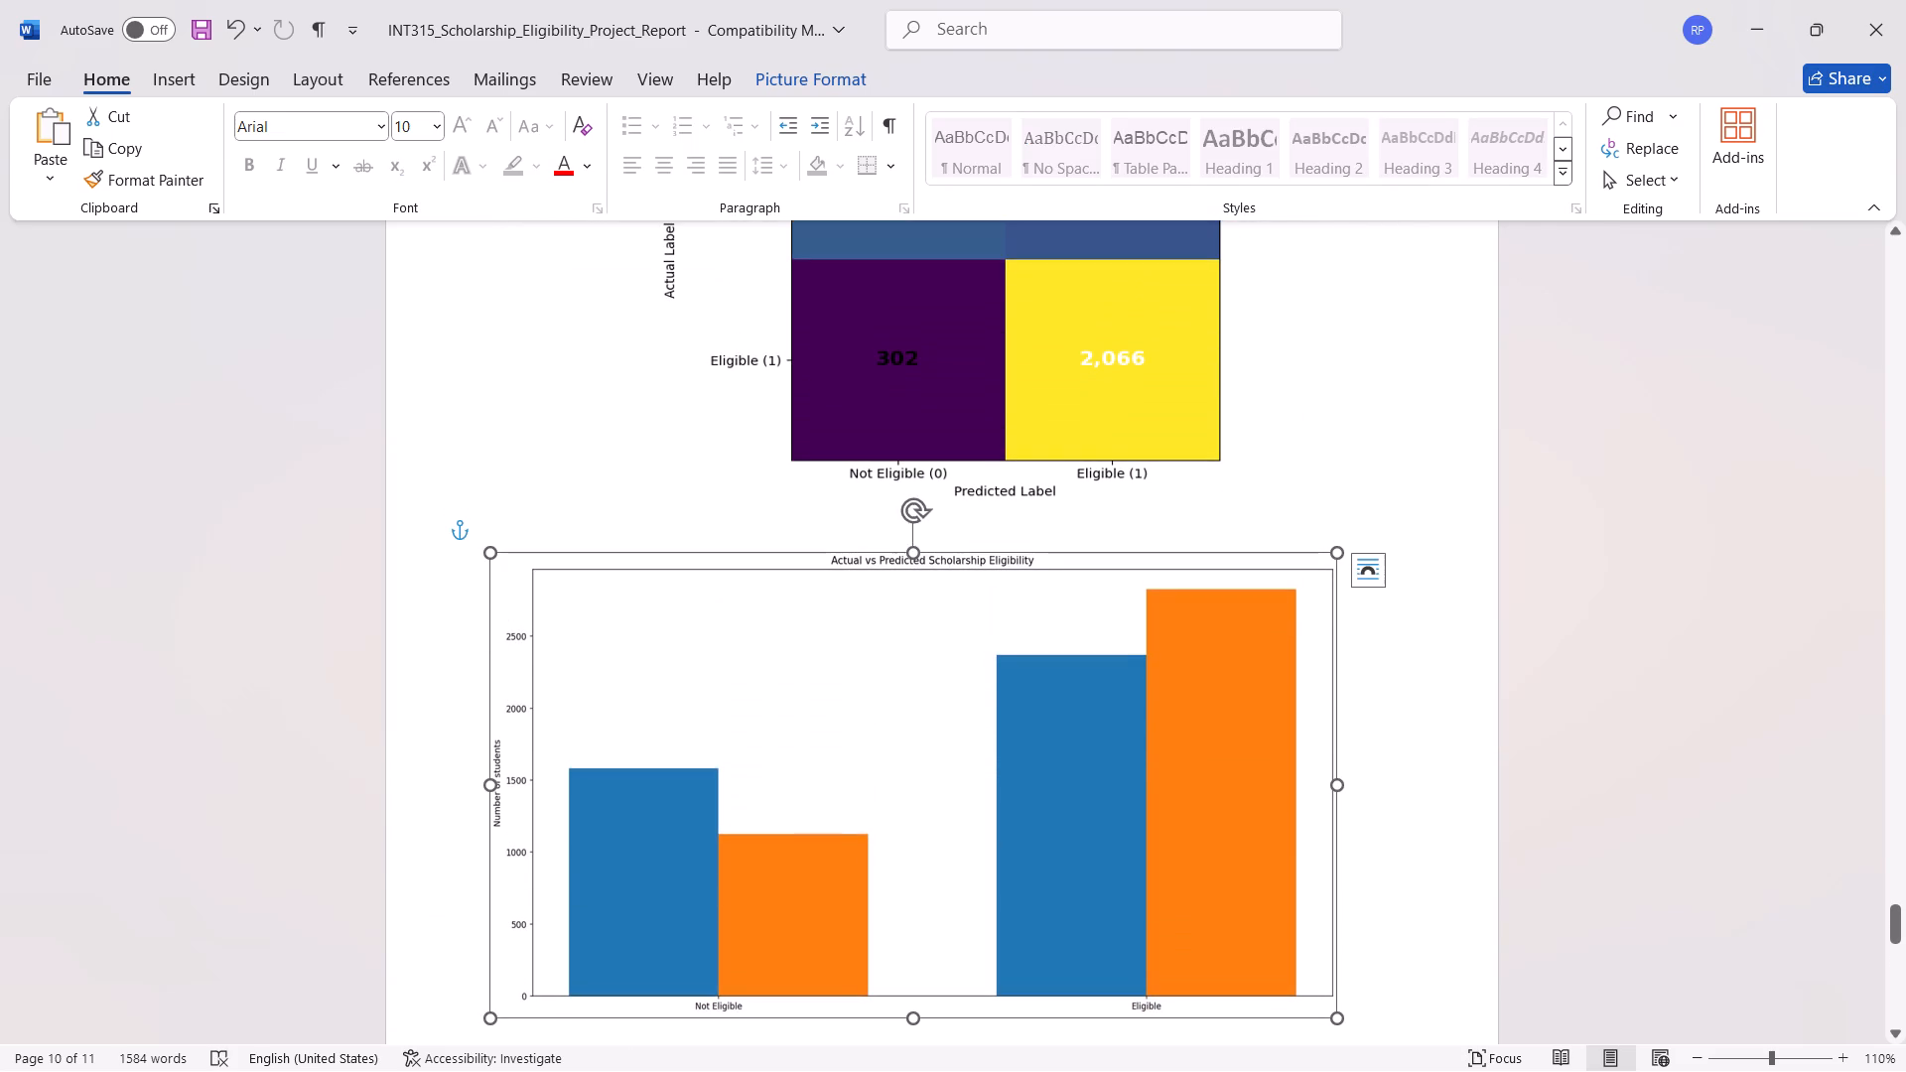
Stretch the Actual vs Predicted Scholarship Eligibility bar chart on page 10 slightly taller from its top edge.
drag(909, 555, 908, 545)
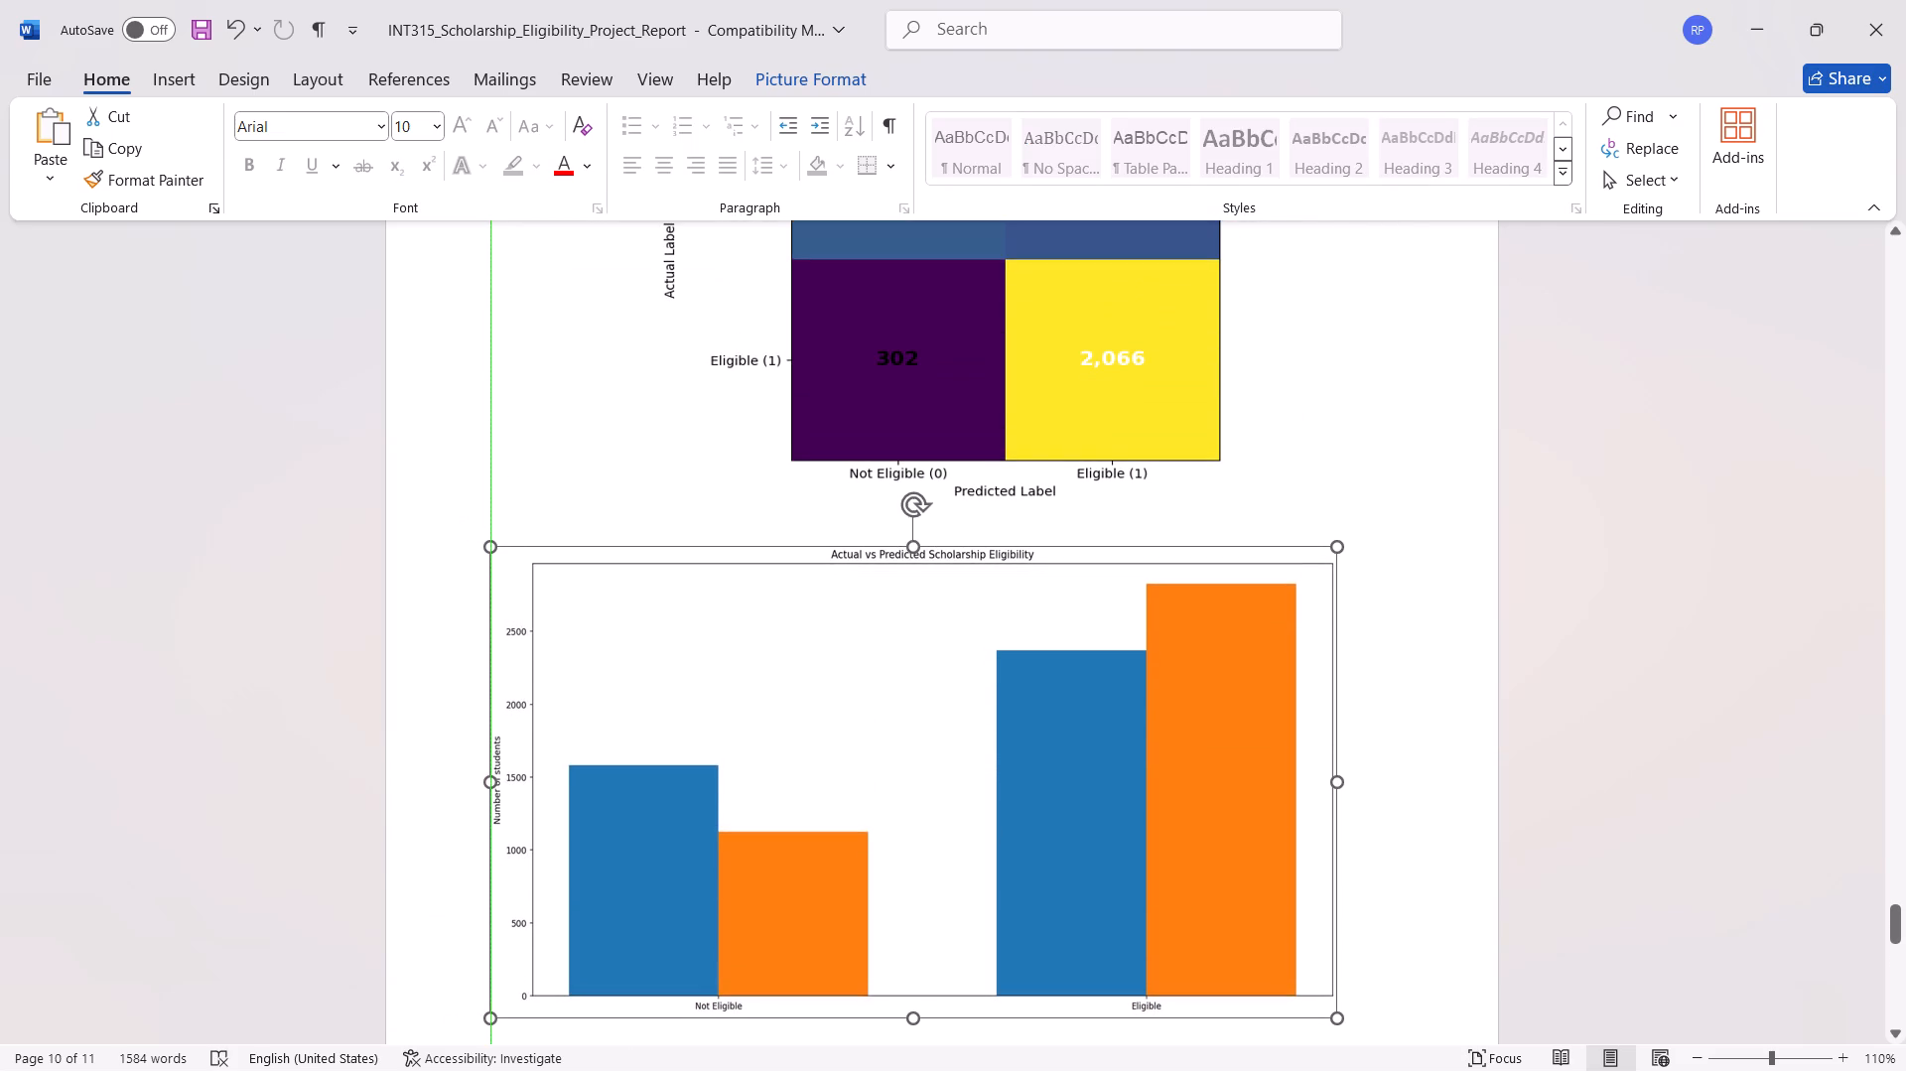
drag(908, 545, 908, 544)
Enlarge the confusion matrix picture in section 10, making it slightly taller from its bottom edge and wider from its left edge.
click(934, 399)
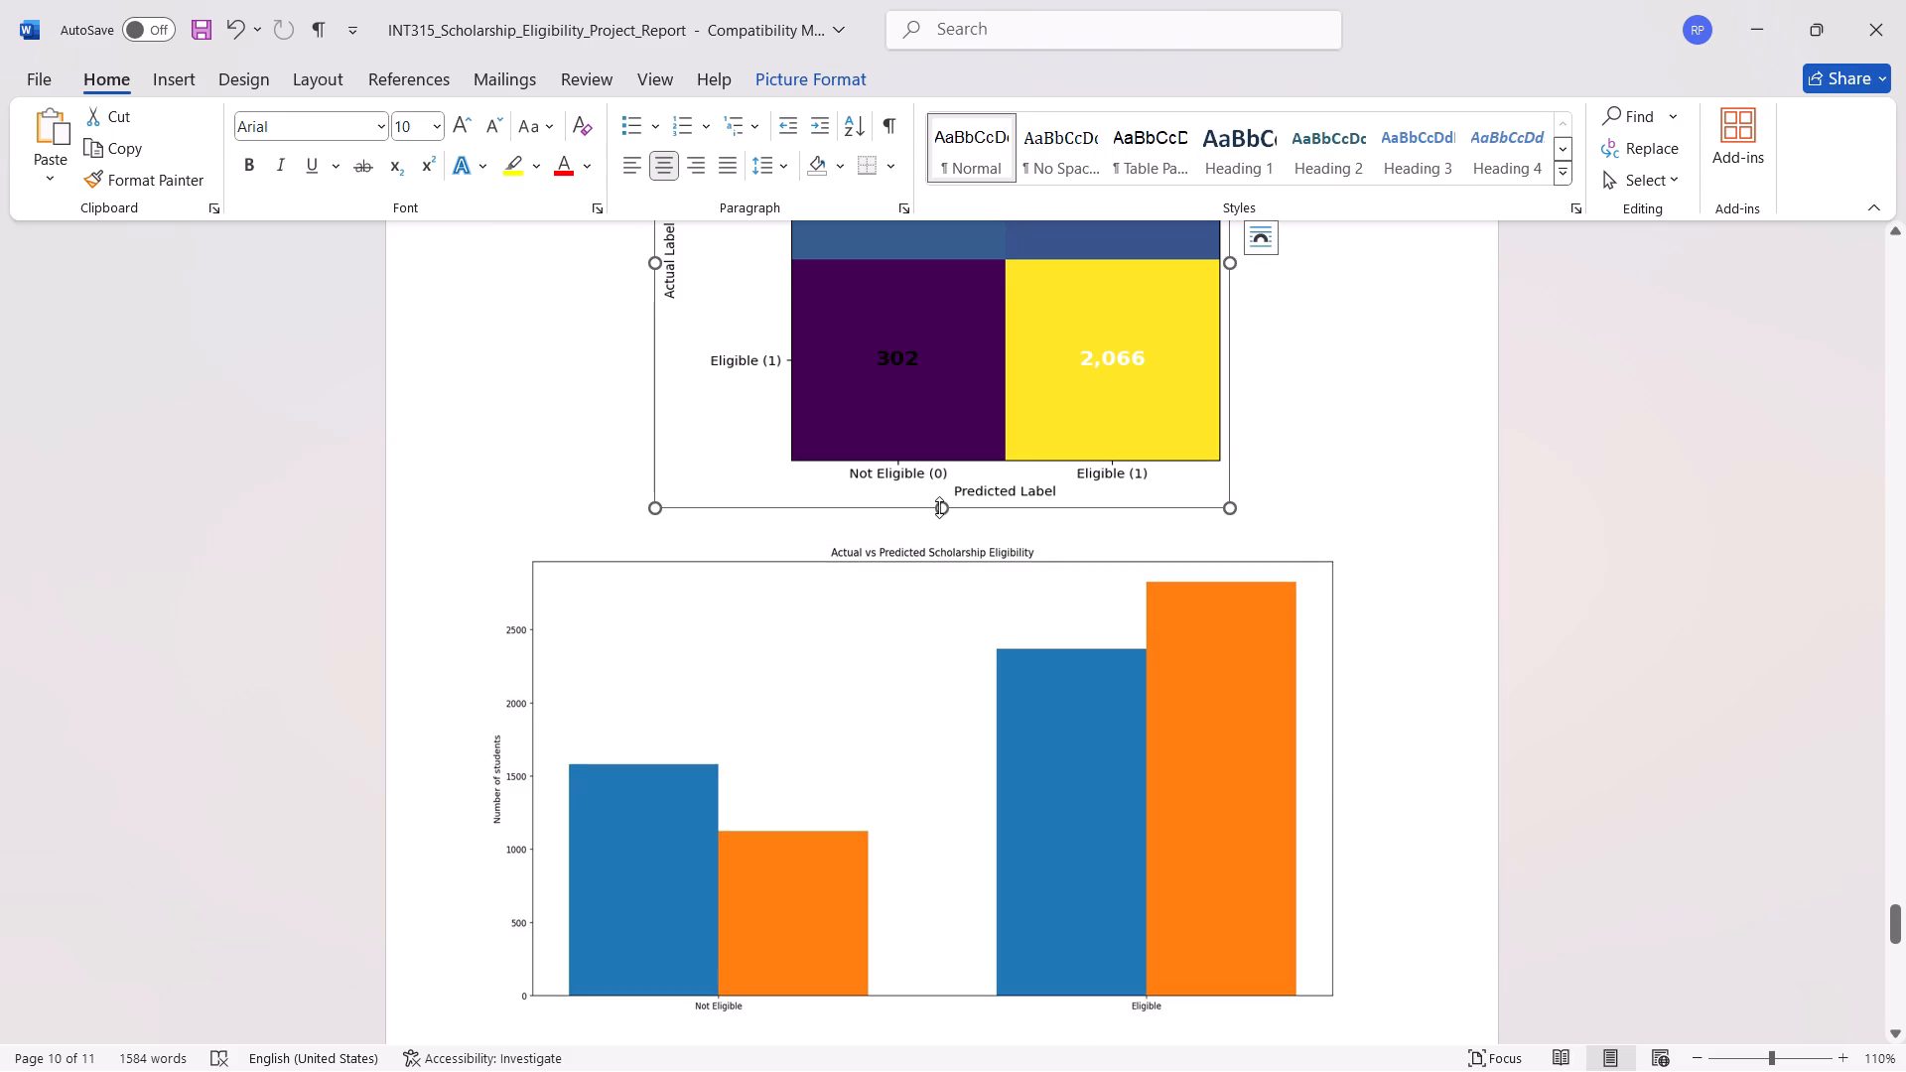
drag(939, 508, 939, 530)
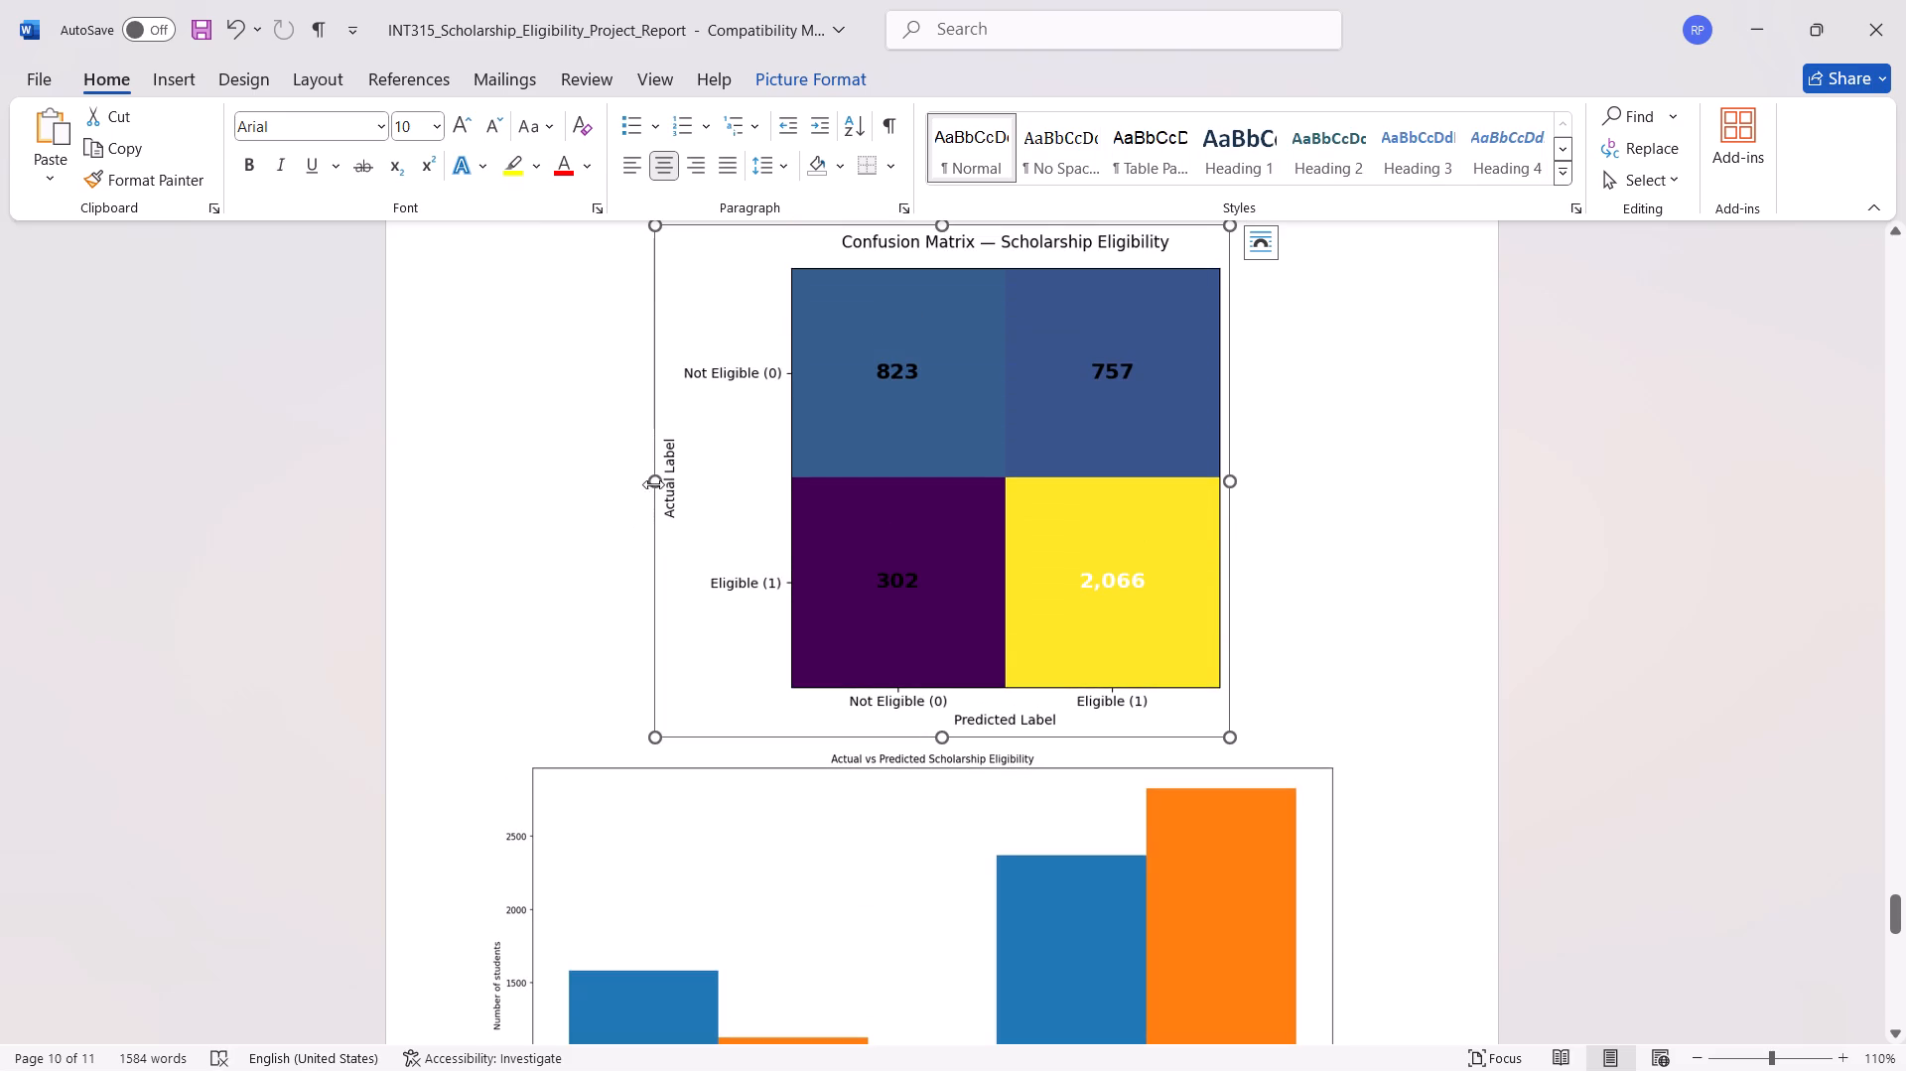
drag(655, 479, 626, 480)
scroll(862, 607, up, 1)
click(646, 626)
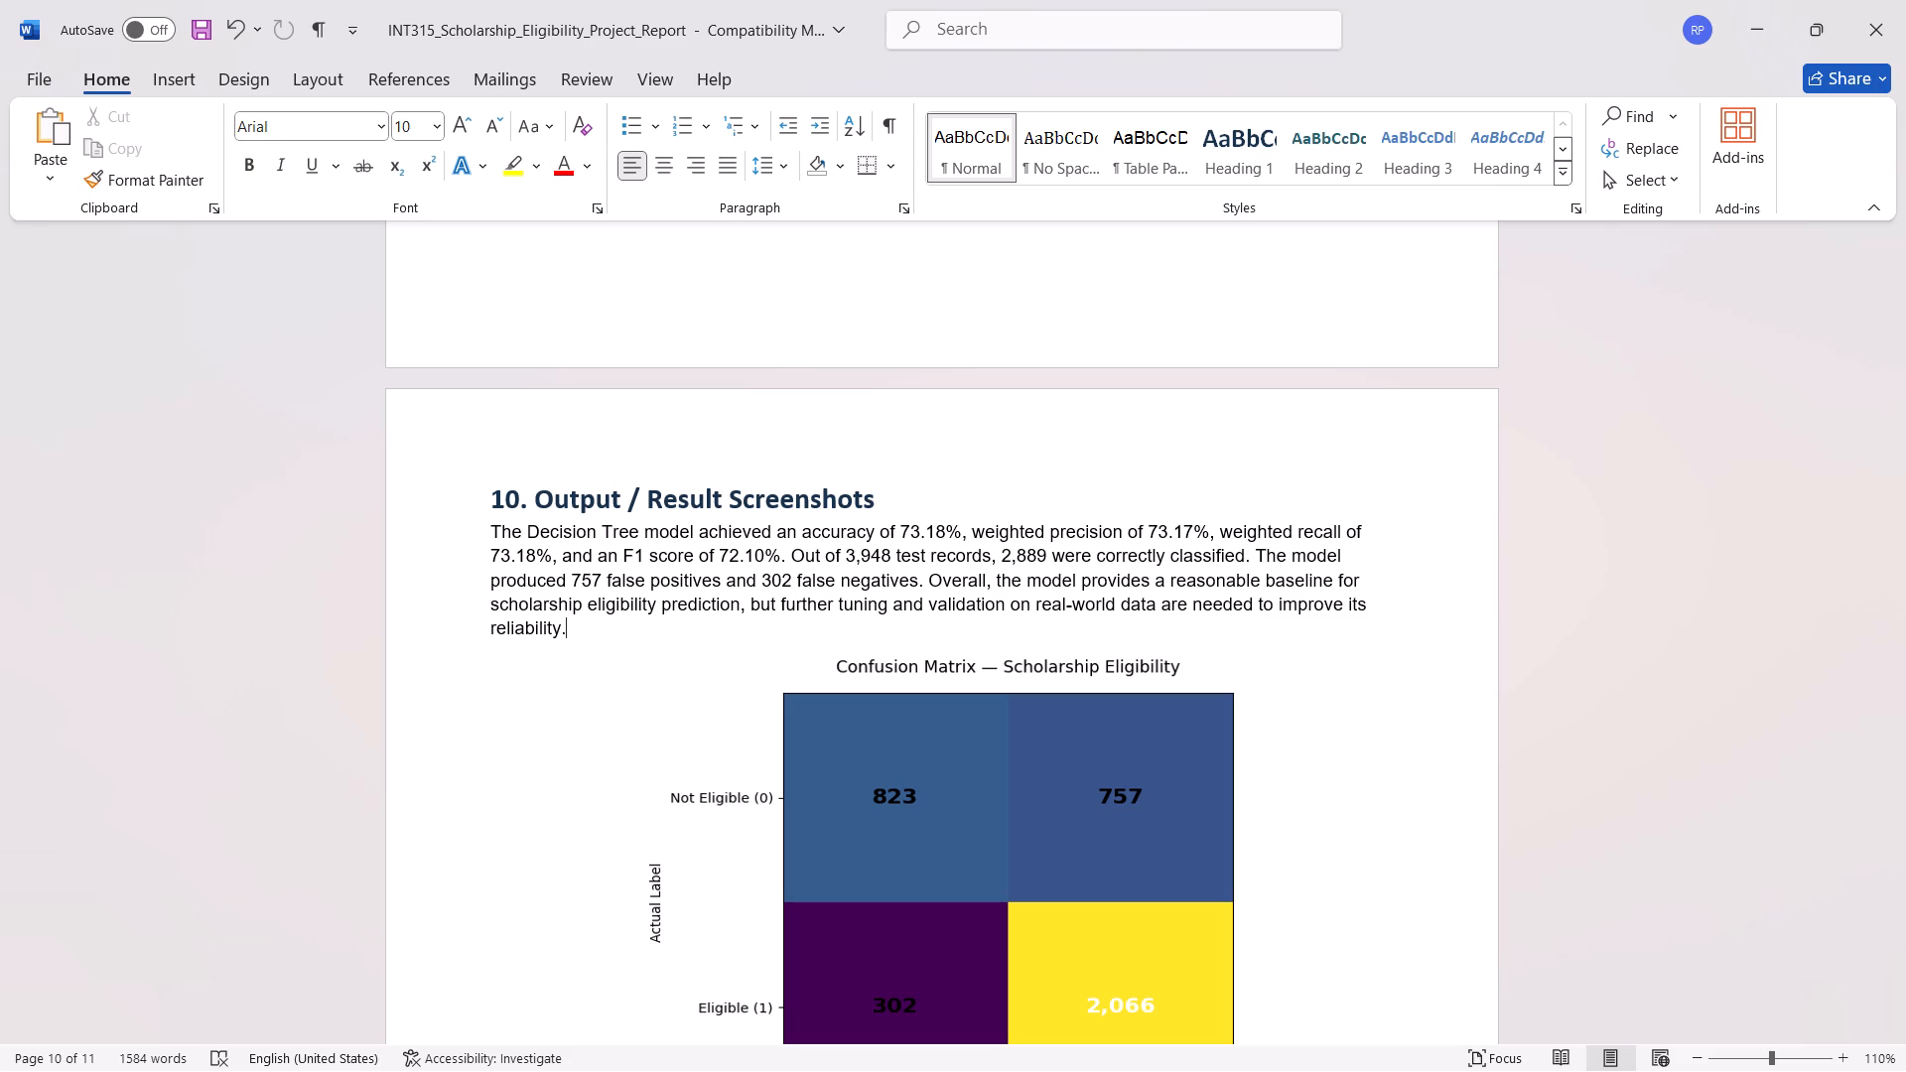
Delete the Actual vs Predicted bar chart picture above the Figure 2 caption in section 9.
scroll(905, 638, down, 3)
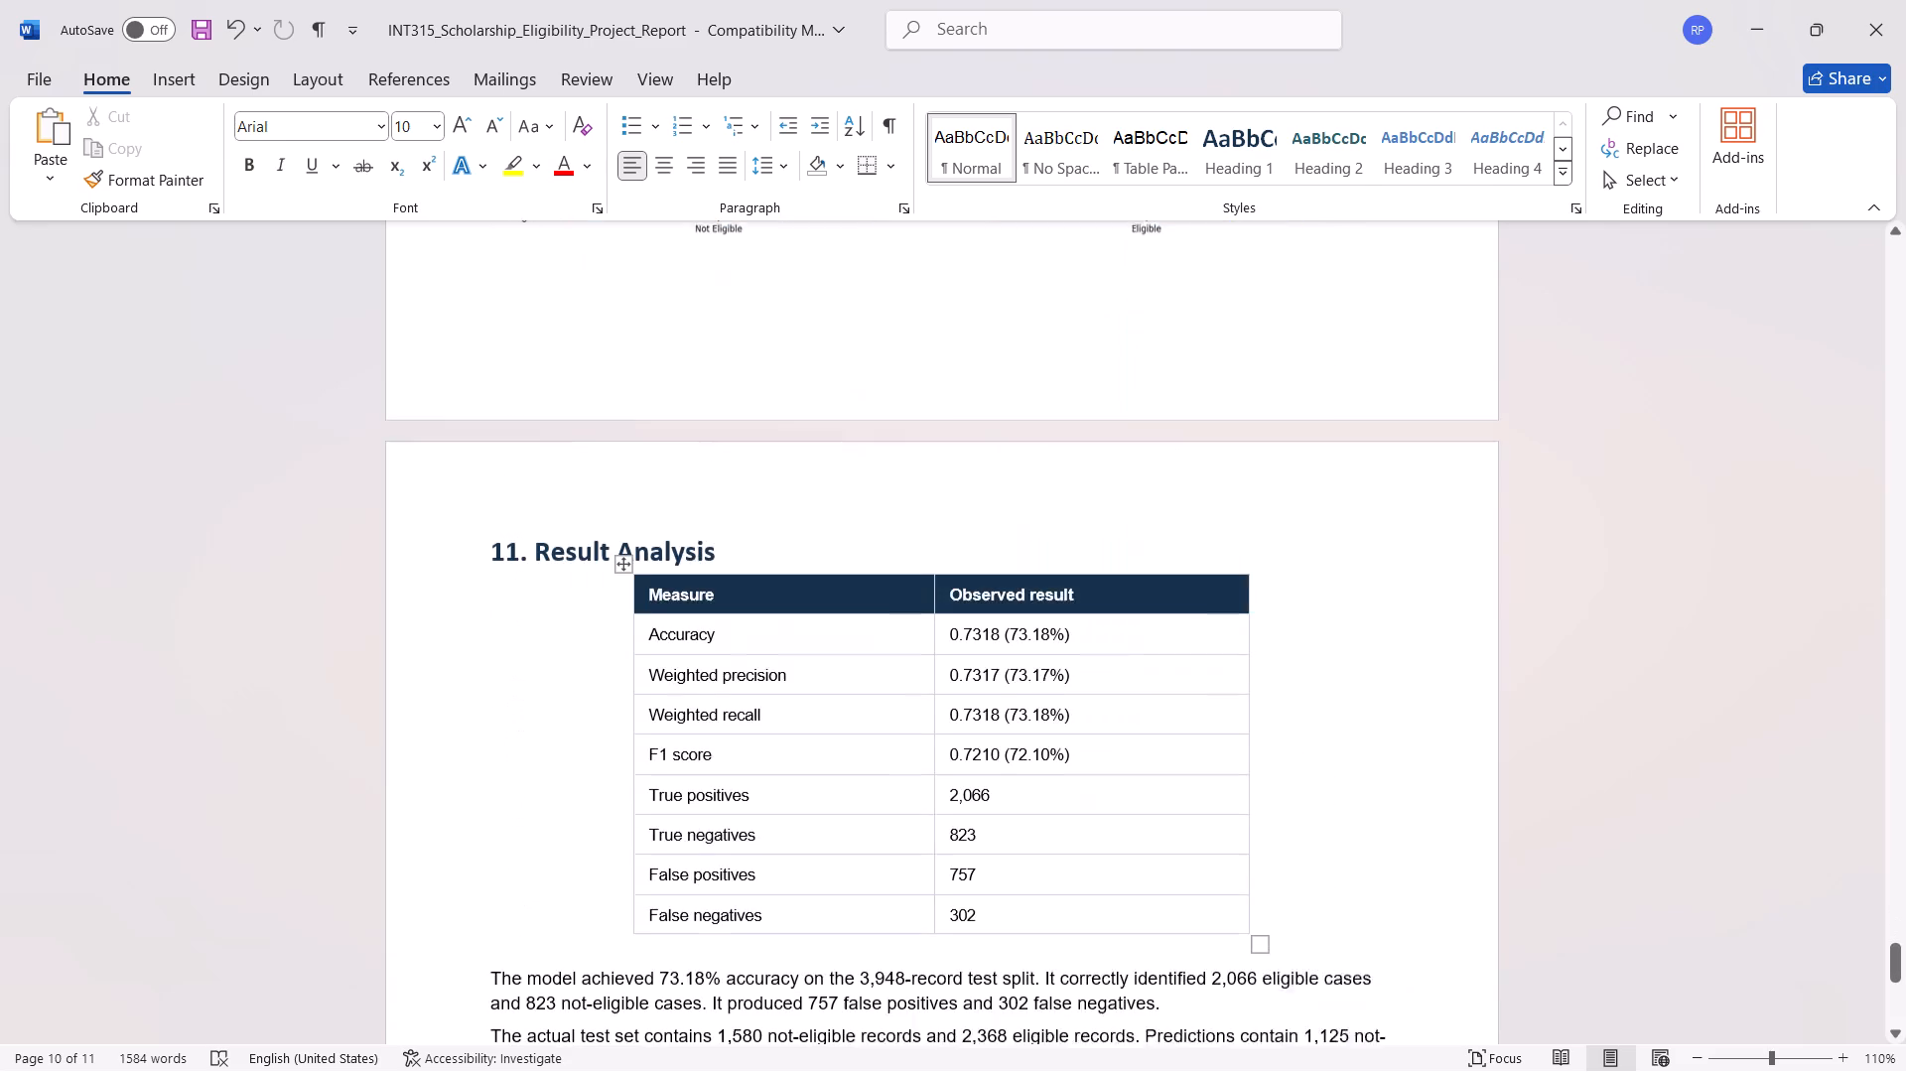
scroll(999, 666, down, 1)
scroll(920, 700, down, 1)
scroll(775, 640, up, 5)
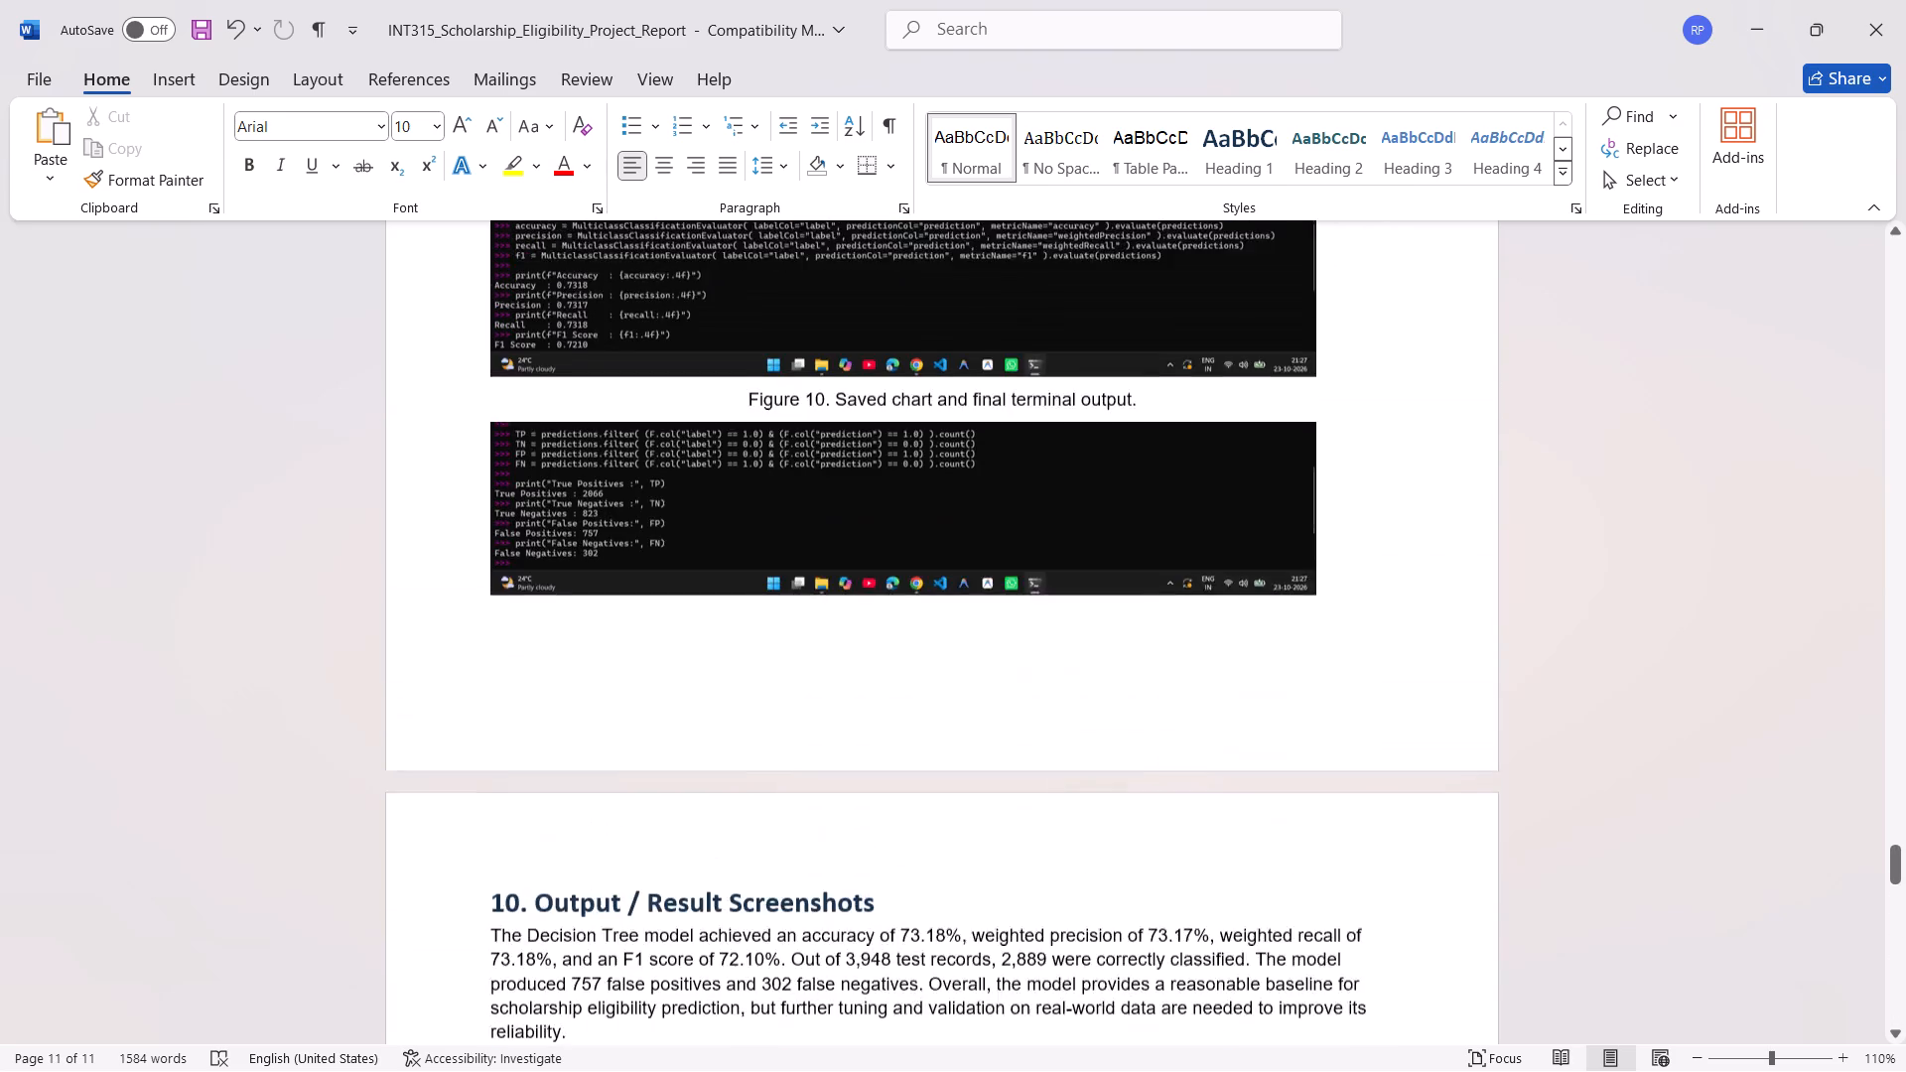
scroll(775, 640, up, 6)
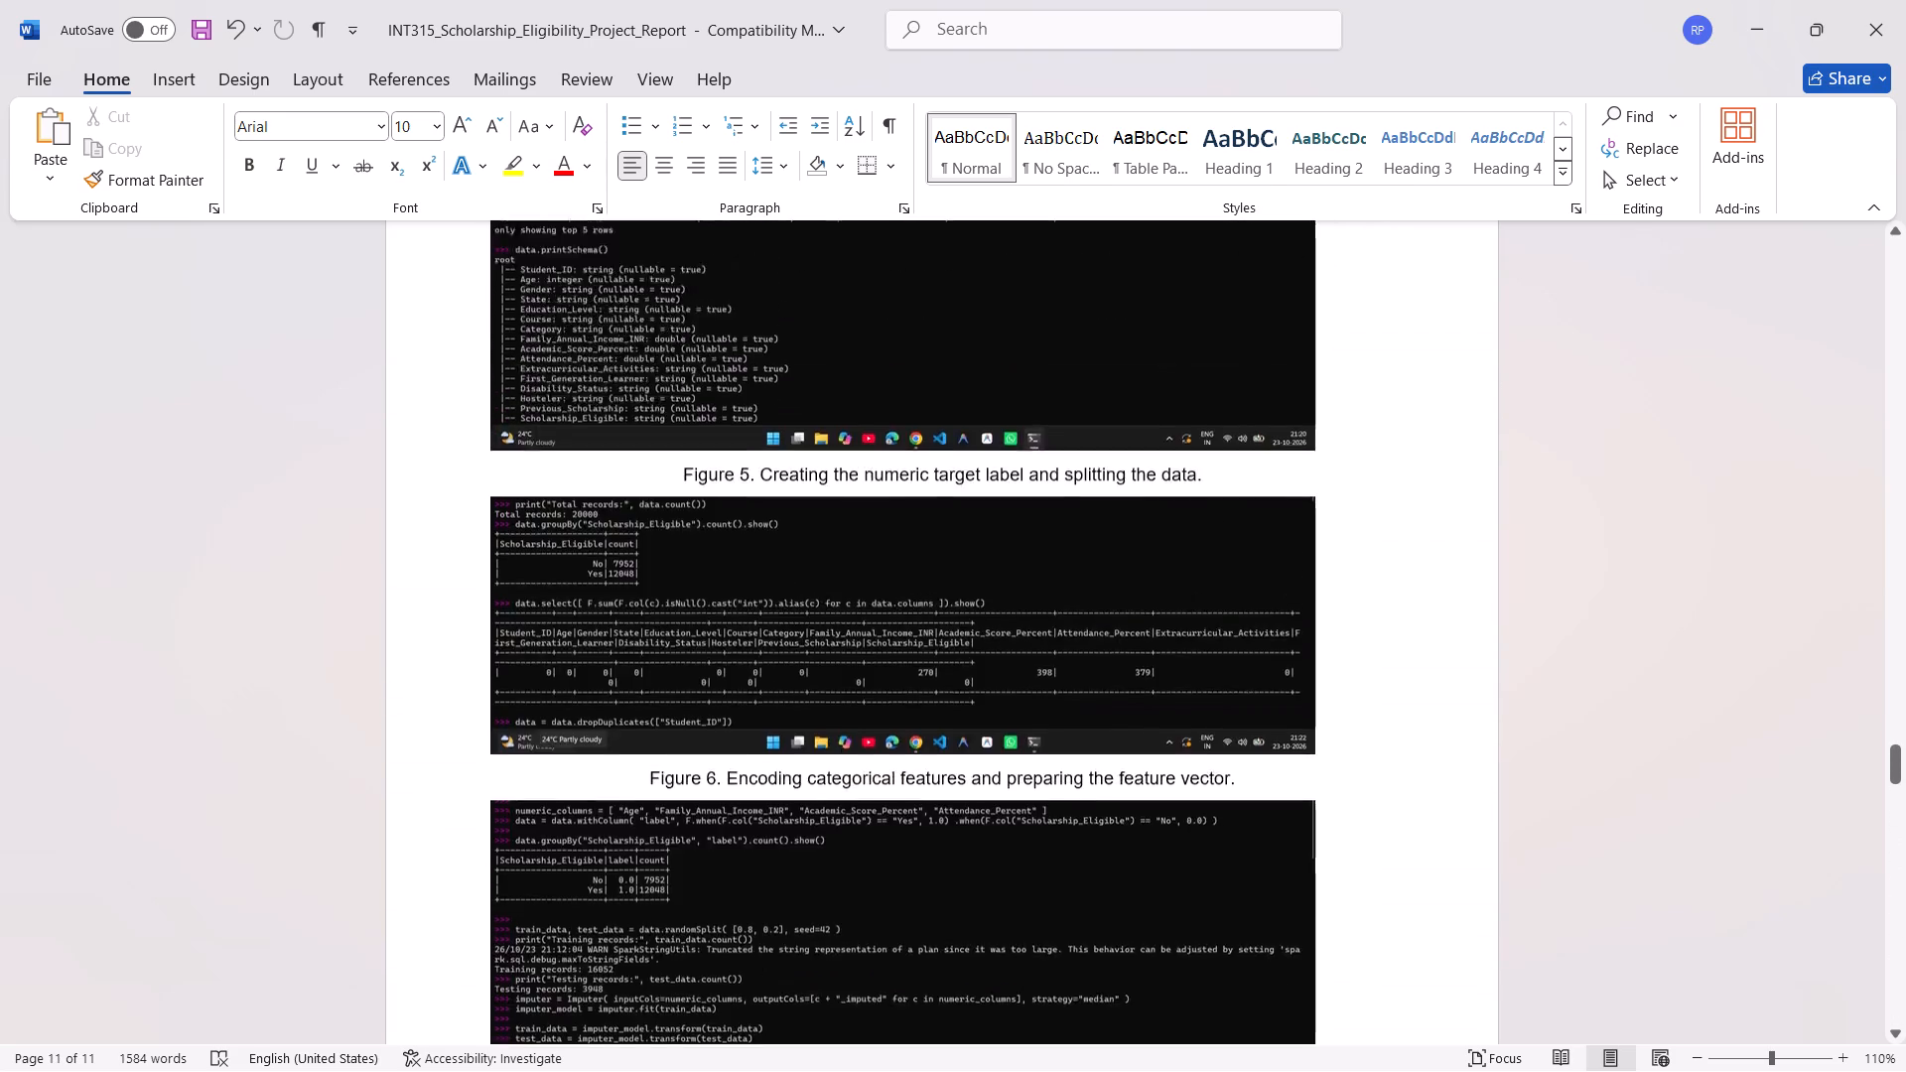
scroll(775, 640, up, 4)
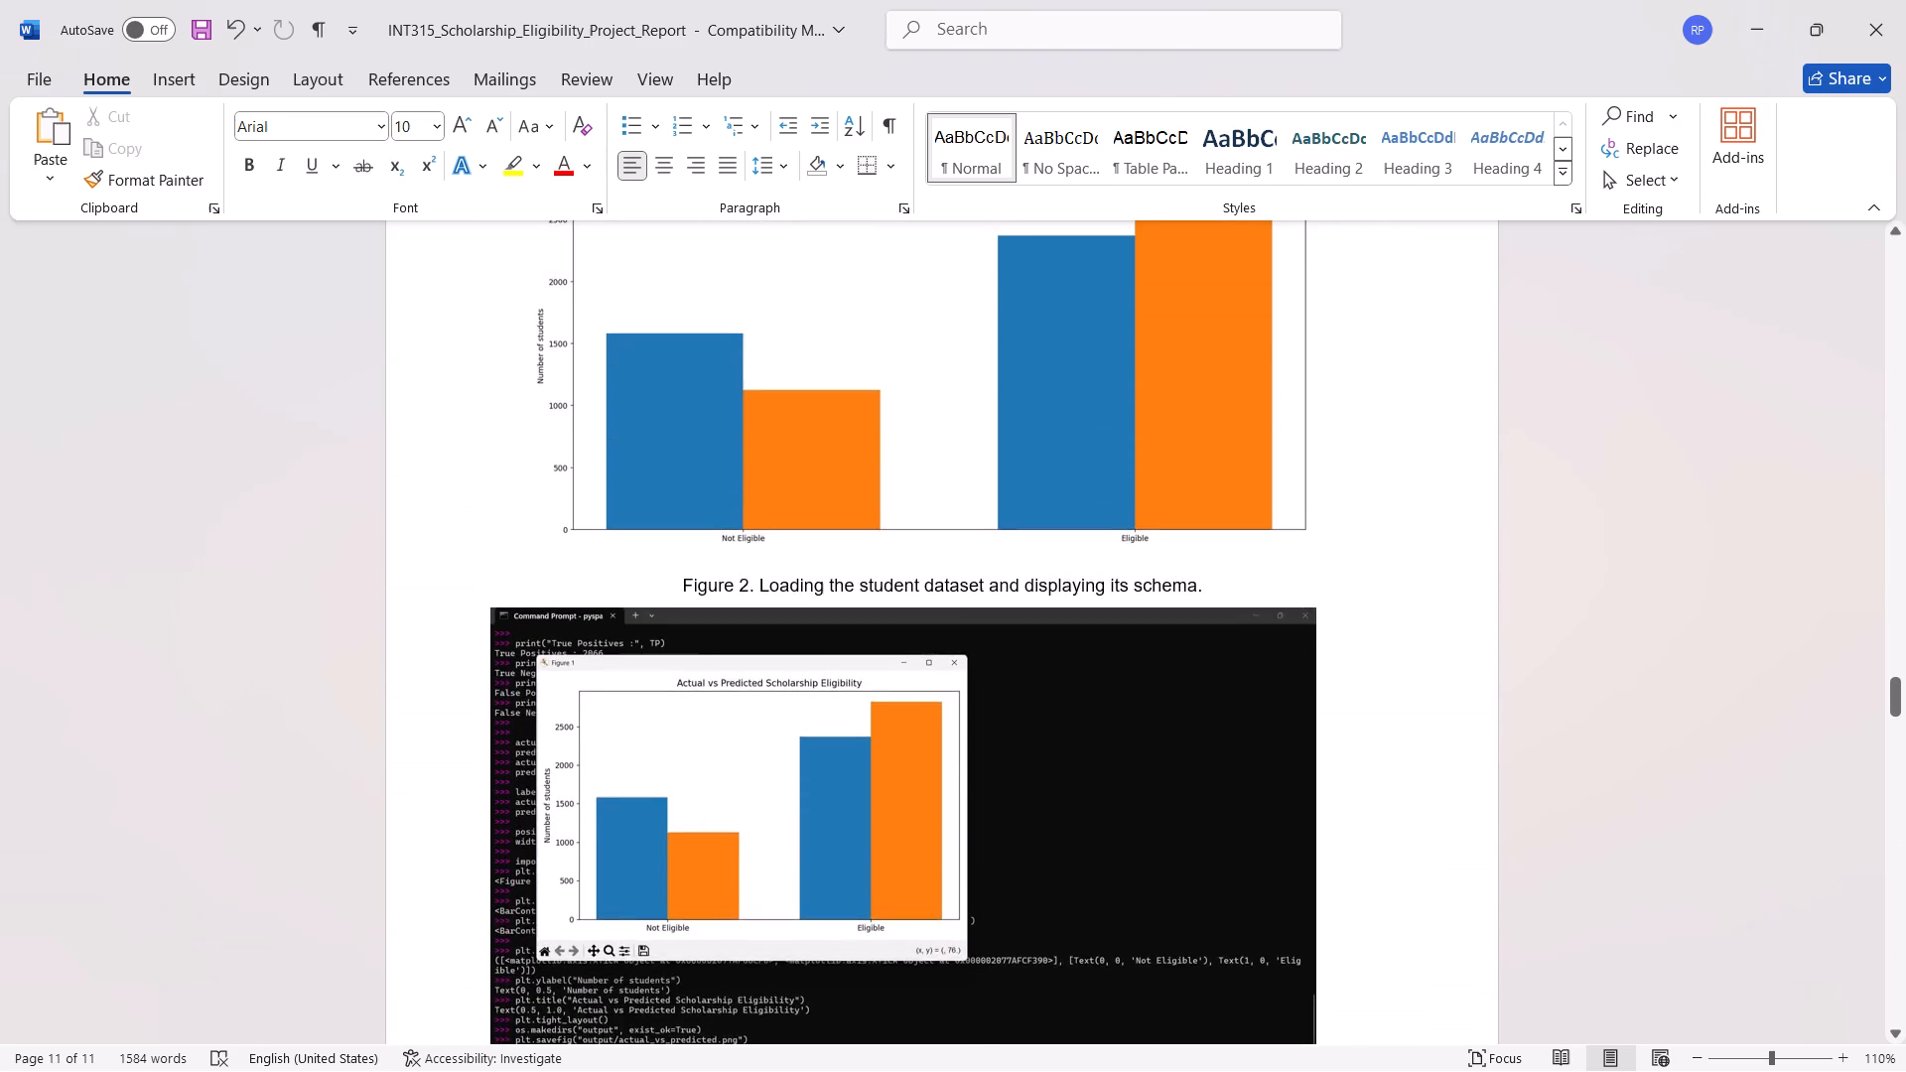
scroll(804, 532, up, 1)
click(793, 554)
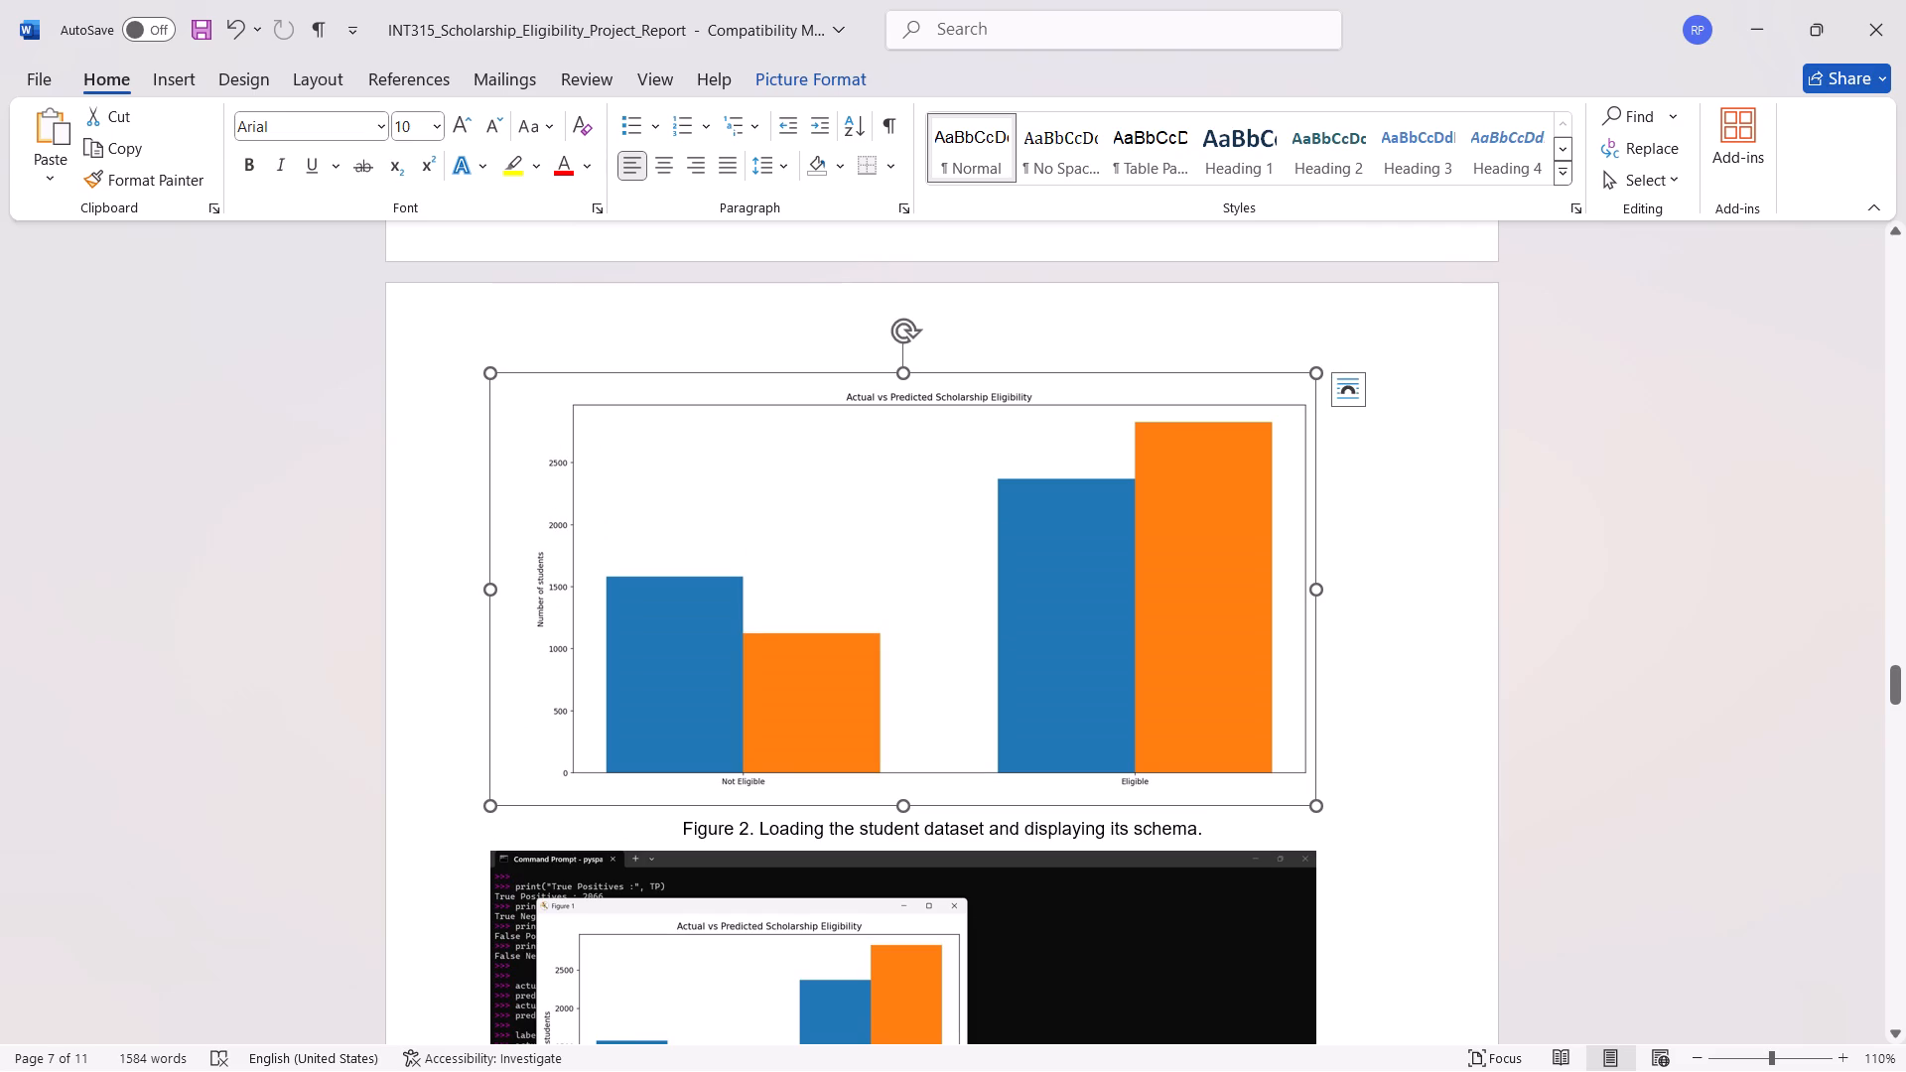
key(Delete)
Cut the terminal screenshot containing the bar chart window from above the Figure 3 caption.
scroll(825, 707, down, 1)
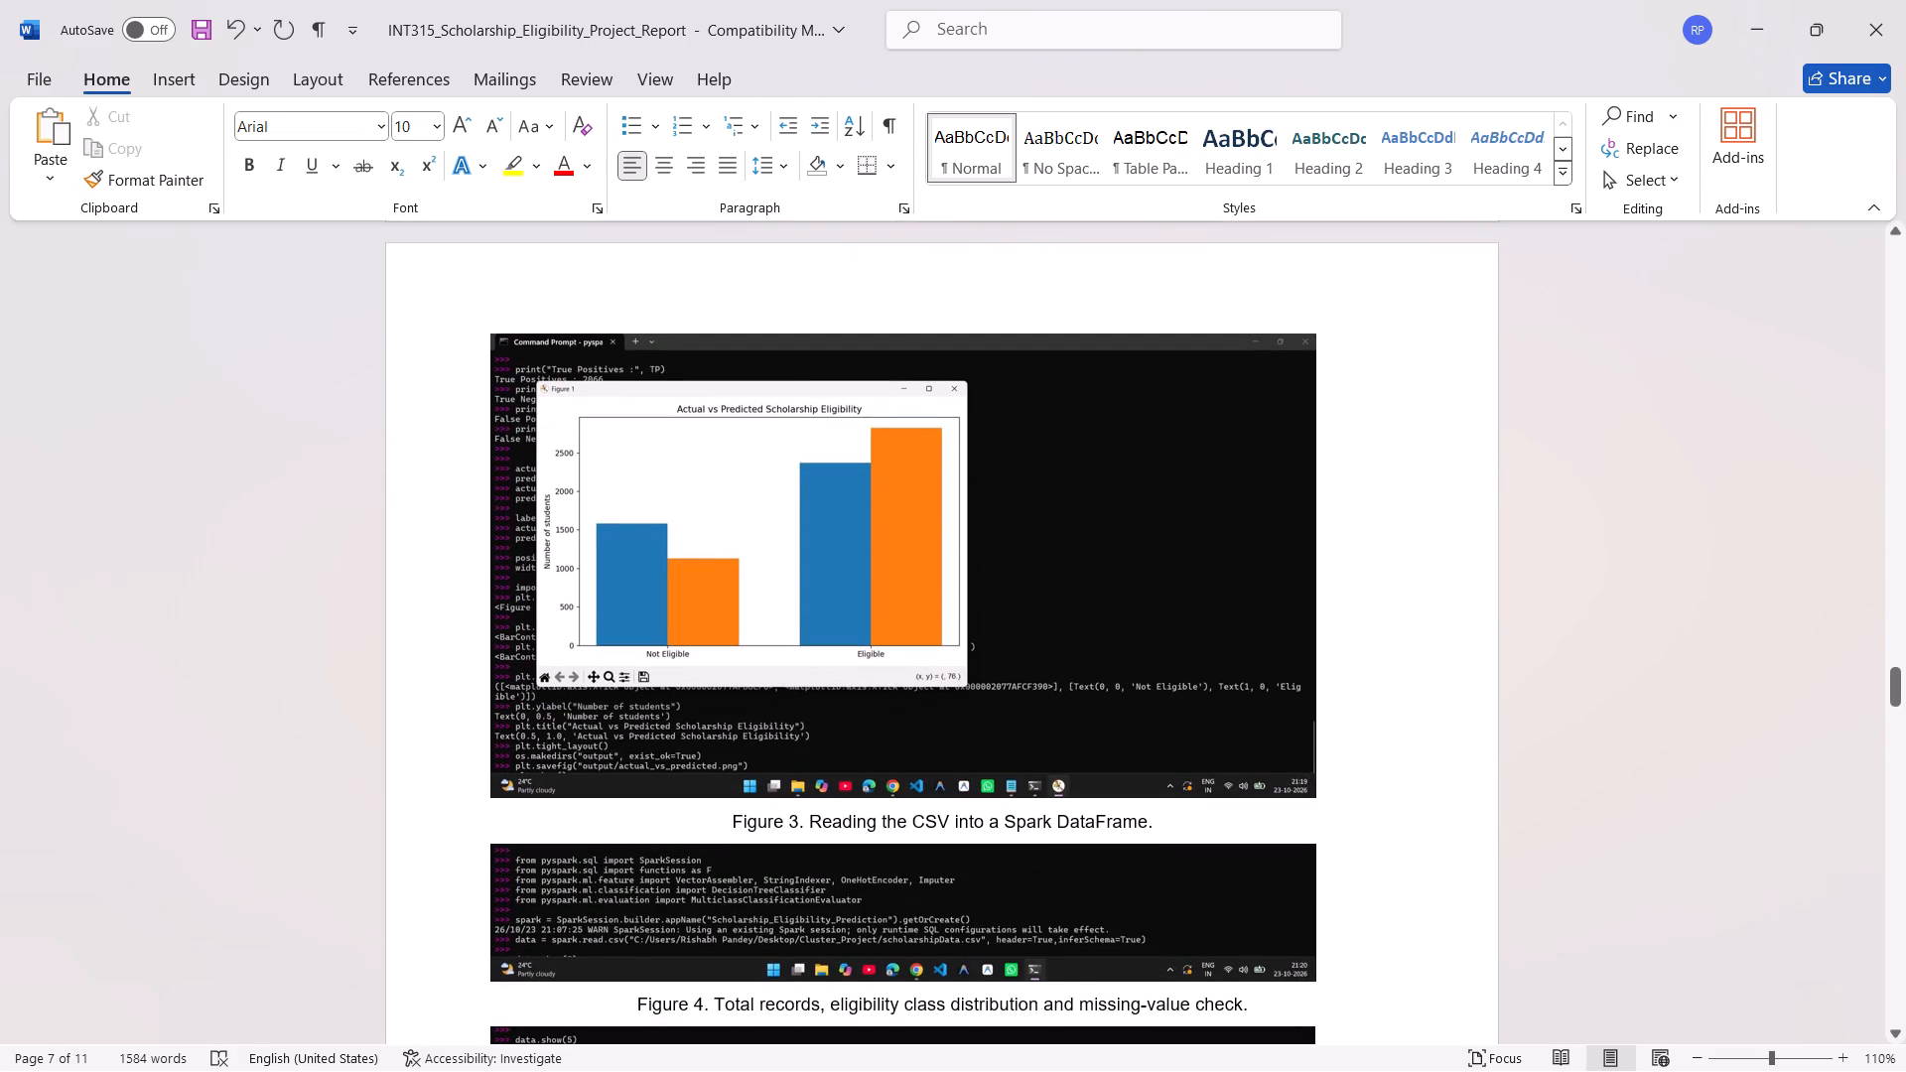
click(825, 707)
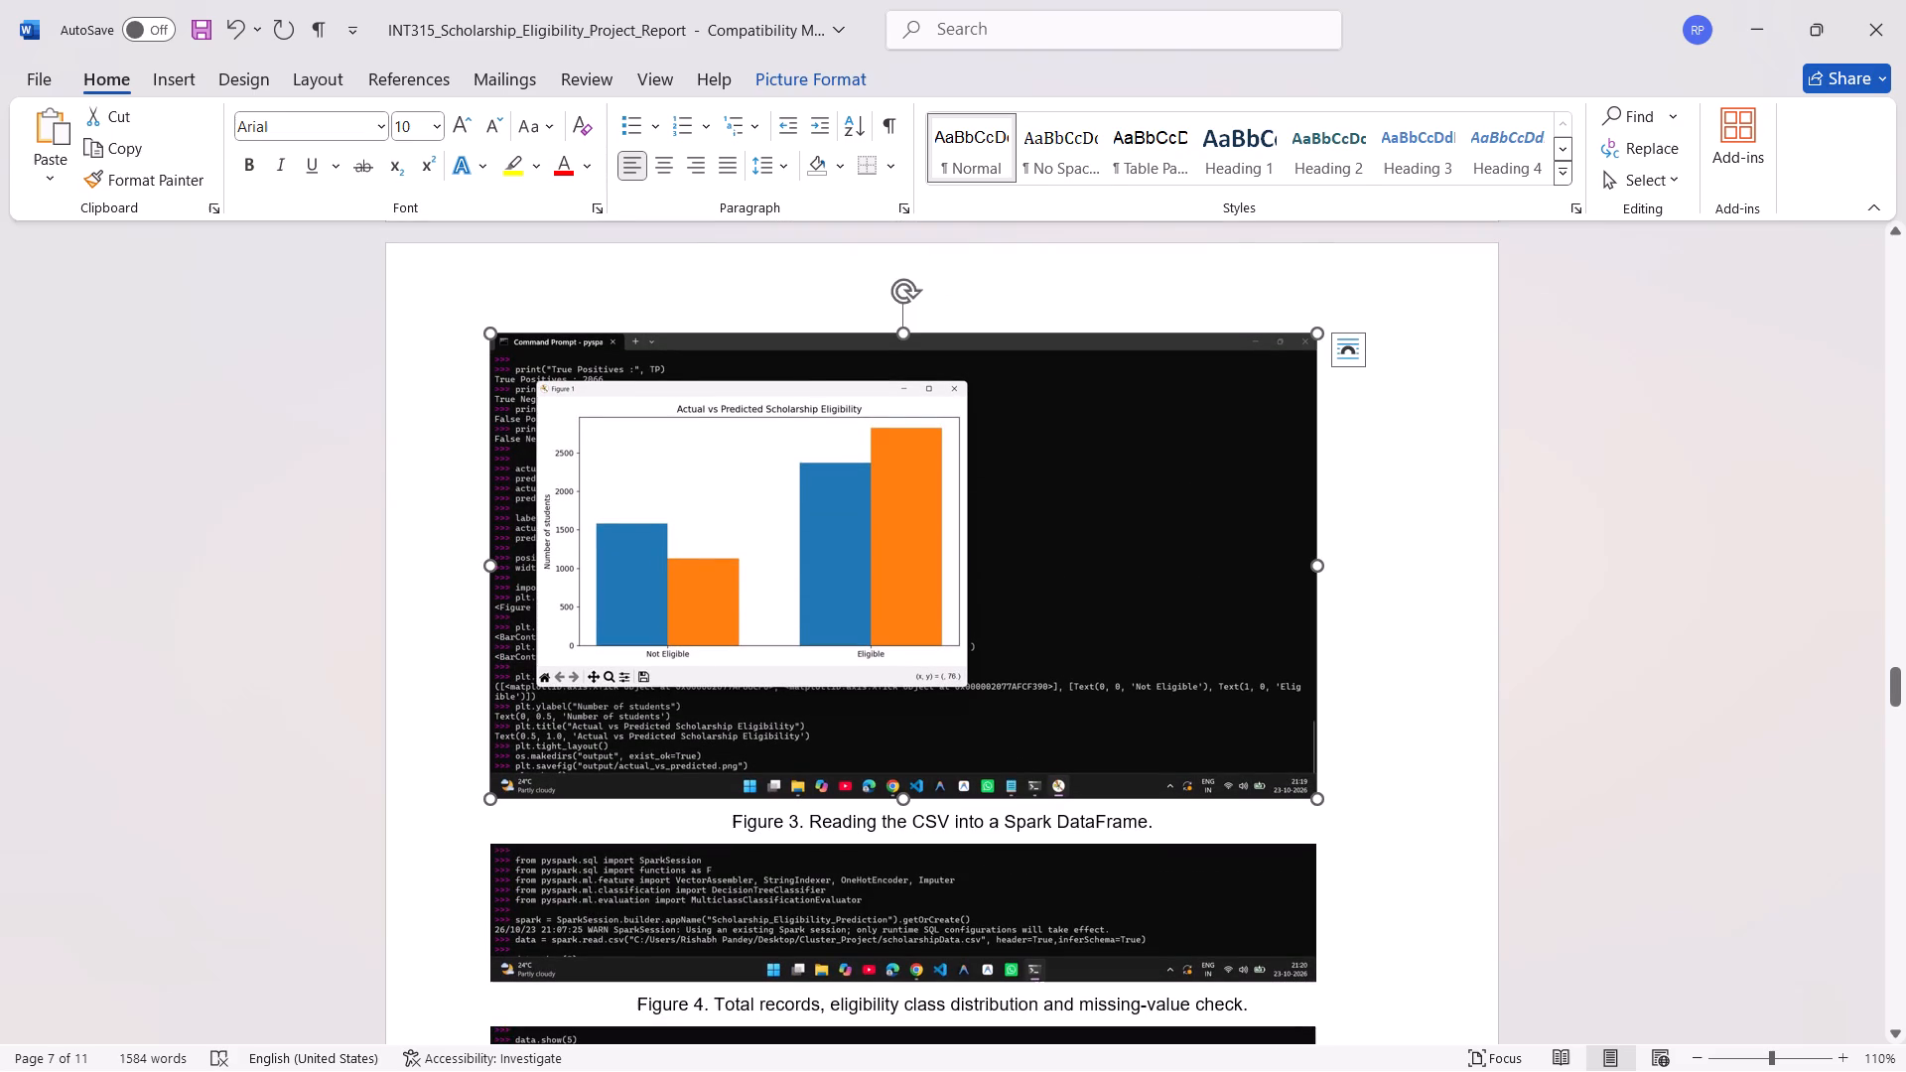
key(ctrl+x)
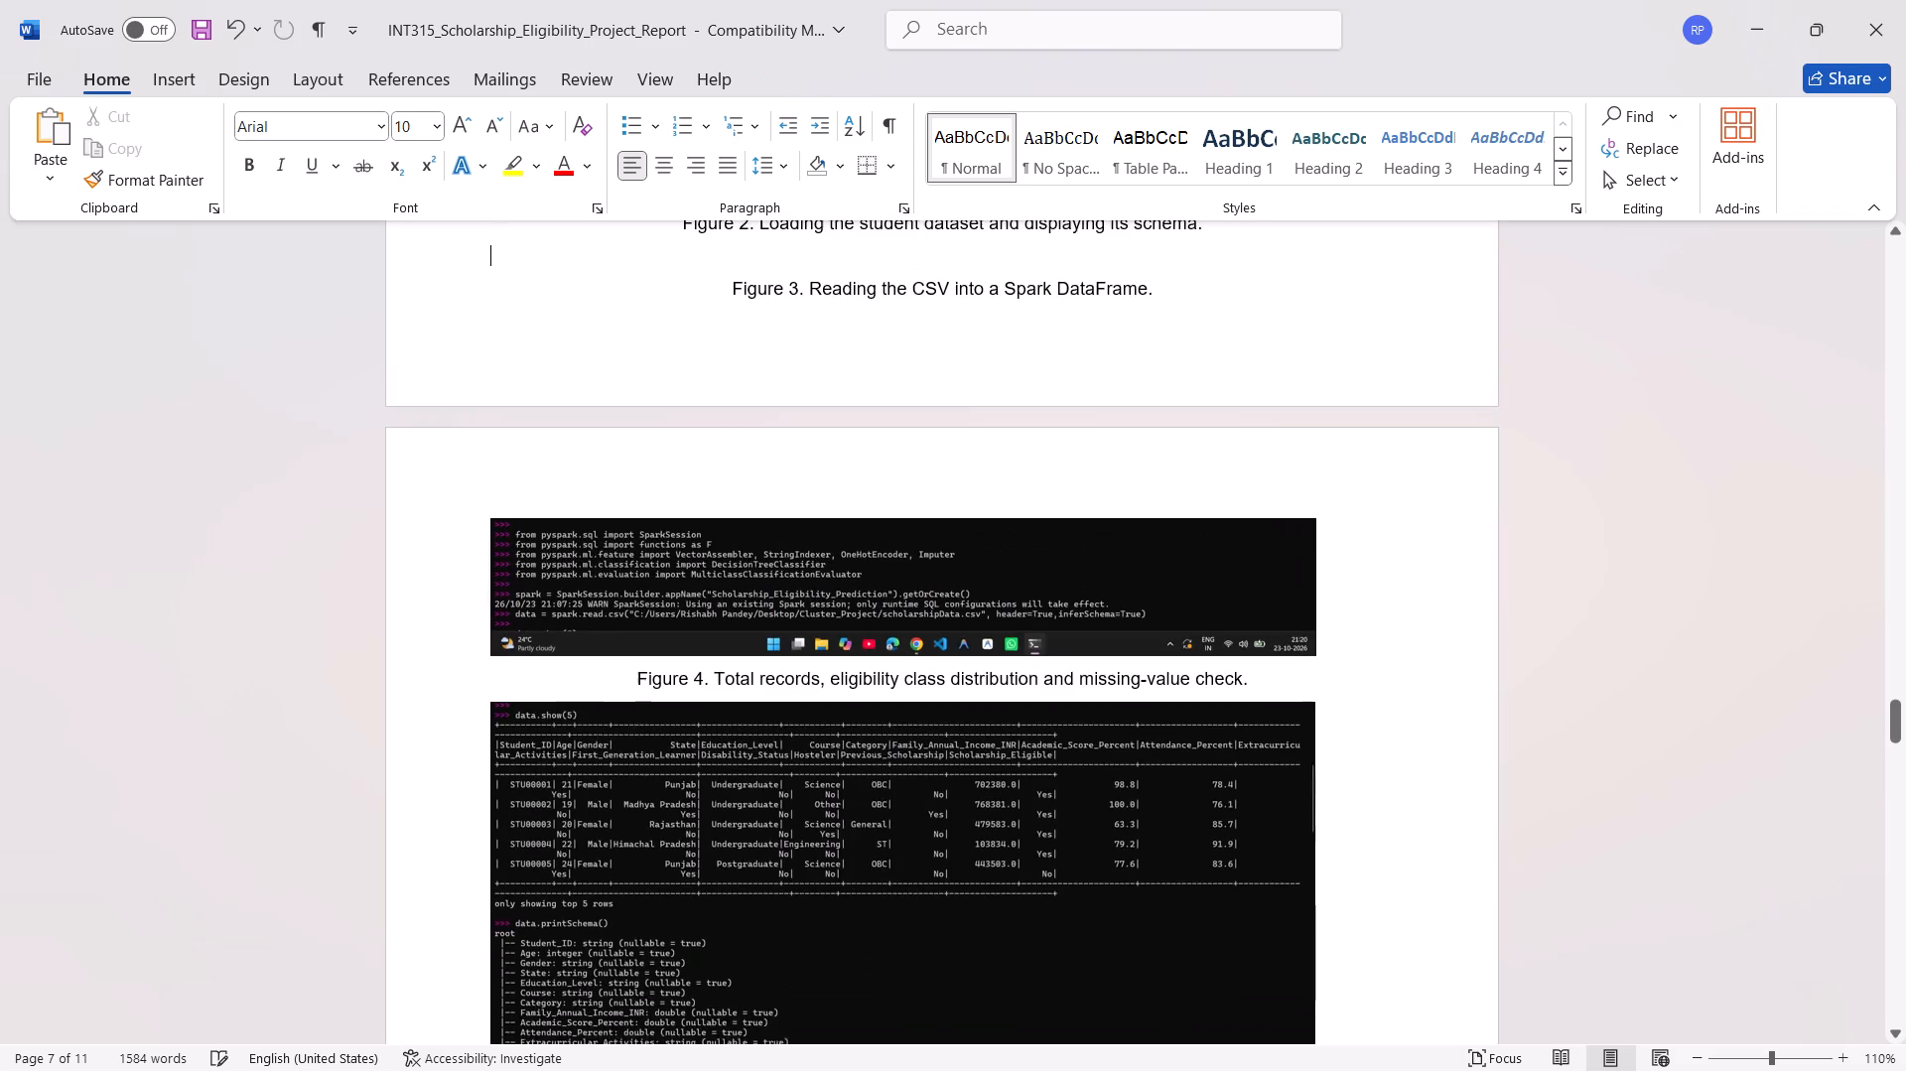
Move the SparkSession import and CSV reading screenshot from above the Figure 4 caption to above the Figure 1 caption.
scroll(864, 580, up, 1)
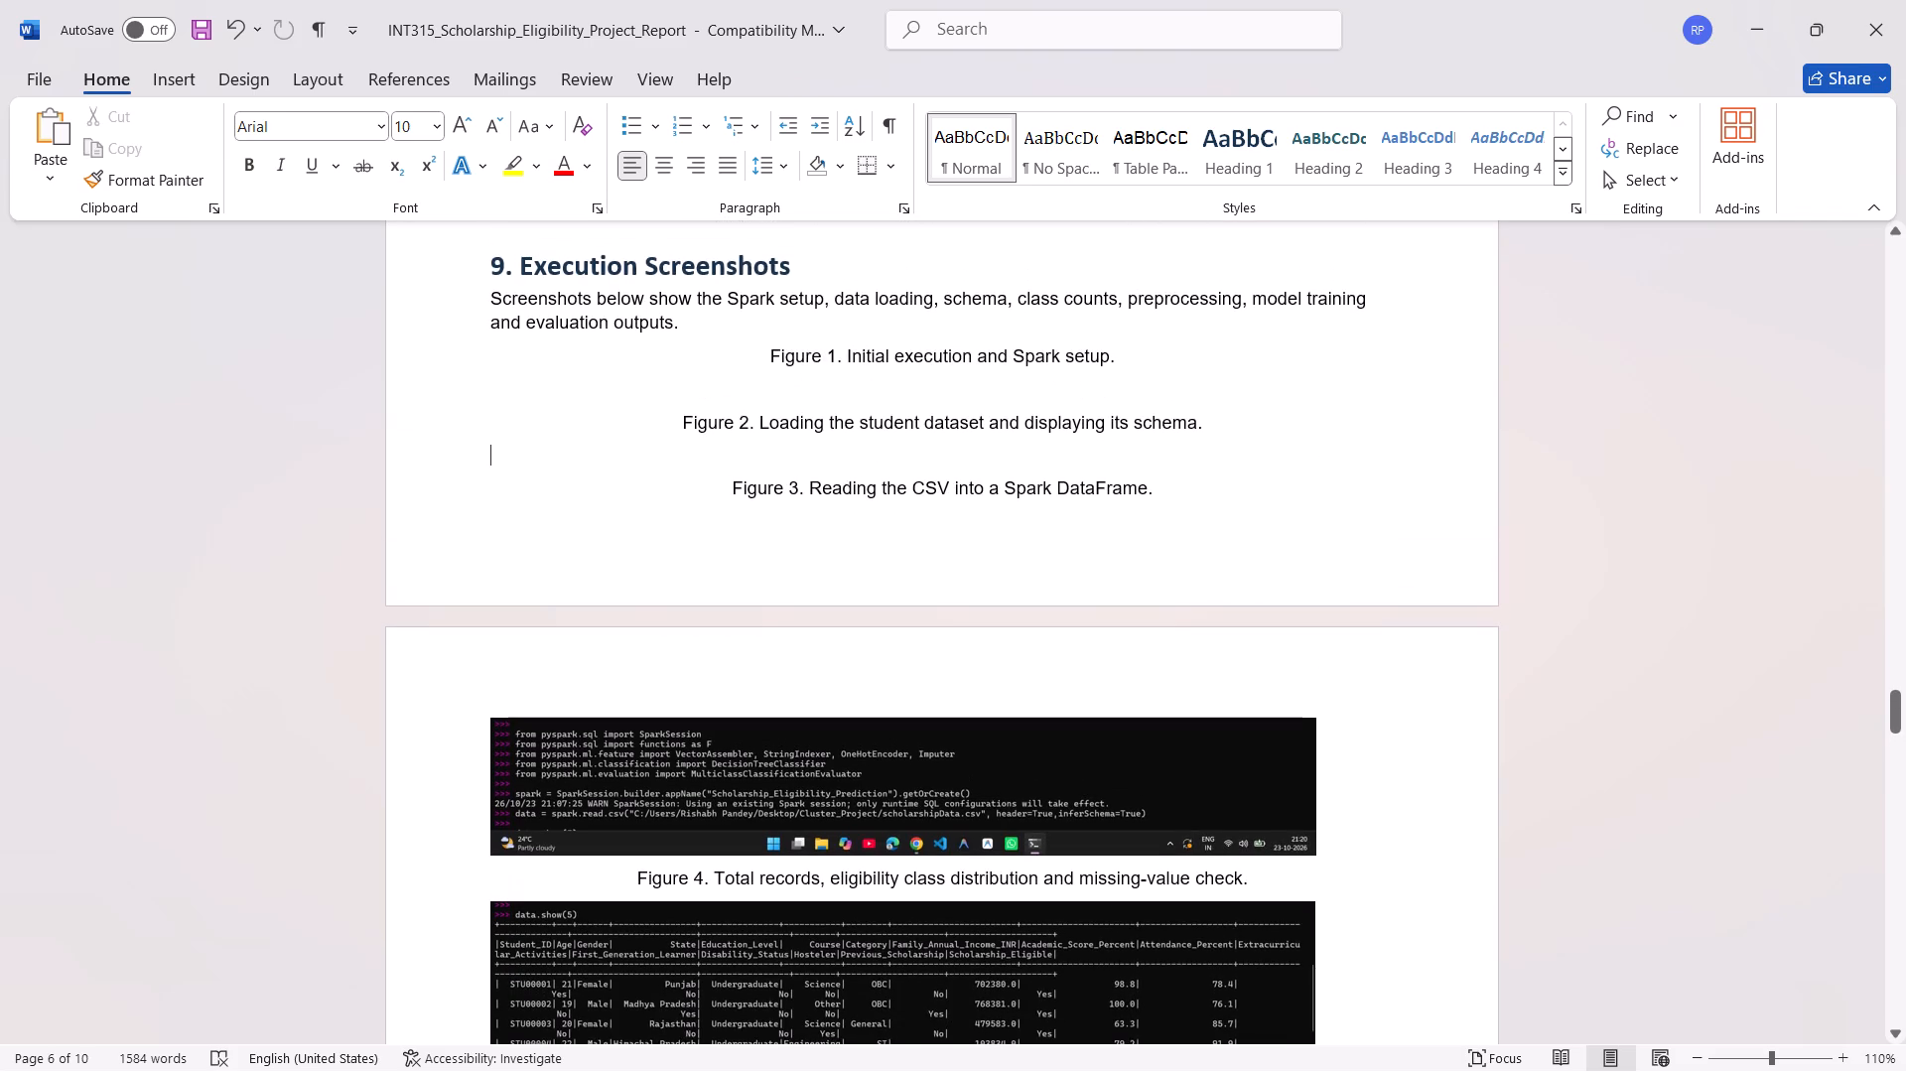
drag(785, 774, 1109, 383)
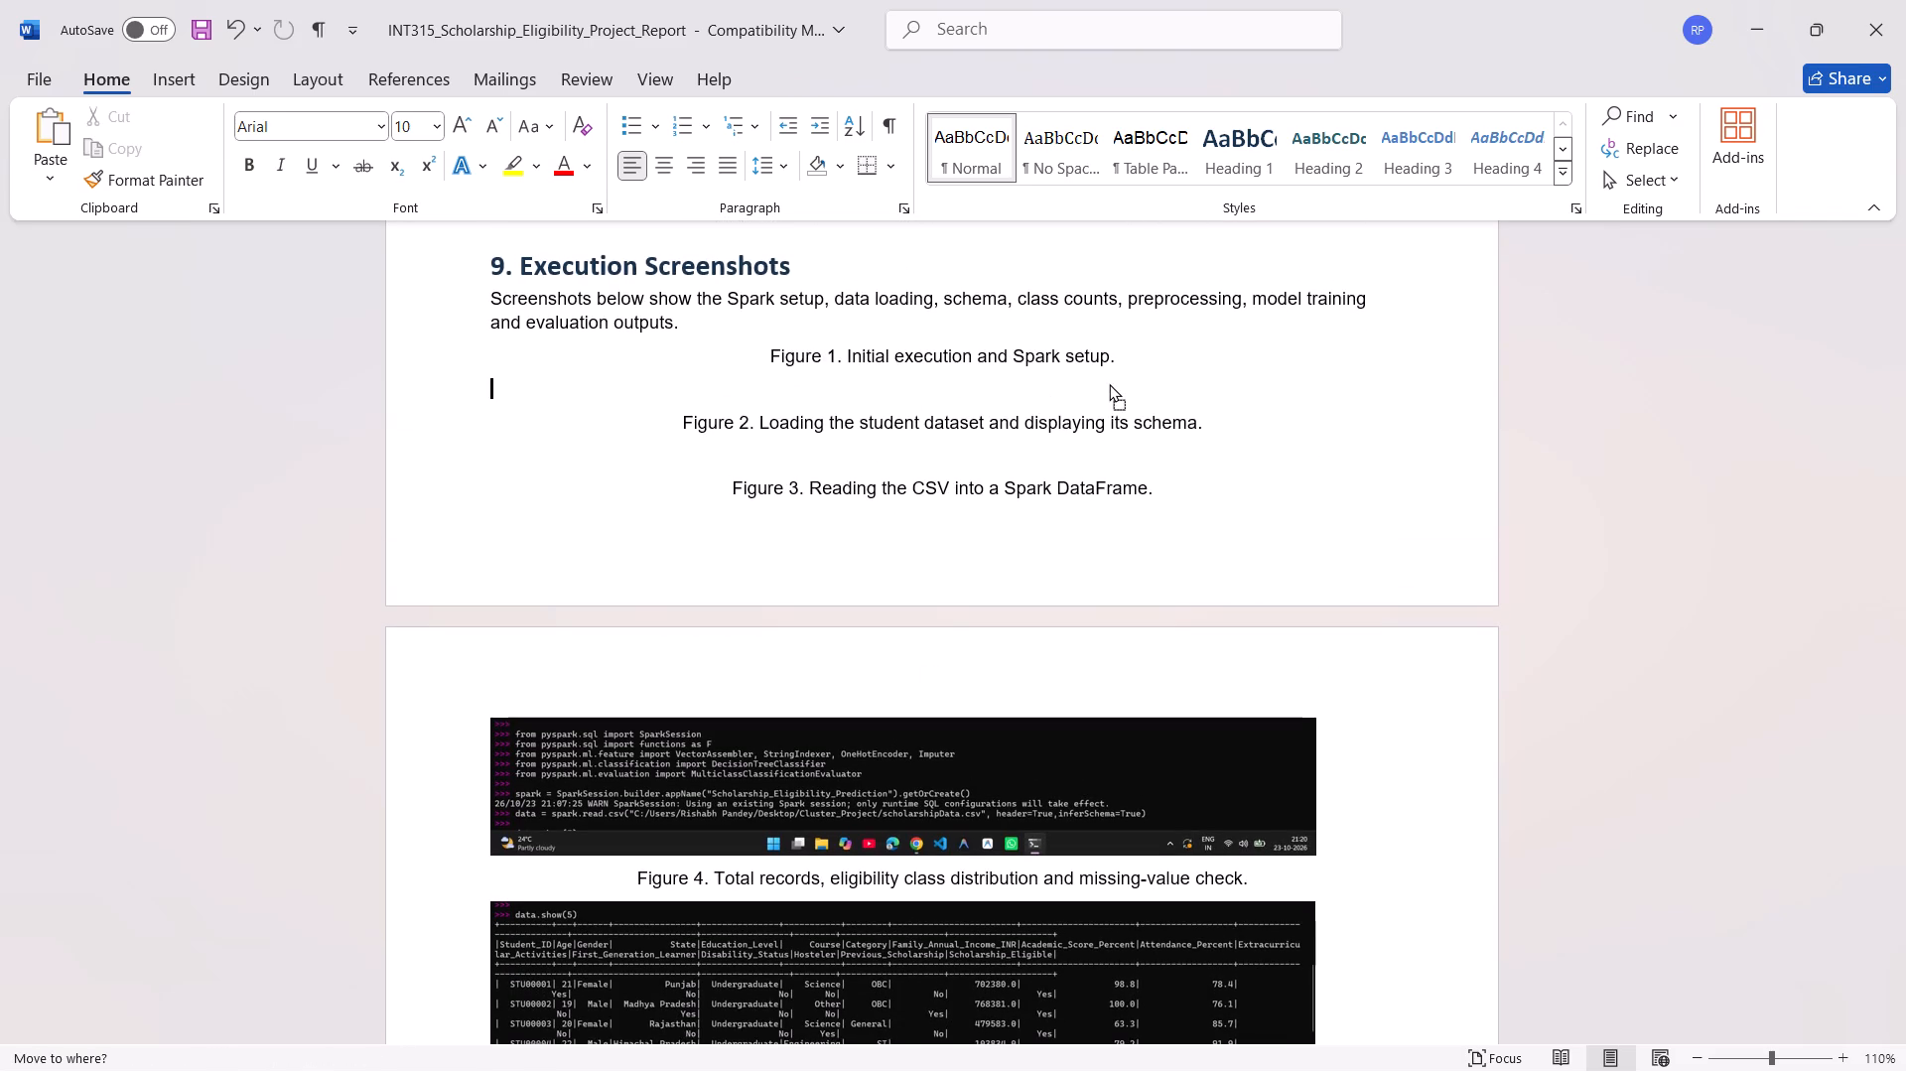
drag(1109, 383, 1072, 331)
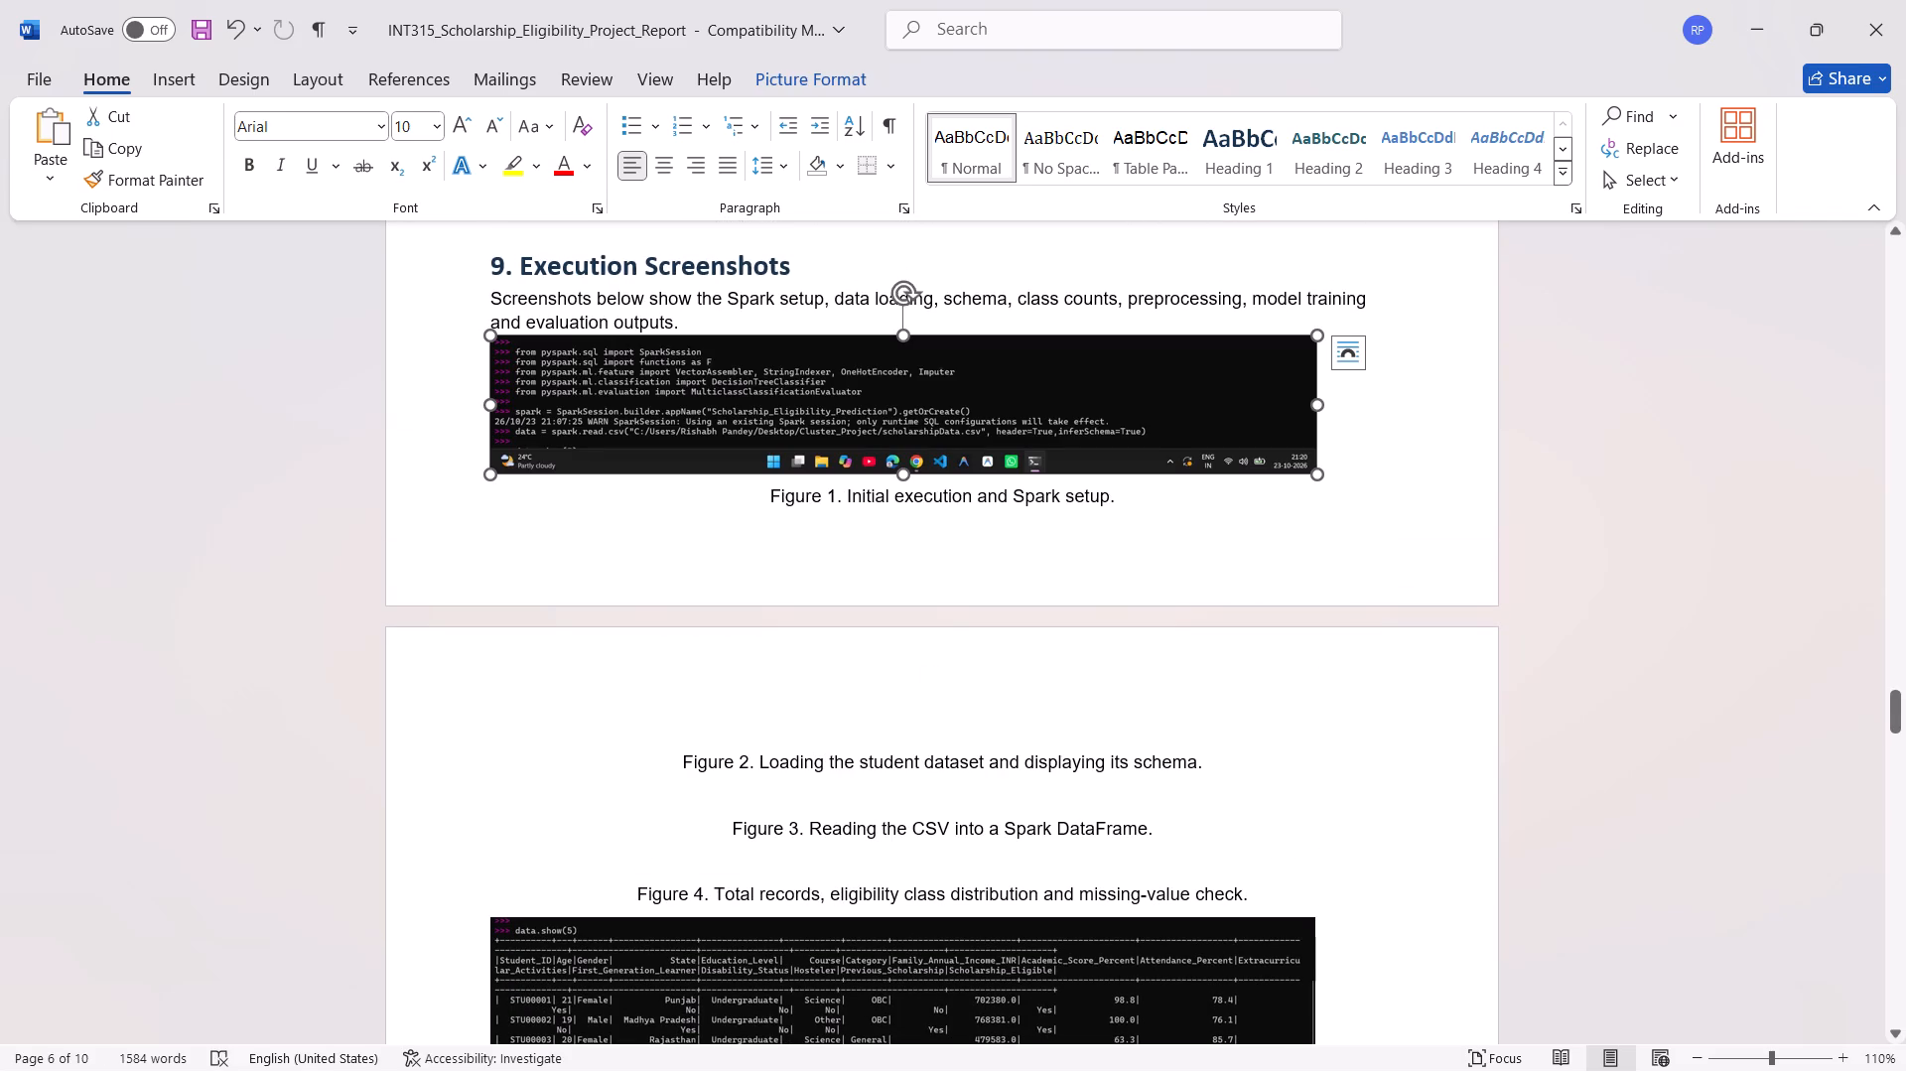
click(686, 325)
Move the data.show(5) and printSchema screenshot to the empty line above the Figure 2 caption.
scroll(811, 537, down, 1)
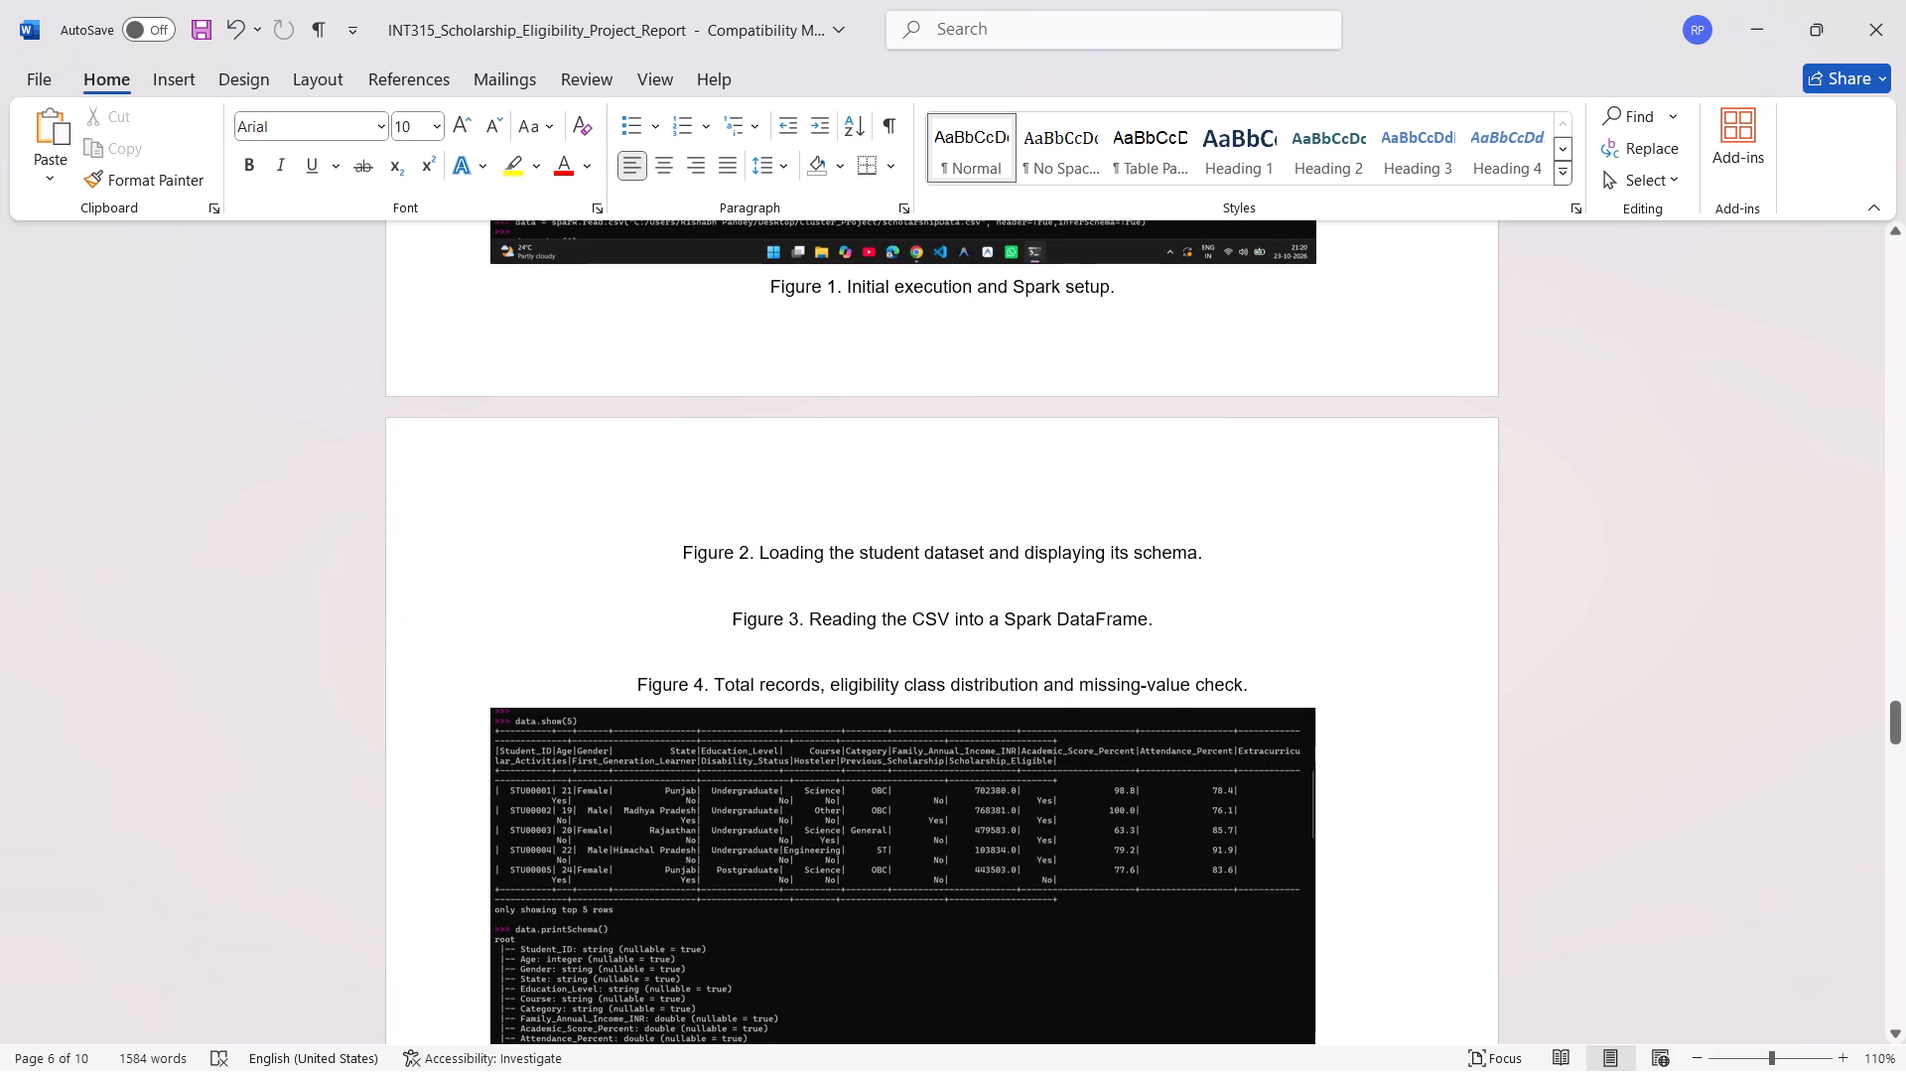
drag(855, 842, 822, 459)
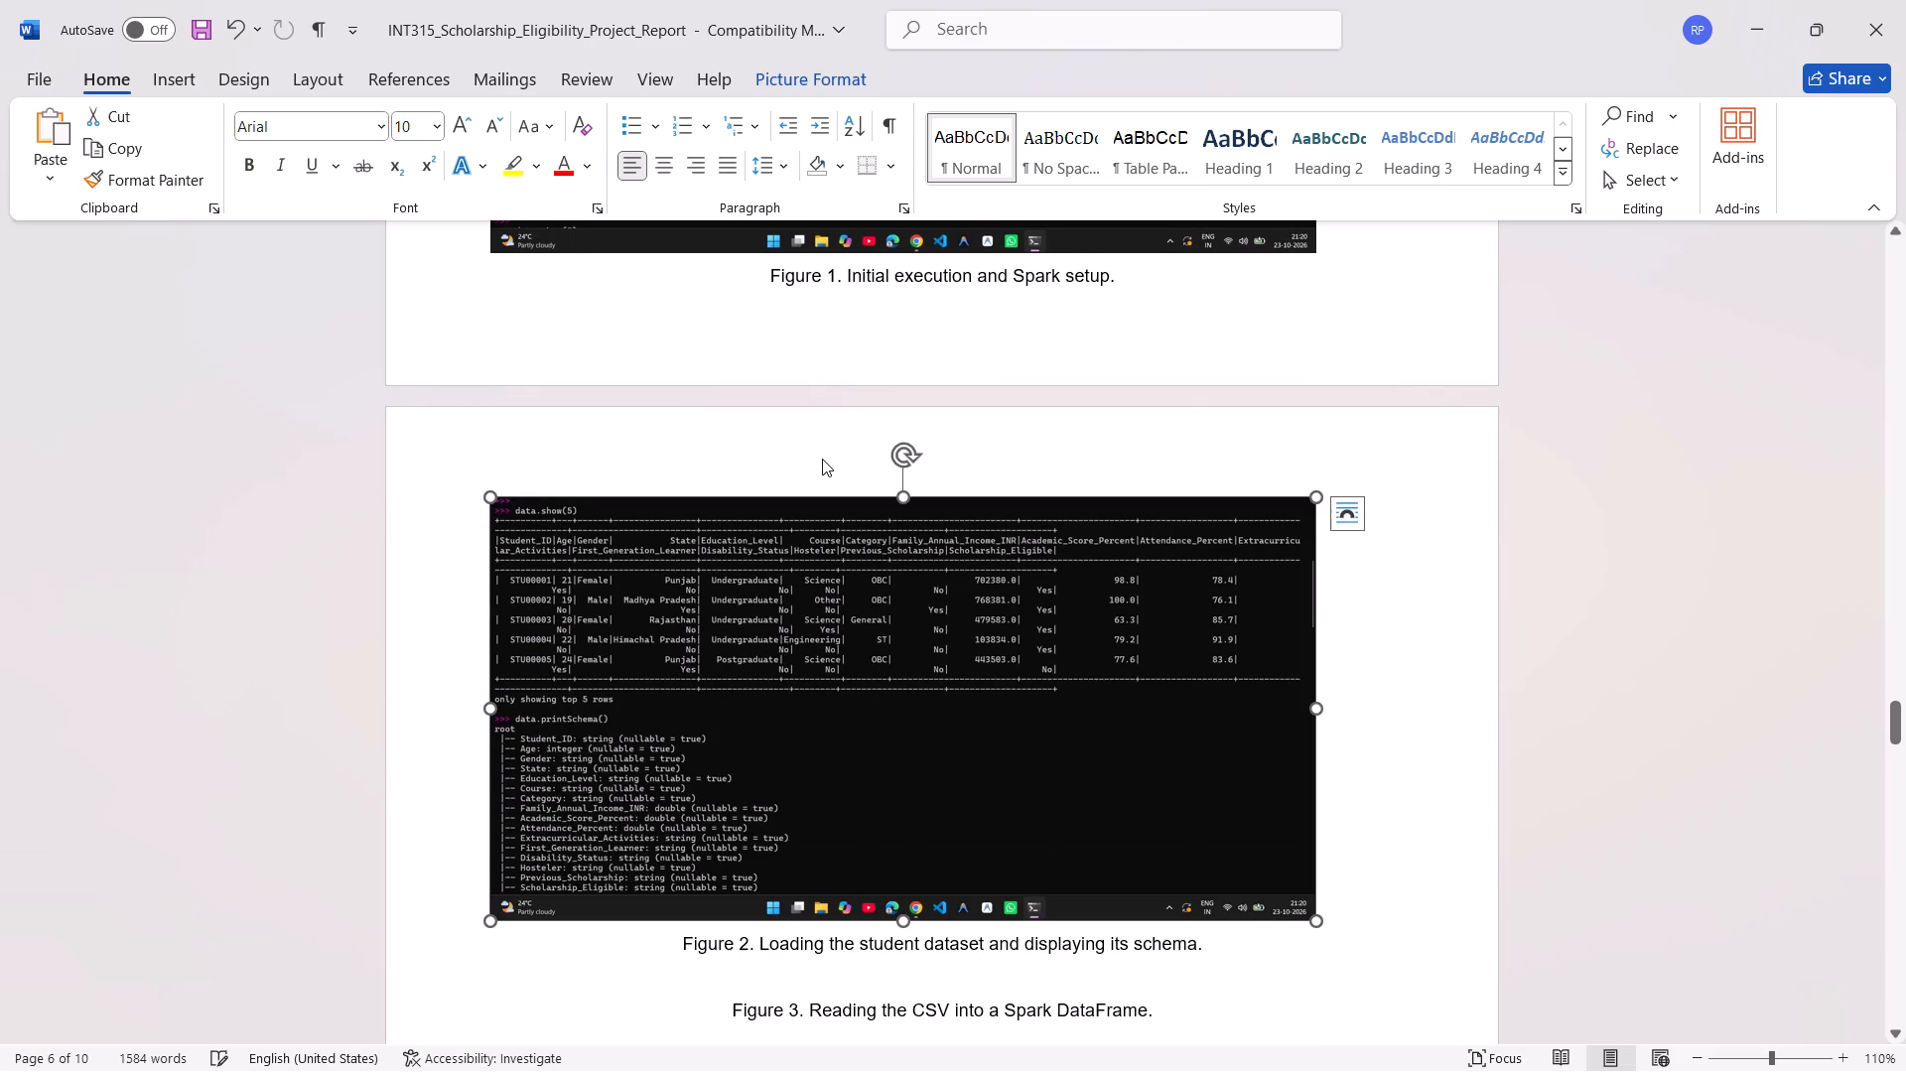
Move the total records and missing-value count screenshot to the empty line above the Figure 3 caption.
scroll(857, 699, down, 1)
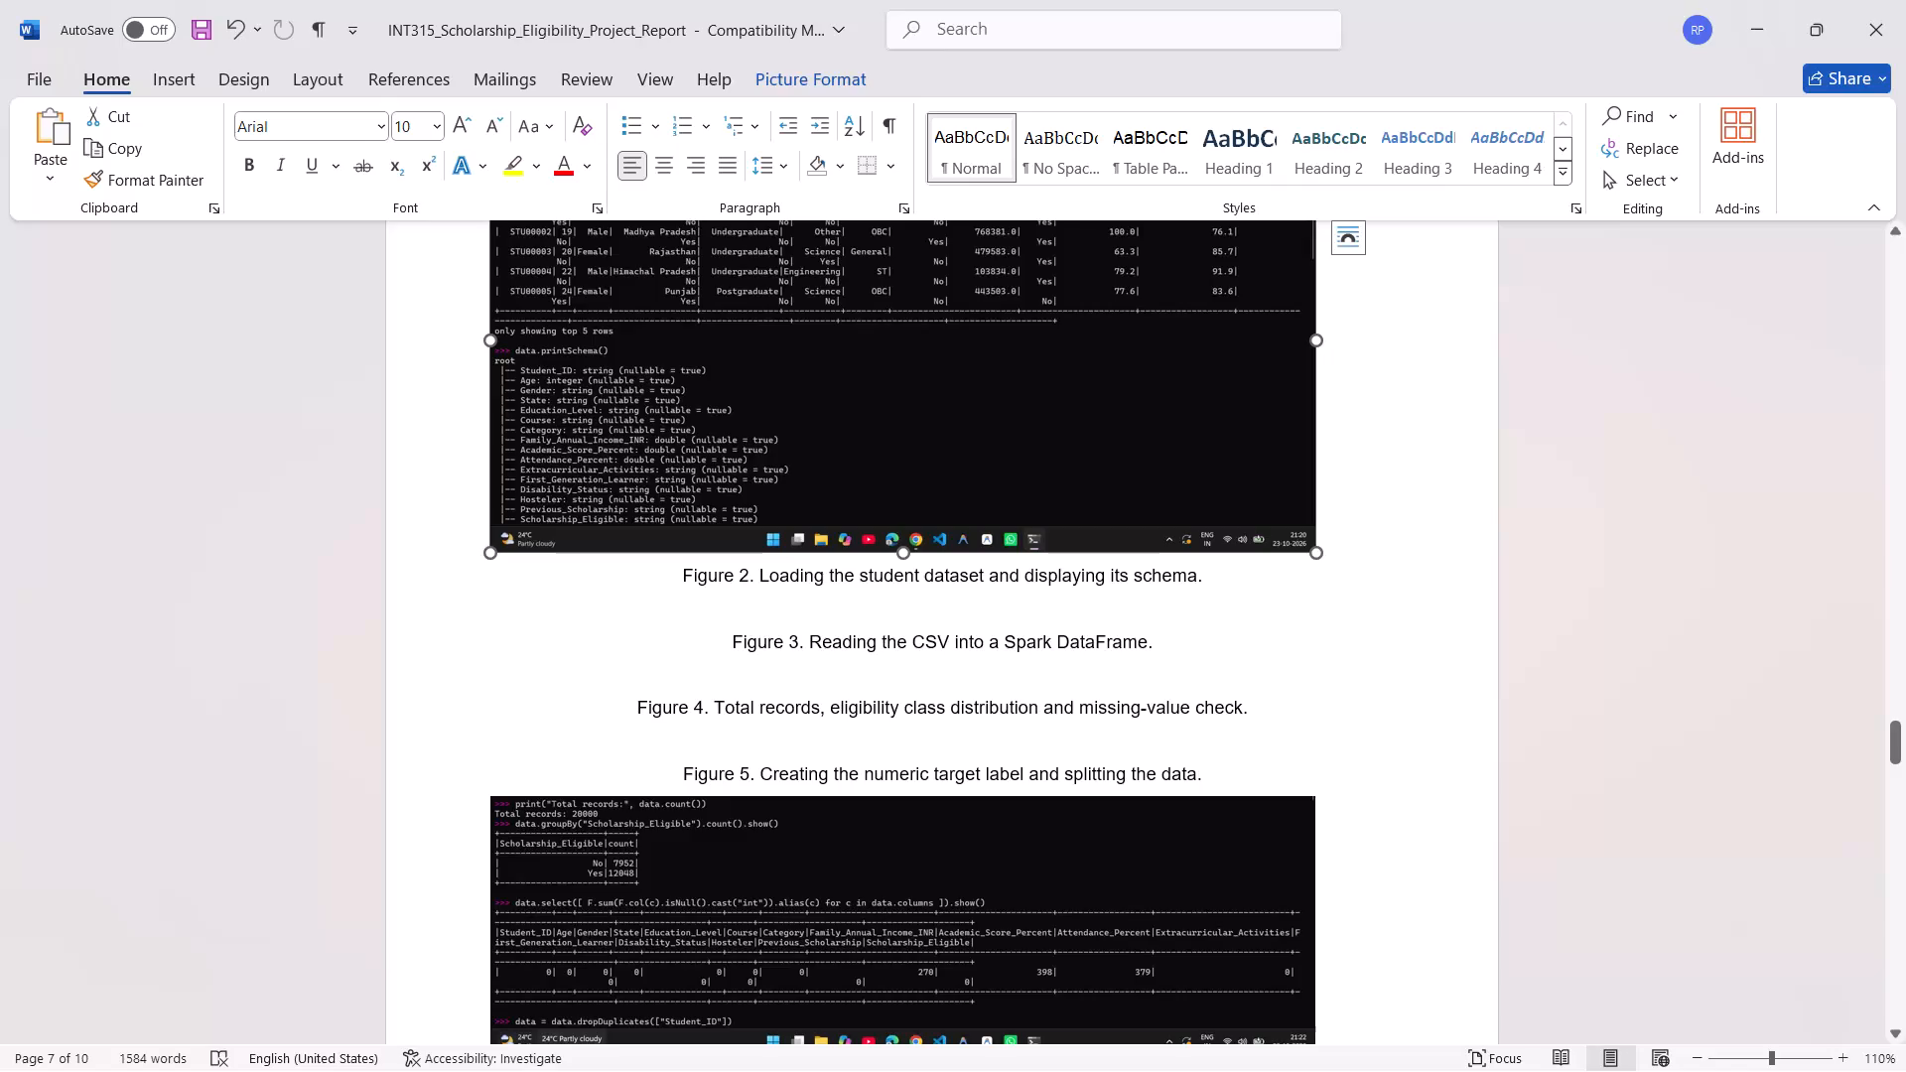
scroll(808, 894, up, 2)
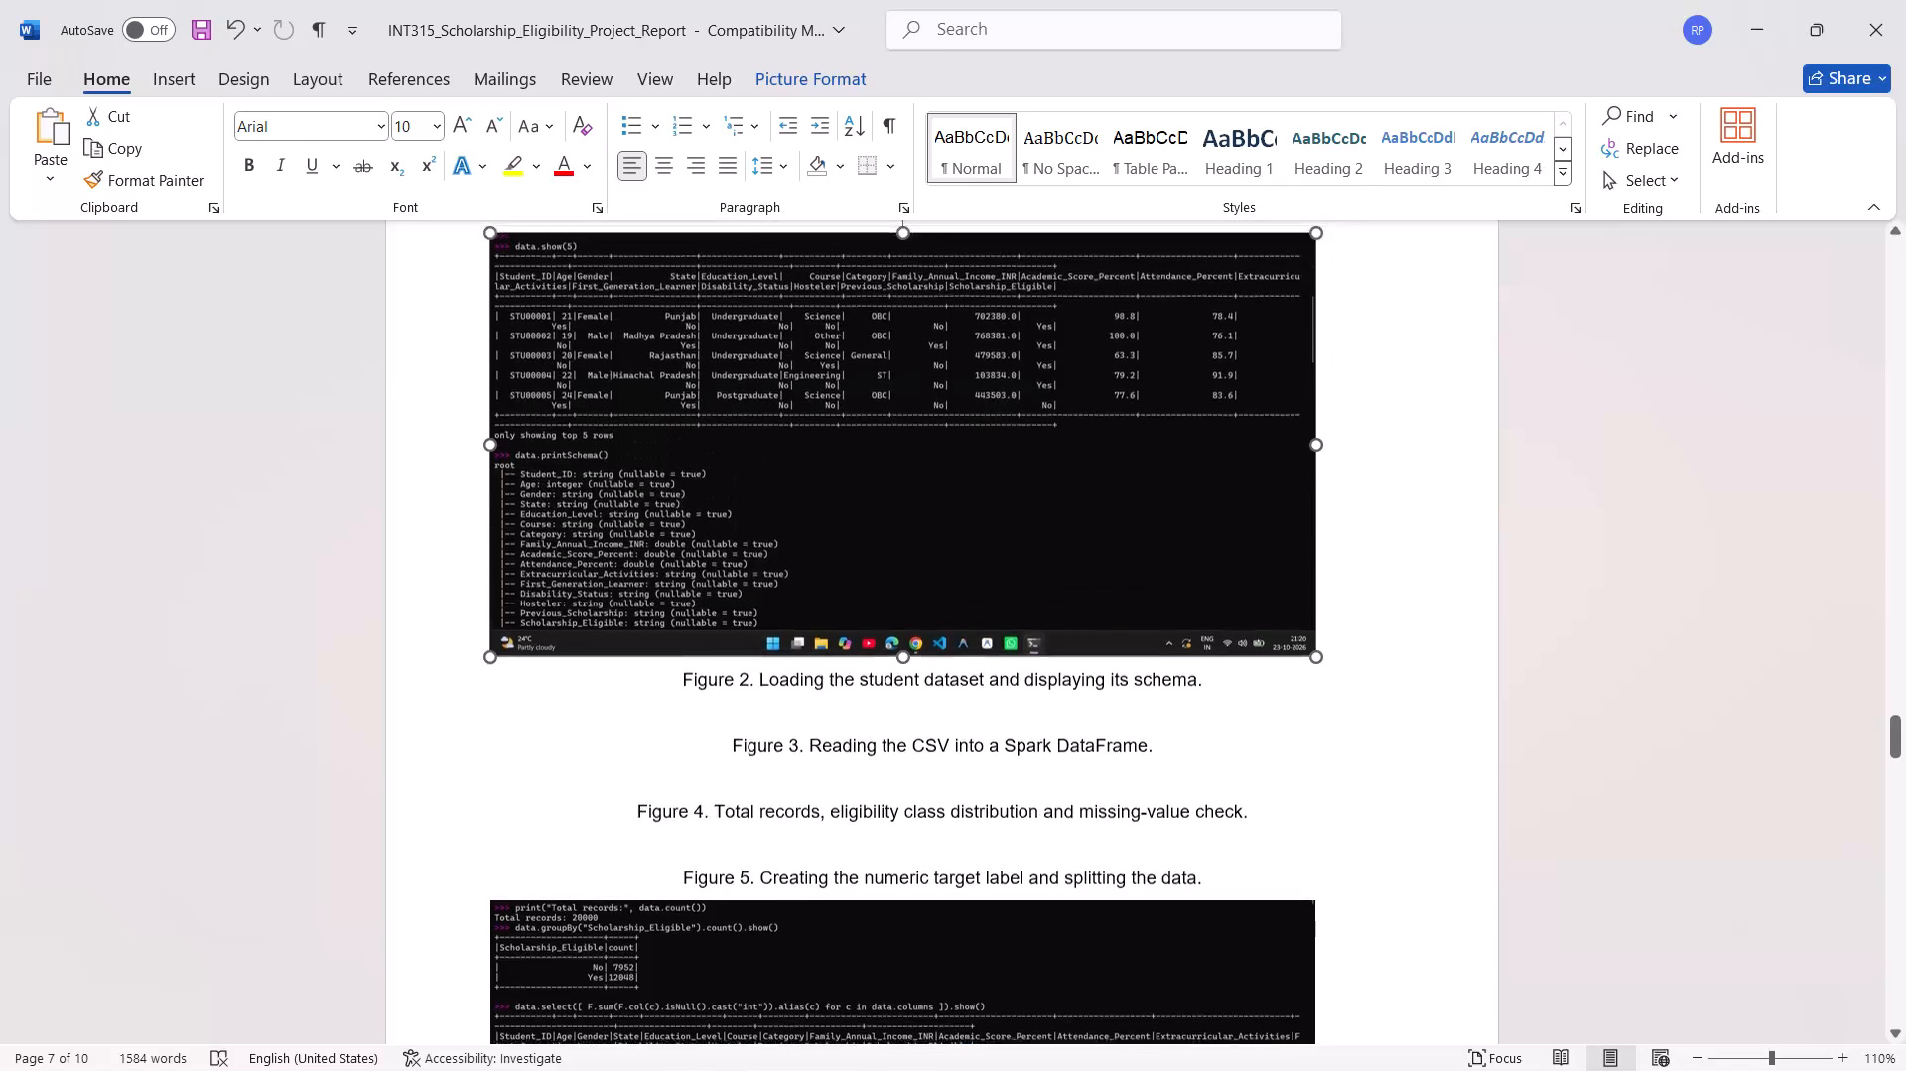
scroll(808, 894, up, 1)
scroll(808, 894, down, 1)
scroll(808, 894, up, 1)
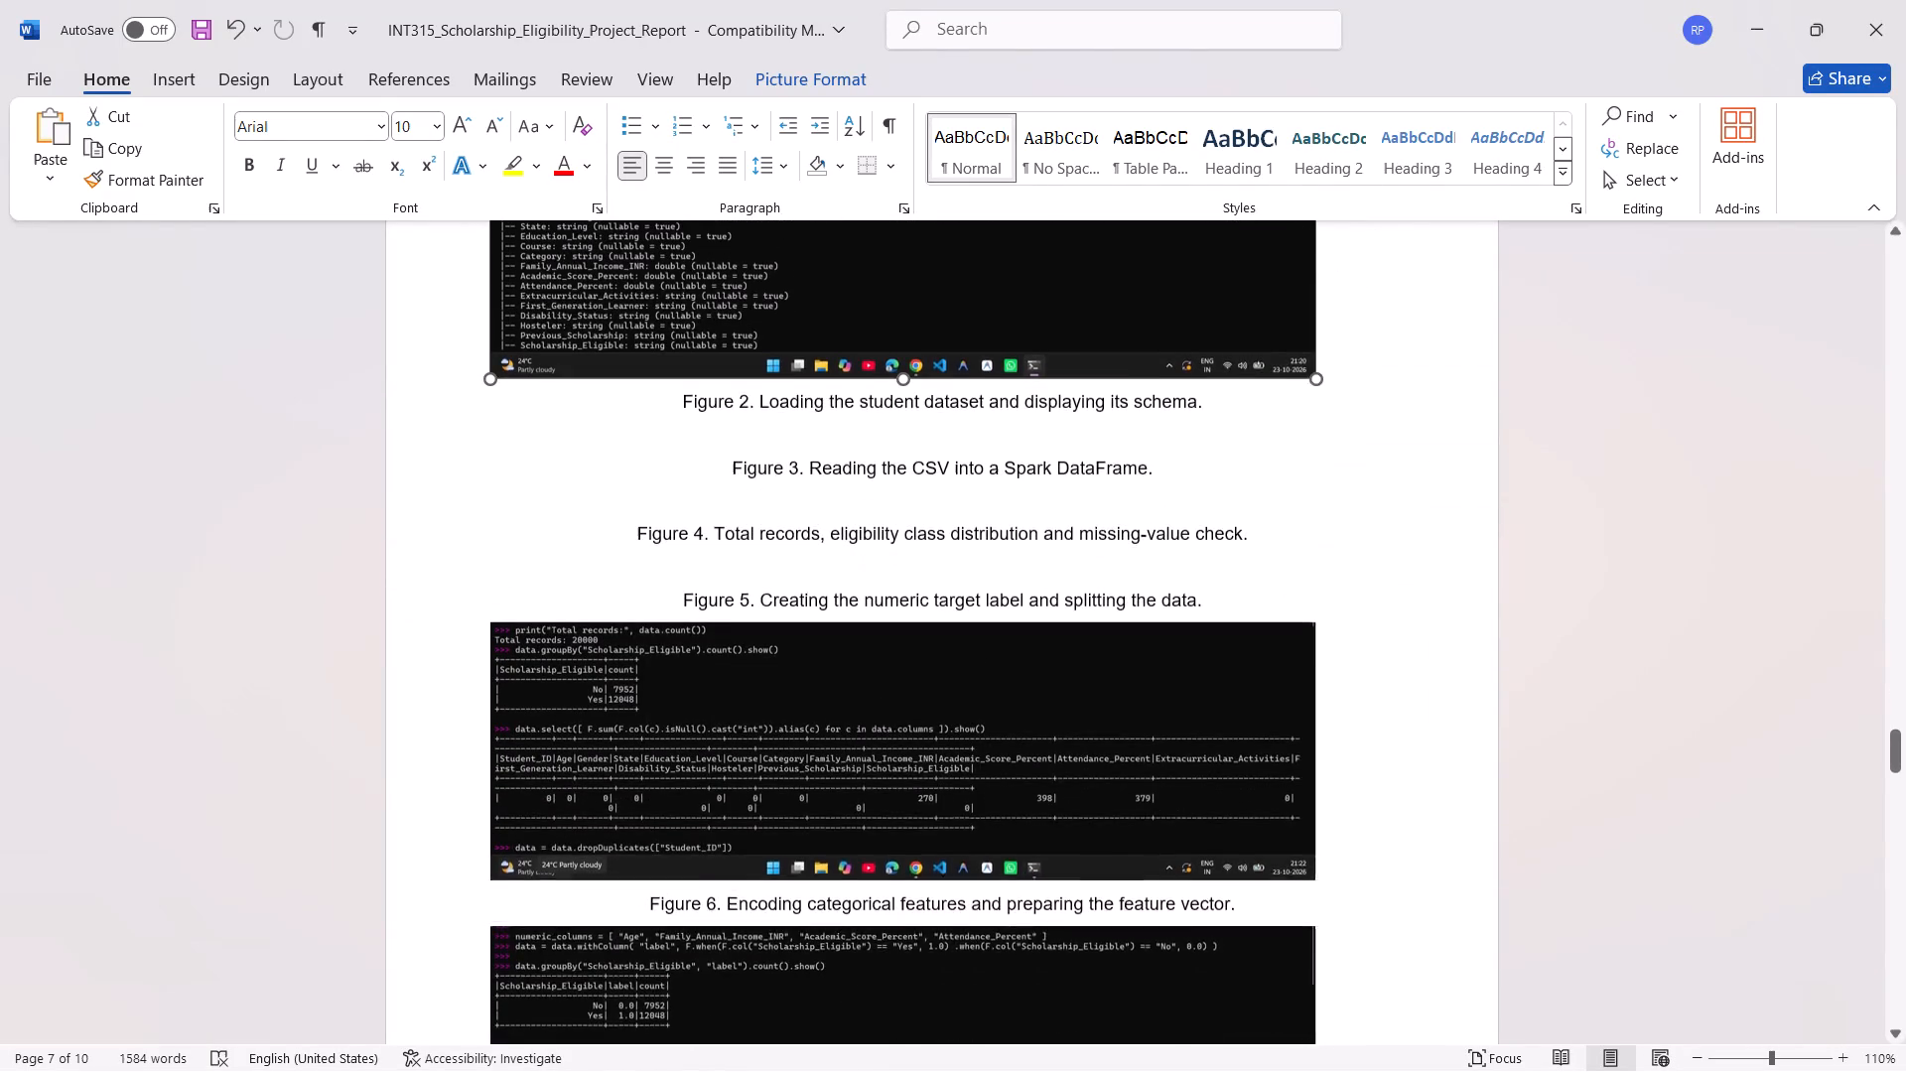
scroll(808, 894, up, 1)
scroll(808, 894, down, 1)
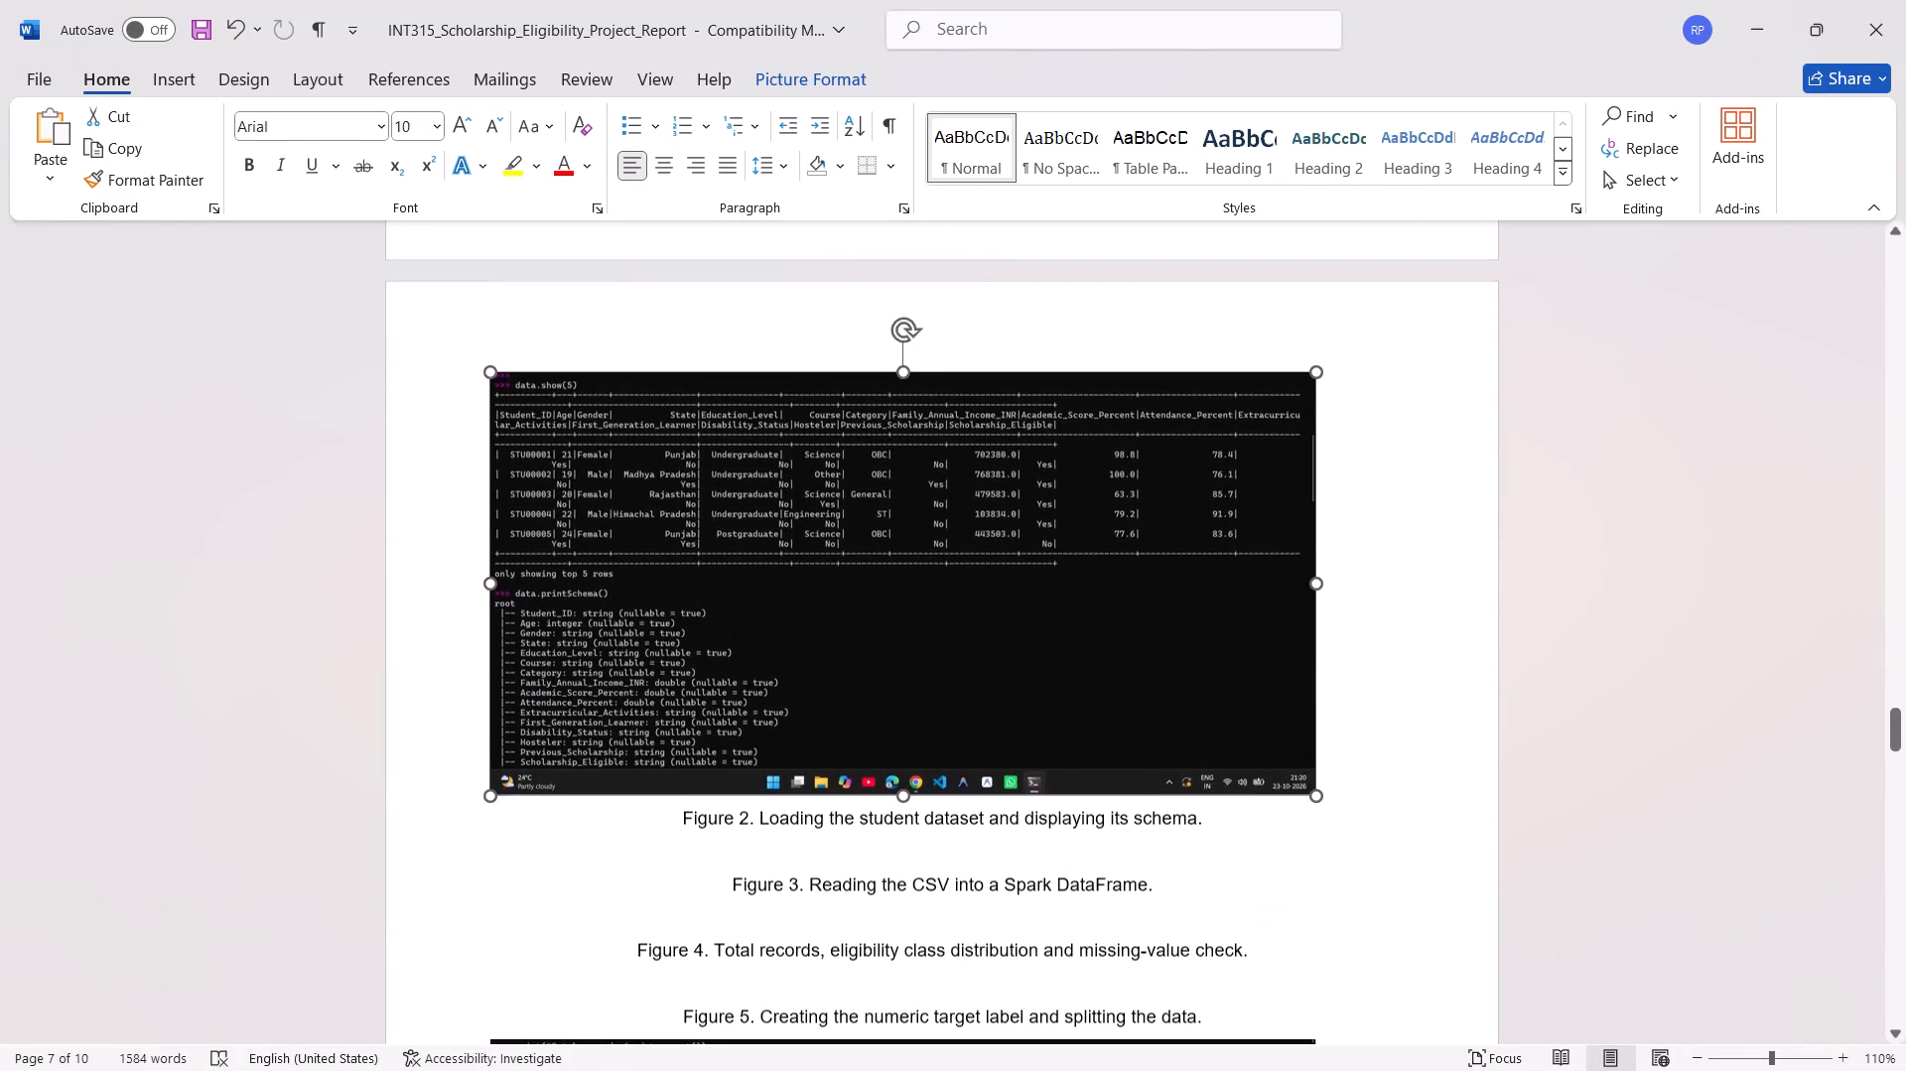
scroll(808, 894, down, 1)
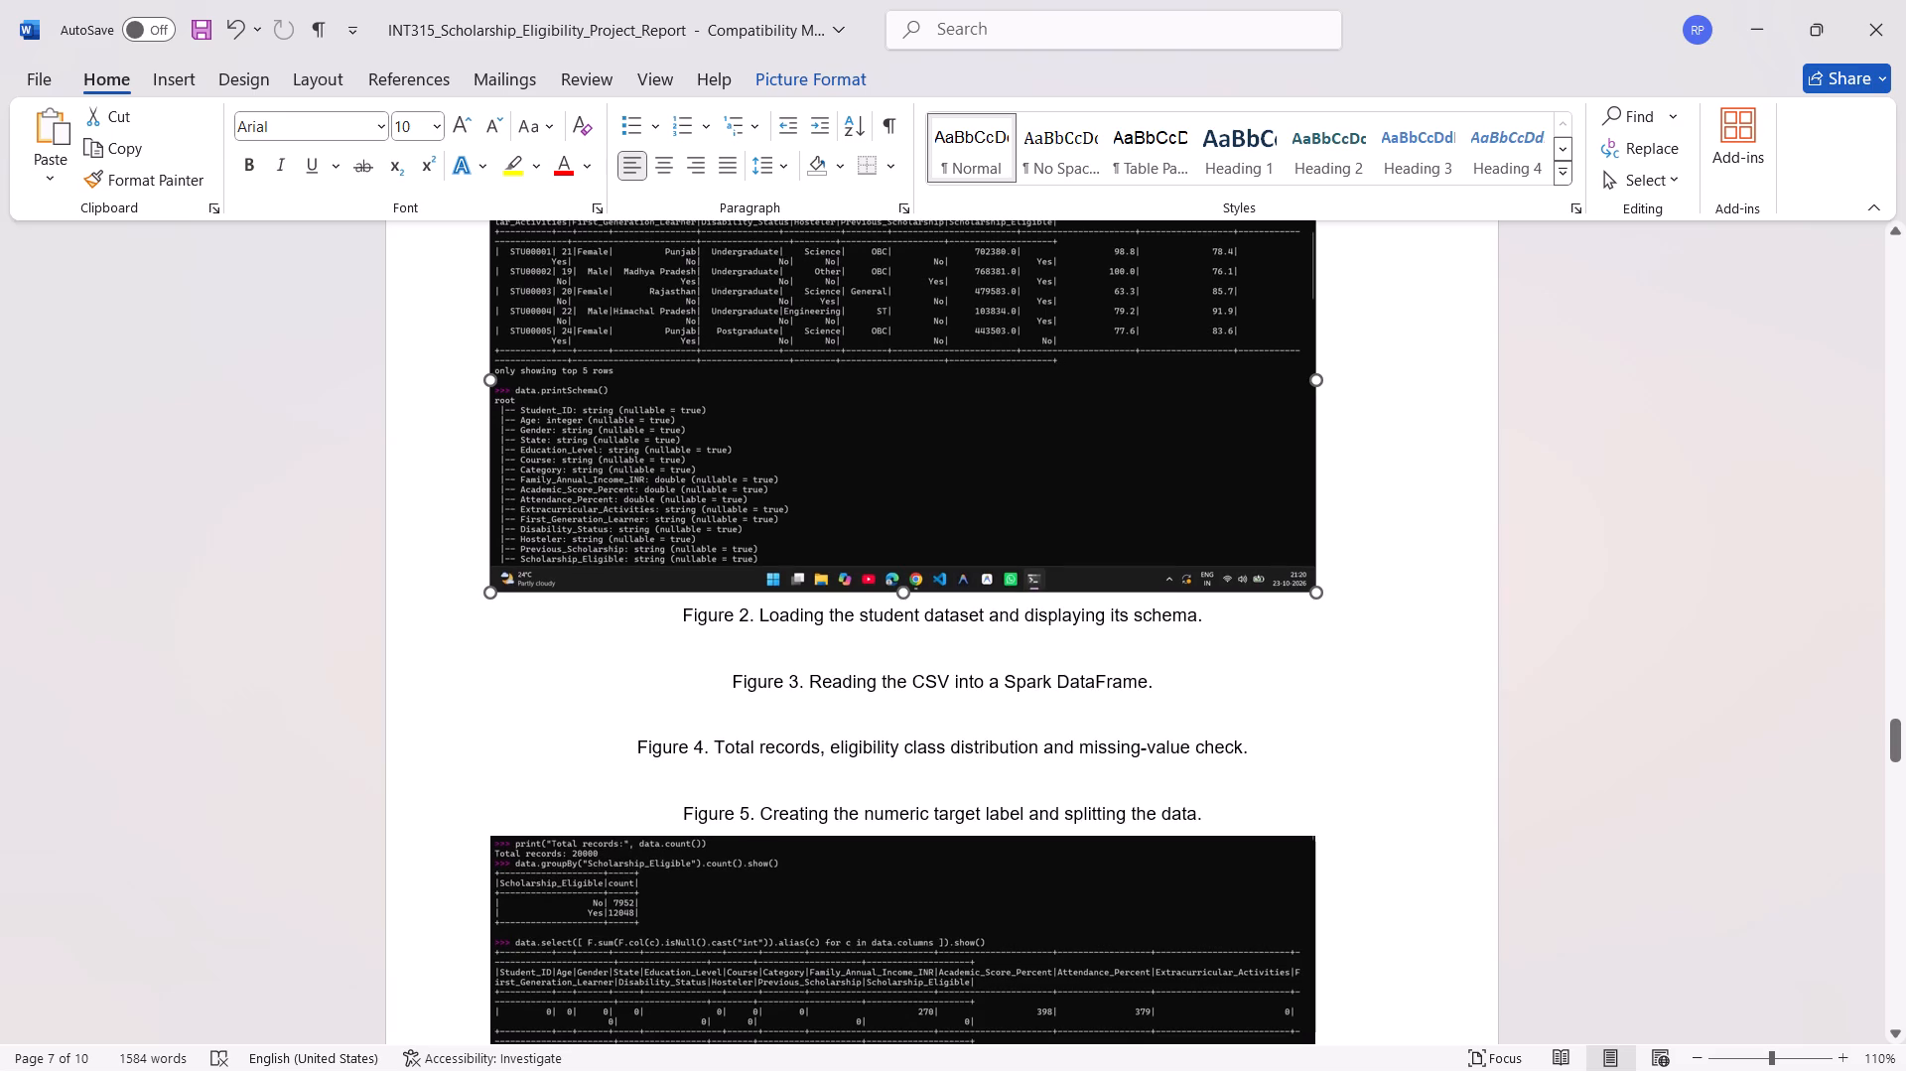
drag(778, 919, 892, 649)
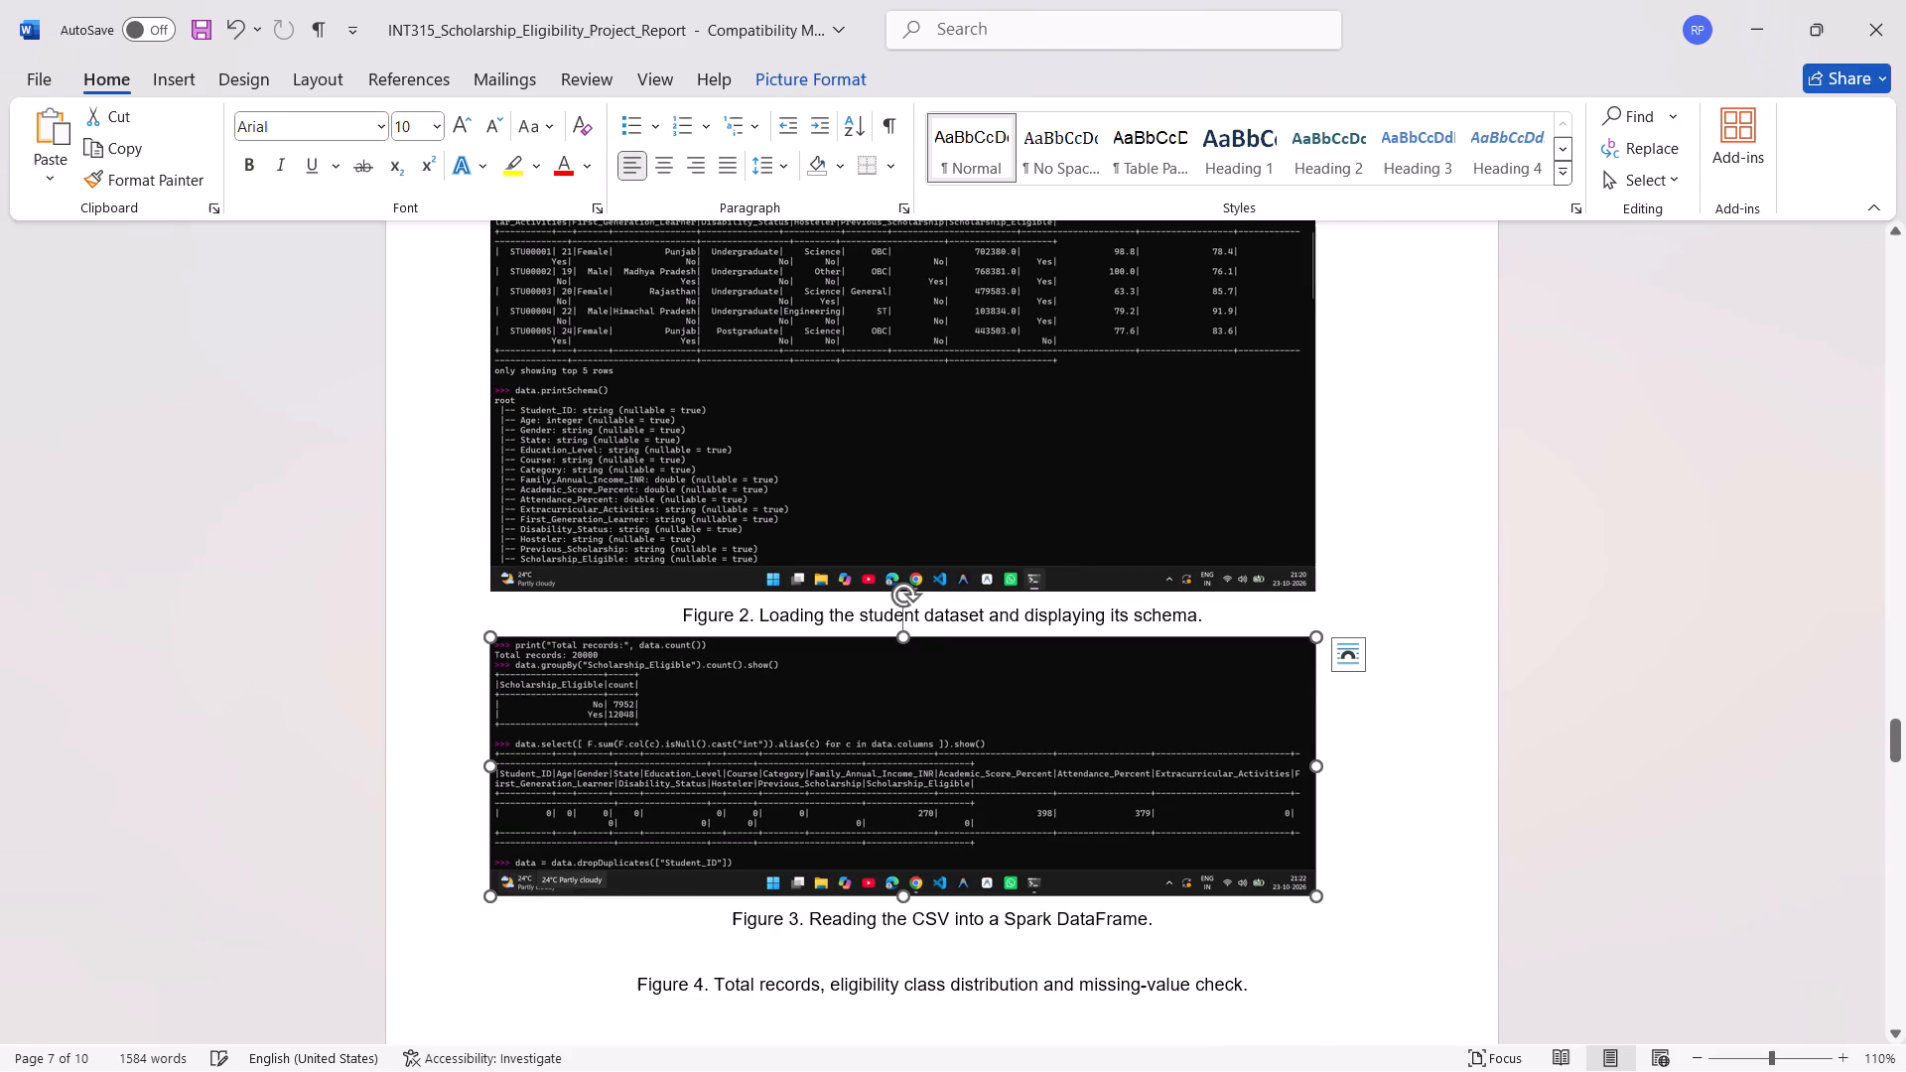
Move the numeric columns, label creation and train/test split screenshot to the empty line above the Figure 5 caption.
scroll(926, 790, down, 1)
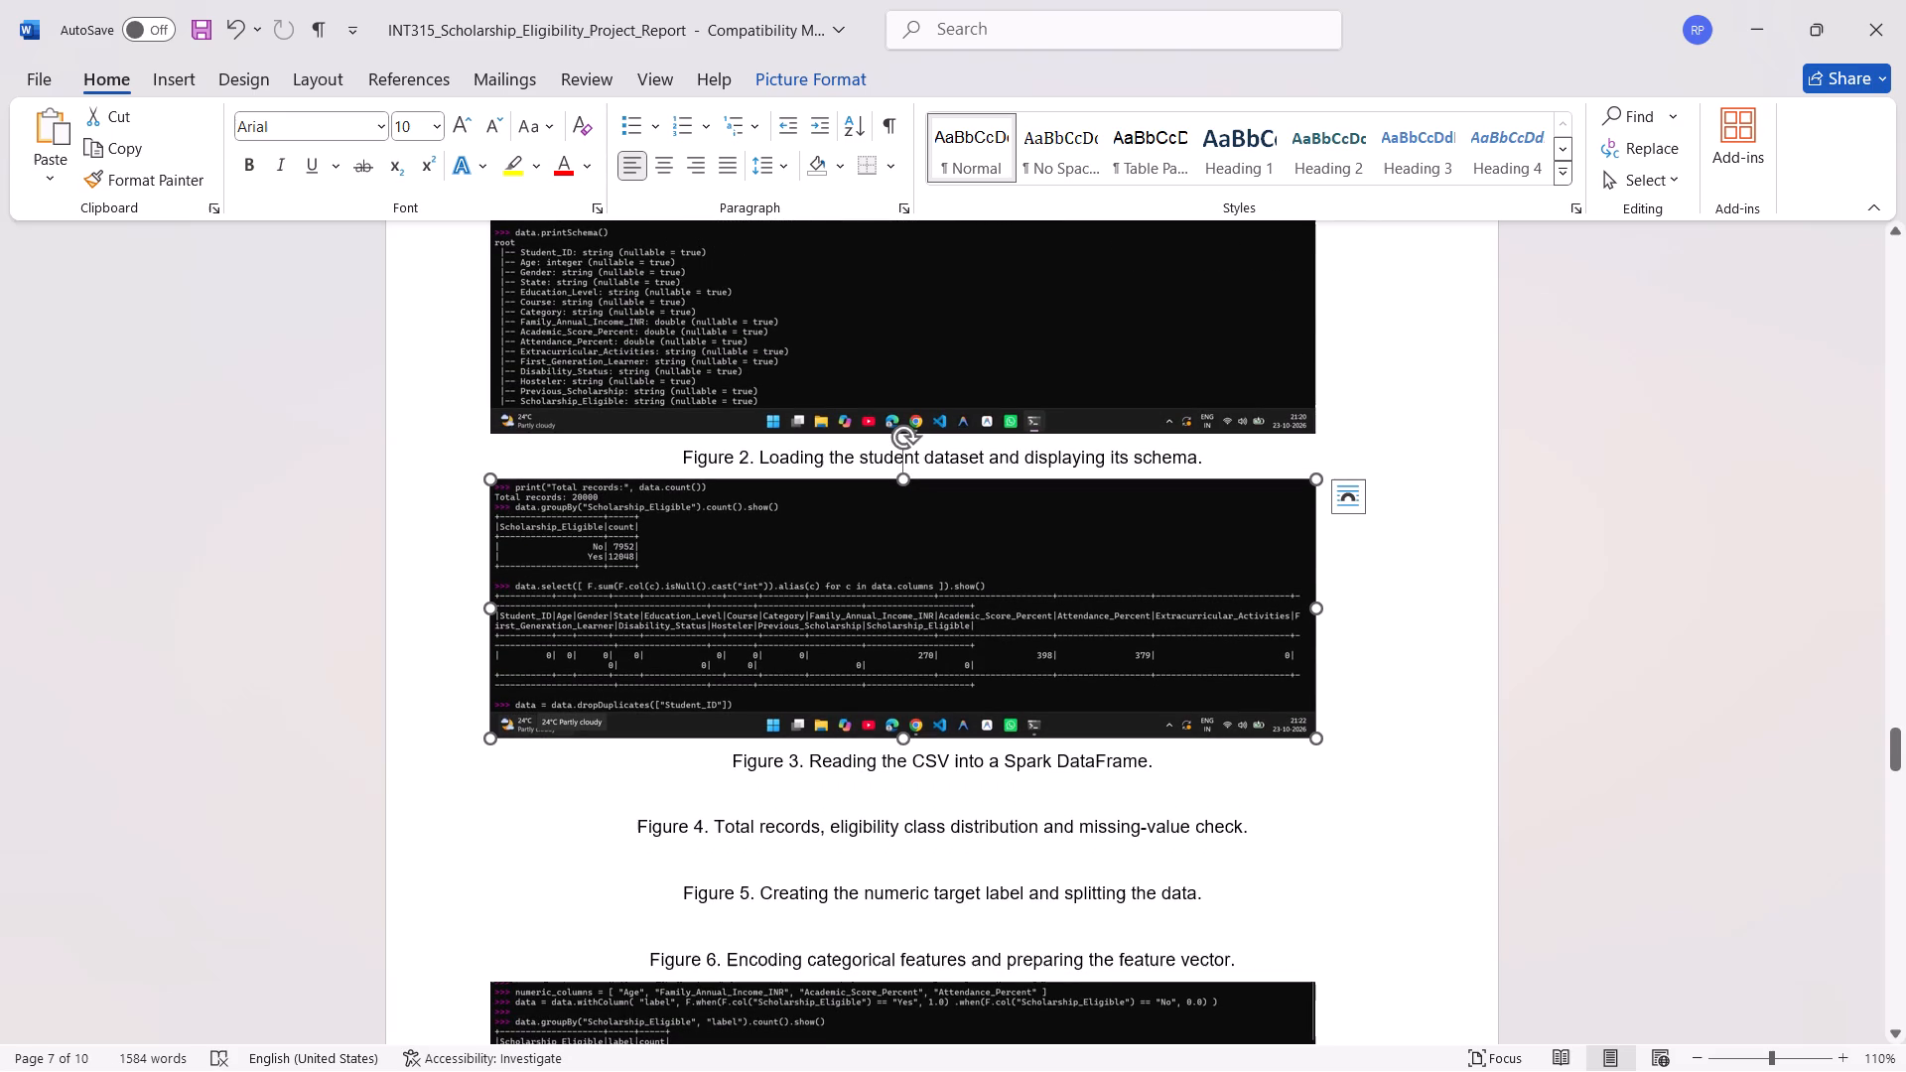
scroll(871, 668, down, 1)
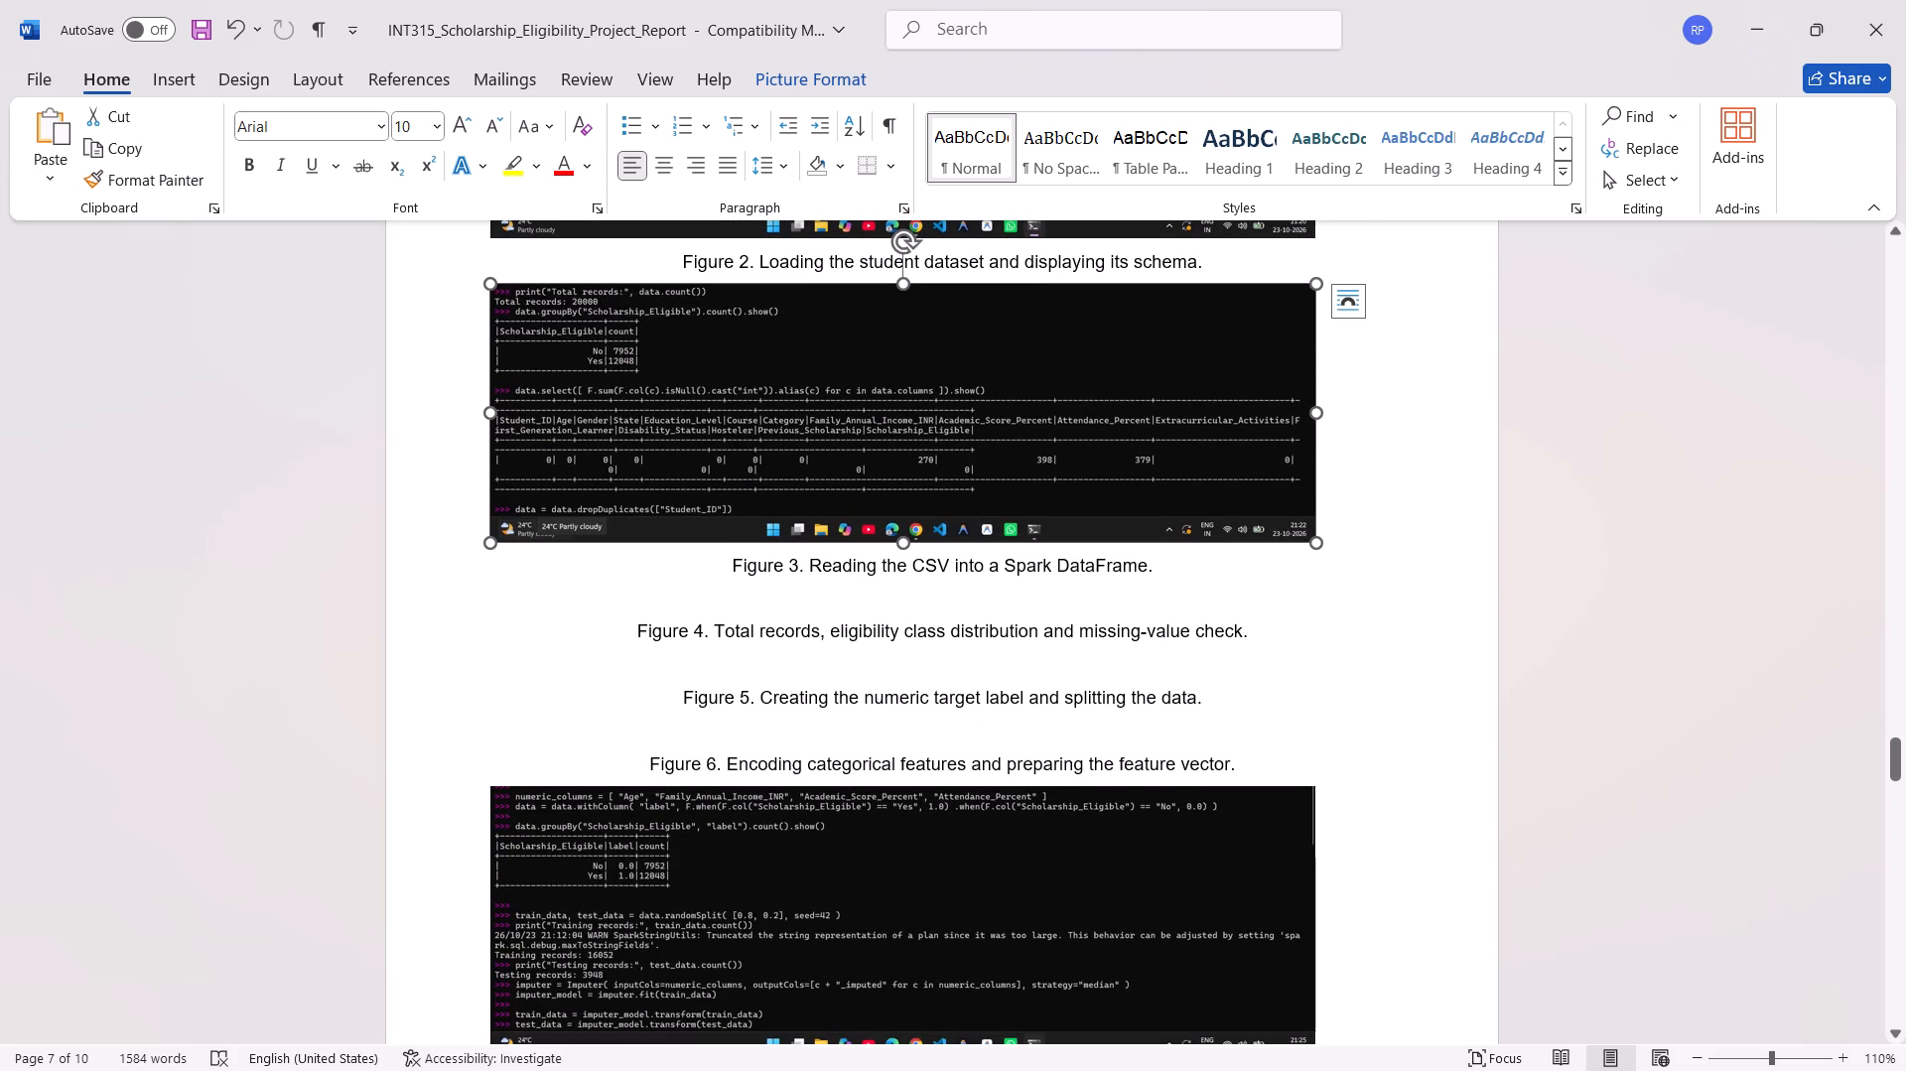
drag(804, 872, 821, 848)
drag(821, 848, 824, 671)
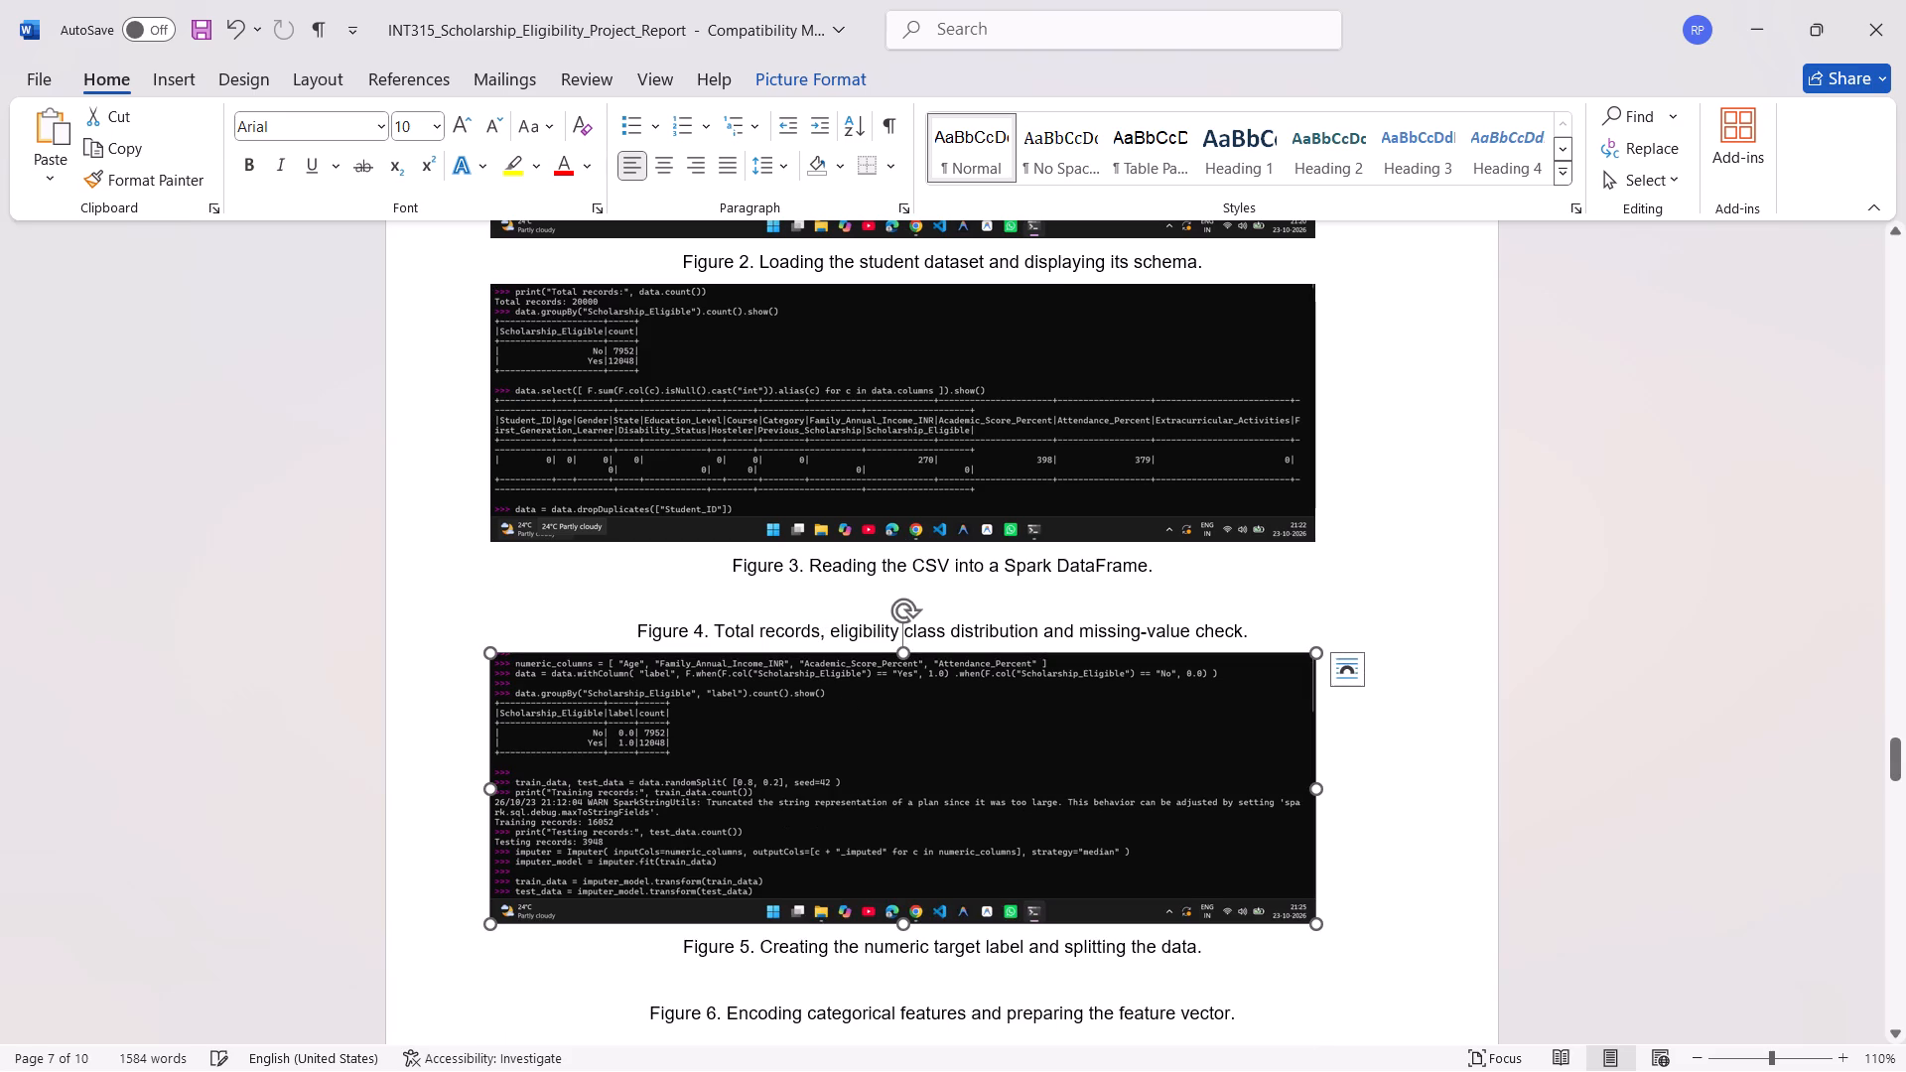
Move the categorical columns indexing and encoding screenshot to the empty line above the Figure 6 caption.
scroll(836, 815, down, 1)
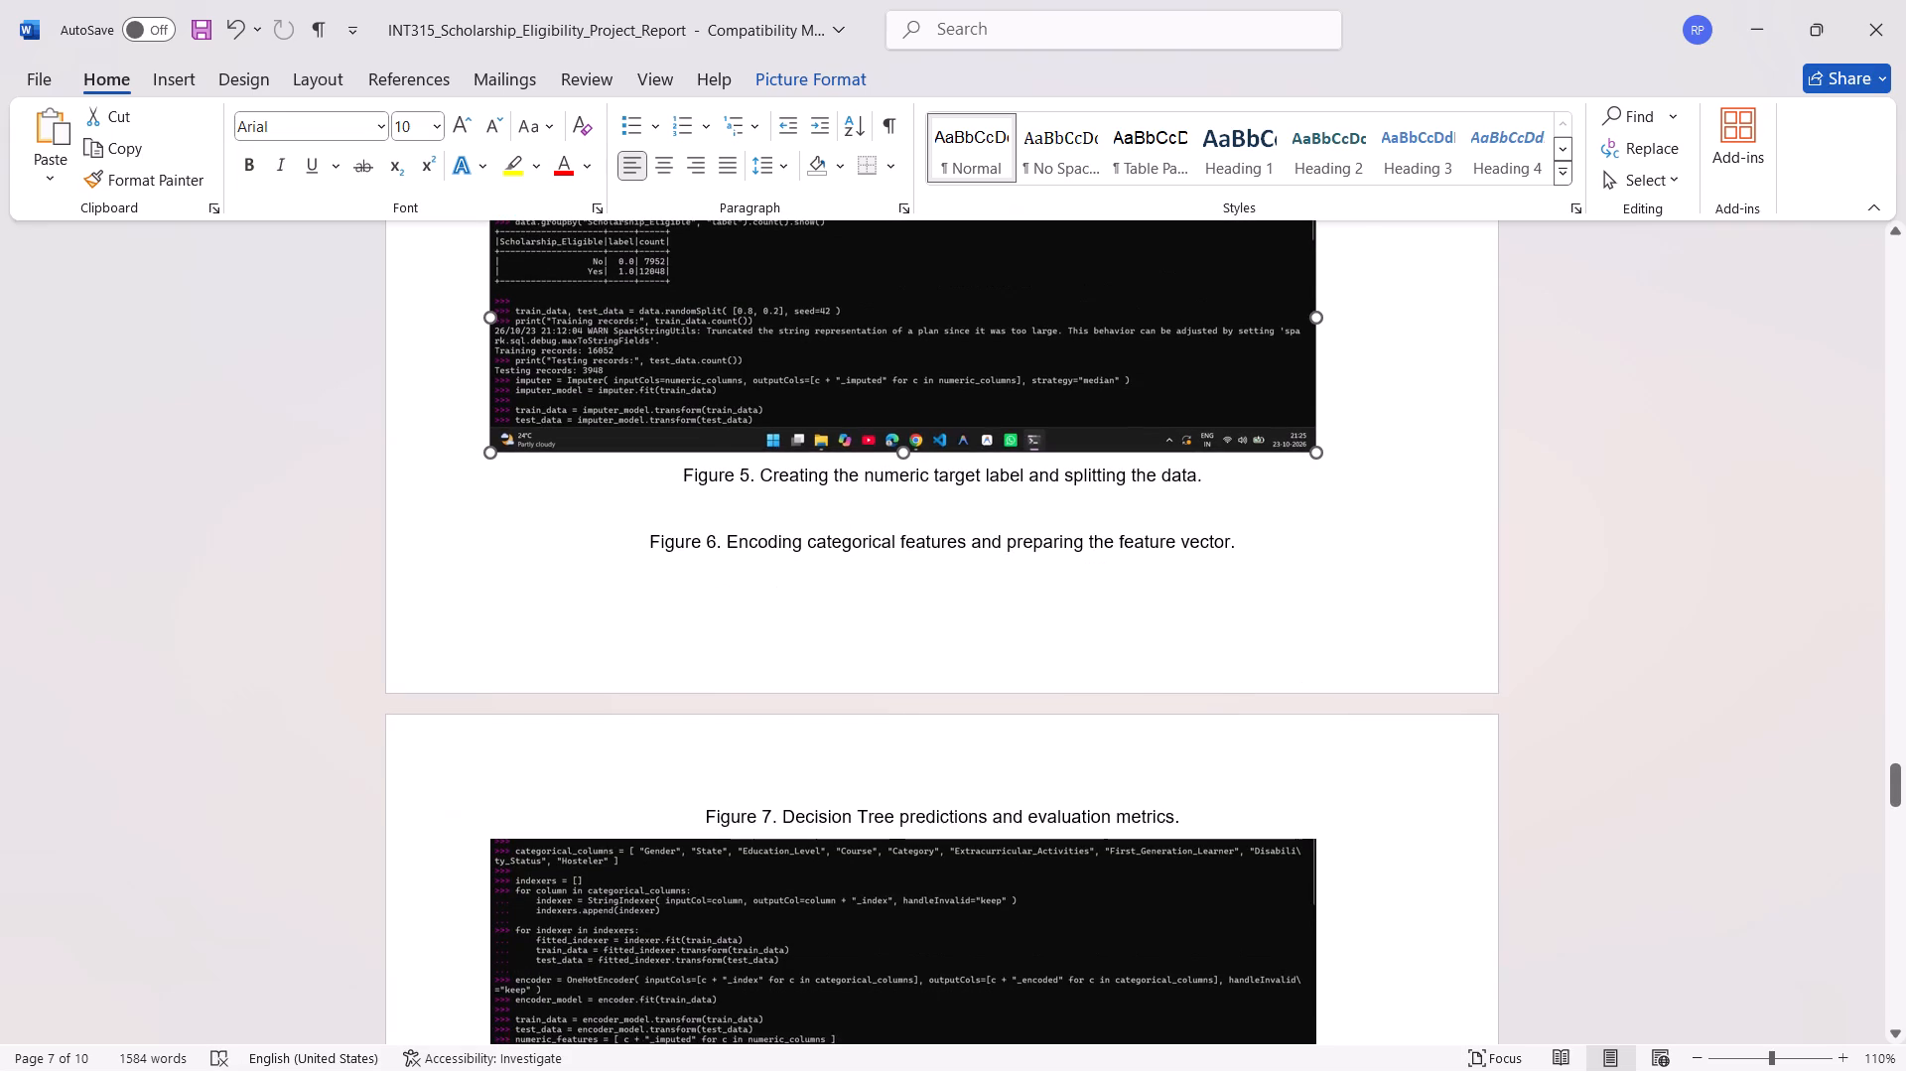
scroll(836, 815, up, 1)
scroll(836, 815, down, 1)
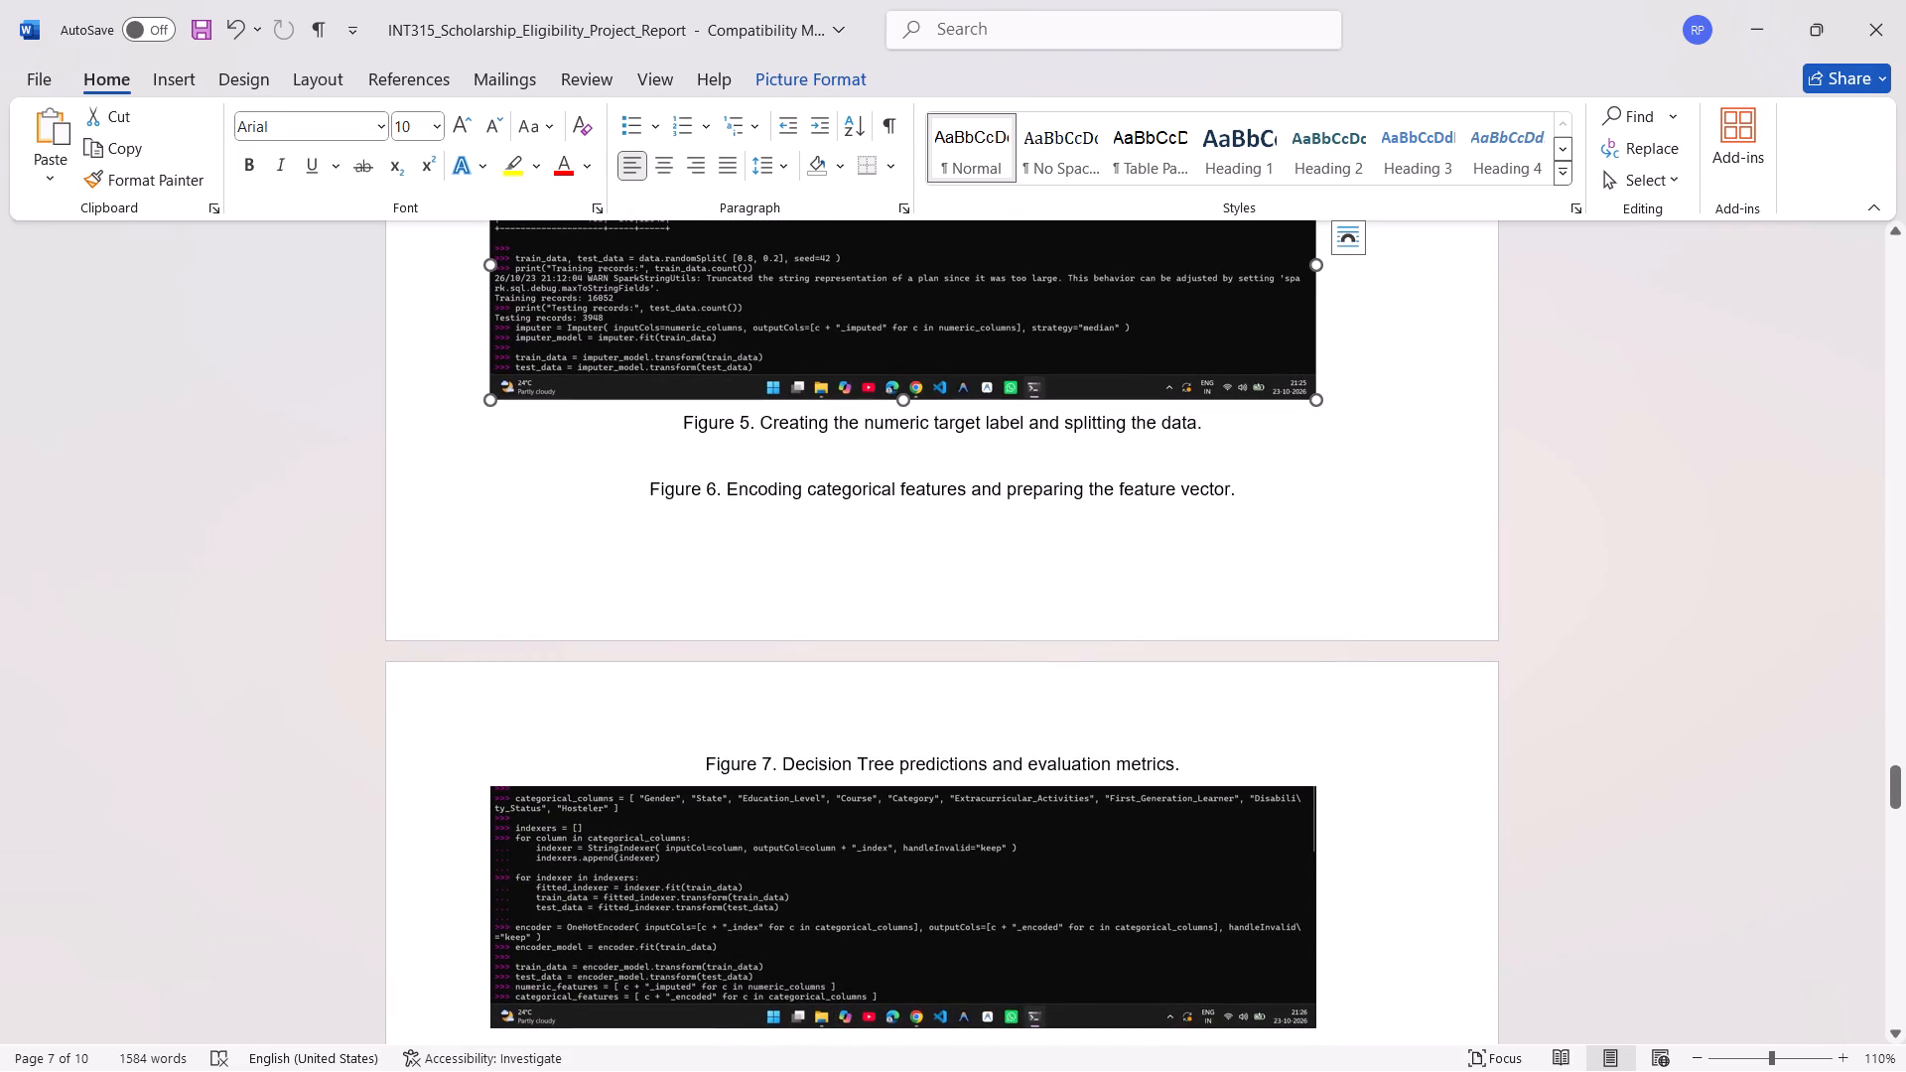
drag(826, 906, 890, 474)
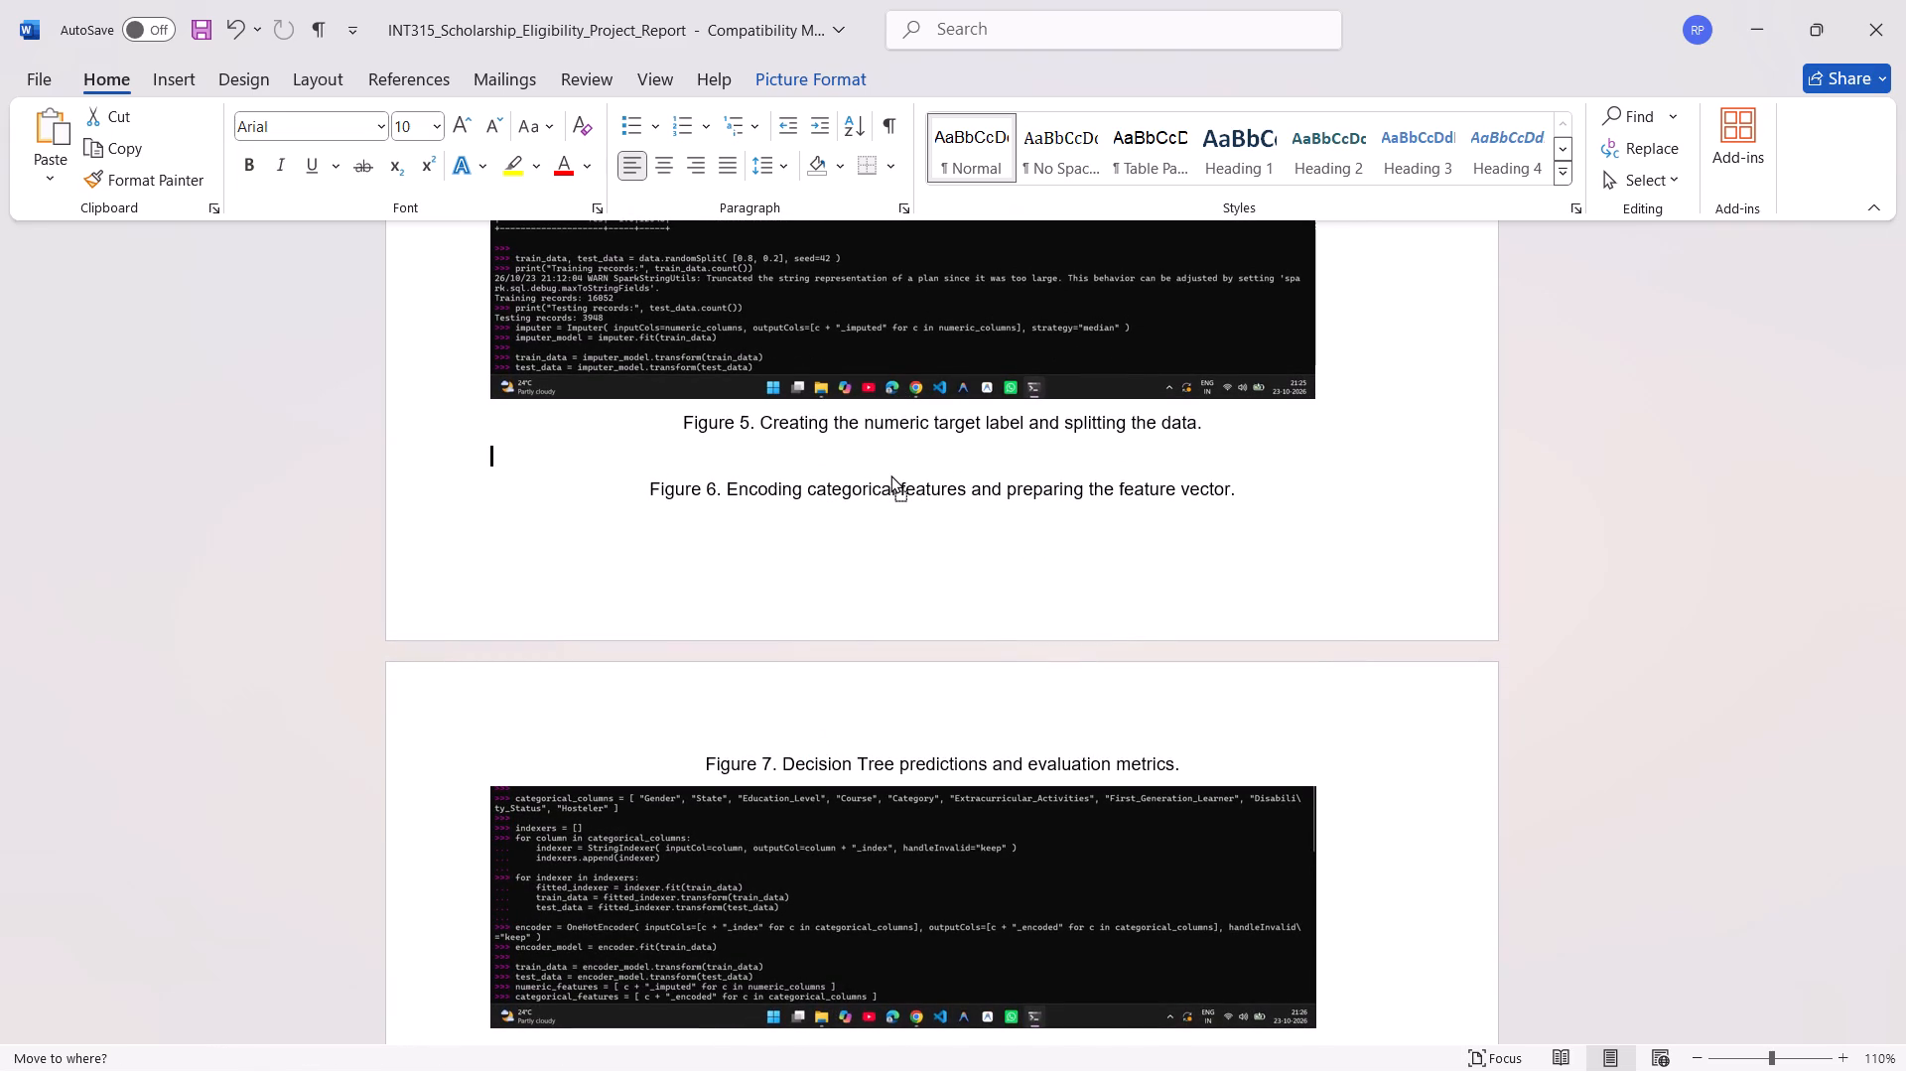
drag(890, 474, 890, 477)
Move the Decision Tree predictions and accuracy, precision, recall and F1 screenshot to the empty line above the Figure 7 caption.
scroll(818, 701, down, 1)
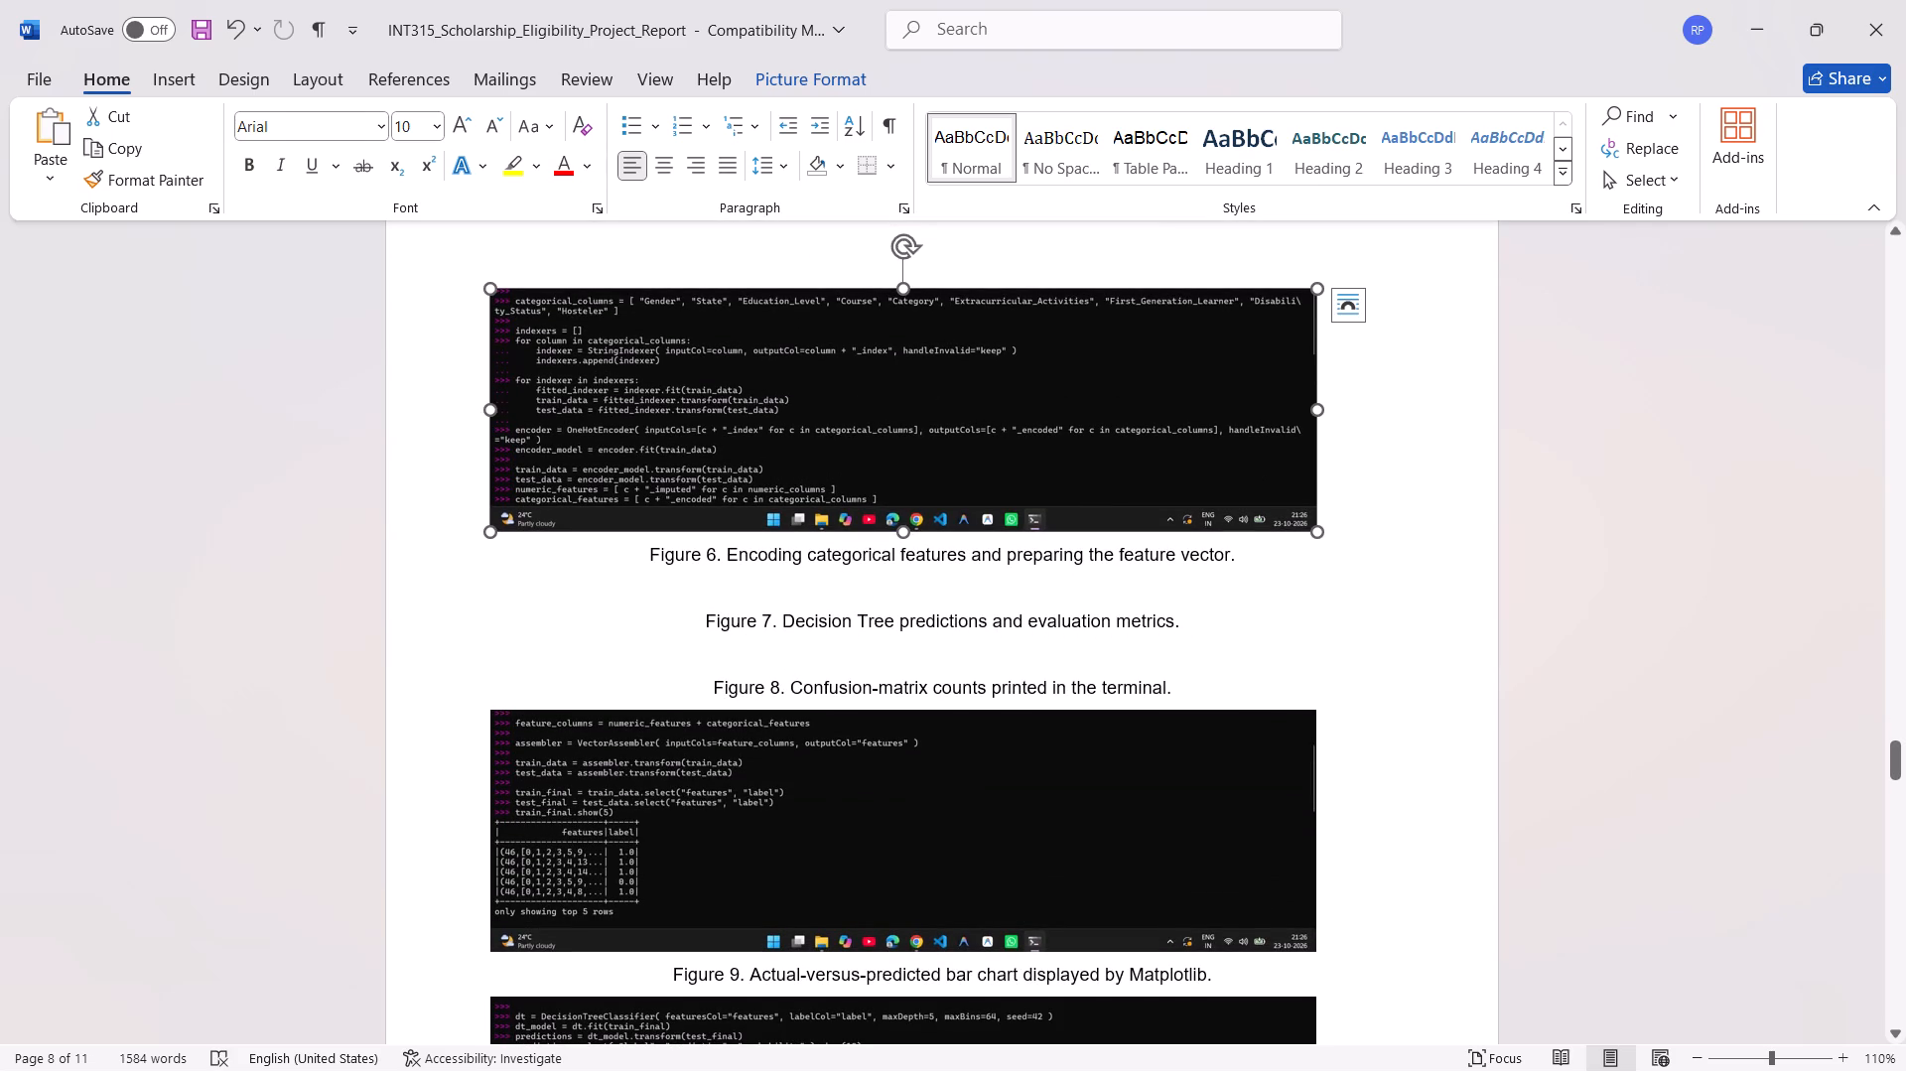
scroll(820, 685, up, 3)
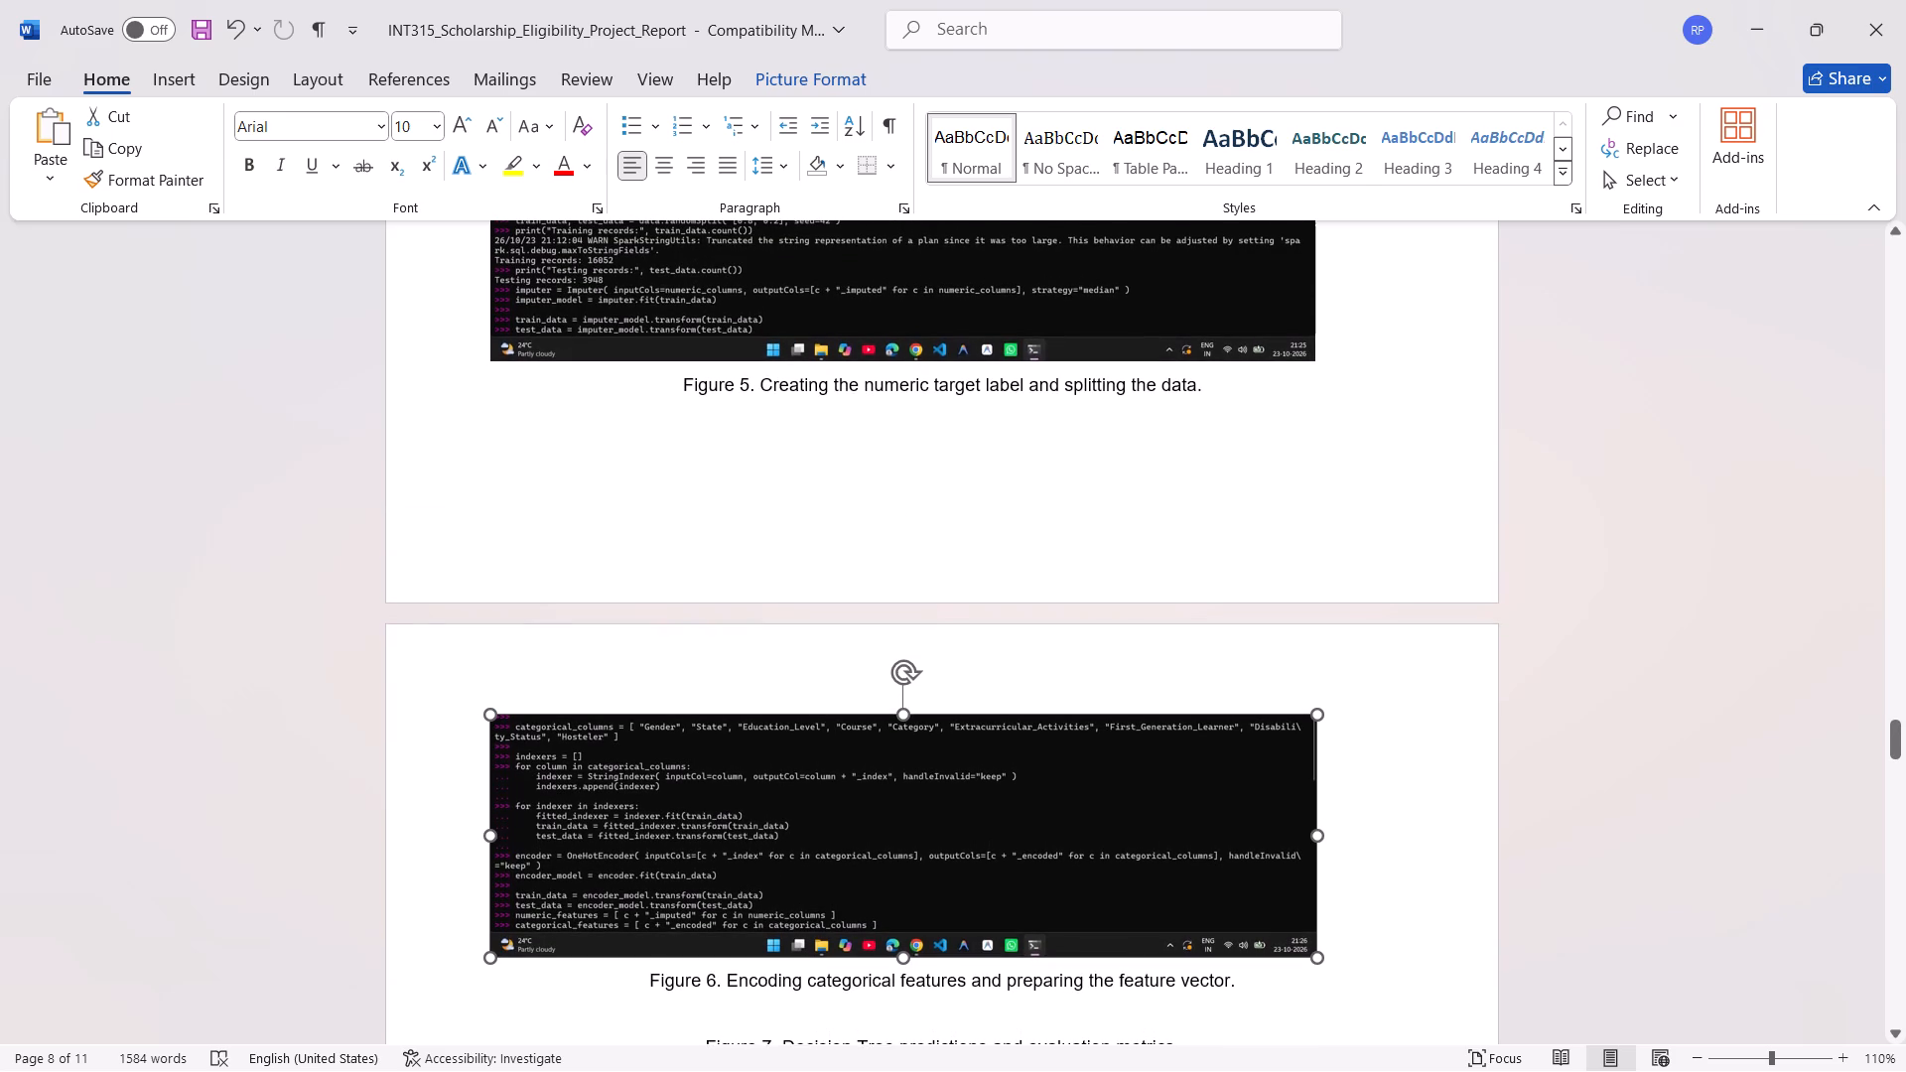
scroll(757, 767, down, 1)
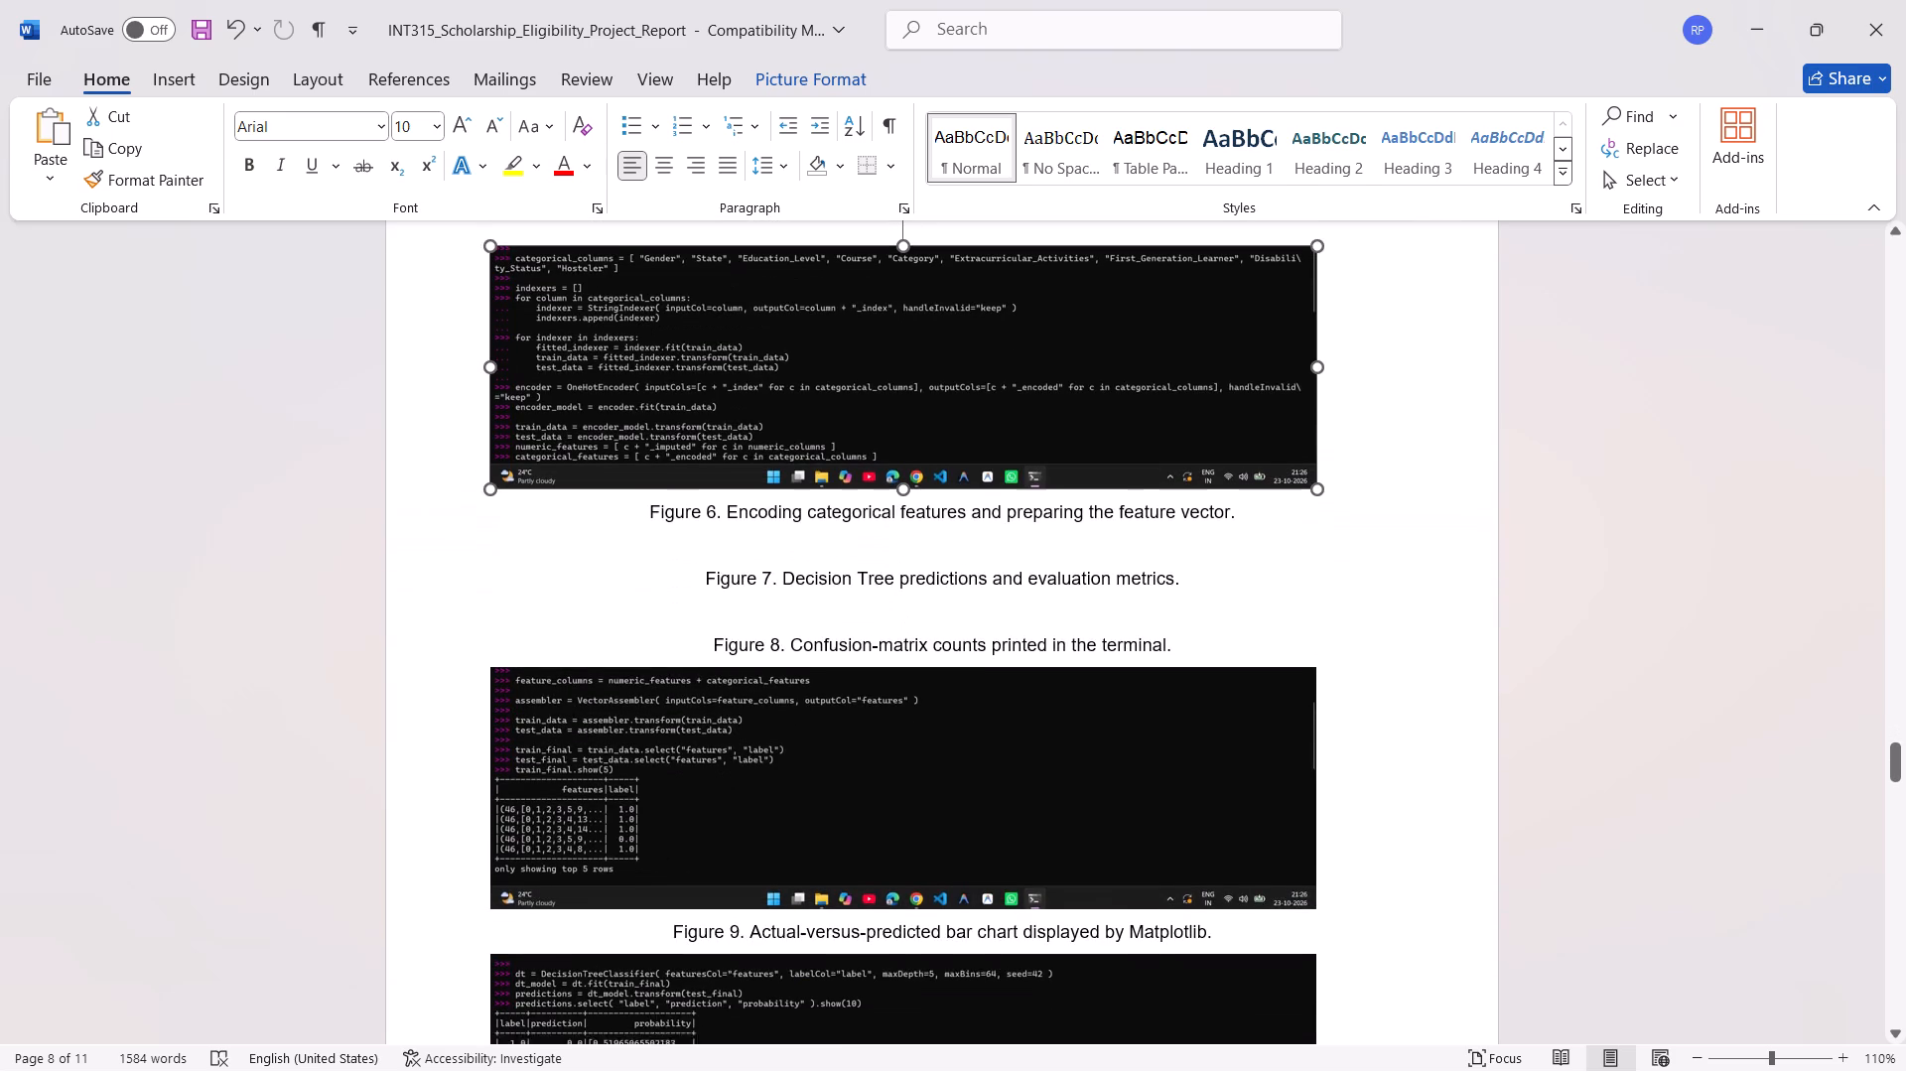
scroll(757, 767, down, 1)
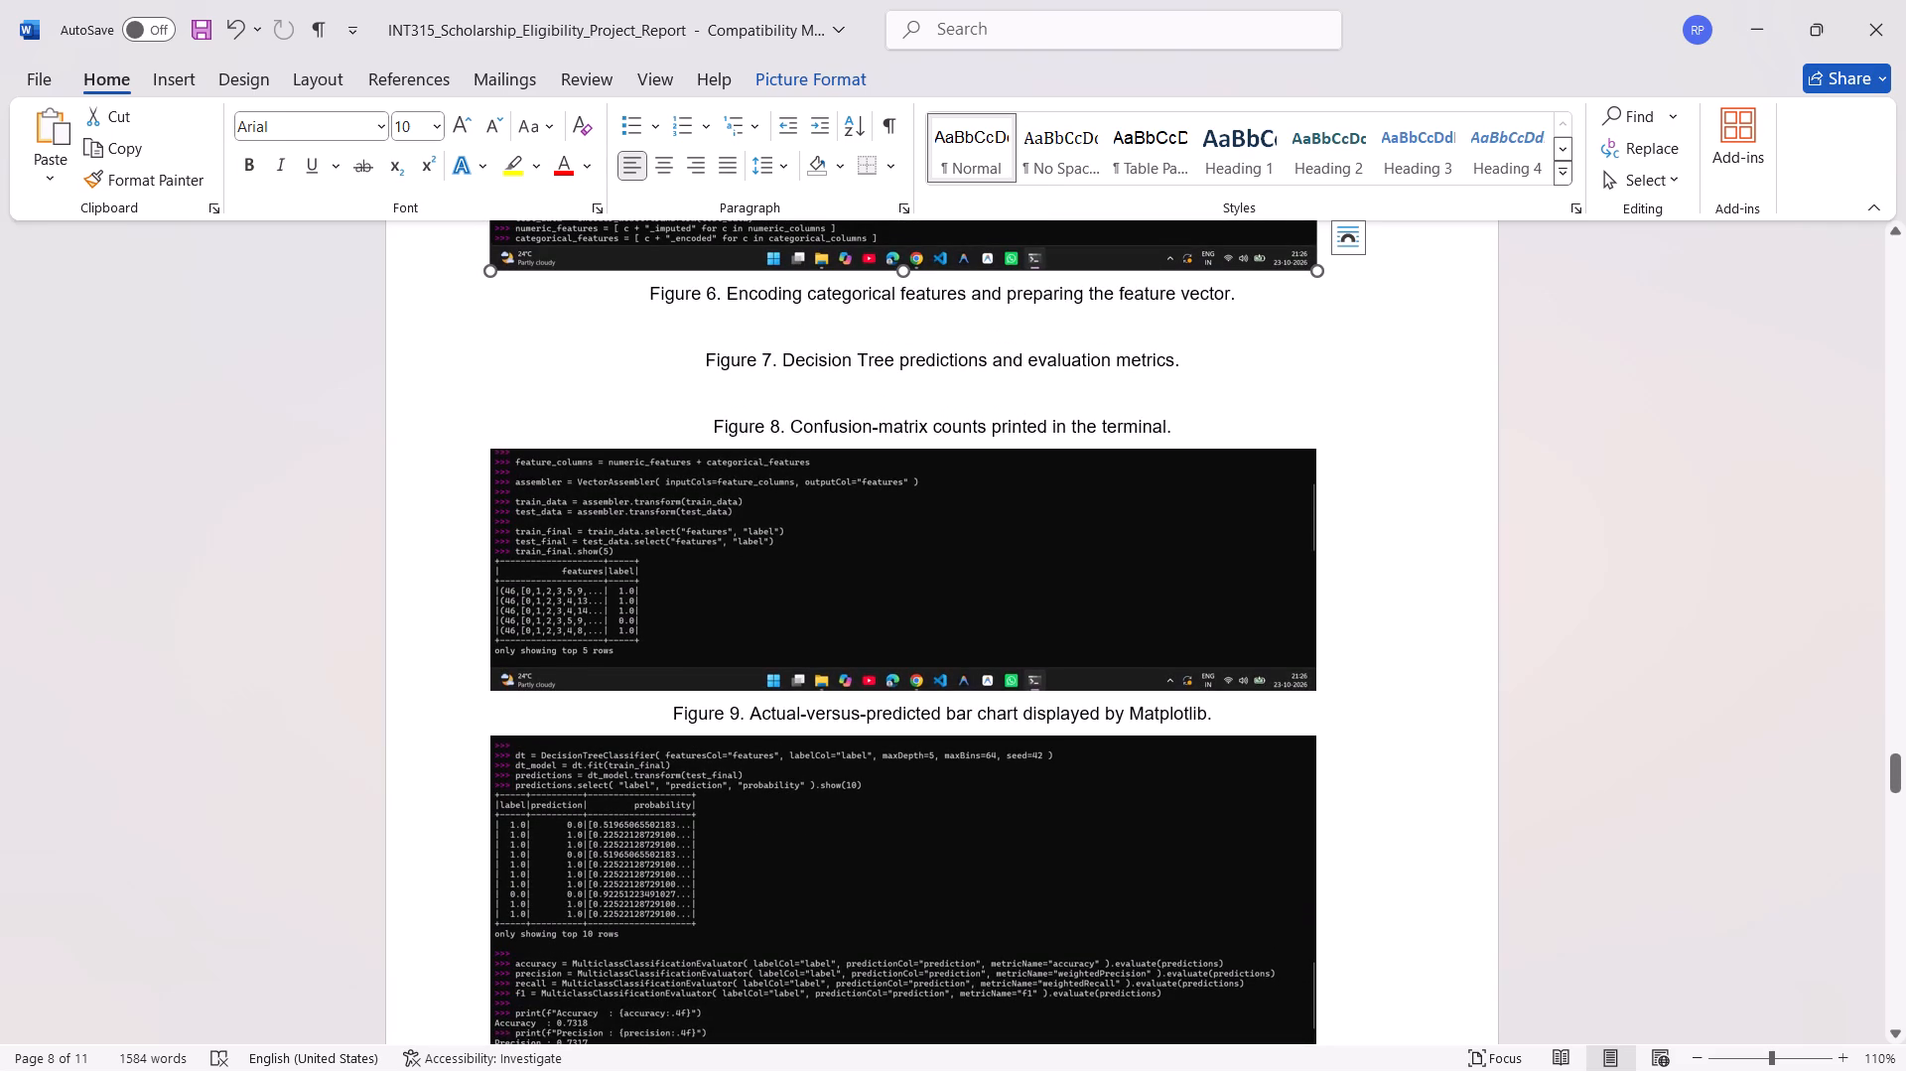
scroll(746, 883, down, 1)
scroll(746, 883, up, 1)
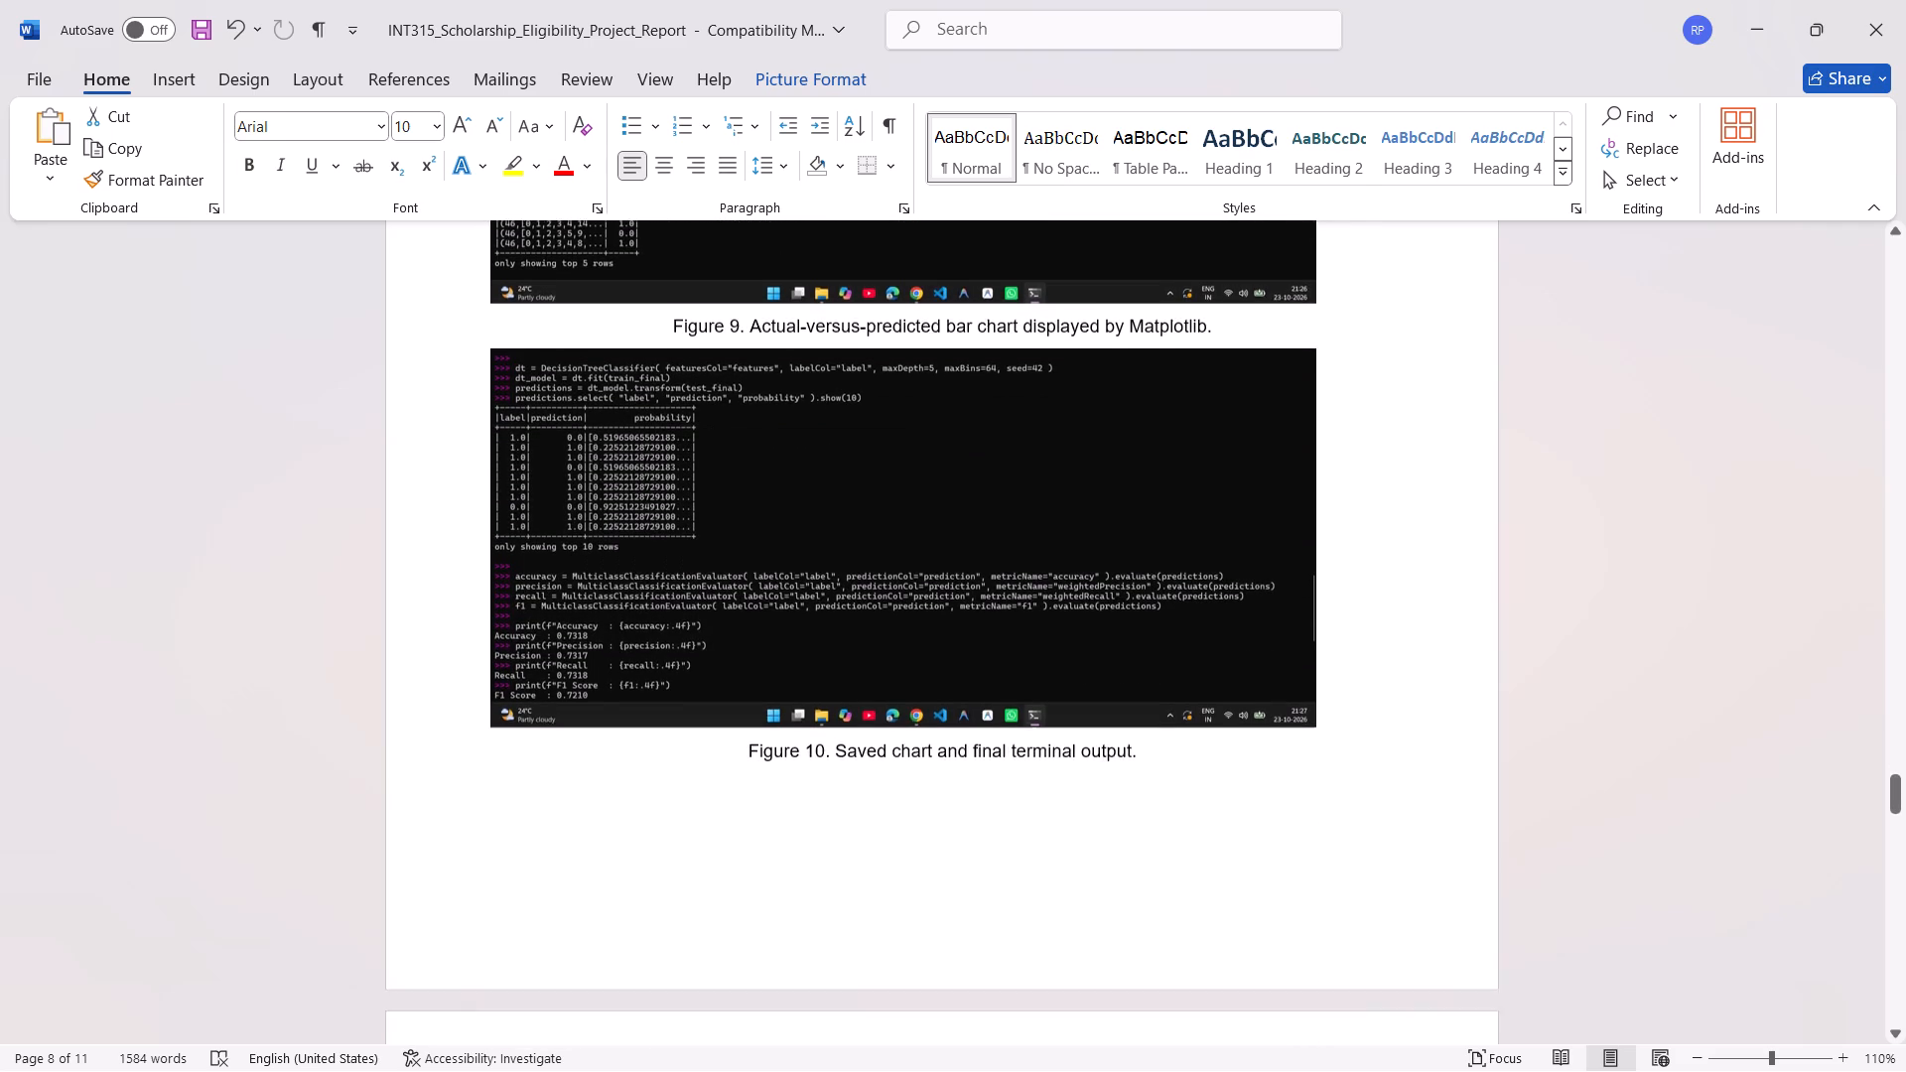
scroll(746, 883, up, 1)
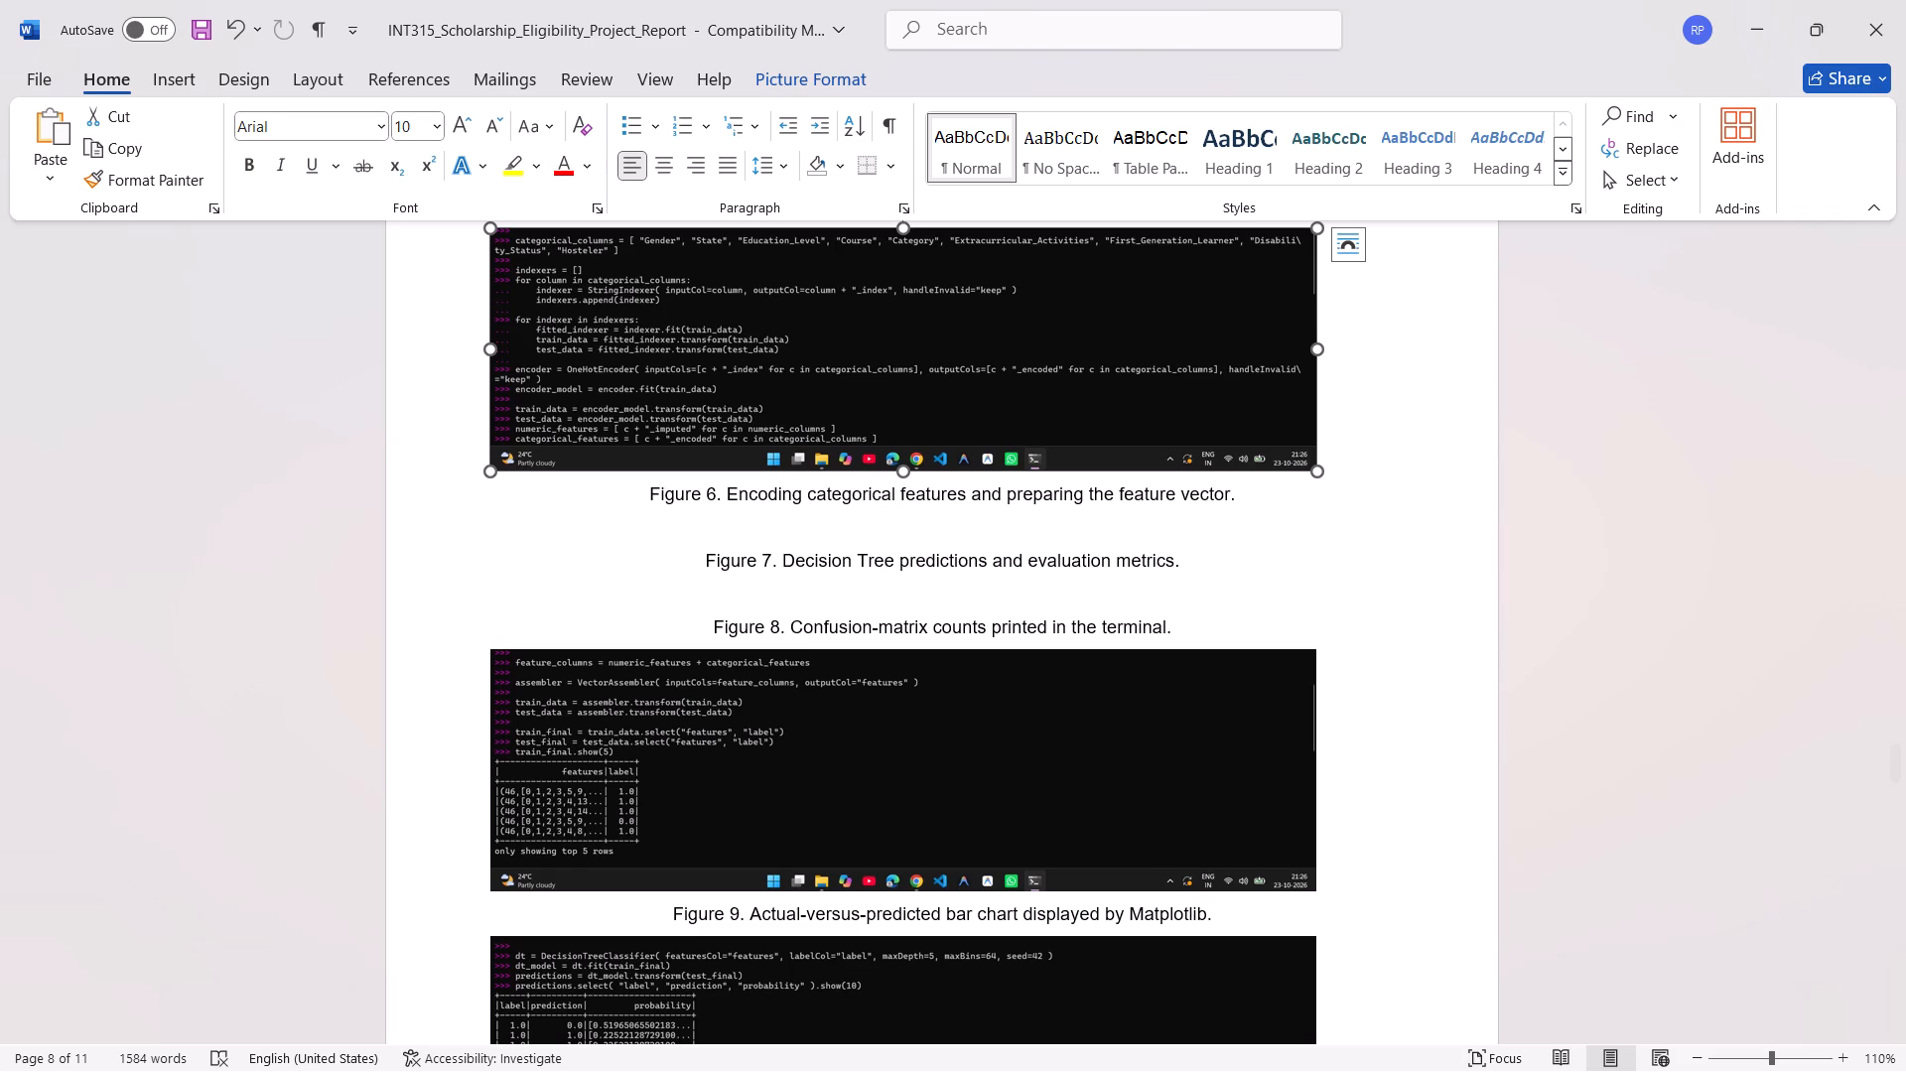
scroll(808, 919, down, 1)
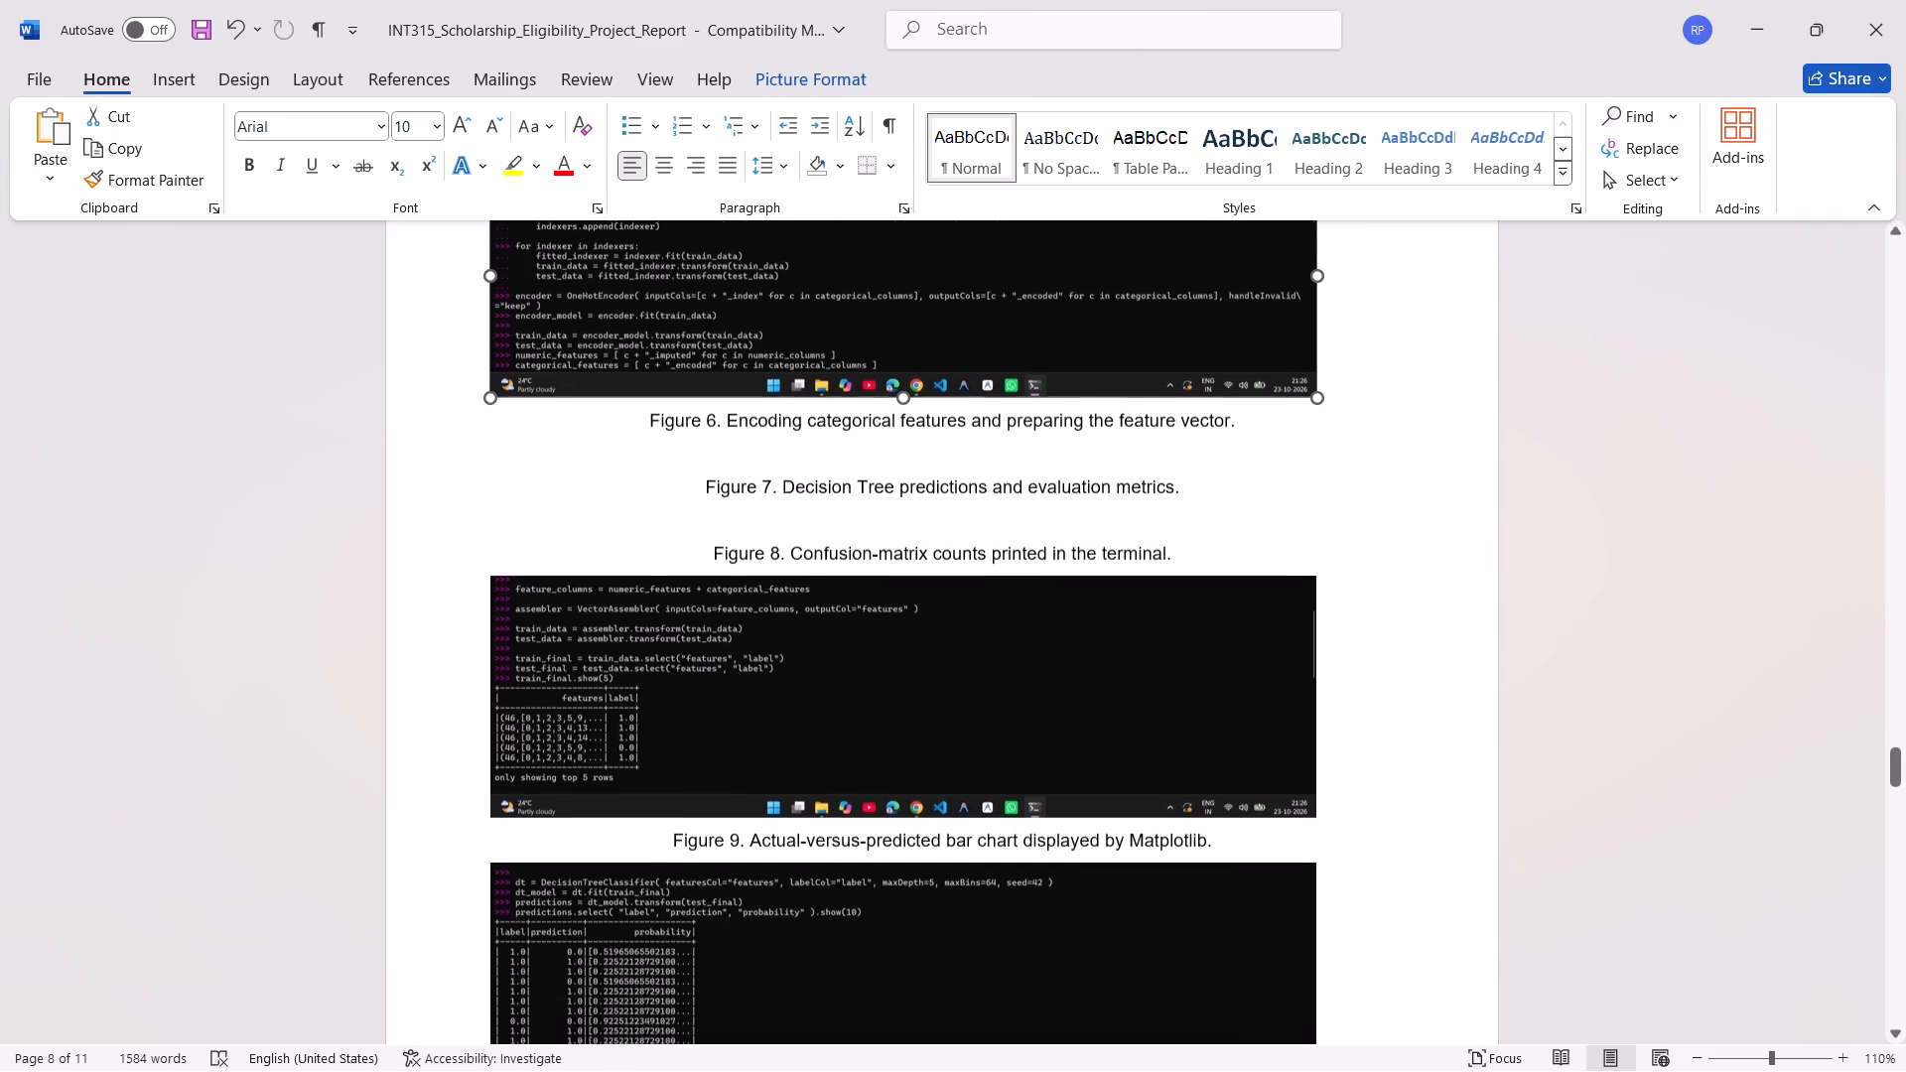
drag(789, 940, 737, 452)
Move the VectorAssembler and train_final.show(5) screenshot beneath the categorical encoding screenshot above the Figure 6 caption, with a paragraph break between them.
scroll(807, 616, down, 1)
scroll(769, 821, down, 1)
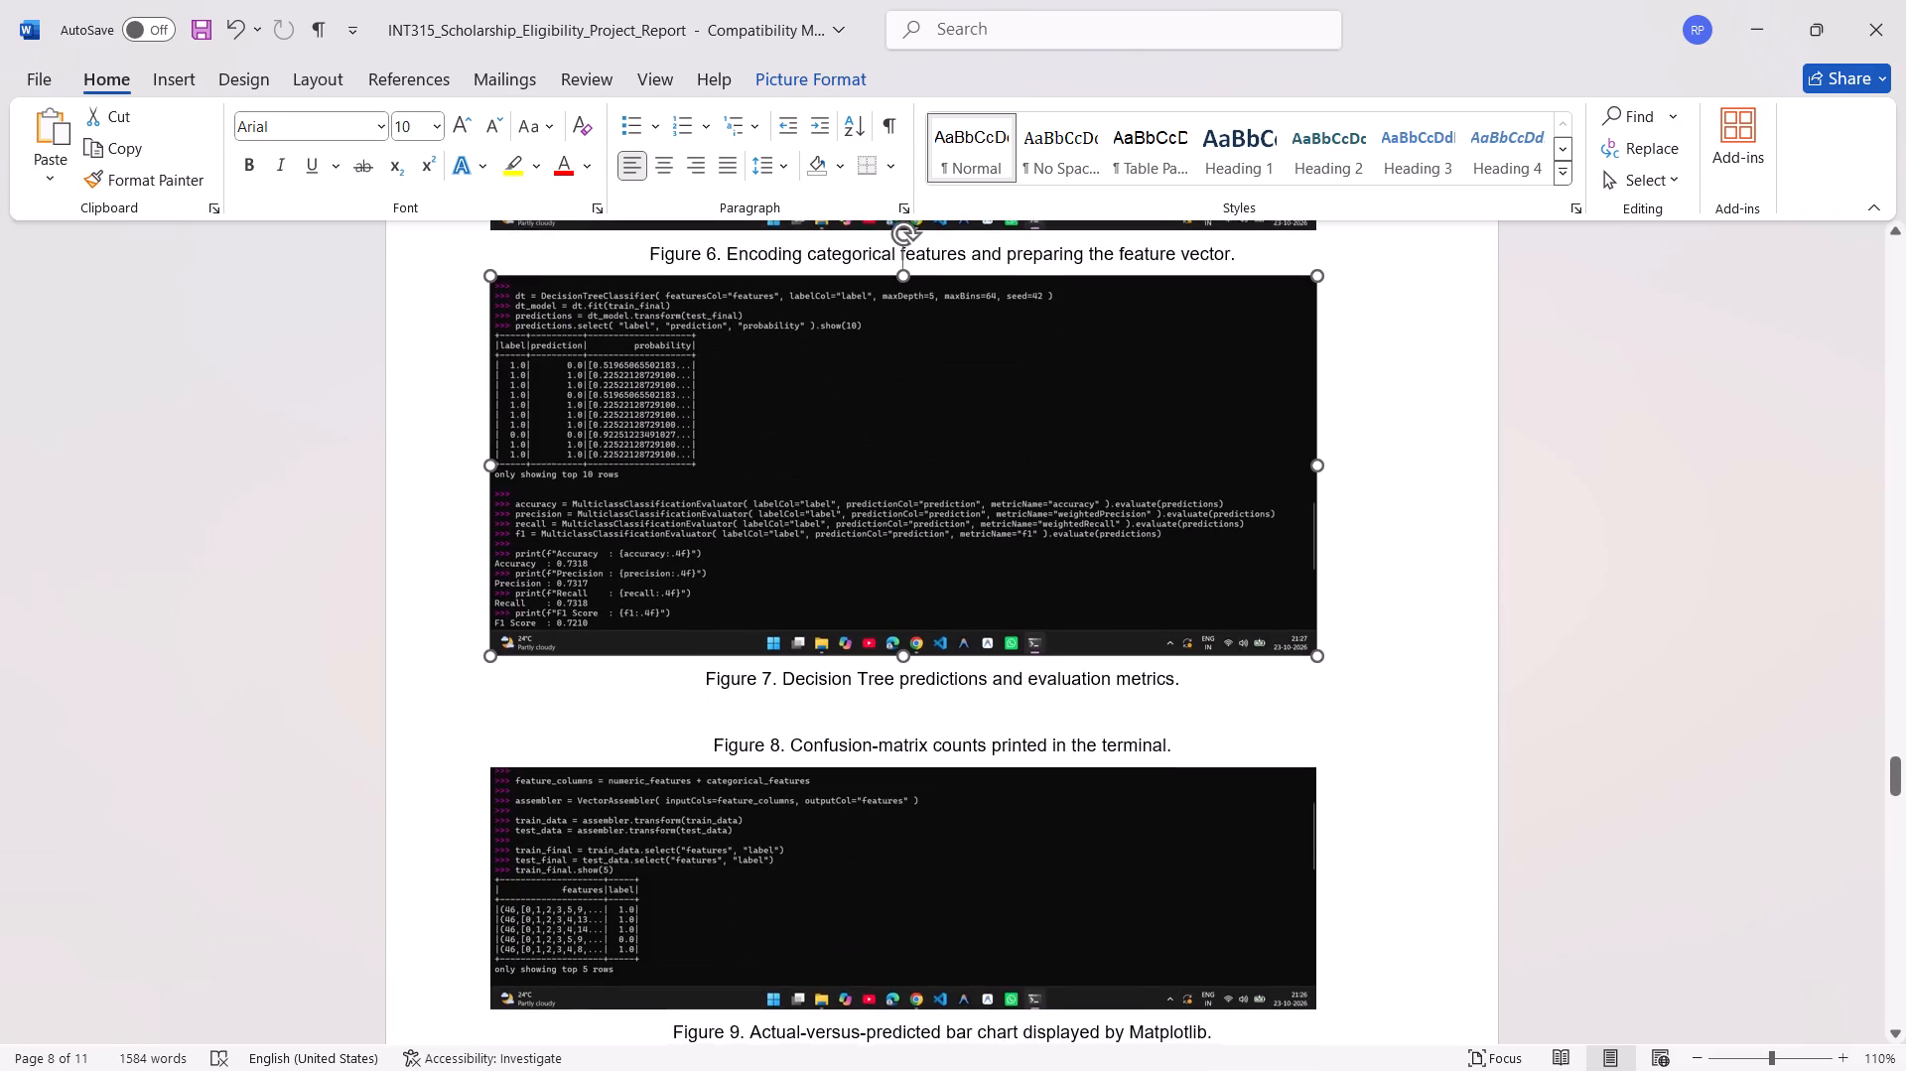
scroll(769, 821, down, 2)
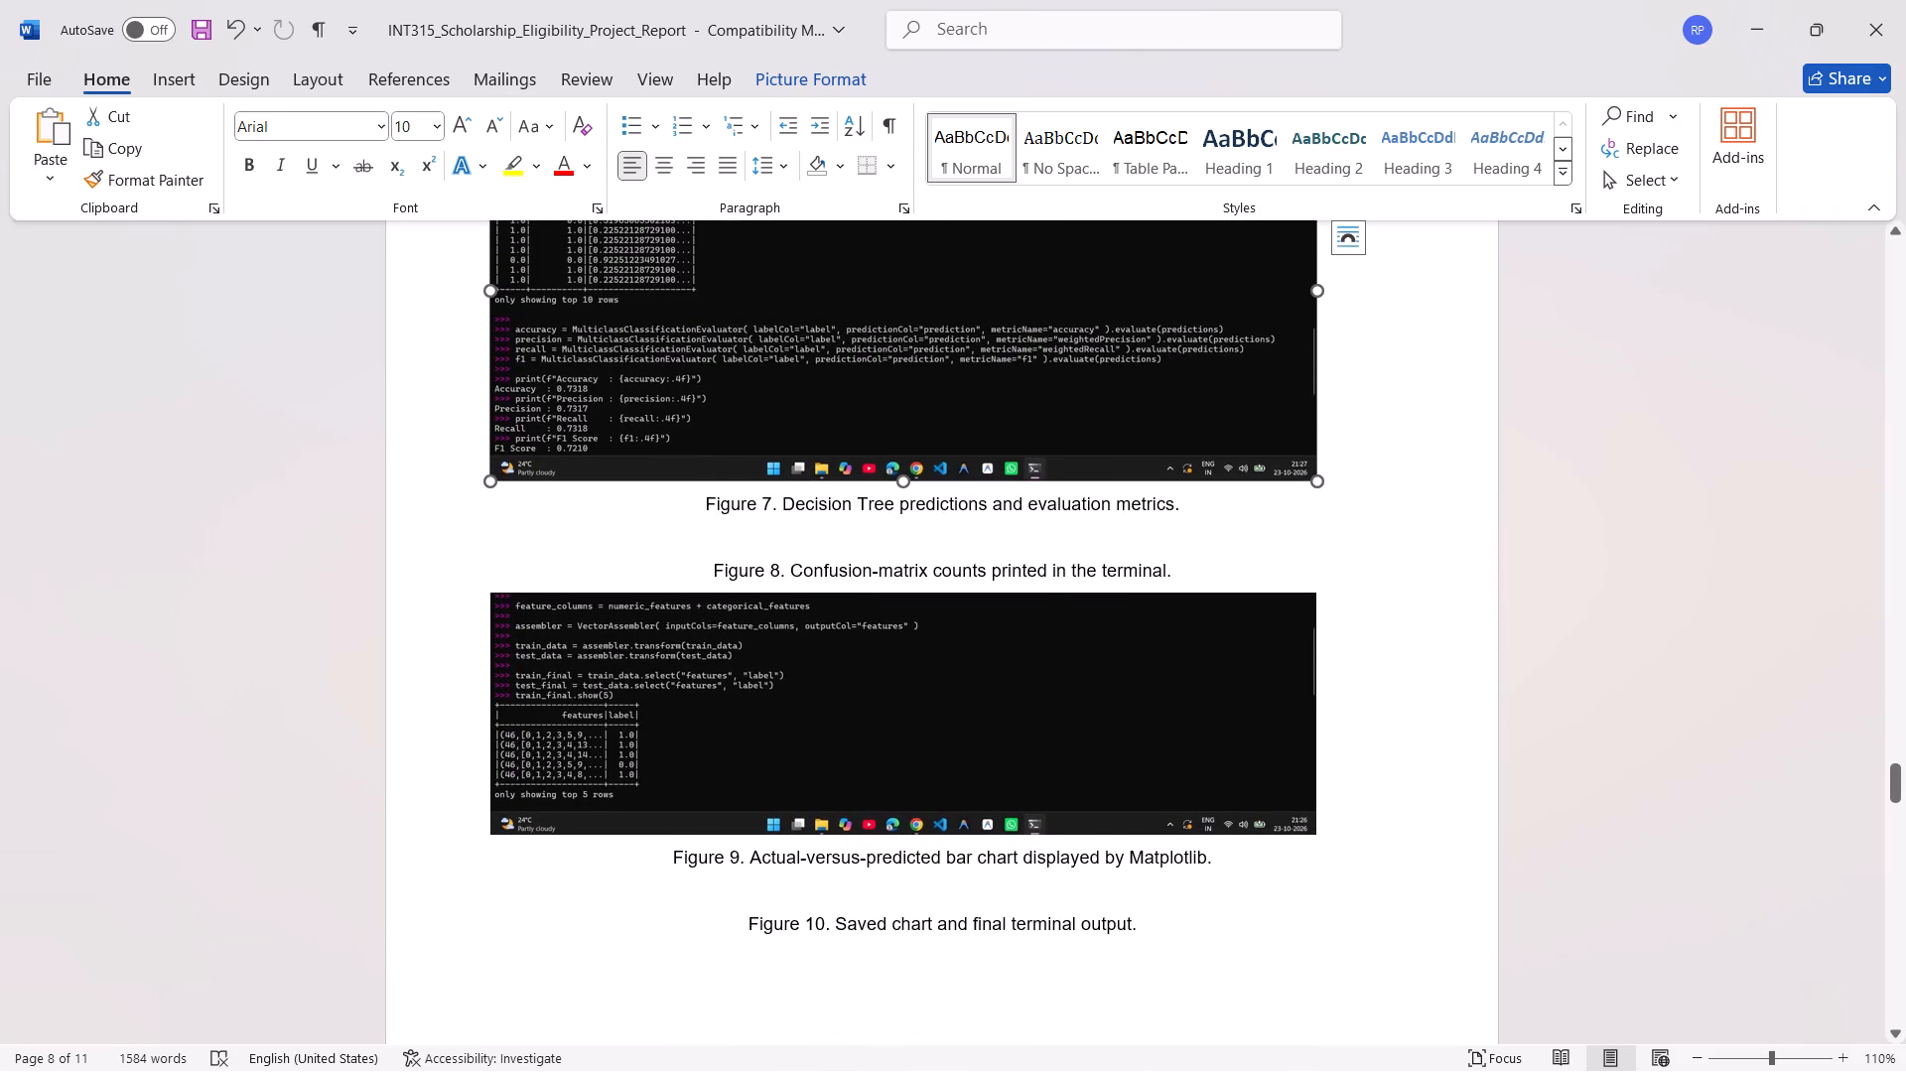
scroll(803, 737, up, 2)
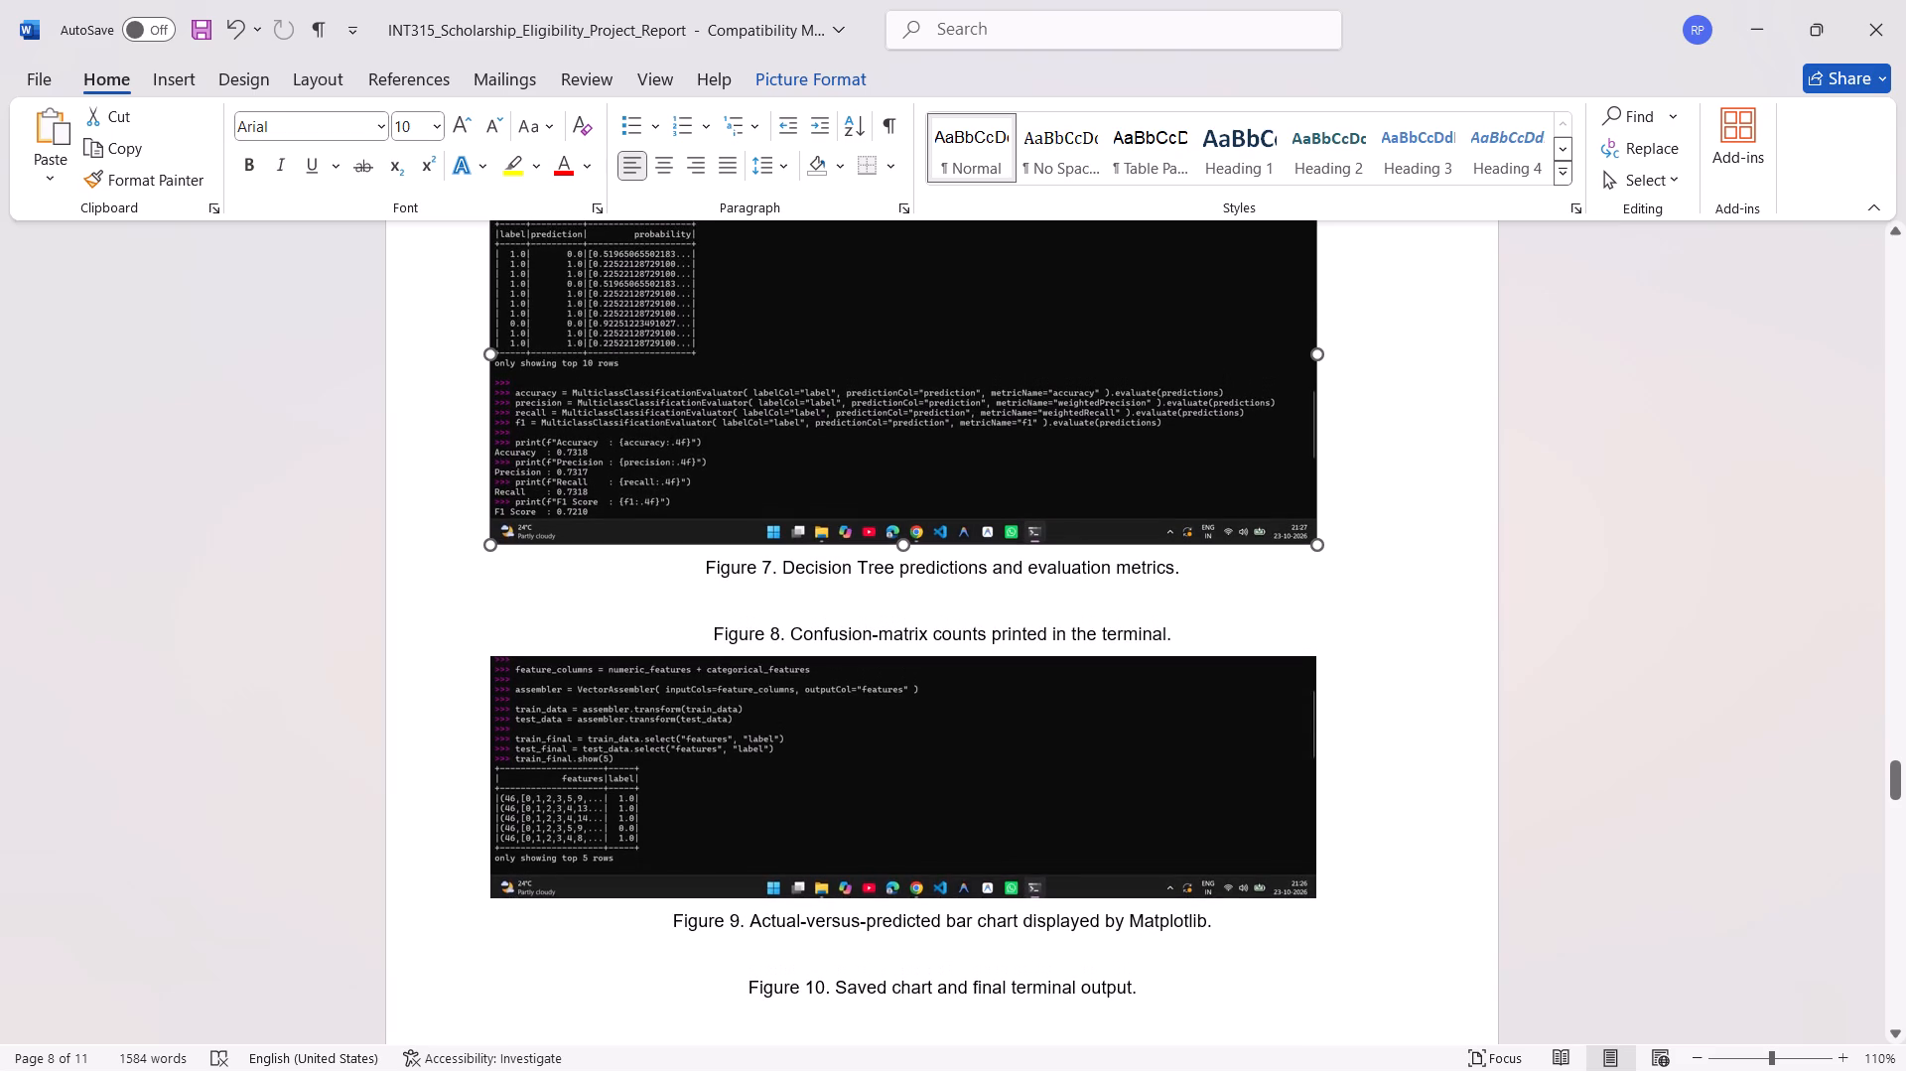
scroll(802, 753, up, 1)
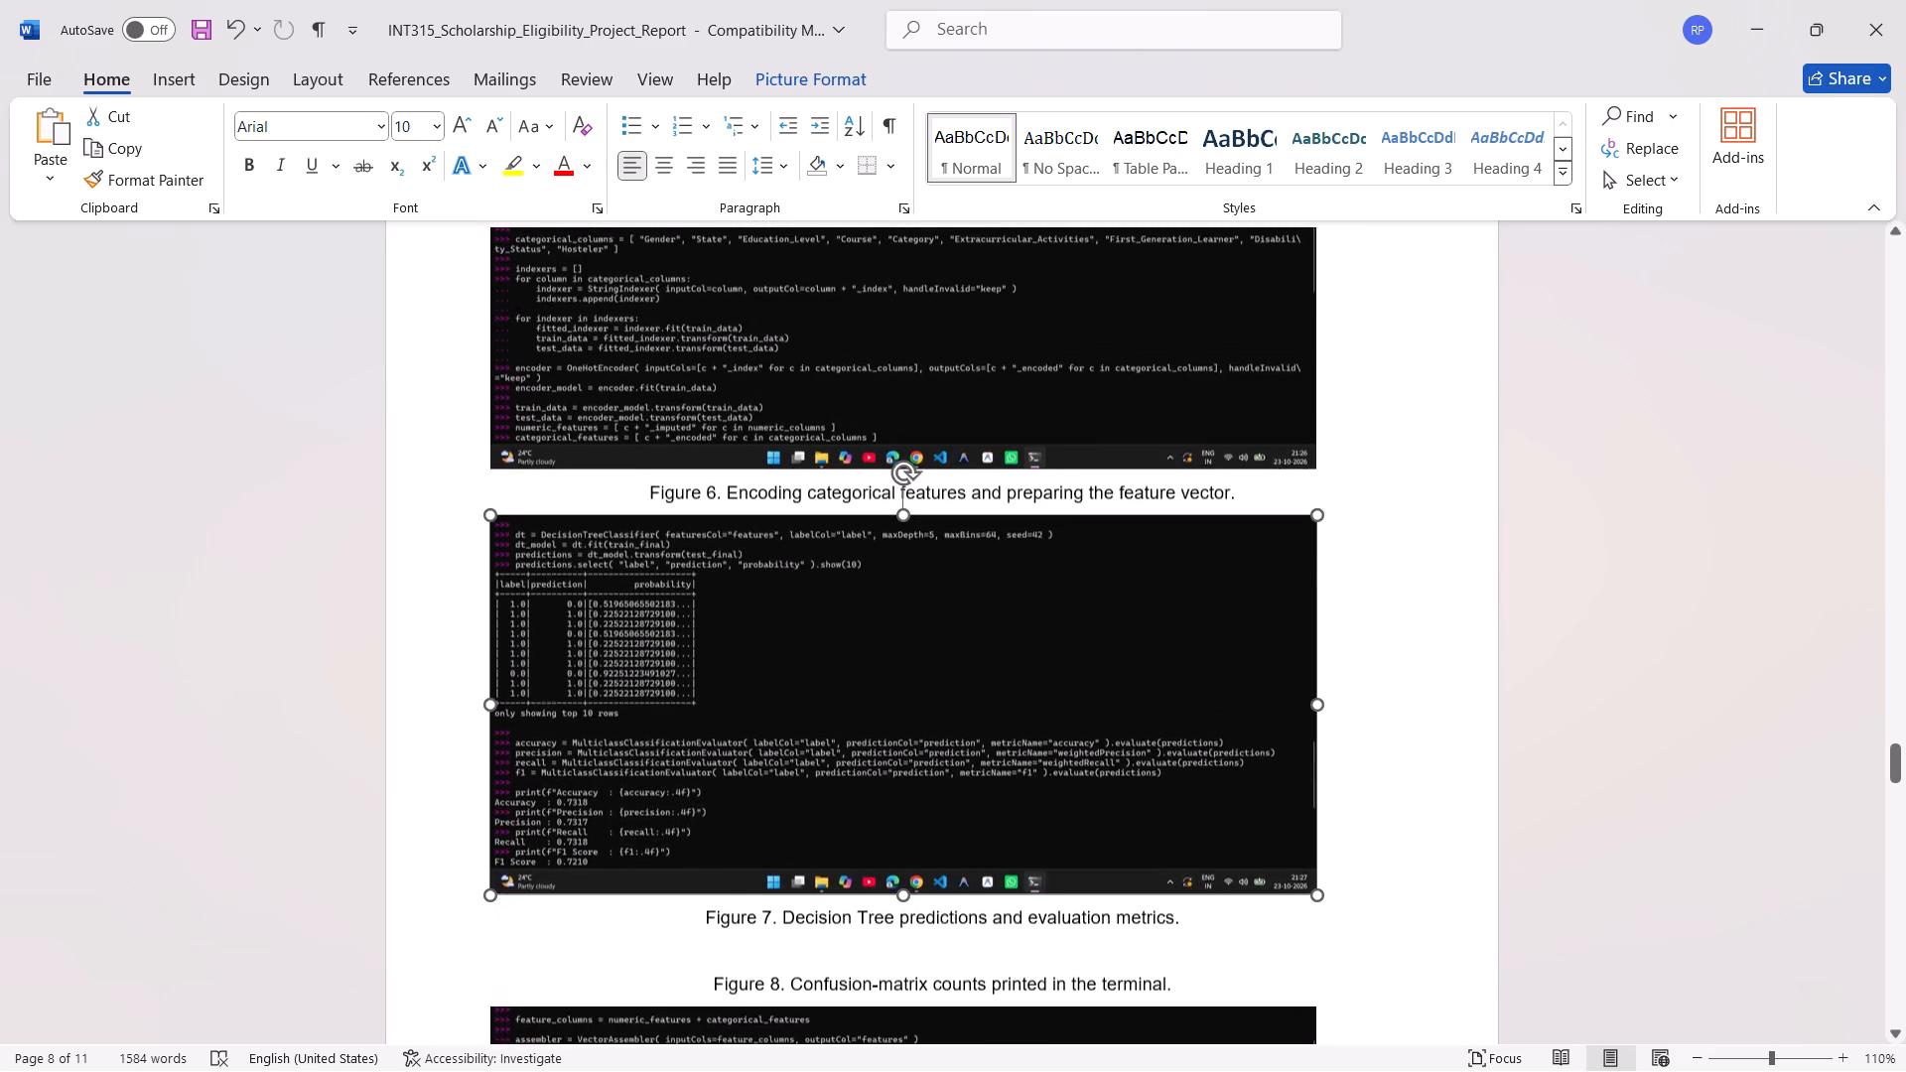
scroll(802, 753, up, 1)
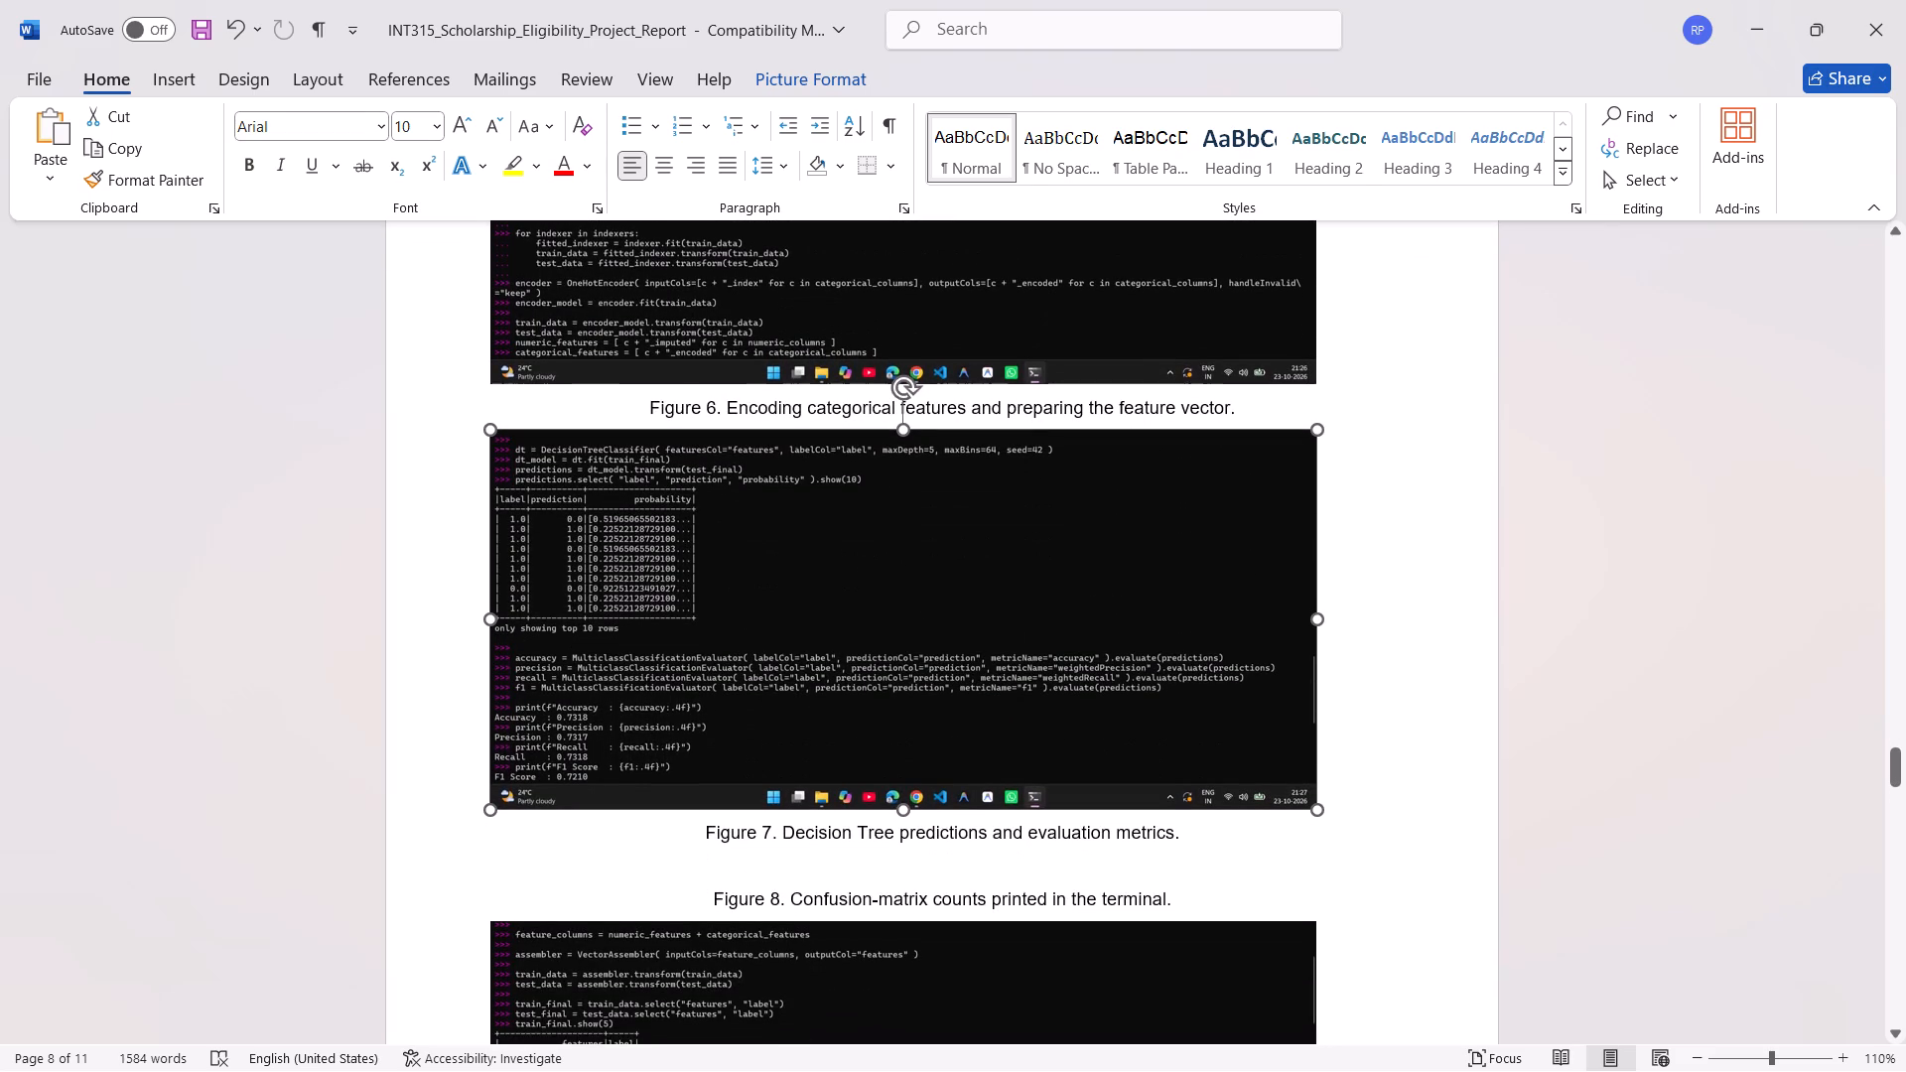
drag(793, 990, 1288, 388)
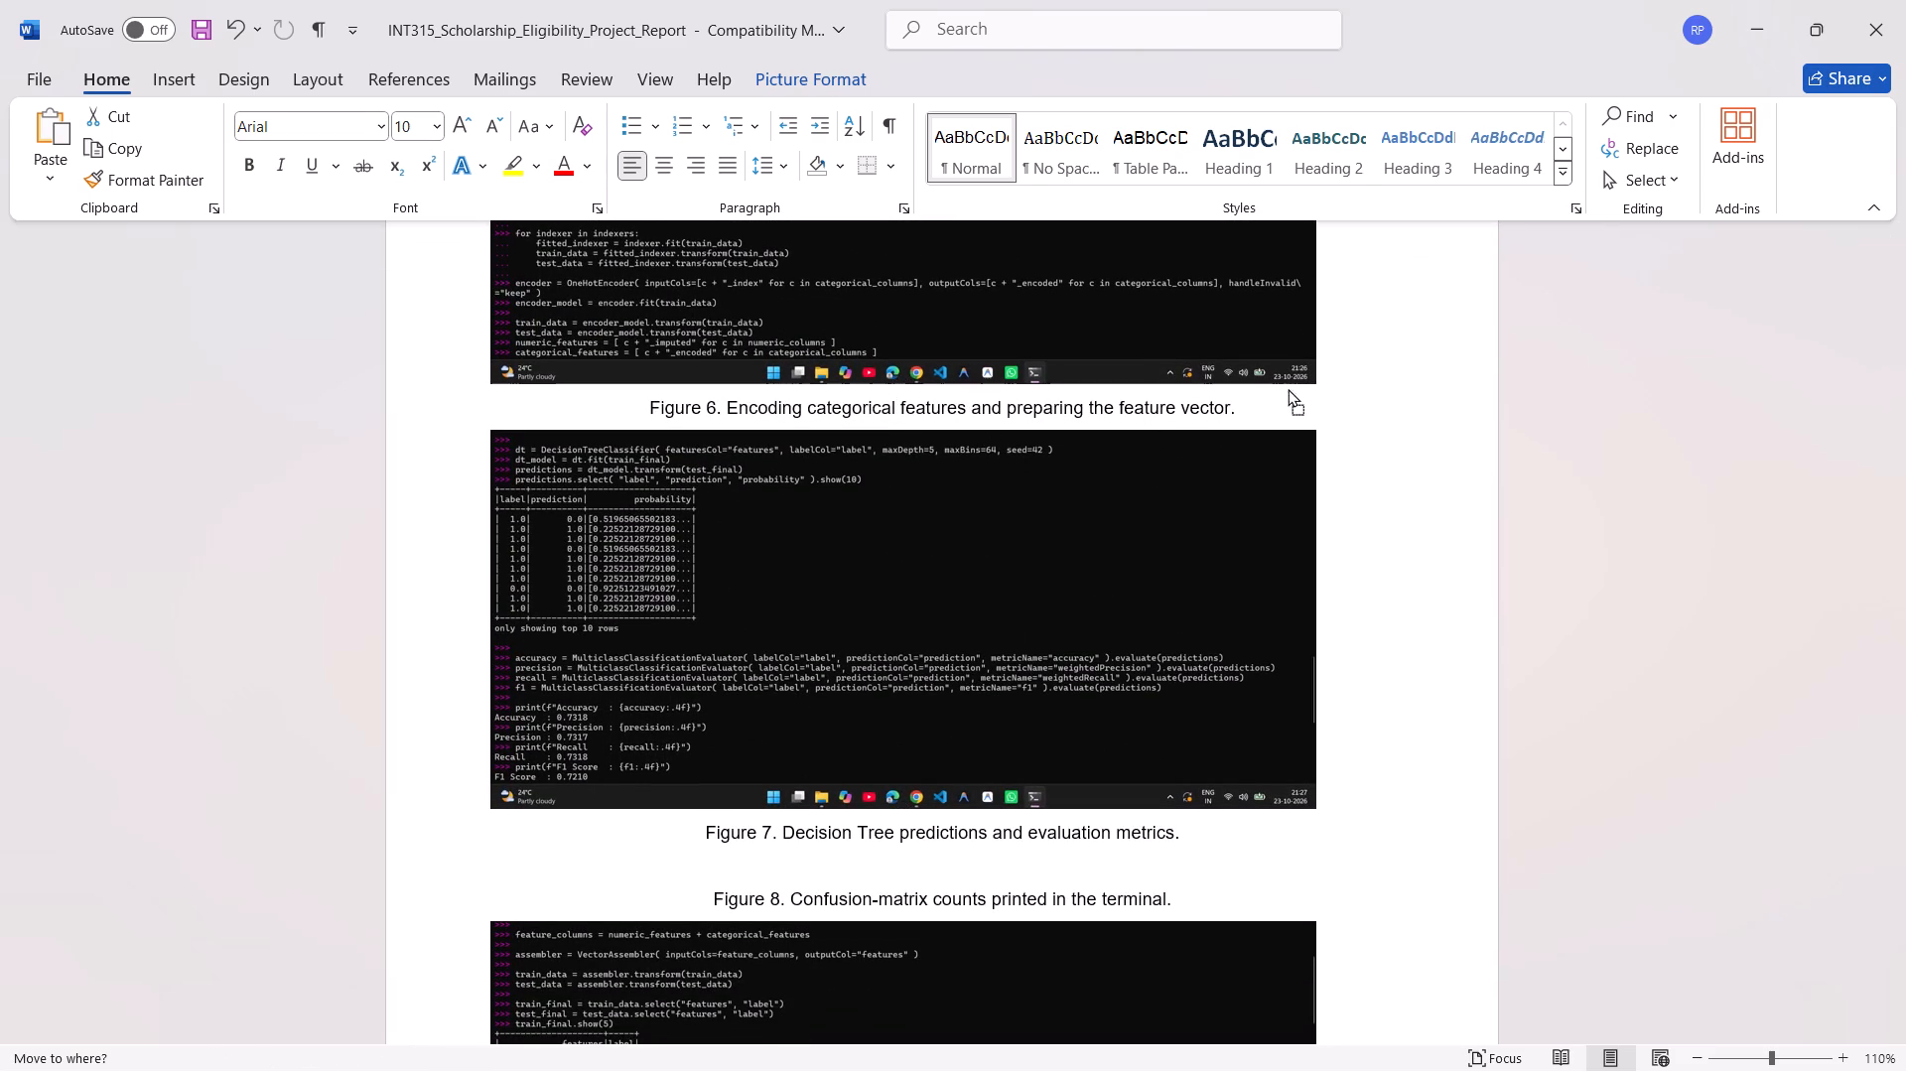
drag(1288, 388, 1327, 366)
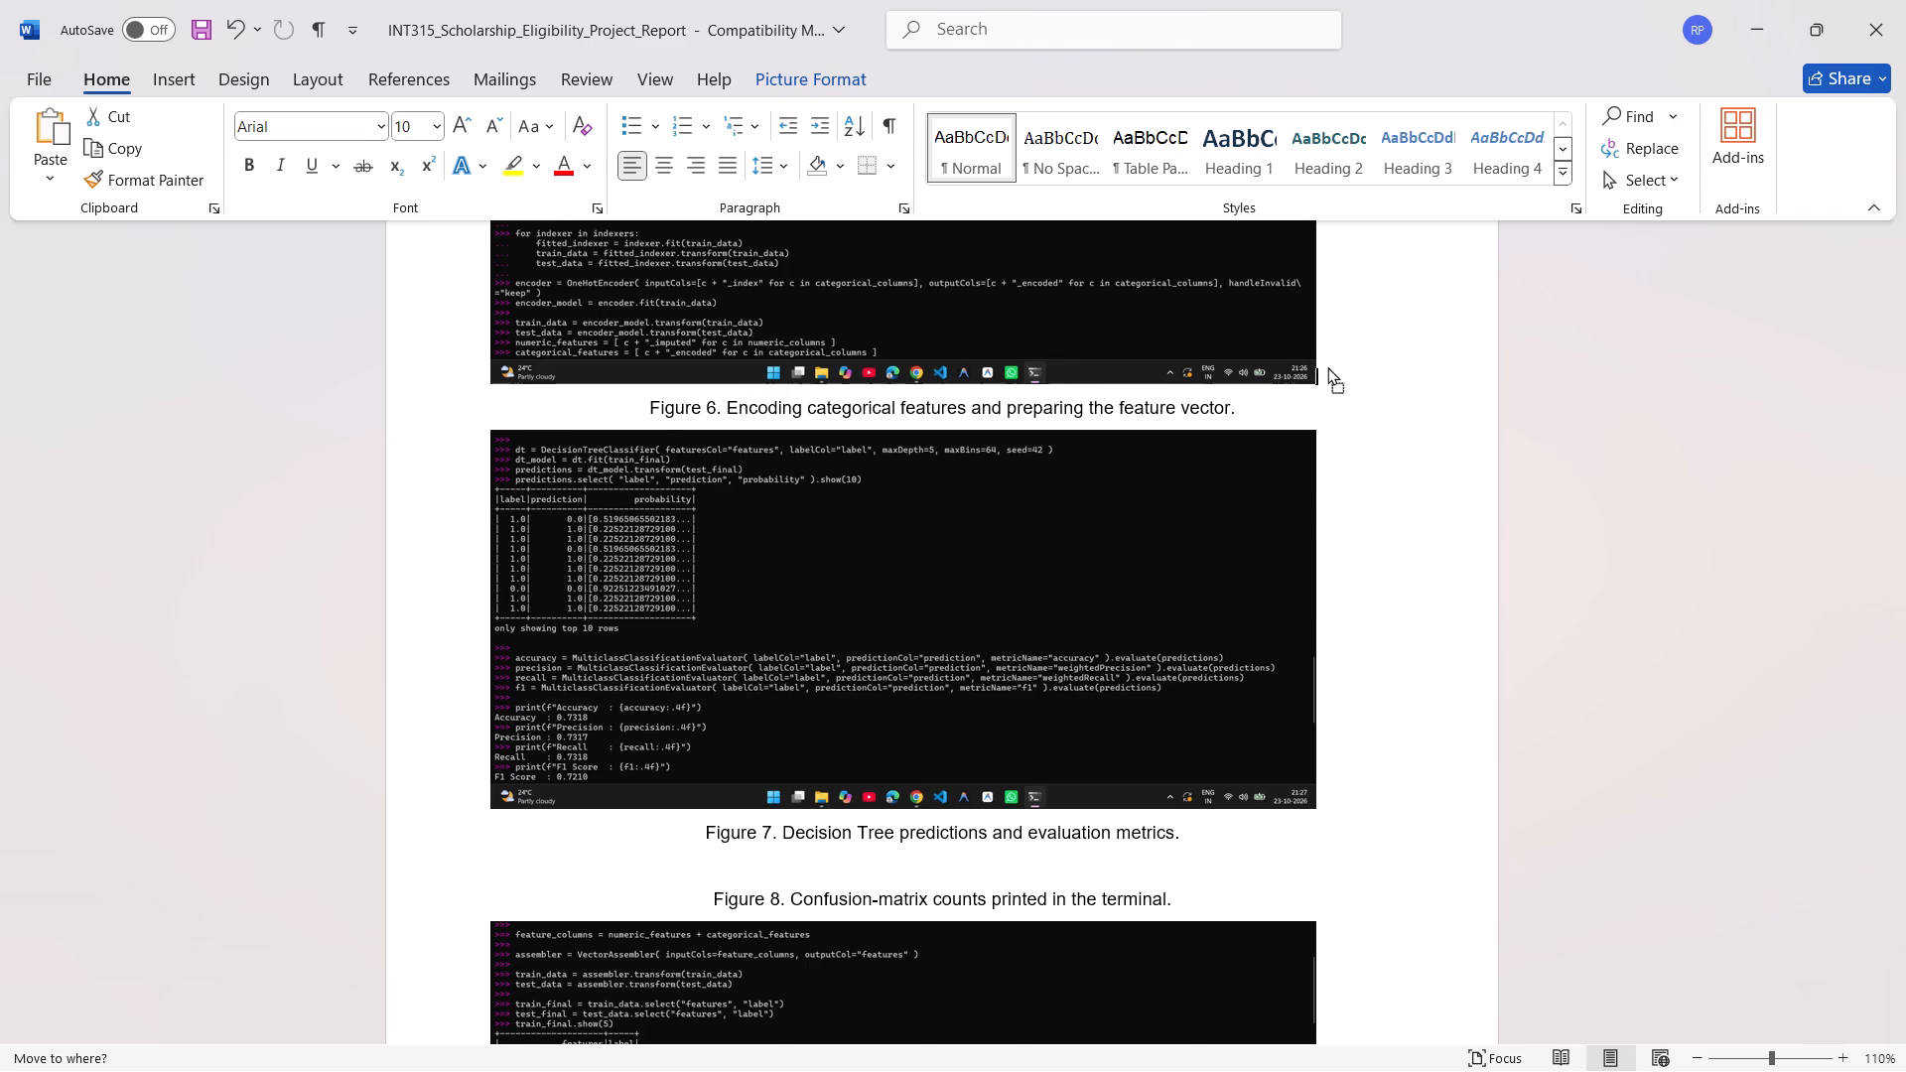
drag(1327, 366, 1327, 365)
click(1328, 352)
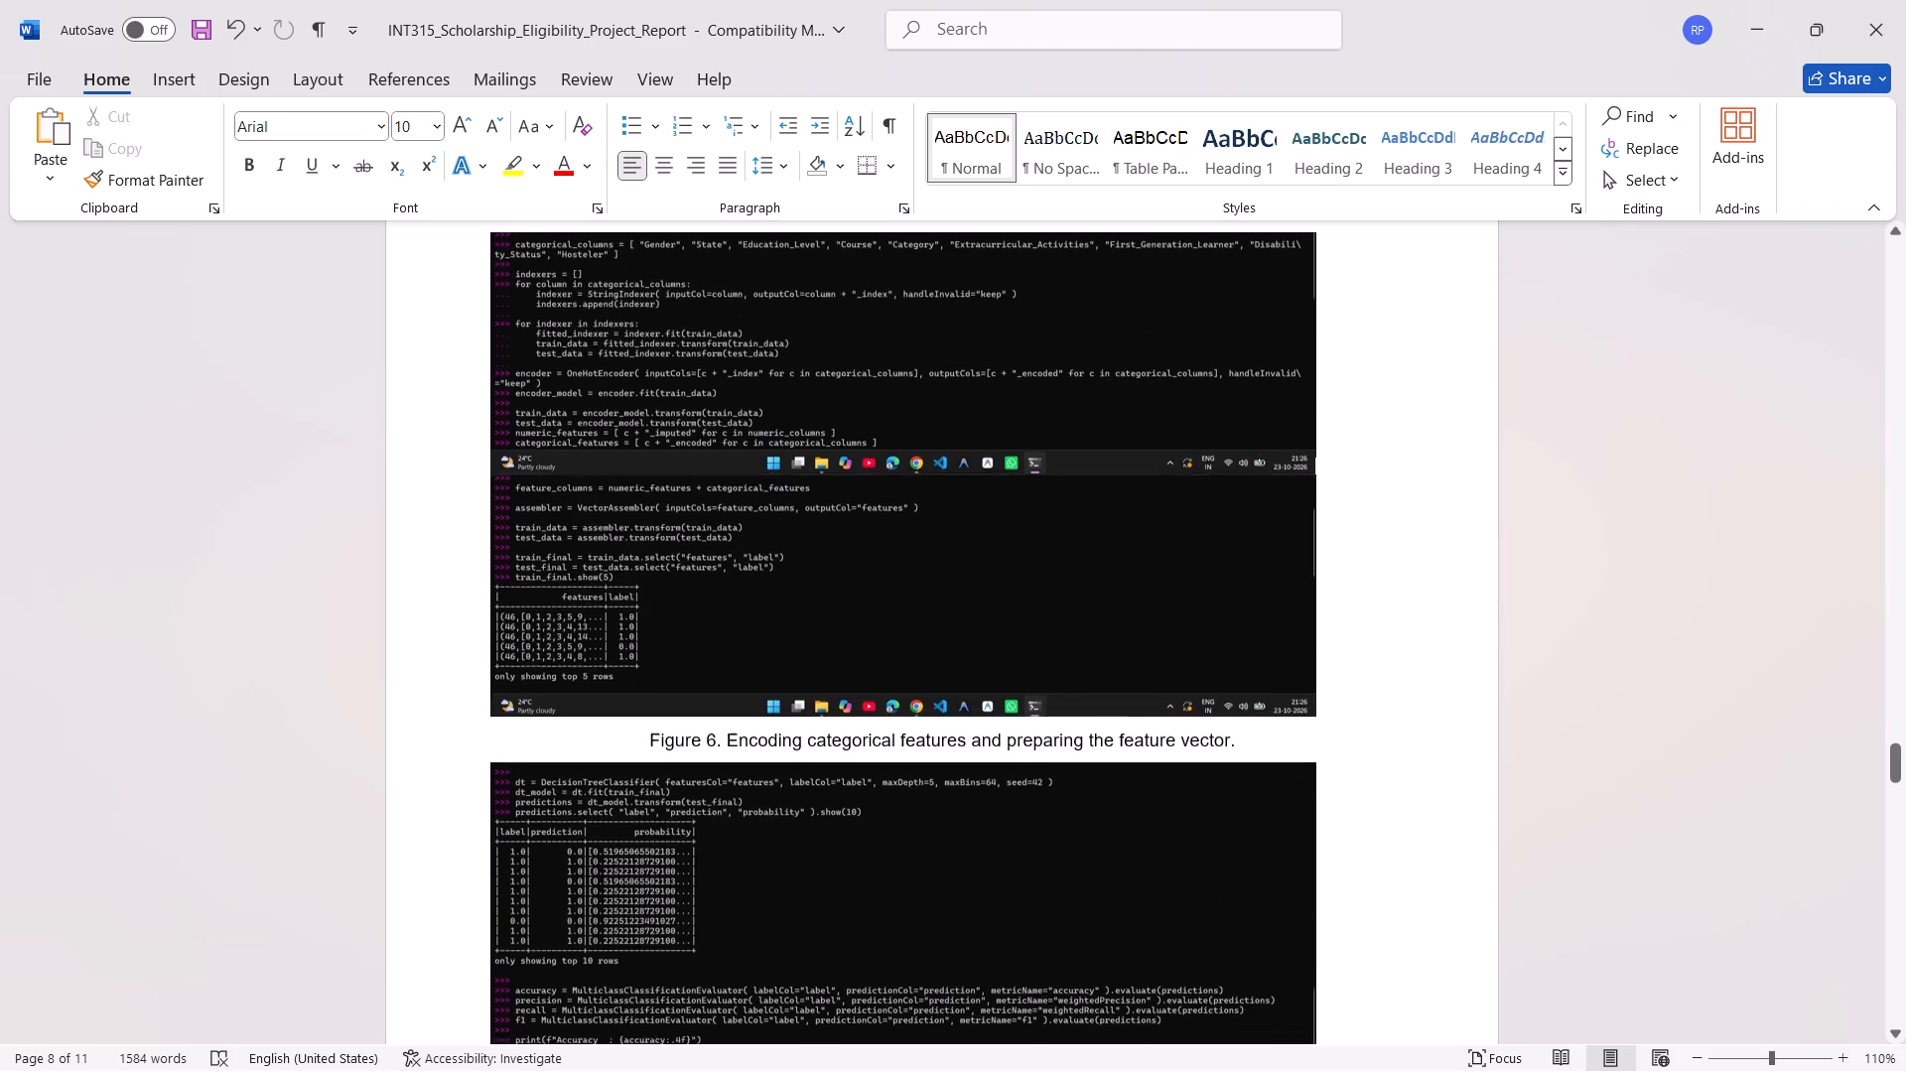
click(1320, 445)
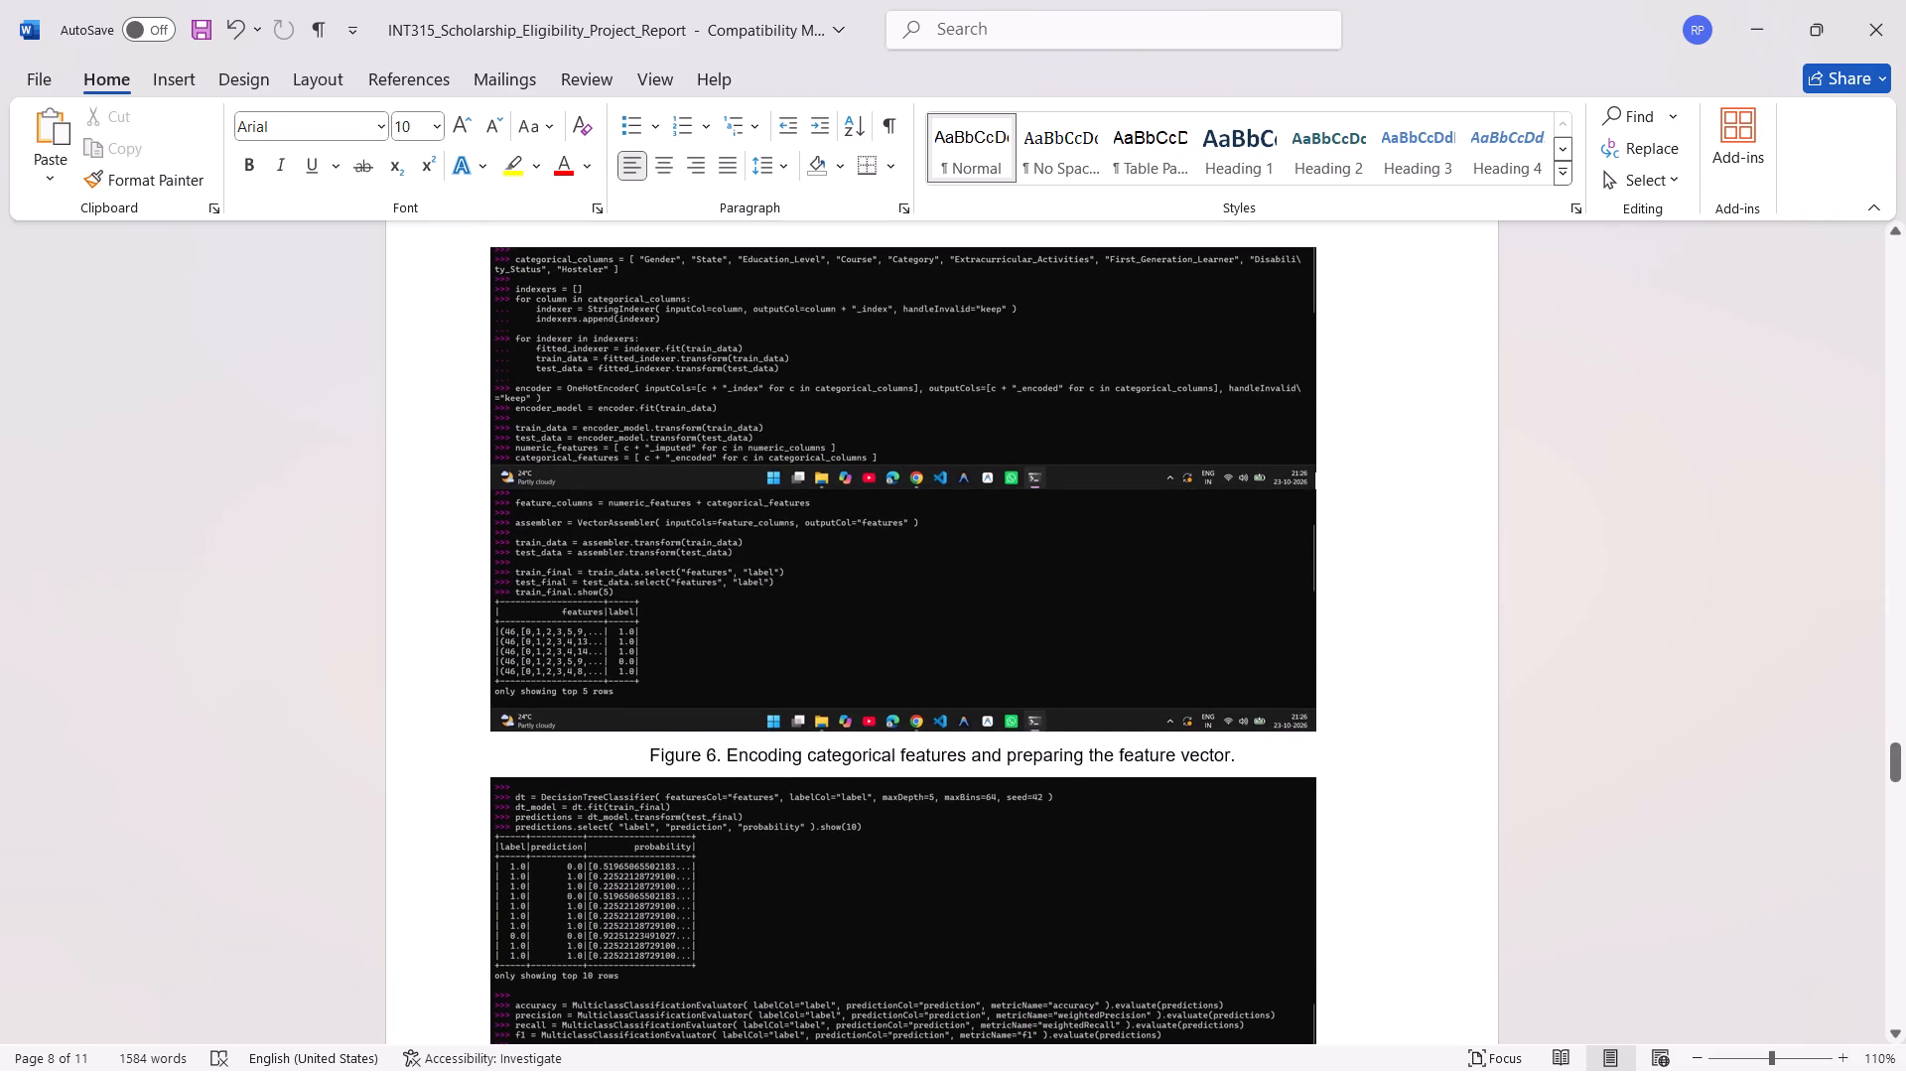
key(Return)
Move the true/false positives and negatives counts screenshot to the empty line above the Figure 8 caption.
scroll(1234, 620, down, 1)
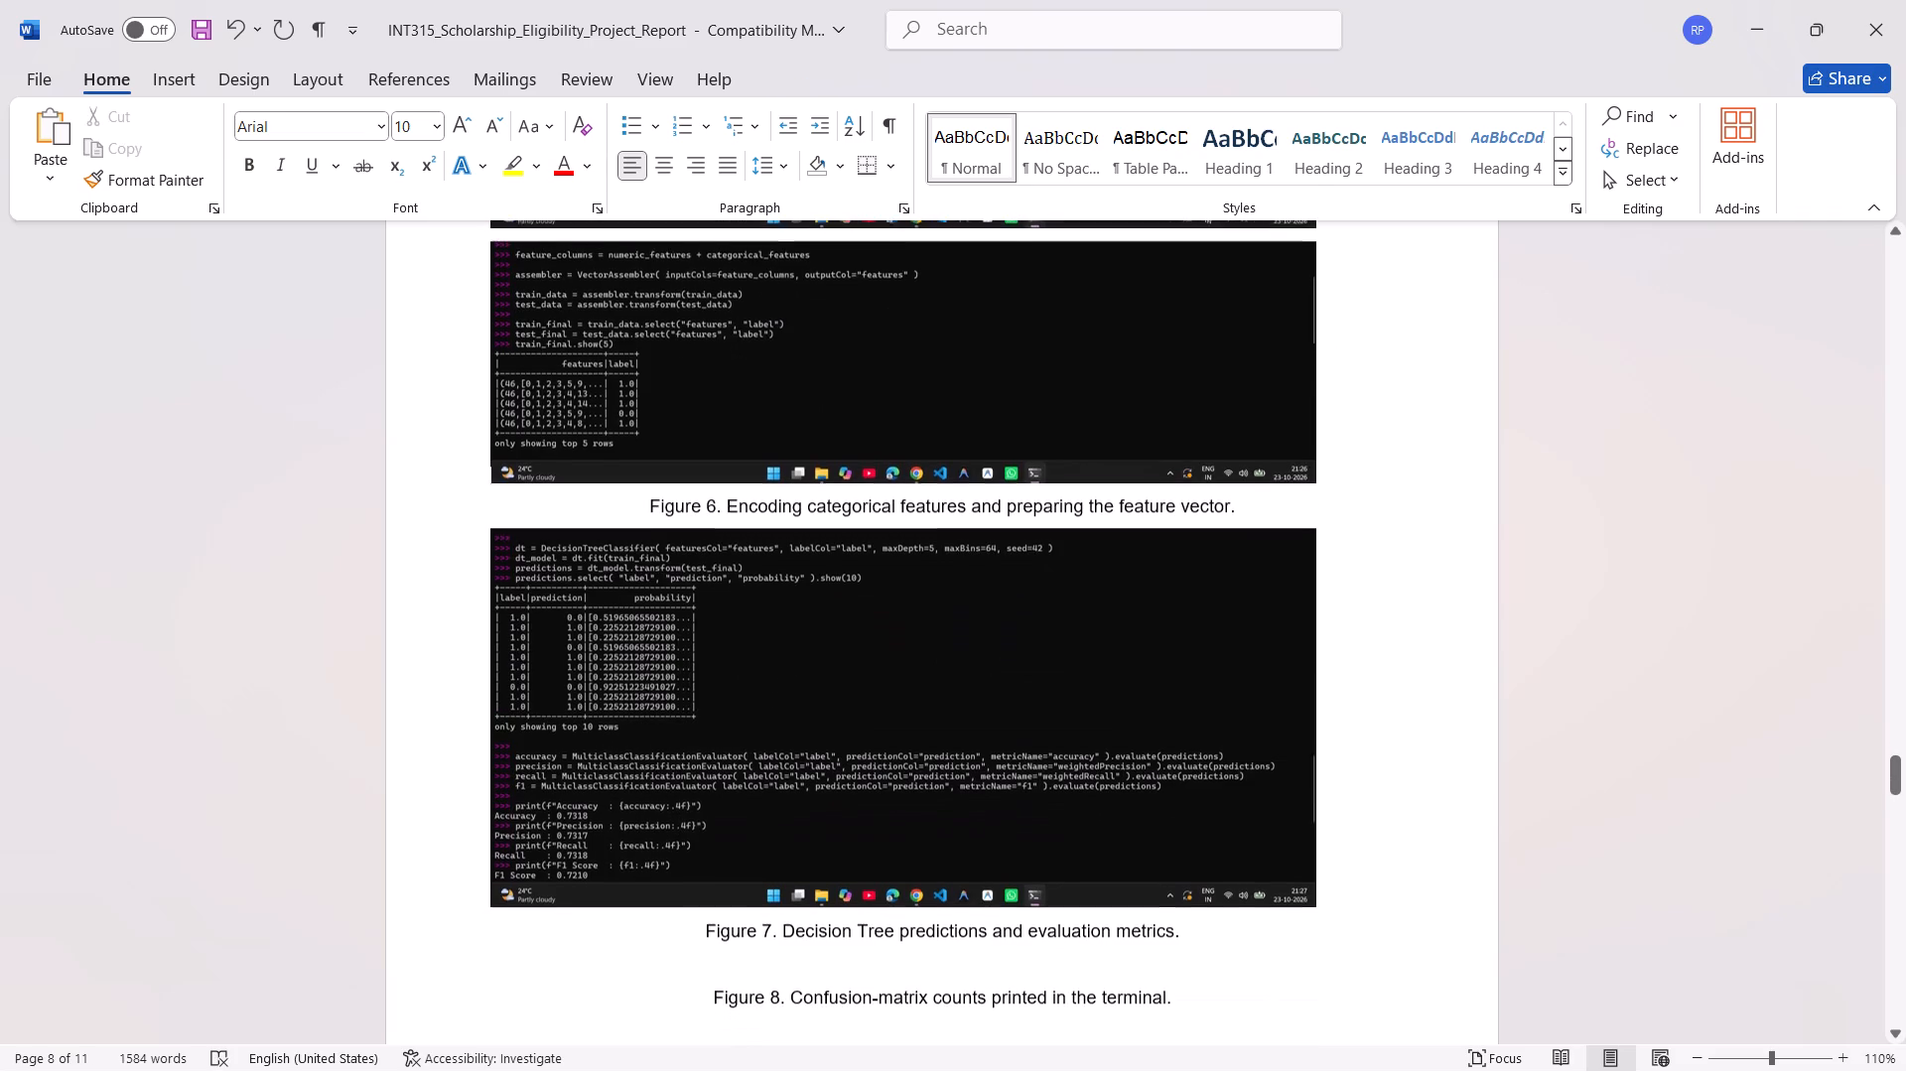
scroll(993, 645, up, 1)
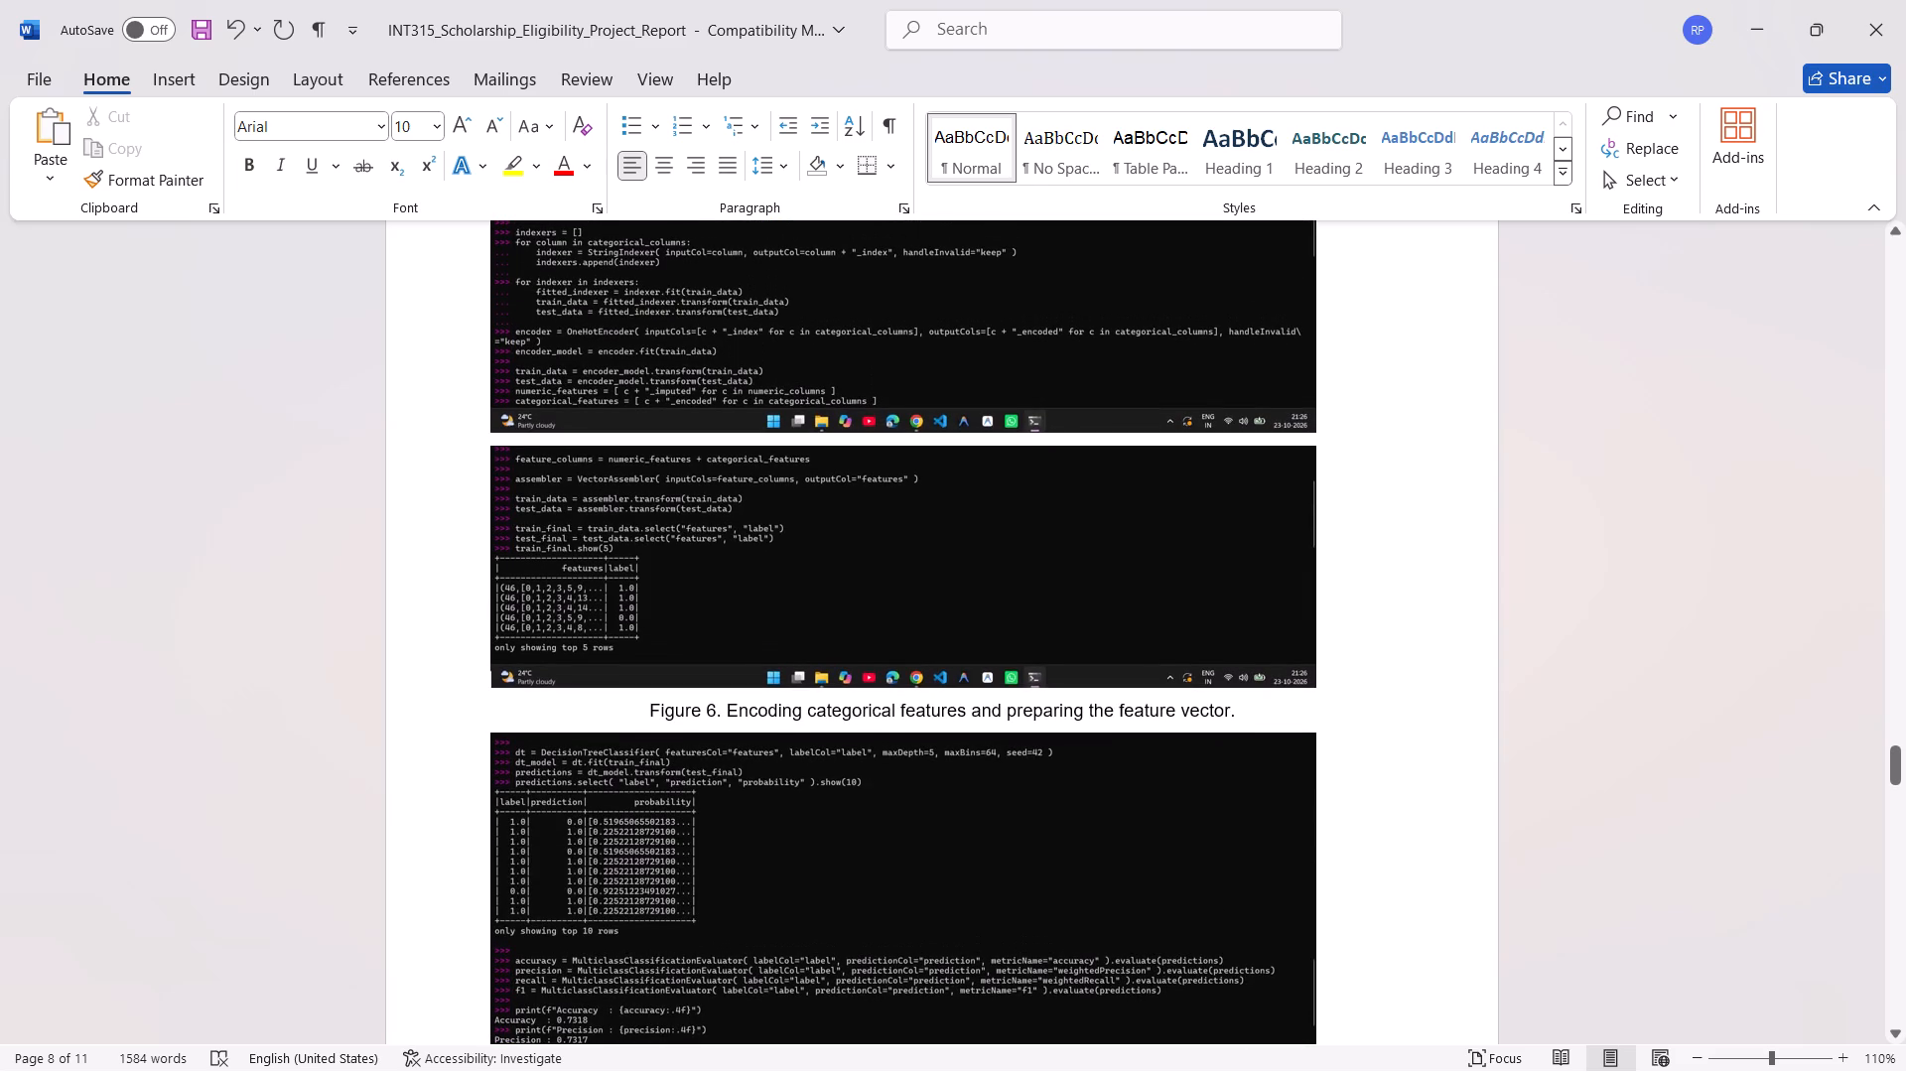
scroll(993, 645, down, 1)
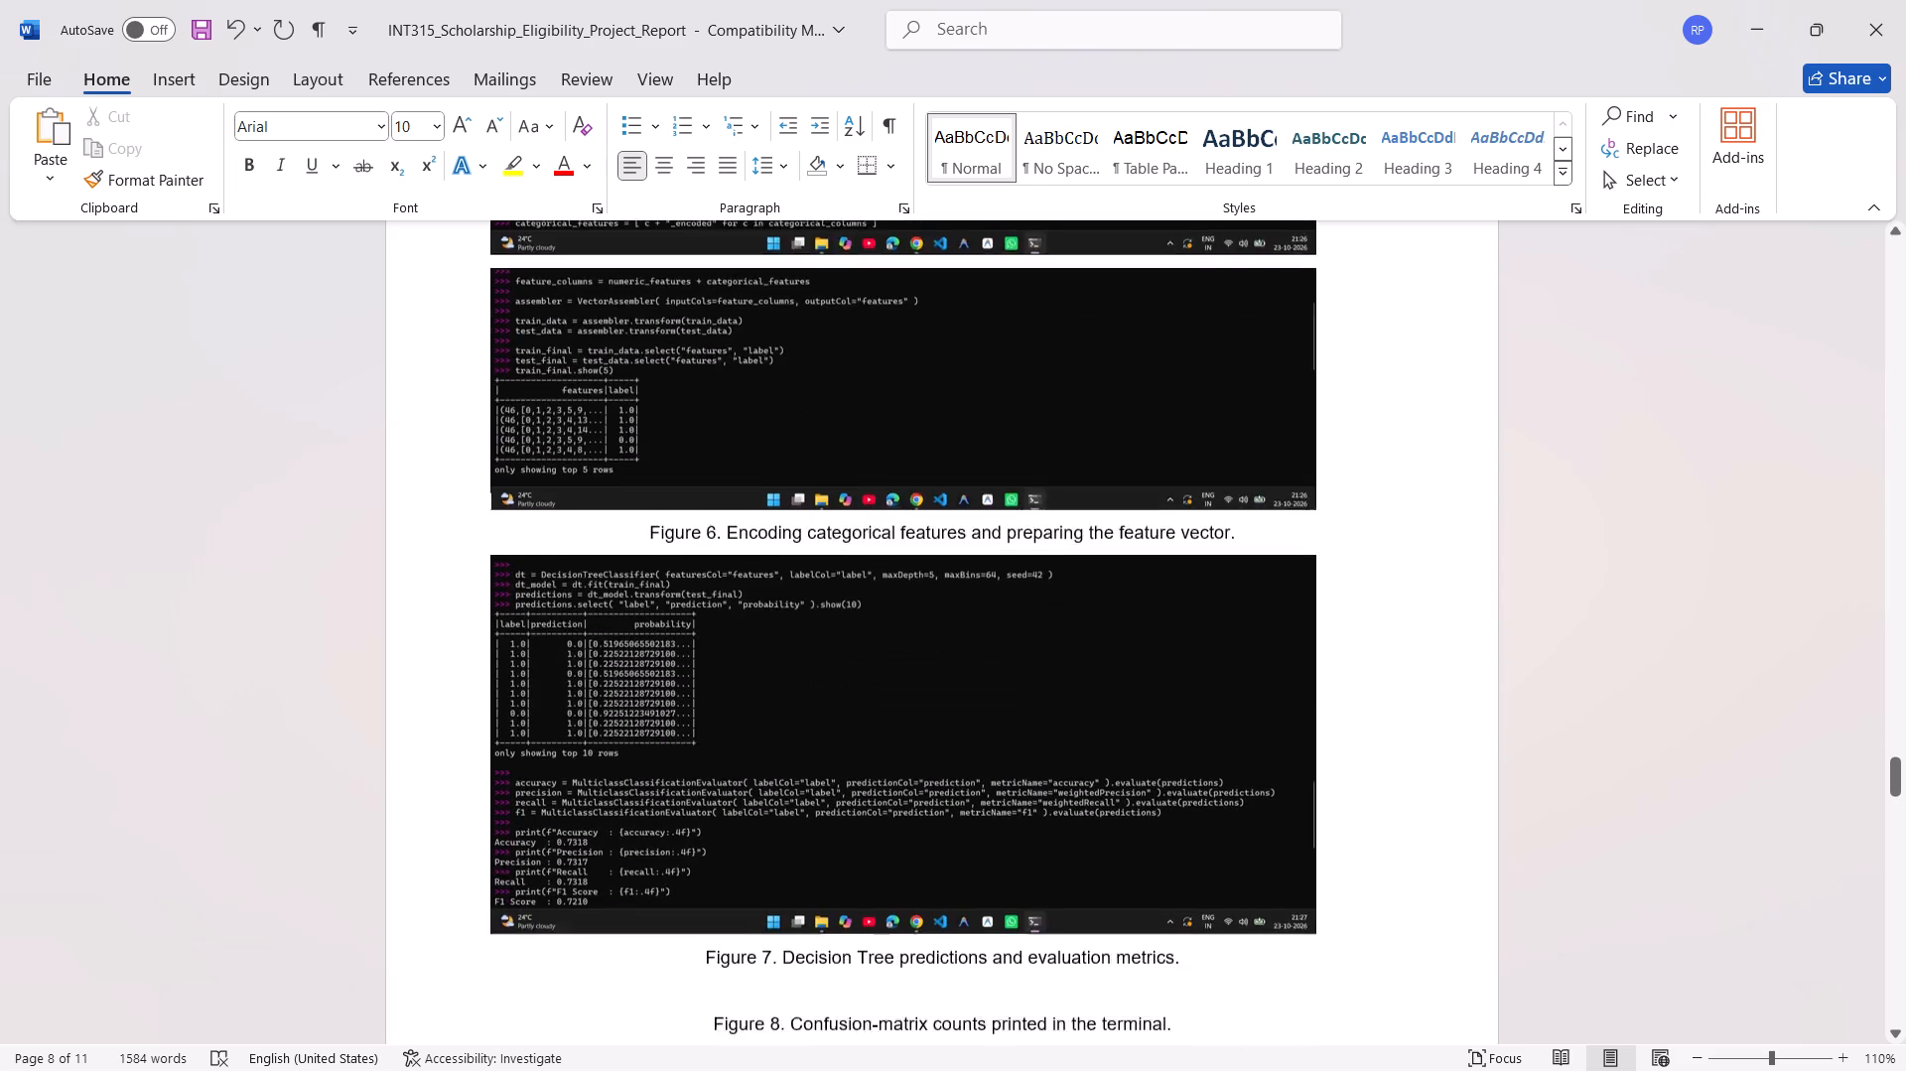
scroll(993, 645, down, 1)
scroll(978, 707, up, 1)
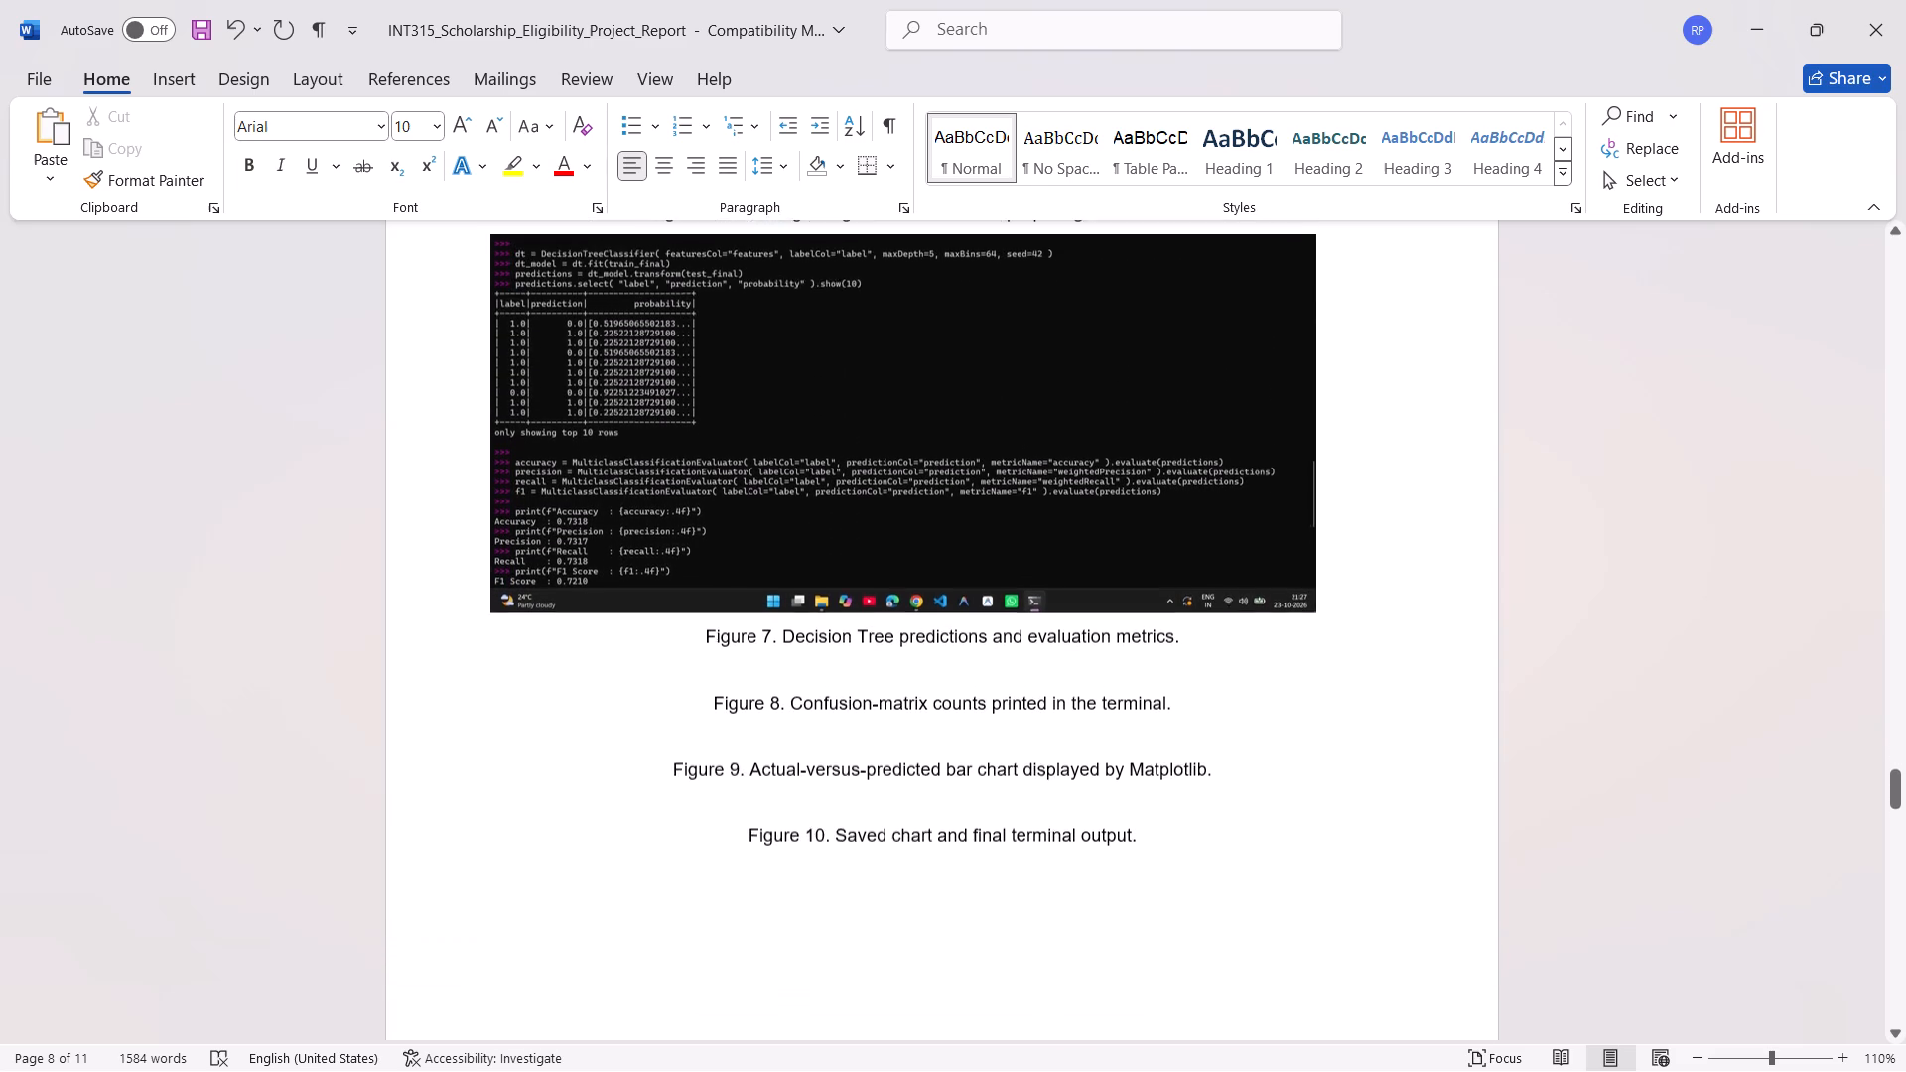
scroll(978, 707, up, 1)
scroll(978, 707, down, 1)
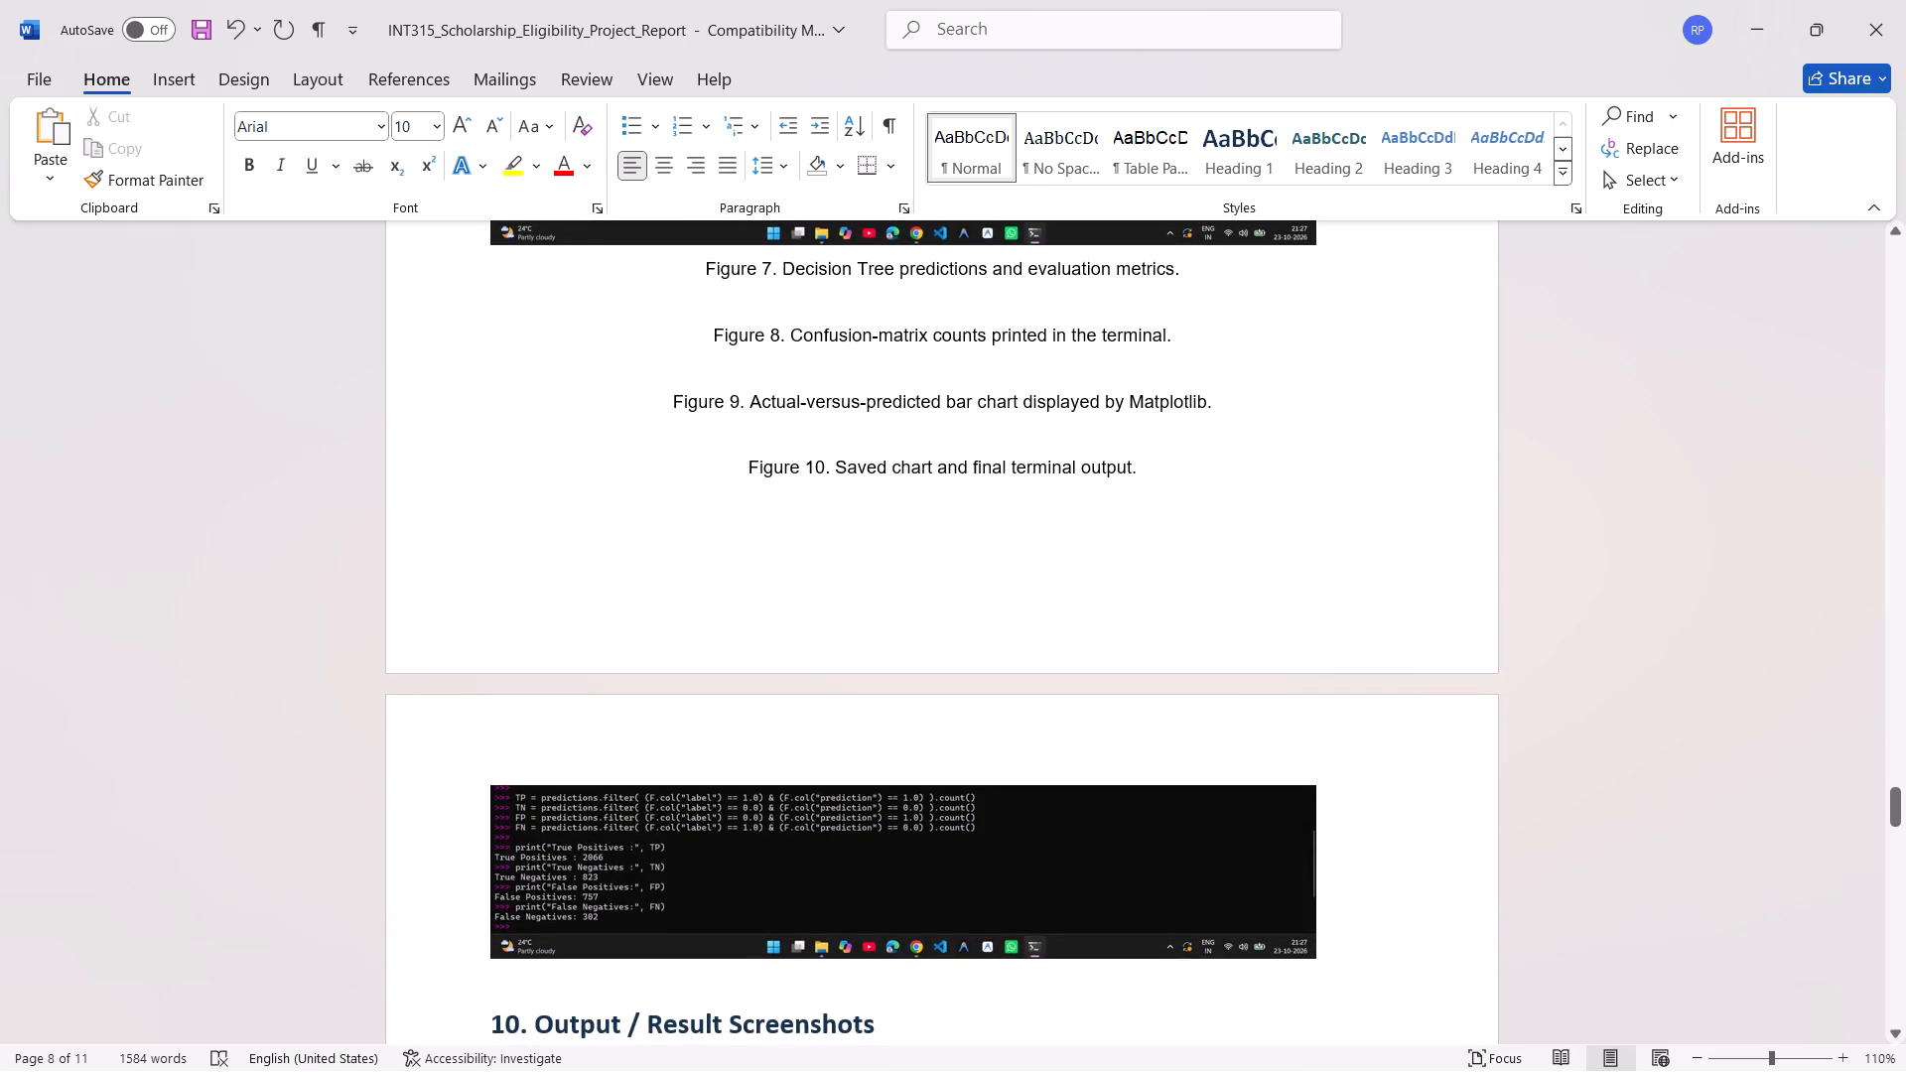
drag(895, 890, 865, 366)
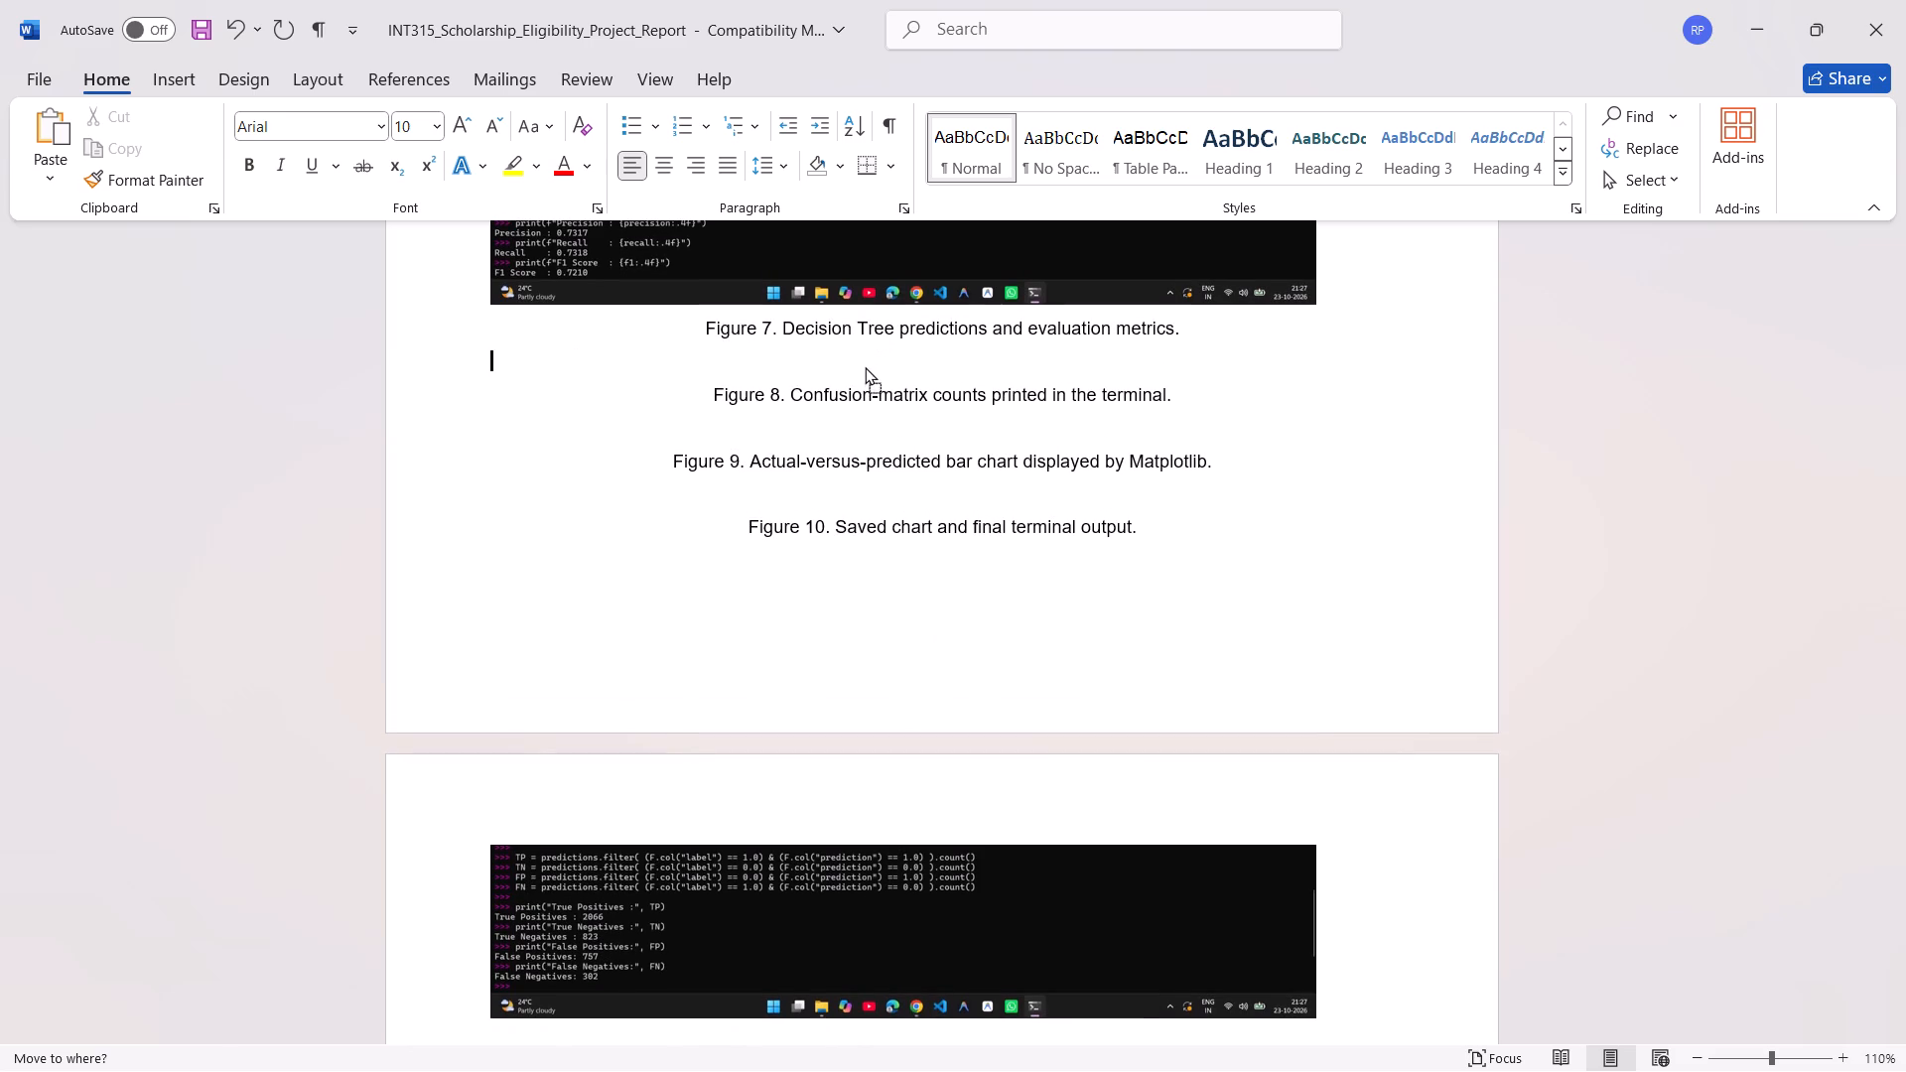
drag(865, 366, 856, 367)
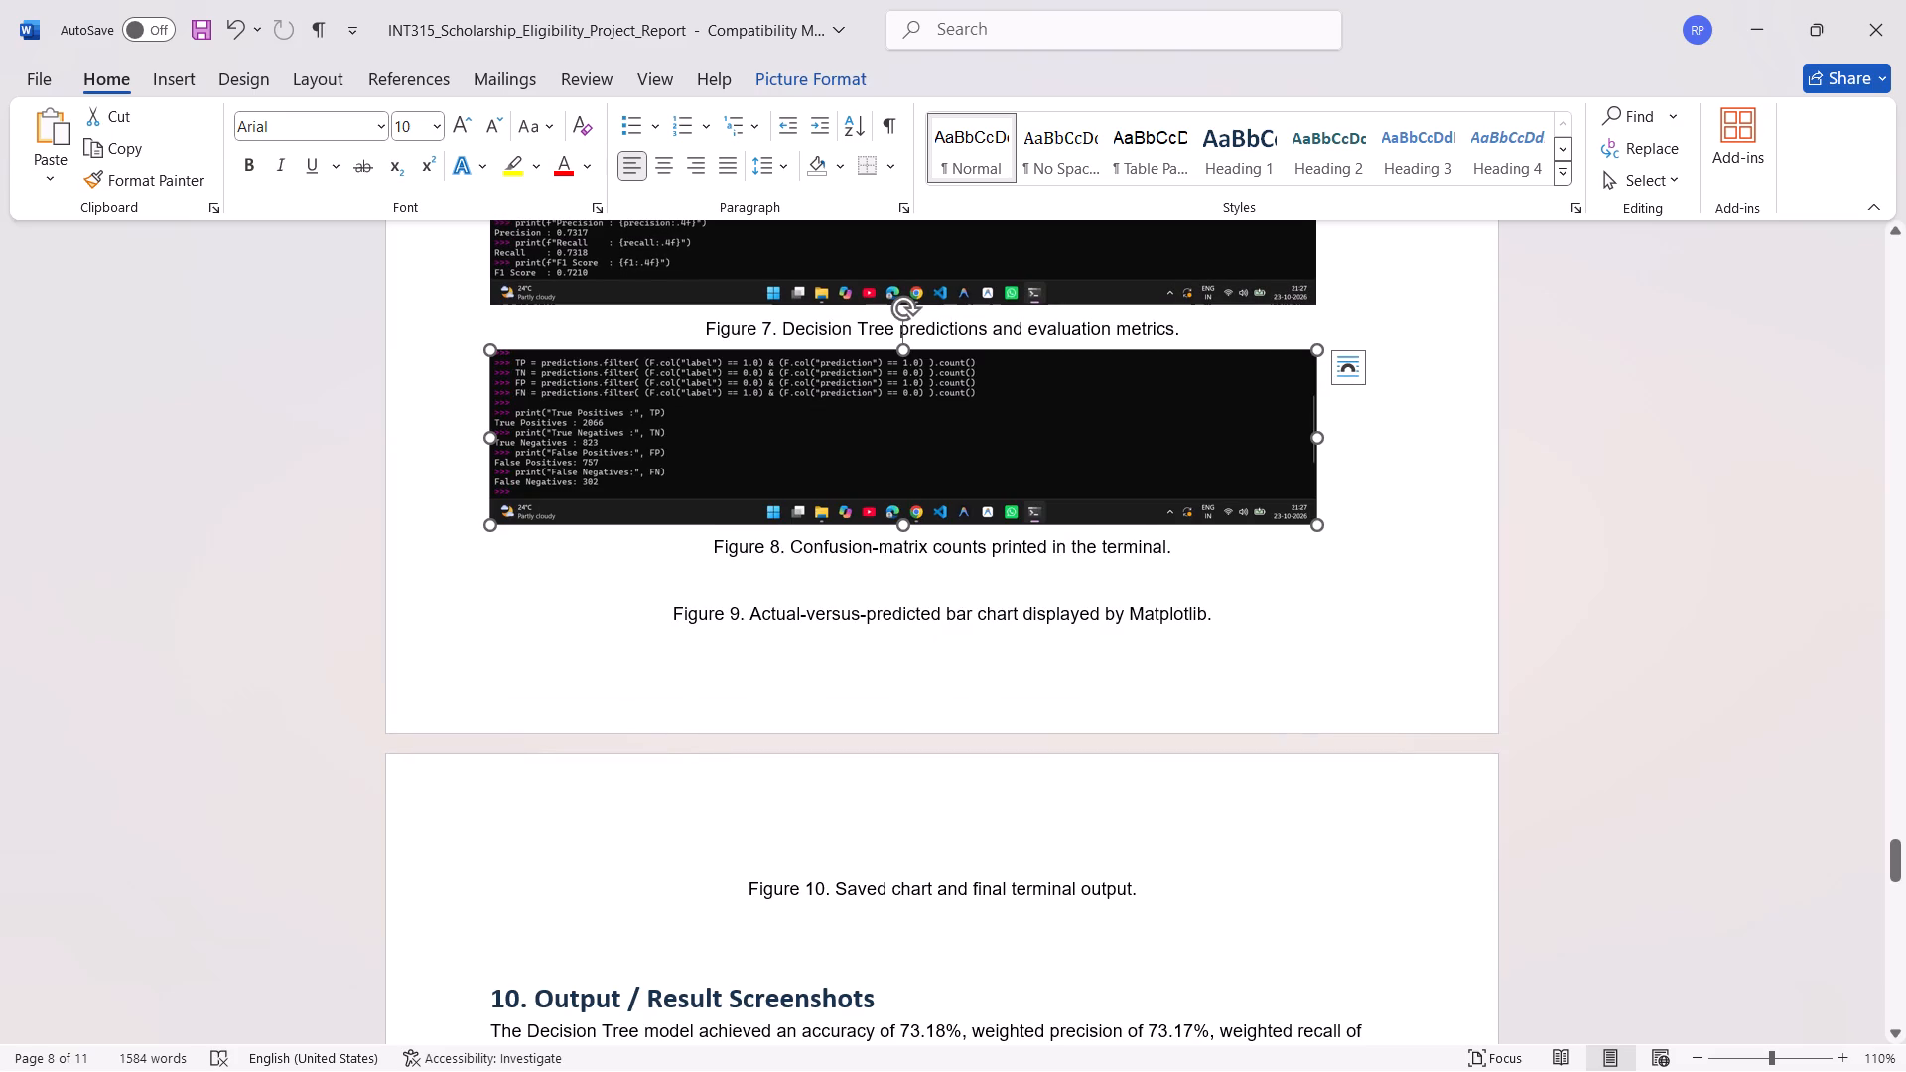
Delete the Figure 10 caption and the empty line above it, keeping the Figure 9 caption's final full stop.
scroll(1029, 579, up, 1)
scroll(1032, 758, down, 1)
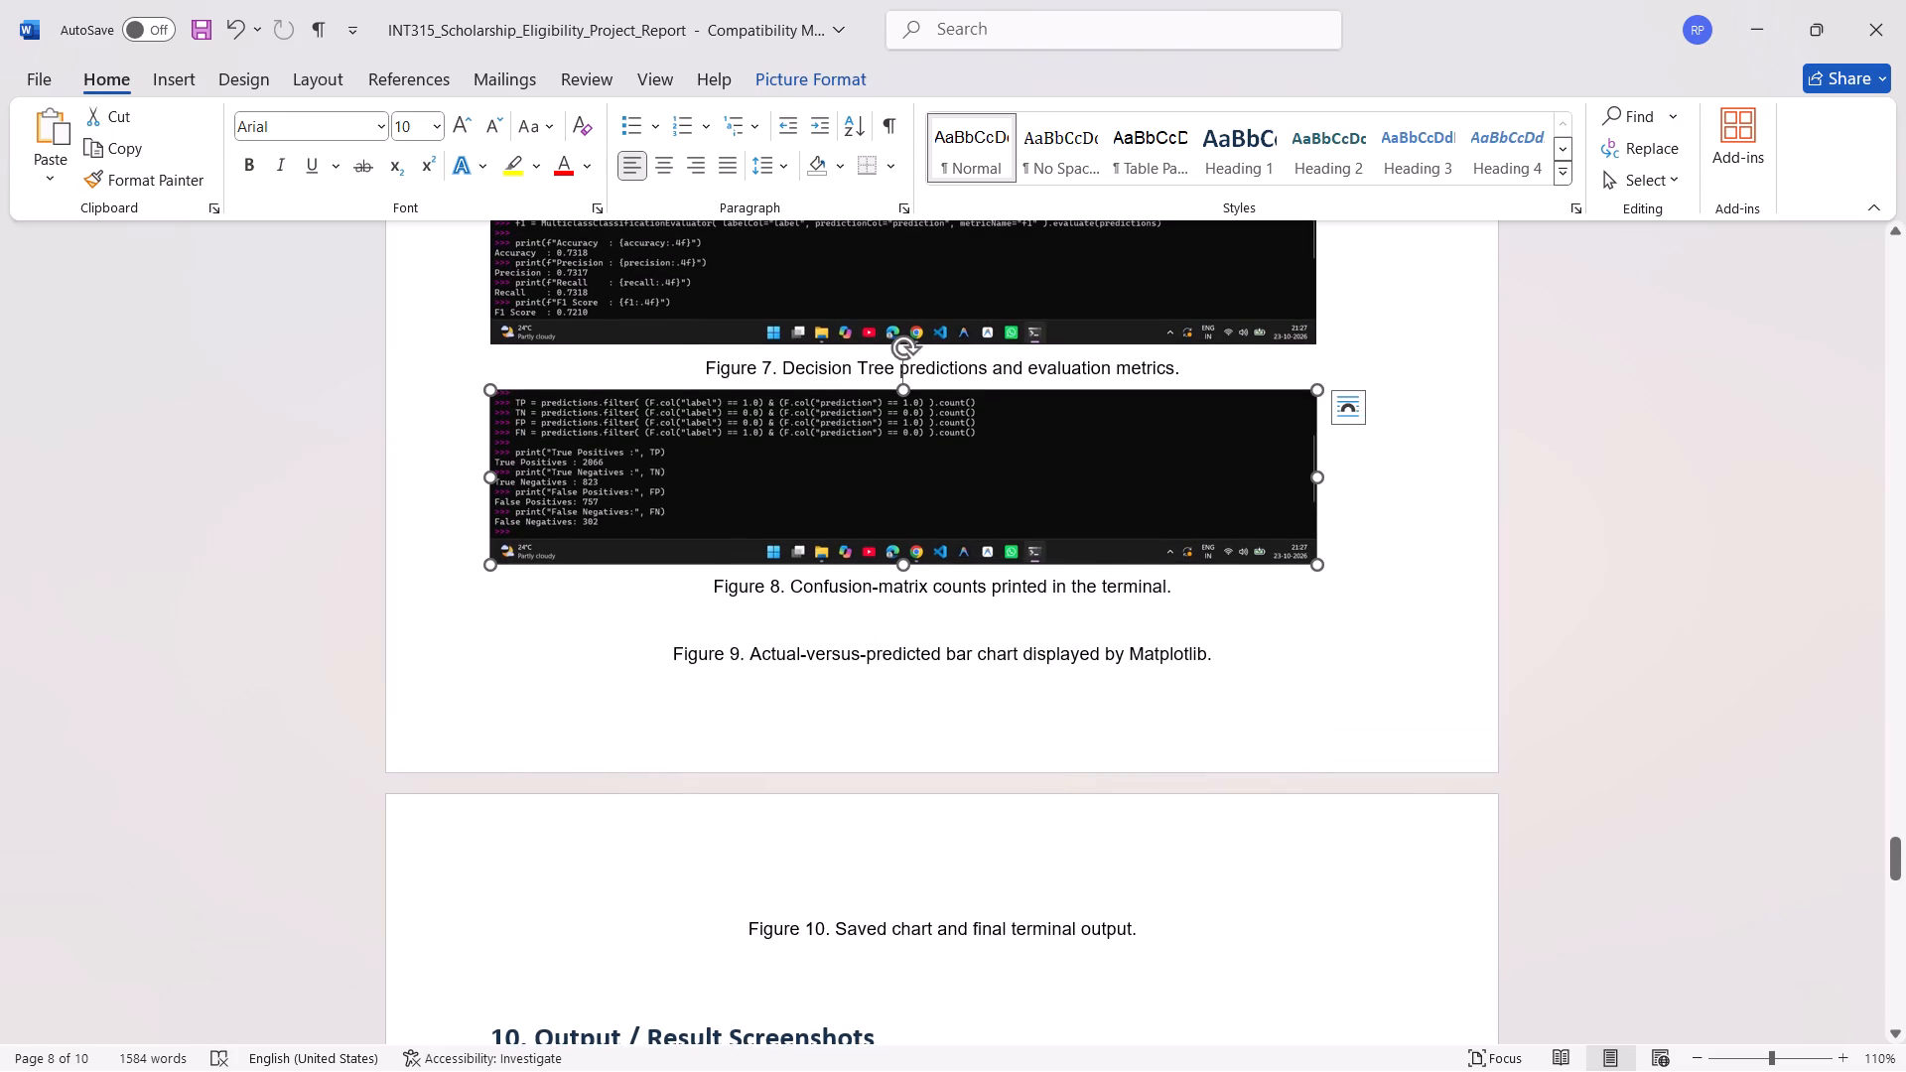
scroll(1032, 758, down, 1)
scroll(1032, 758, up, 2)
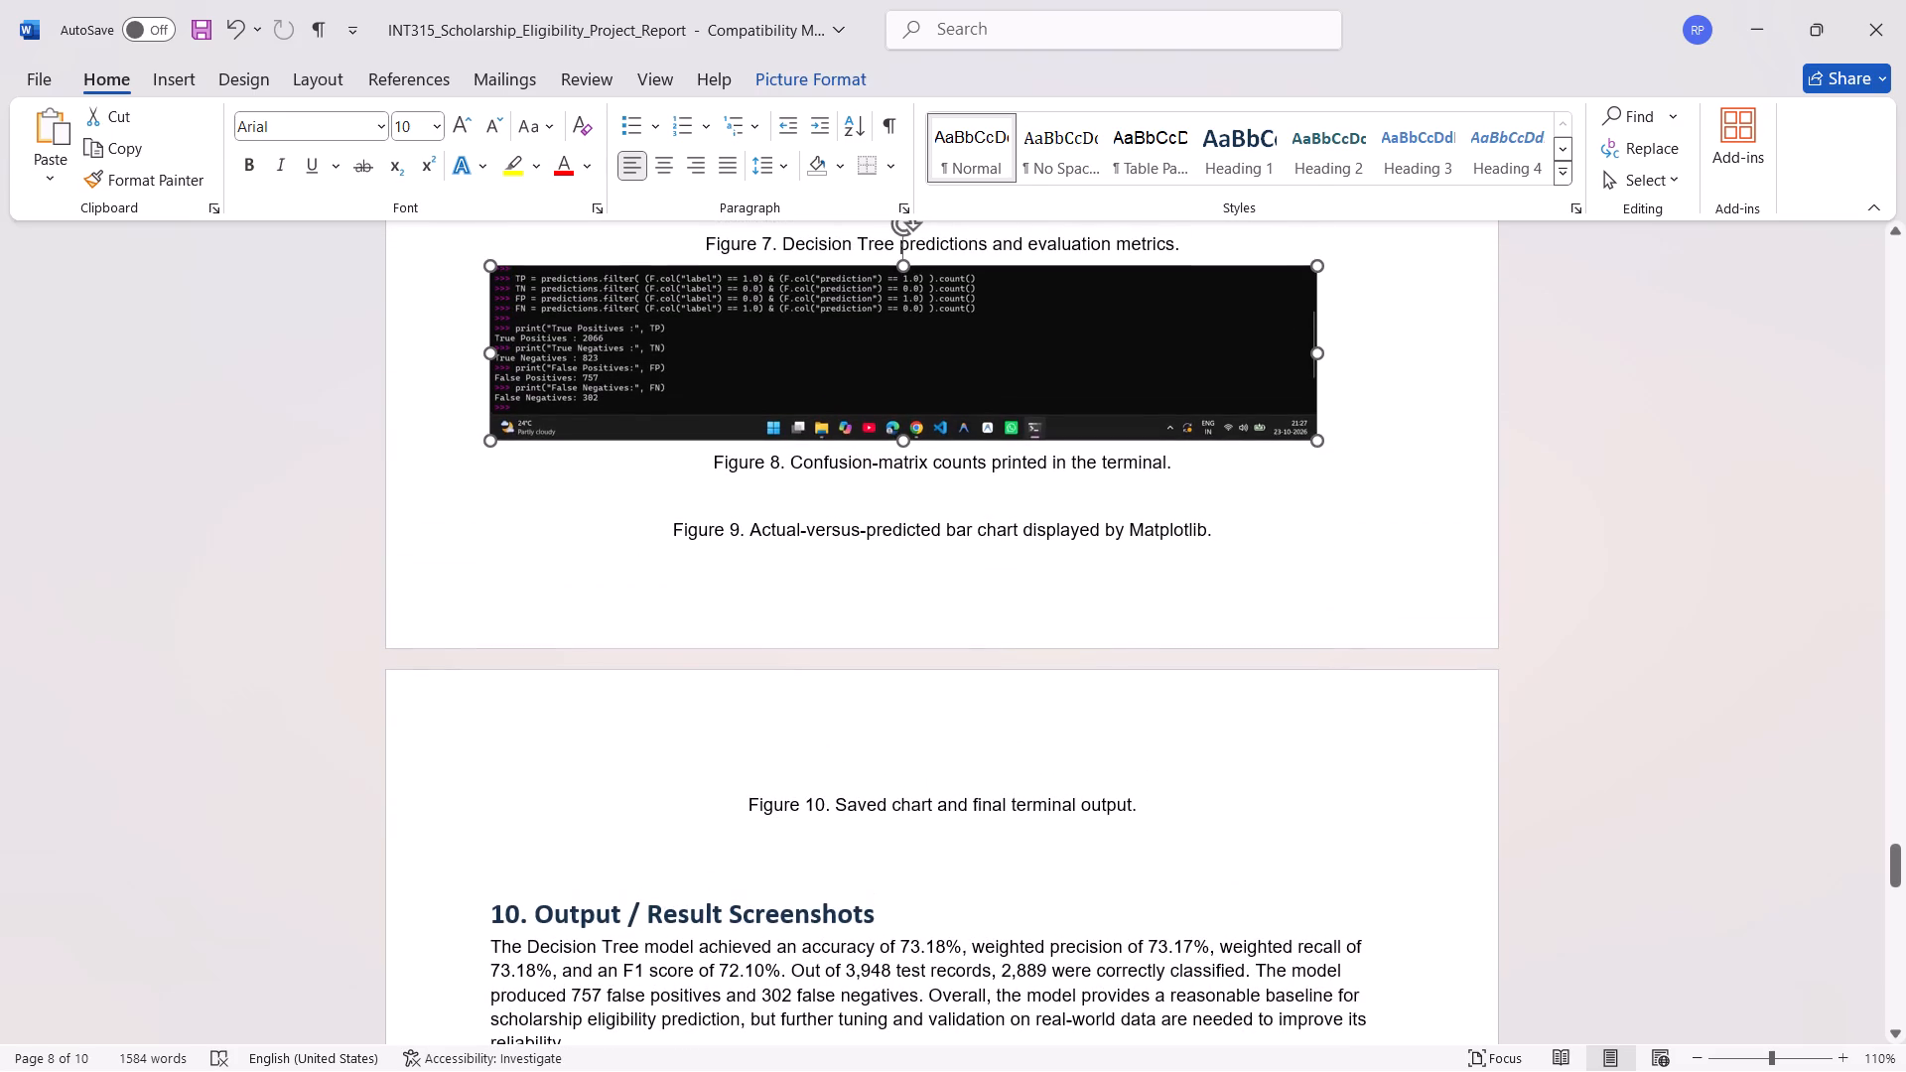
drag(1159, 803, 744, 803)
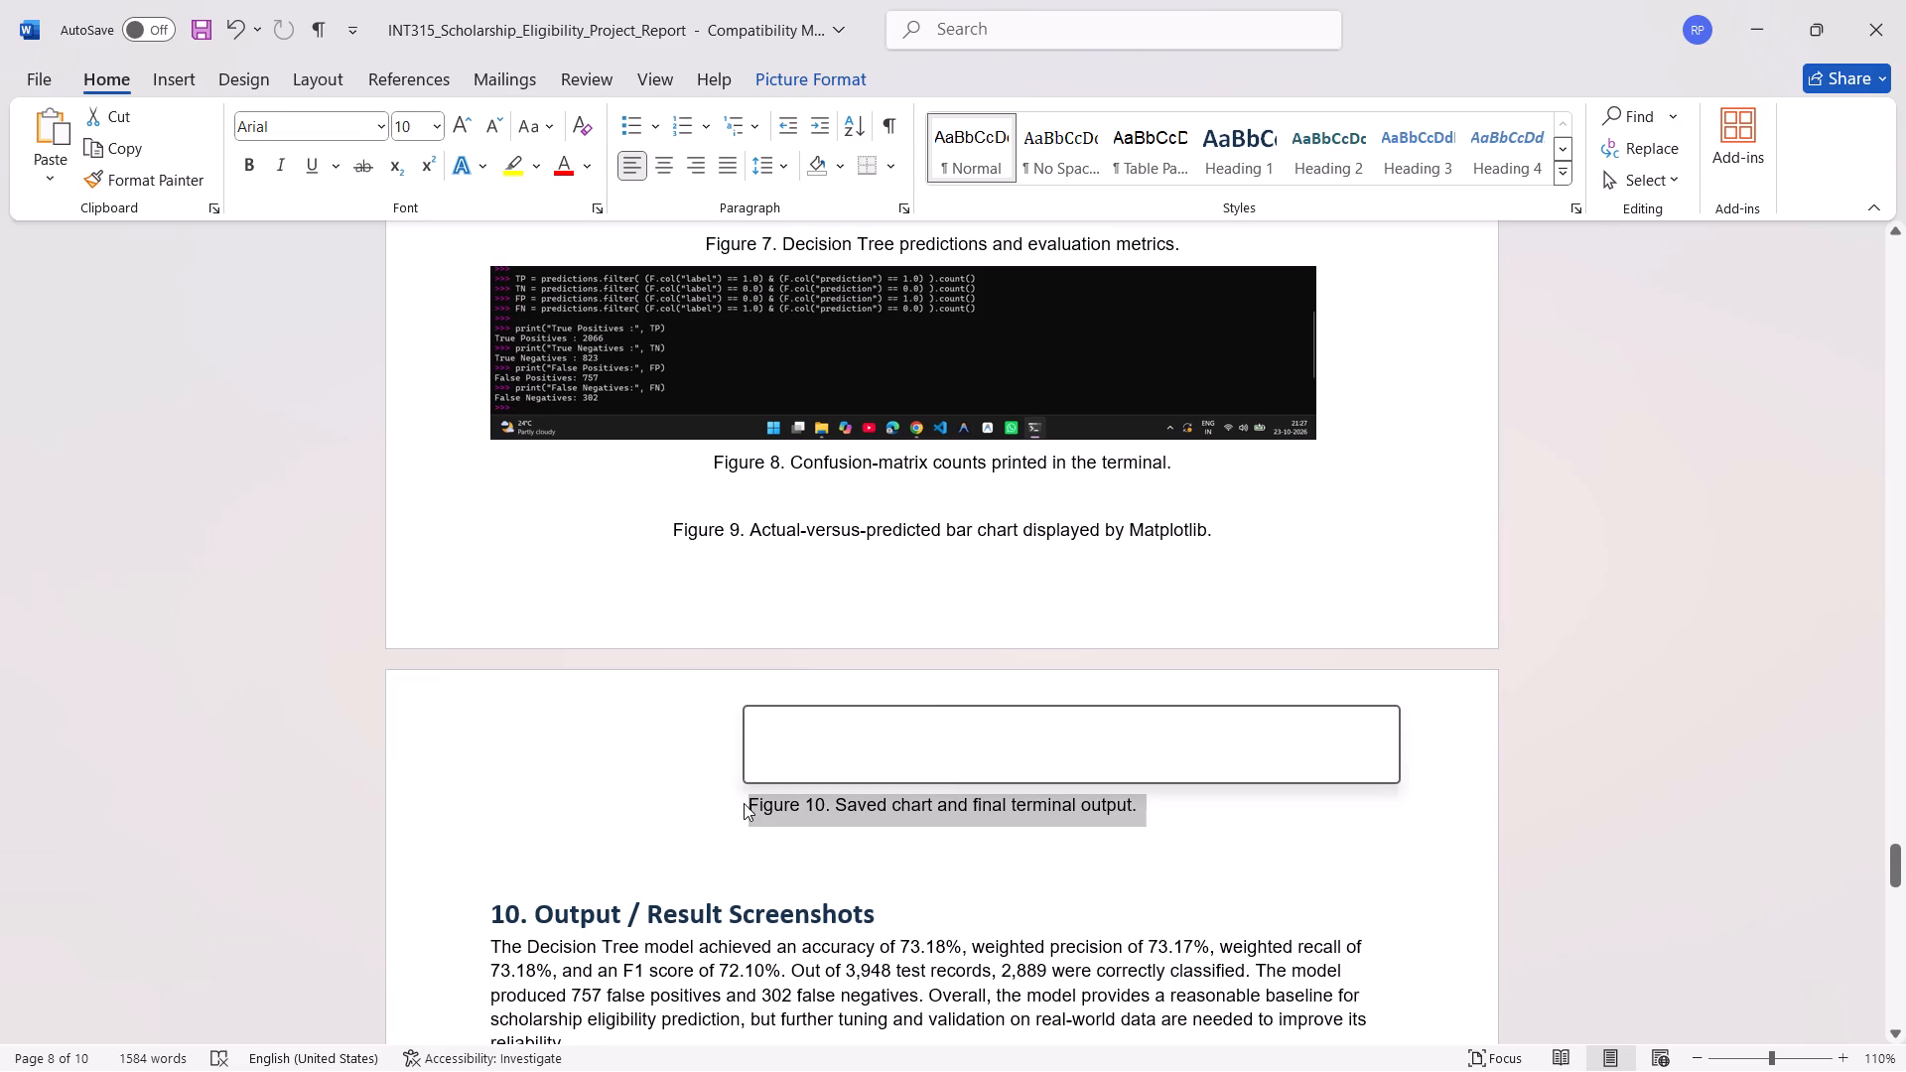
key(BackSpace)
key(BackSpace)
key(BackSpace)
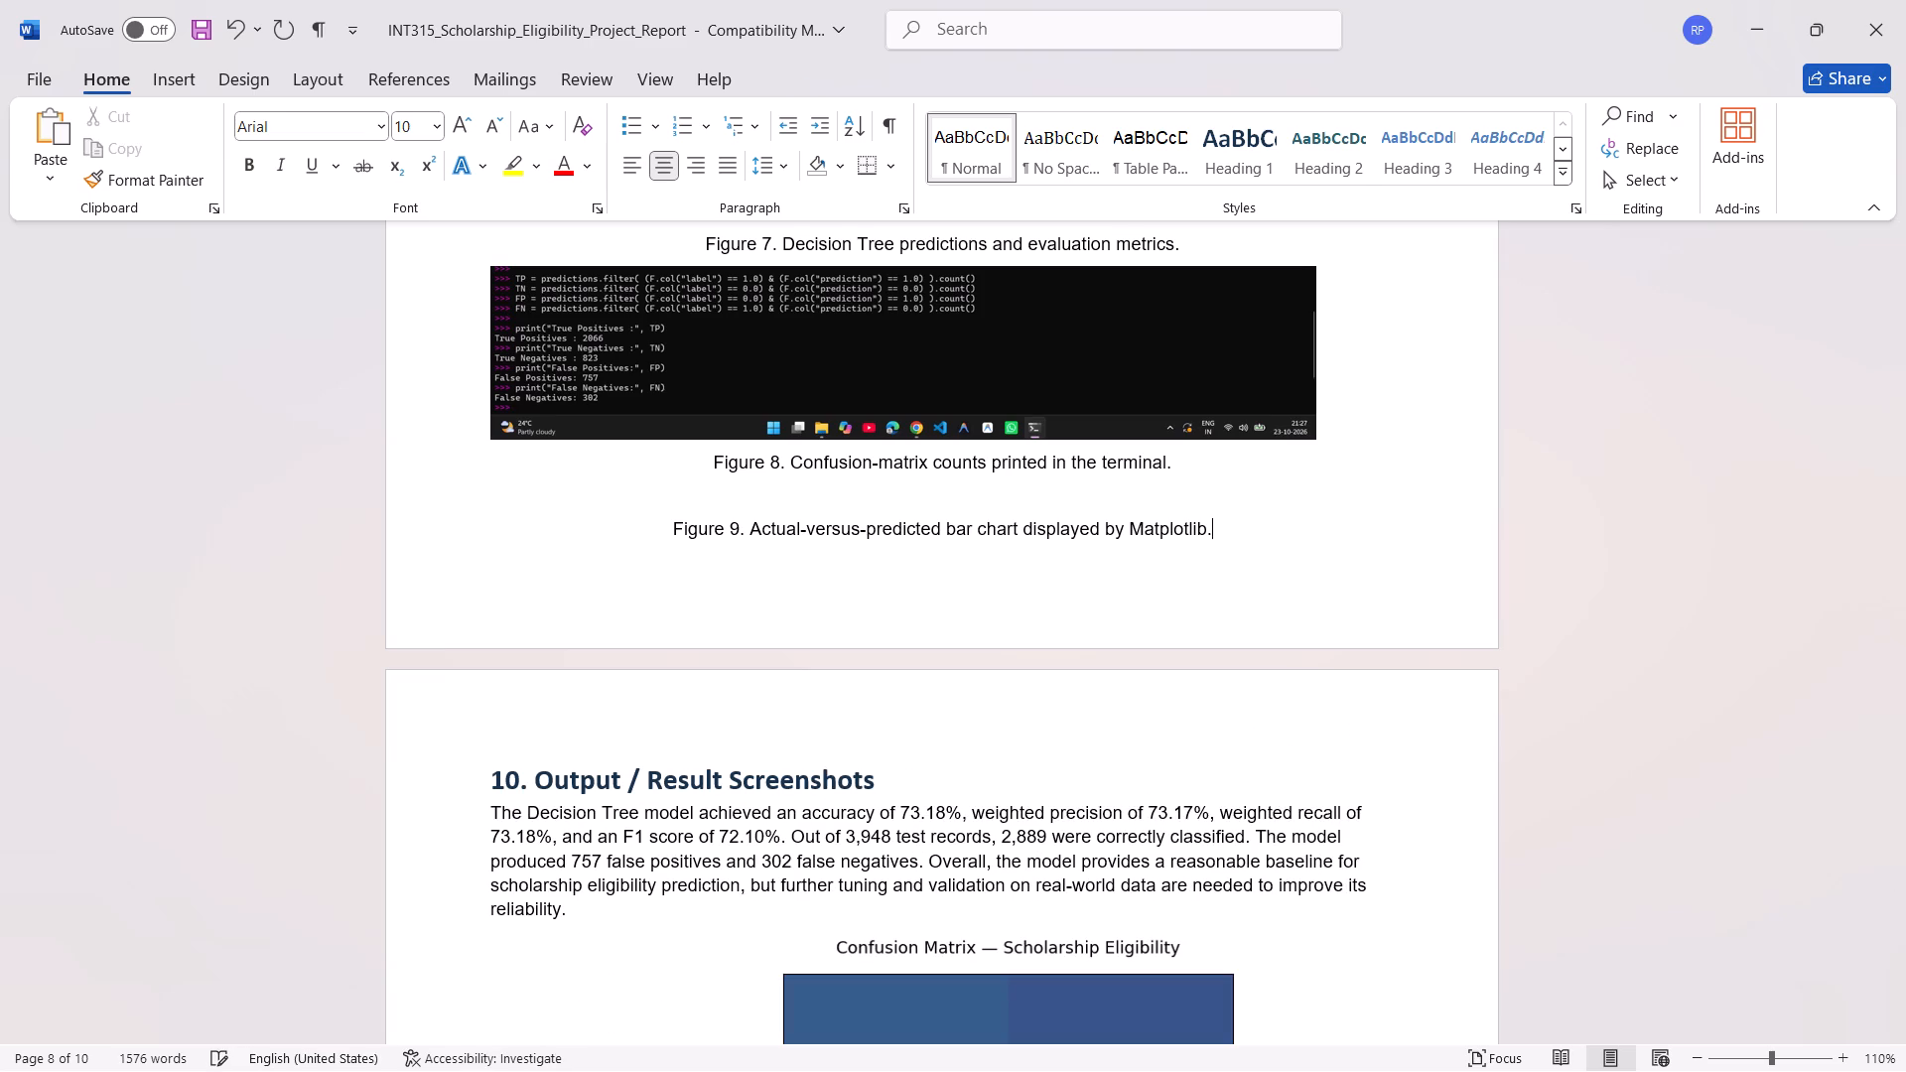
key(BackSpace)
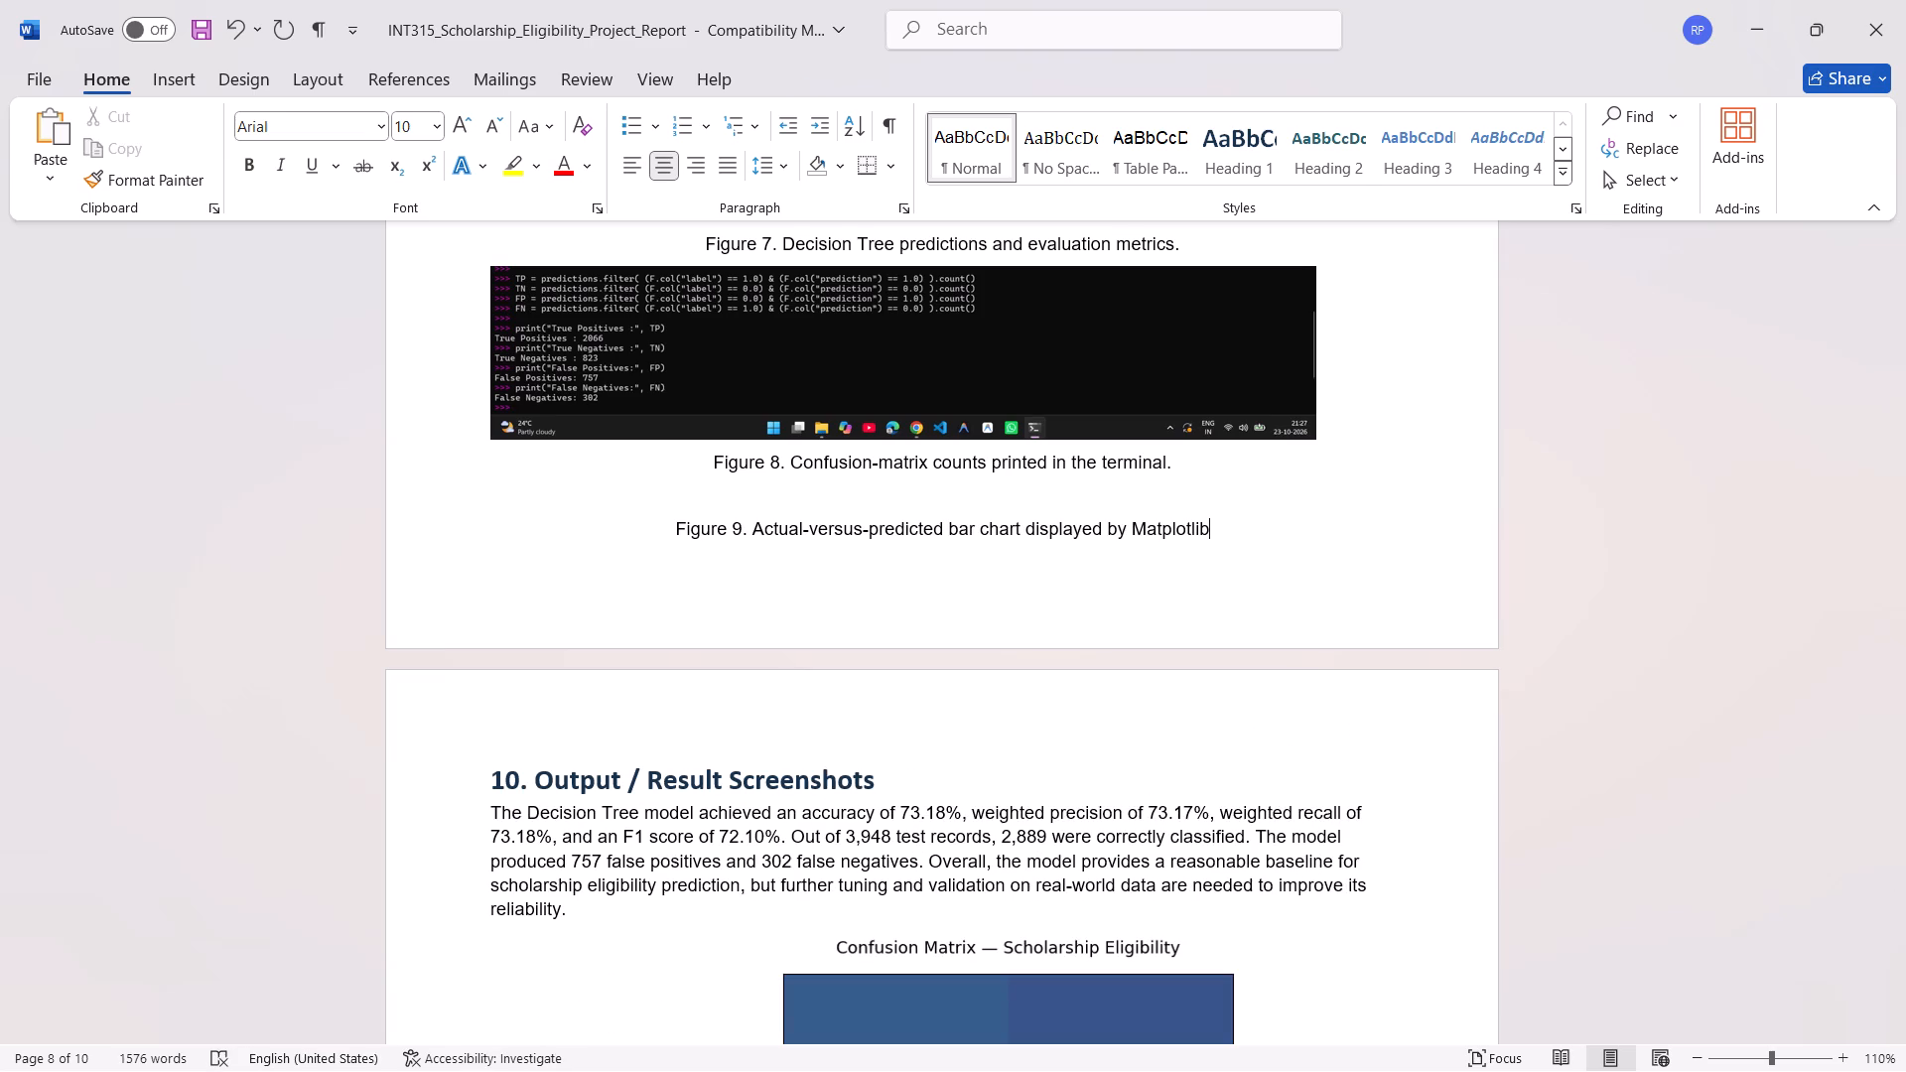
key(ctrl+z)
Paste the copied Actual vs Predicted Scholarship Eligibility bar chart screenshot on the empty line above the Figure 9 caption.
scroll(900, 785, up, 2)
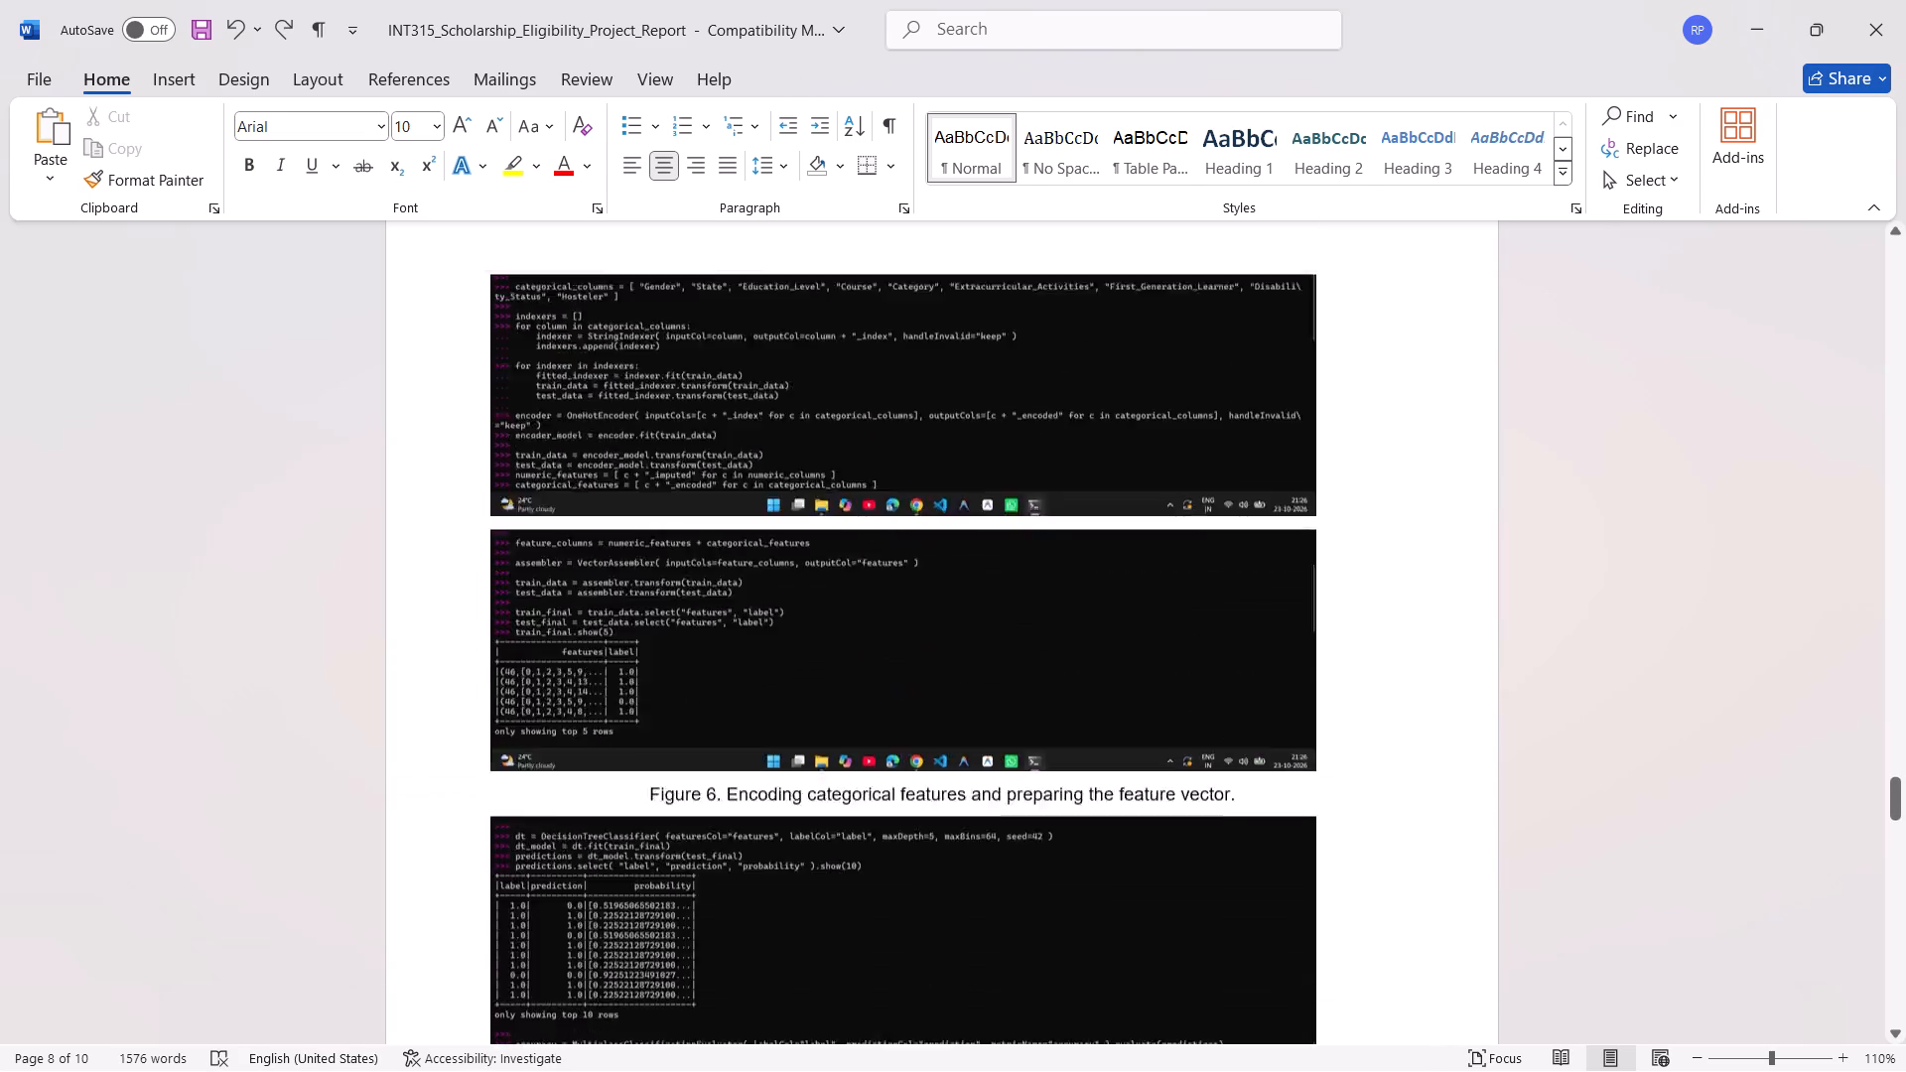
scroll(900, 785, up, 1)
scroll(900, 785, down, 3)
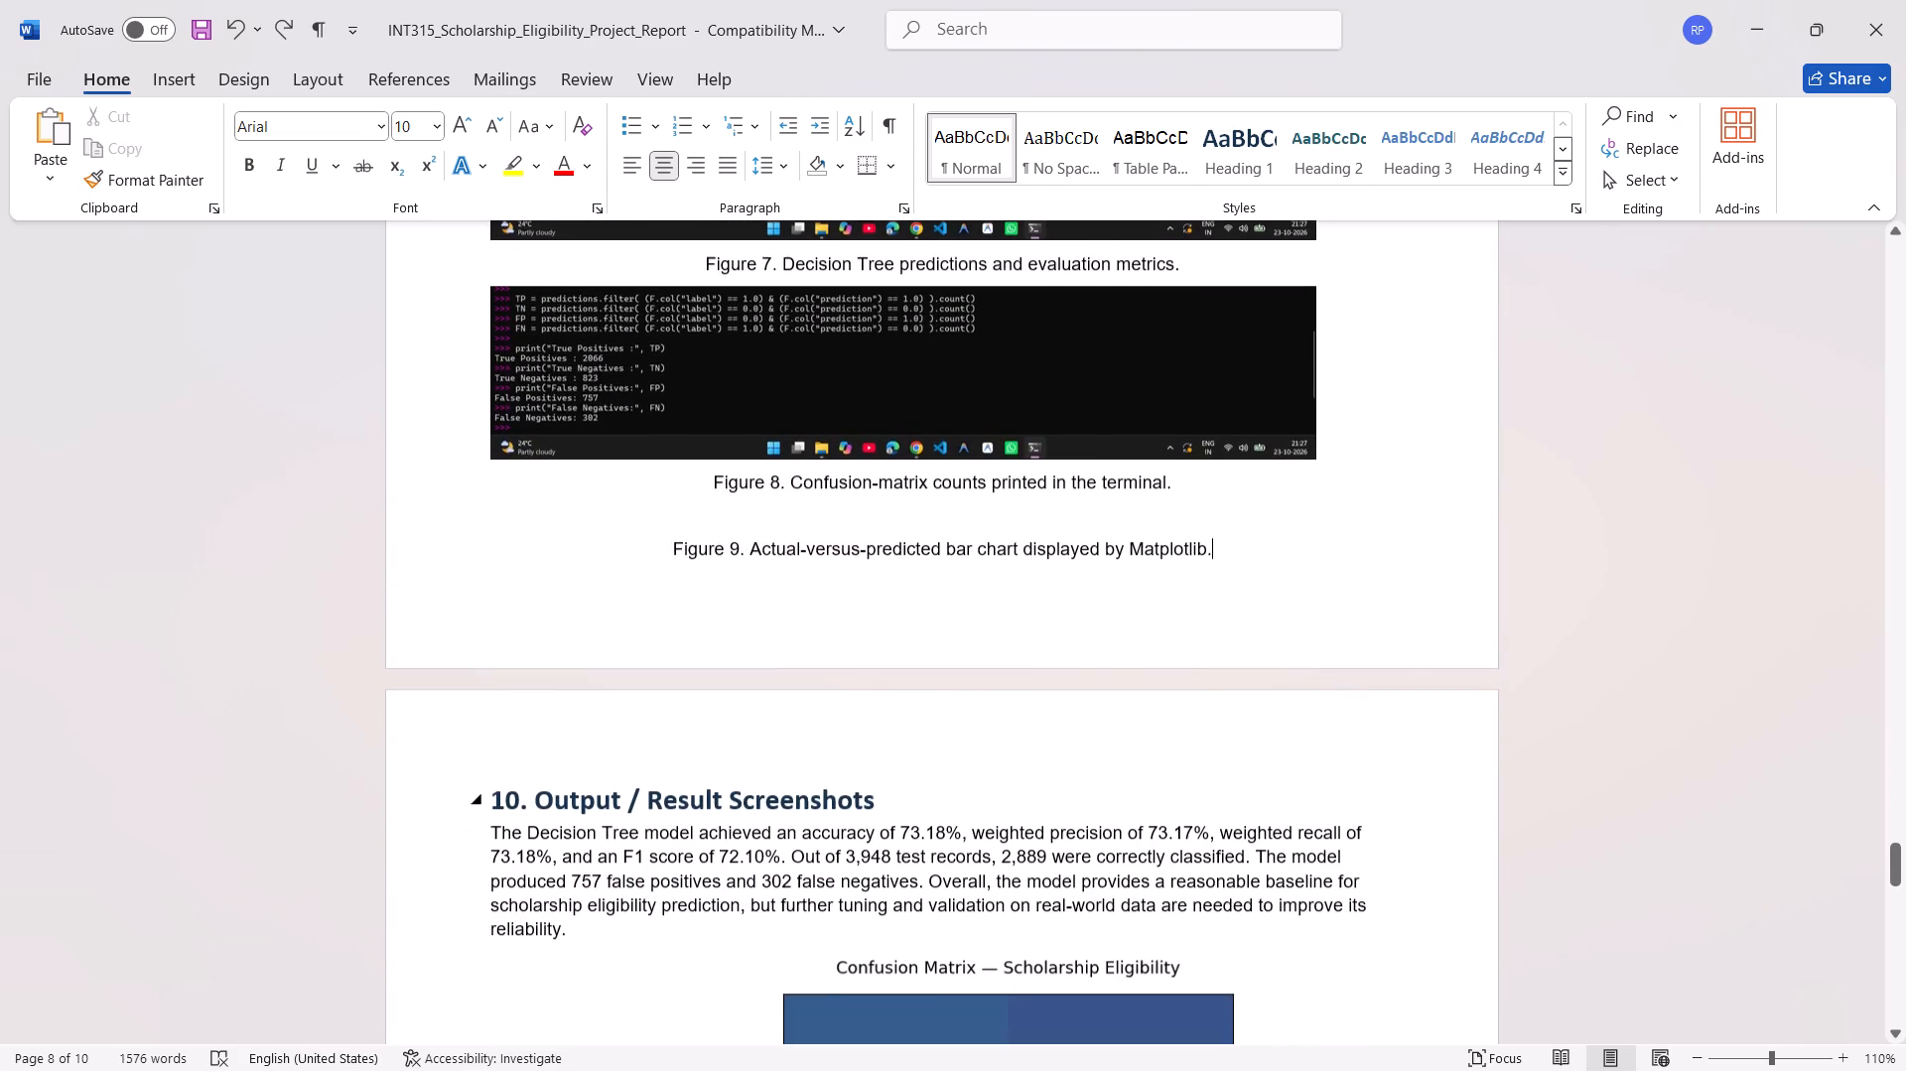
click(868, 517)
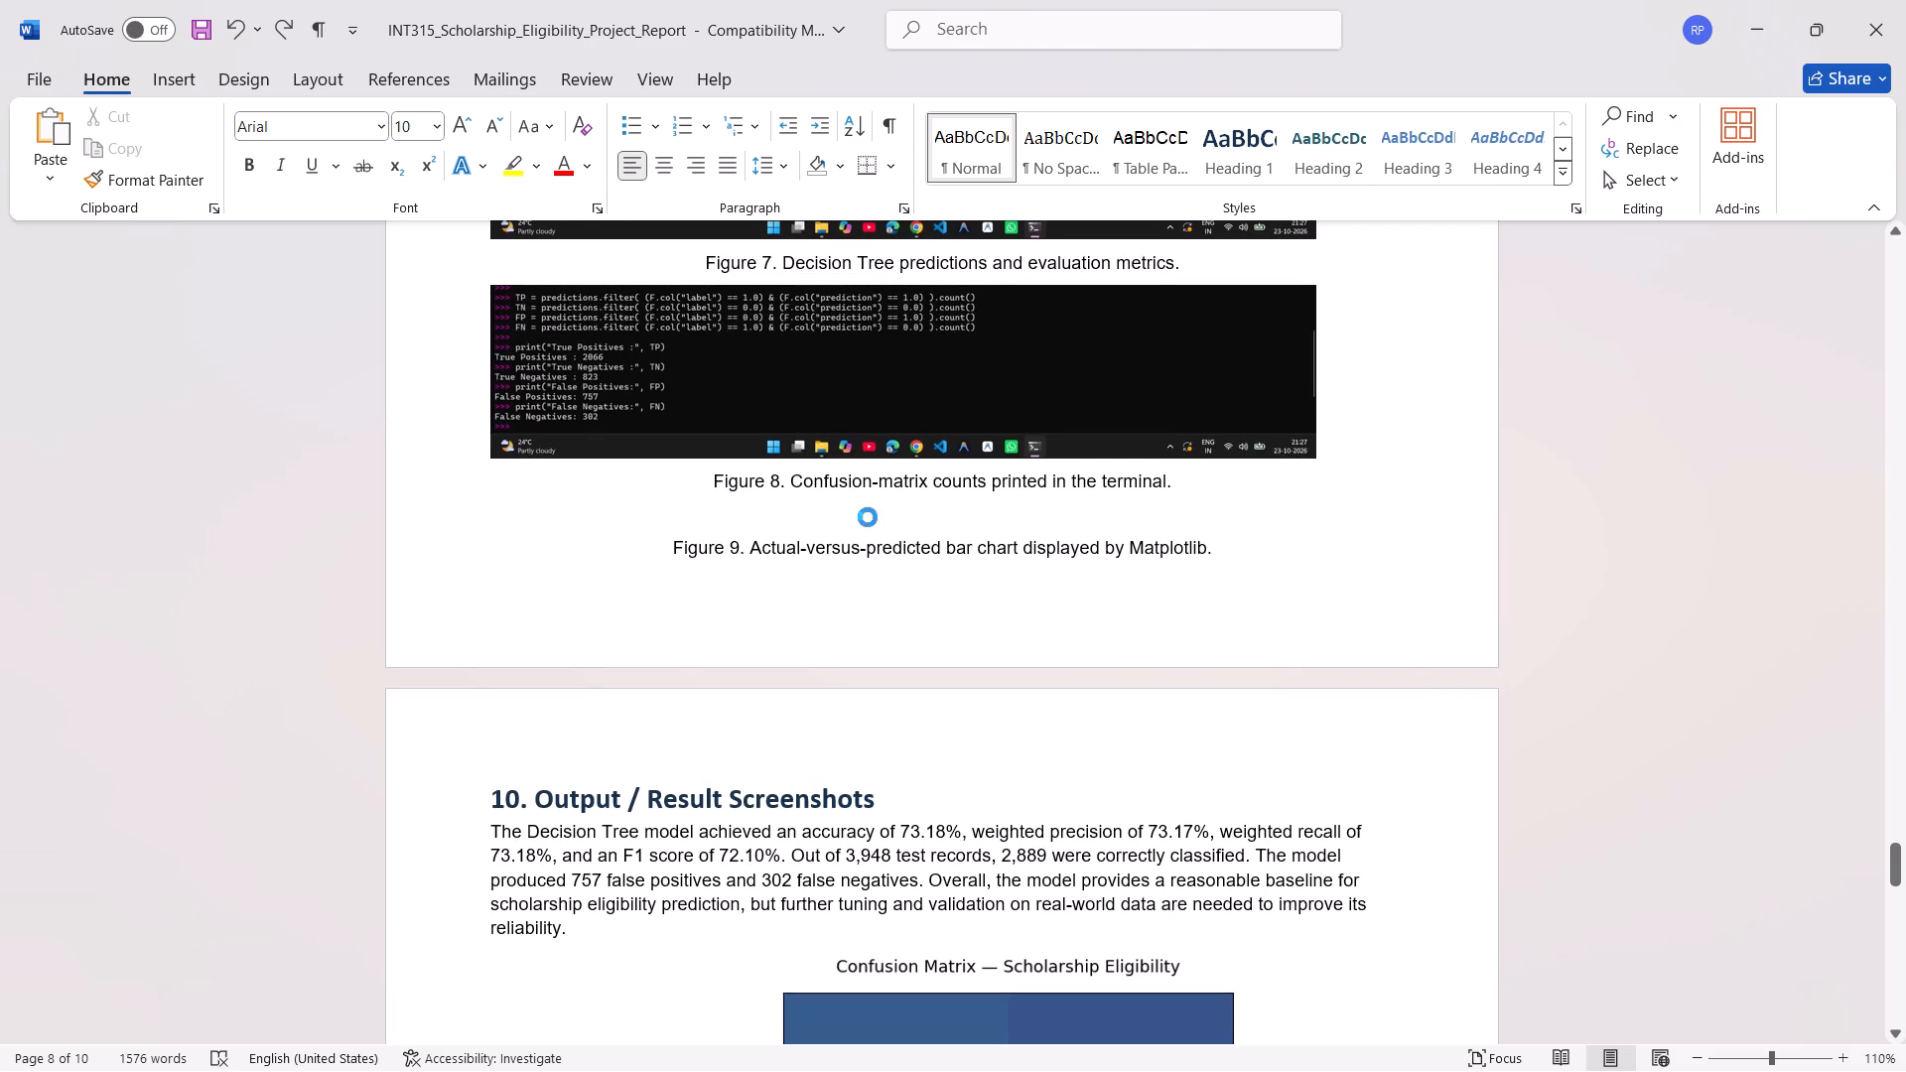
key(ctrl+v)
scroll(885, 671, down, 1)
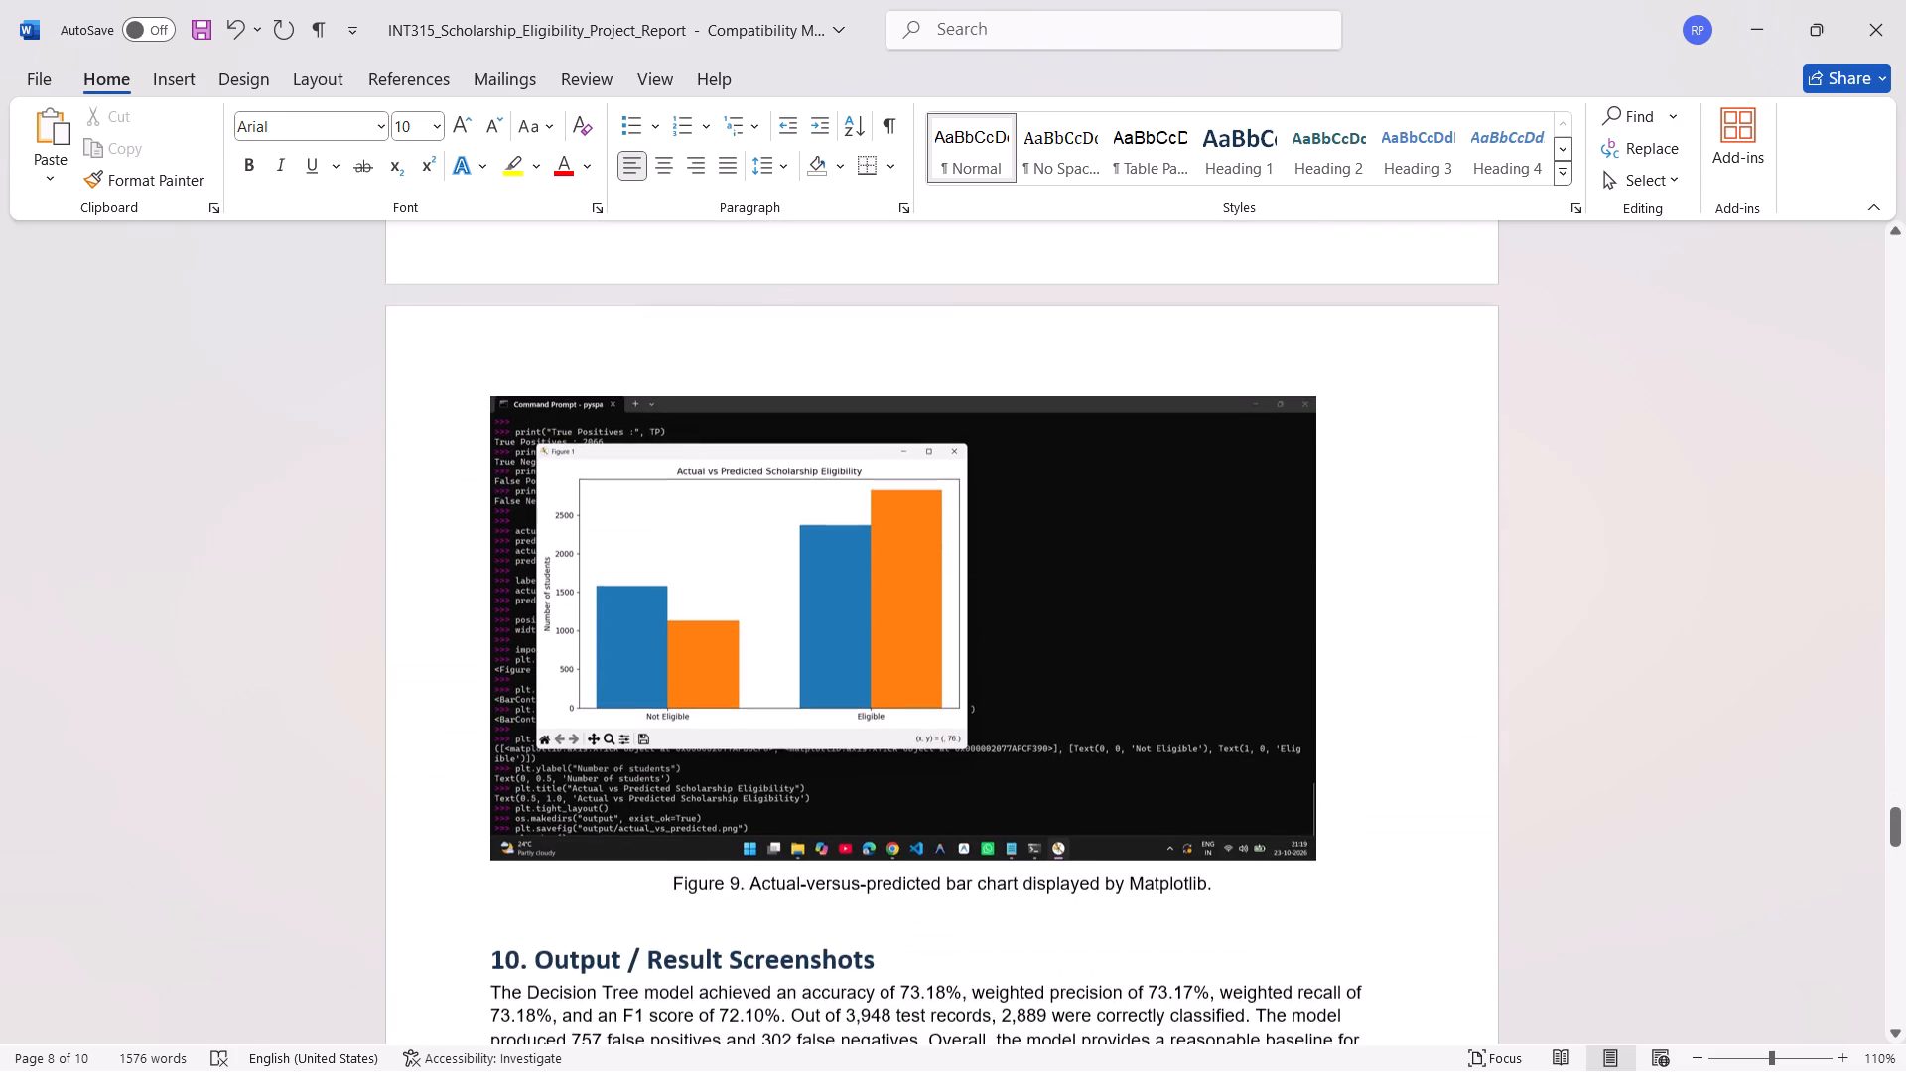
scroll(885, 671, down, 3)
scroll(885, 671, up, 1)
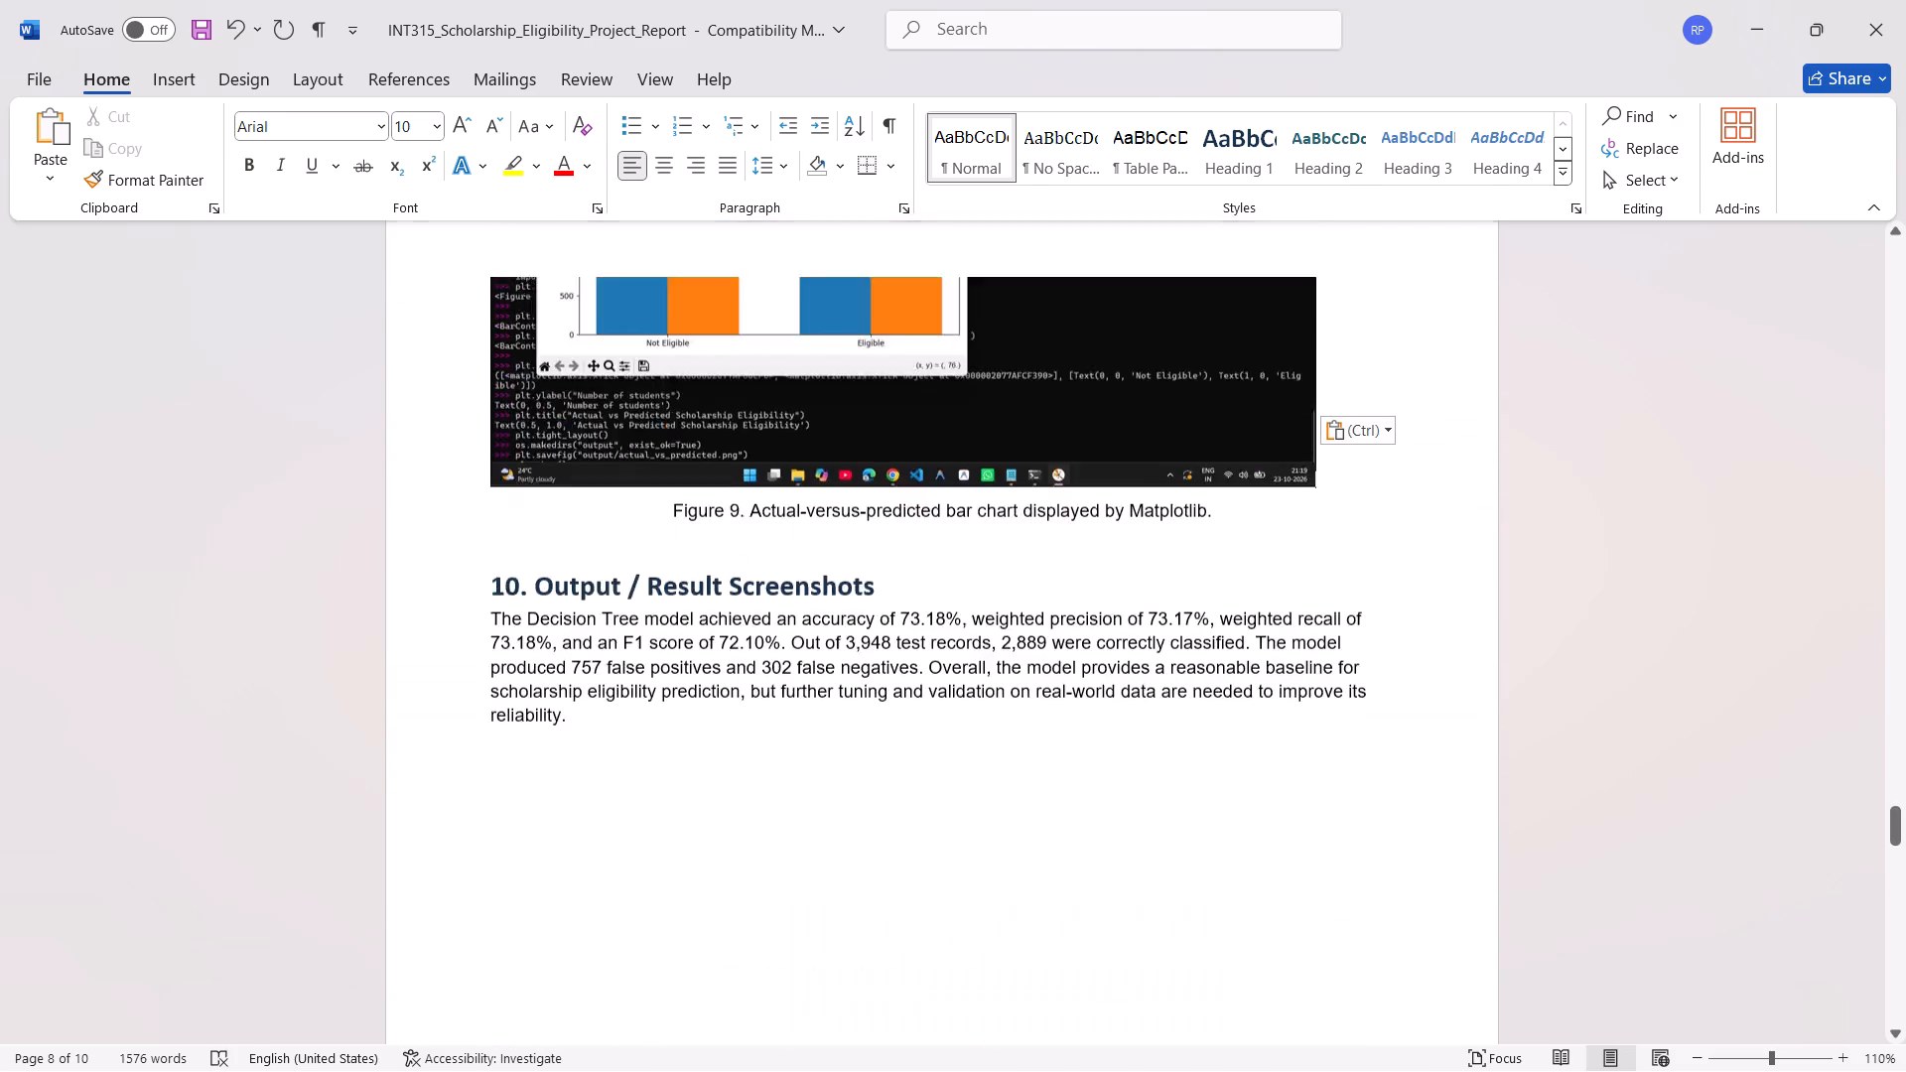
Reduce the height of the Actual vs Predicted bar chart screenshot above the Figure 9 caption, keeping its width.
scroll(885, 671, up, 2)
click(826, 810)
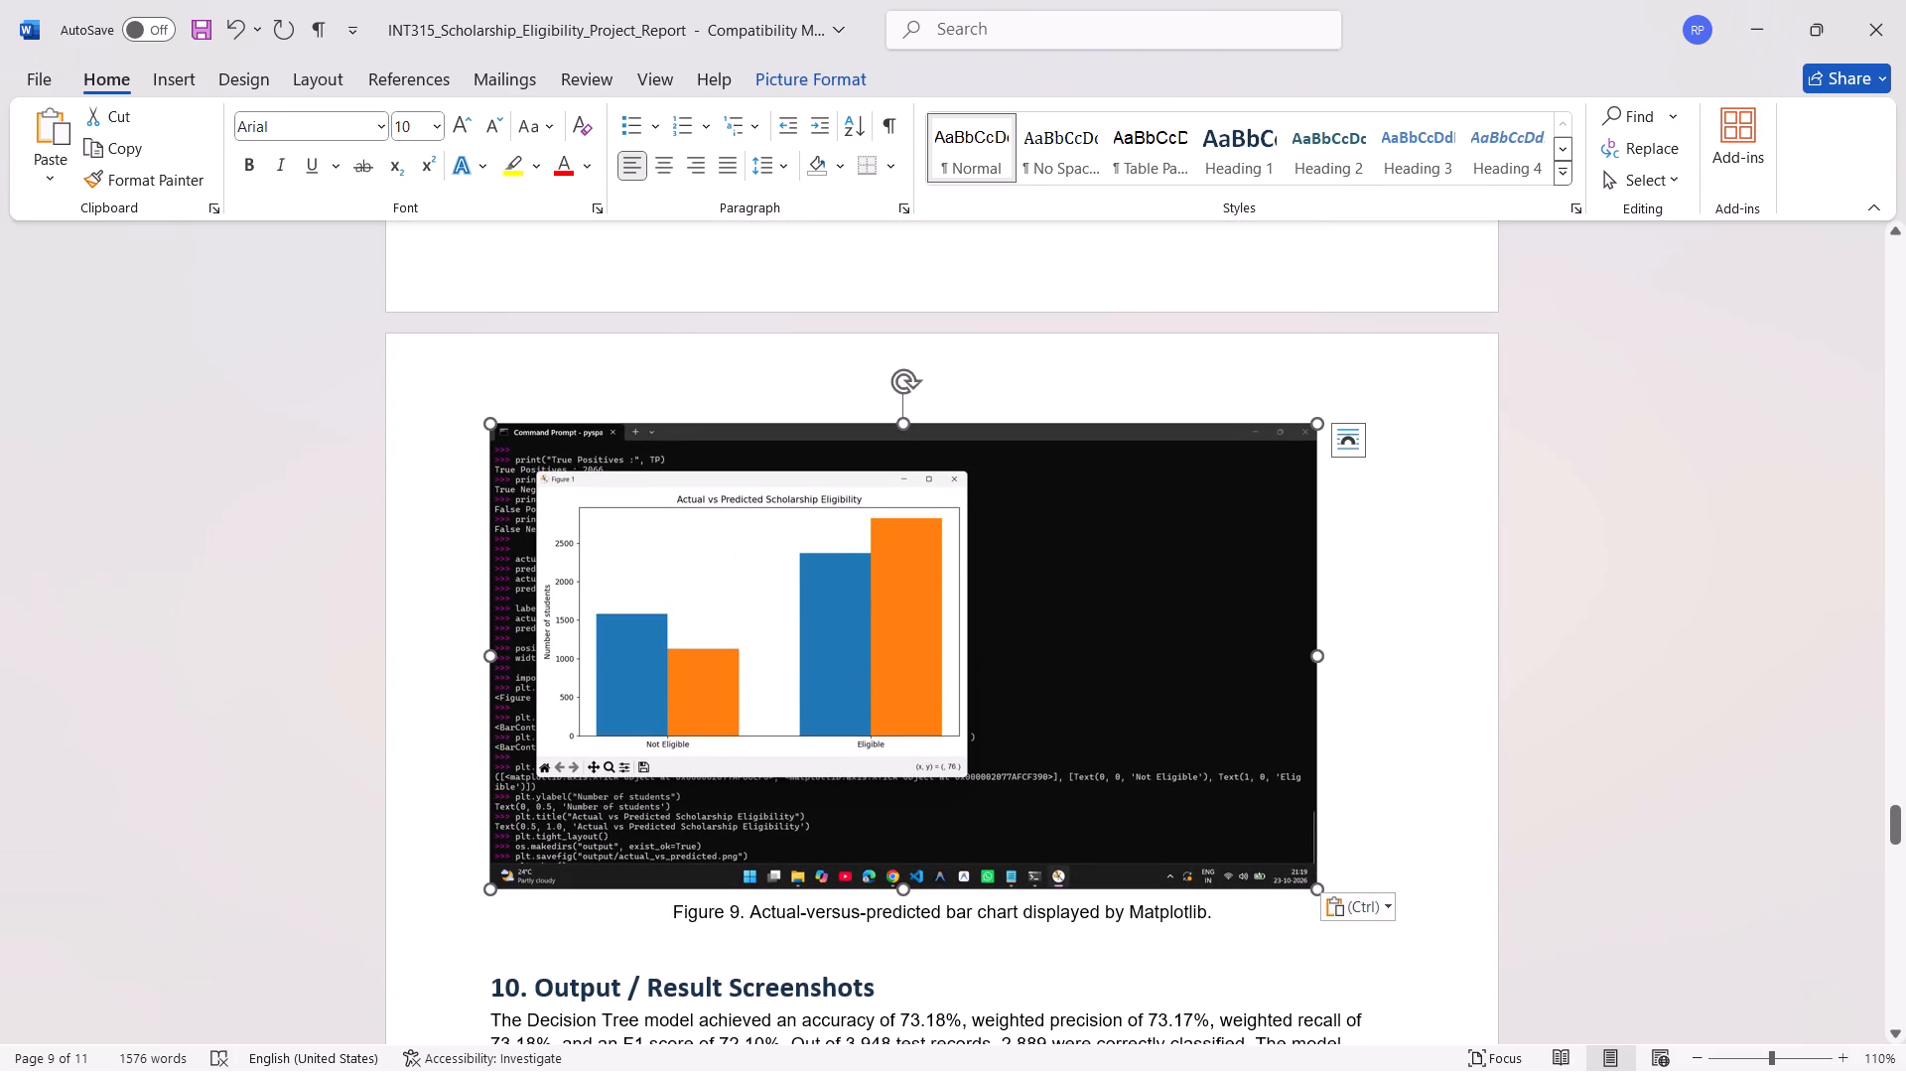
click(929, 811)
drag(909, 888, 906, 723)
Delete the Actual vs Predicted bar chart screenshot above the Figure 9 caption.
click(835, 624)
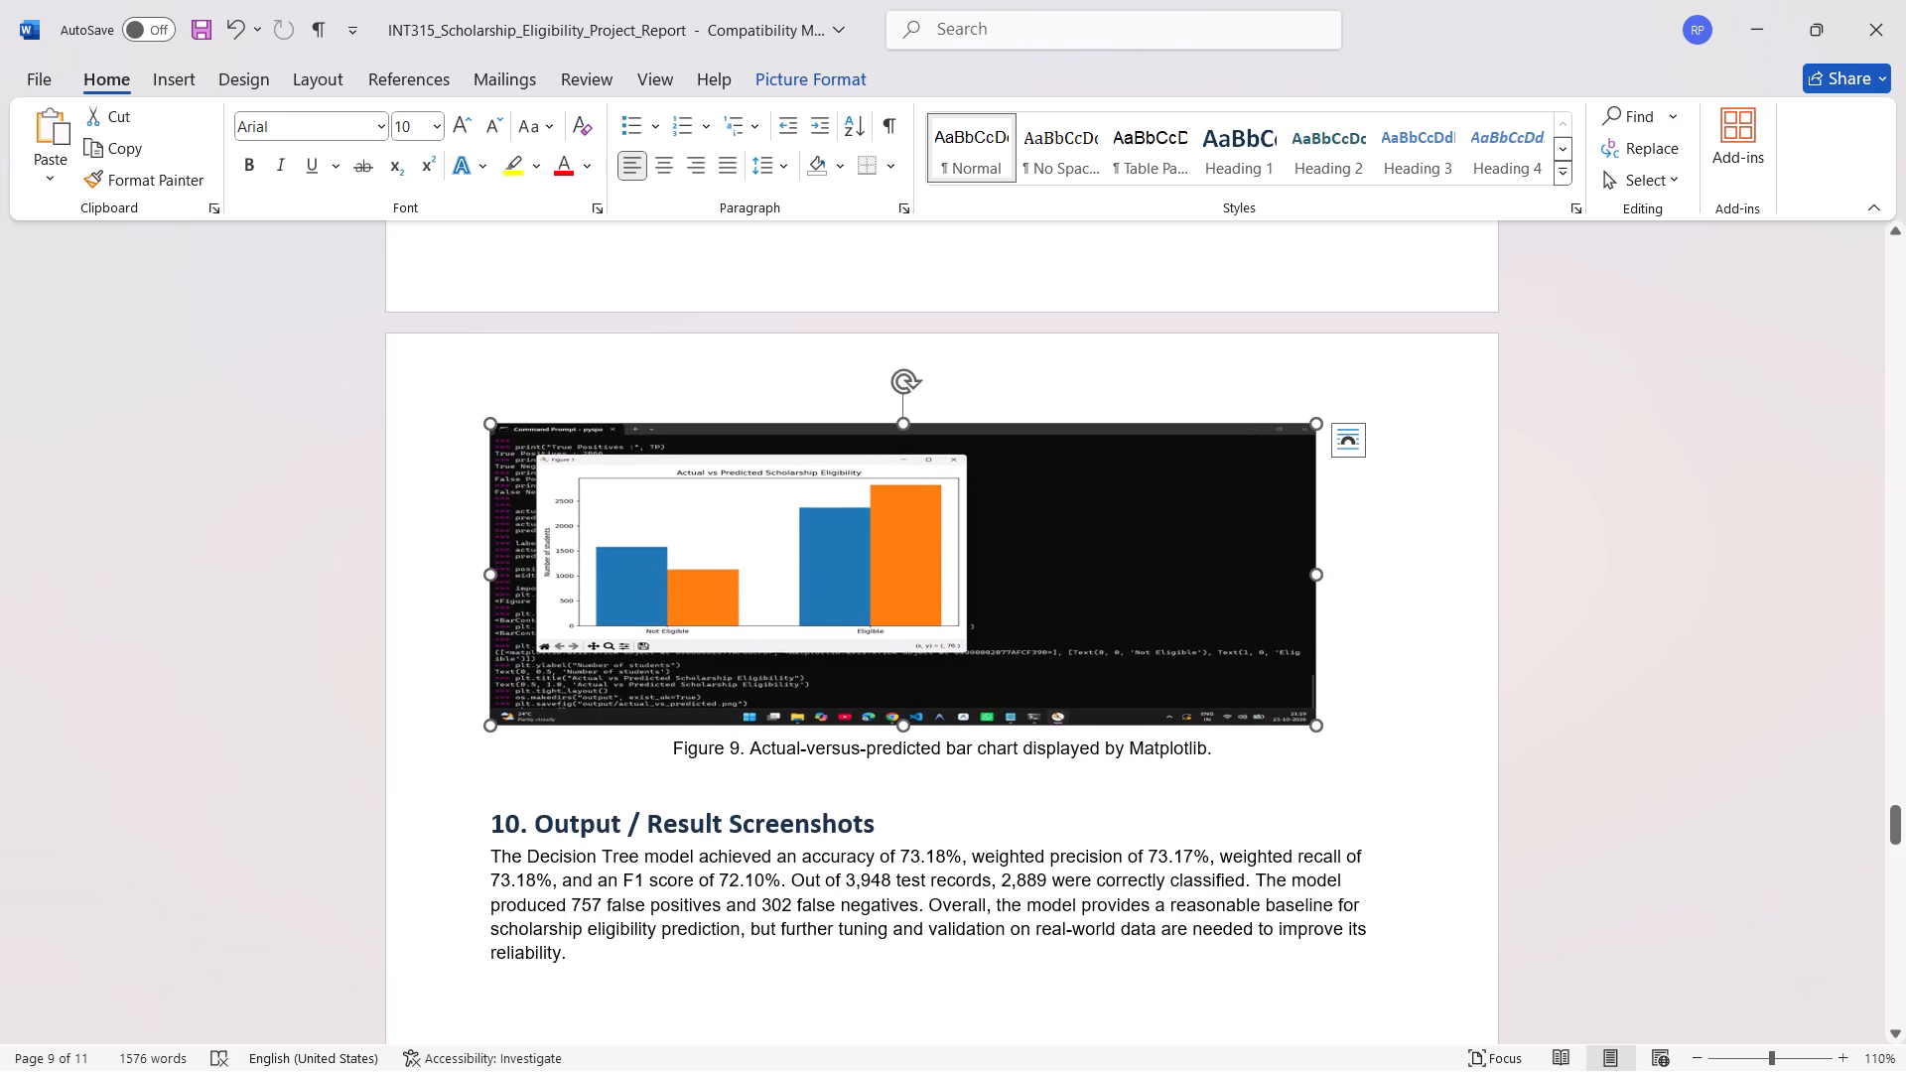
key(Delete)
Delete the Figure 9 caption and its leftover empty line before section 10.
scroll(835, 624, up, 1)
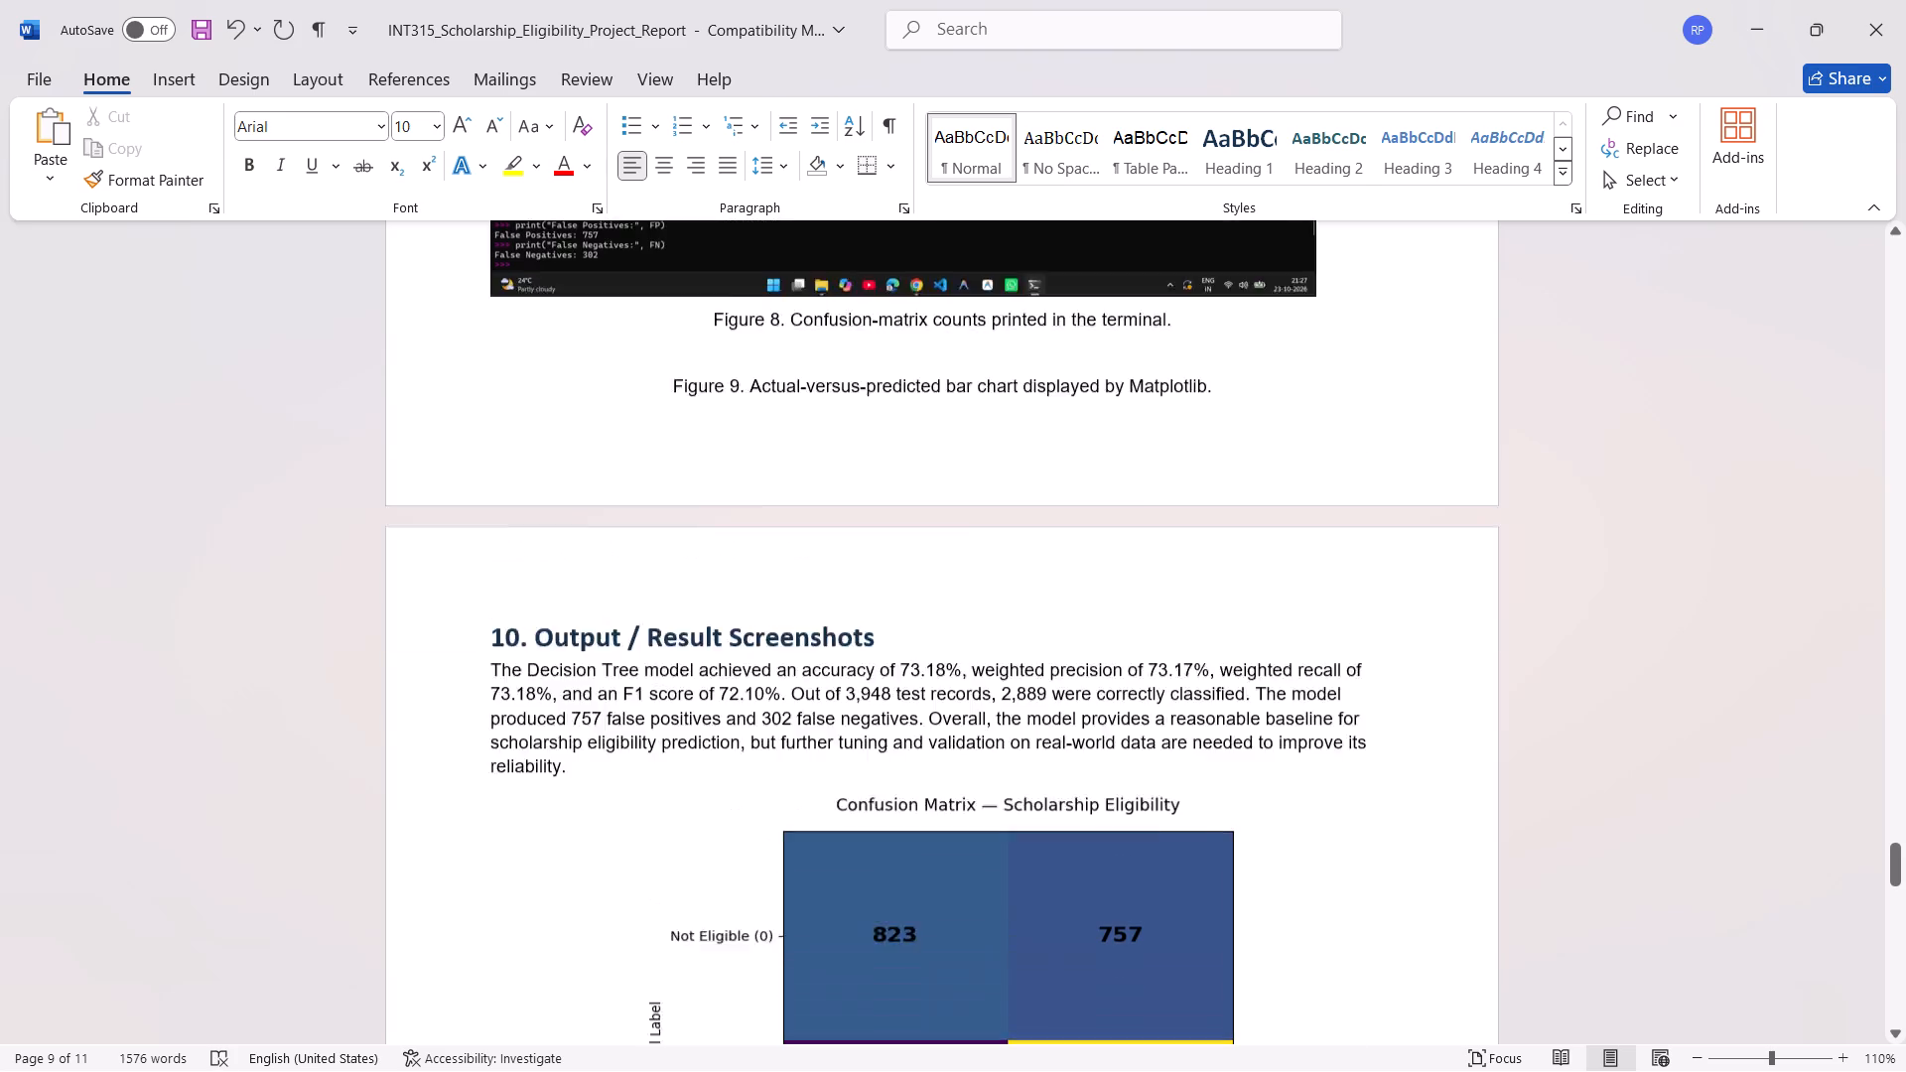
scroll(835, 624, up, 1)
drag(1225, 597, 670, 583)
key(BackSpace)
key(BackSpace)
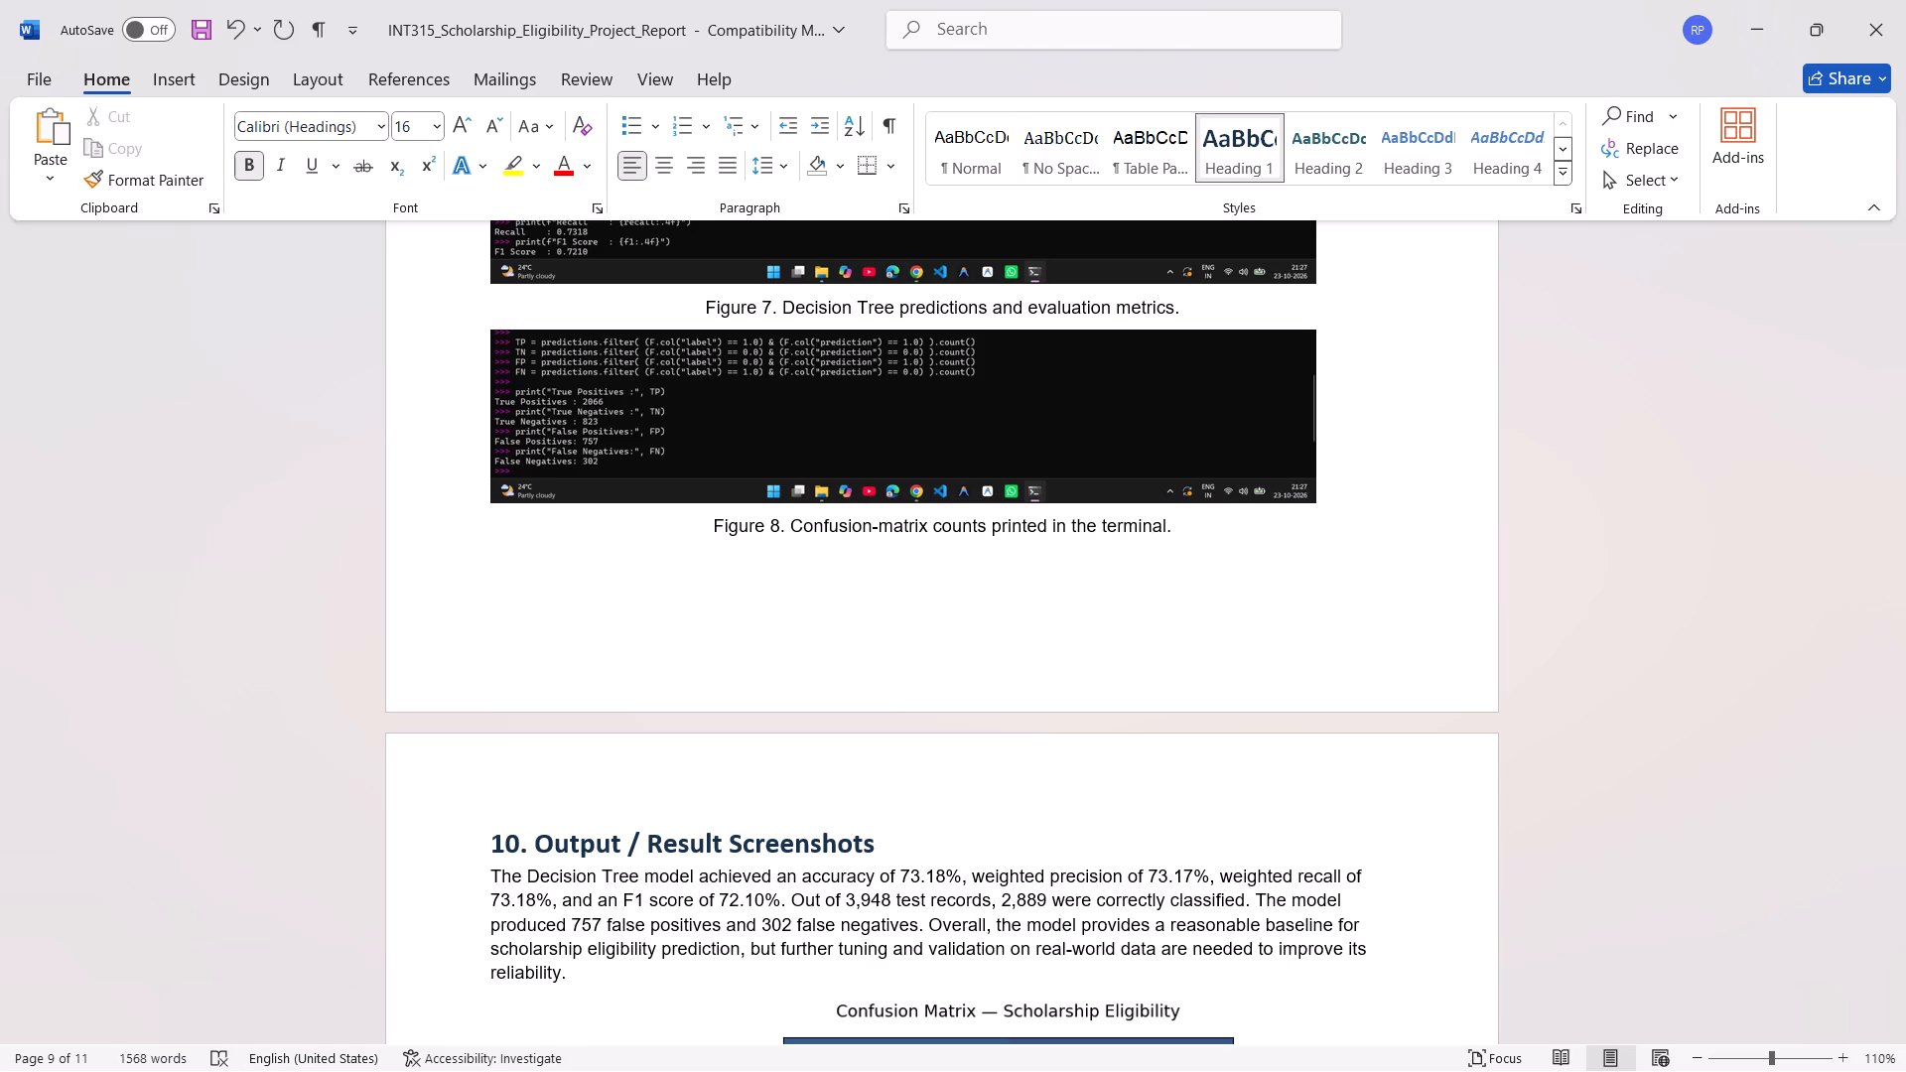
Review the report's closing sections and section 9's screenshots, checking each screenshot against its figure caption.
scroll(670, 583, down, 7)
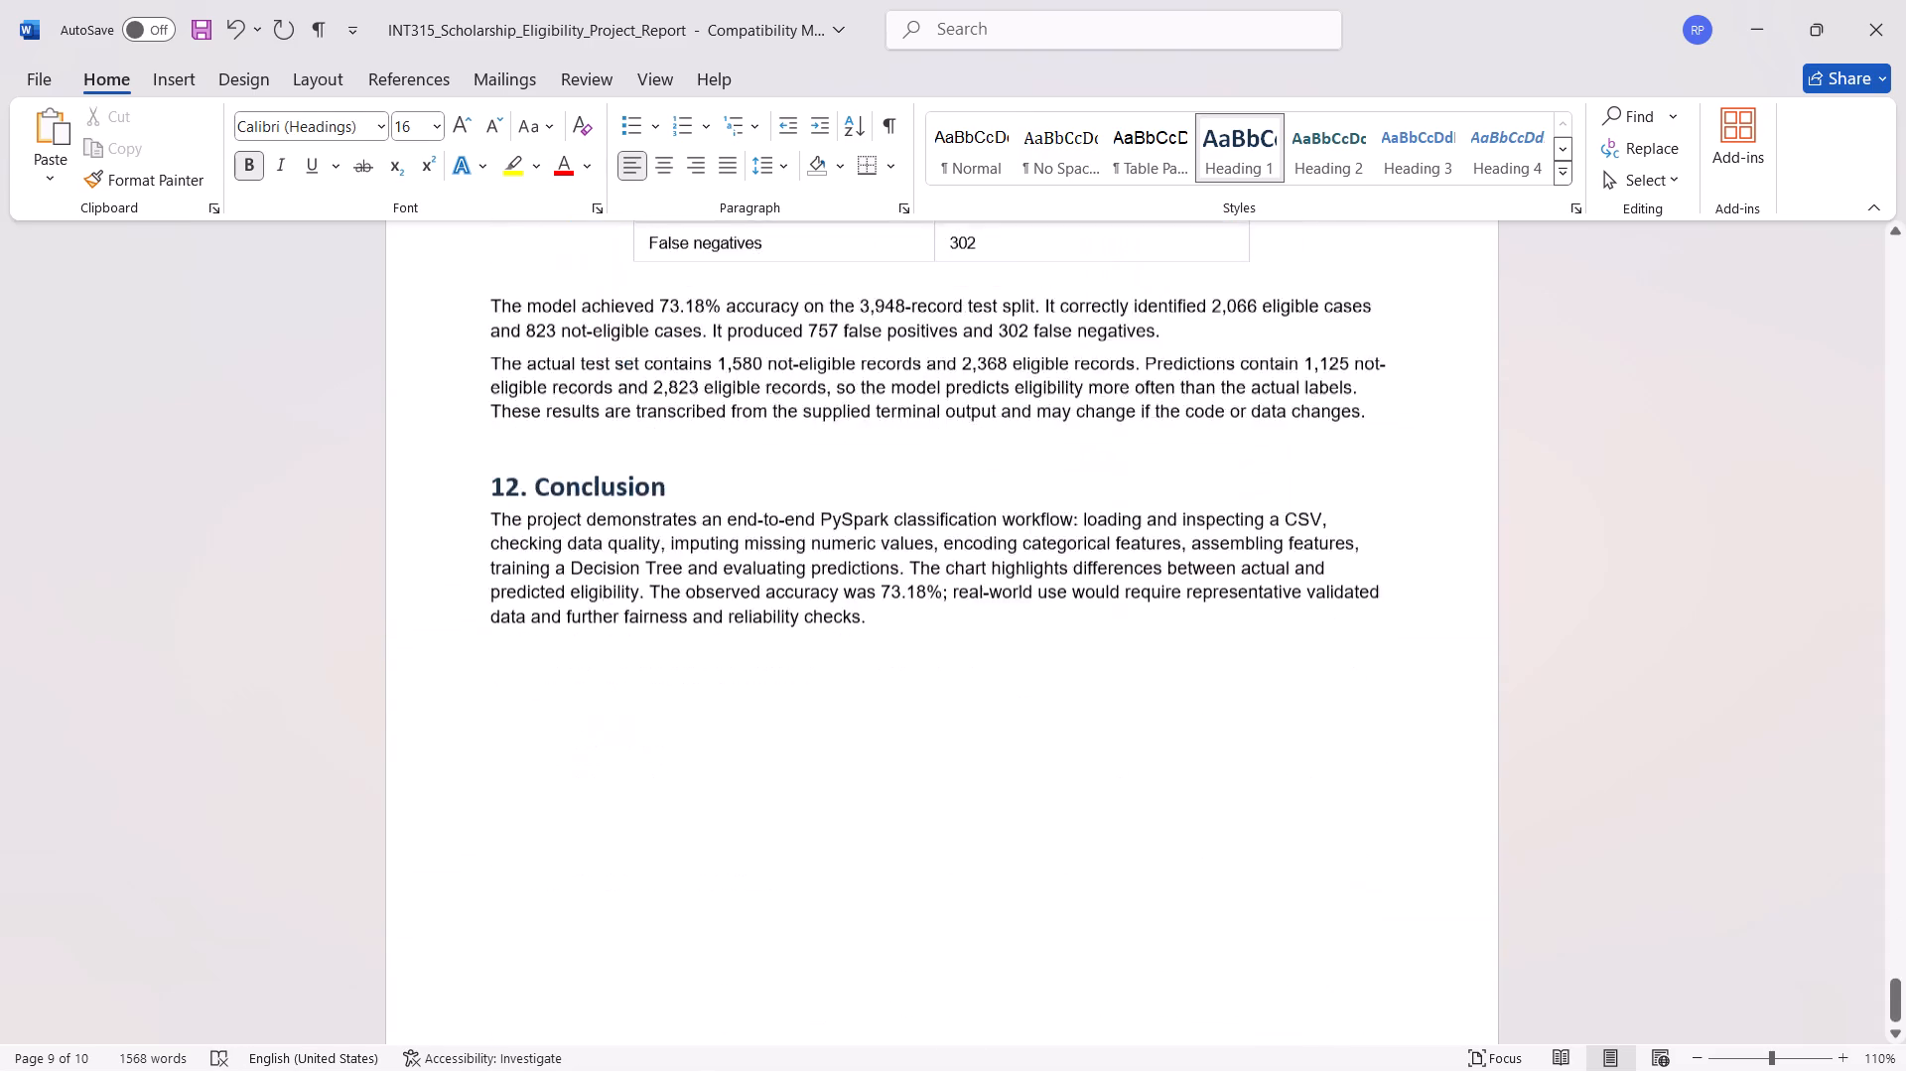
scroll(670, 583, down, 1)
scroll(670, 583, up, 6)
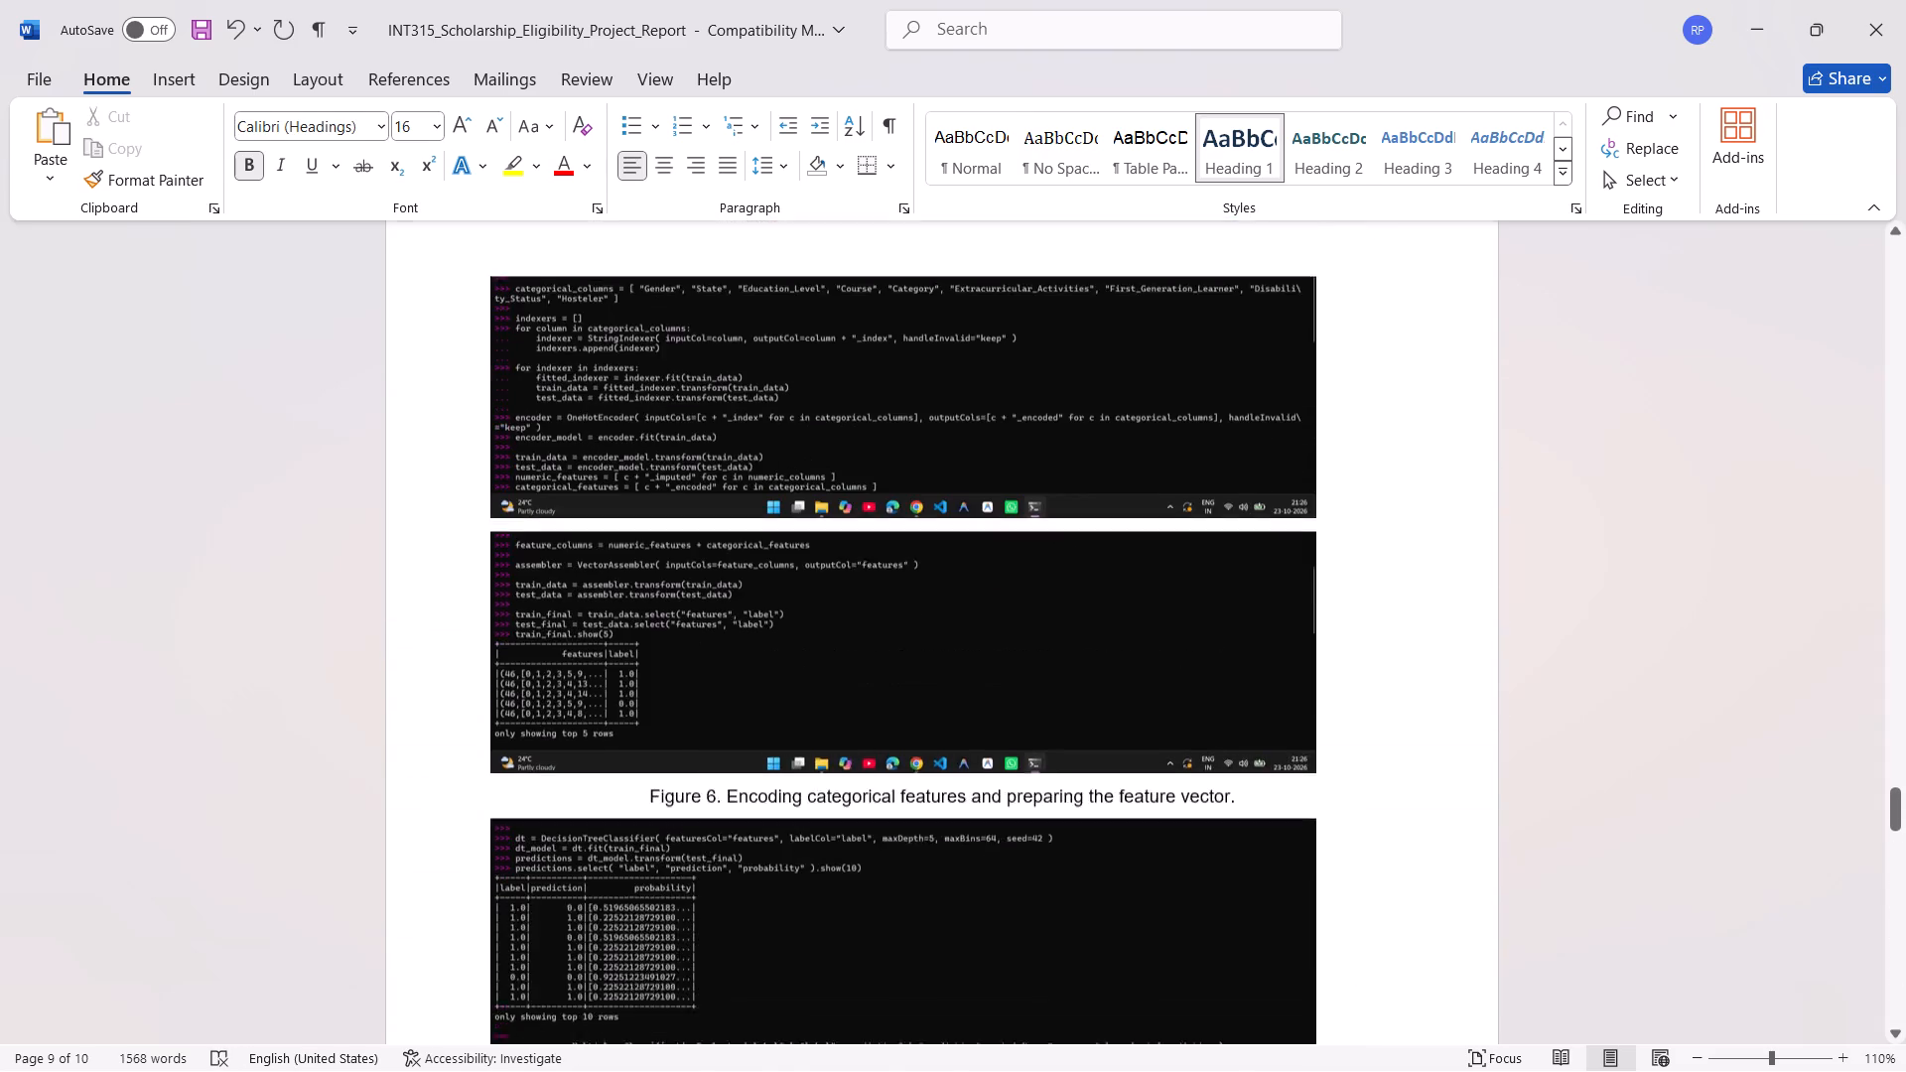
scroll(670, 583, up, 5)
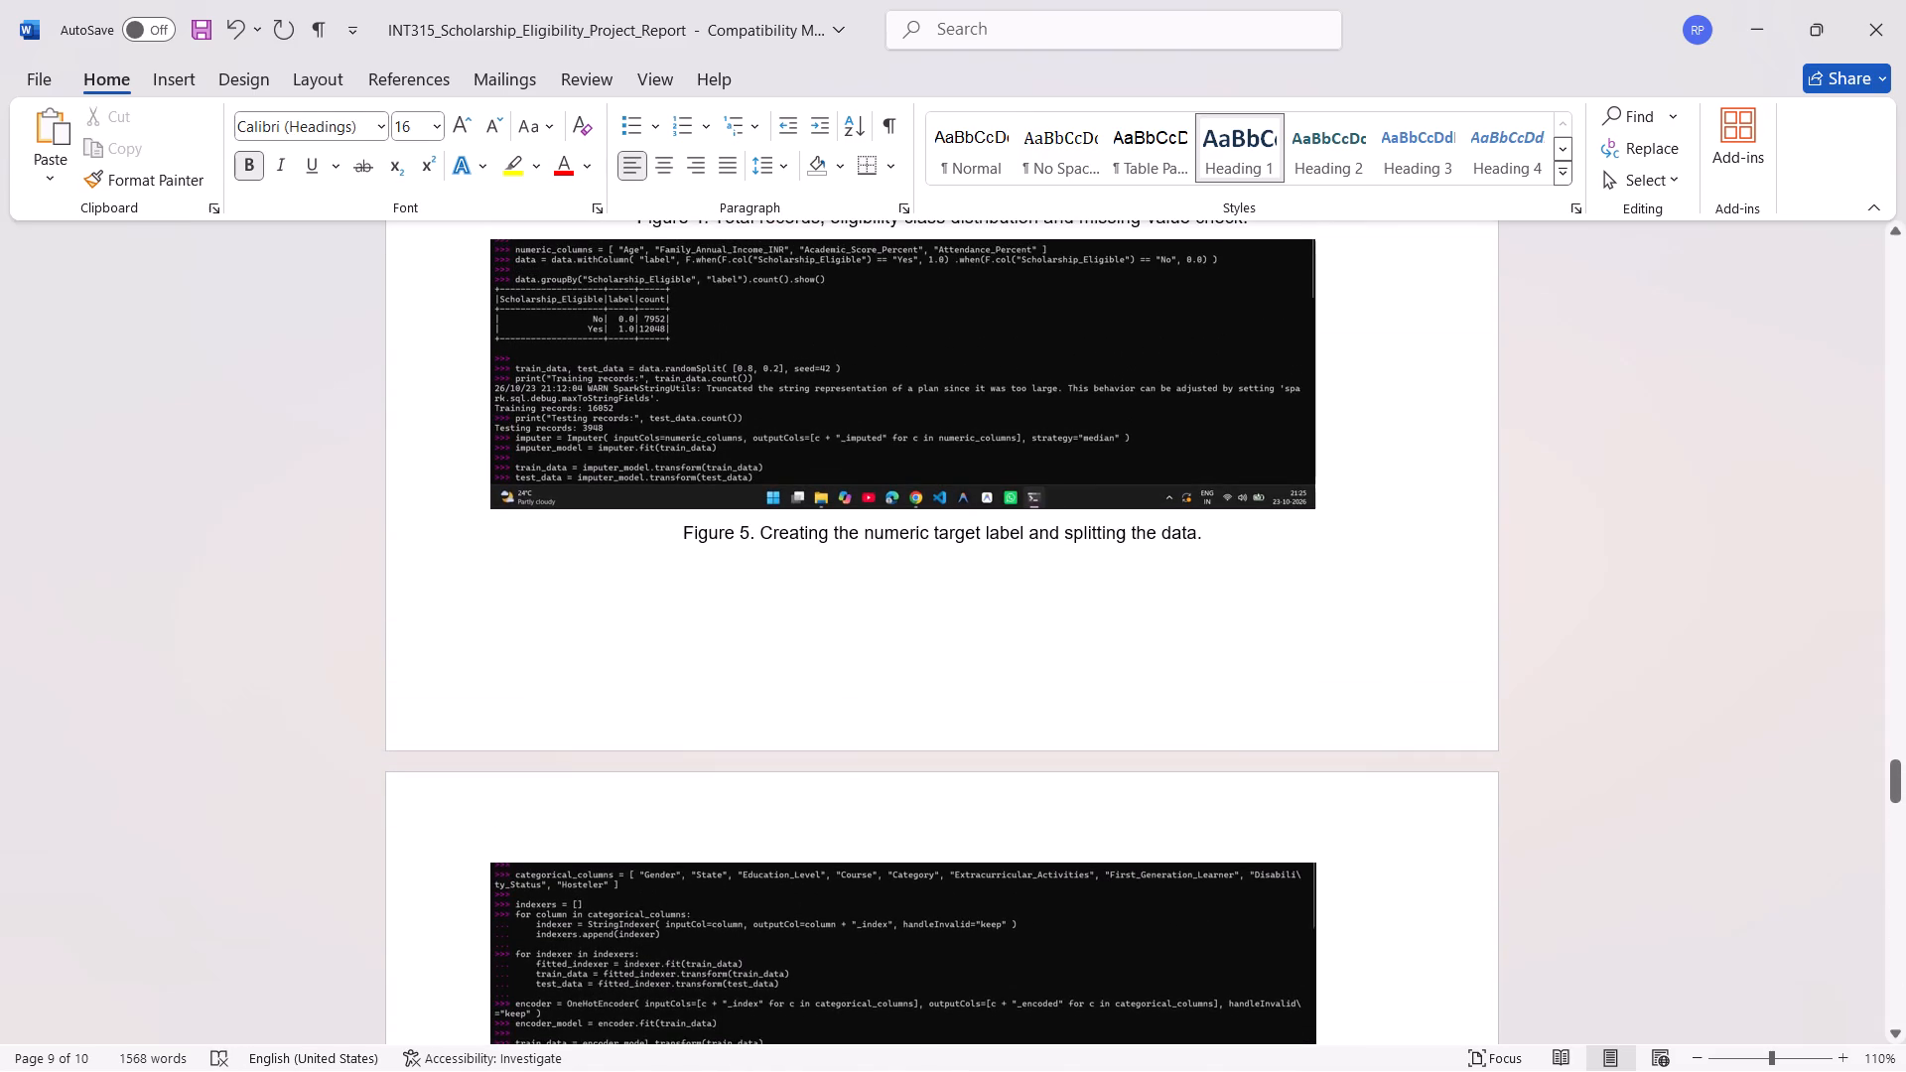
scroll(785, 504, up, 2)
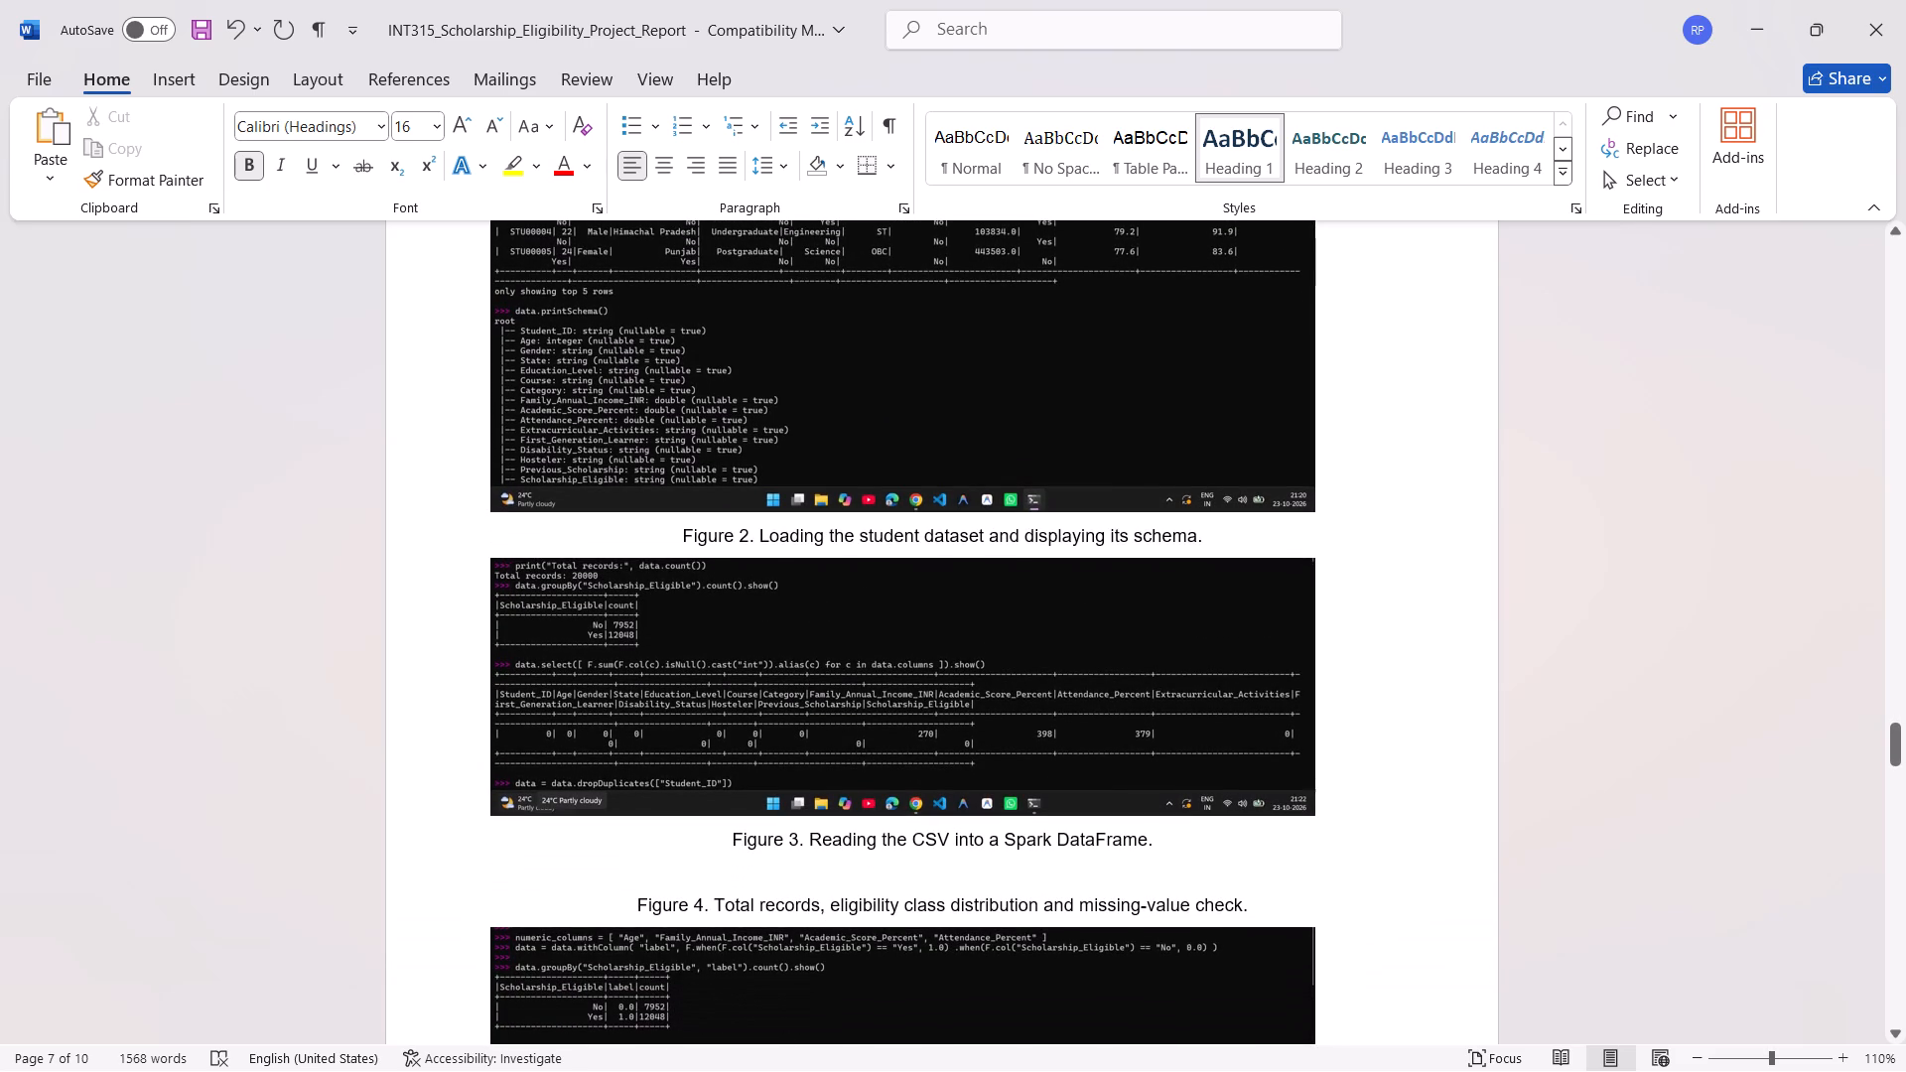
scroll(785, 504, up, 2)
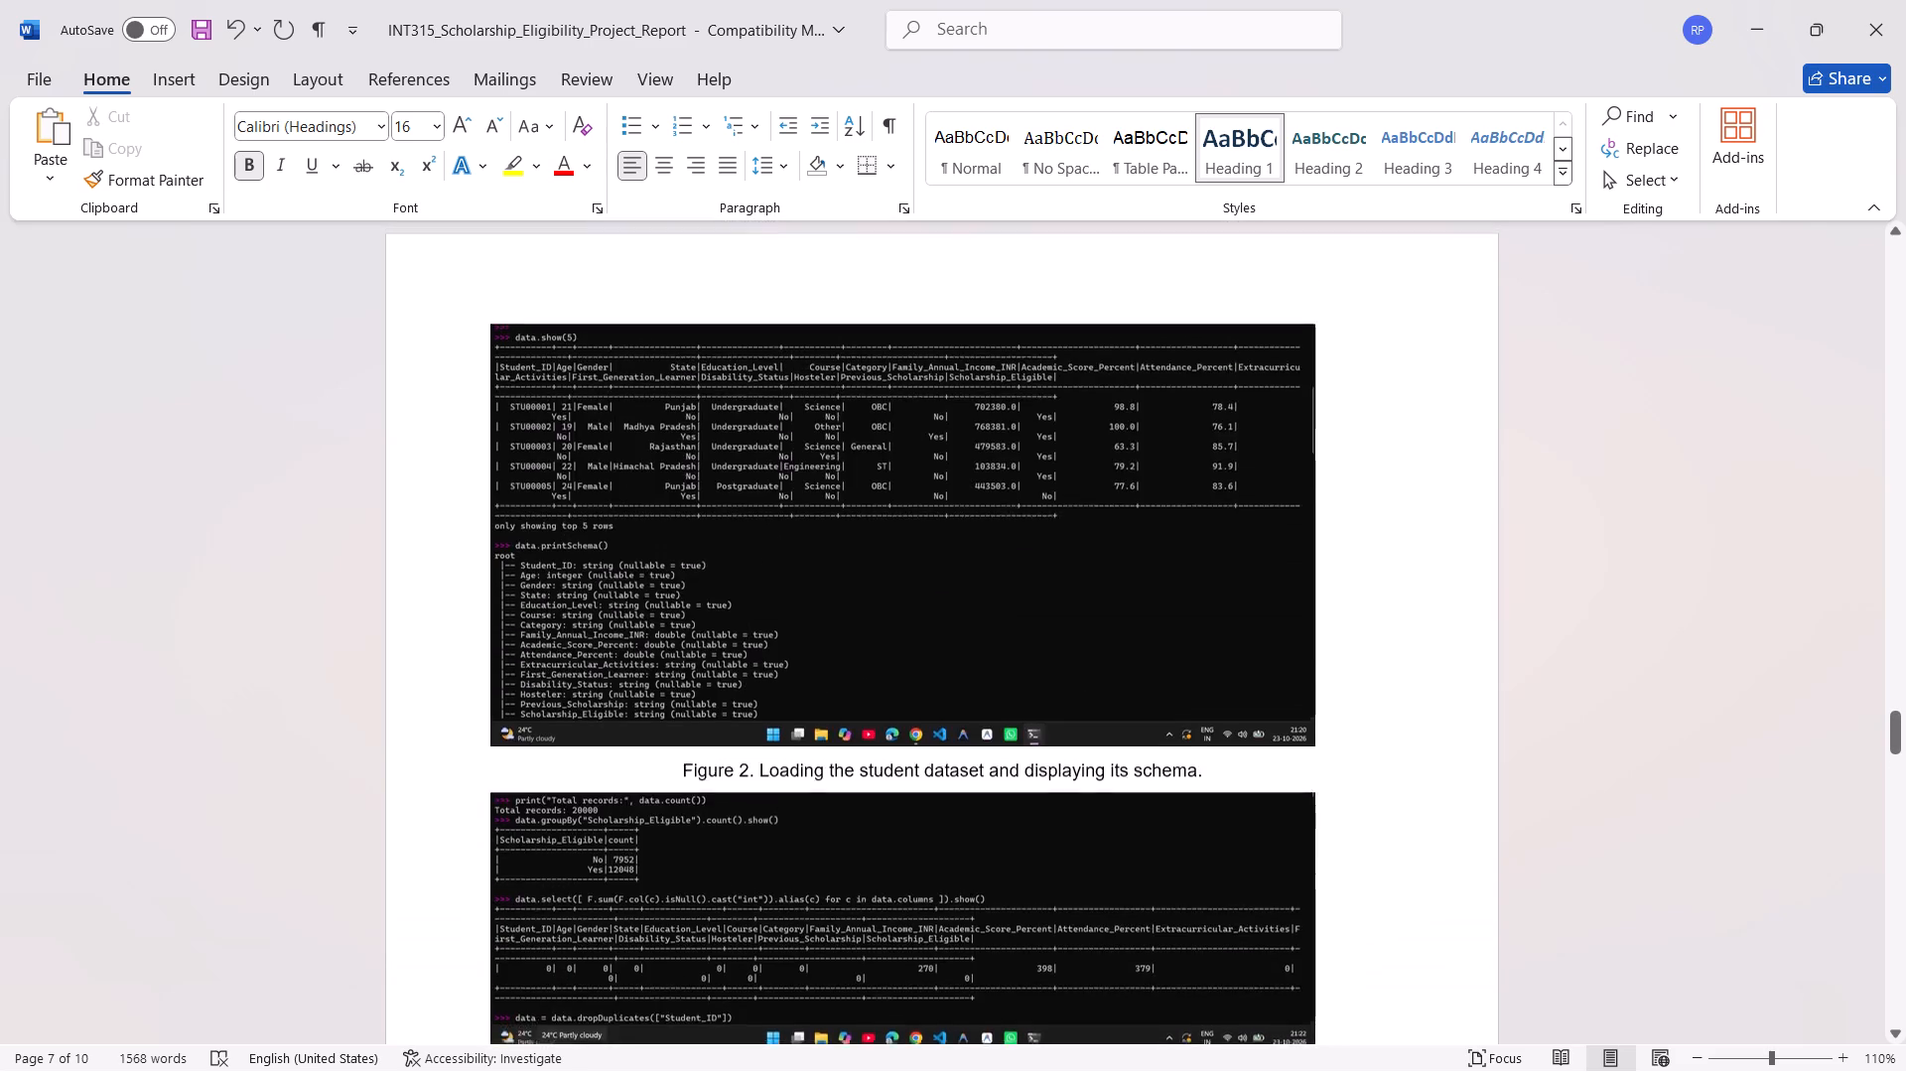
scroll(785, 504, up, 2)
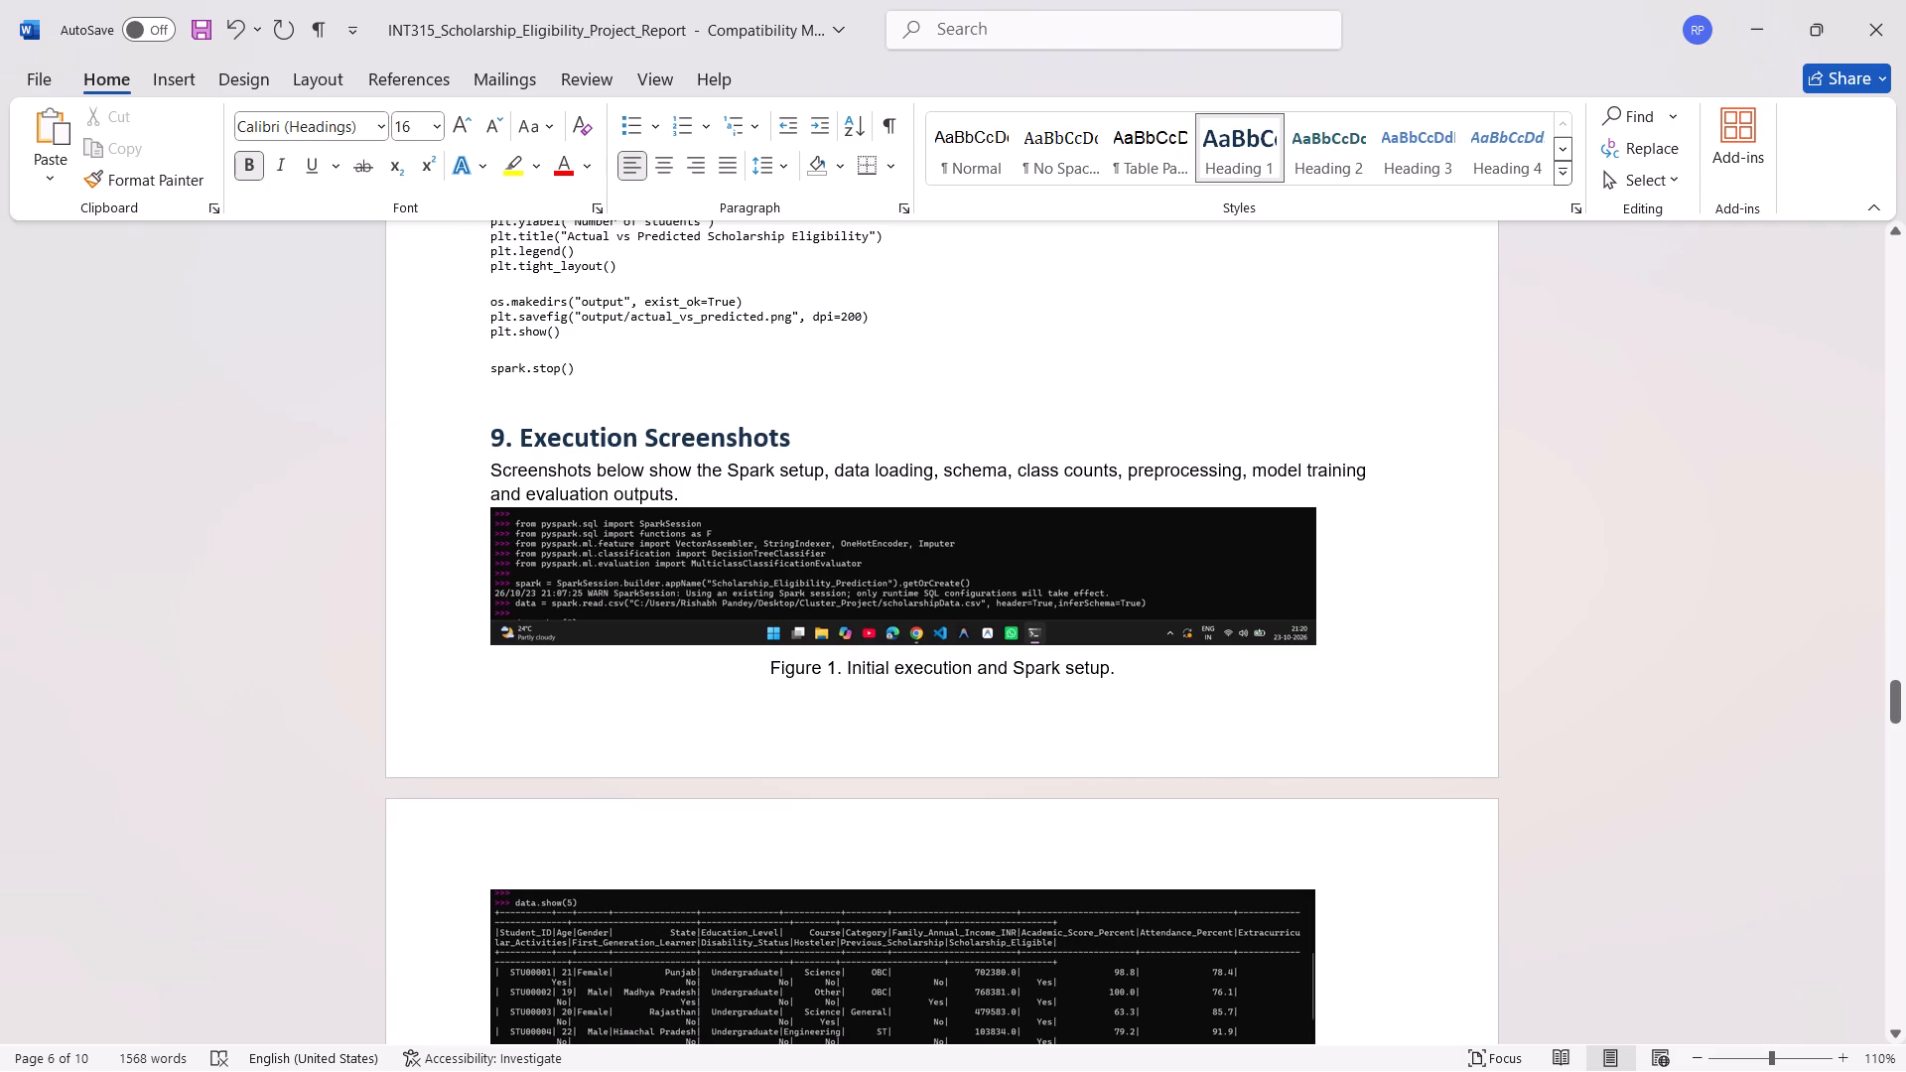
scroll(838, 692, down, 2)
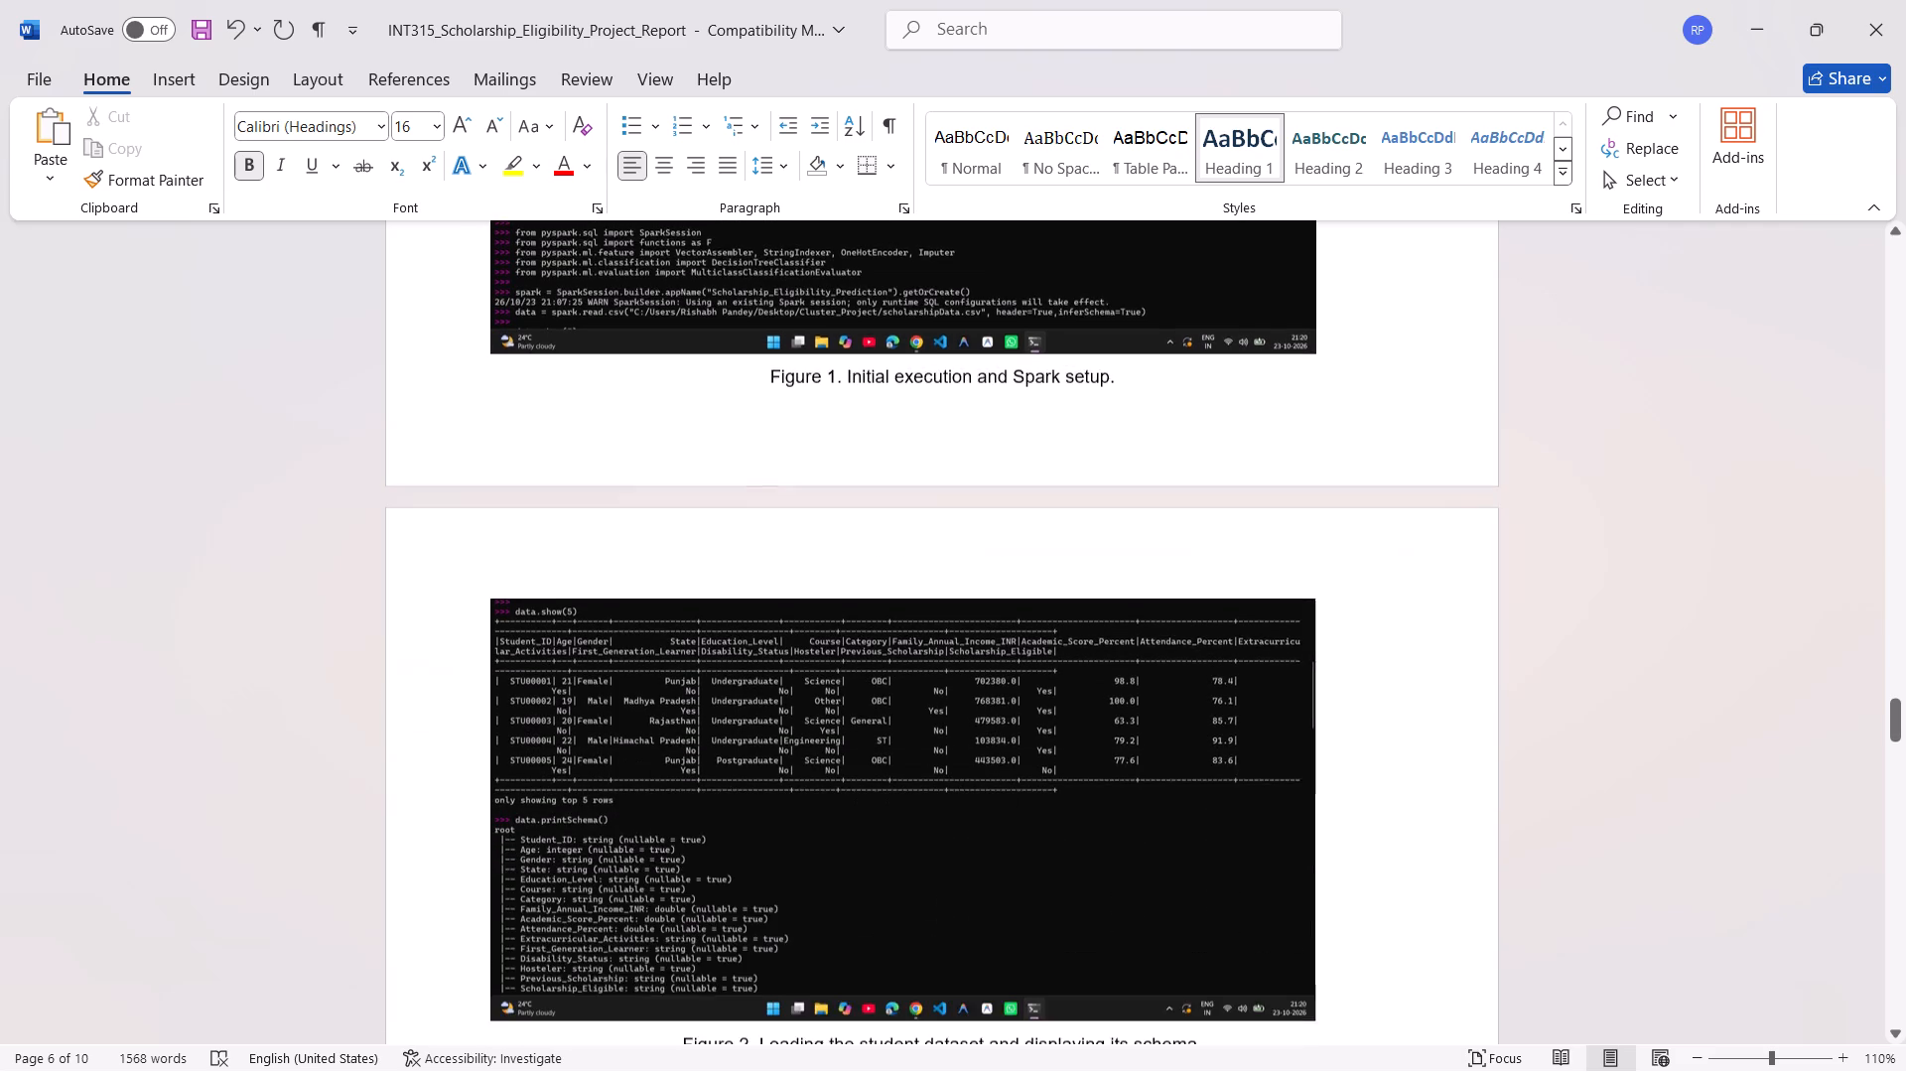
scroll(888, 730, down, 2)
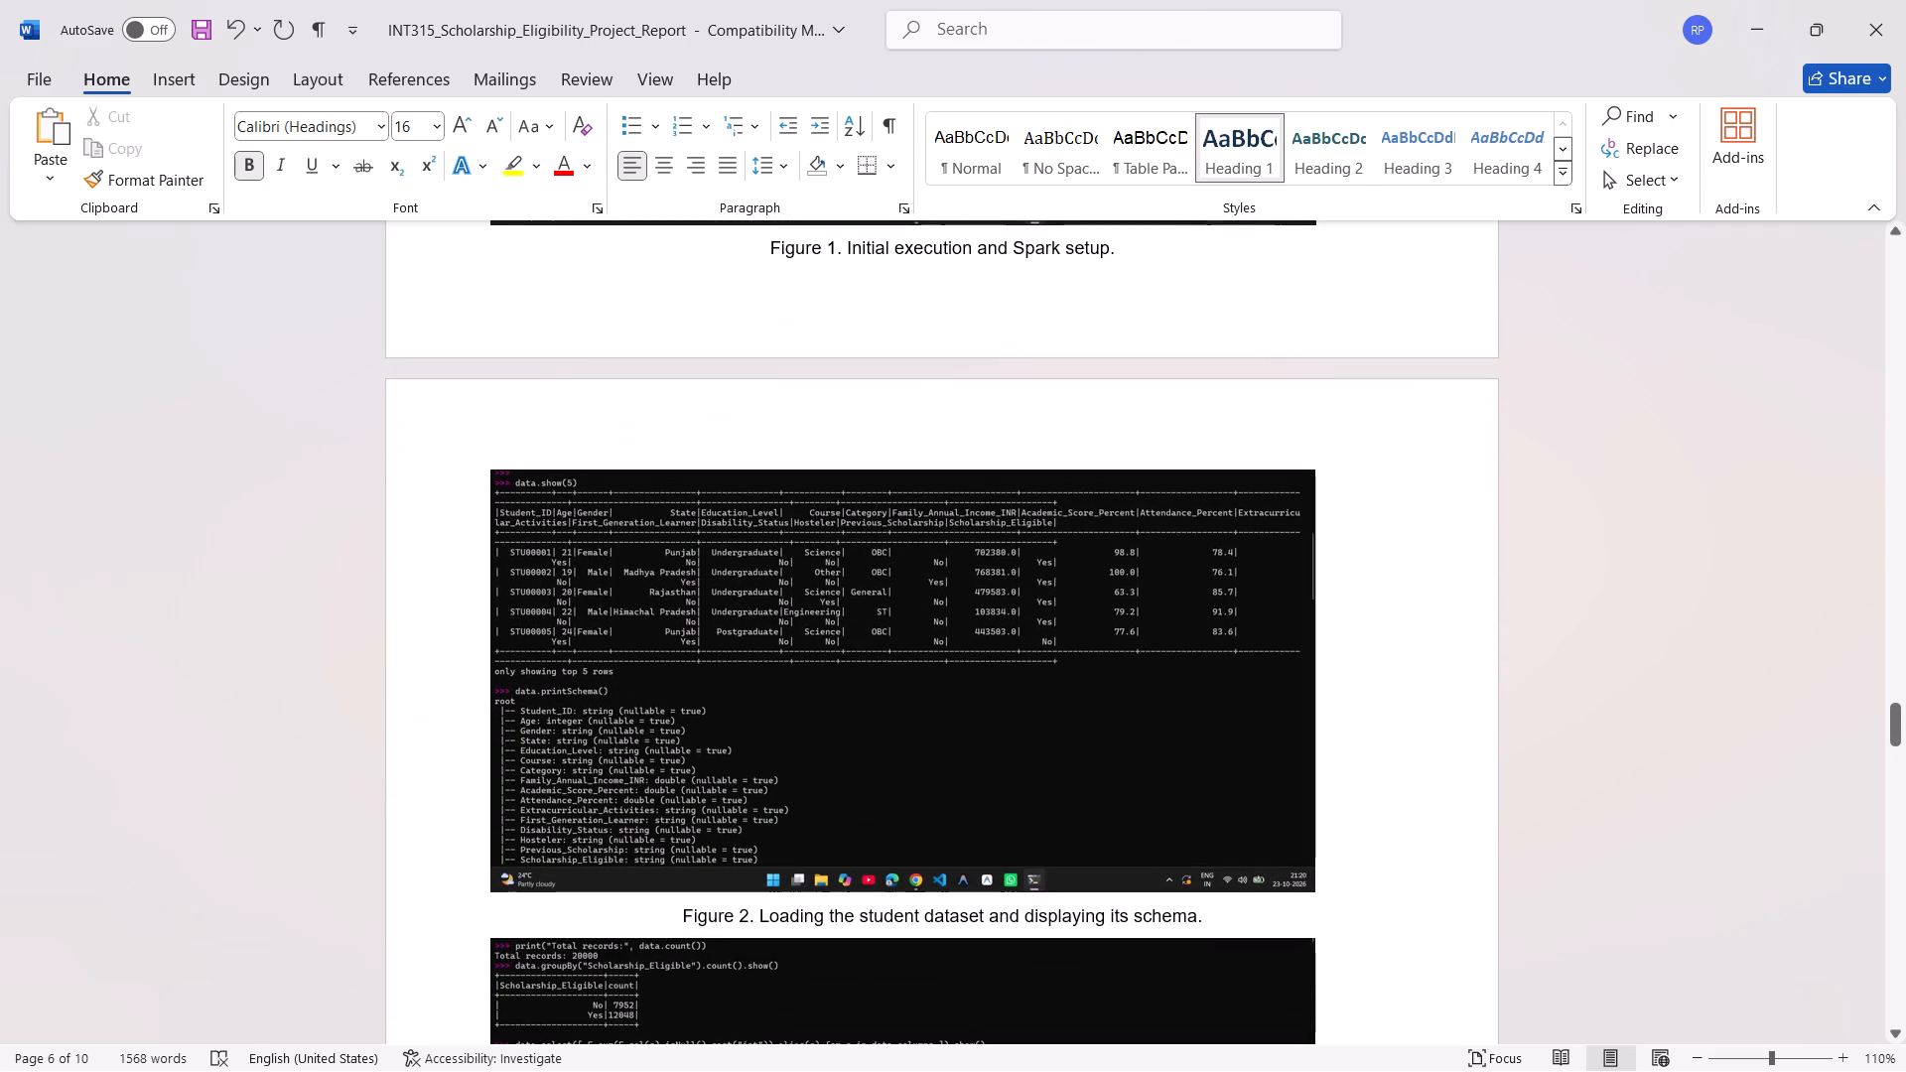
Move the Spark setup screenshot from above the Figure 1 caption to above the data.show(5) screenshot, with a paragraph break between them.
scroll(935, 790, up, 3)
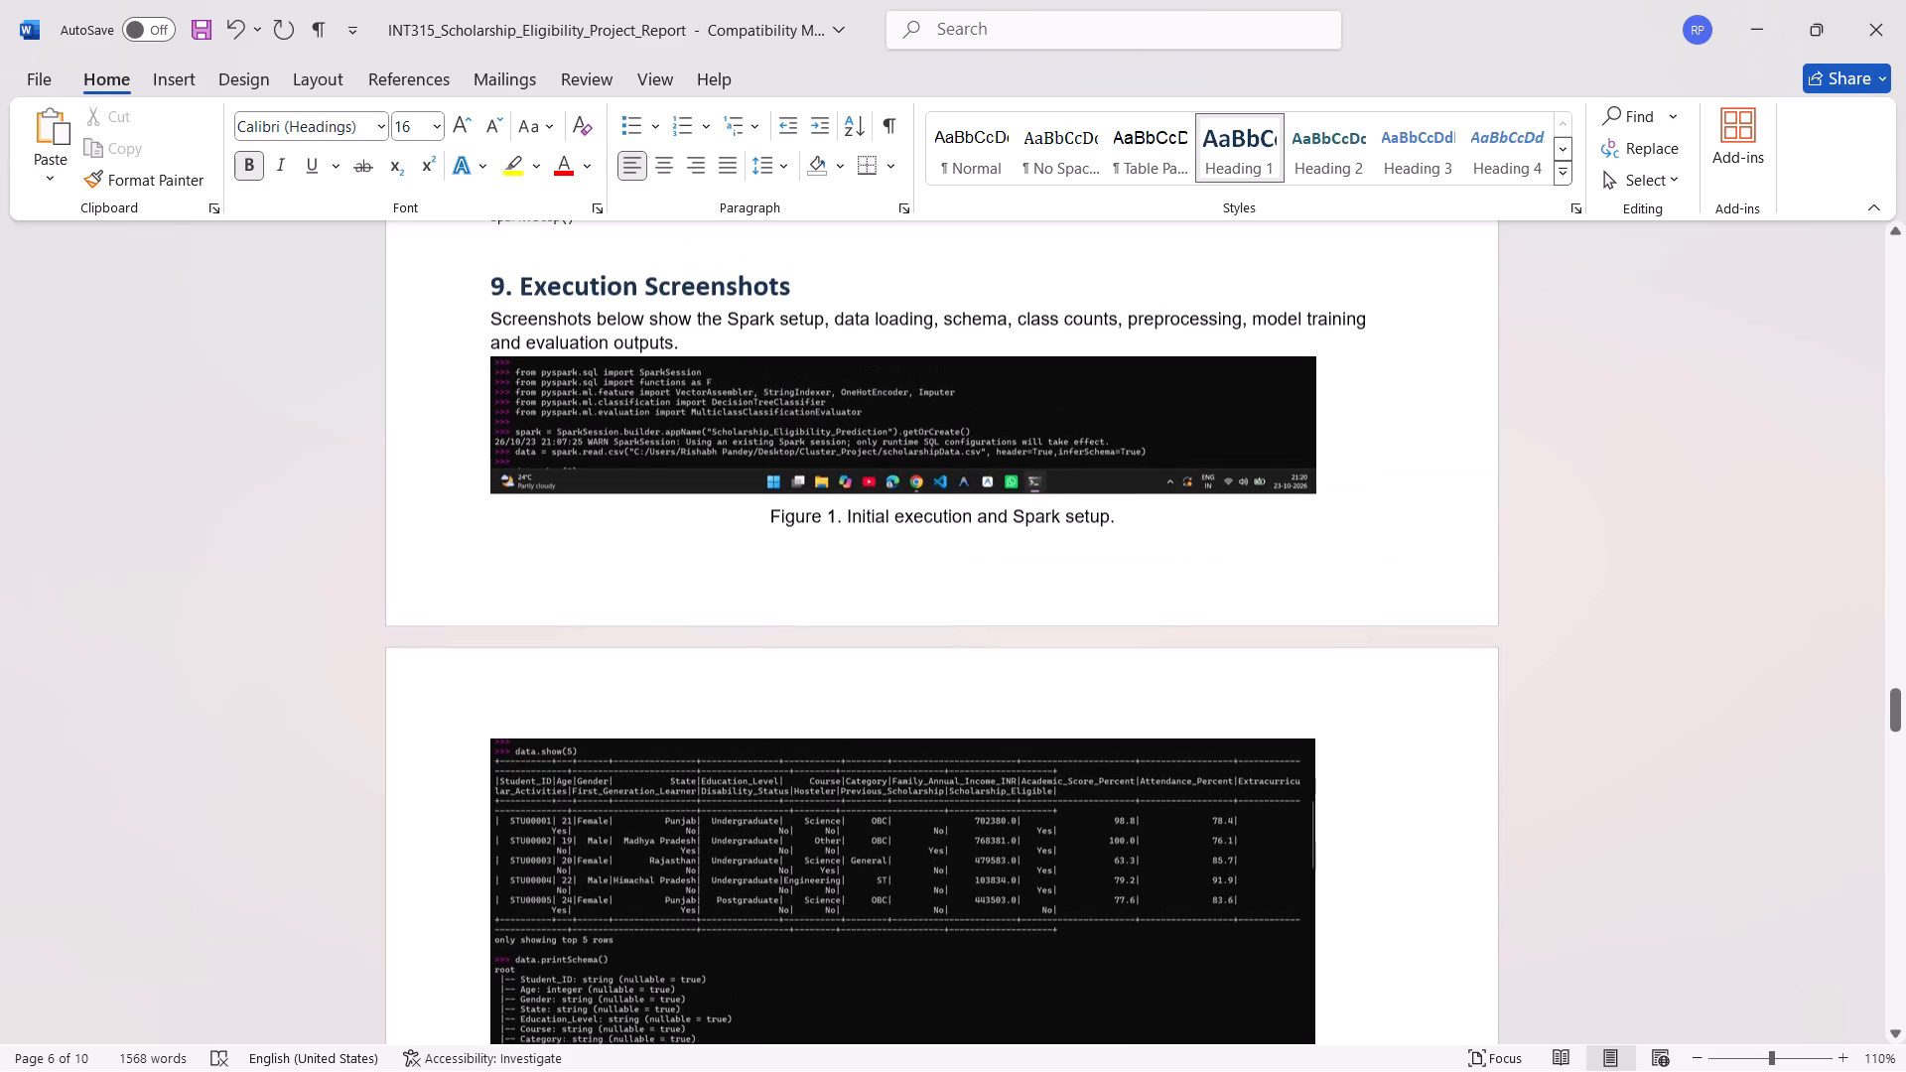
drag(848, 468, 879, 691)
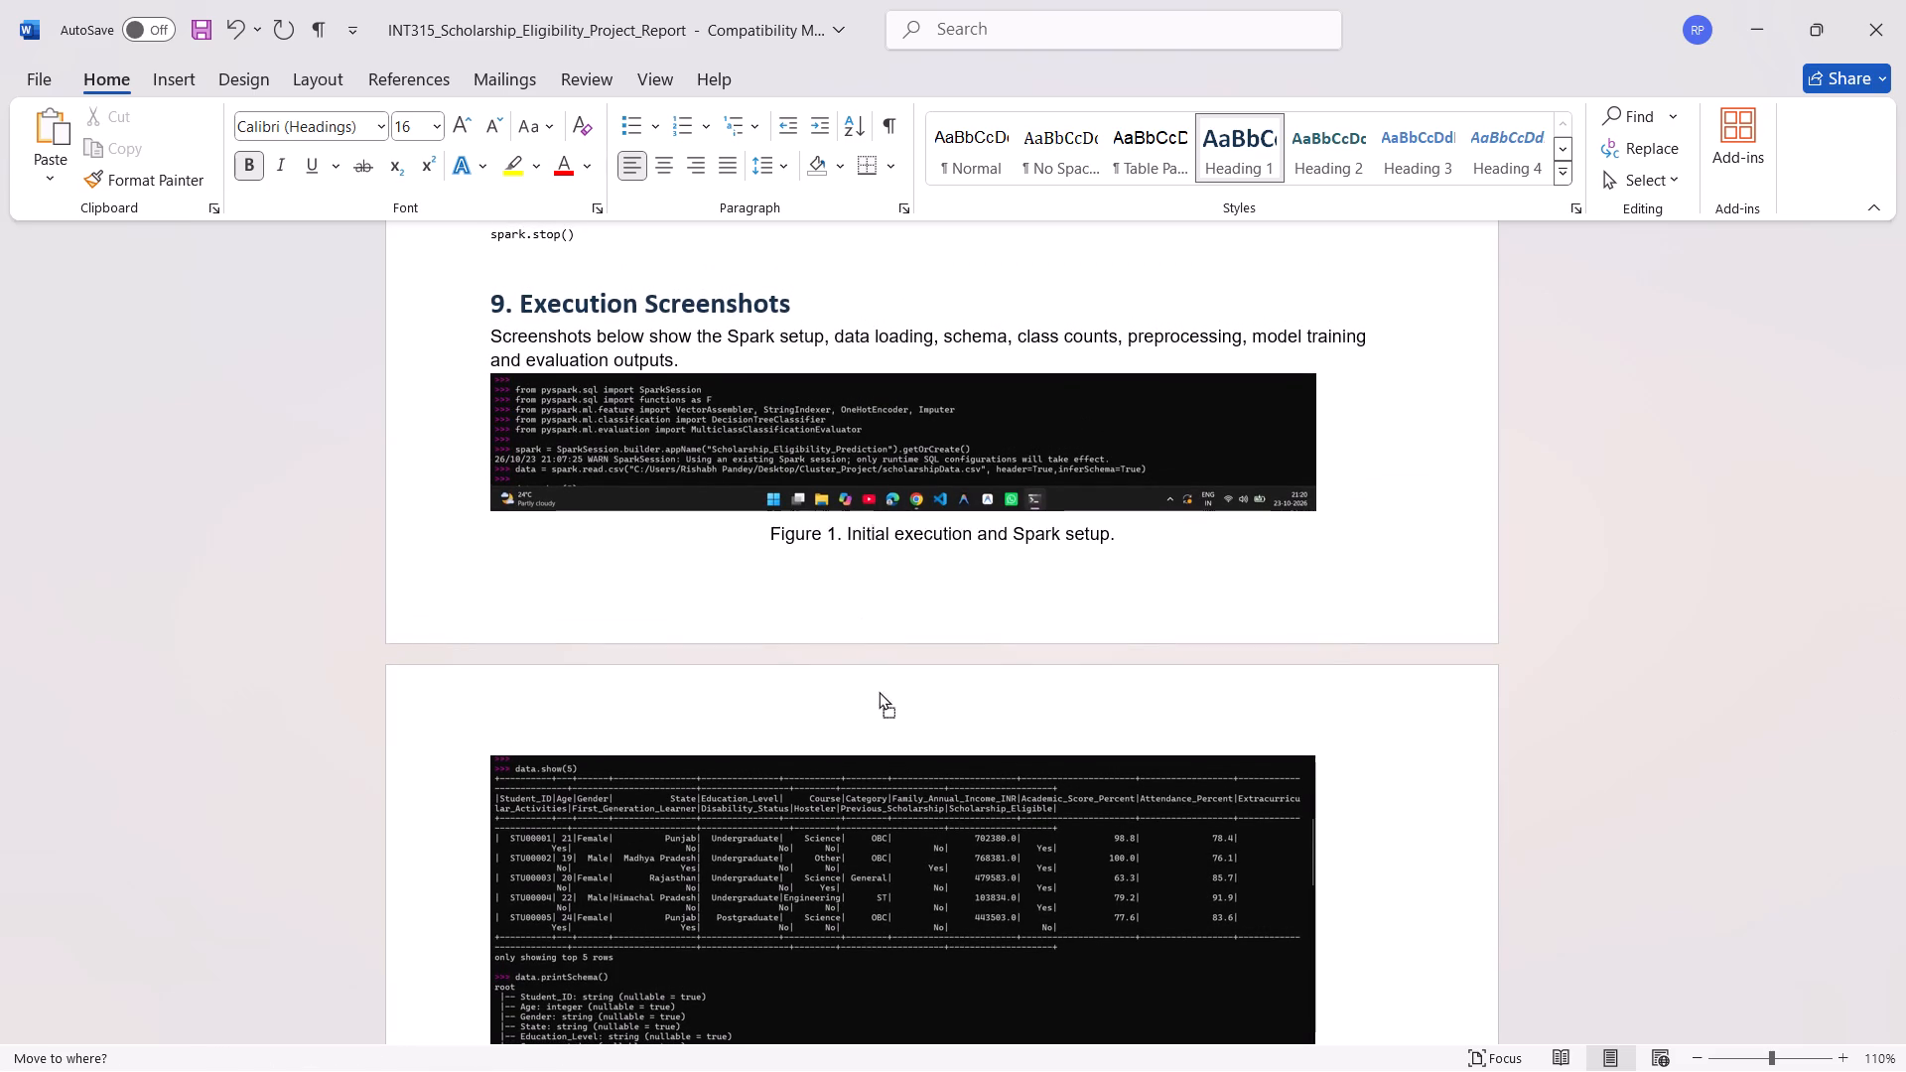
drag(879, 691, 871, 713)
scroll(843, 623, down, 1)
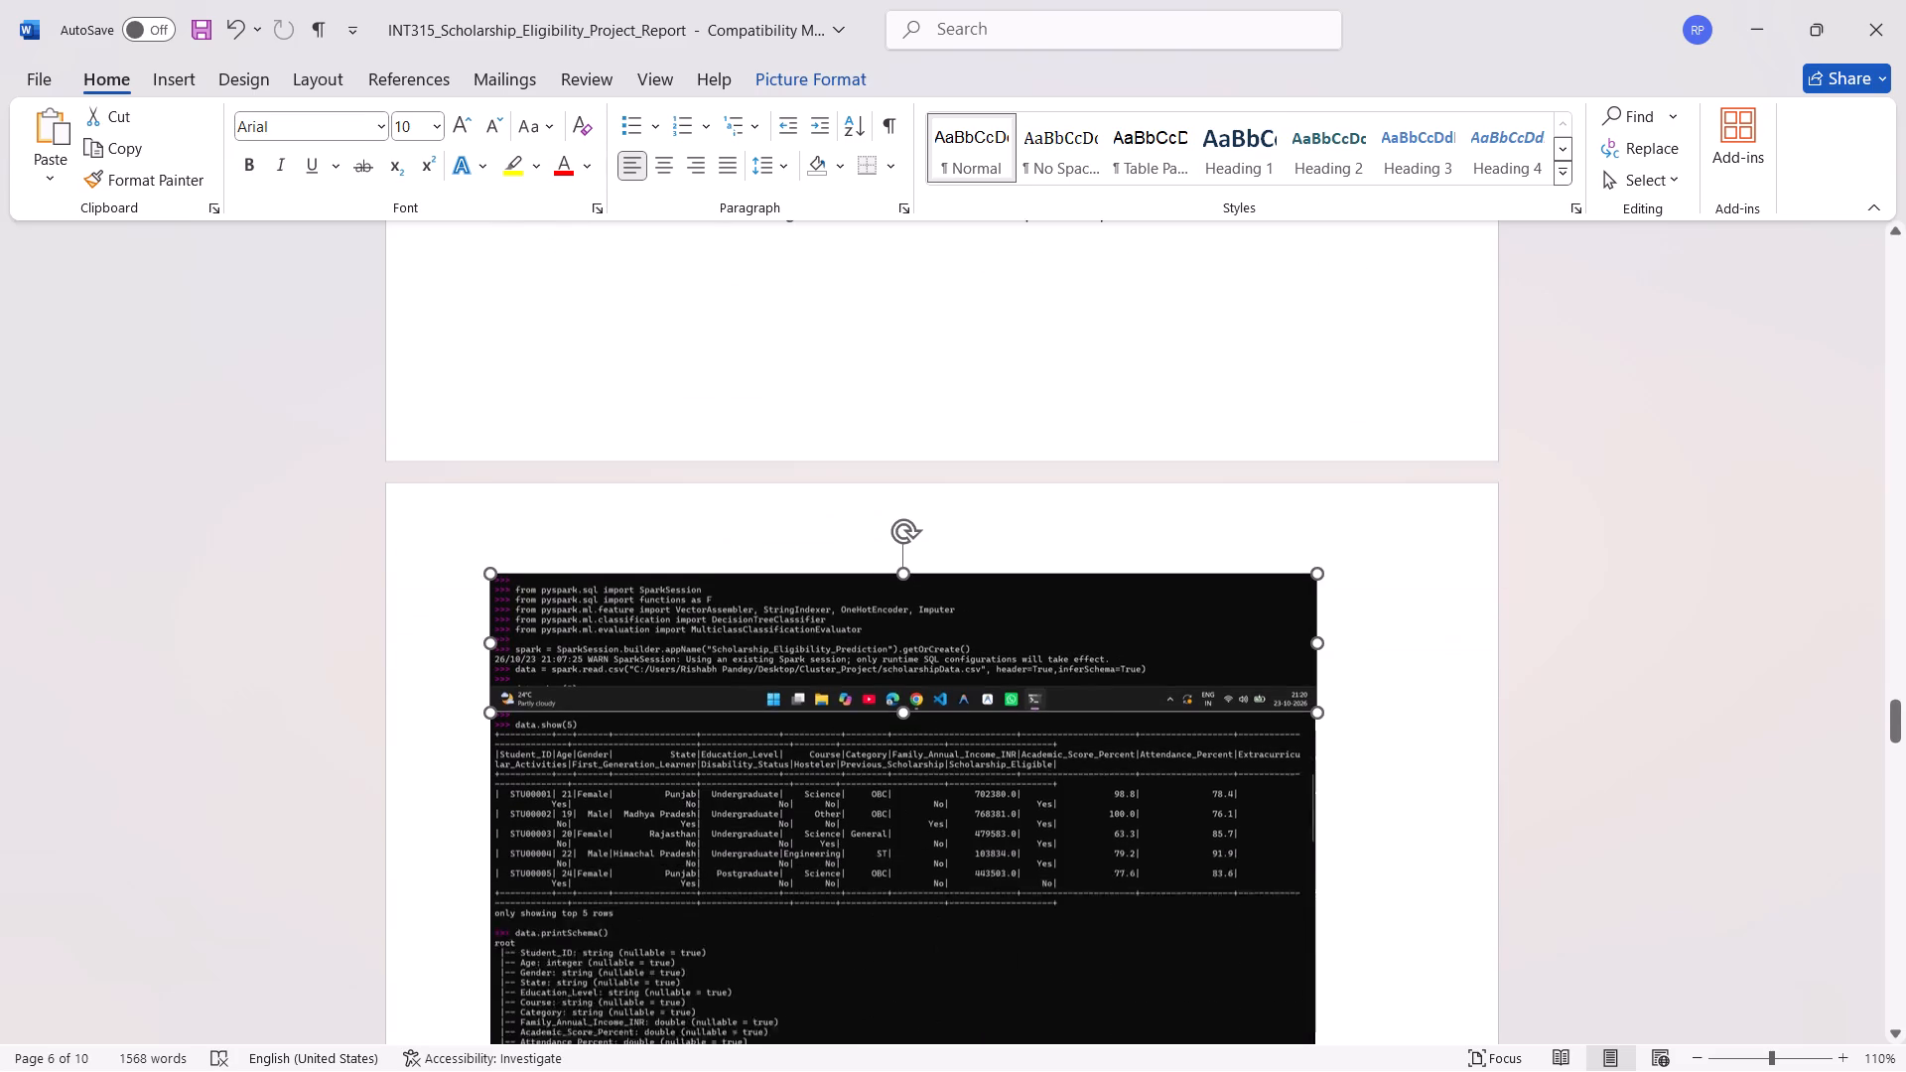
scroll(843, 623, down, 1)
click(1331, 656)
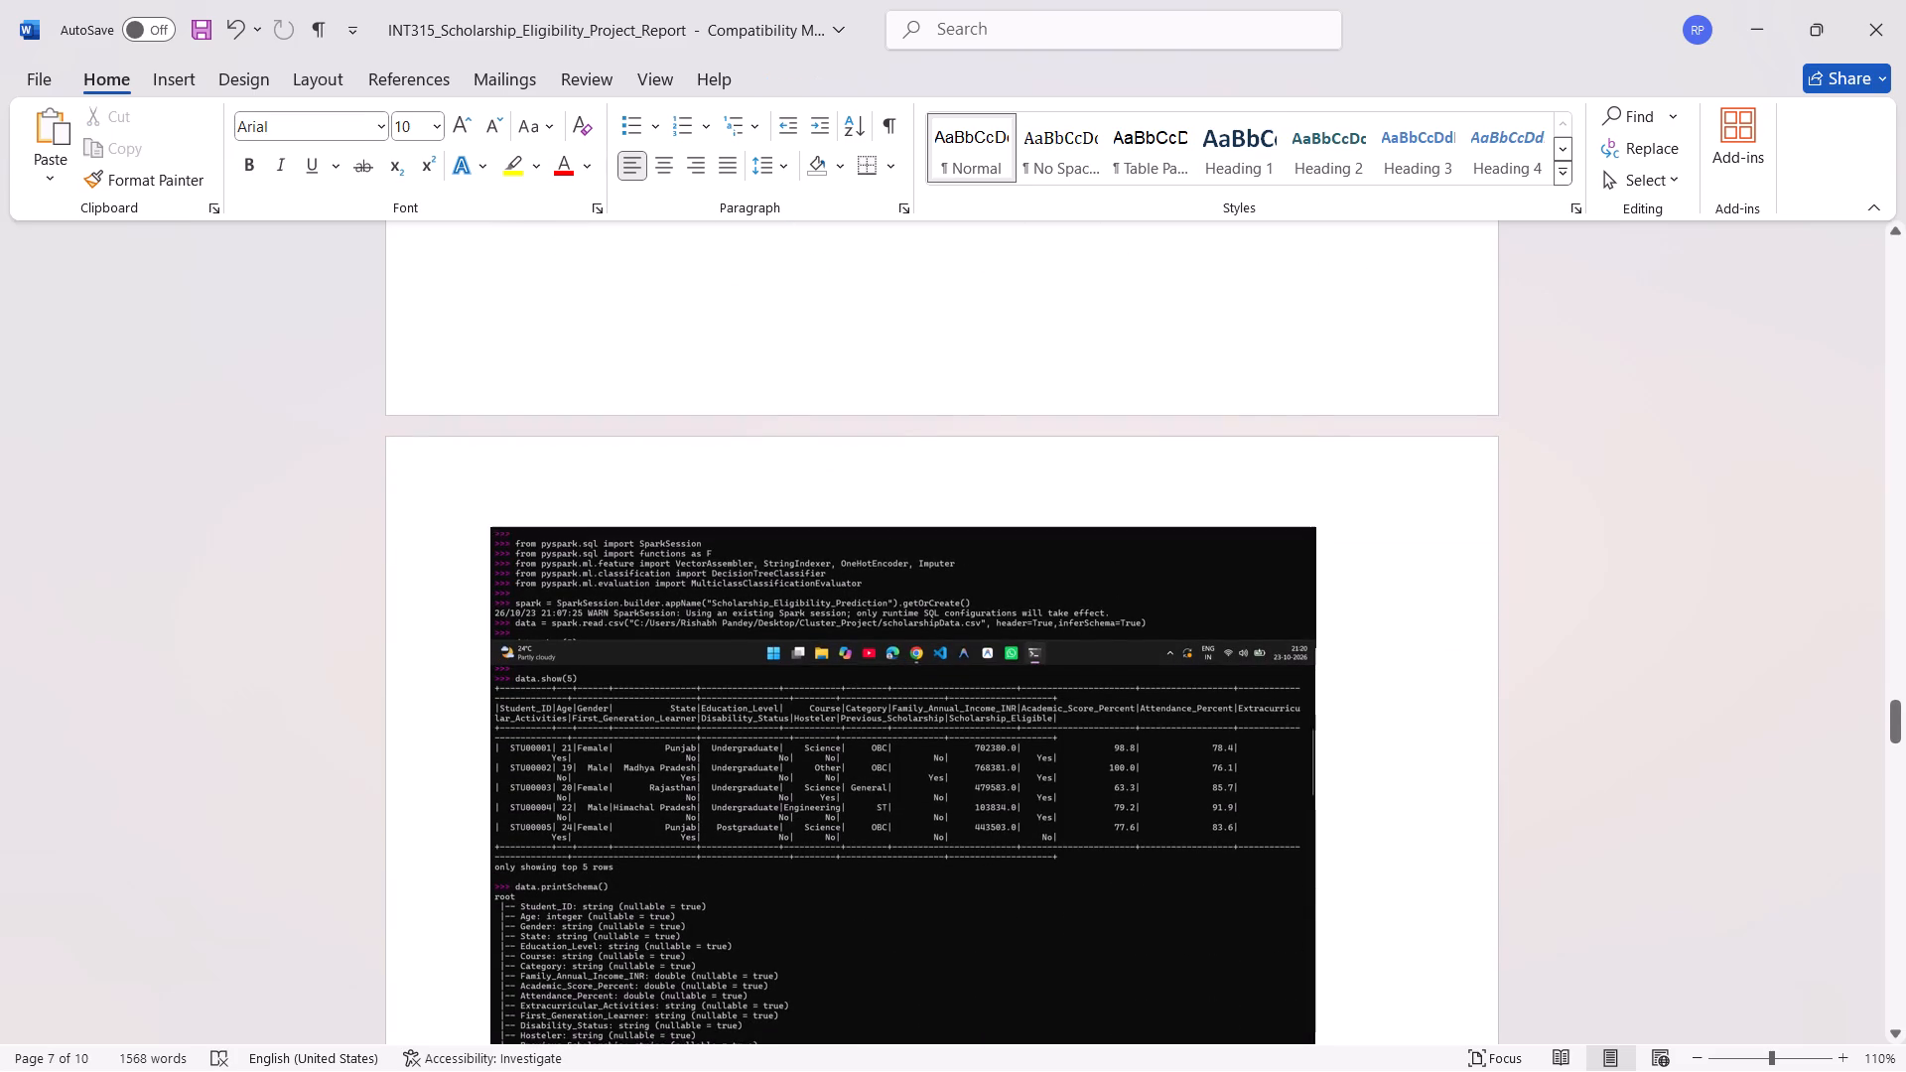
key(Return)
Move the total records and missing-value screenshot from above the Figure 3 caption to the empty line above the Figure 4 caption.
scroll(1331, 656, down, 1)
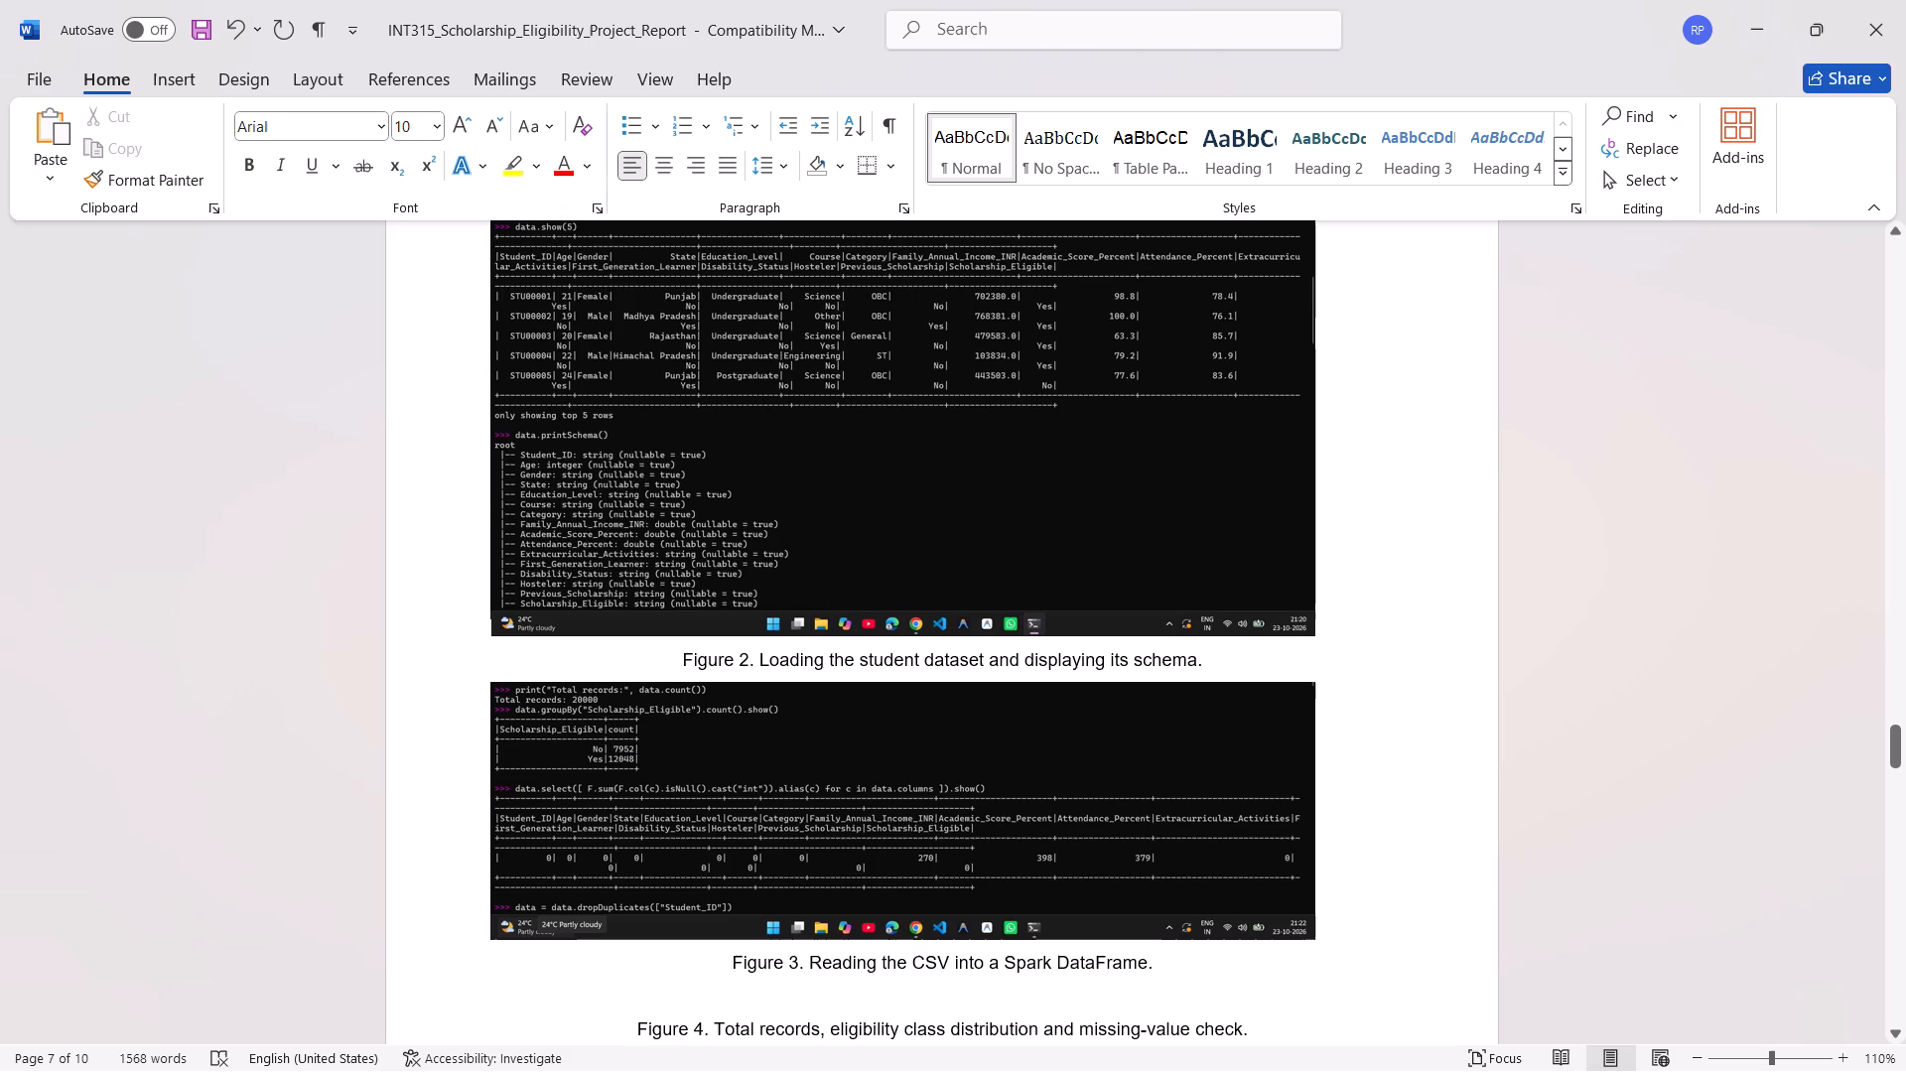
scroll(1027, 688, down, 1)
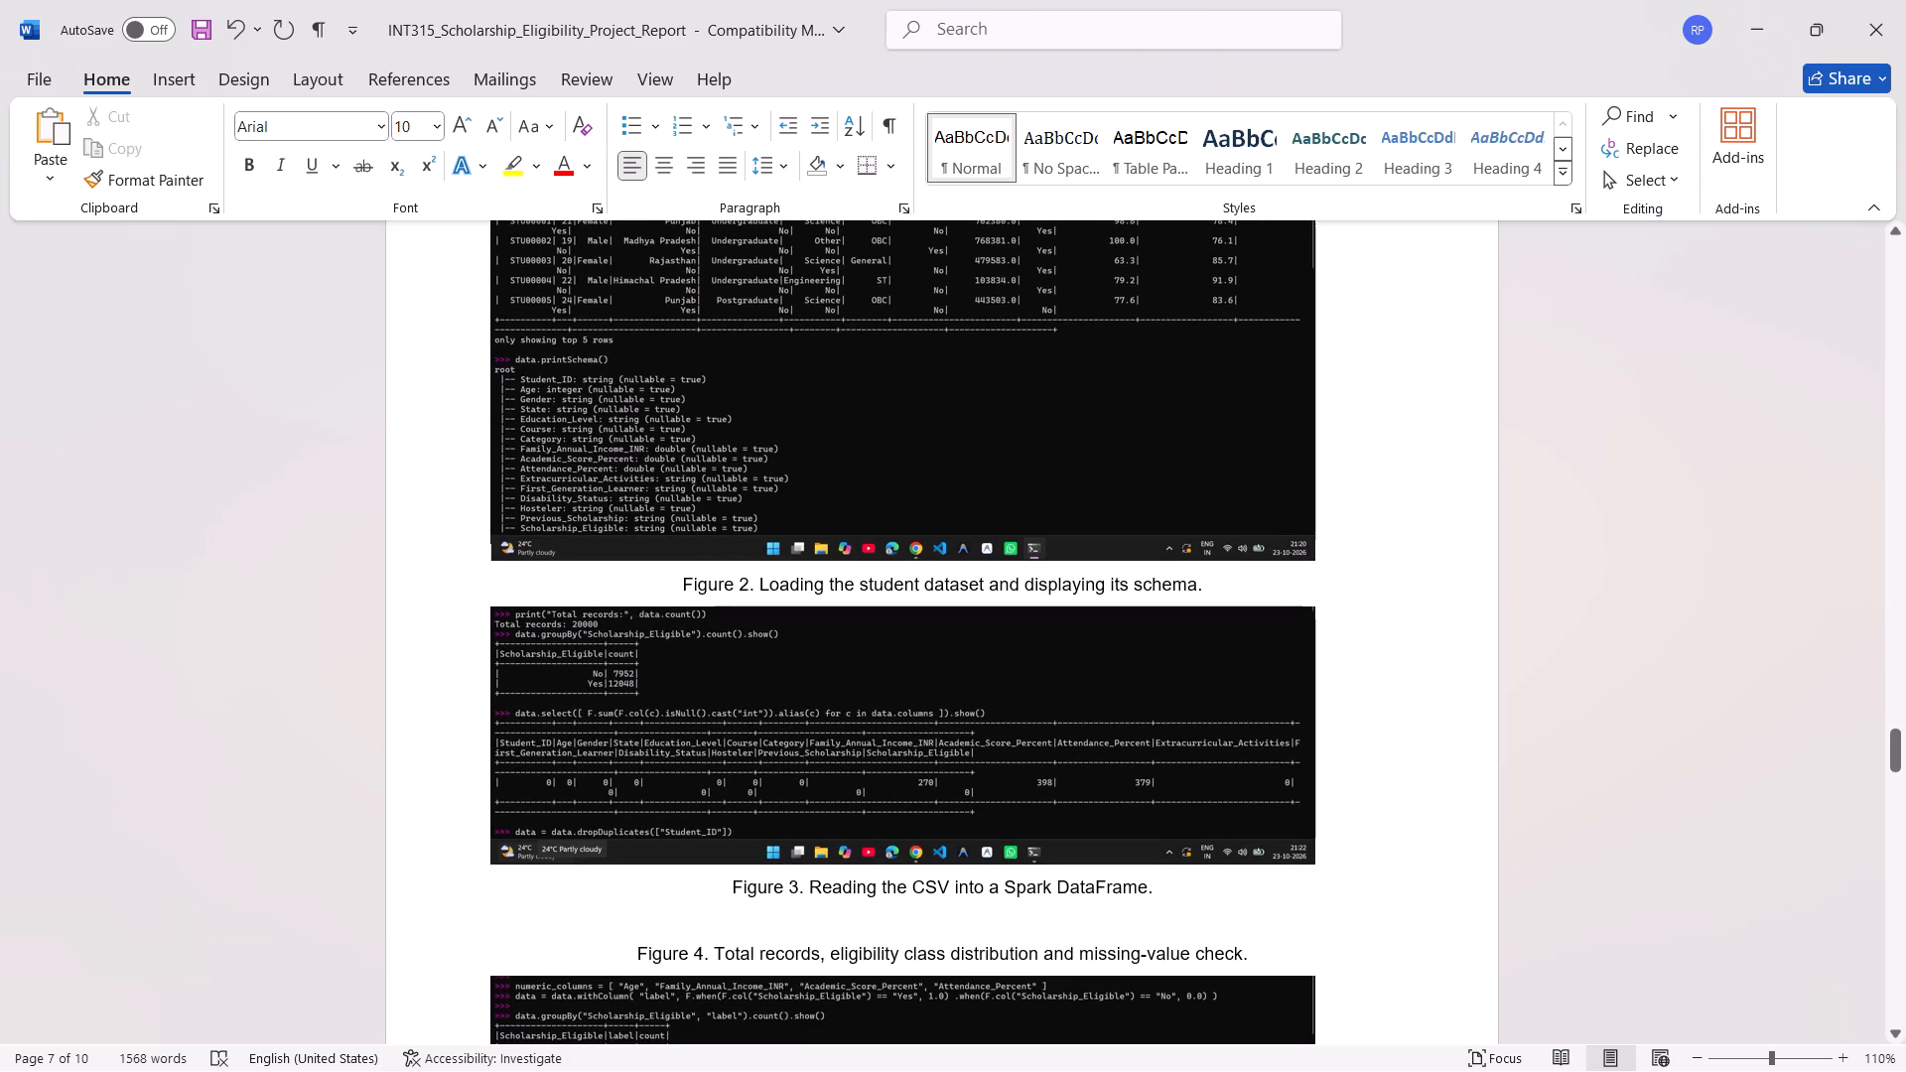
scroll(1021, 851, down, 1)
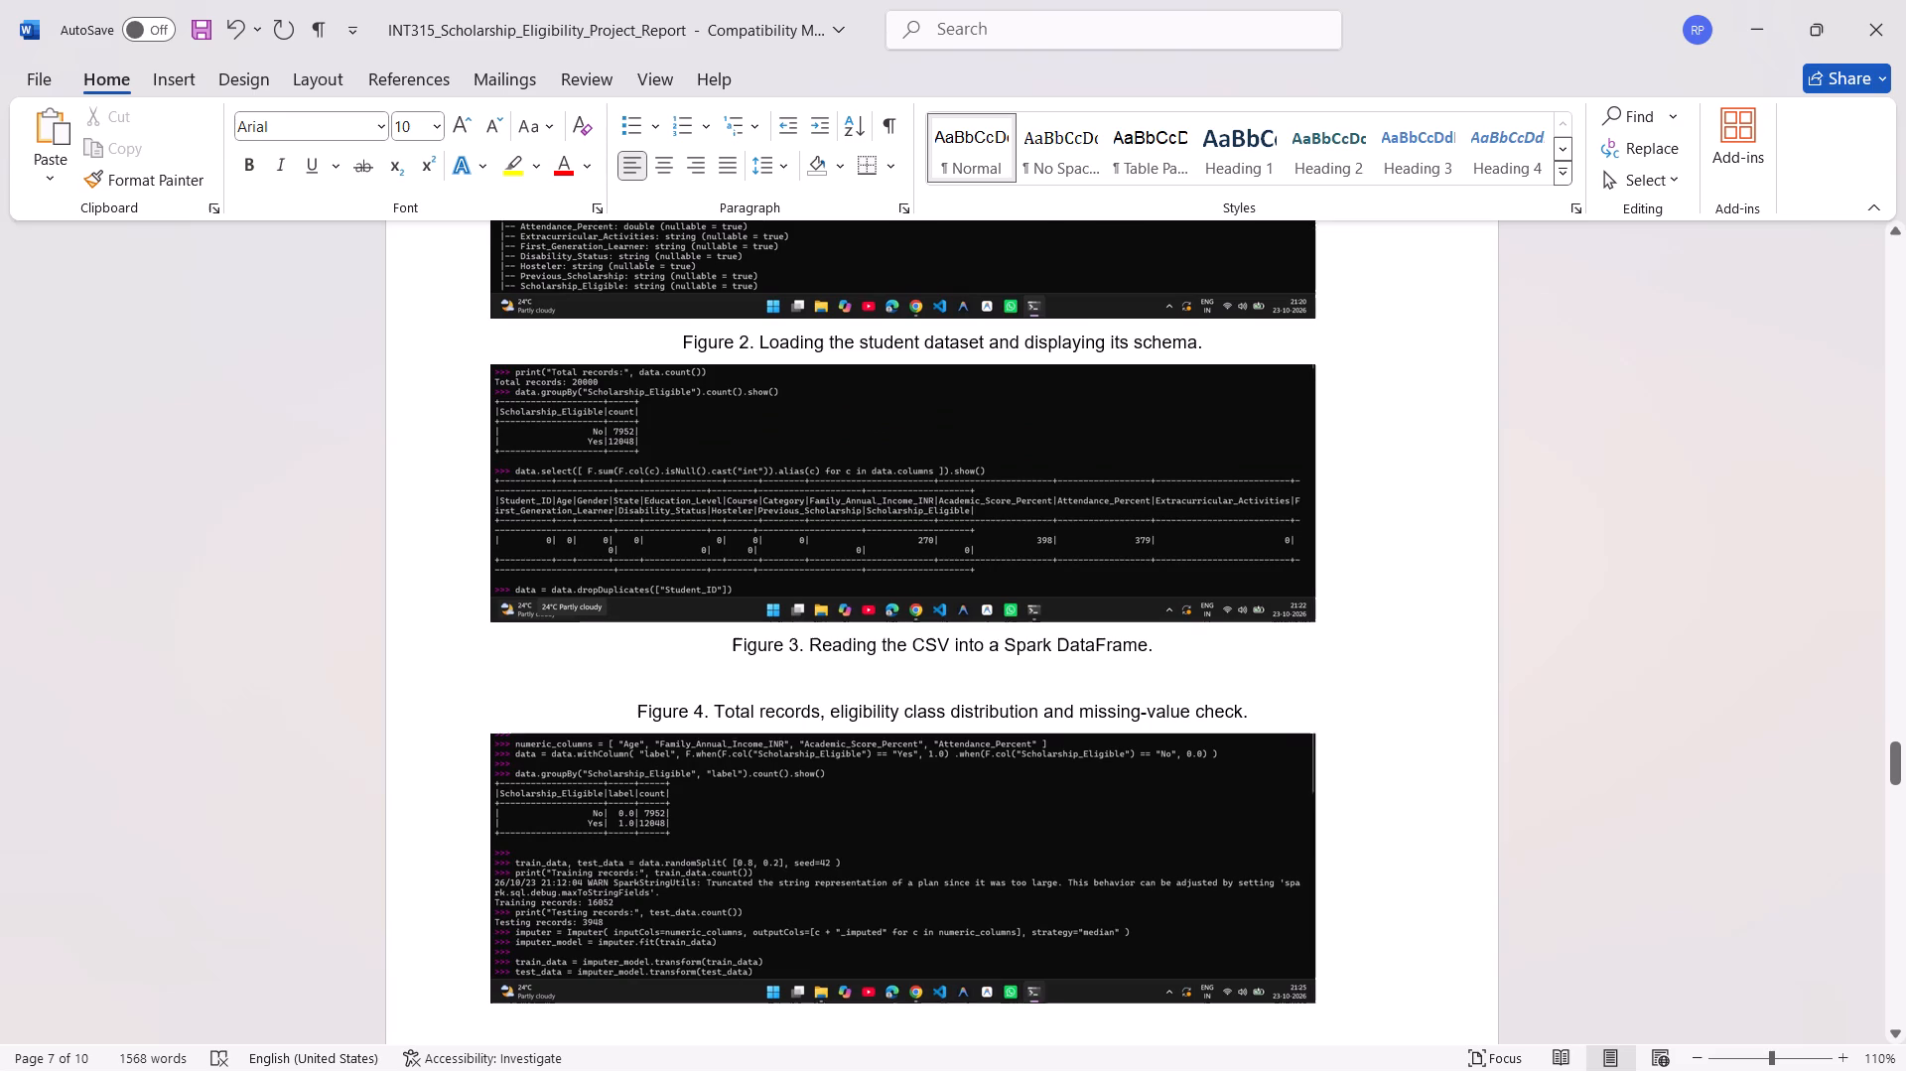
drag(784, 490, 789, 670)
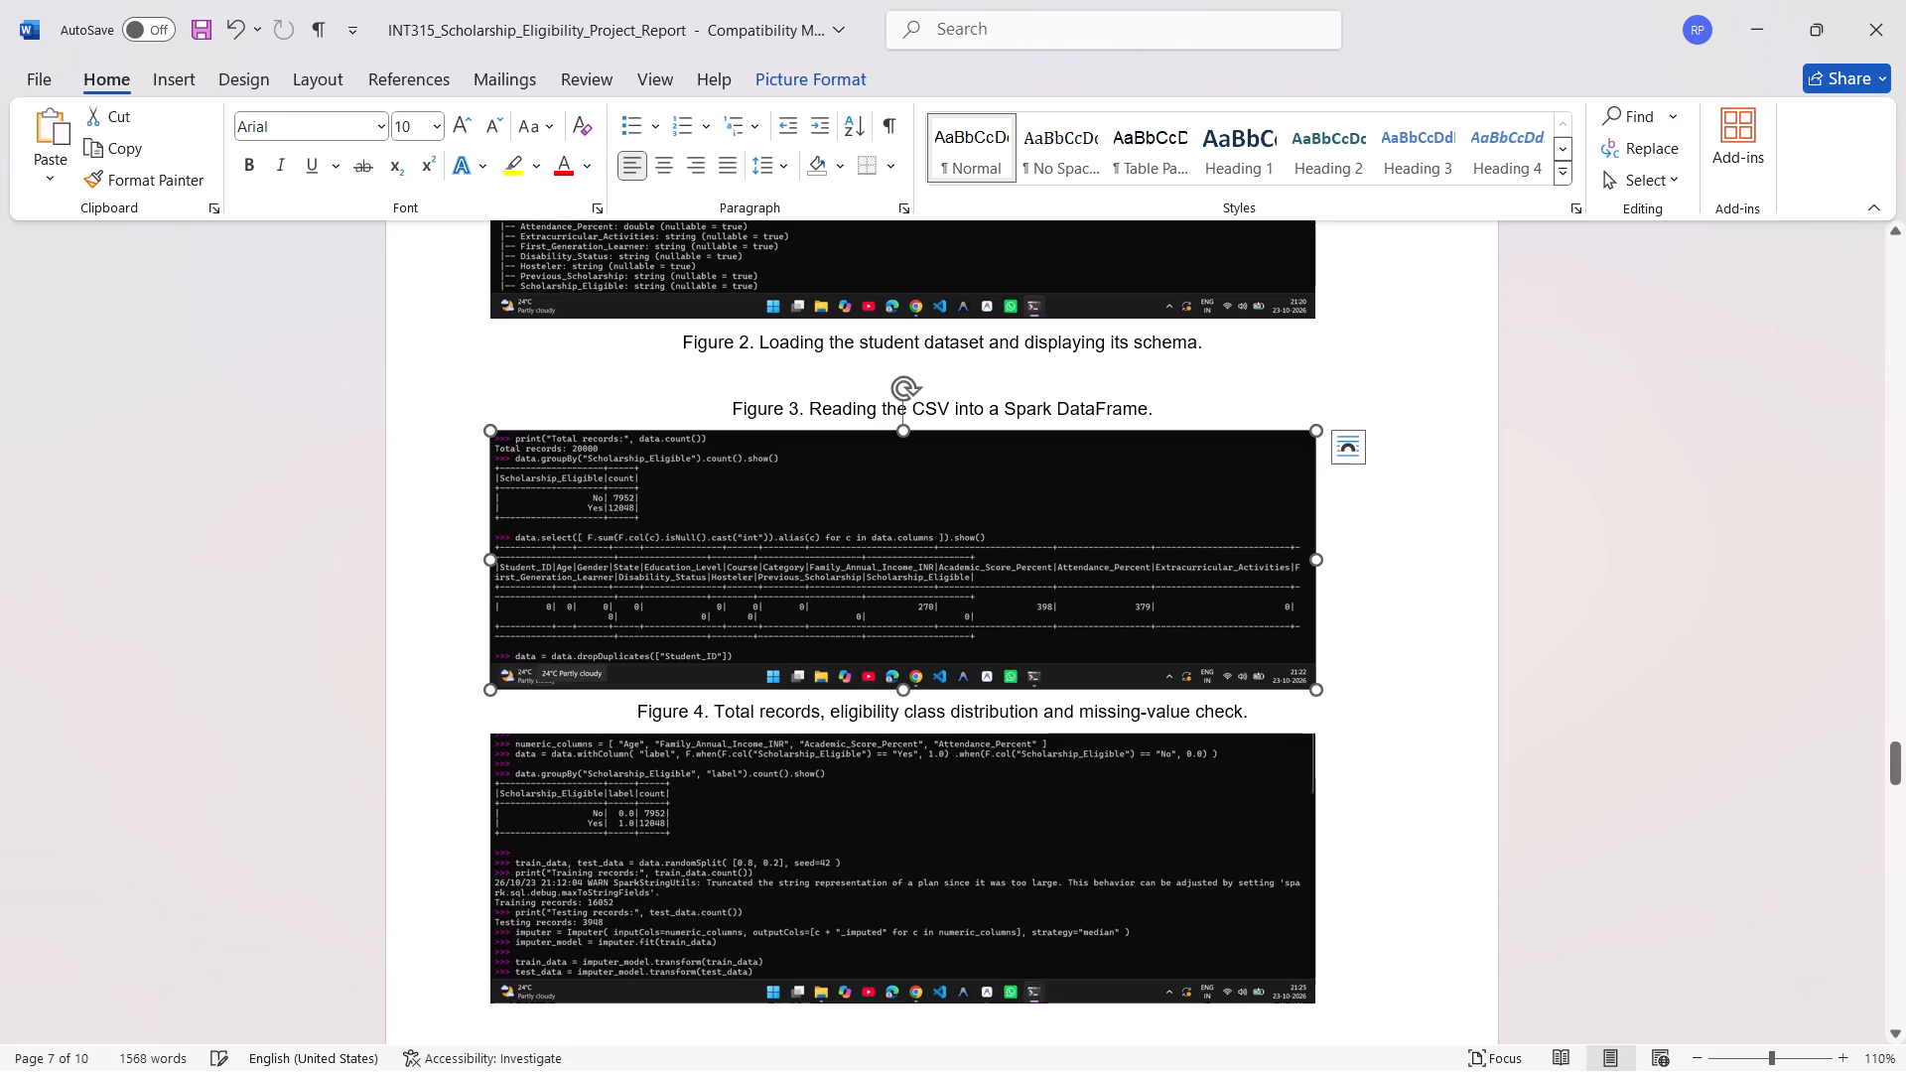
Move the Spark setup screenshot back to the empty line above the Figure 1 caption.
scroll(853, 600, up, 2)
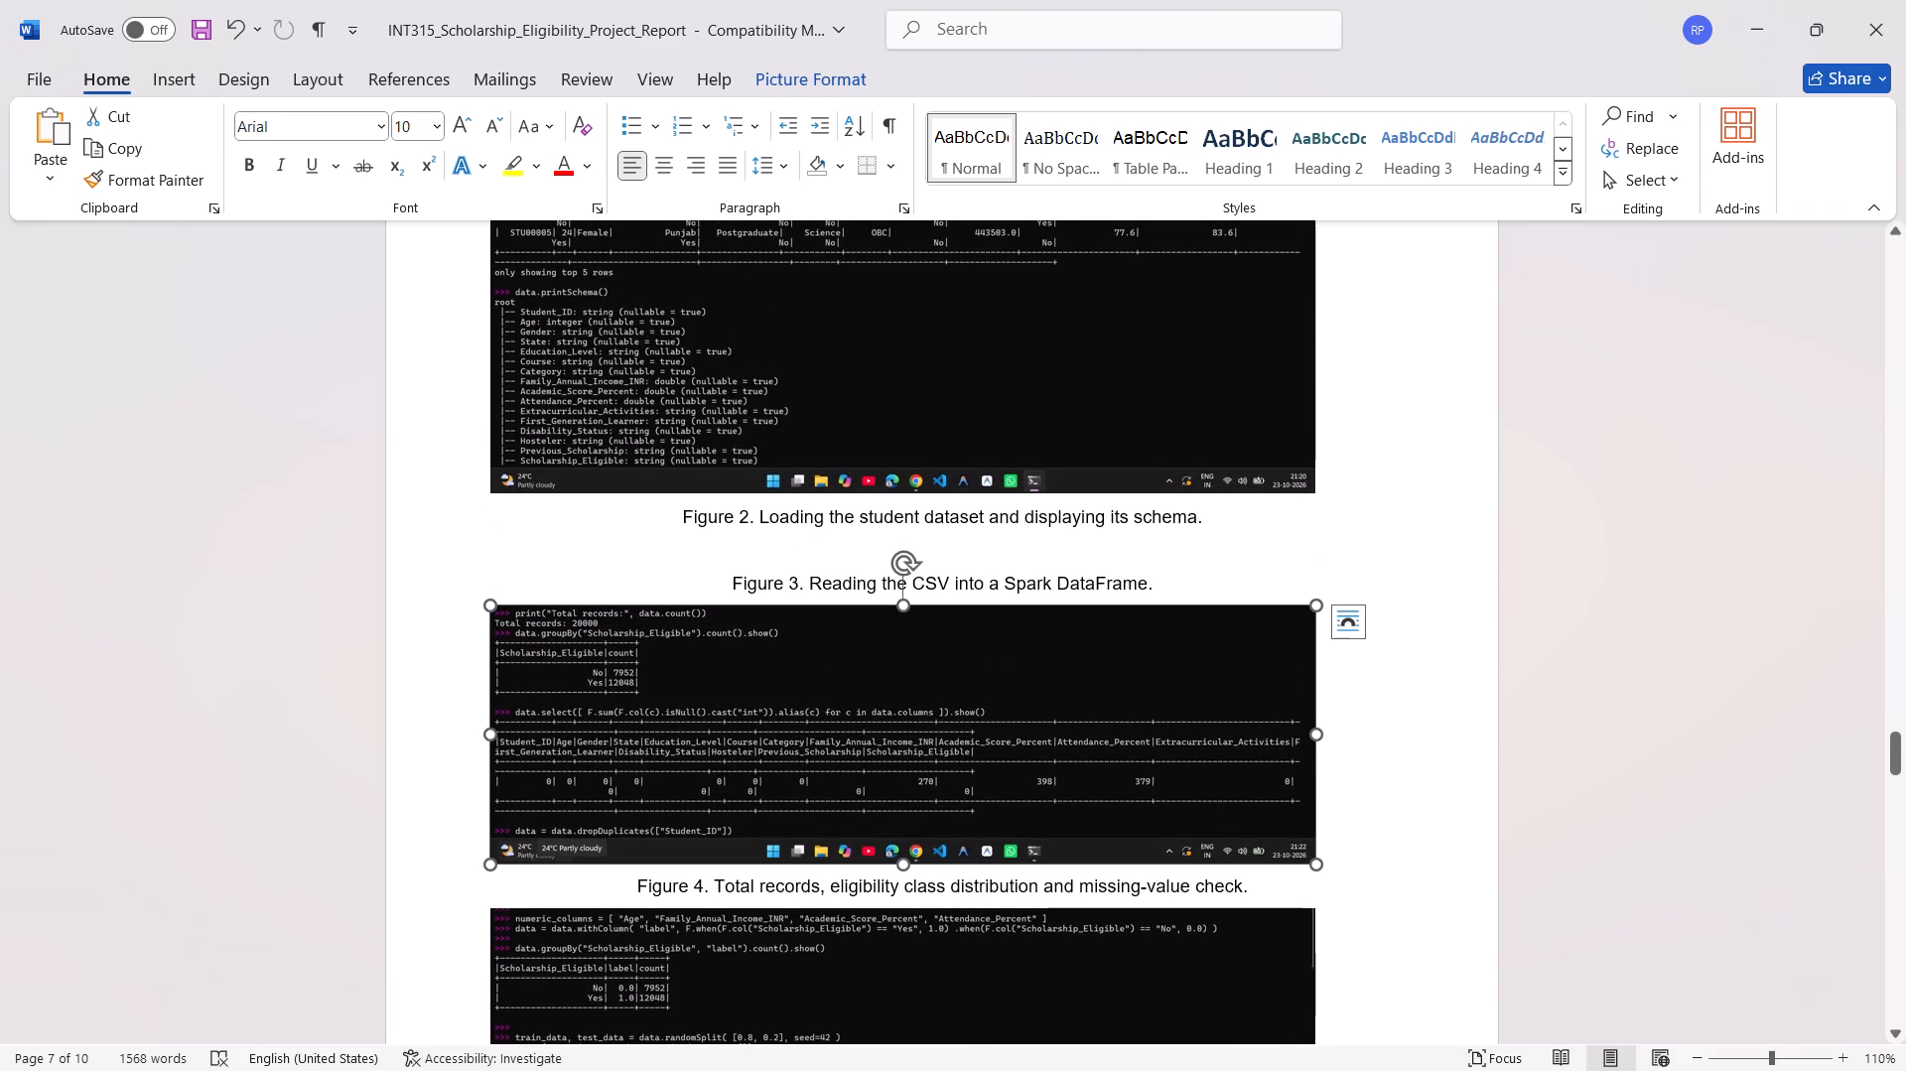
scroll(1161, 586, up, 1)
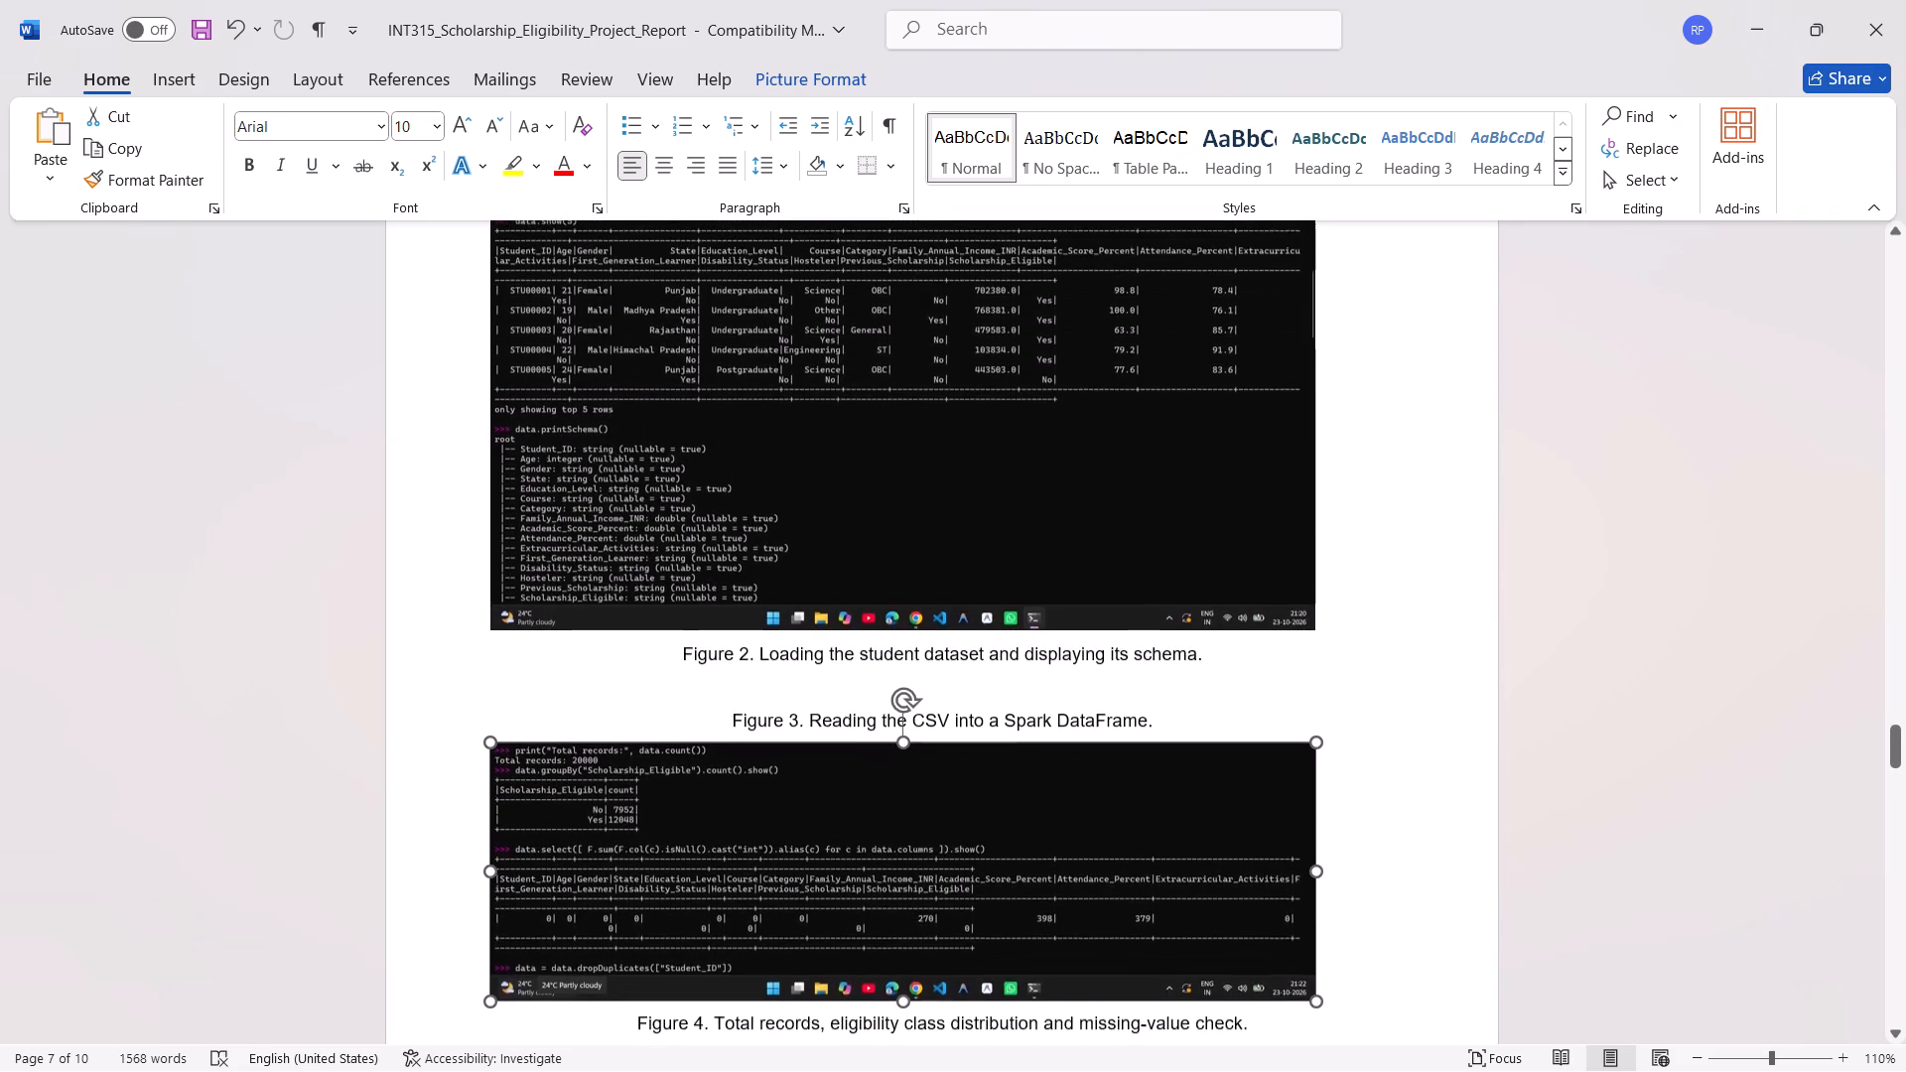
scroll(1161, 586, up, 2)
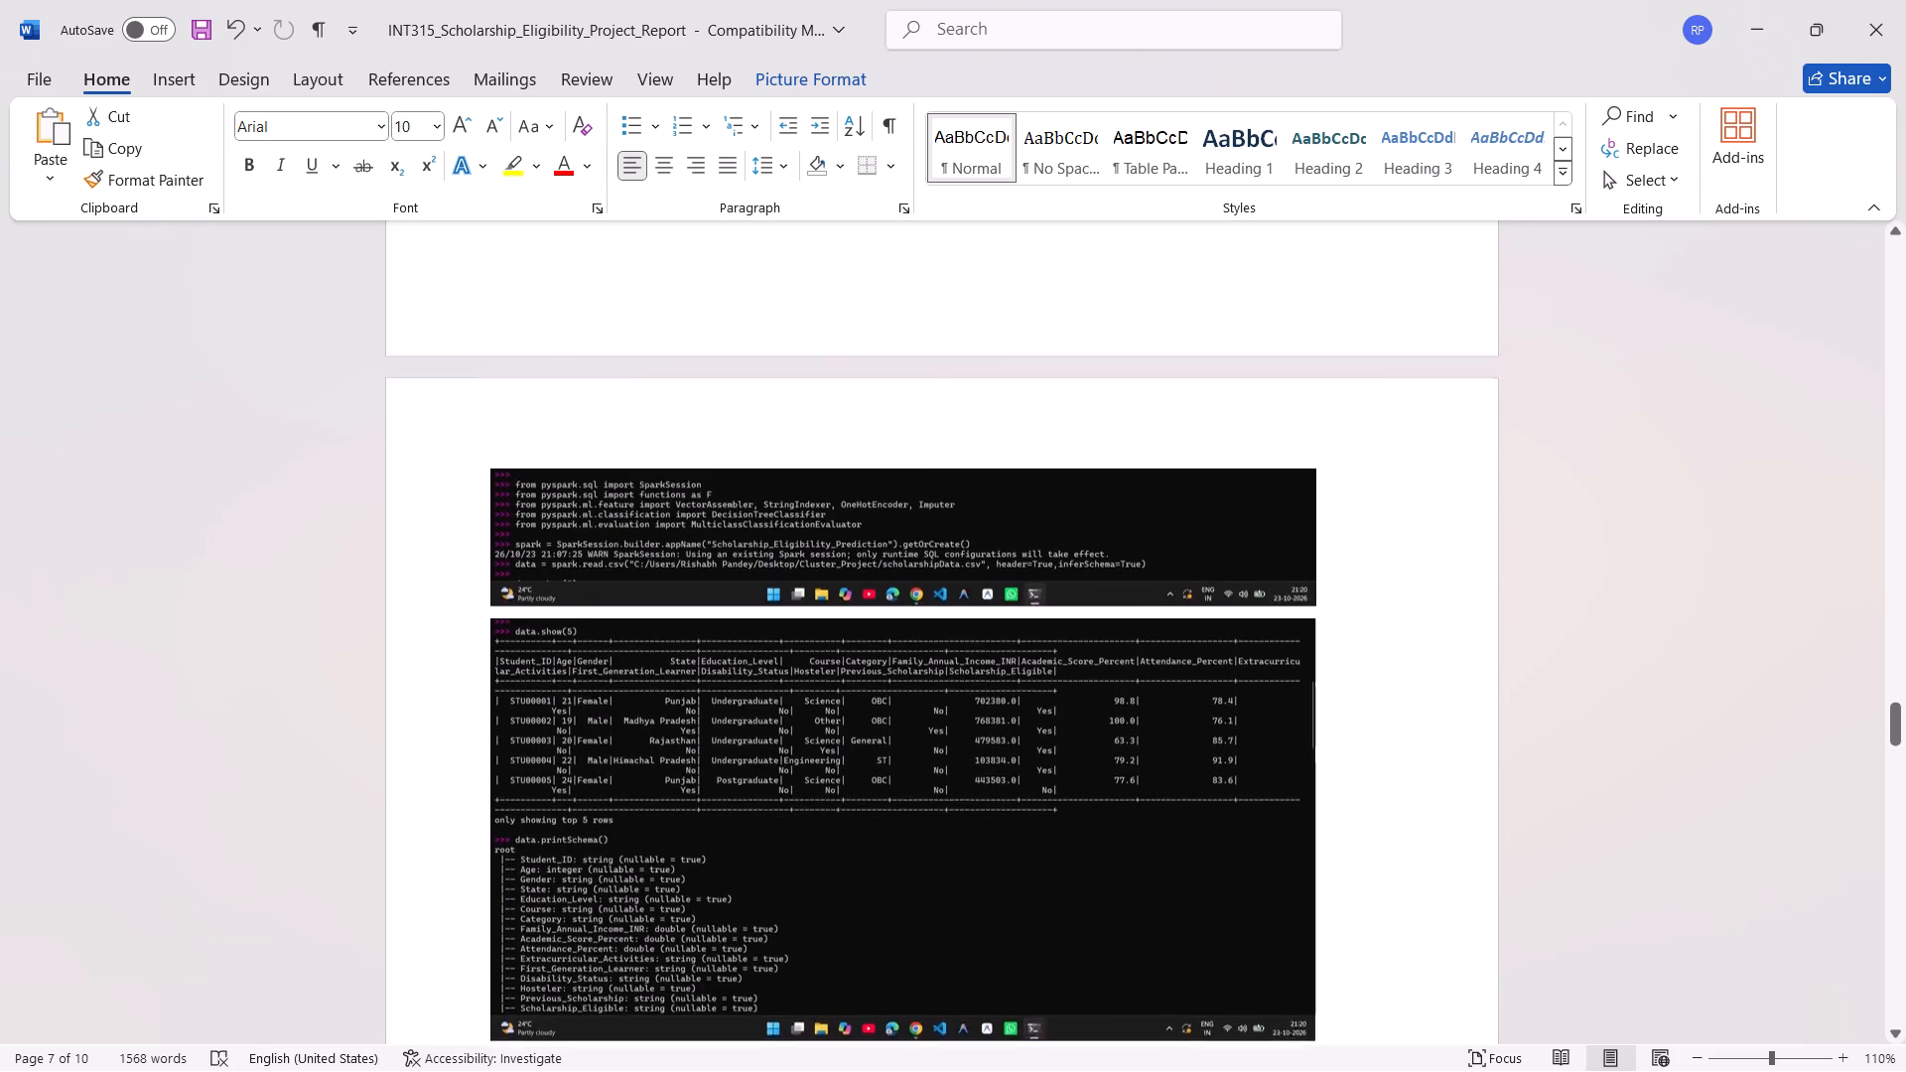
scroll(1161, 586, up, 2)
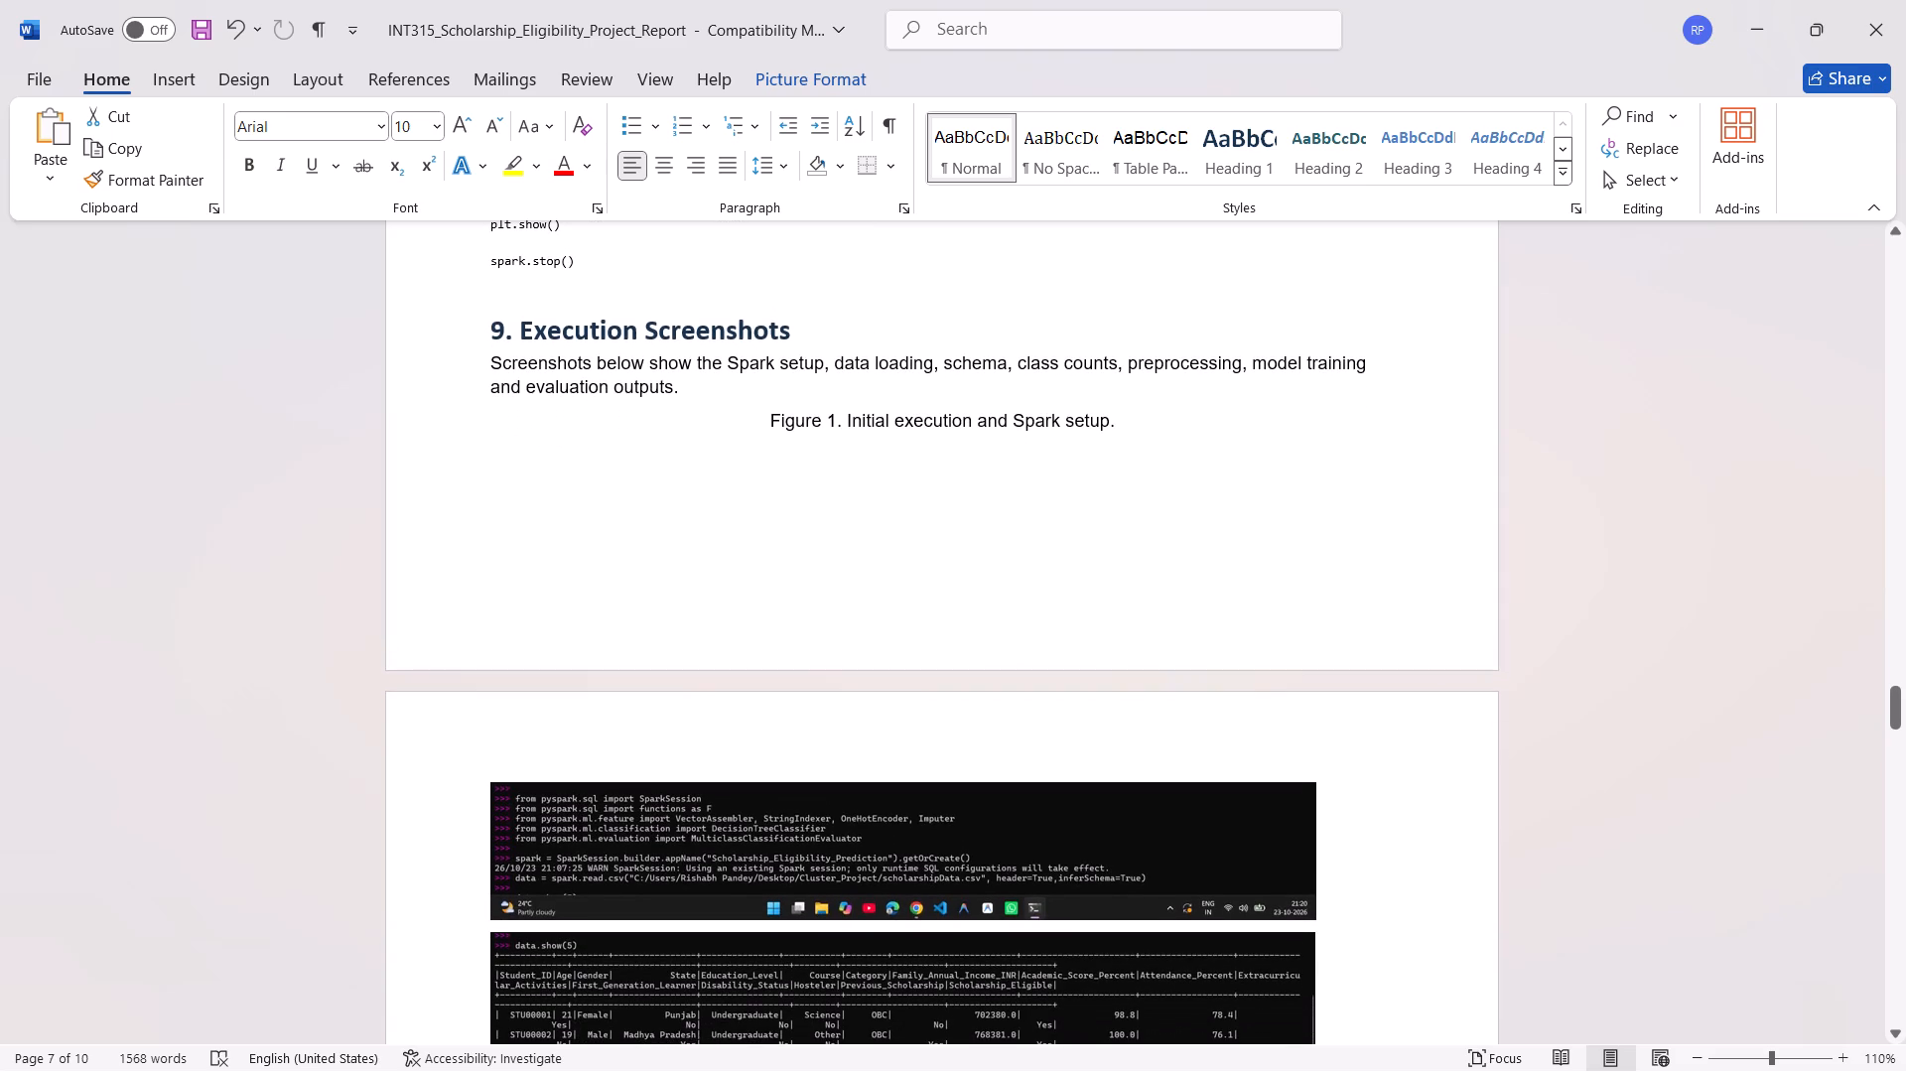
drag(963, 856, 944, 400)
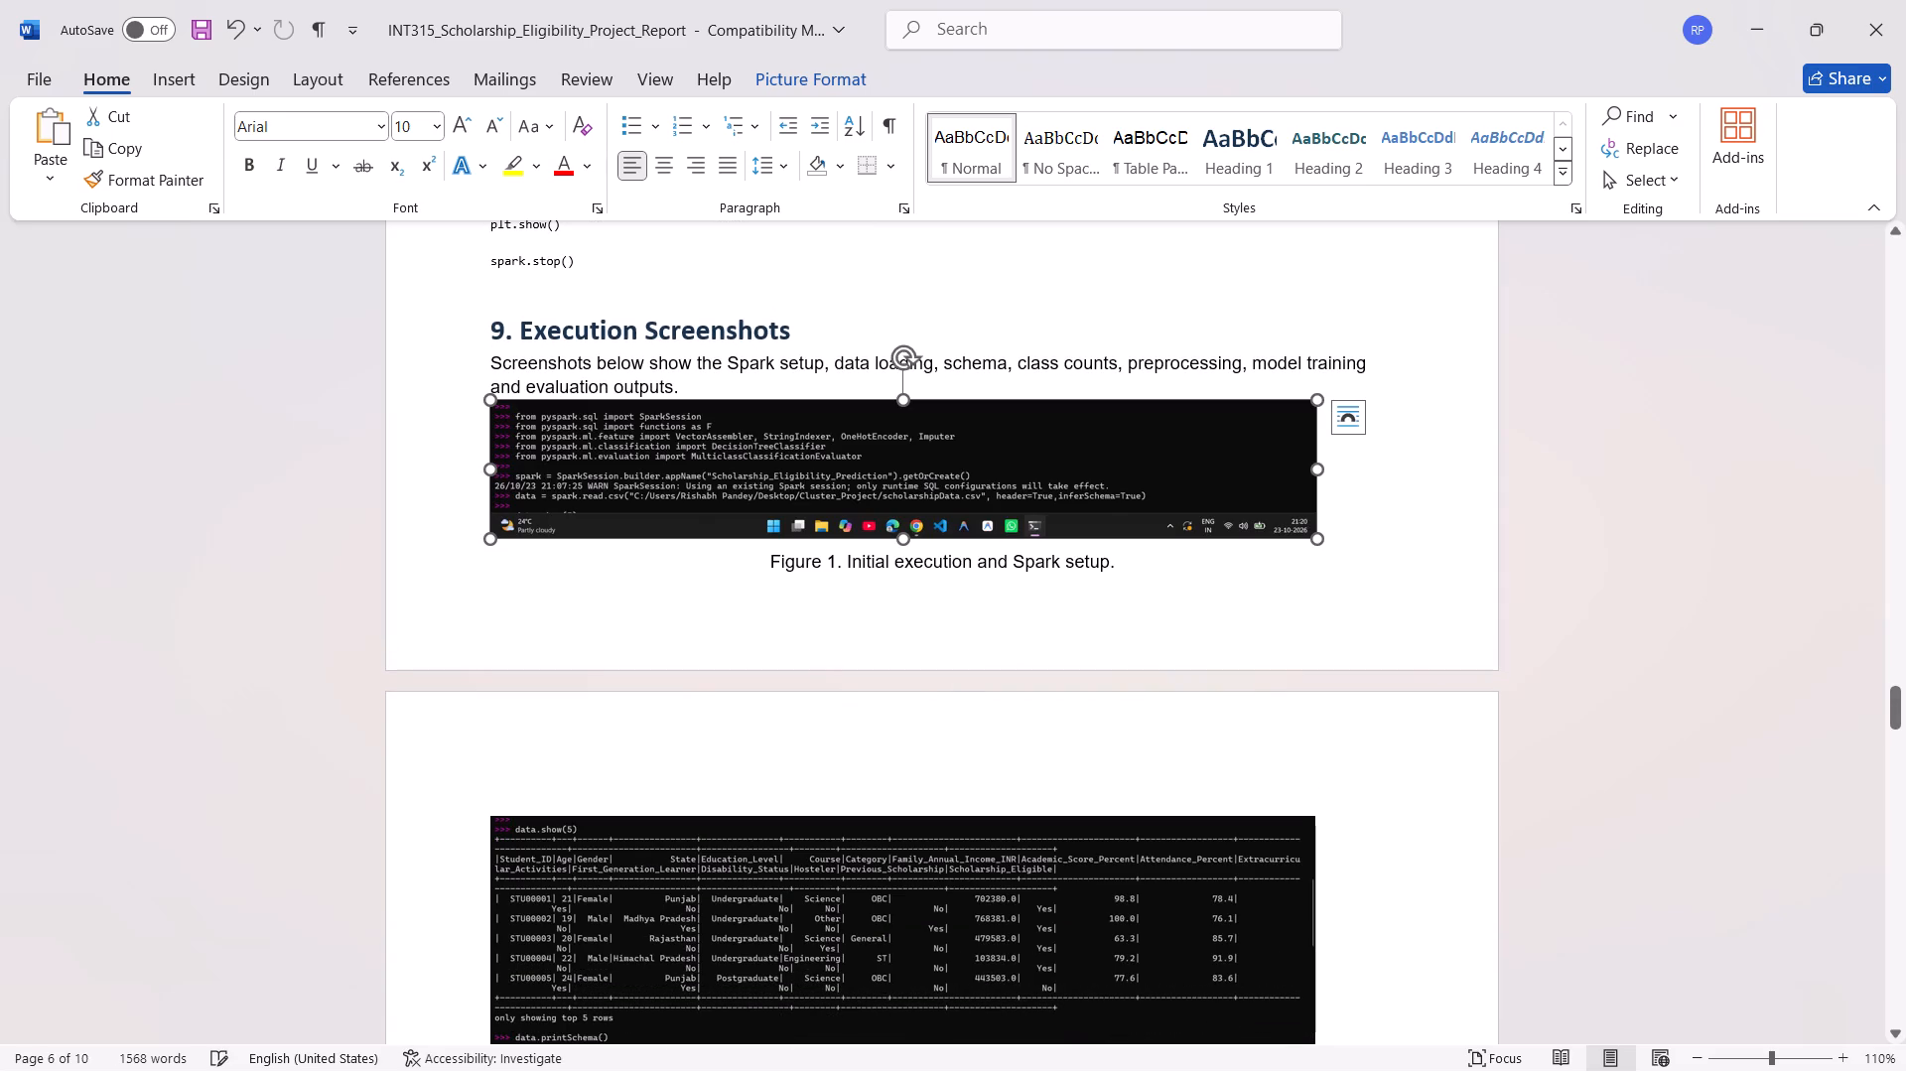
Delete the Figure 3 caption "Reading the CSV into a Spark DataFrame" and the empty line above it.
scroll(961, 779, down, 2)
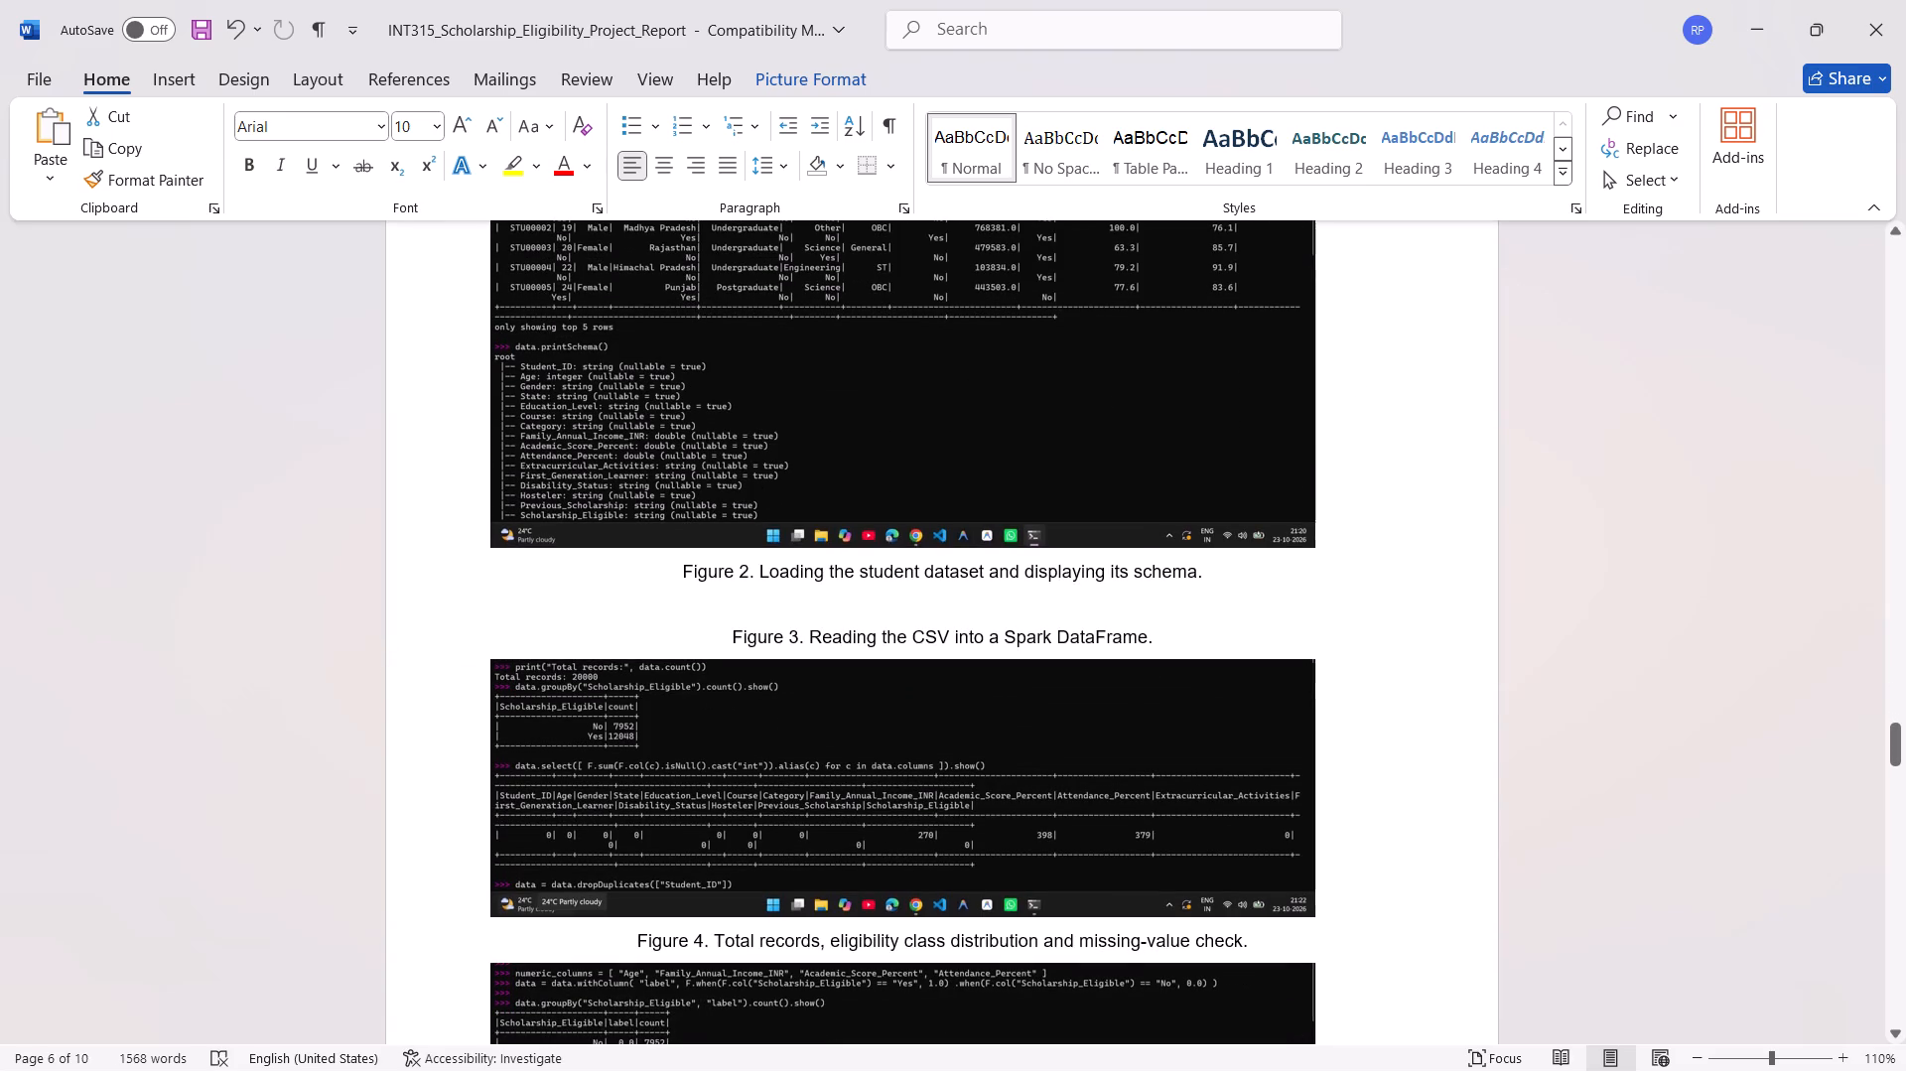
scroll(1095, 622, down, 1)
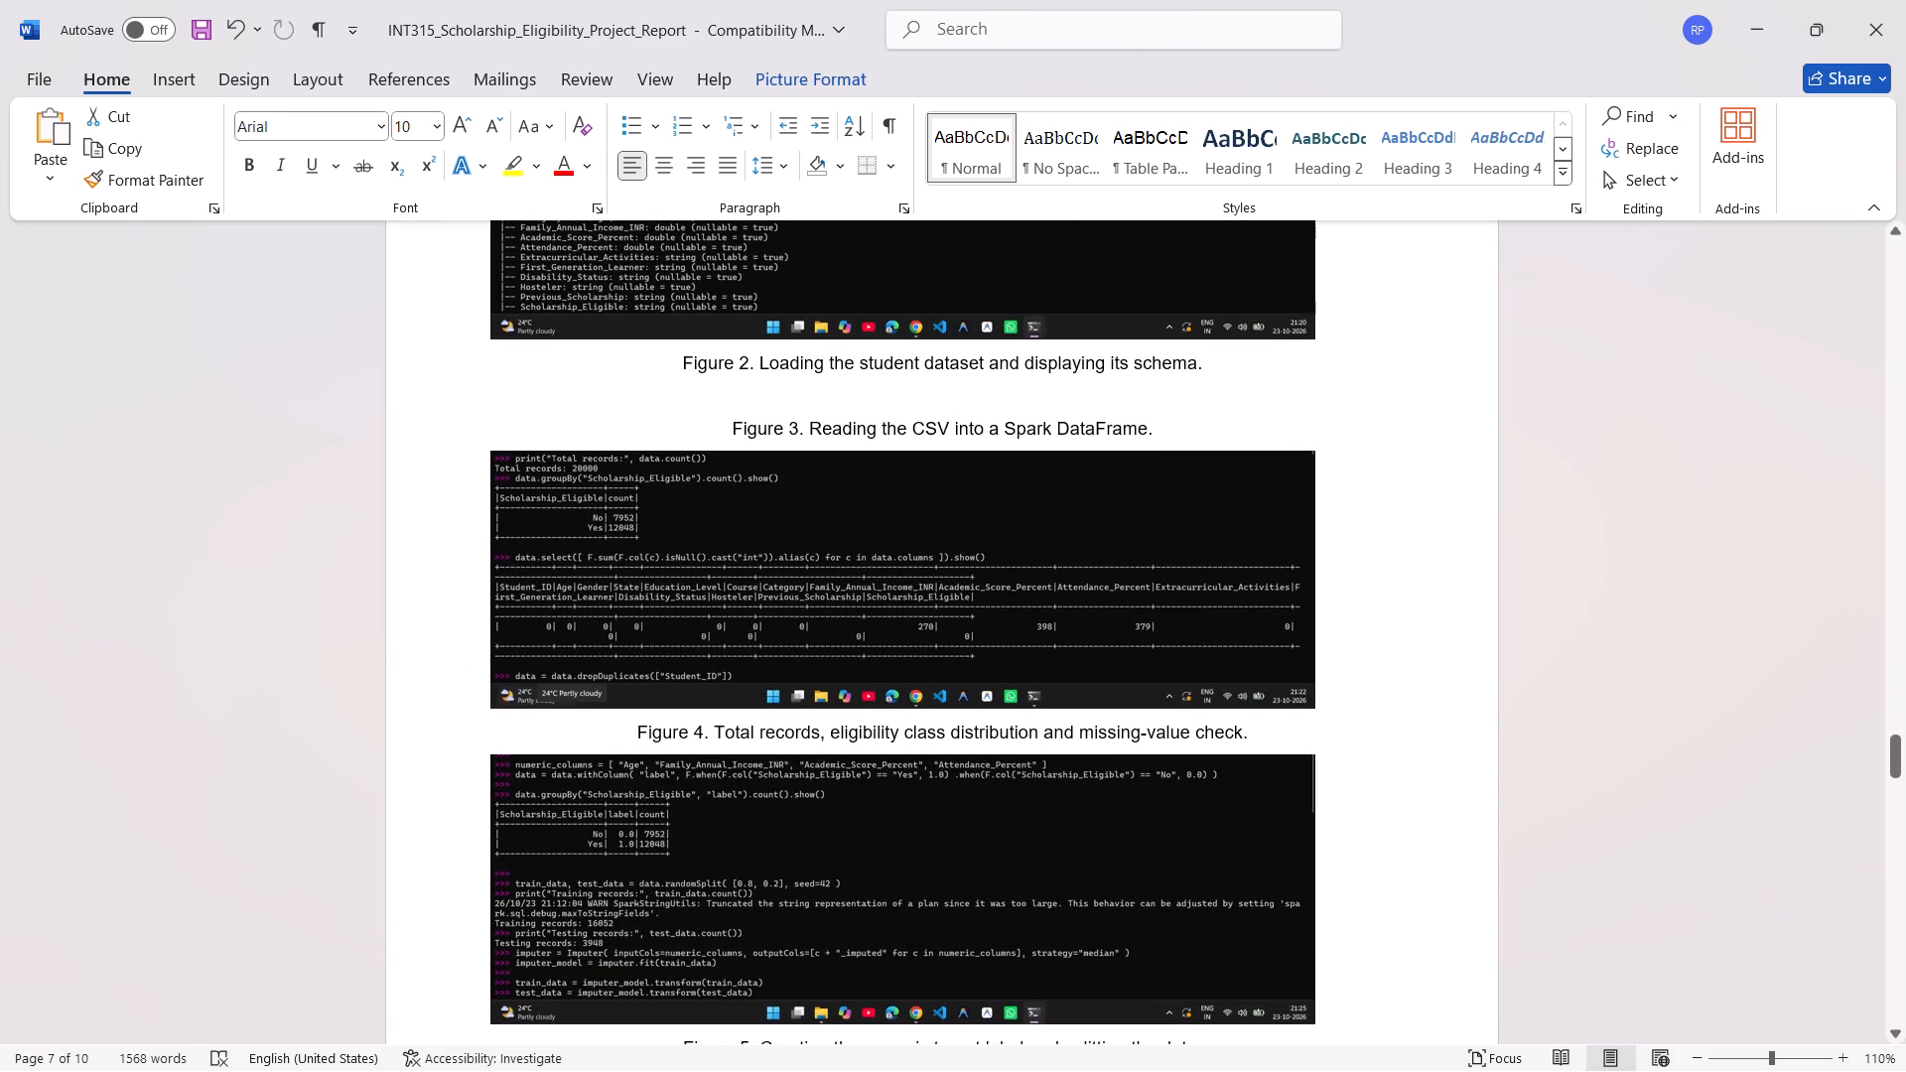
drag(1165, 440, 716, 402)
key(BackSpace)
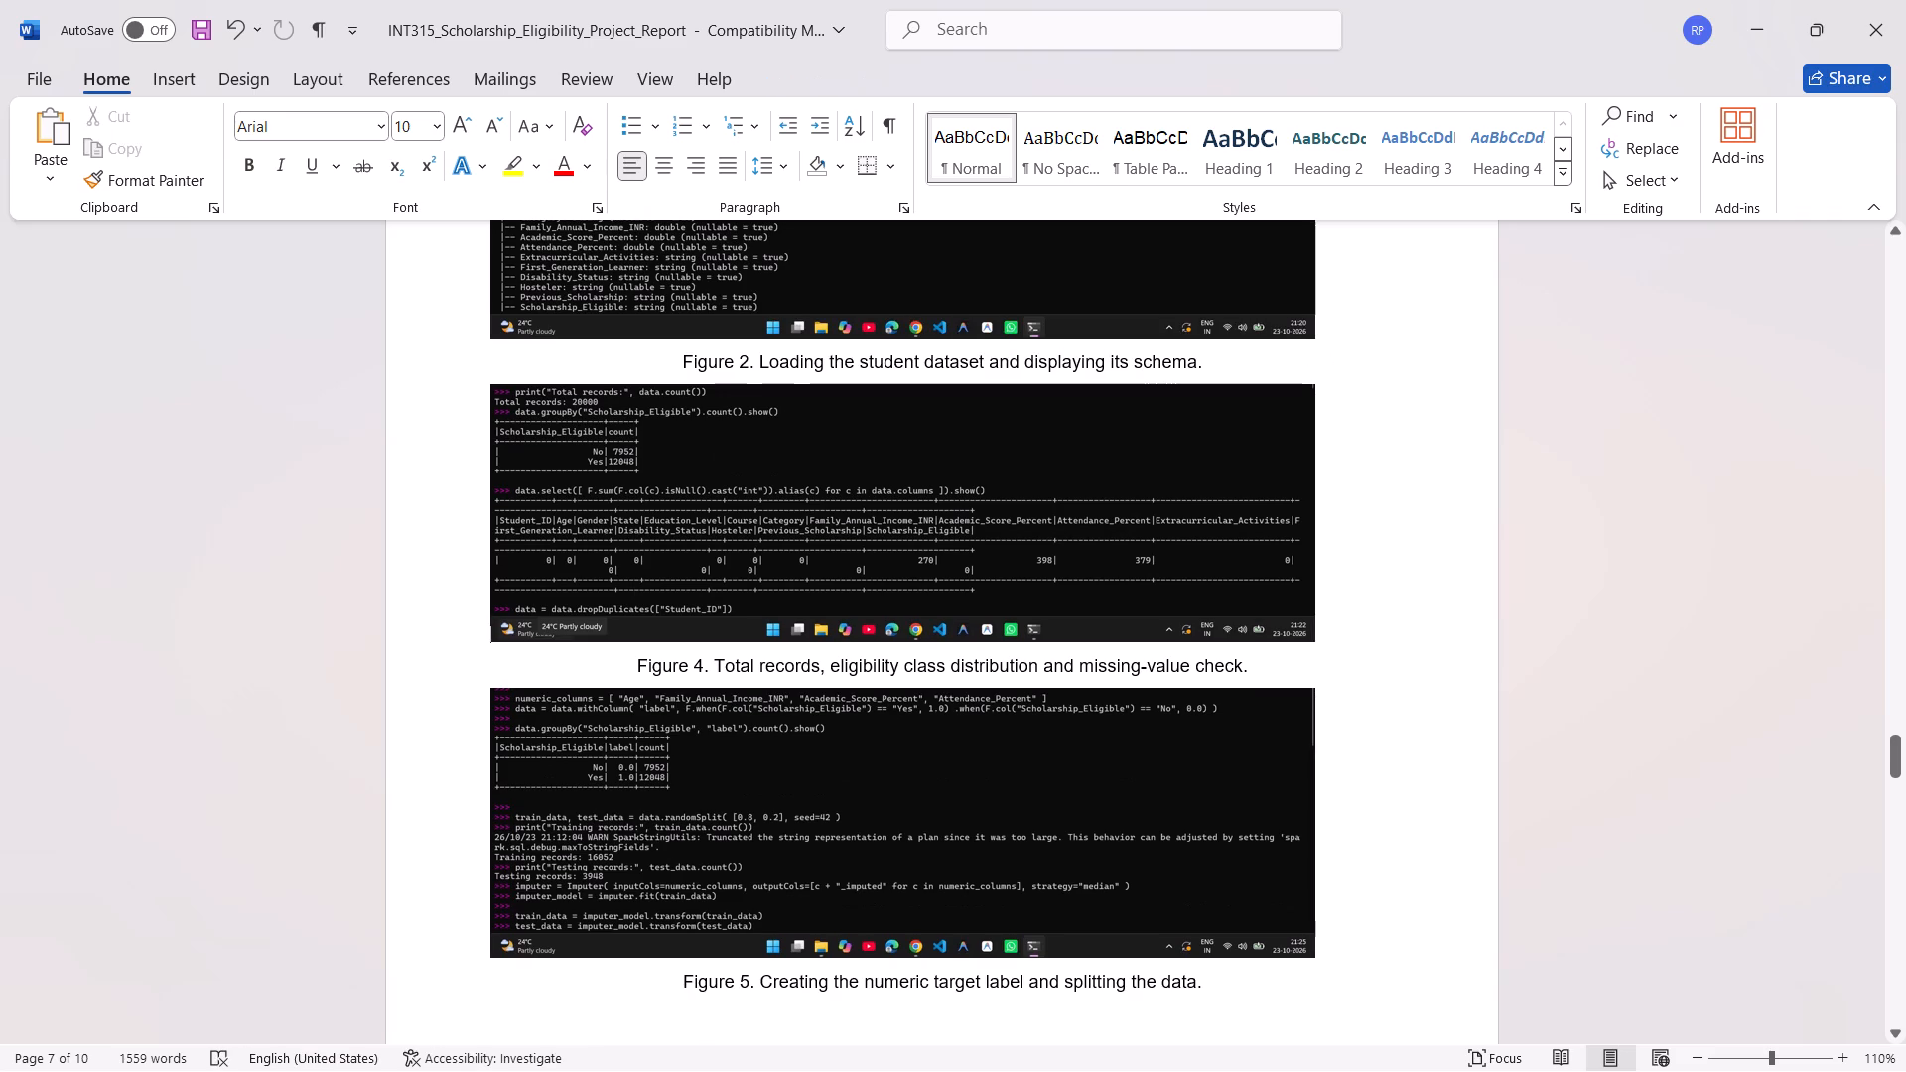
Renumber the total records caption as Figure 3 and the numeric target label caption as Figure 4.
scroll(716, 402, up, 1)
click(701, 695)
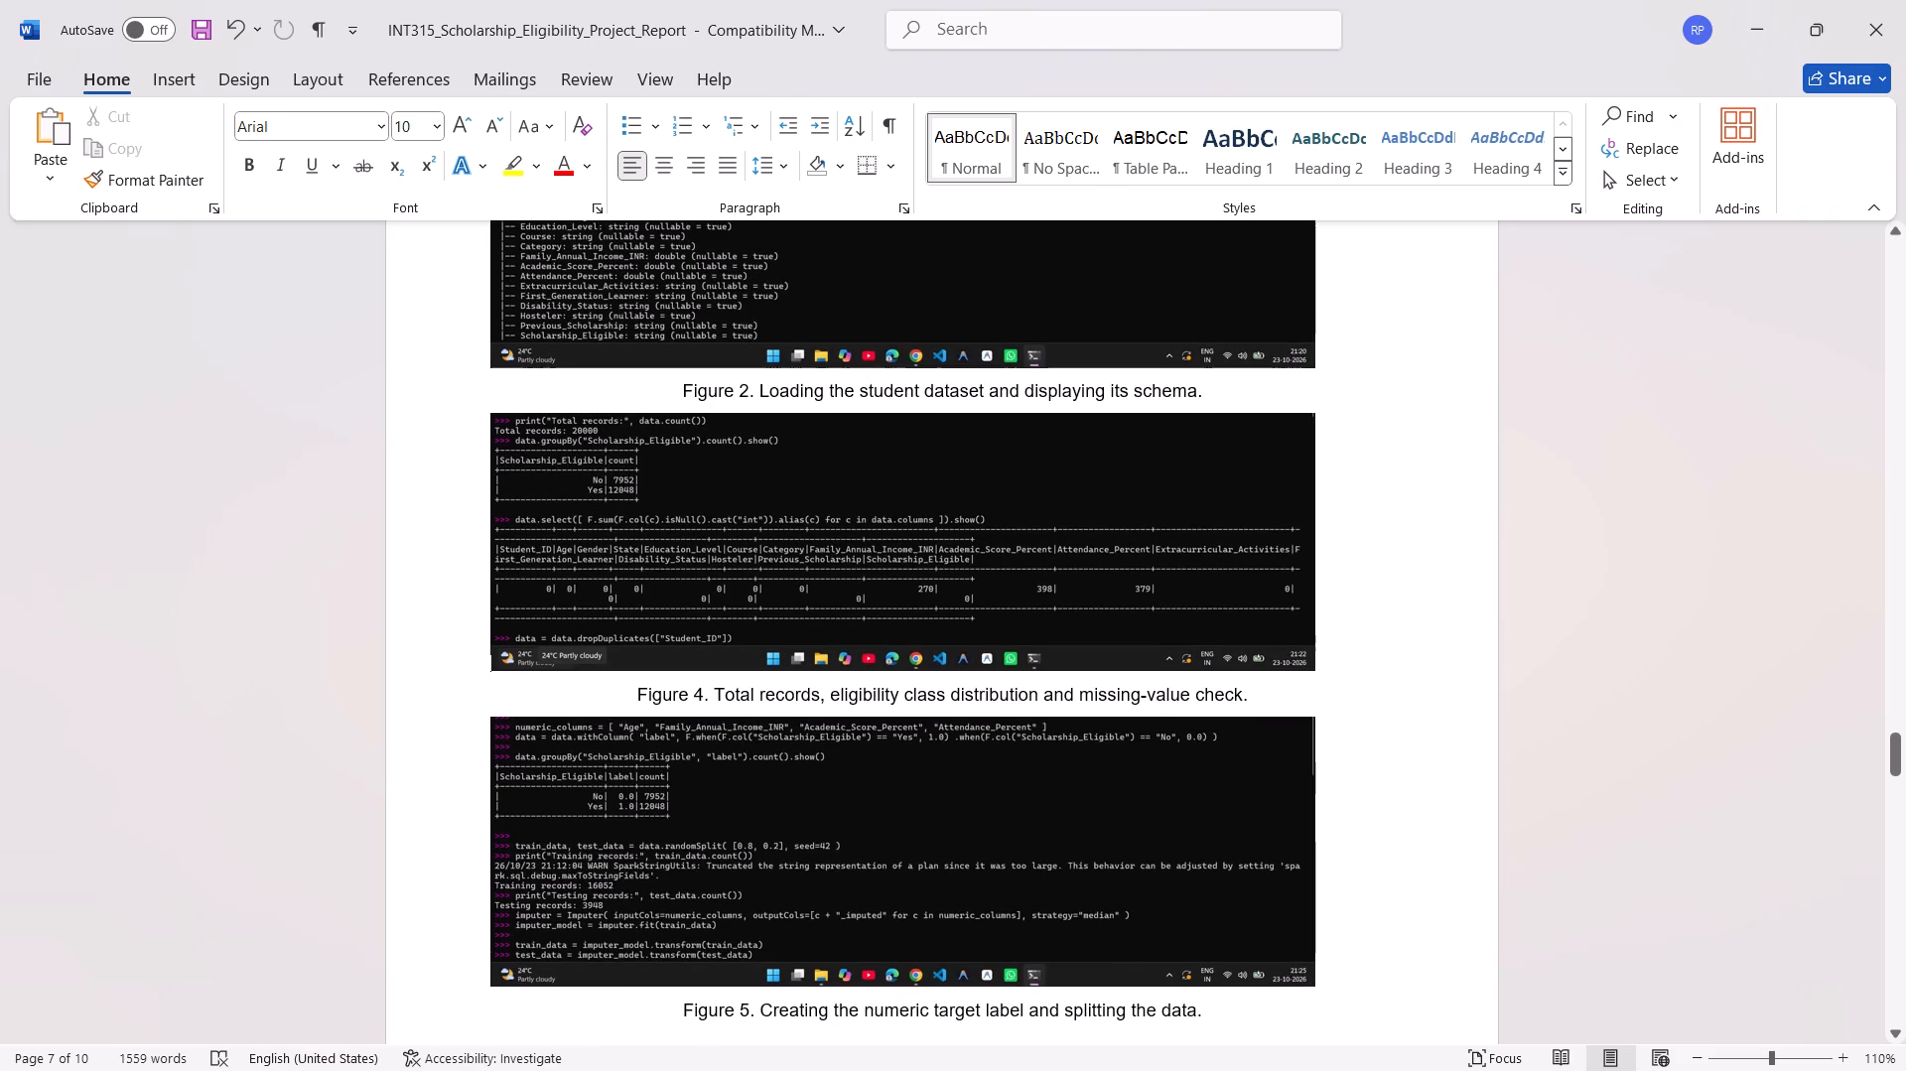
key(BackSpace)
key(3)
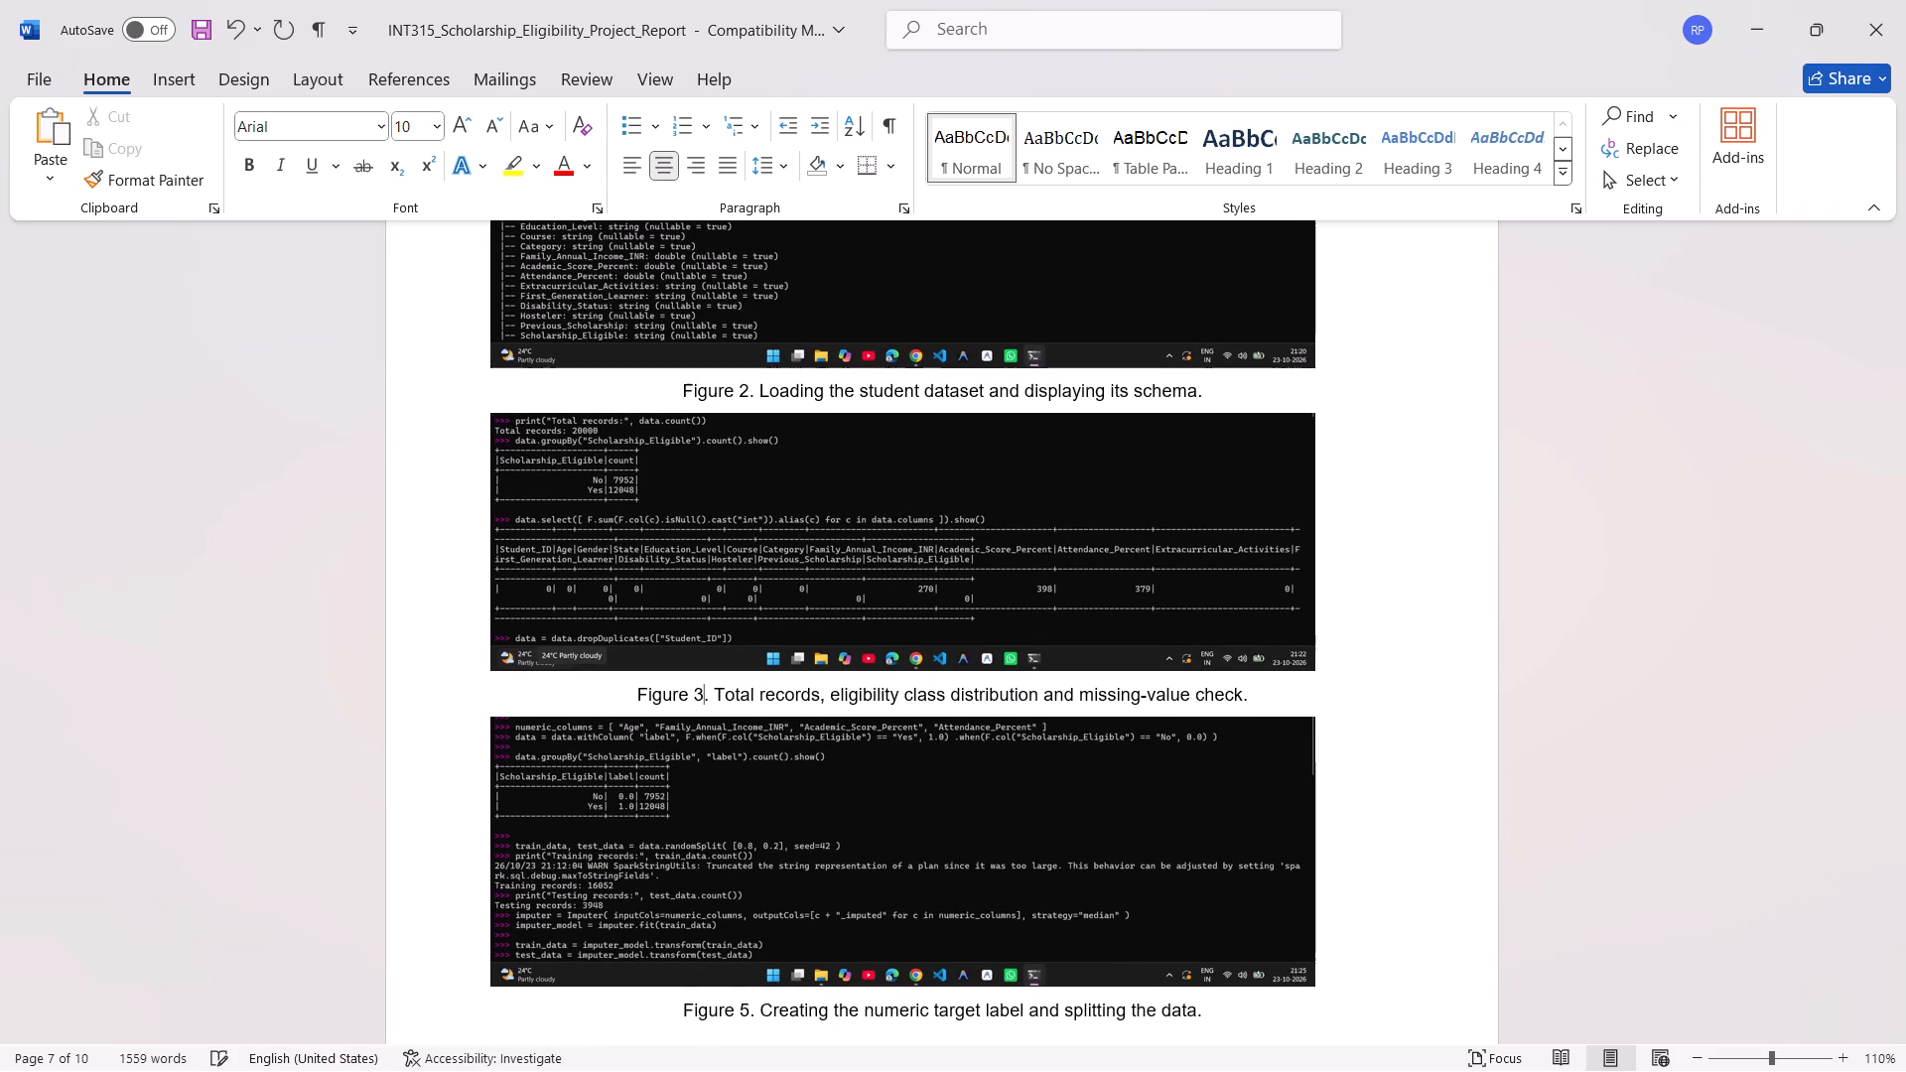
scroll(701, 695, down, 1)
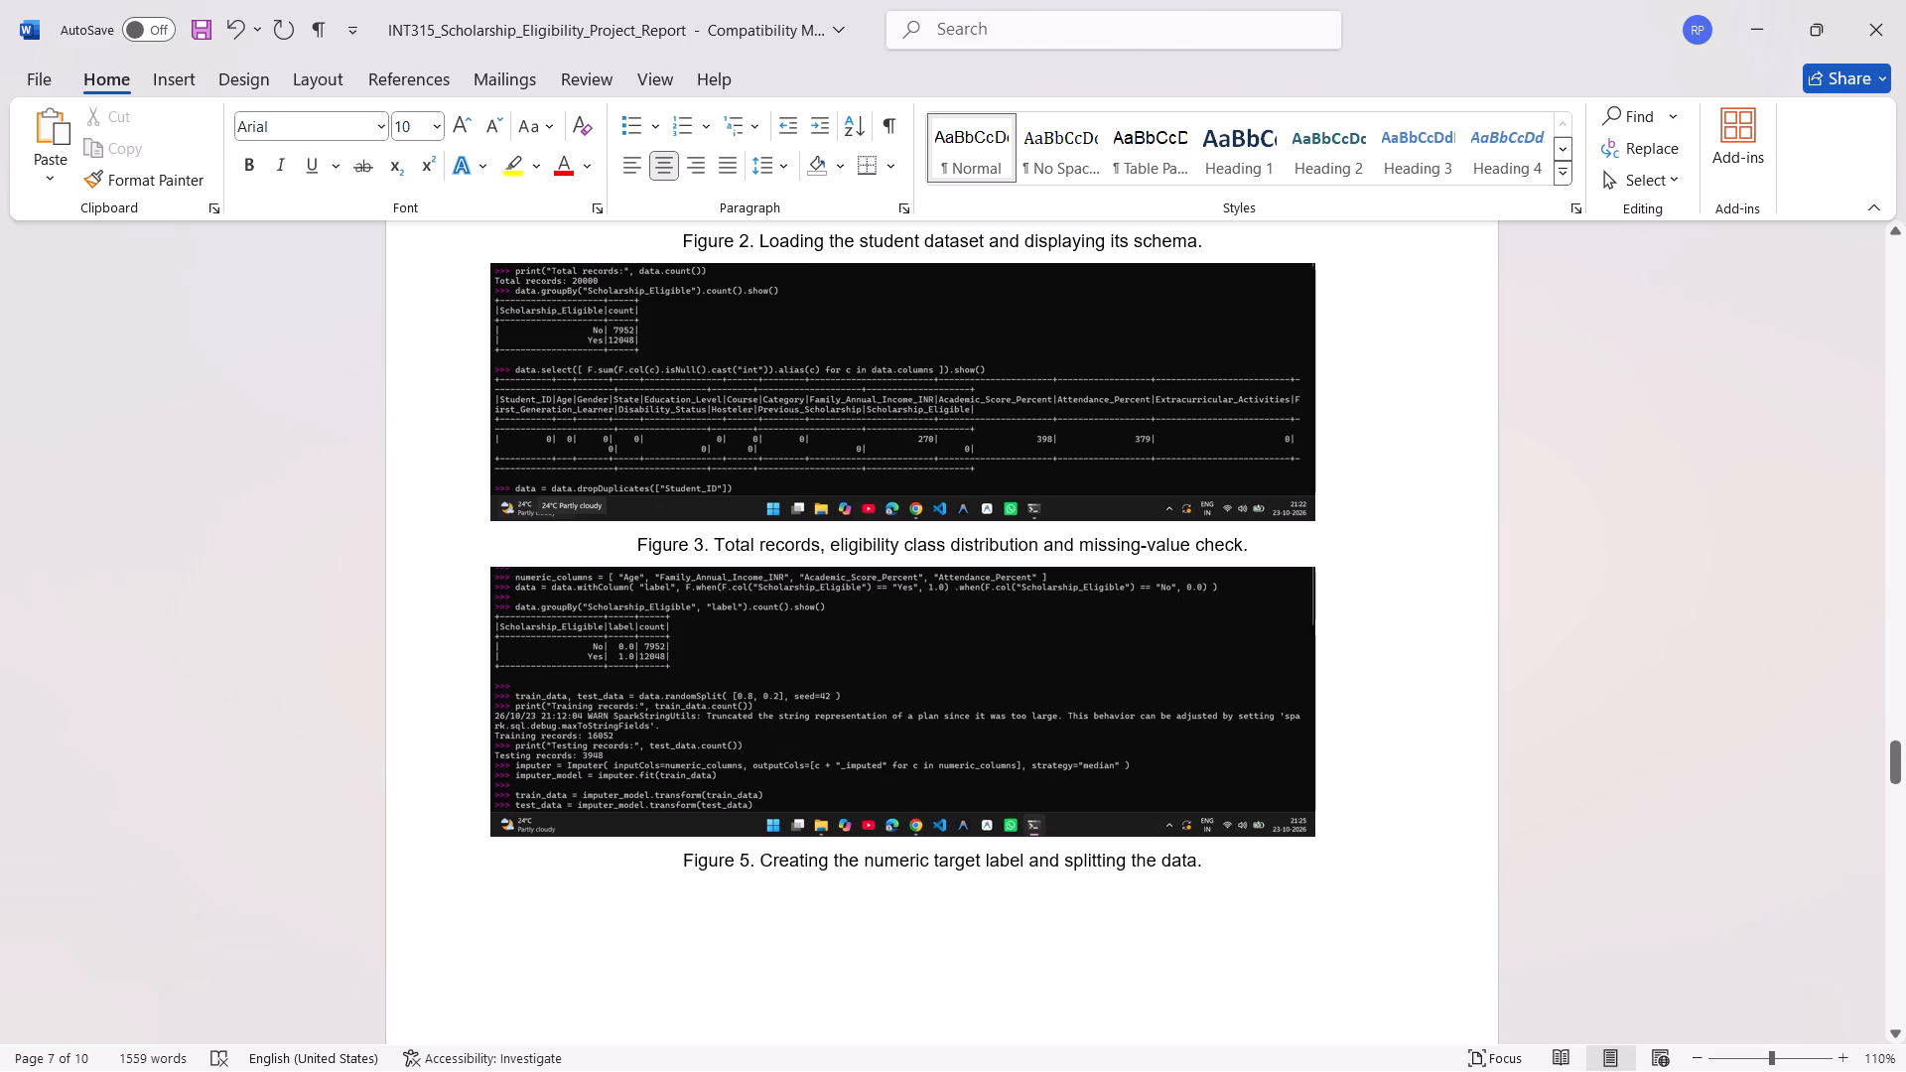
click(747, 860)
key(BackSpace)
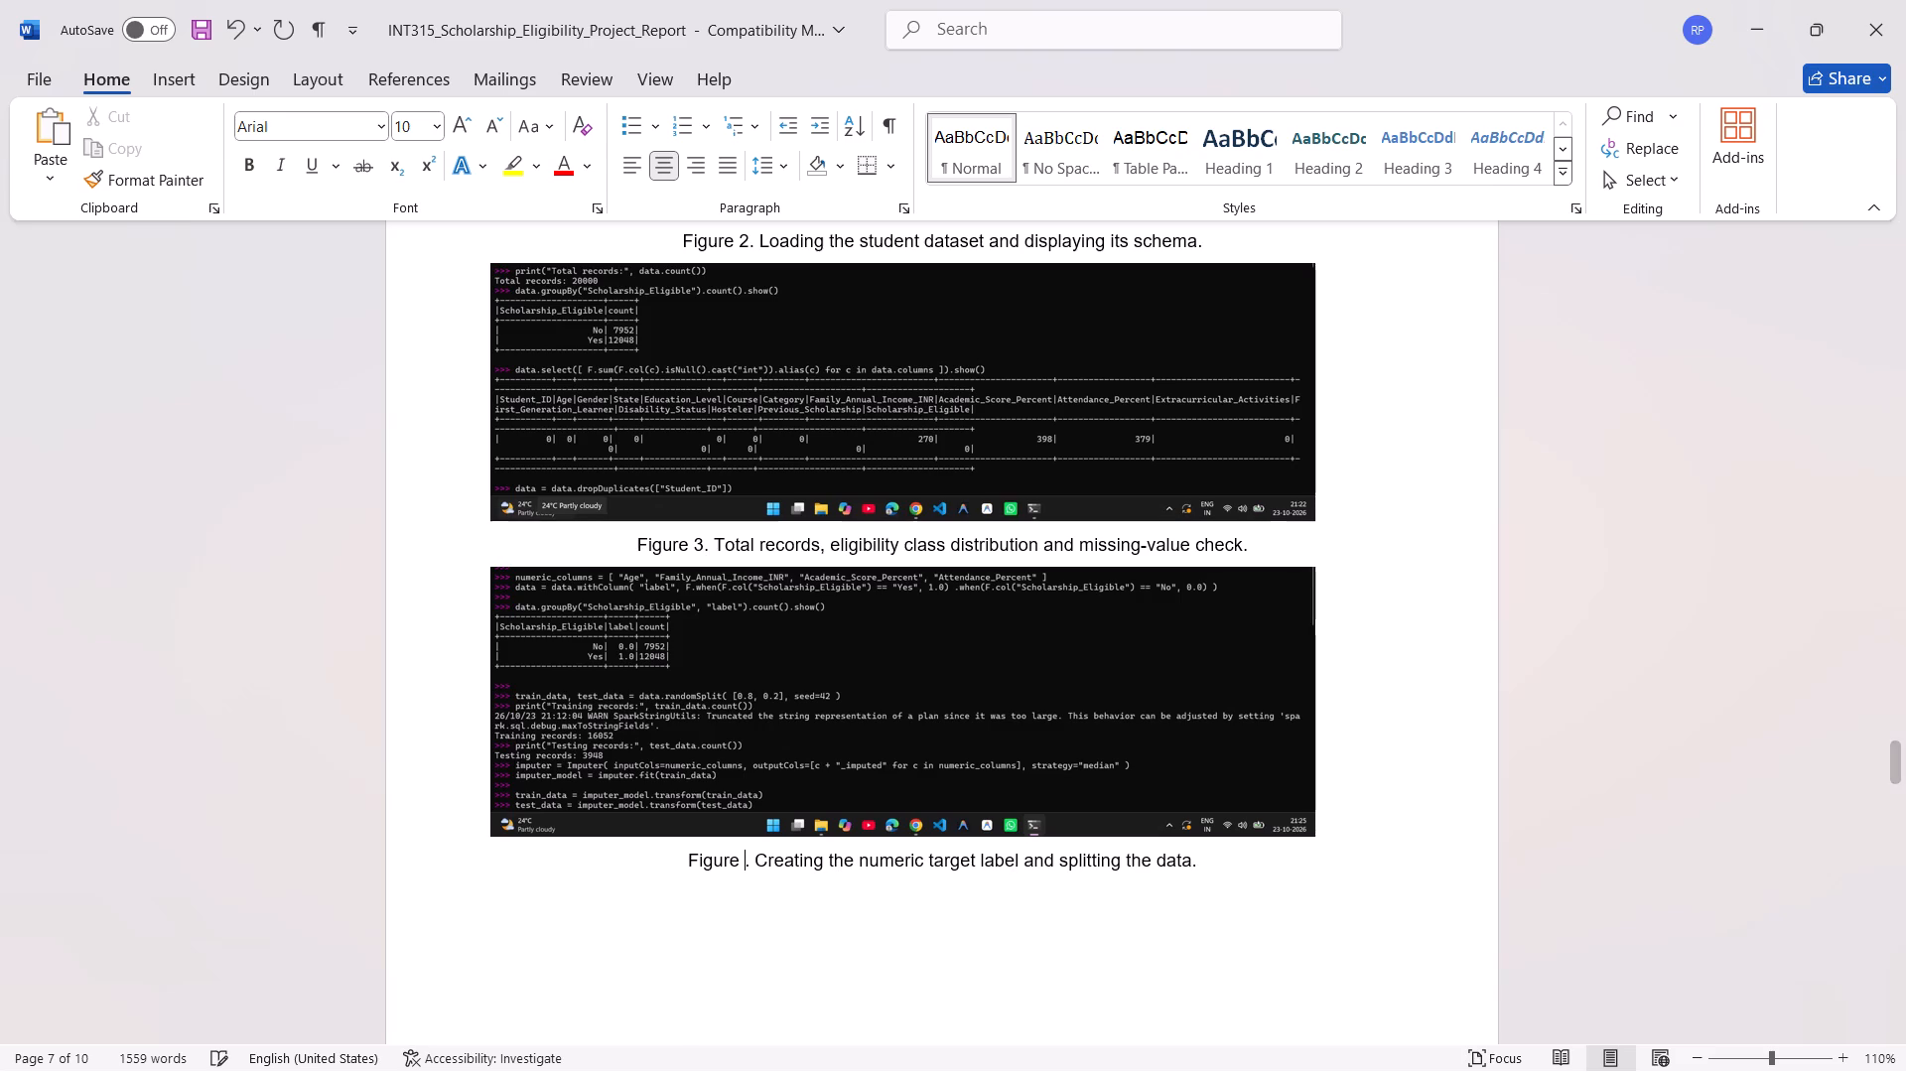
key(4)
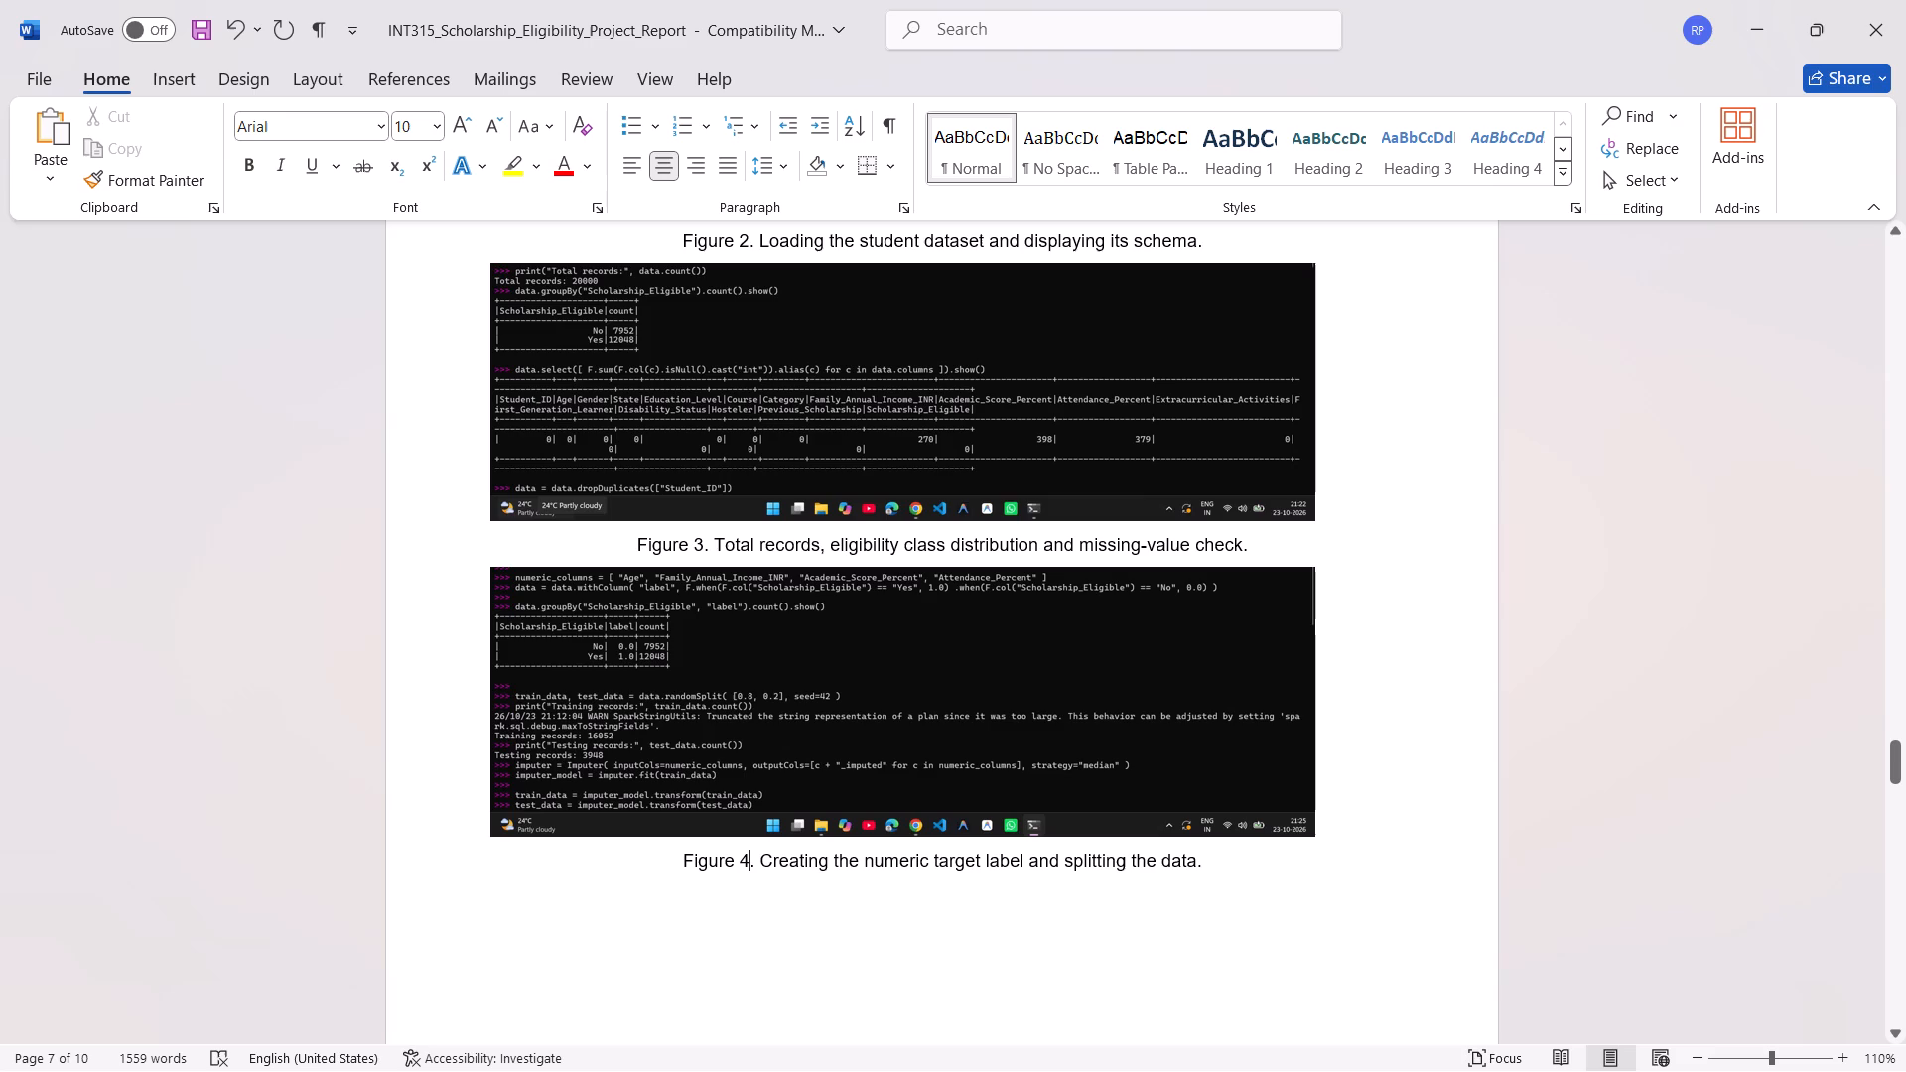
scroll(755, 717, down, 1)
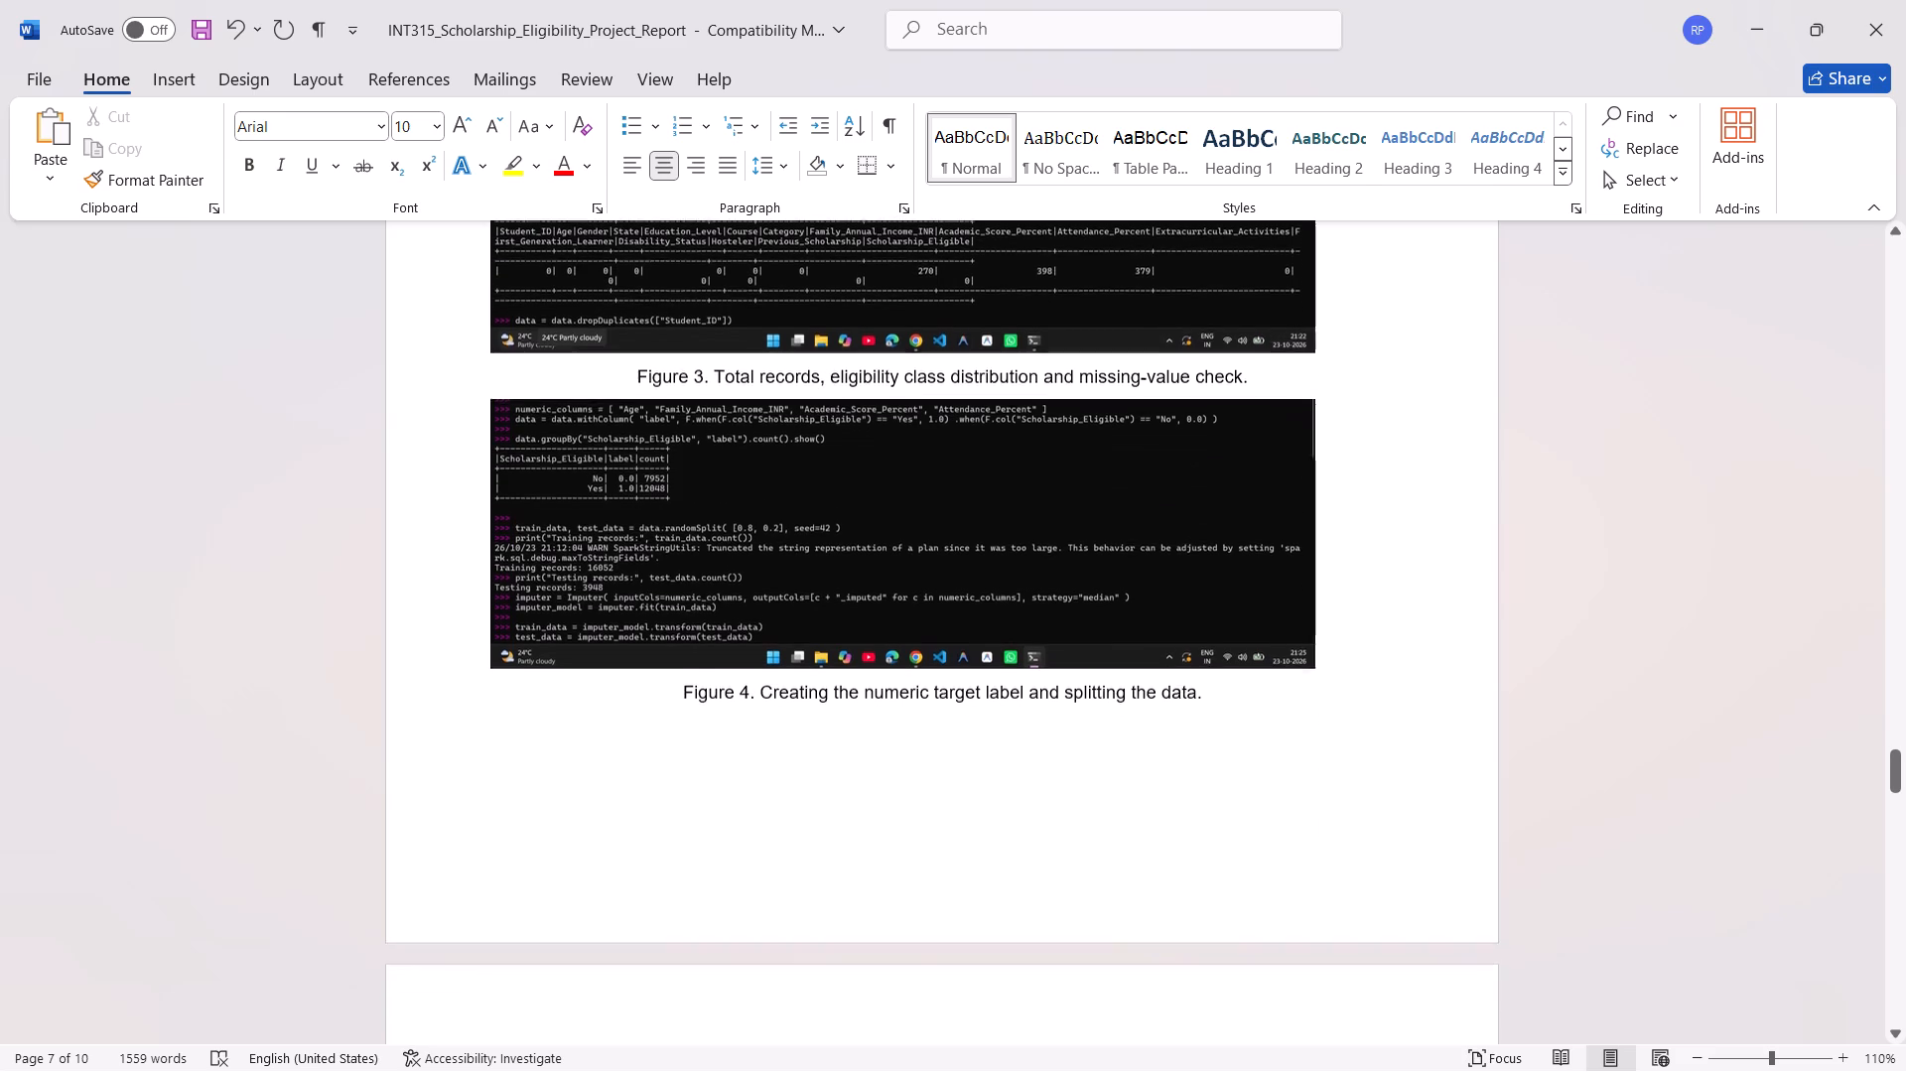
Renumber the caption about encoding categorical features and preparing the feature vector as Figure 5.
scroll(755, 717, down, 1)
scroll(850, 813, down, 1)
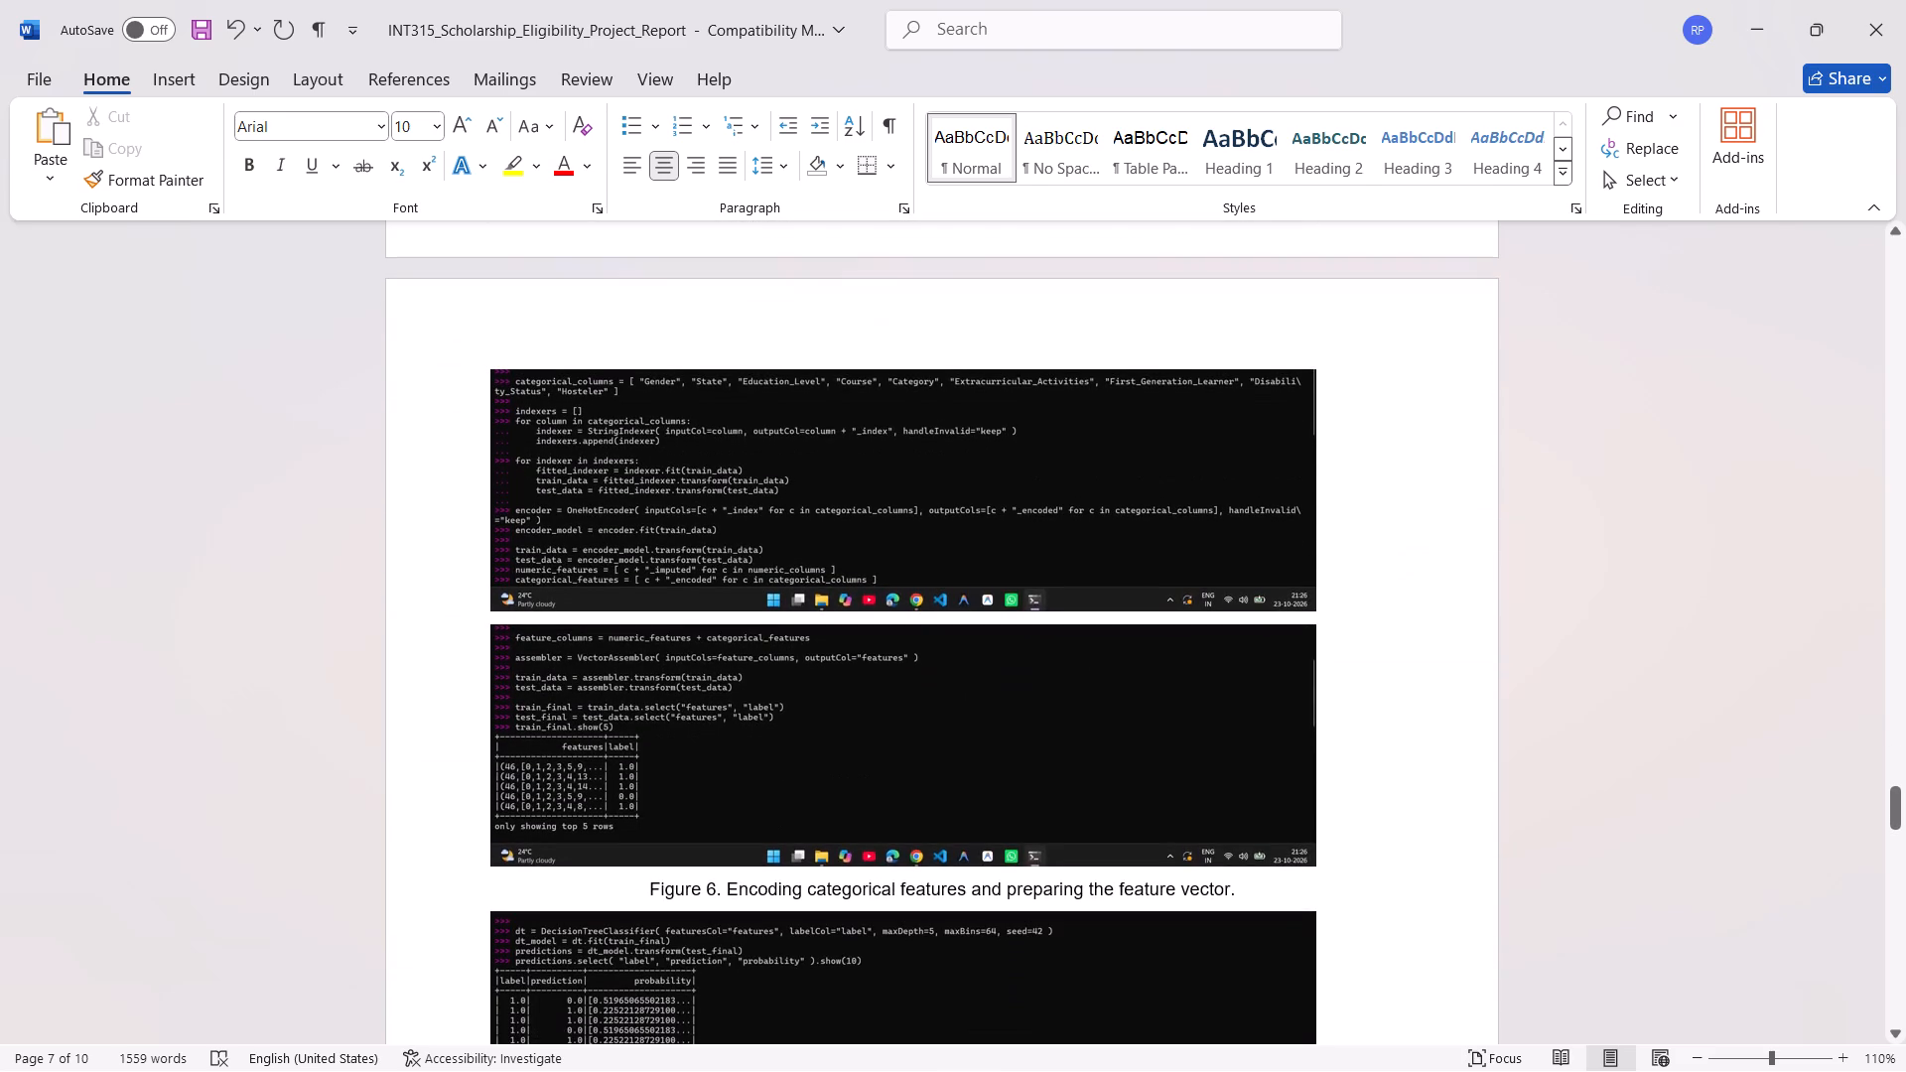
scroll(832, 905, up, 2)
scroll(832, 905, down, 1)
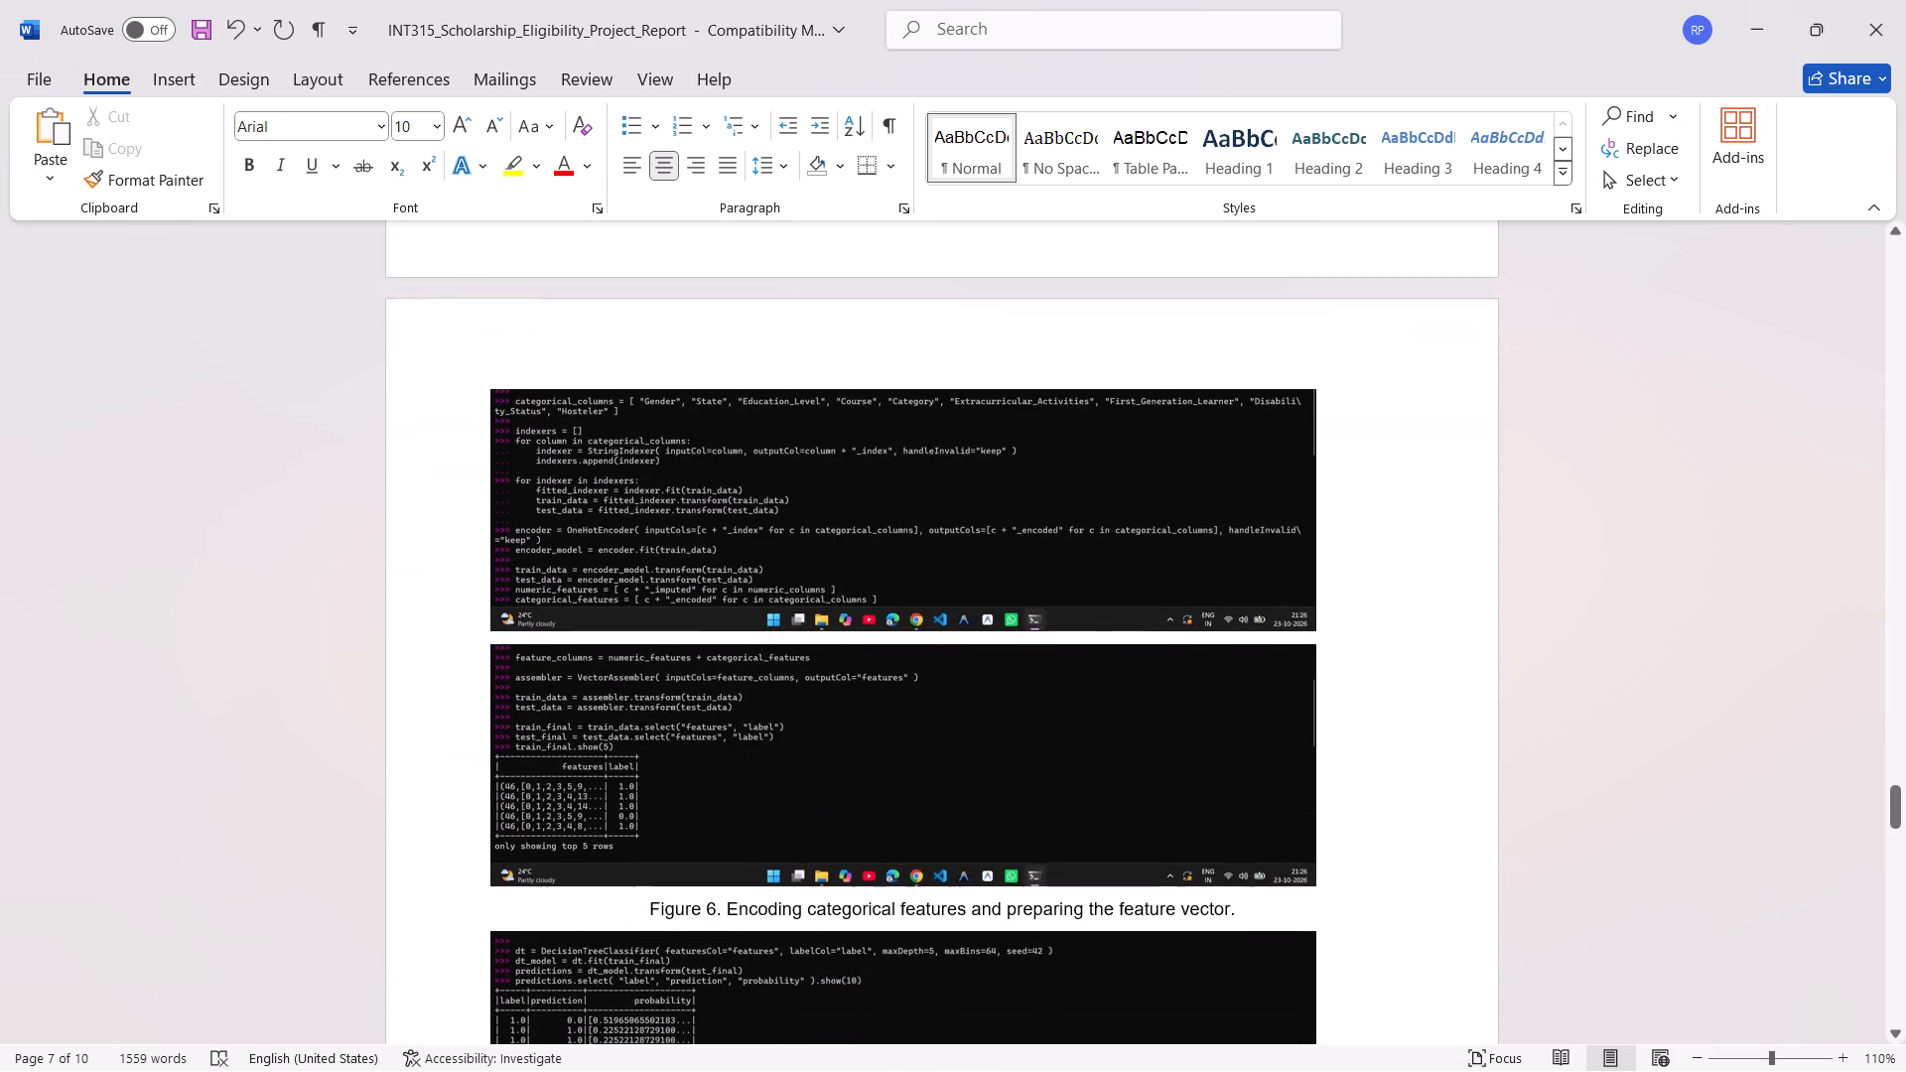
click(714, 902)
key(BackSpace)
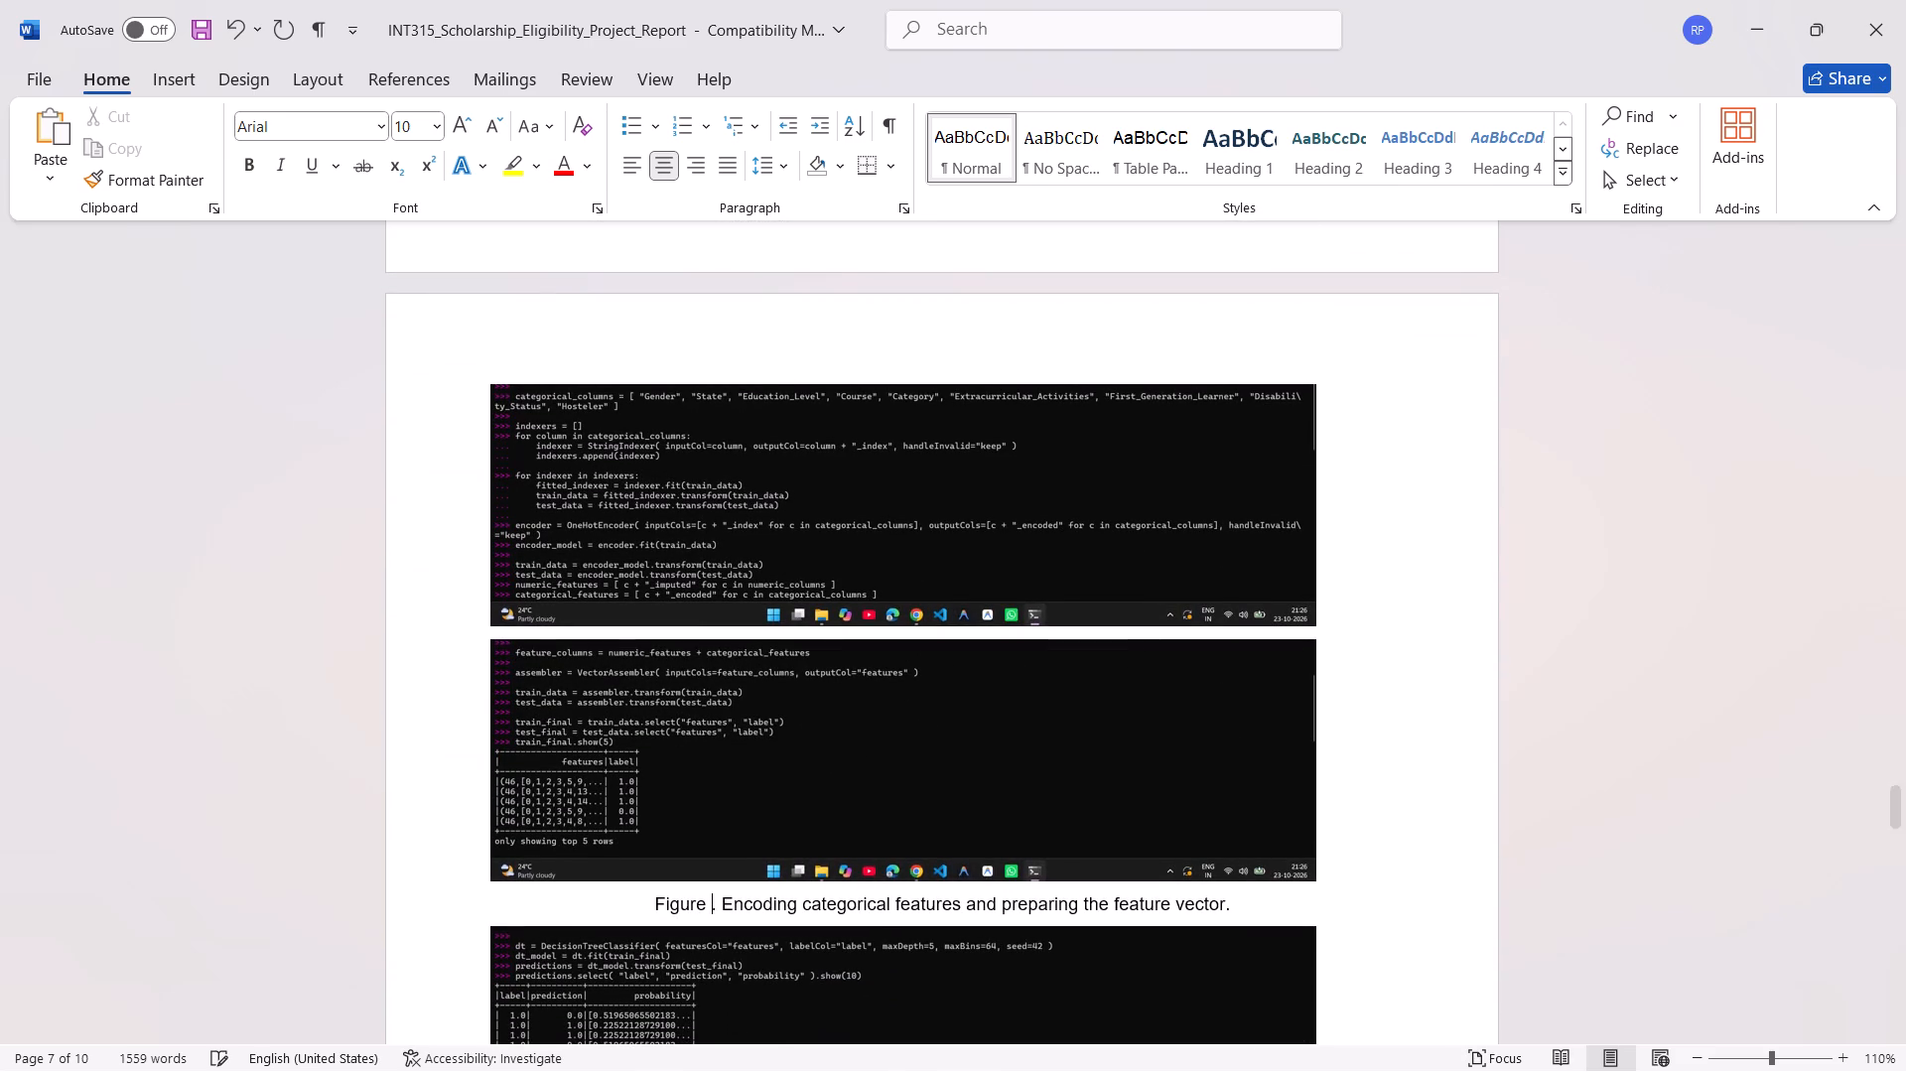
key(5)
Renumber the Decision Tree predictions caption as Figure 6 and the confusion-matrix counts caption as Figure 7.
scroll(714, 902, down, 2)
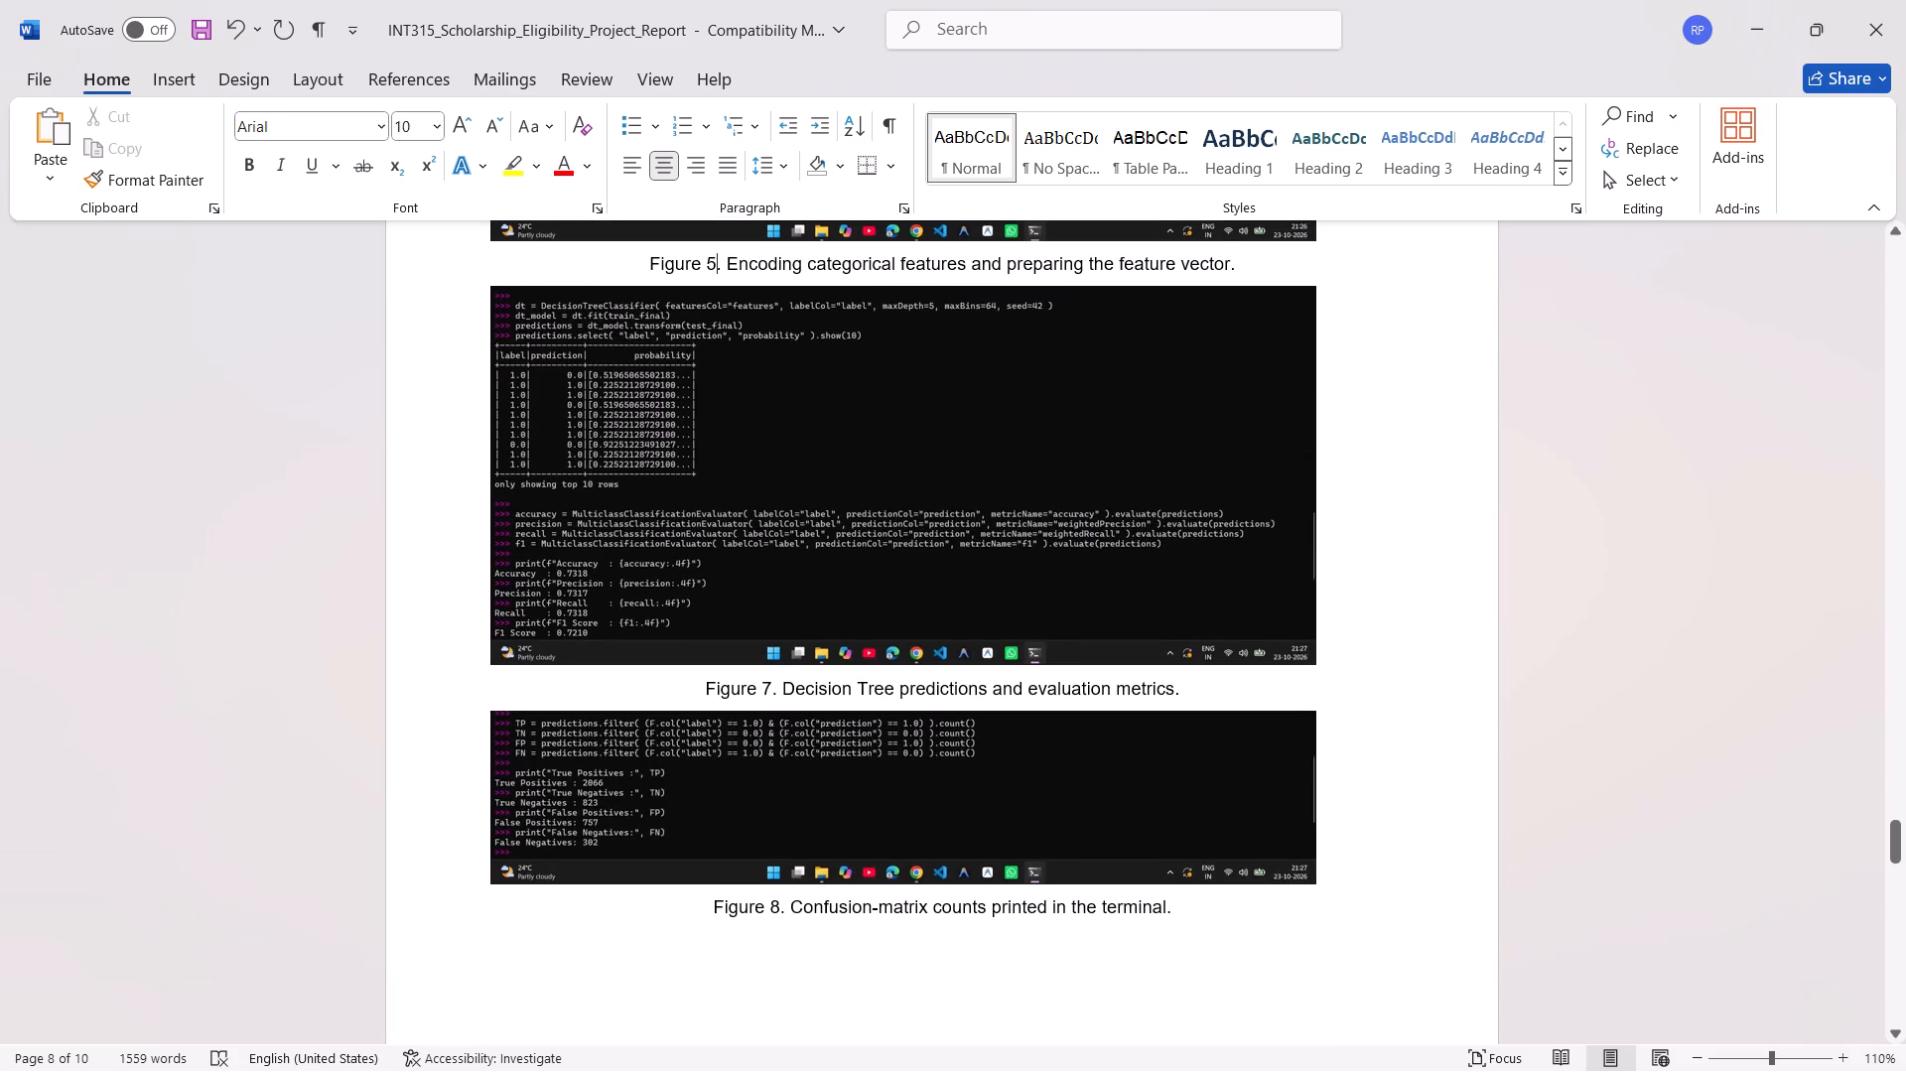
click(774, 686)
key(Left)
key(BackSpace)
key(Right)
key(BackSpace)
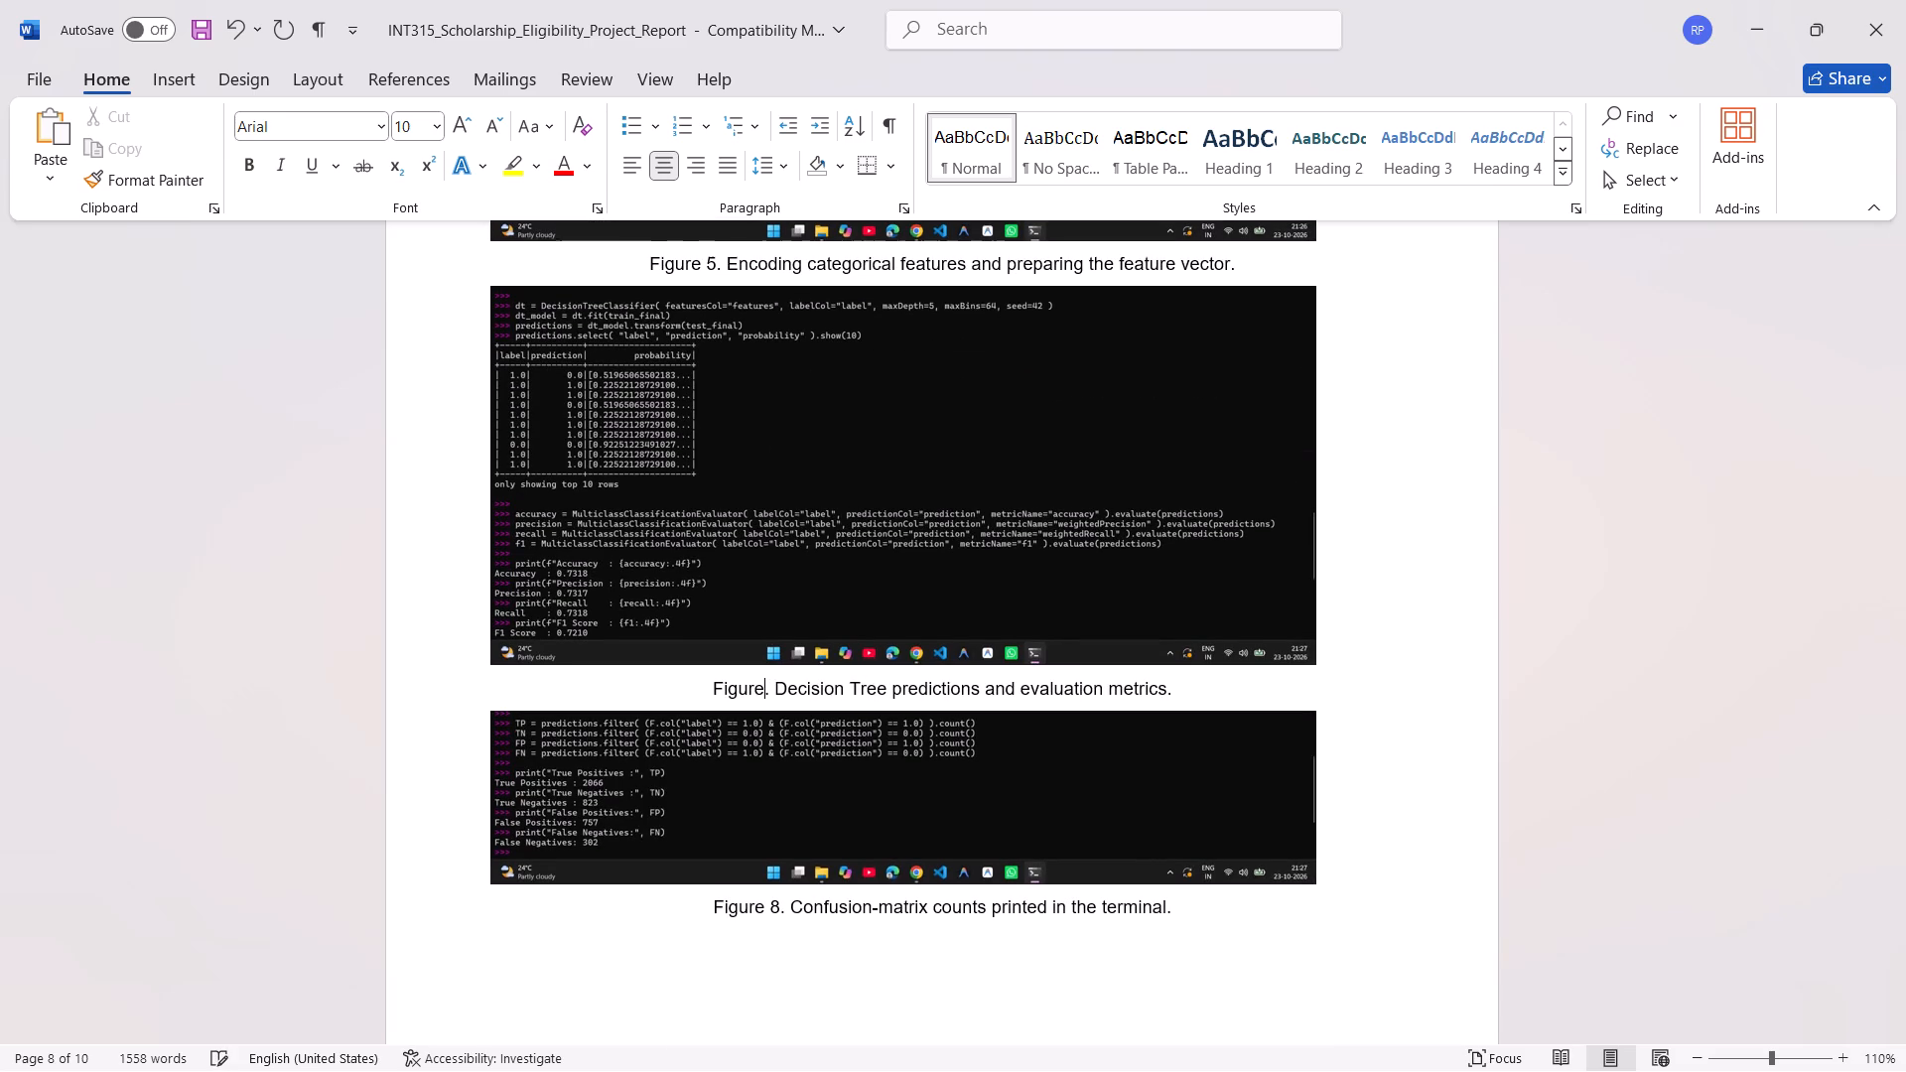
key(space)
text(6)
scroll(774, 686, down, 1)
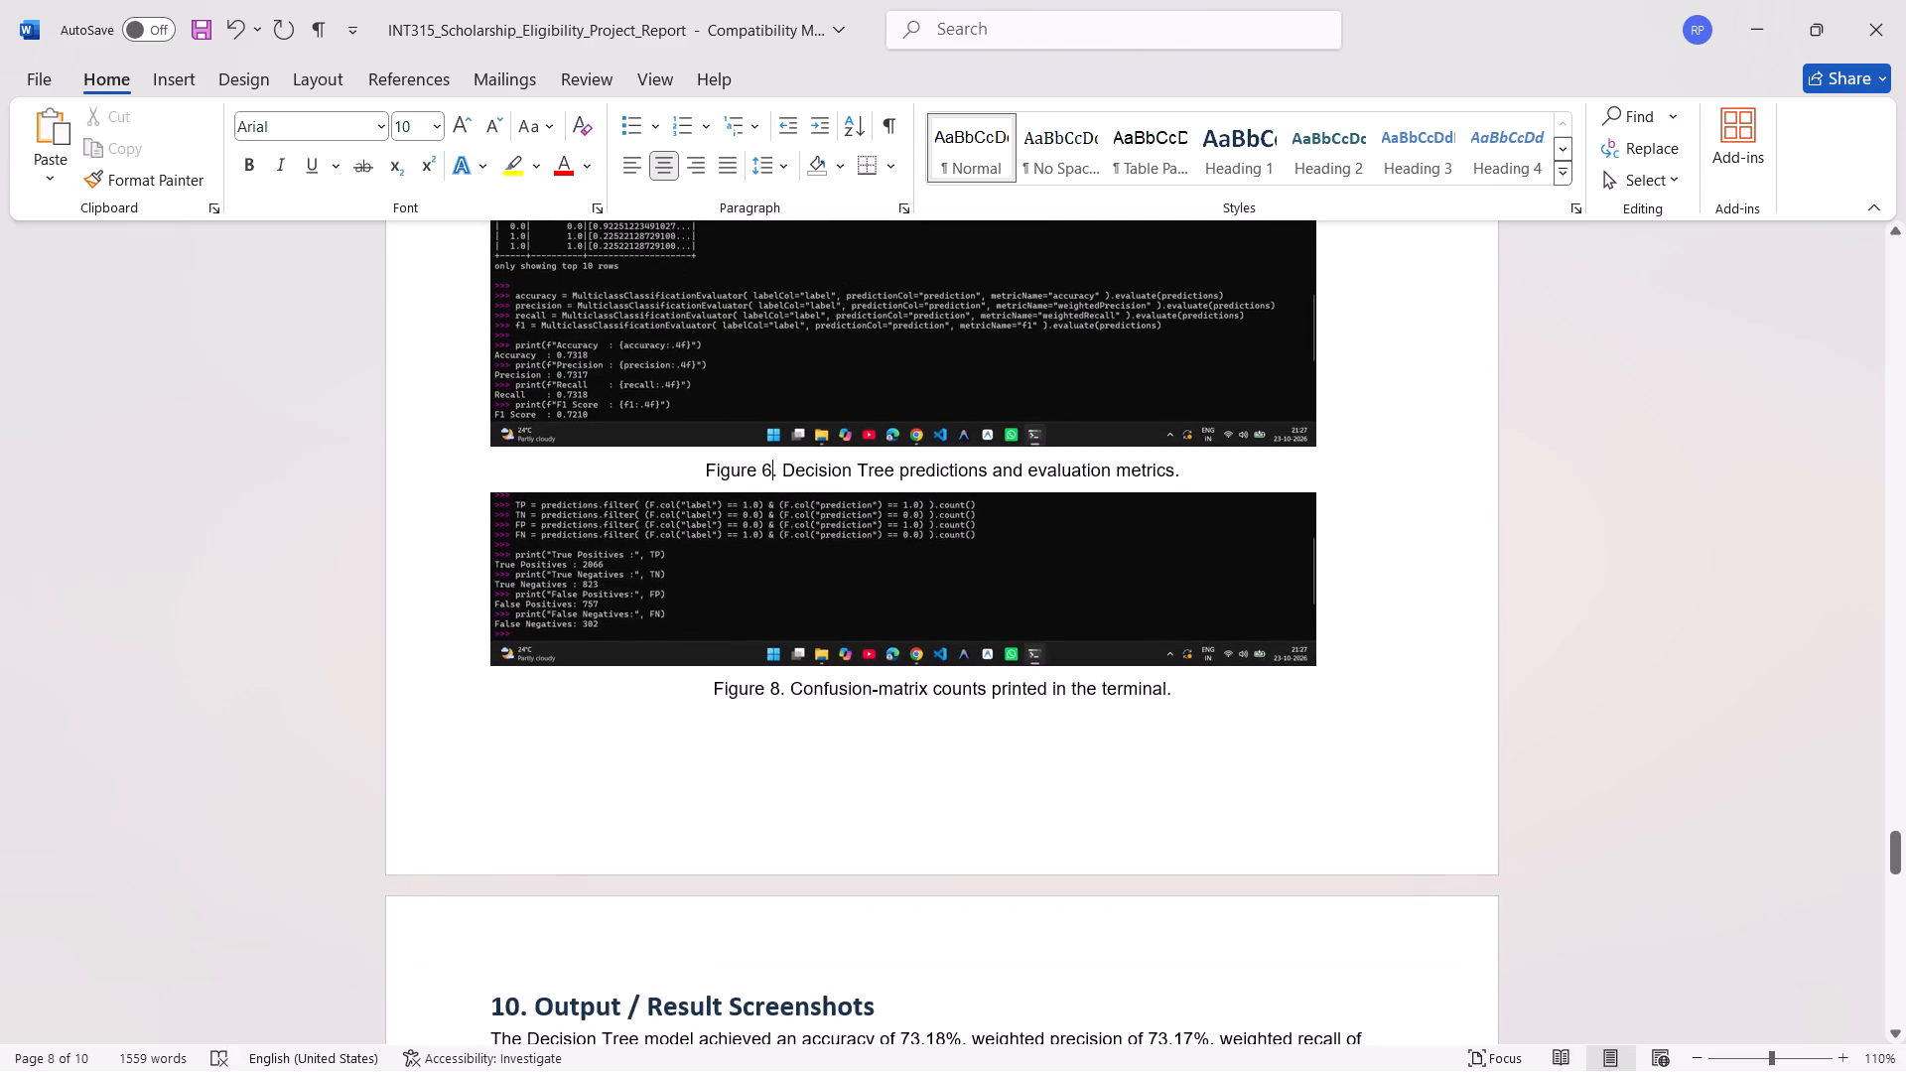
click(777, 686)
key(BackSpace)
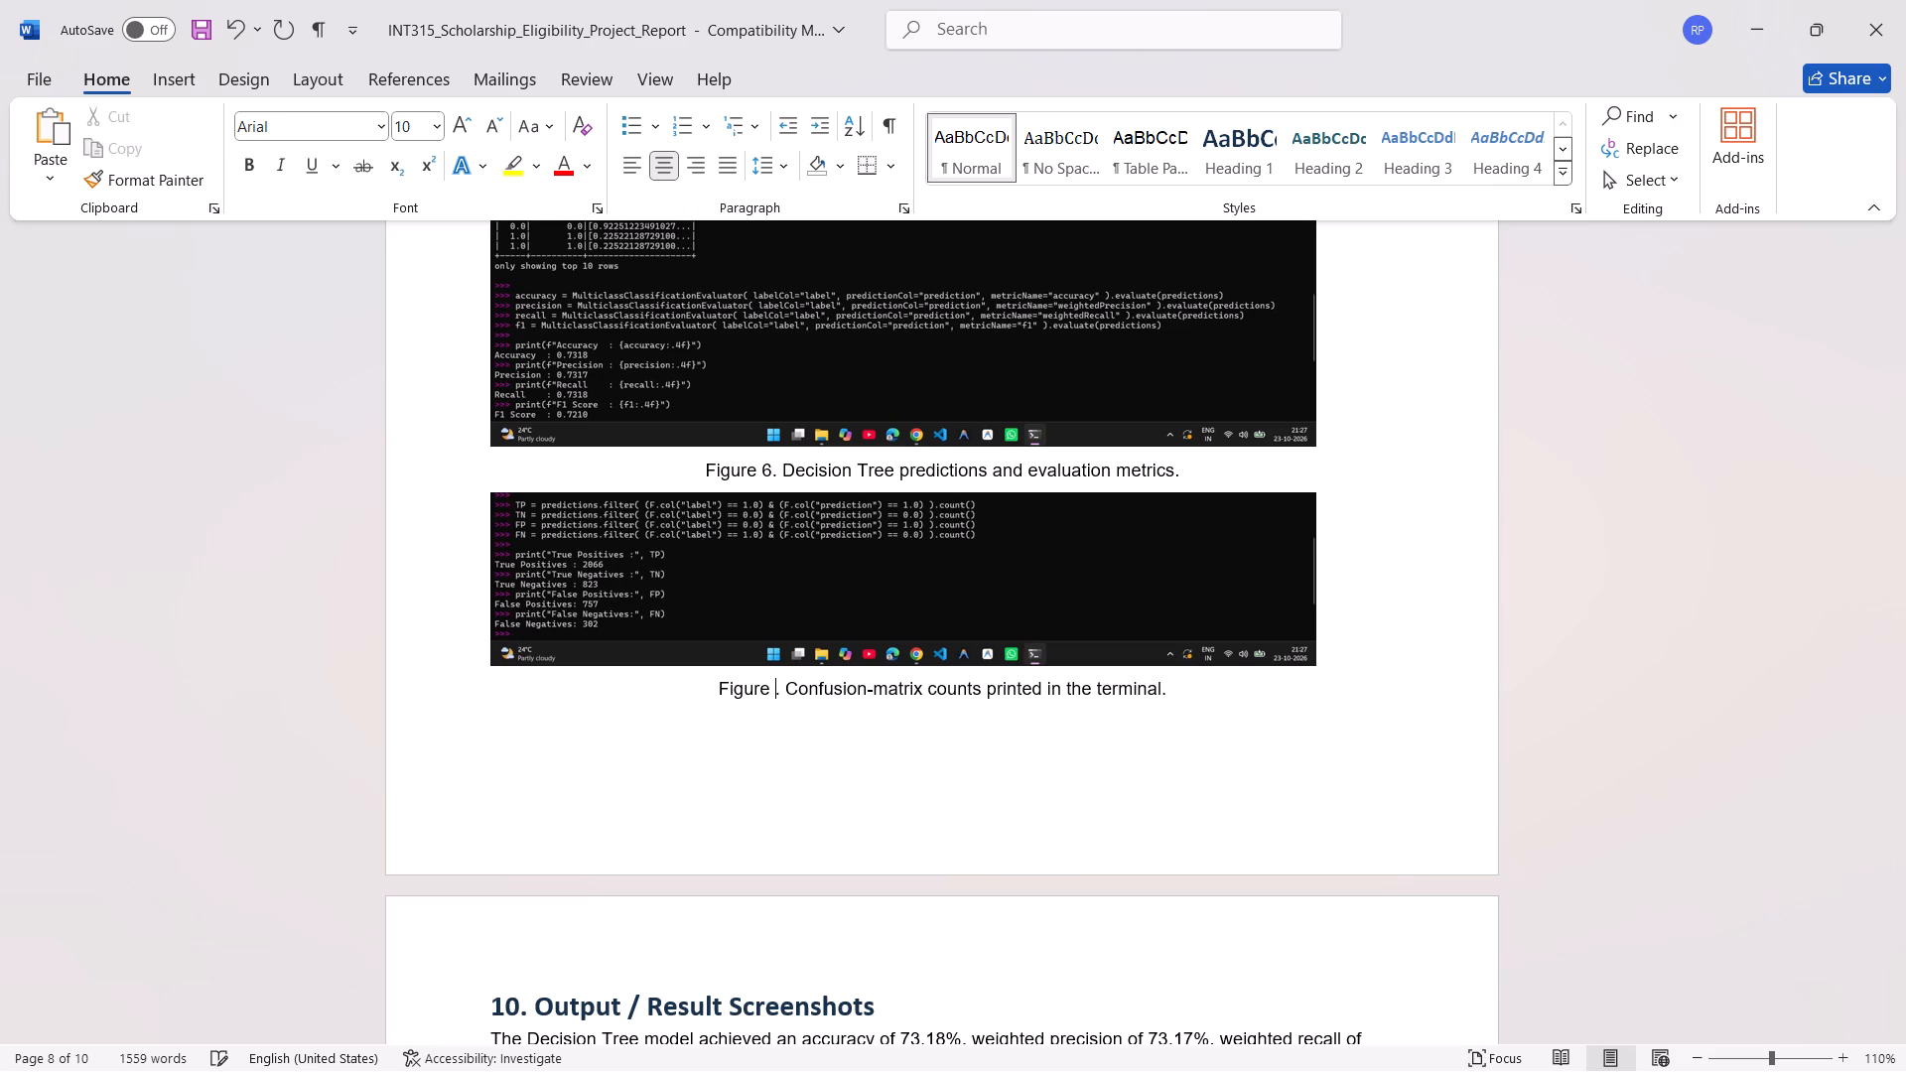
key(7)
Review the report from the complete code section through the execution screenshots and their captions to the conclusion.
scroll(777, 686, down, 1)
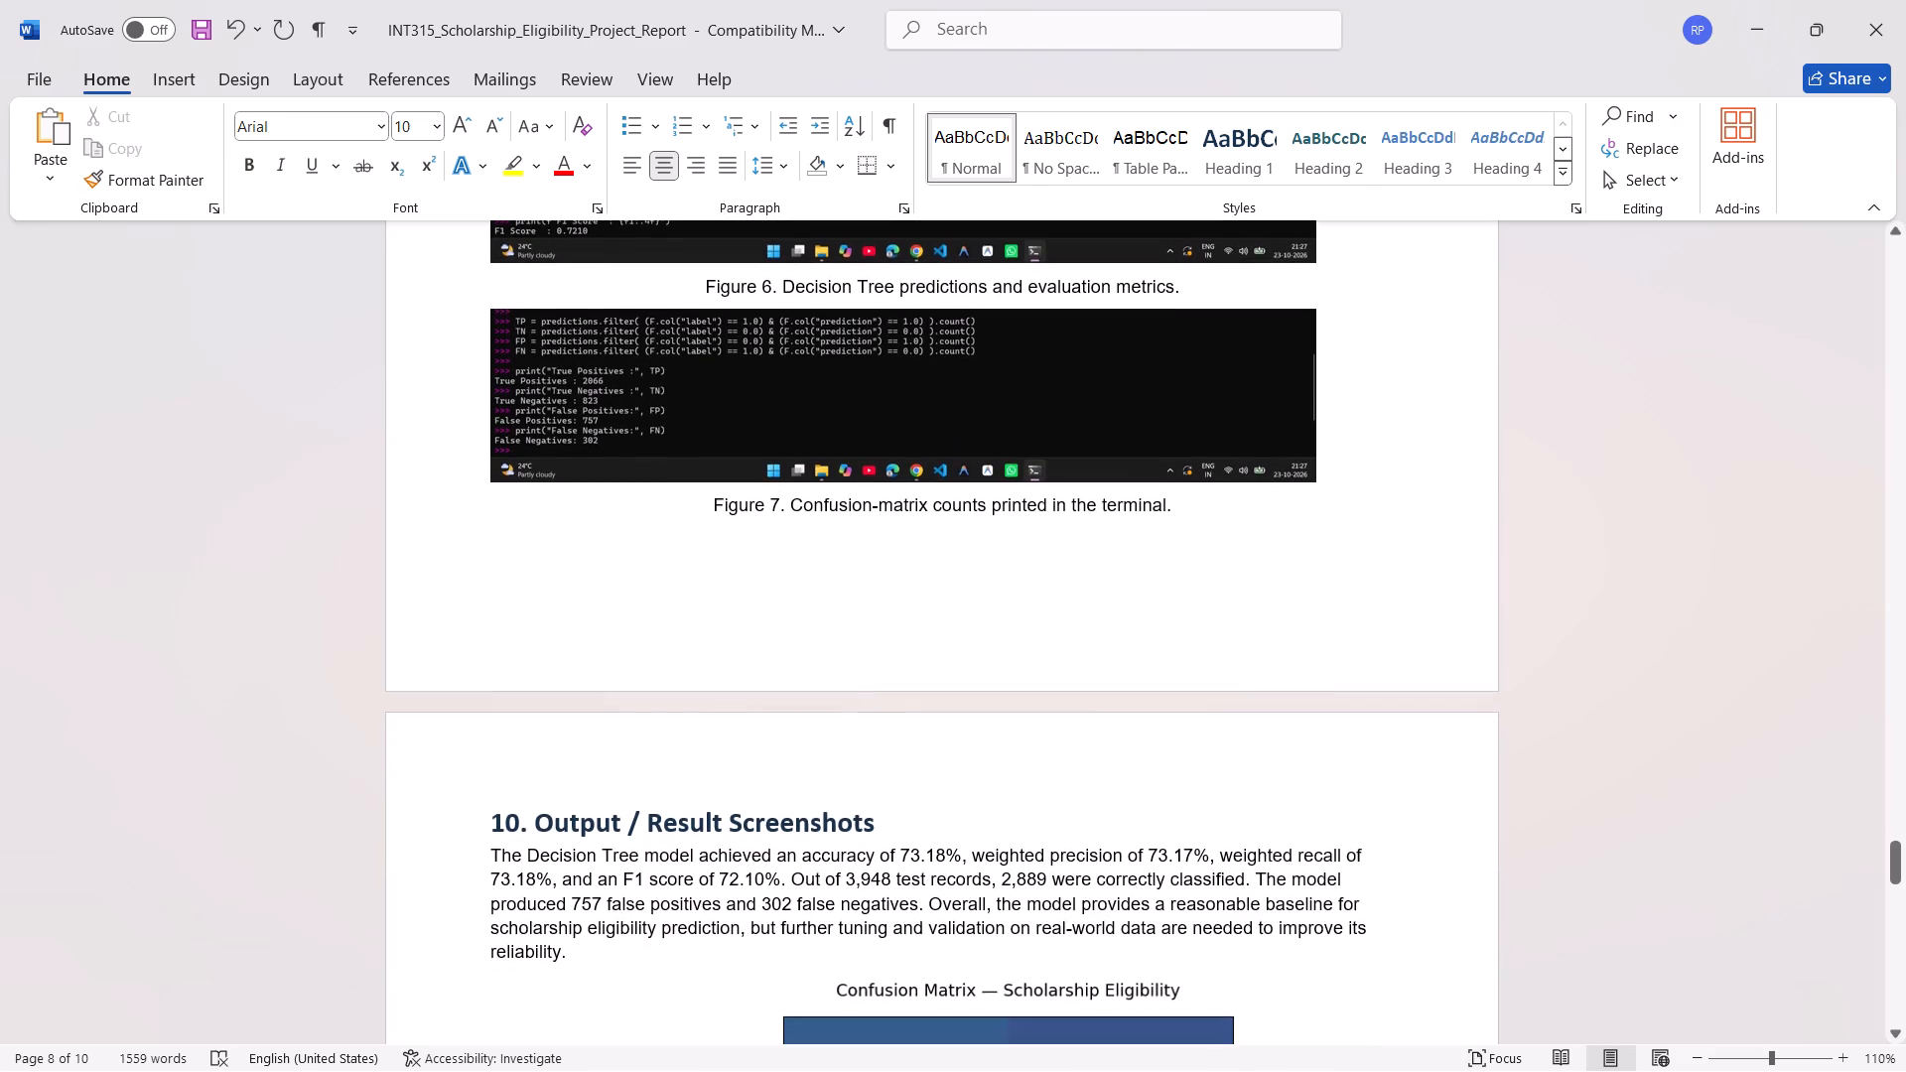
scroll(863, 735, up, 6)
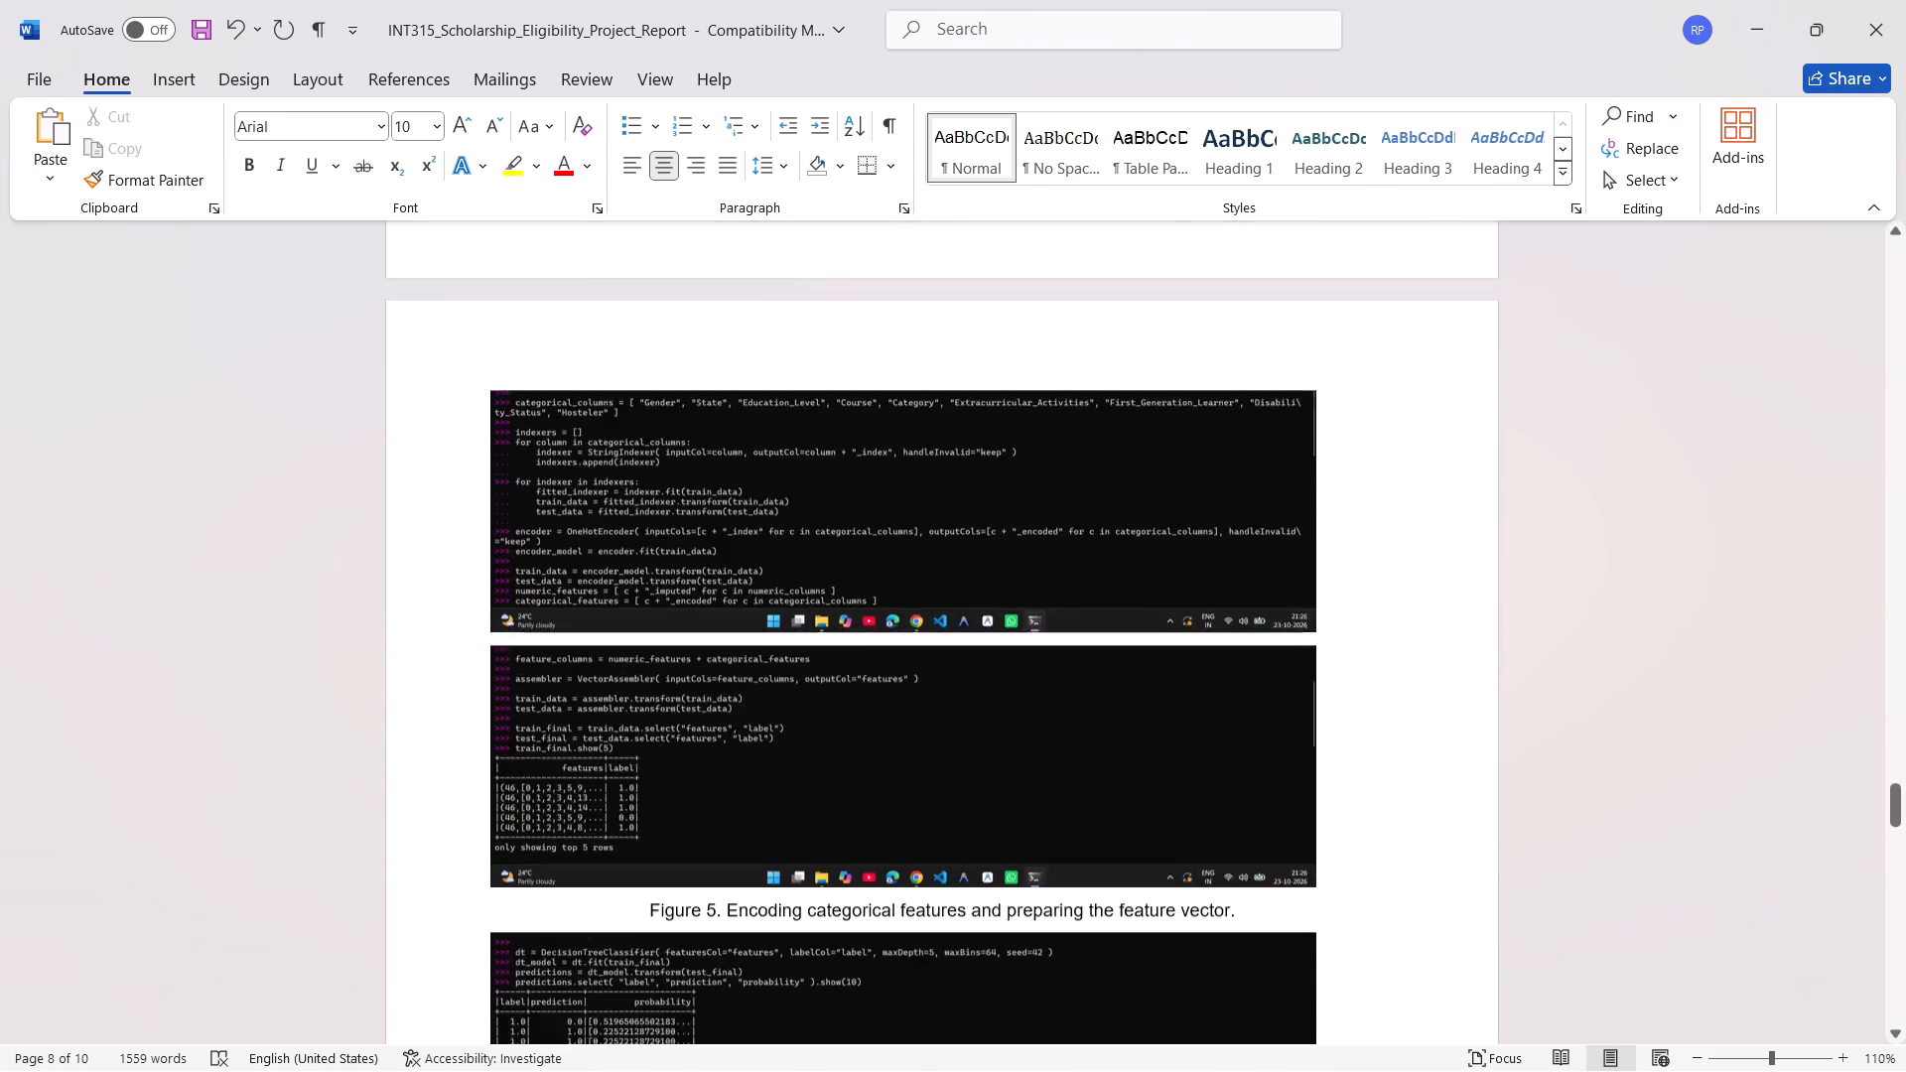
scroll(863, 735, up, 6)
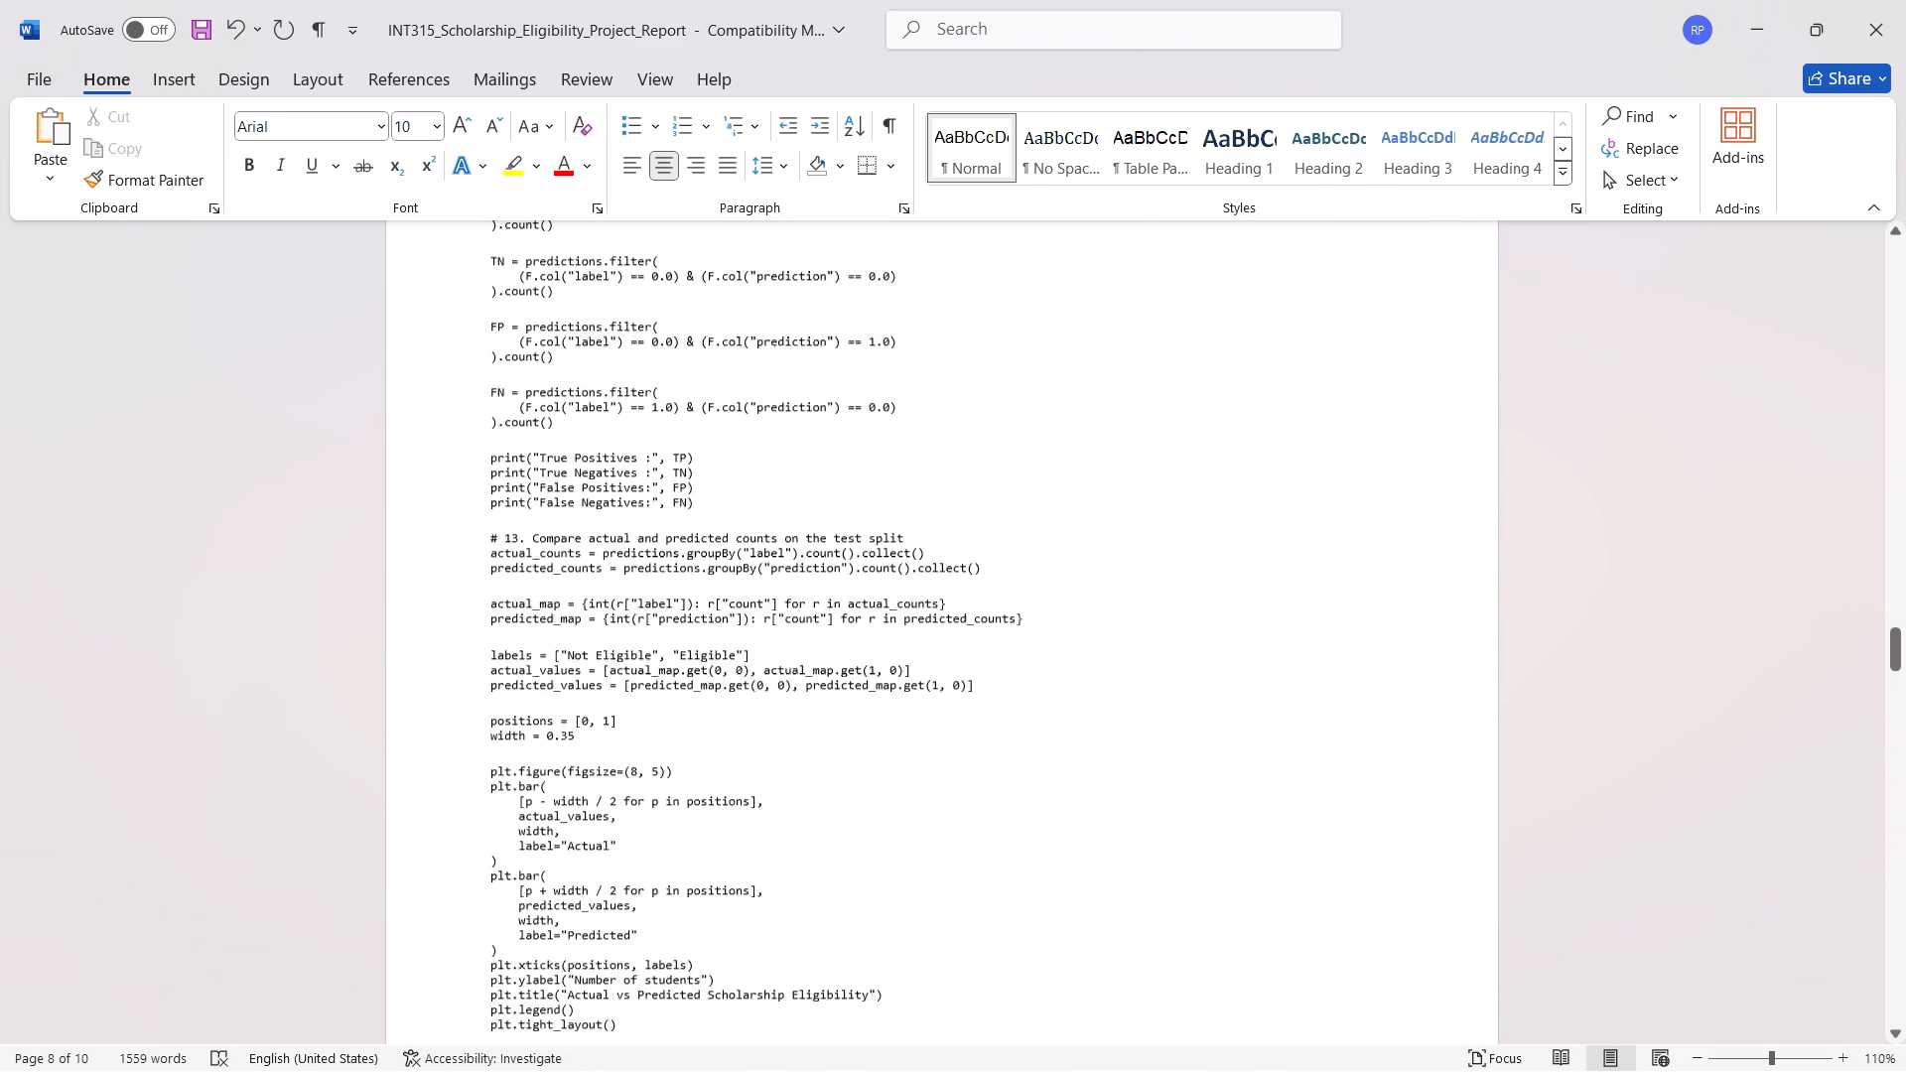
scroll(863, 735, up, 6)
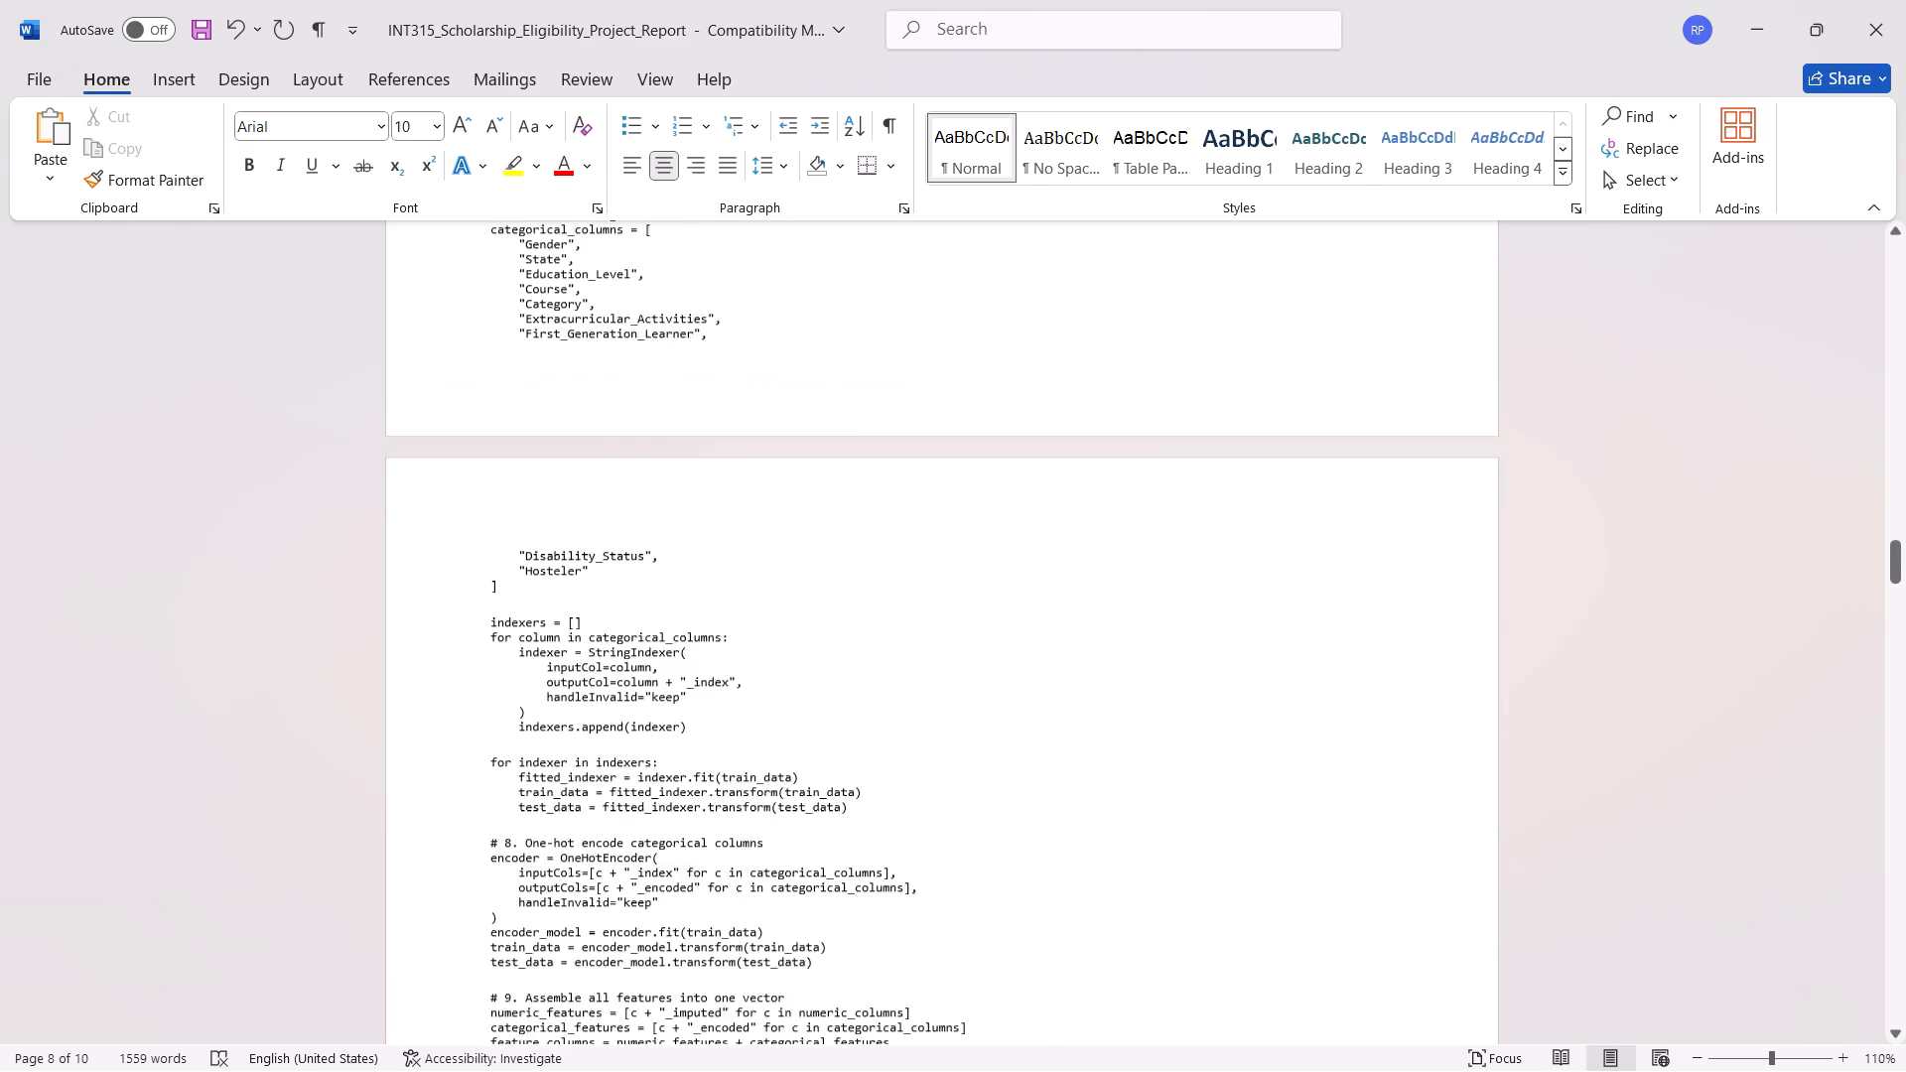
scroll(863, 735, up, 4)
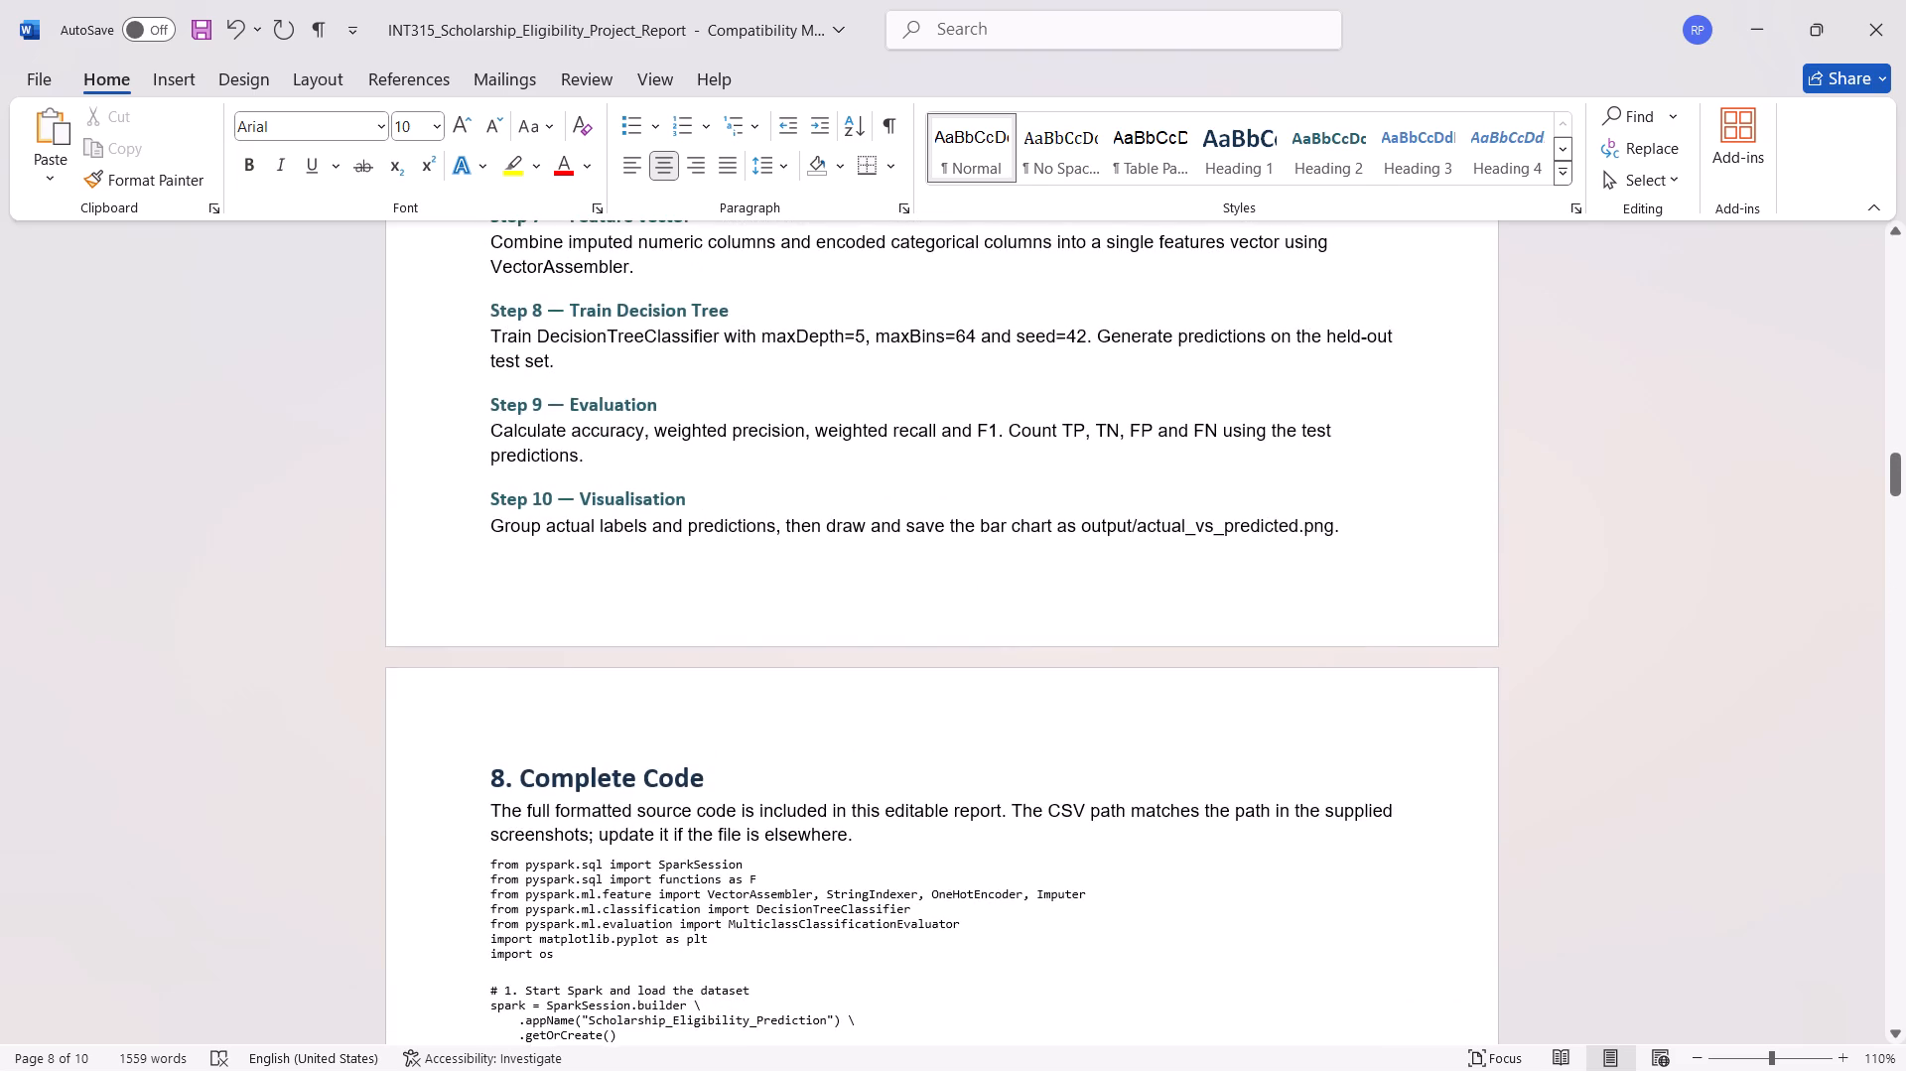
scroll(863, 735, down, 7)
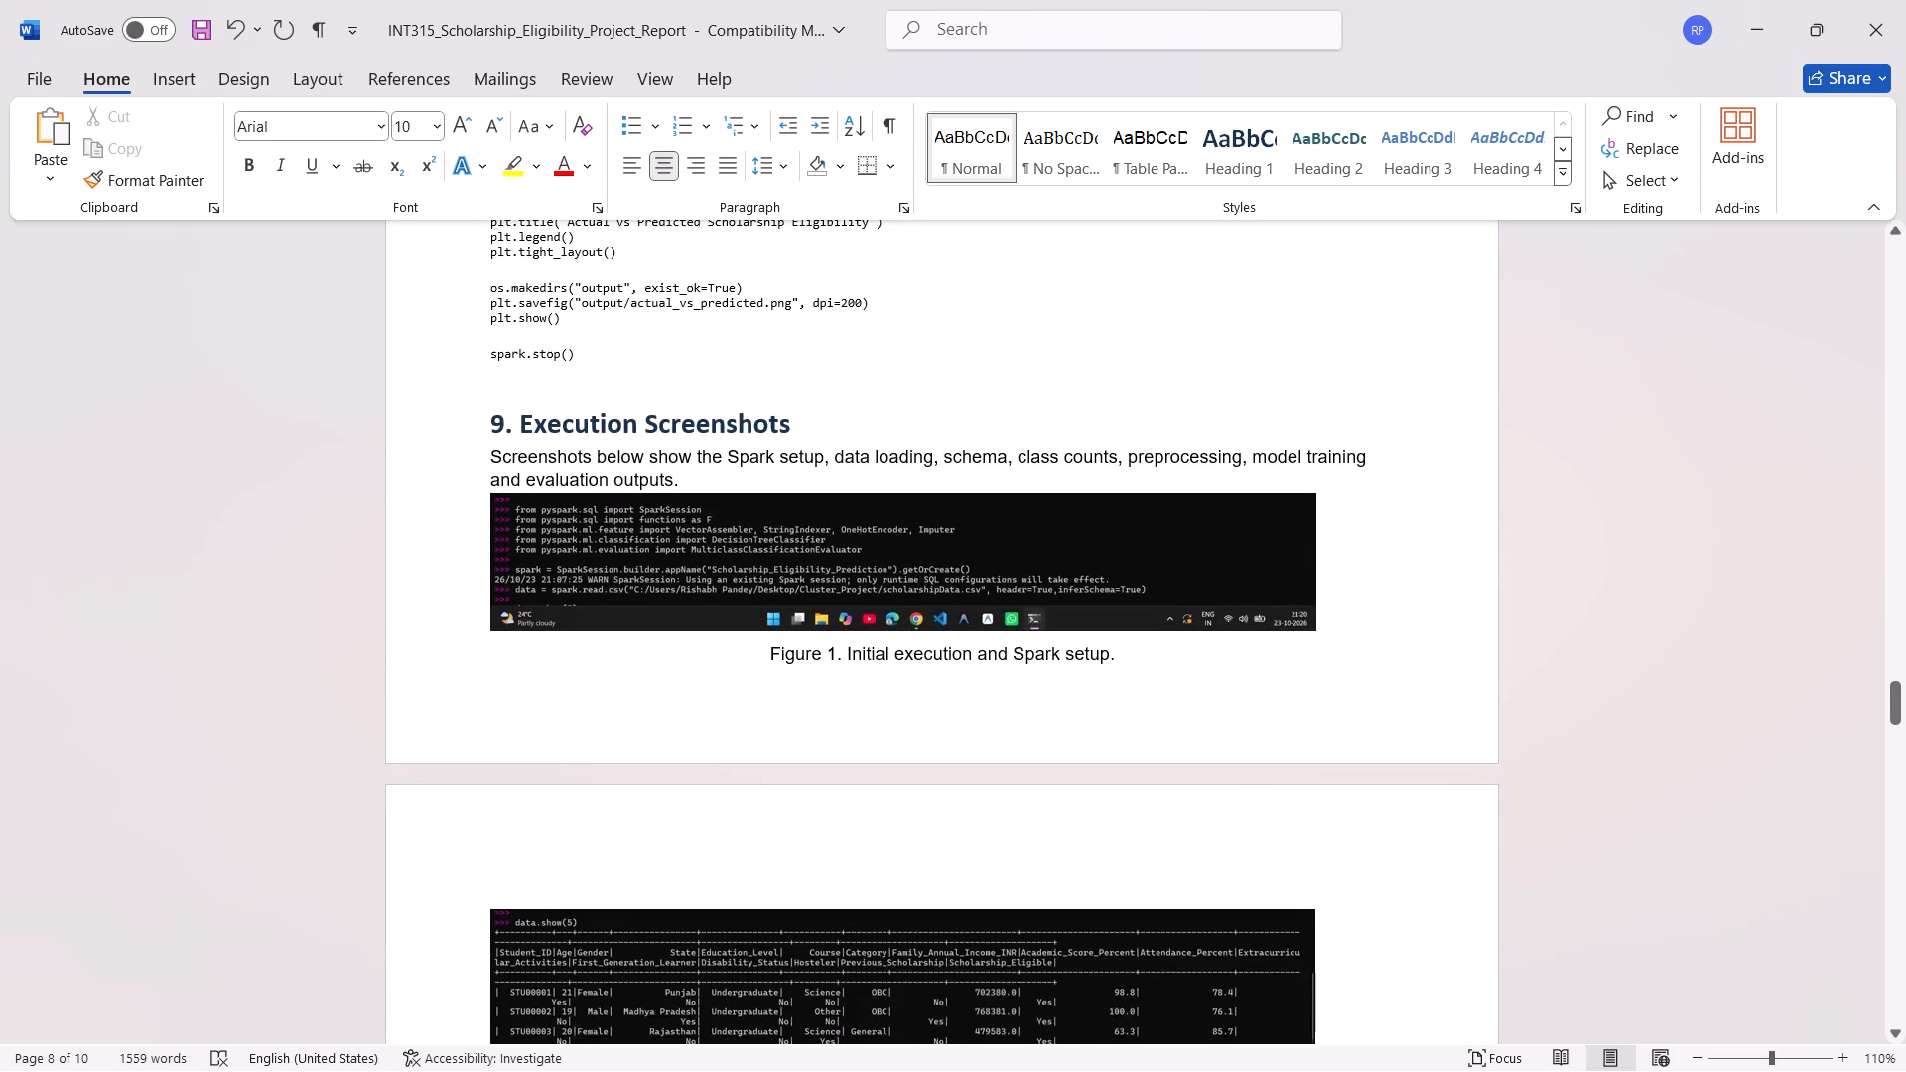
scroll(863, 735, down, 6)
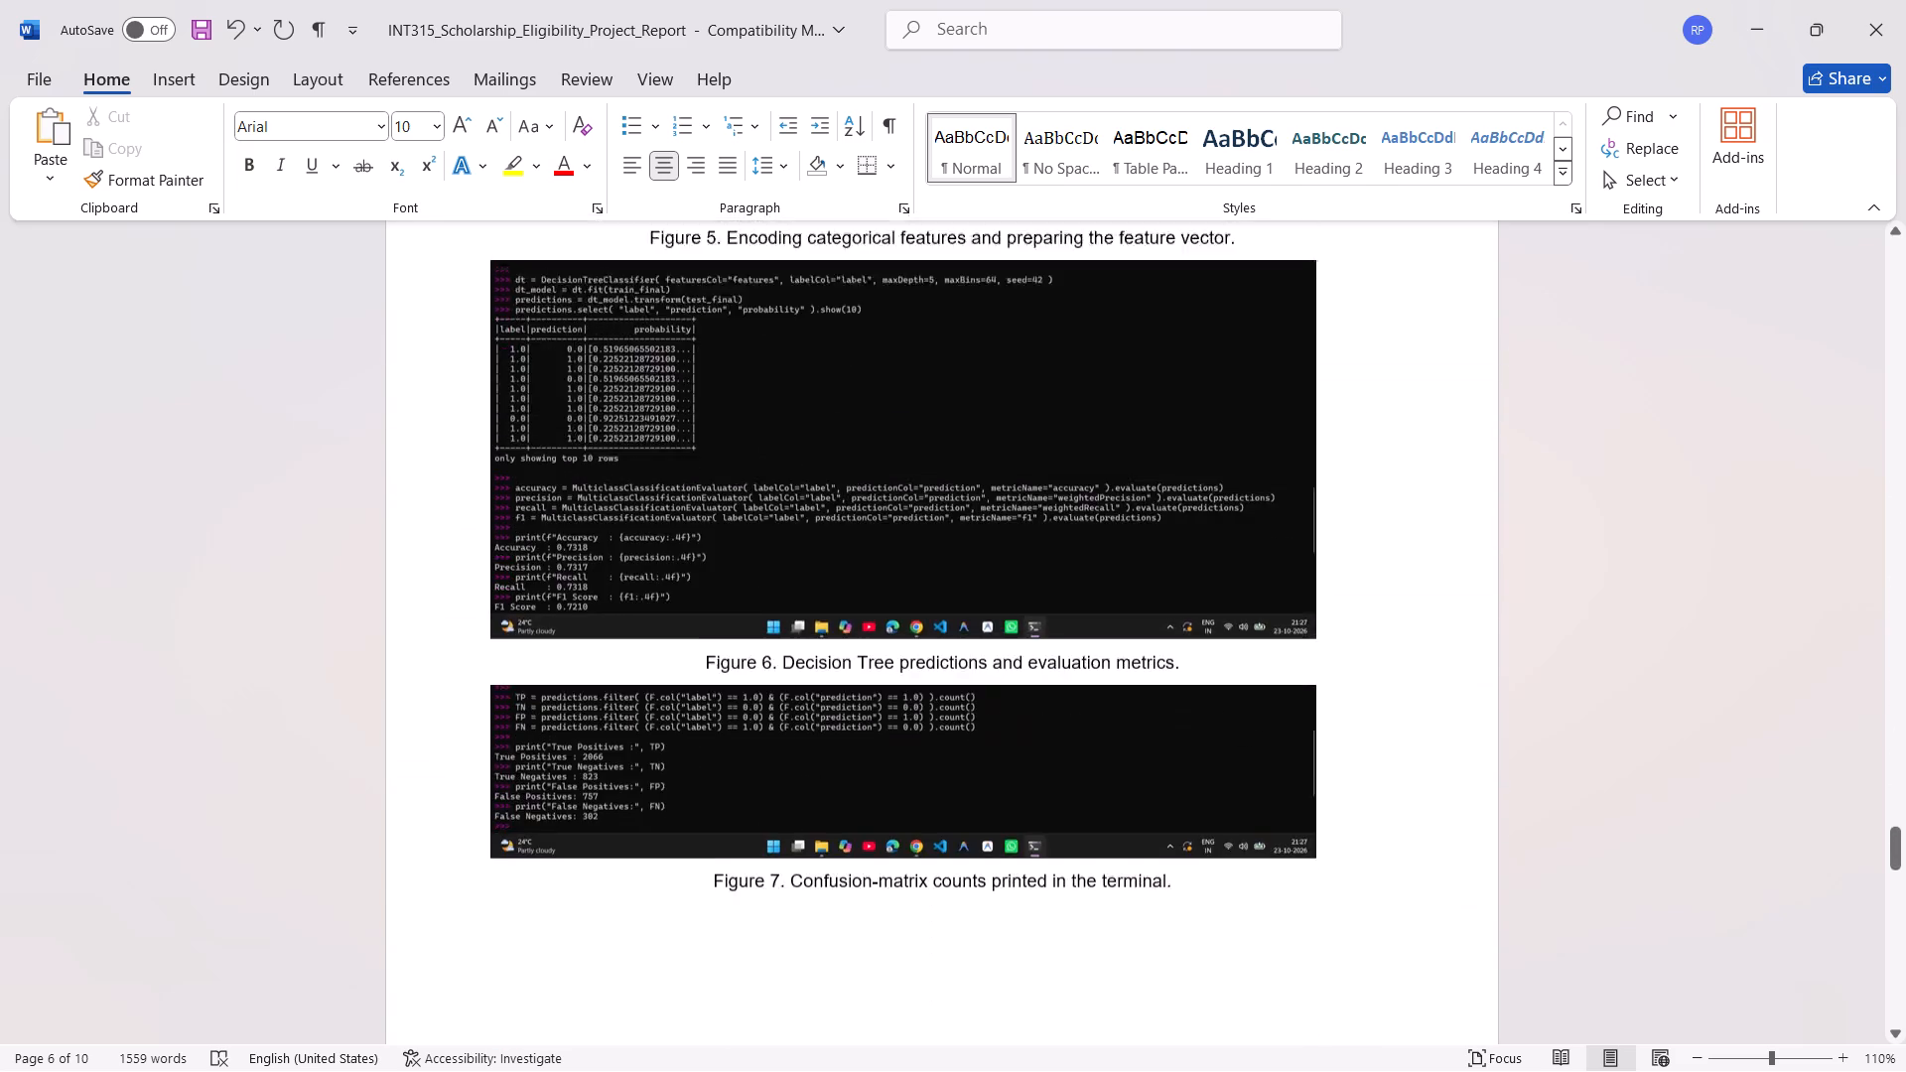
scroll(863, 735, down, 7)
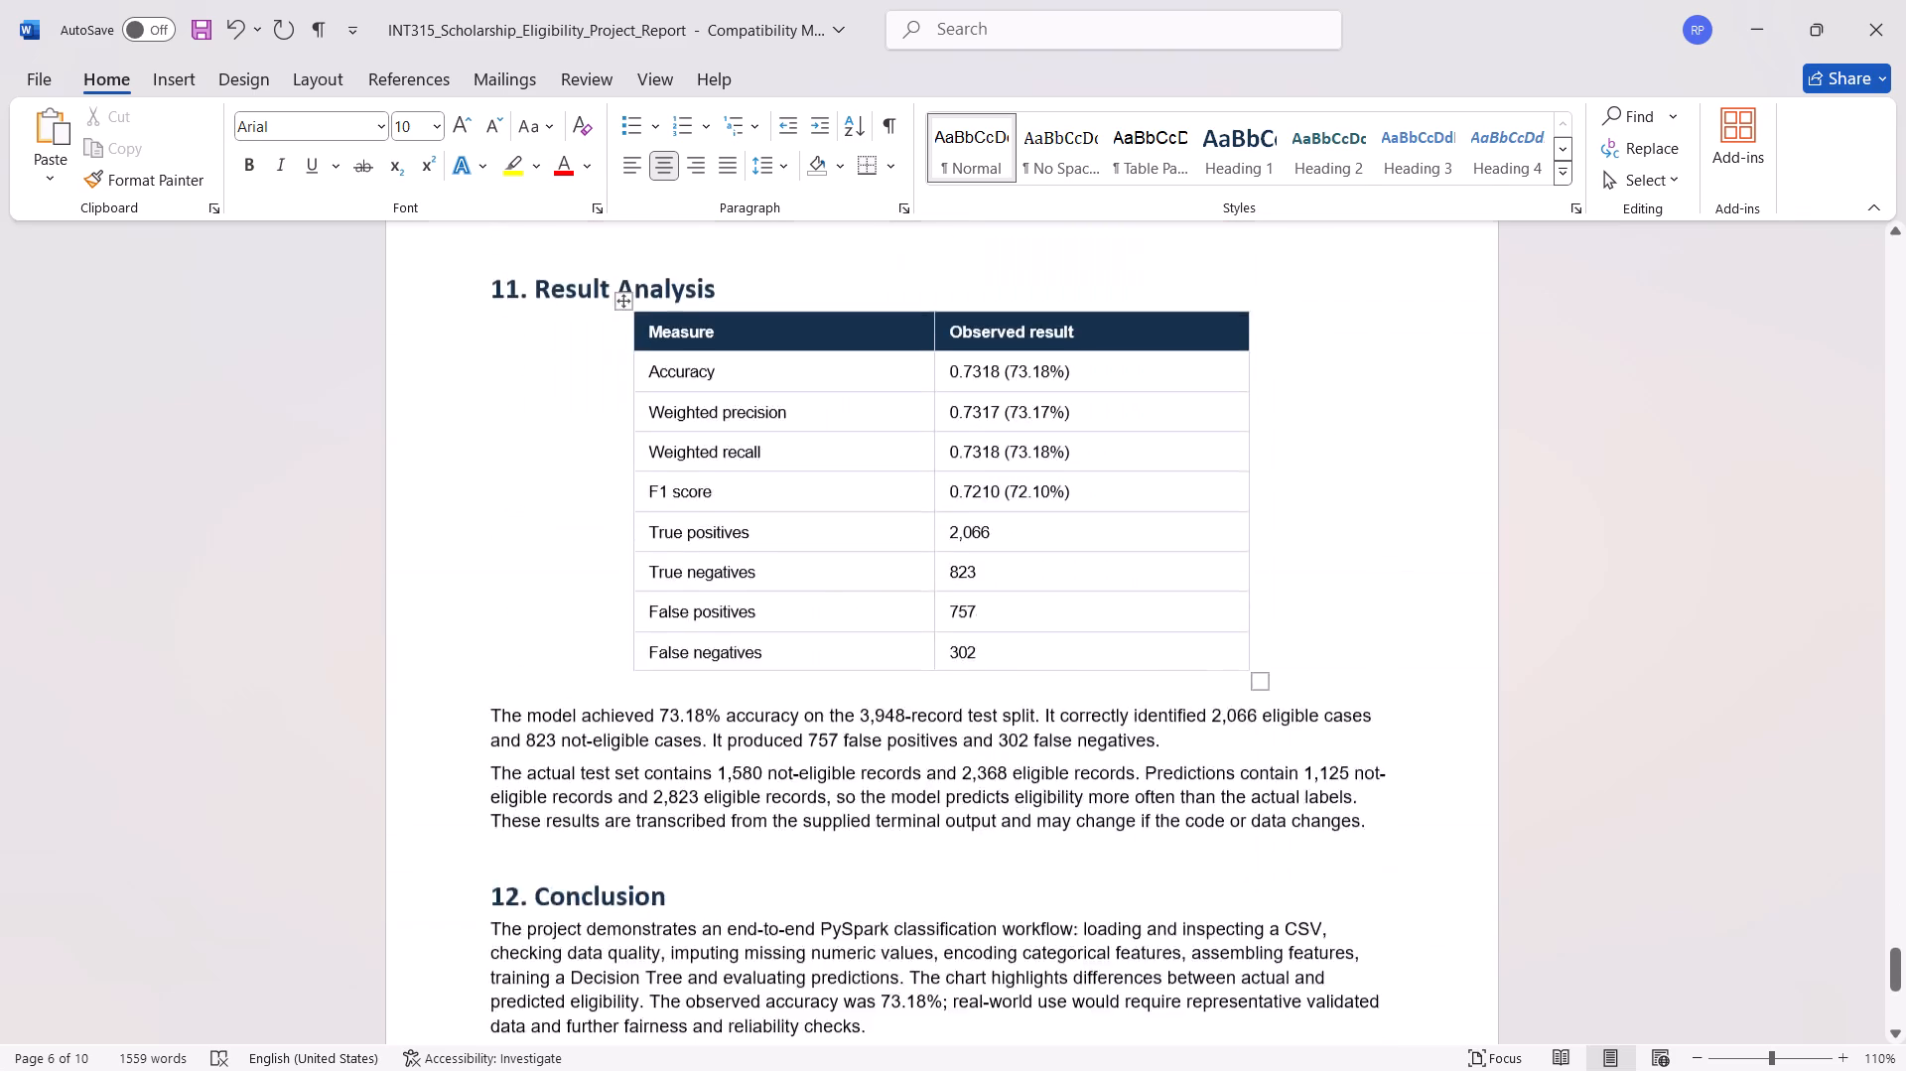
scroll(863, 735, down, 2)
Save the INT315_Scholarship_Eligibility_Project_Report document and close it.
key(ctrl+s)
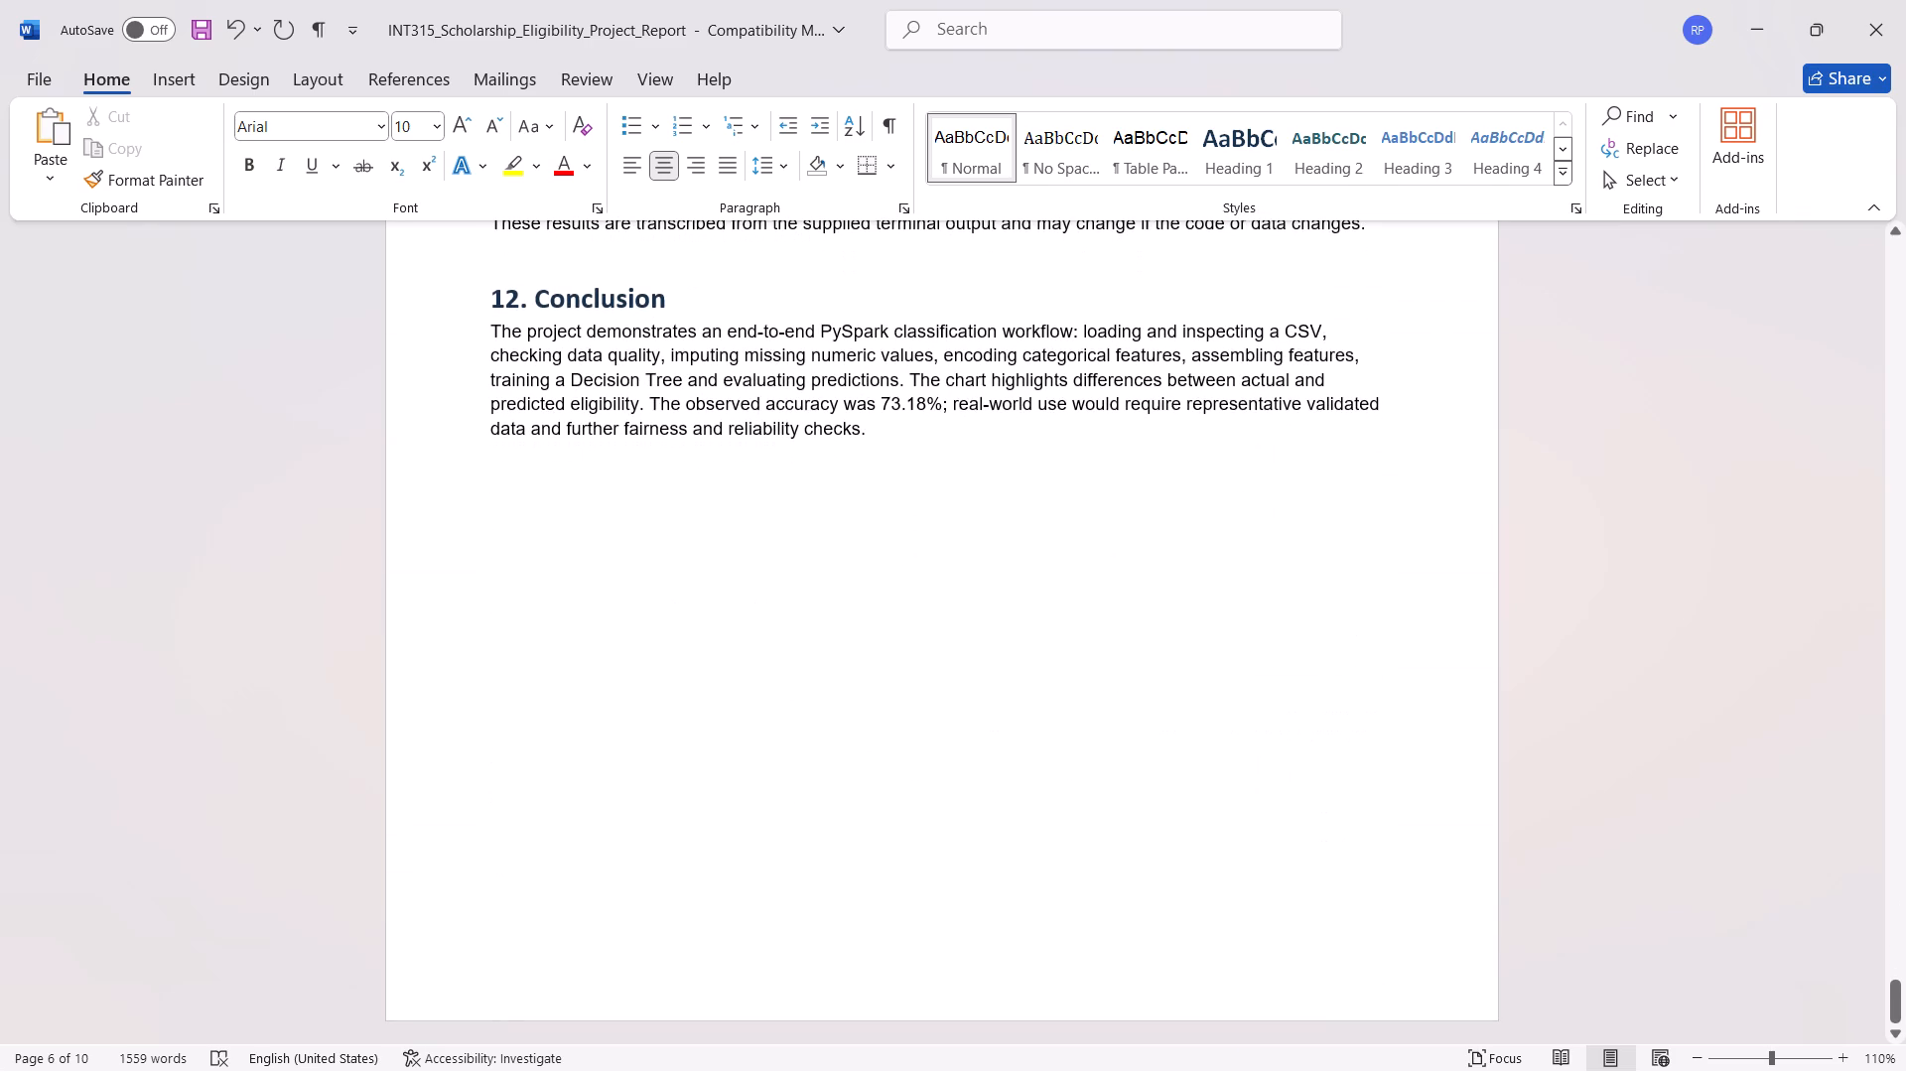
click(1905, 0)
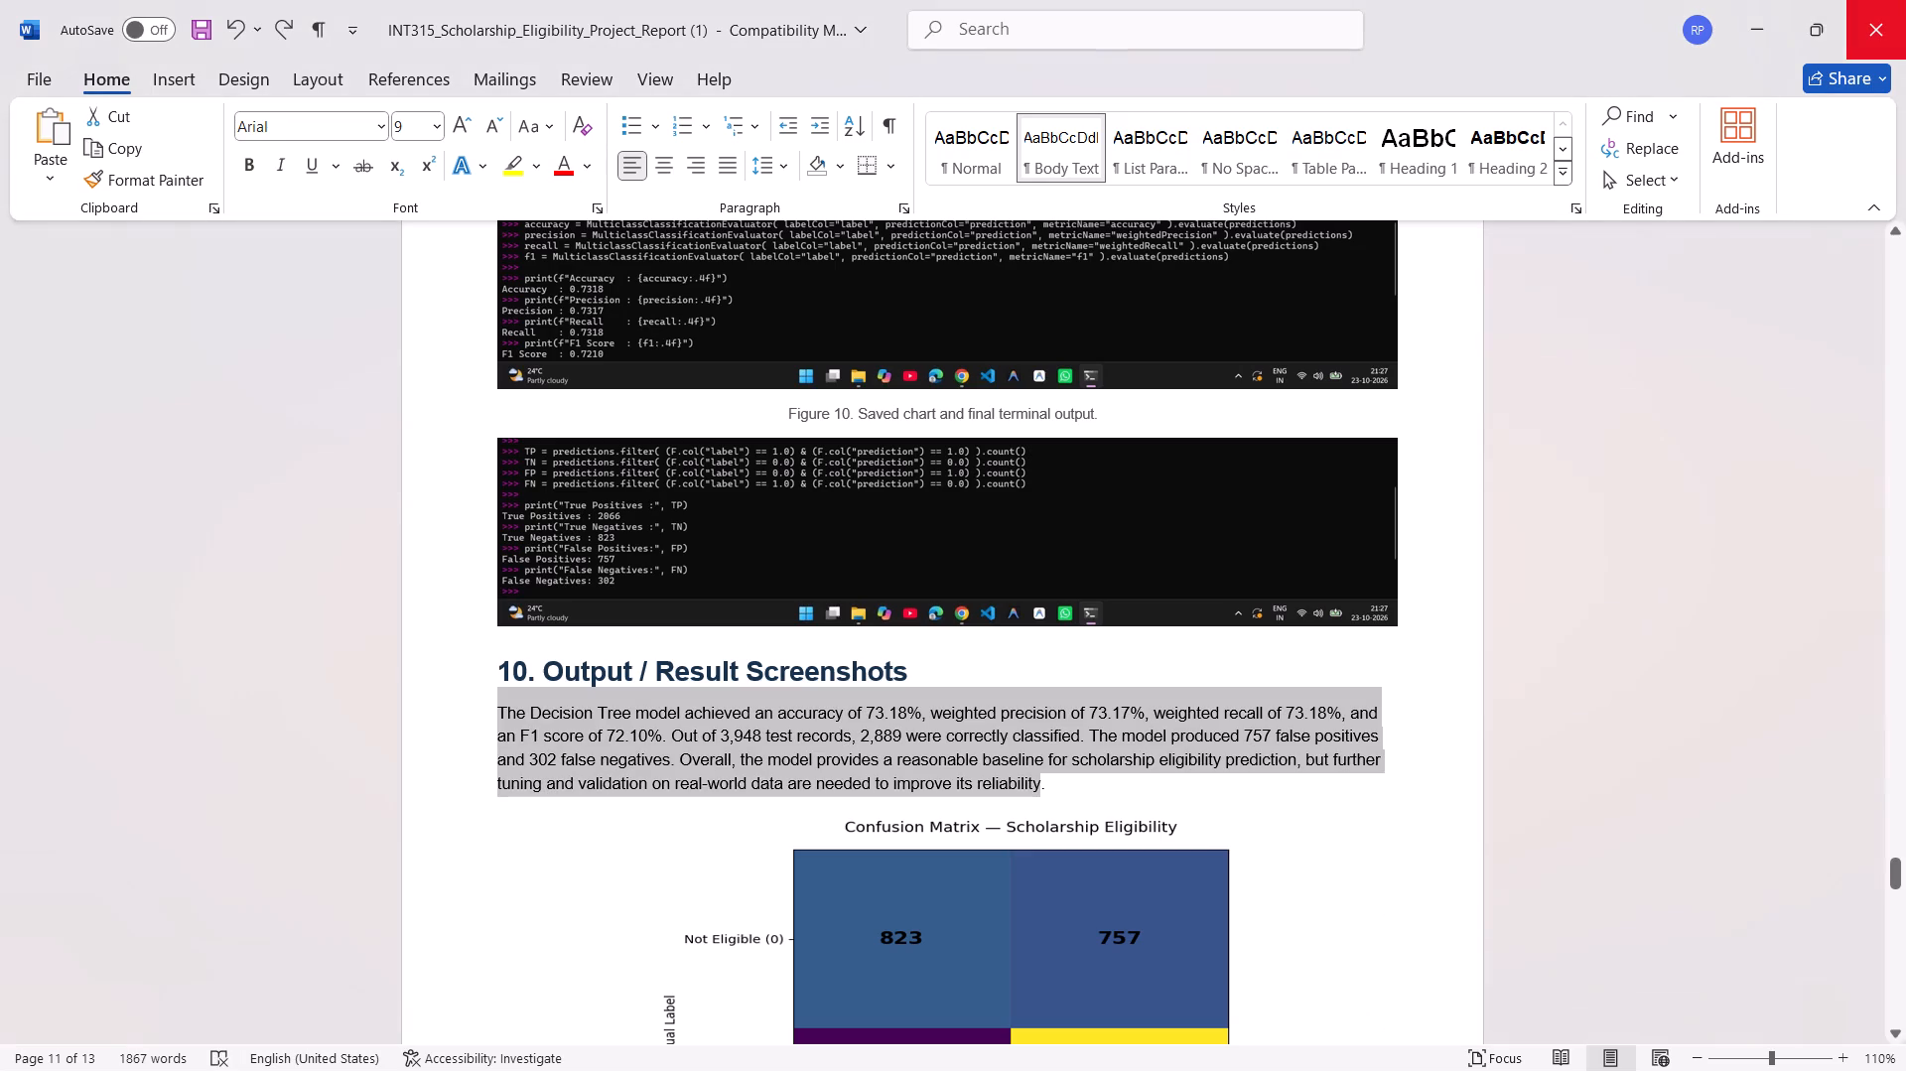
Close the report copy INT315_Scholarship_Eligibility_Project_Report (1) without saving its changes.
click(1902, 0)
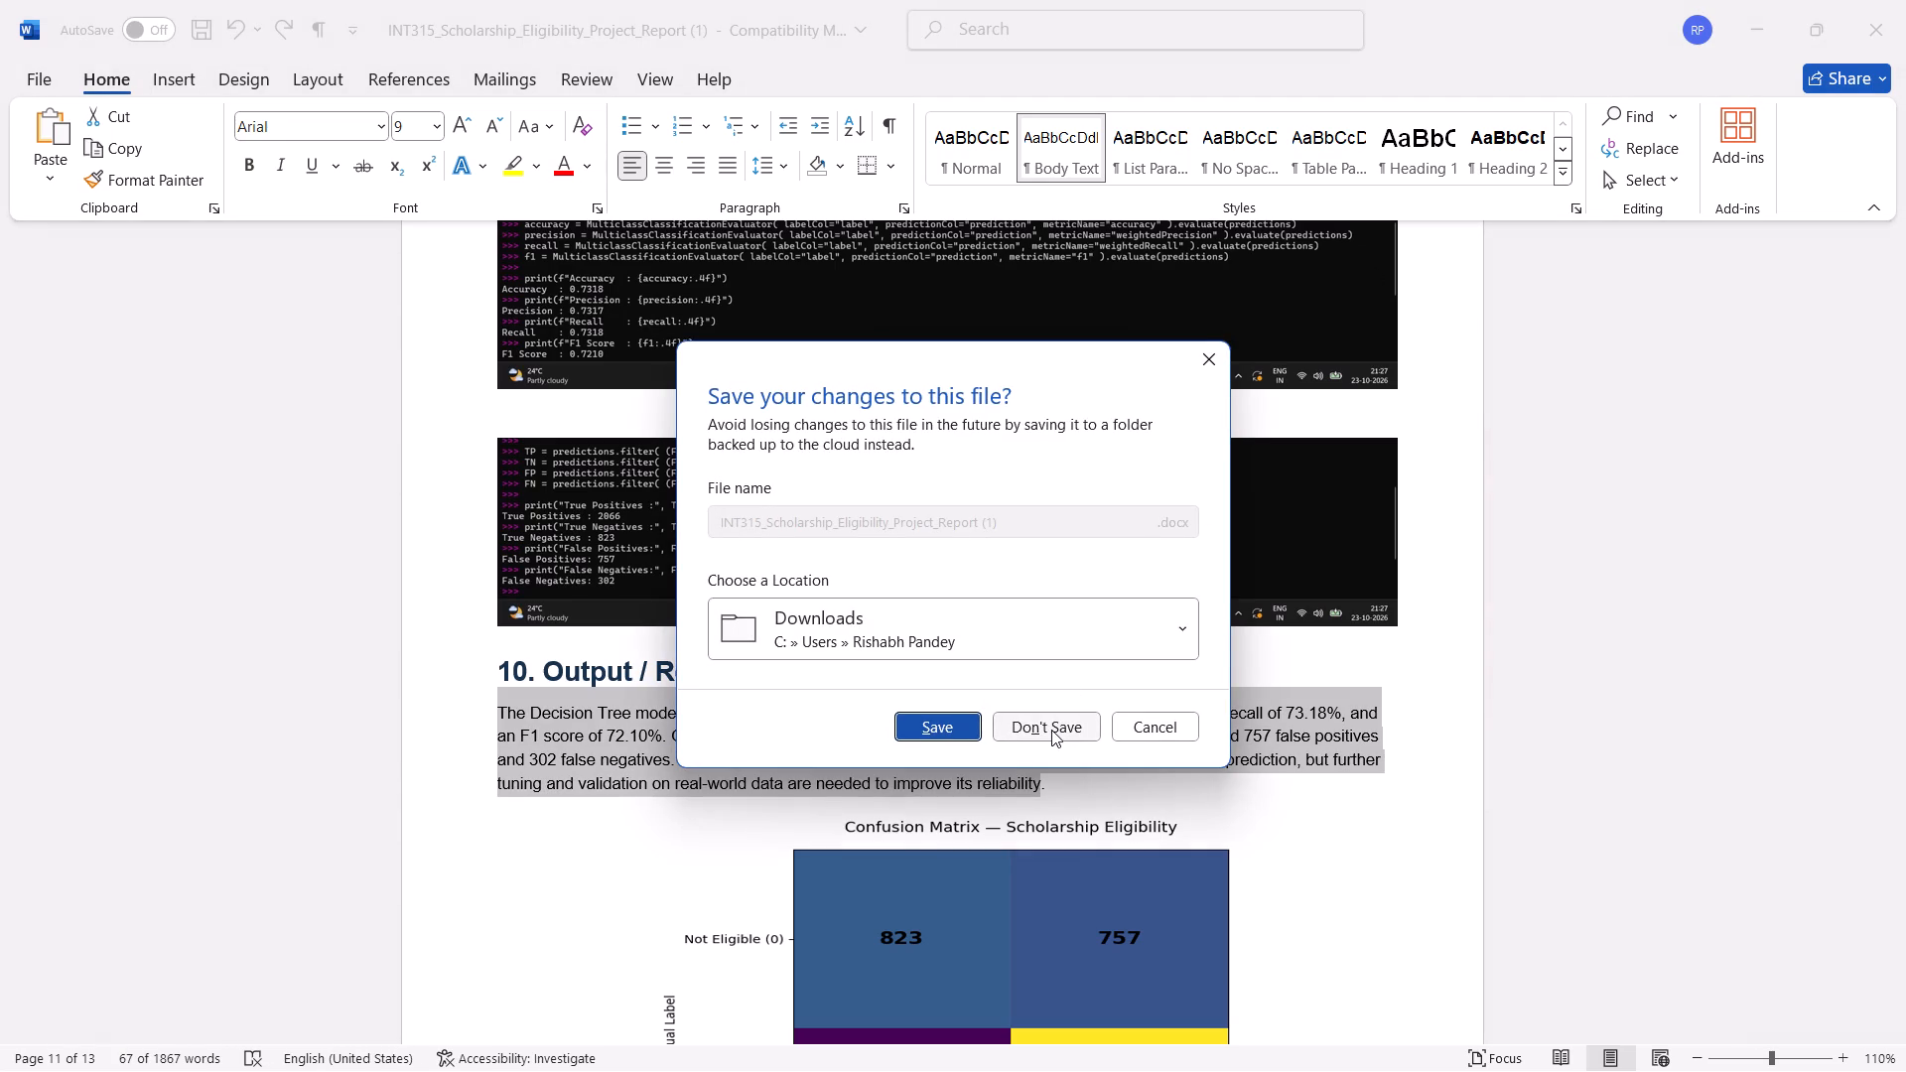
click(1051, 730)
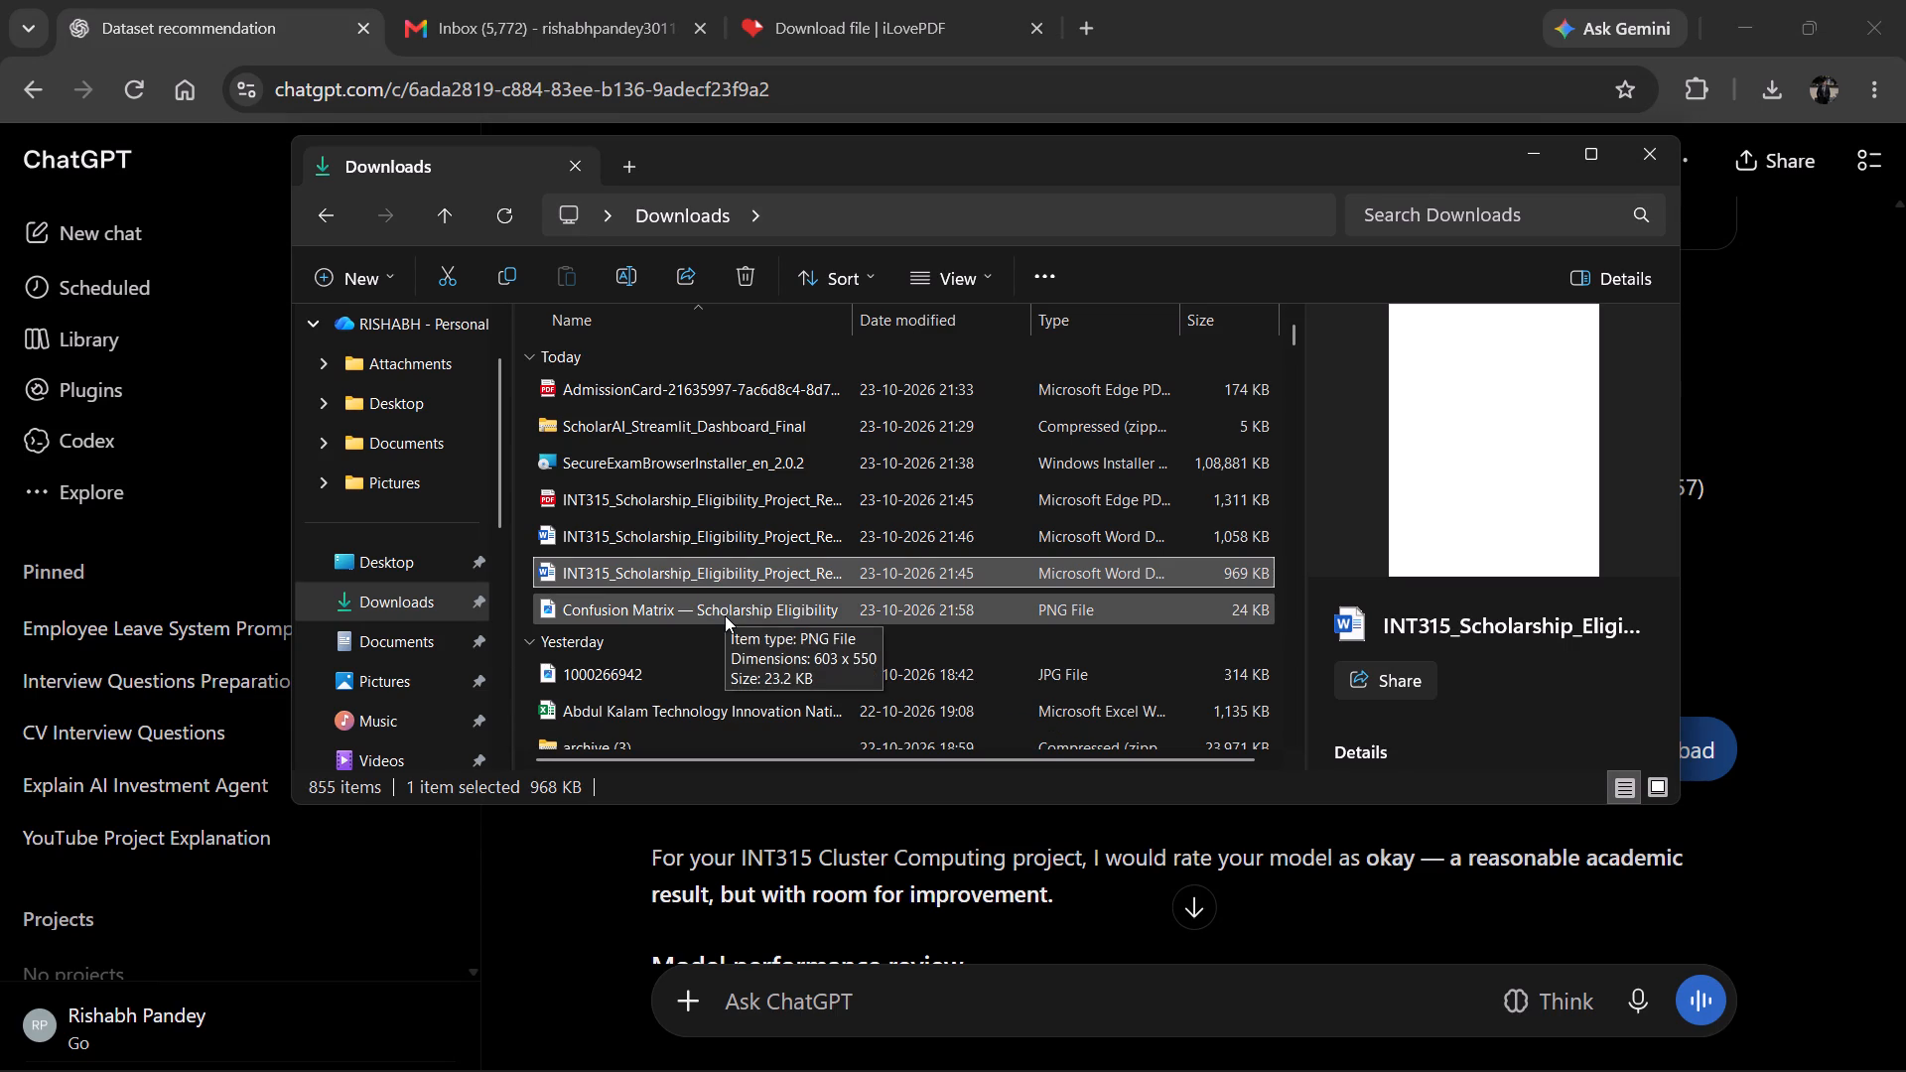
Open the Word file INT315_Scholarship_Eligibility_Project_Report (1) from Downloads to check which version it is, and close it.
double_click(744, 538)
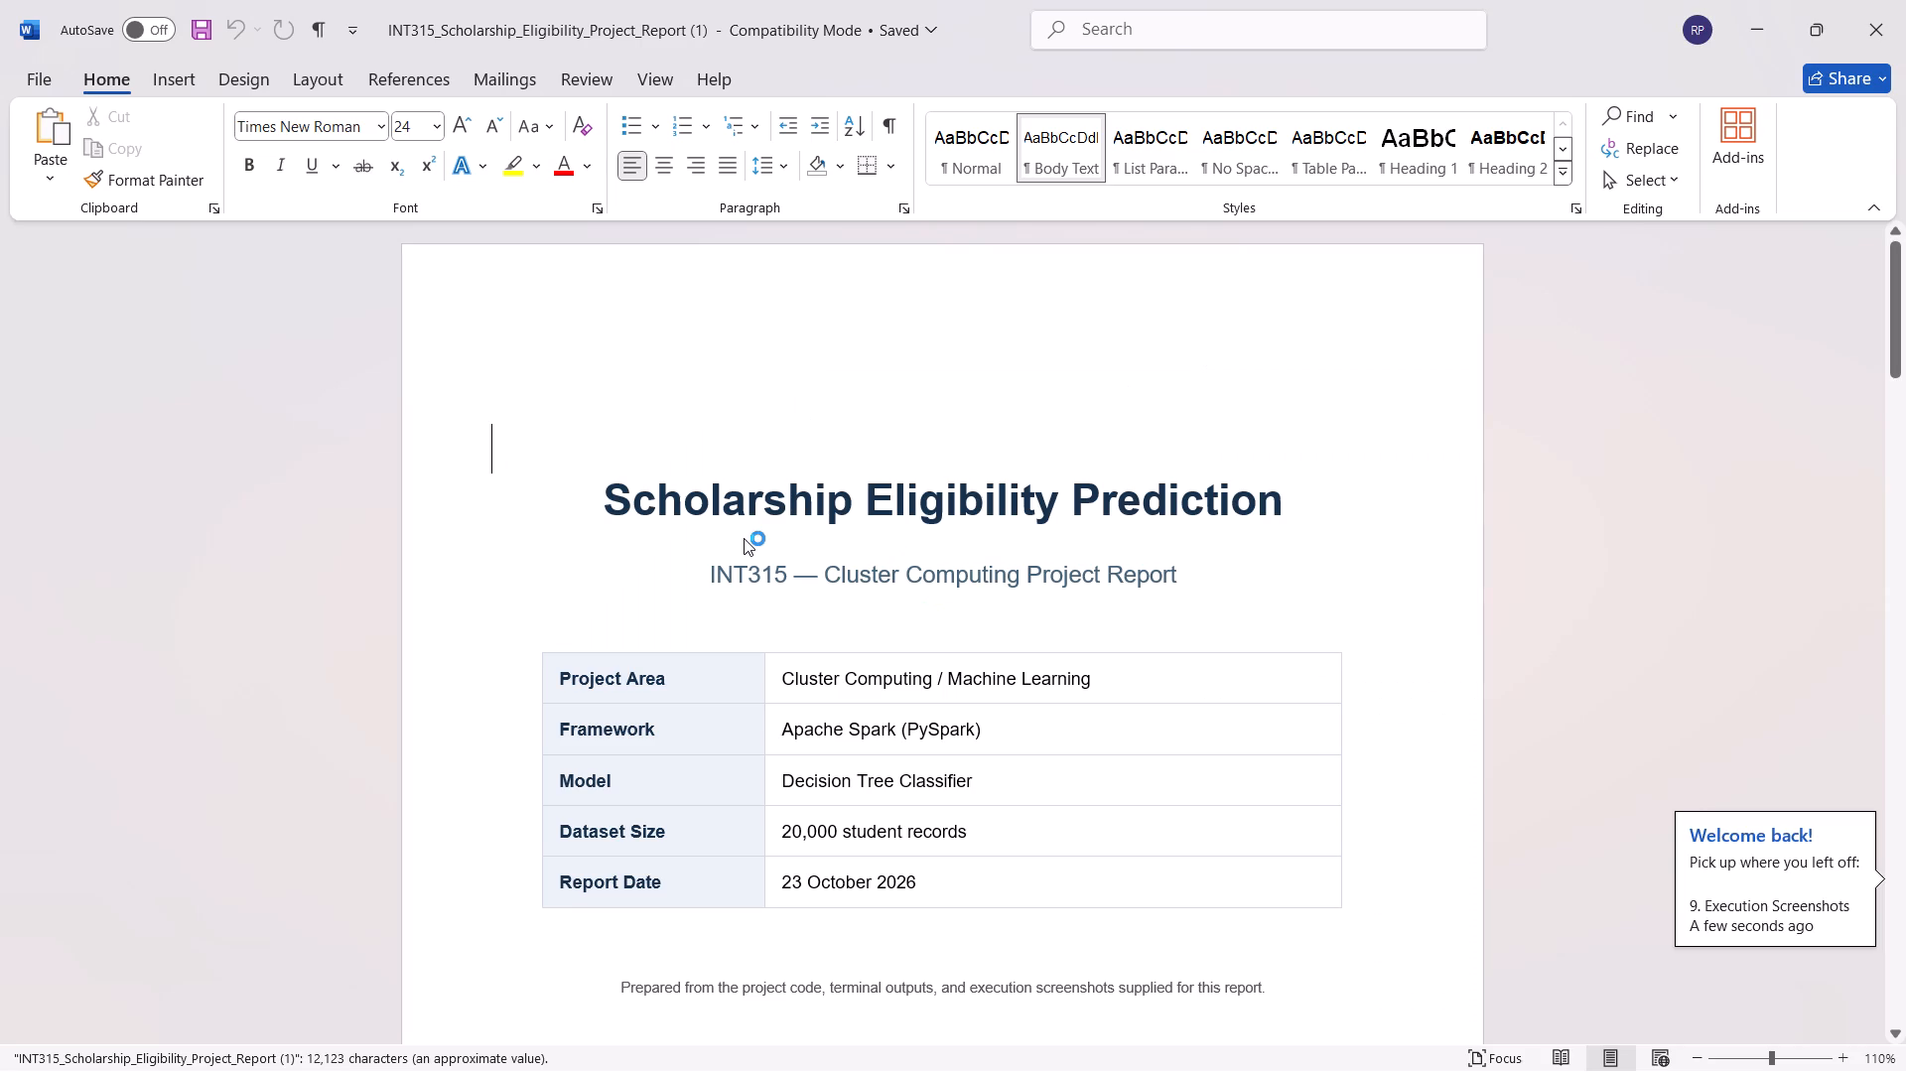
click(1895, 16)
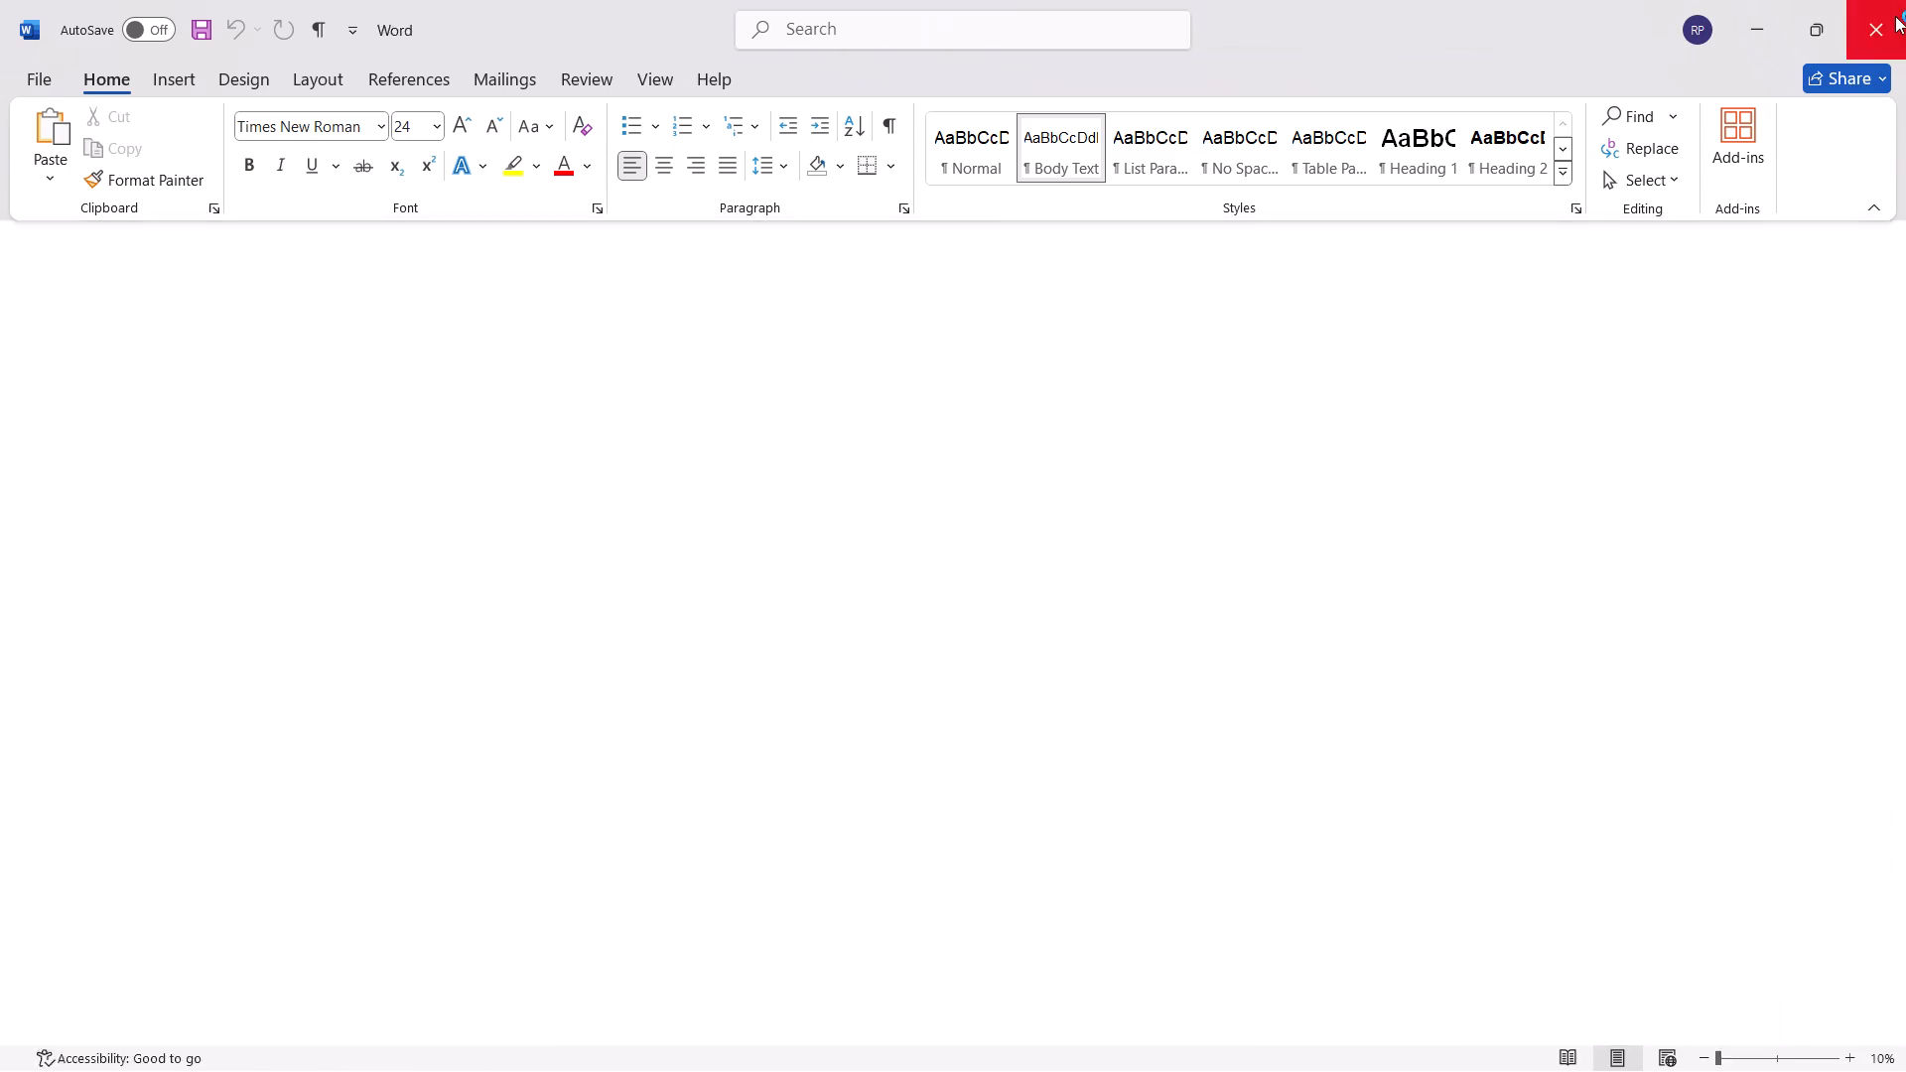
Delete the Word file INT315_Scholarship_Eligibility_Project_Report (1) from the Downloads folder.
click(589, 534)
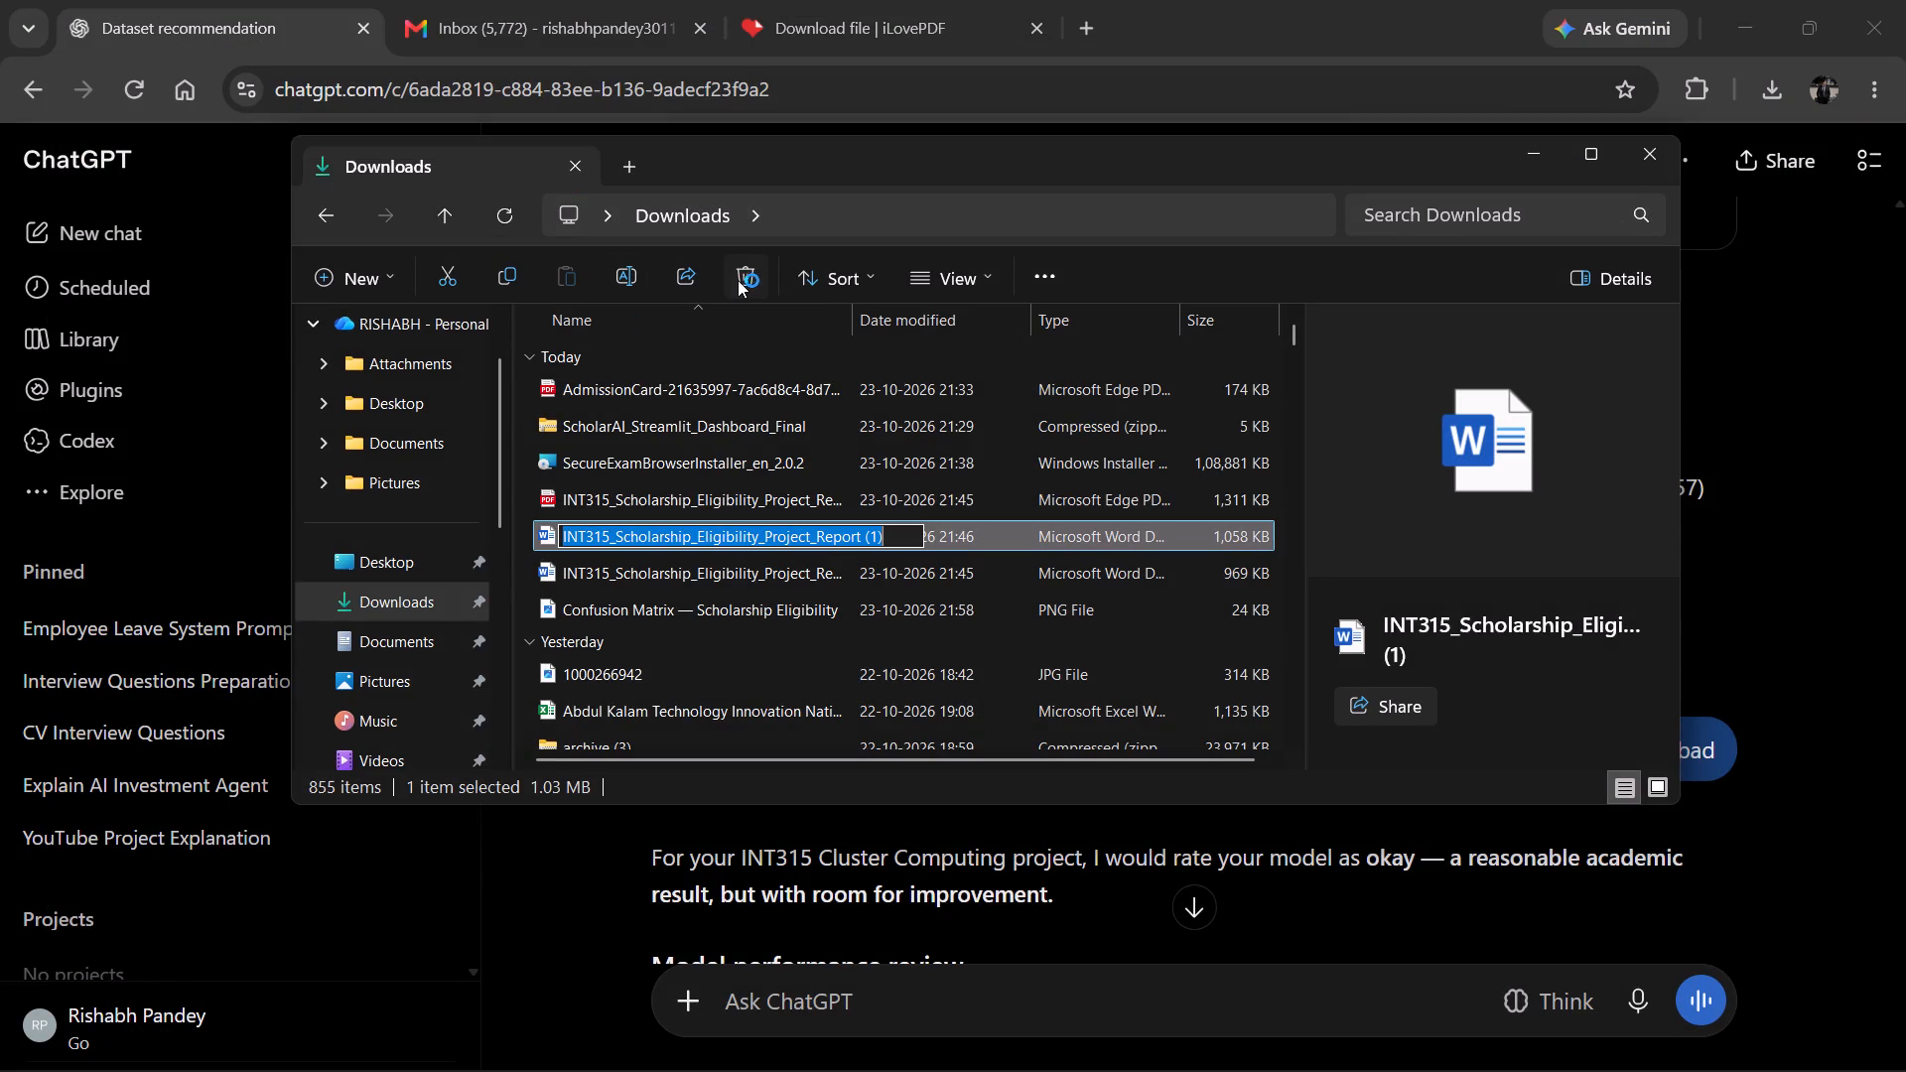
click(739, 280)
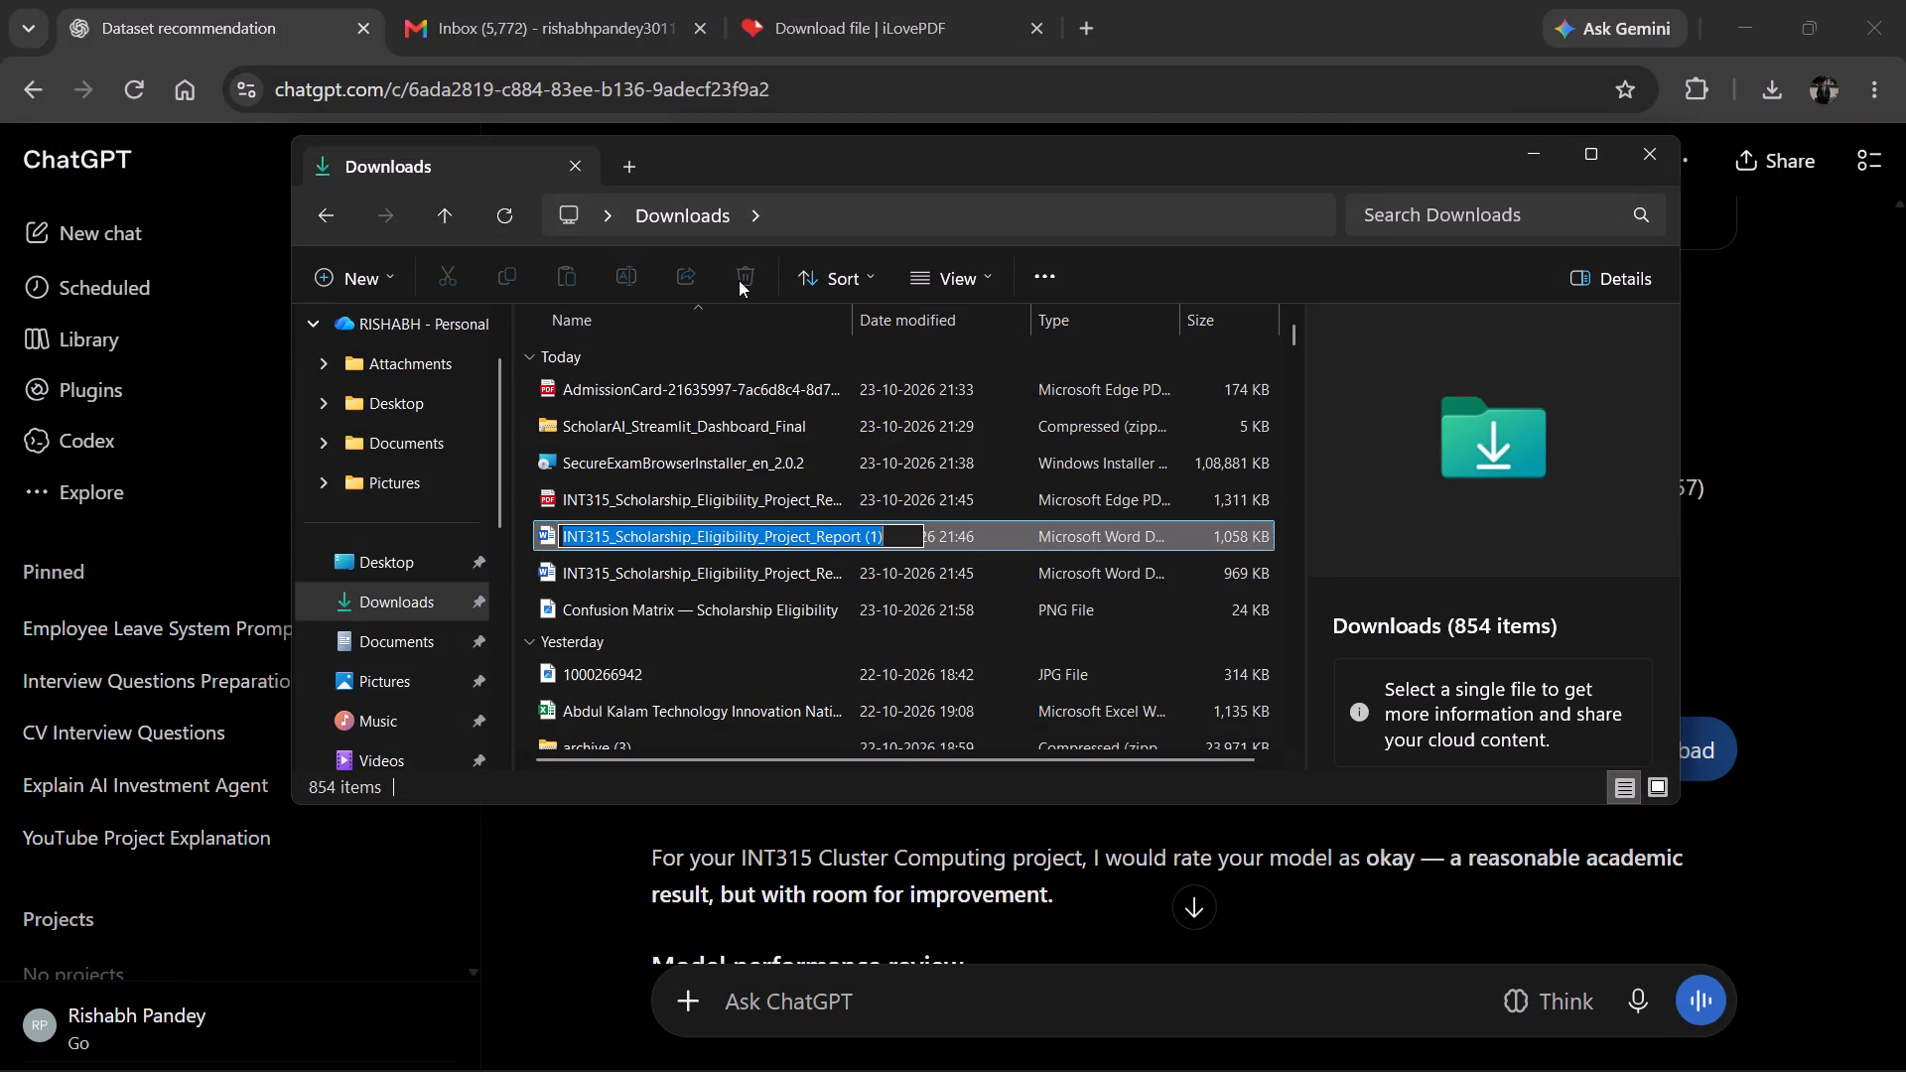
click(1007, 529)
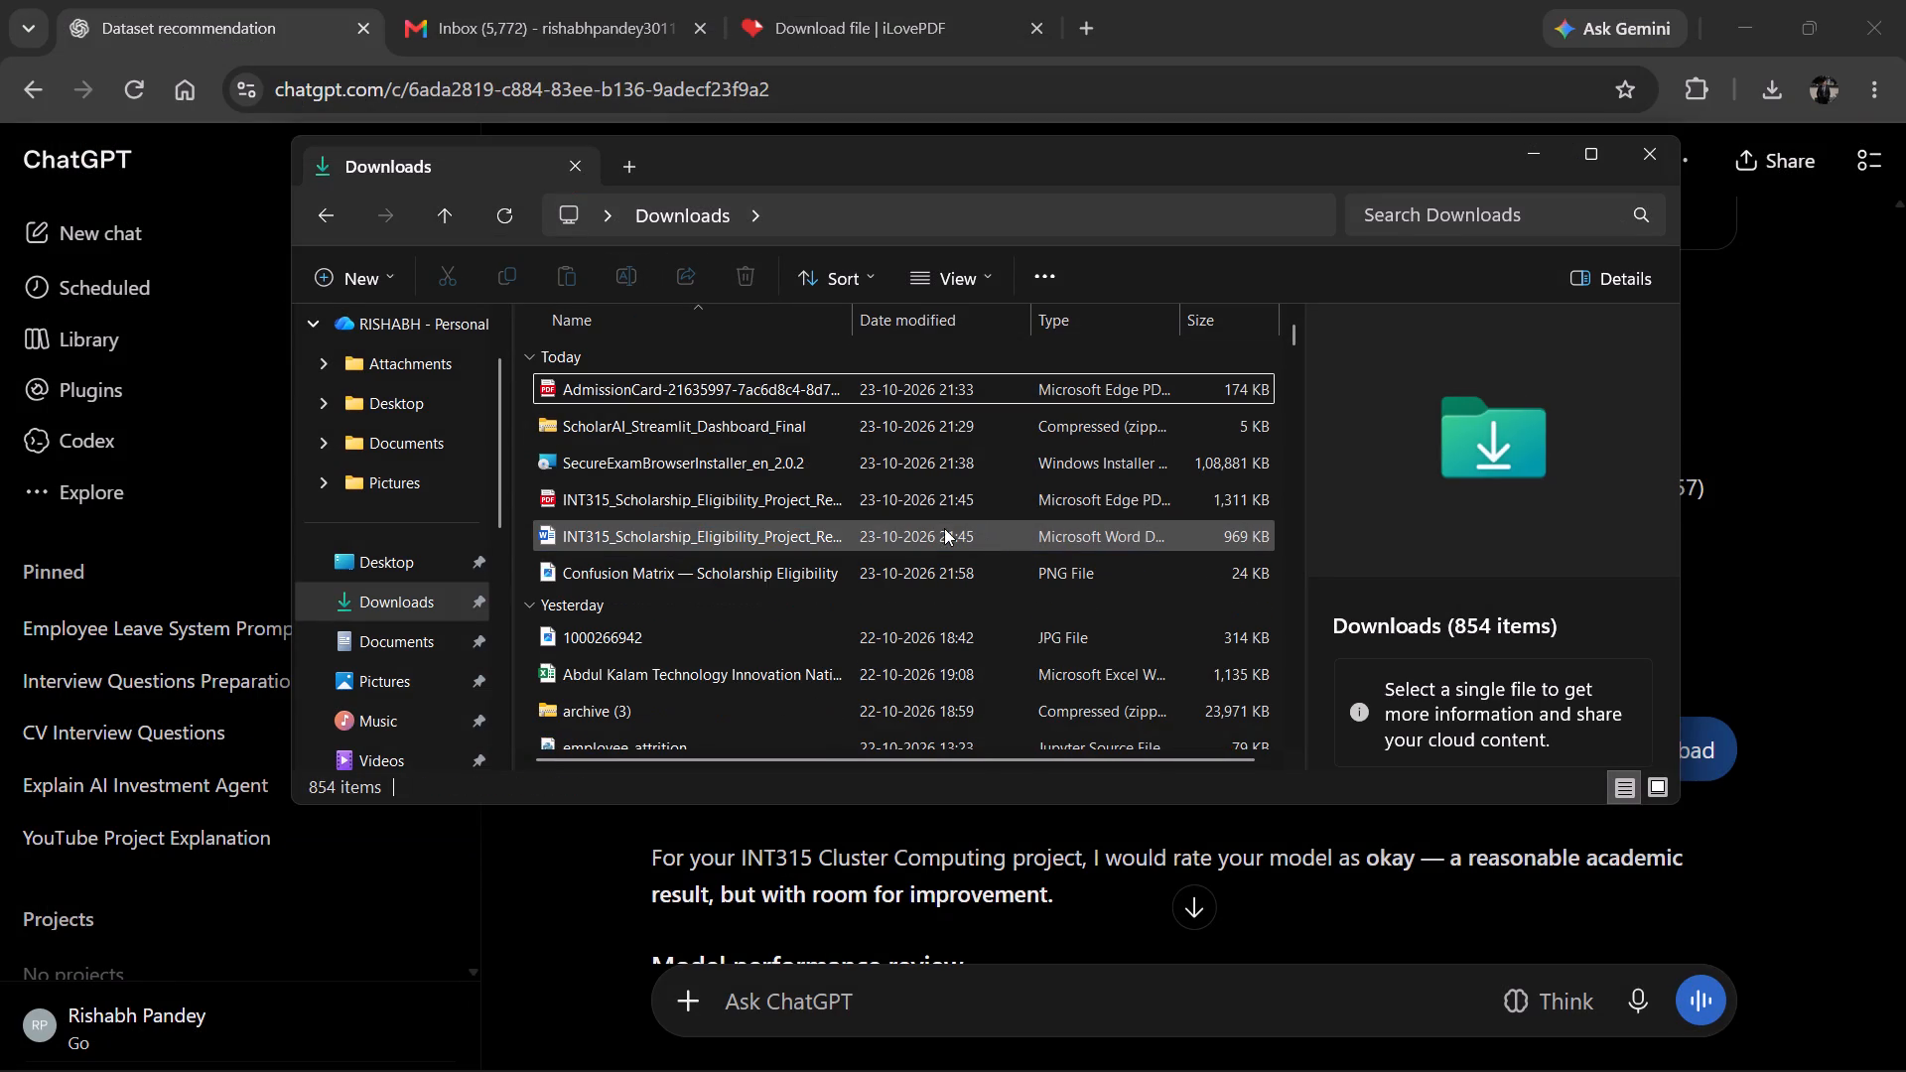
Open the remaining INT315_Scholarship_Eligibility_Project_Report Word file from Downloads, look through its pages, and close it.
click(693, 532)
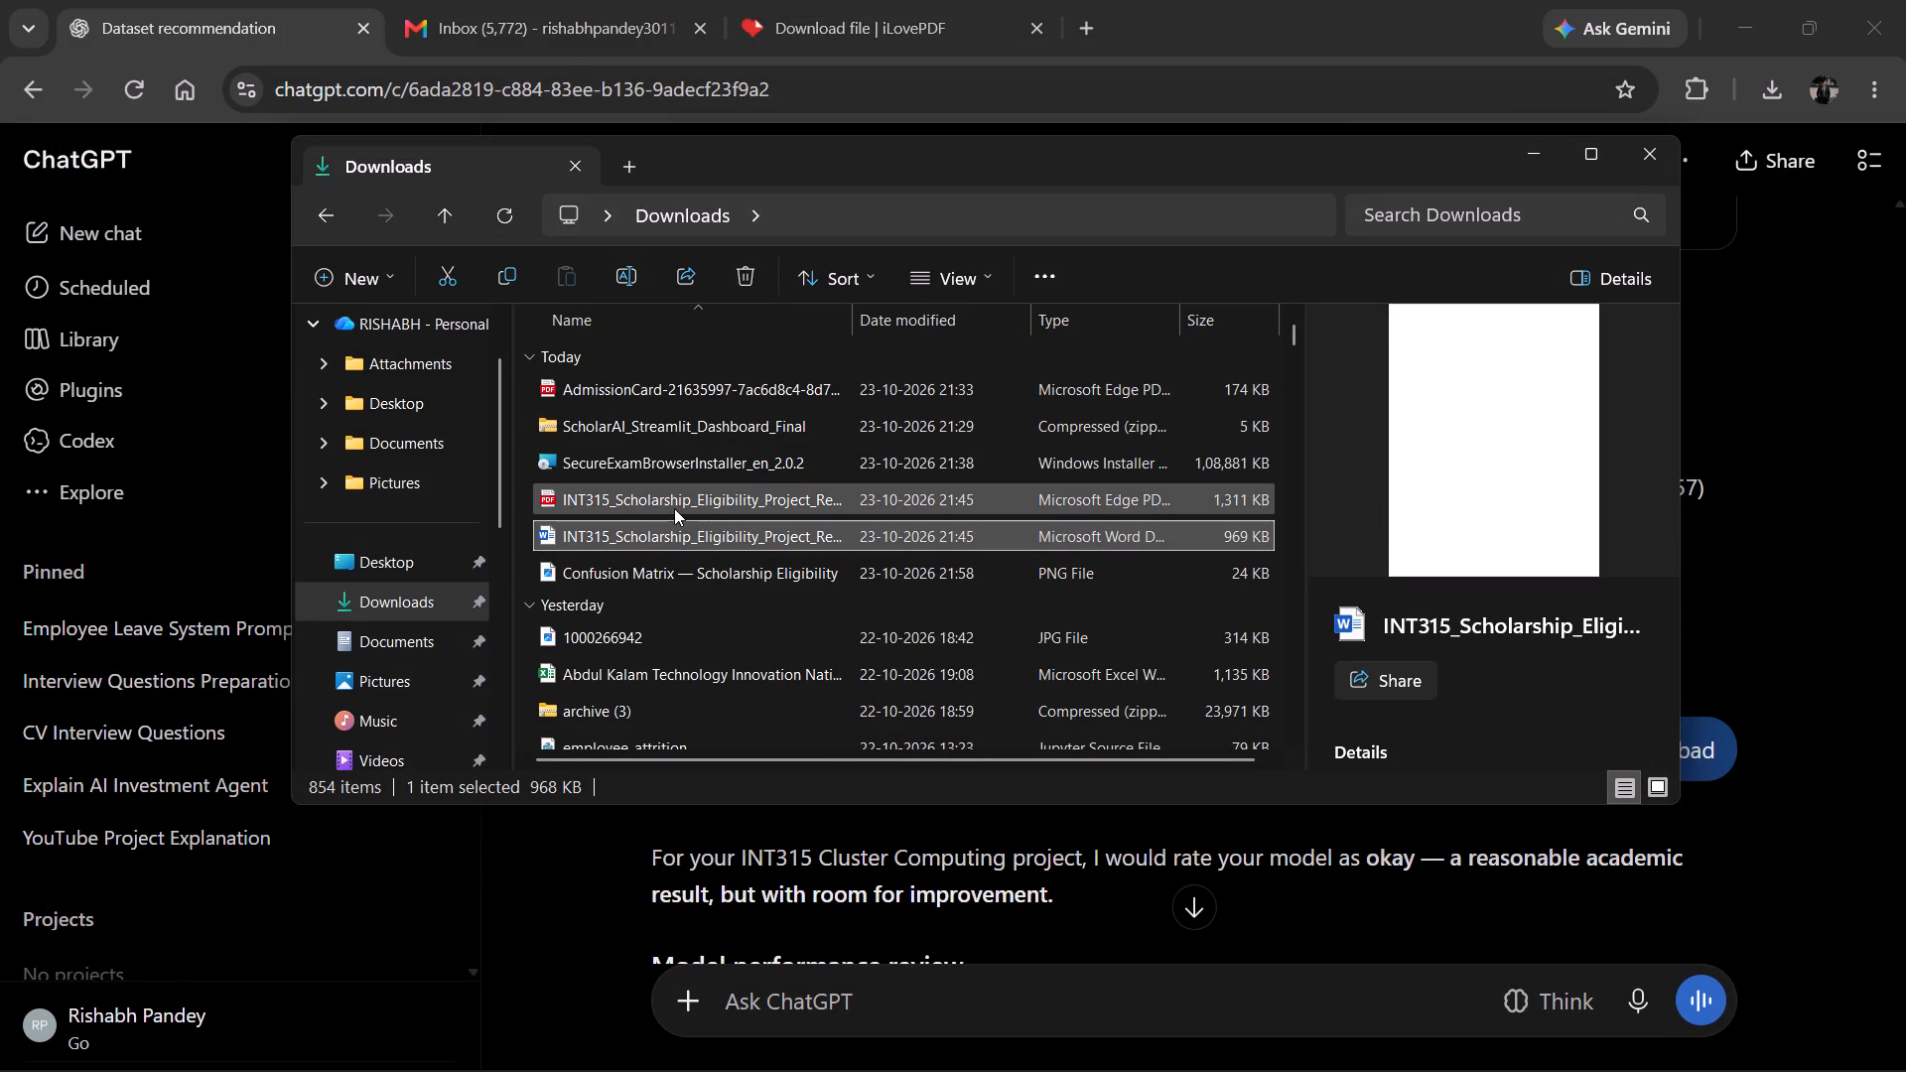
double_click(700, 536)
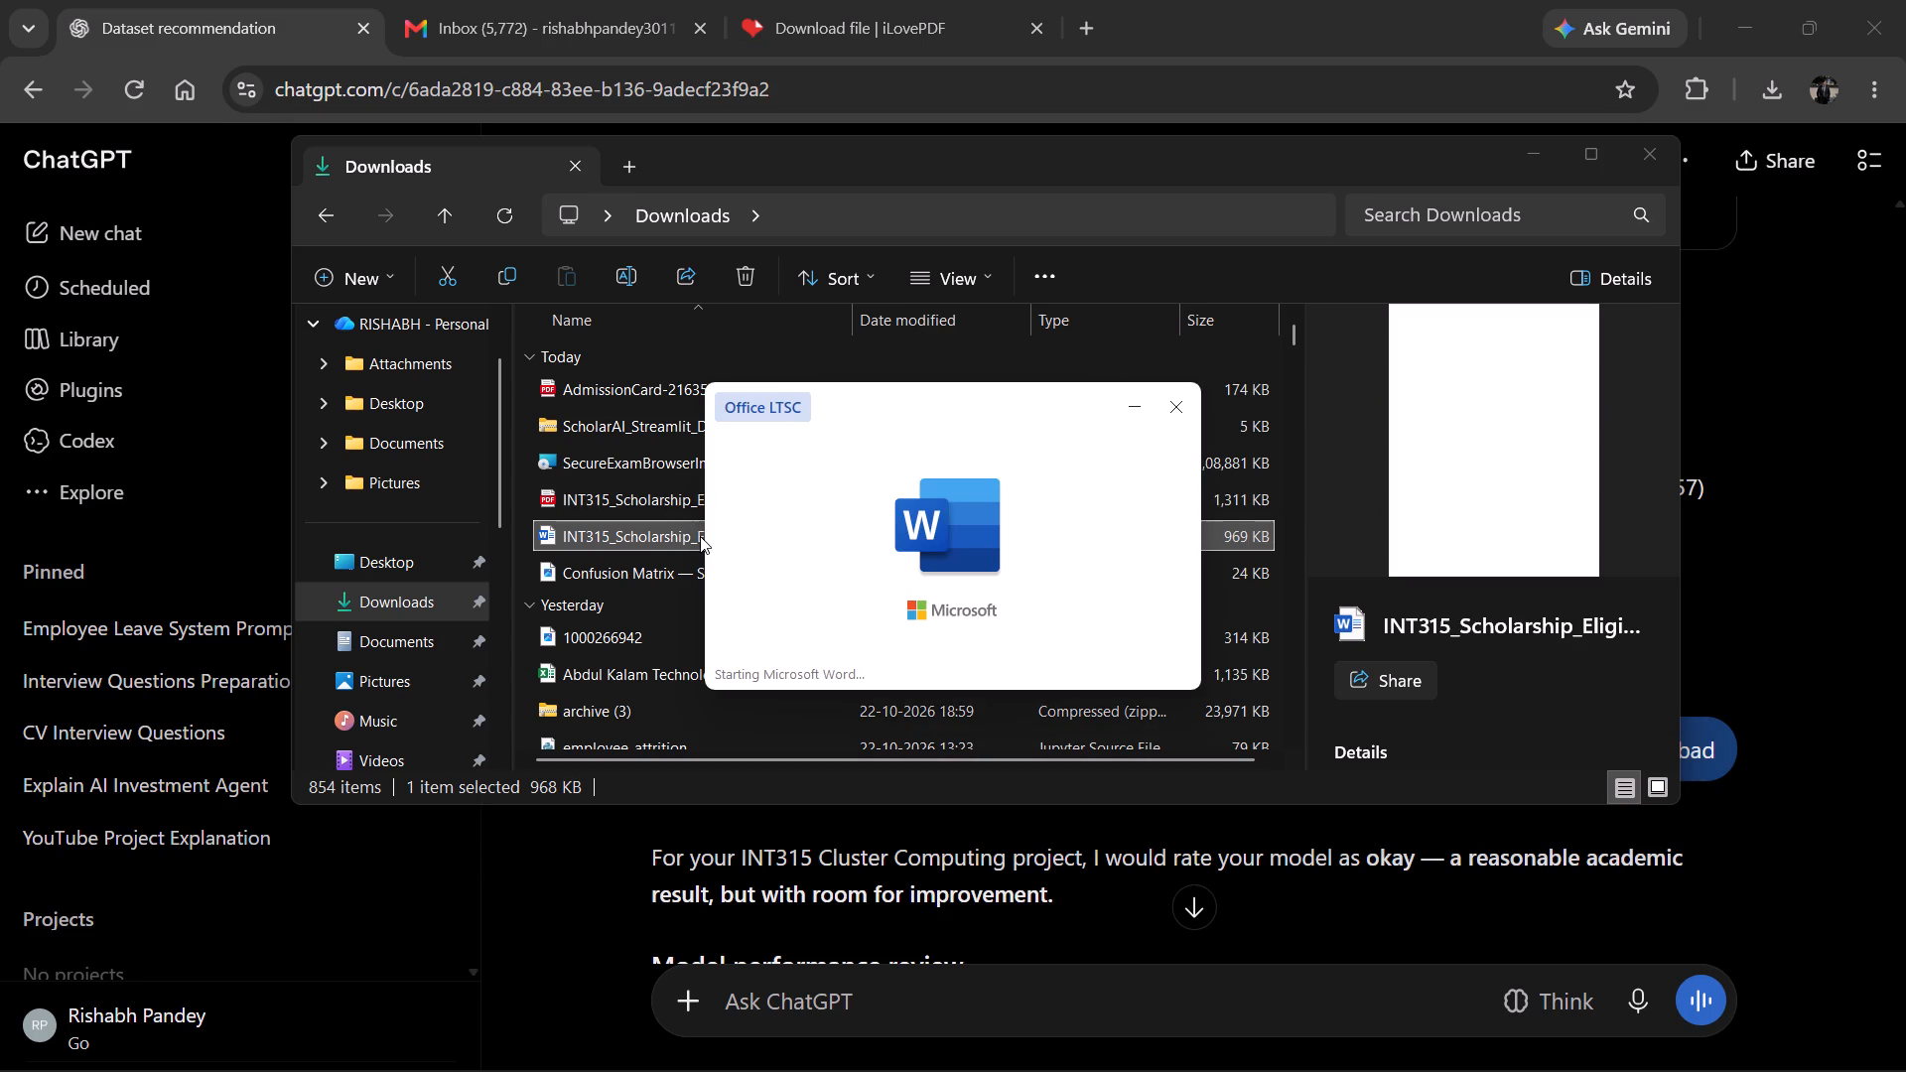
scroll(899, 741, down, 7)
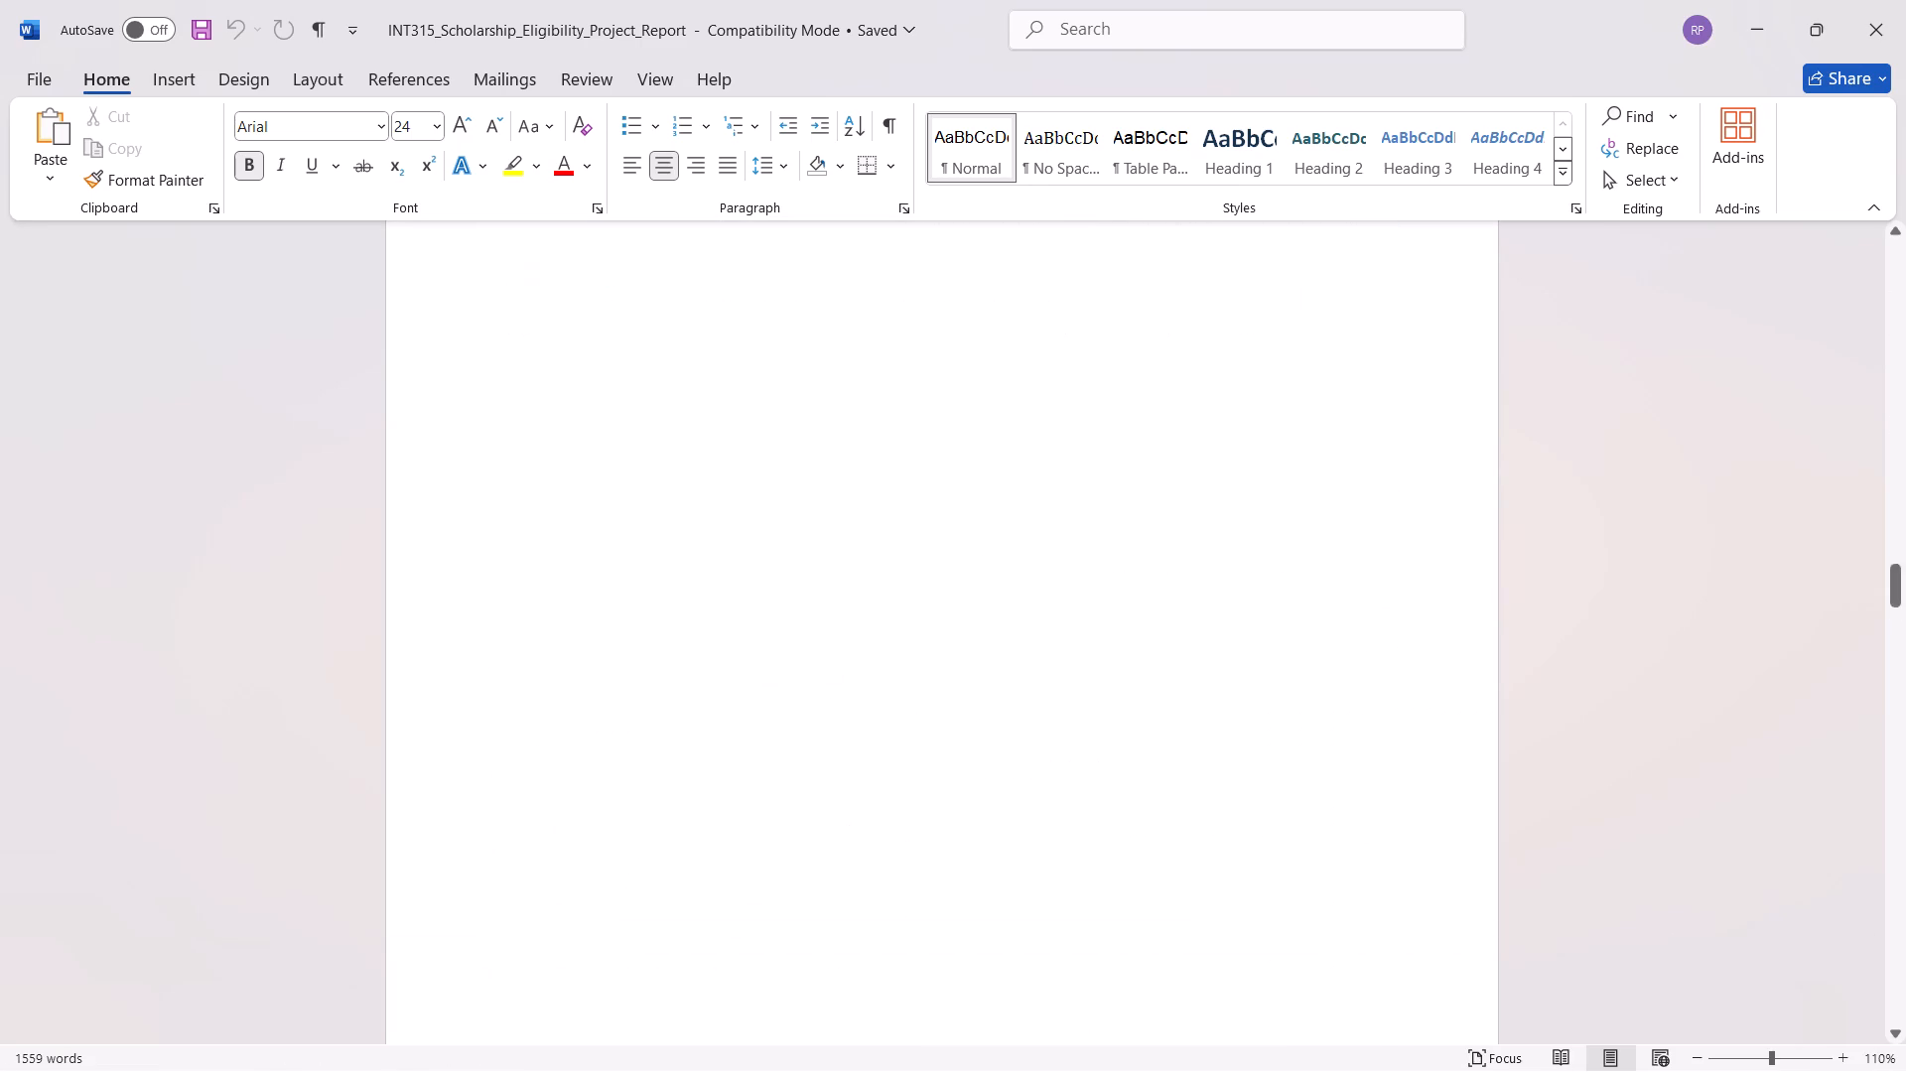
scroll(899, 741, down, 9)
scroll(899, 741, up, 12)
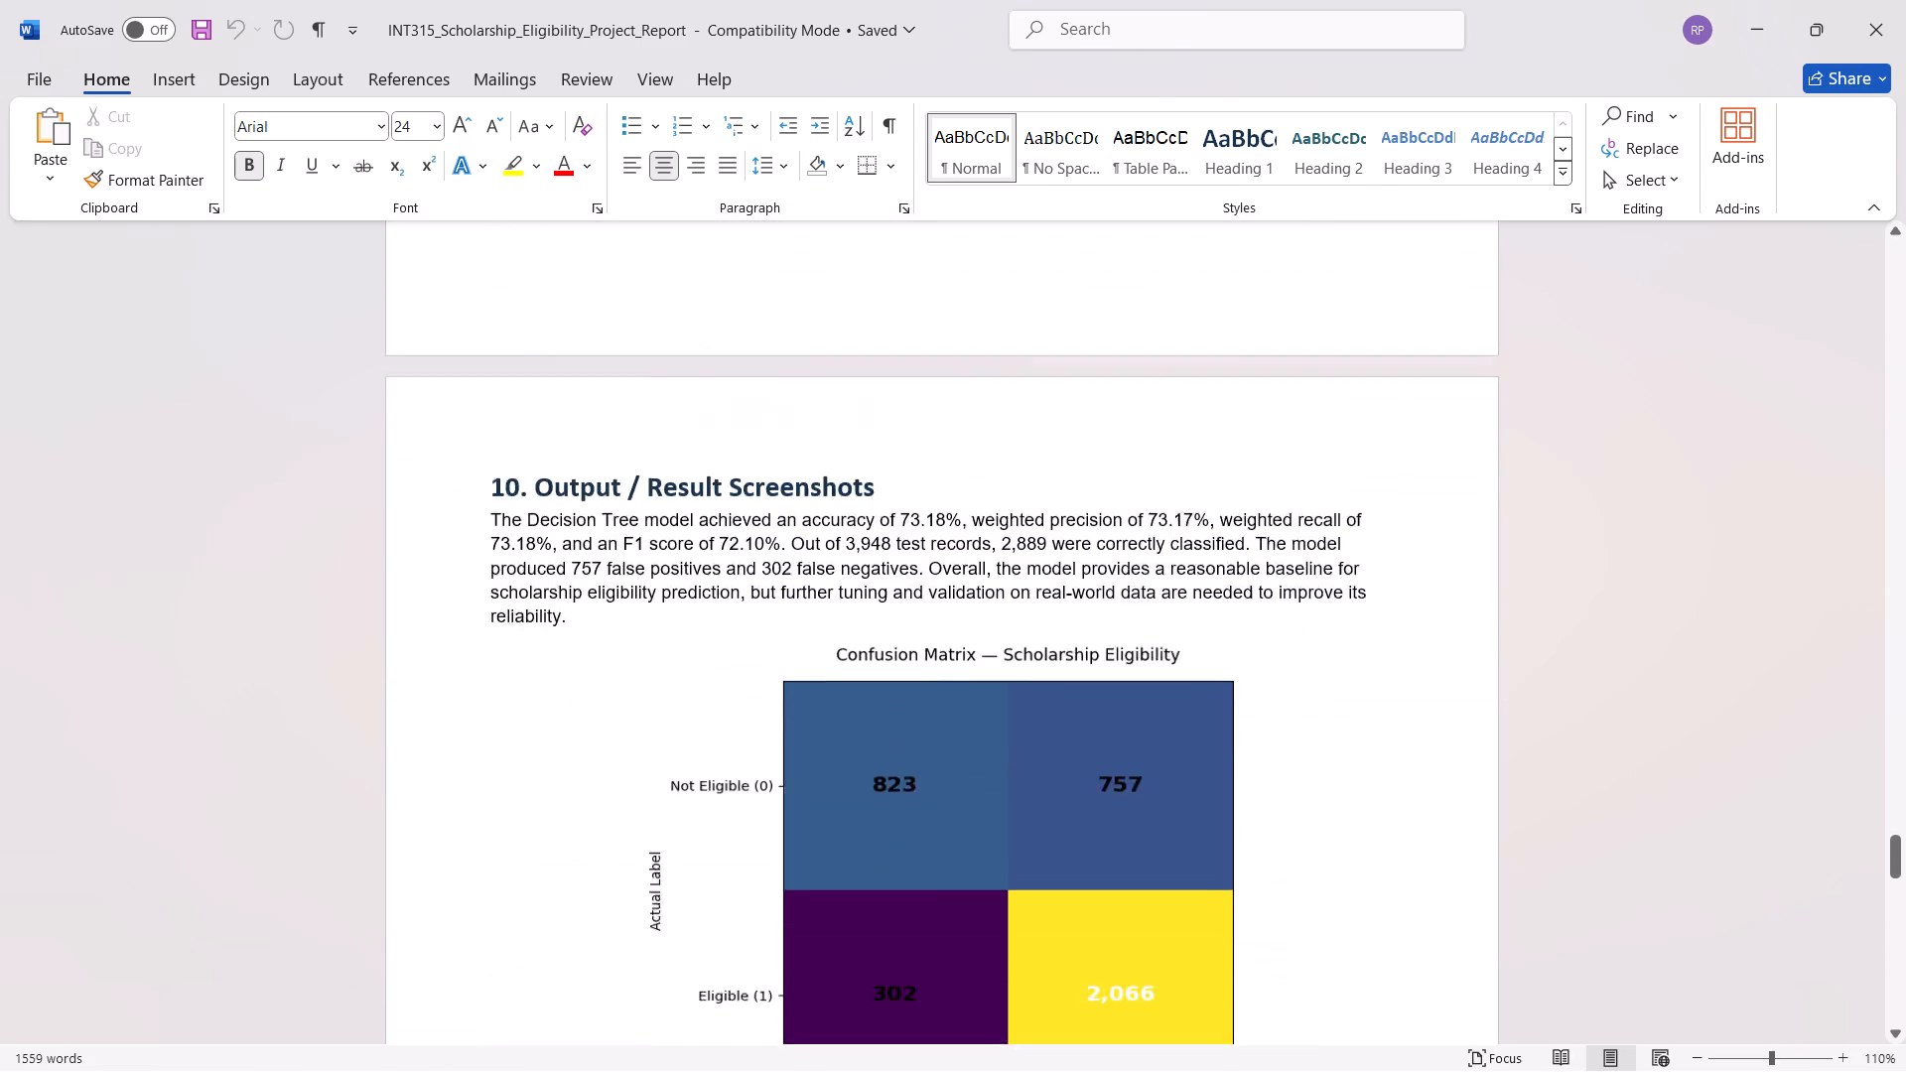
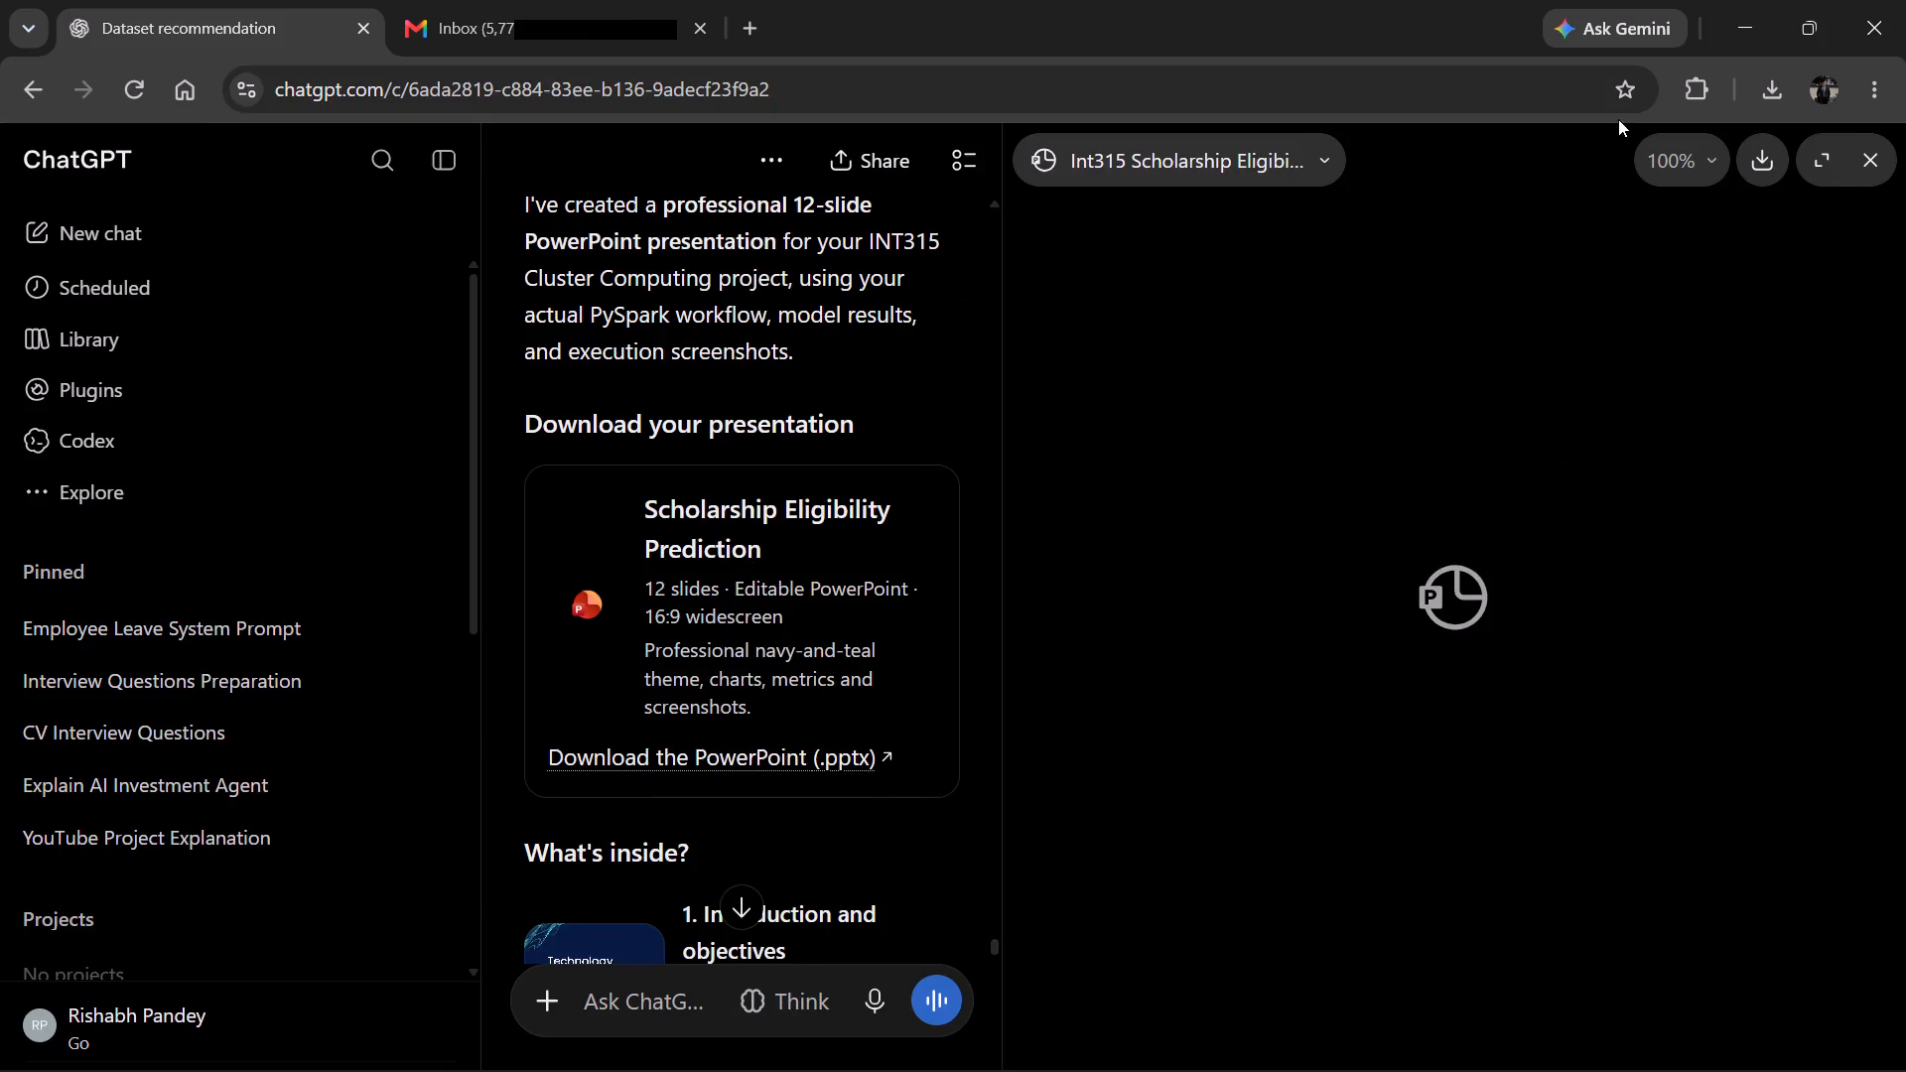
Download the previewed INT315 Scholarship Eligibility presentation in PowerPoint (PPTX) format and close the presentation viewer.
click(1769, 159)
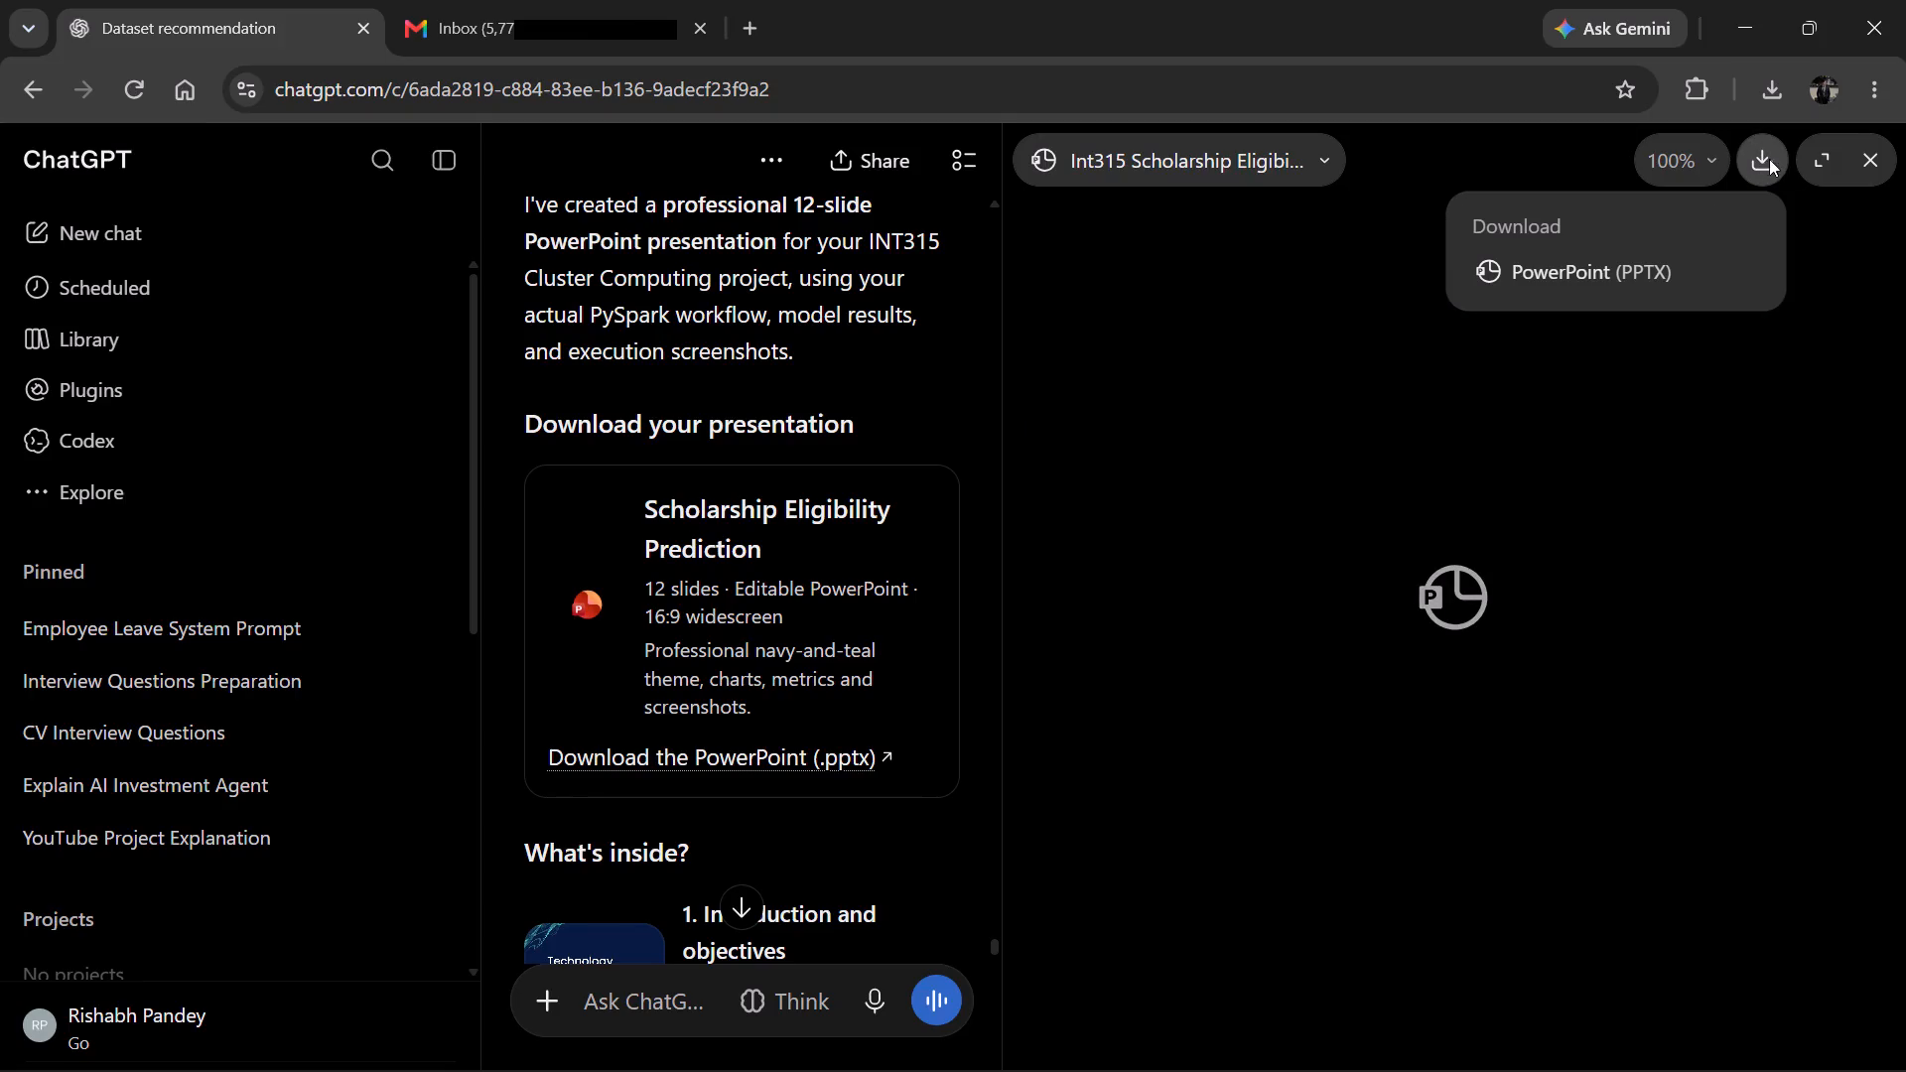
click(1592, 277)
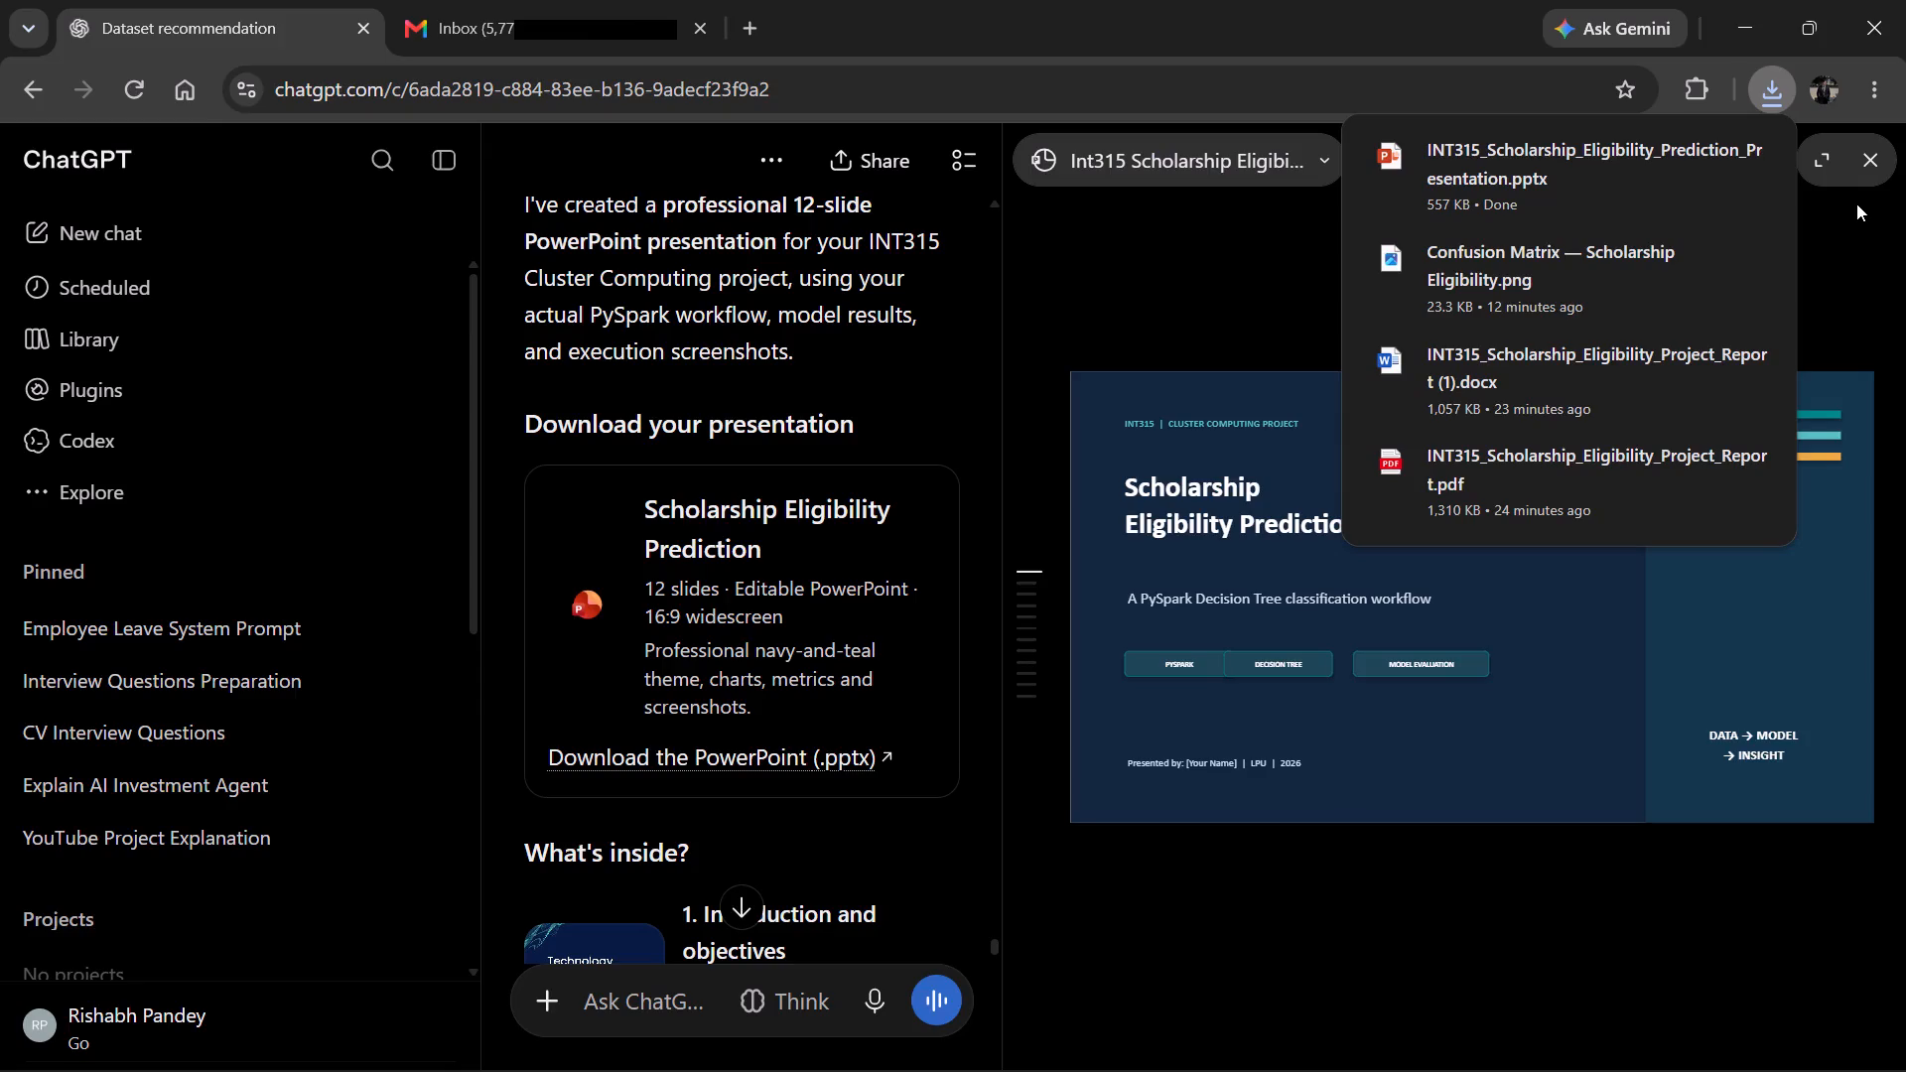